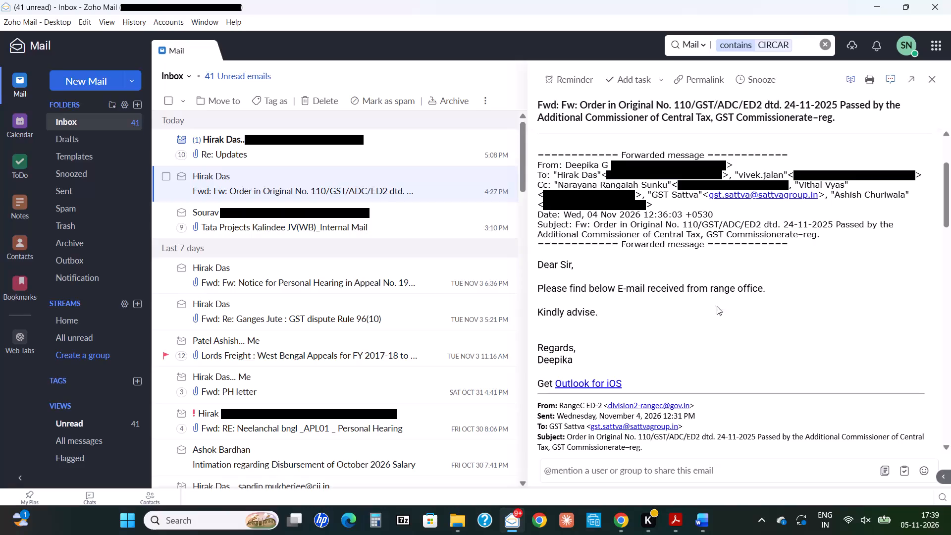
Copy the path of the To be sent to Officer folder and set it as the Save As location for the Word letter.
{"action": "left_click", "coordinate": [703, 534]}
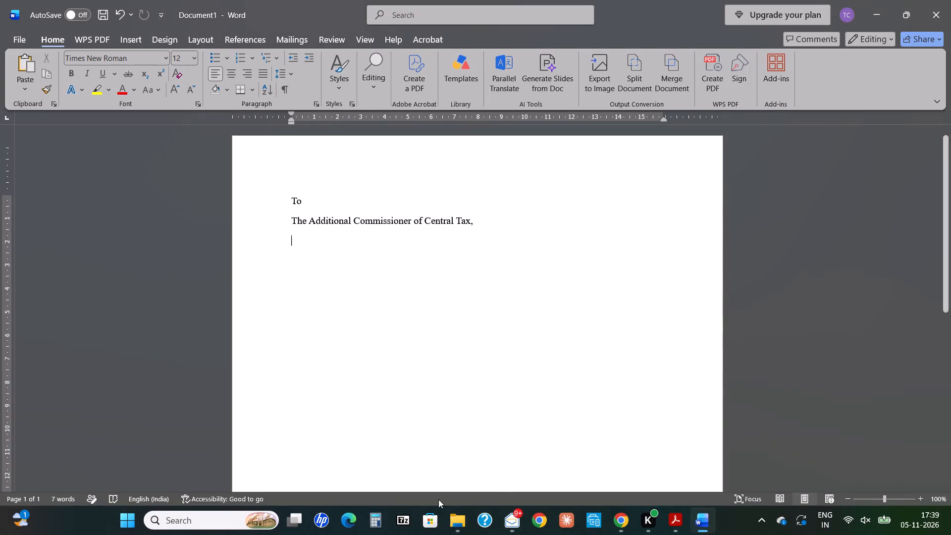
{"action": "left_click", "coordinate": [461, 468]}
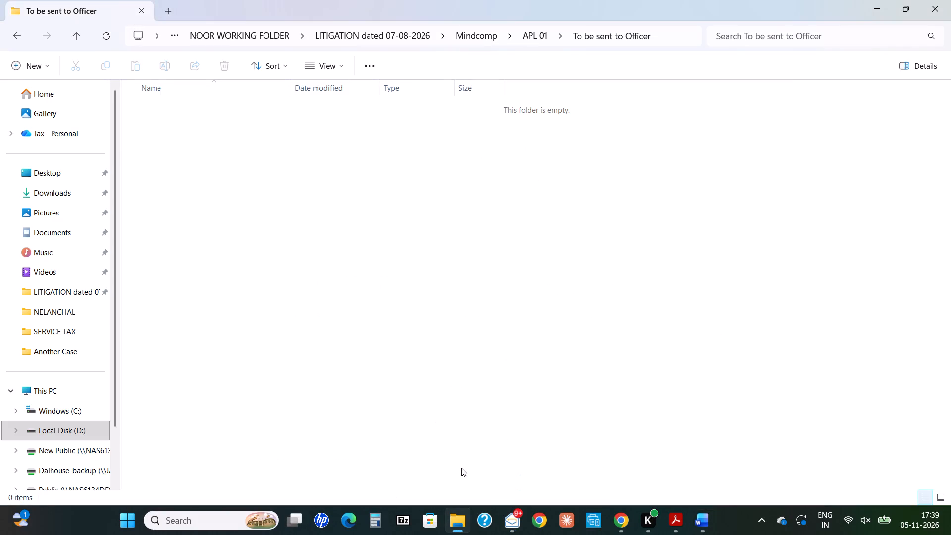
{"action": "key", "text": "alt+d"}
{"action": "key", "text": "ctrl+c"}
{"action": "key", "text": "ctrl+c"}
{"action": "key", "text": "alt+Tab"}
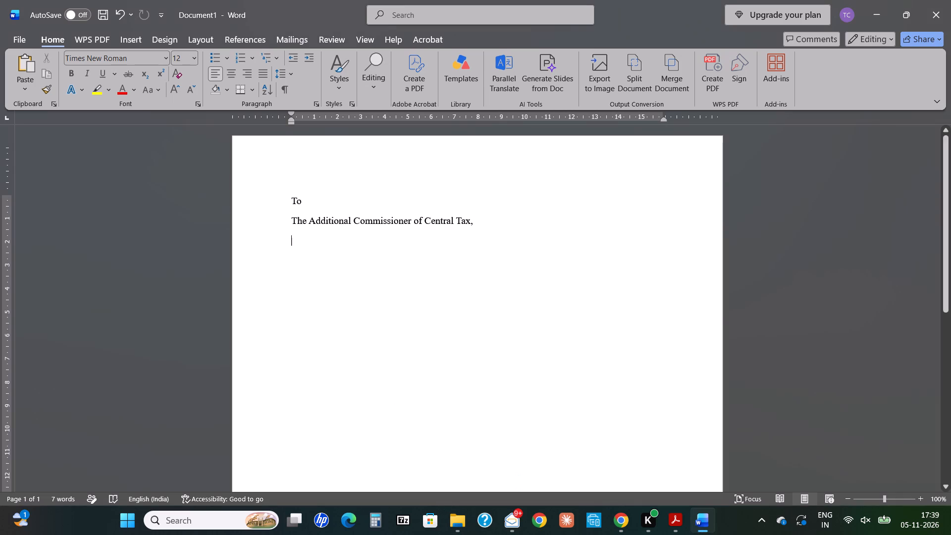
{"action": "key", "text": "F12"}
{"action": "key", "text": "alt+d"}
{"action": "key", "text": "ctrl+v"}
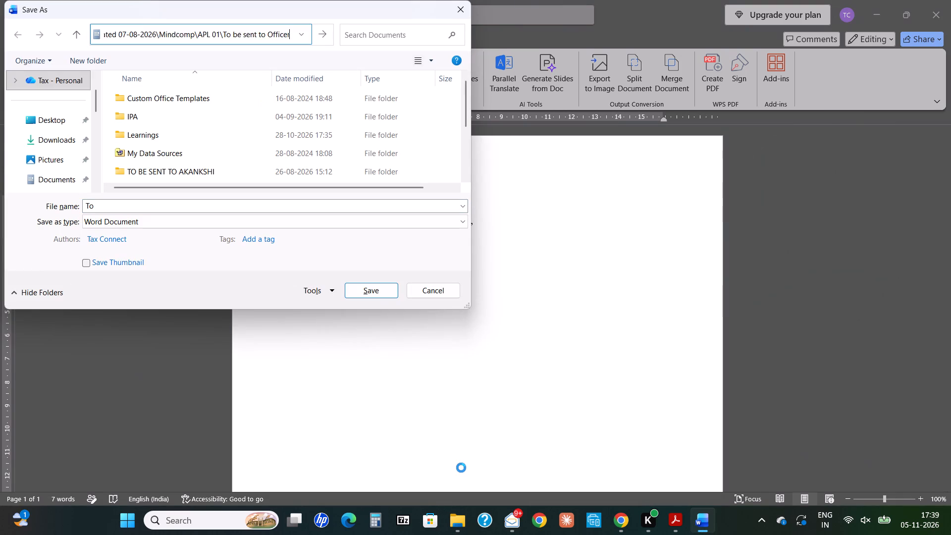
{"action": "key", "text": "ctrl+Return"}
Save the Word document as "Letter to the Additional Commissioner" in that folder.
{"action": "left_click", "coordinate": [170, 199]}
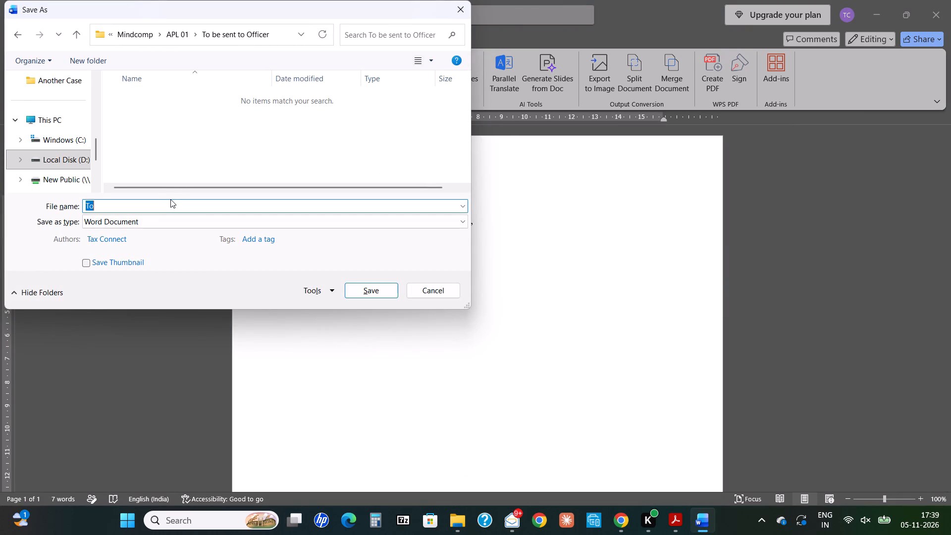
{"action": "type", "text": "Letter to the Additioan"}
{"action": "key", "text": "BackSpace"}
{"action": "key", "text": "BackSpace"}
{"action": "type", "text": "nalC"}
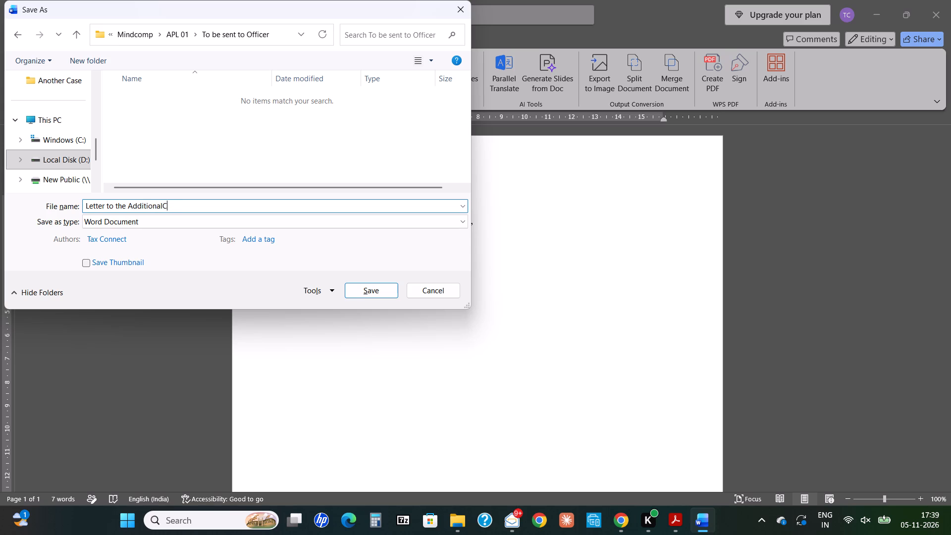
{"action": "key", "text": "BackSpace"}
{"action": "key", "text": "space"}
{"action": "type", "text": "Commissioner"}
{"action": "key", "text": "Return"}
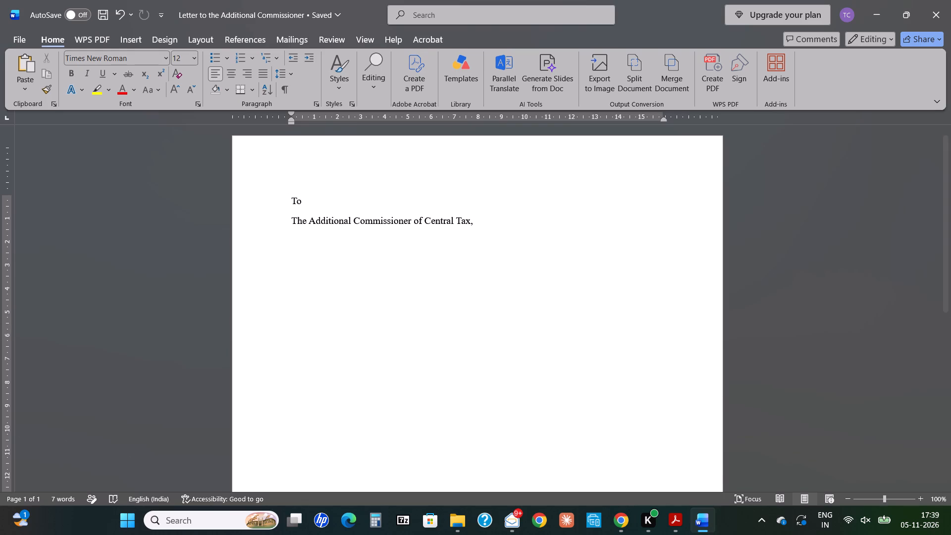
In File Explorer, open the PDF "Final APL 01 FY 2017-18 to 2021-22" from the ManualFinal folder under APL 01.
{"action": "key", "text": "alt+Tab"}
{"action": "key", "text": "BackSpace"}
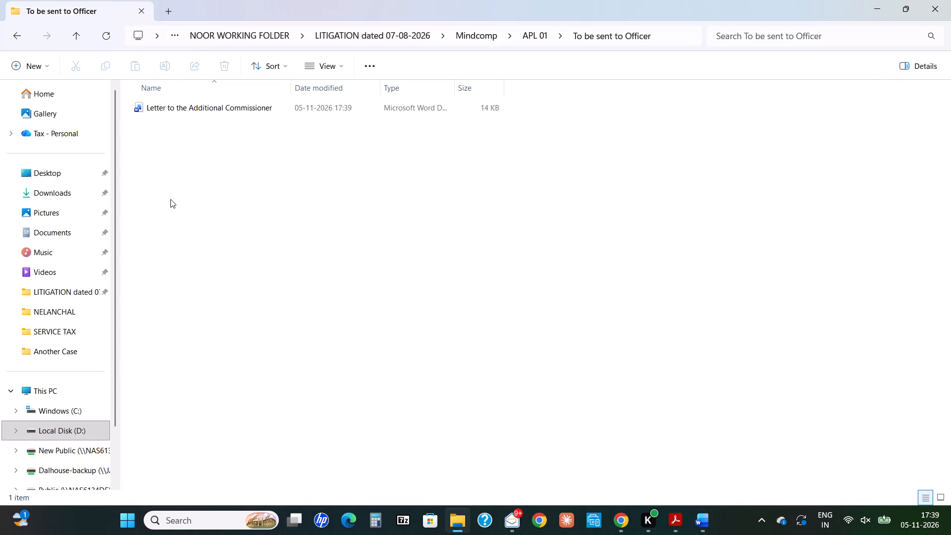
{"action": "left_click", "coordinate": [170, 199]}
{"action": "key", "text": "BackSpace"}
{"action": "key", "text": "Up"}
{"action": "key", "text": "Up"}
{"action": "key", "text": "Up"}
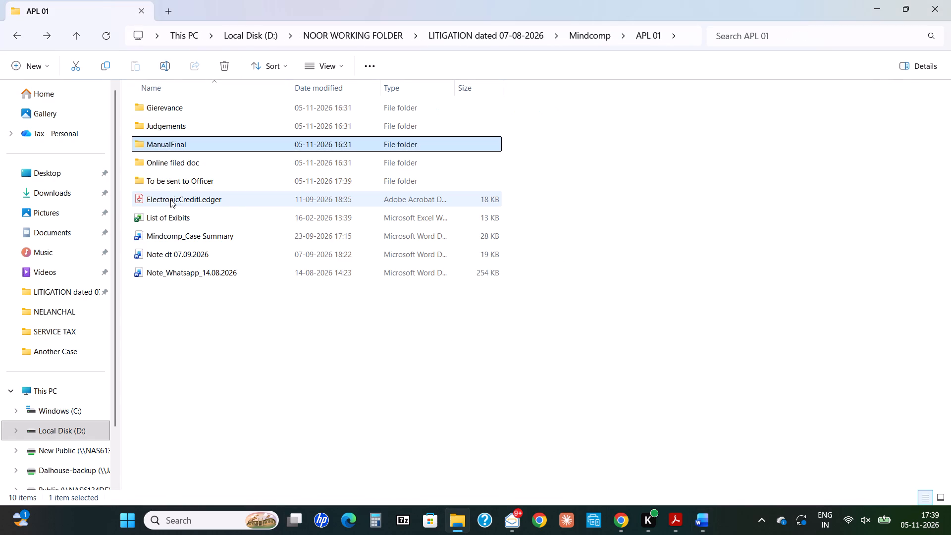
{"action": "key", "text": "Down"}
{"action": "key", "text": "Return"}
{"action": "key", "text": "Down"}
{"action": "key", "text": "Down"}
{"action": "key", "text": "Down"}
{"action": "key", "text": "Down"}
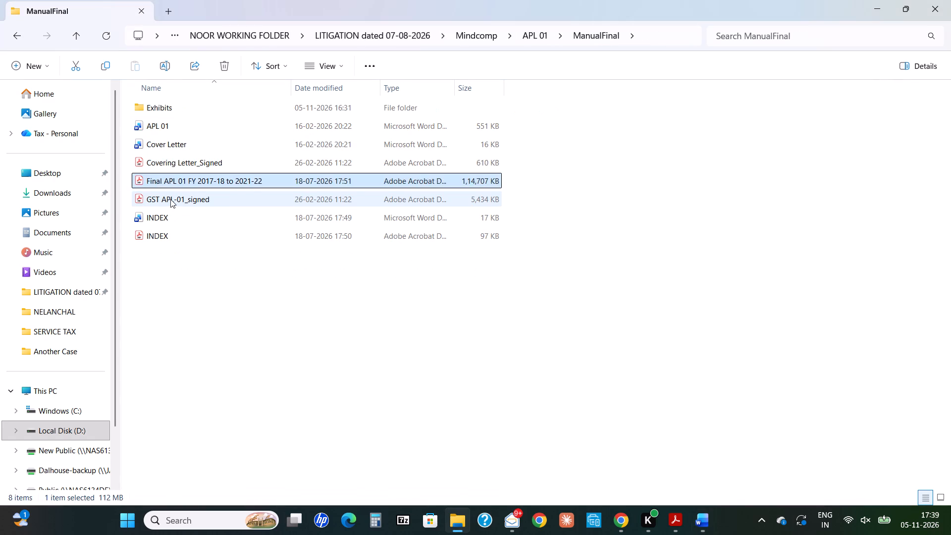
{"action": "key", "text": "Down"}
{"action": "key", "text": "Up"}
{"action": "key", "text": "Return"}
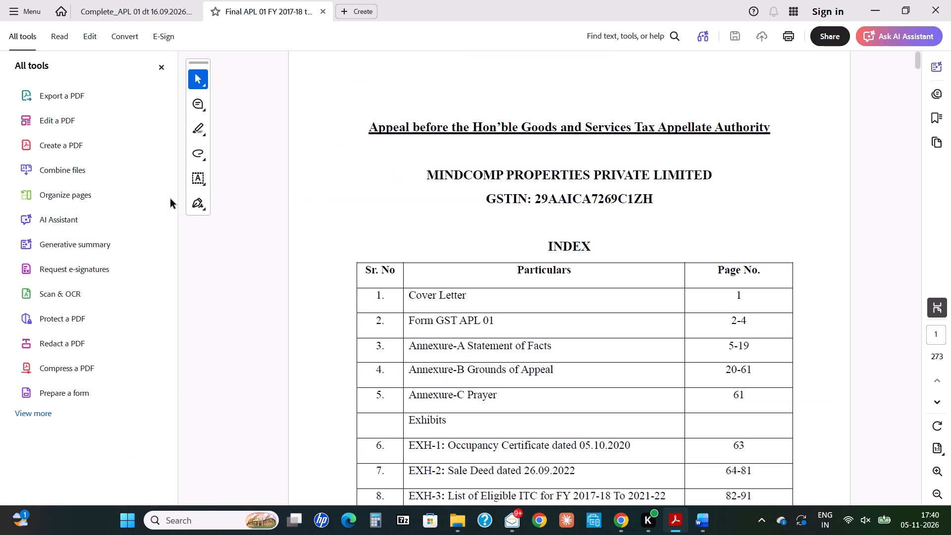
Close the other open PDF, Complete_APL 01 dt 16.09.2026.
{"action": "key", "text": "ctrl+Tab"}
{"action": "key", "text": "ctrl+w"}
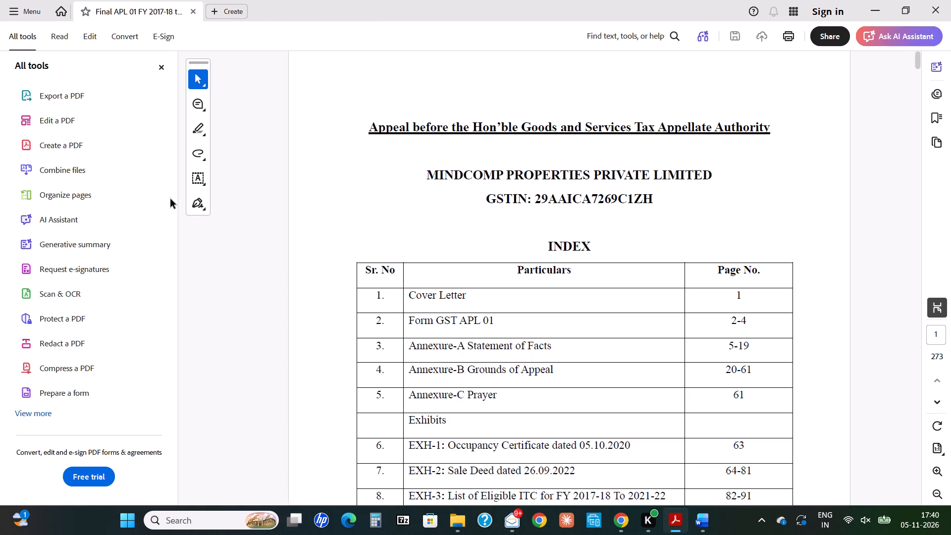
Look through the appeal's cover letter and index to find where the Order-in-Original exhibit is located.
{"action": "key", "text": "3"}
{"action": "key", "text": "Return"}
{"action": "key", "text": "Return"}
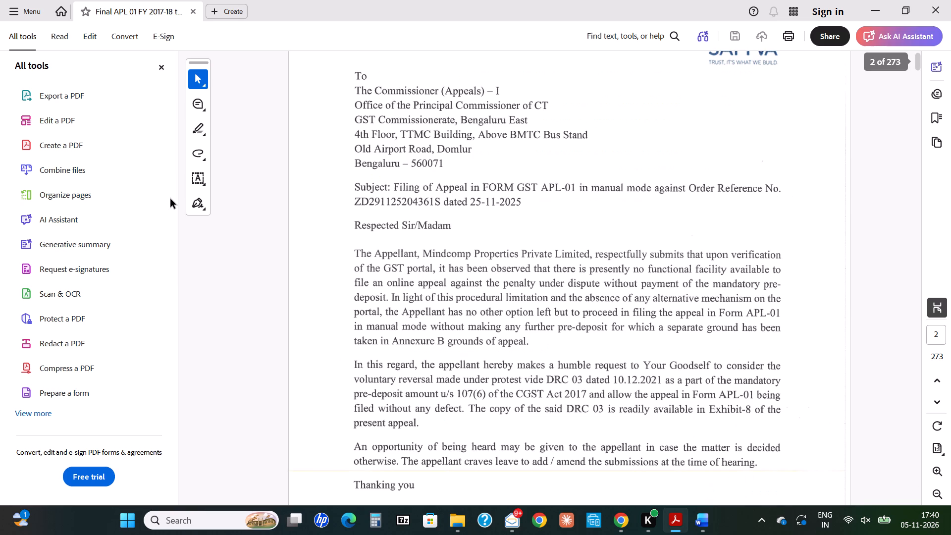
{"action": "key", "text": "Return"}
{"action": "key", "text": "shift+Return"}
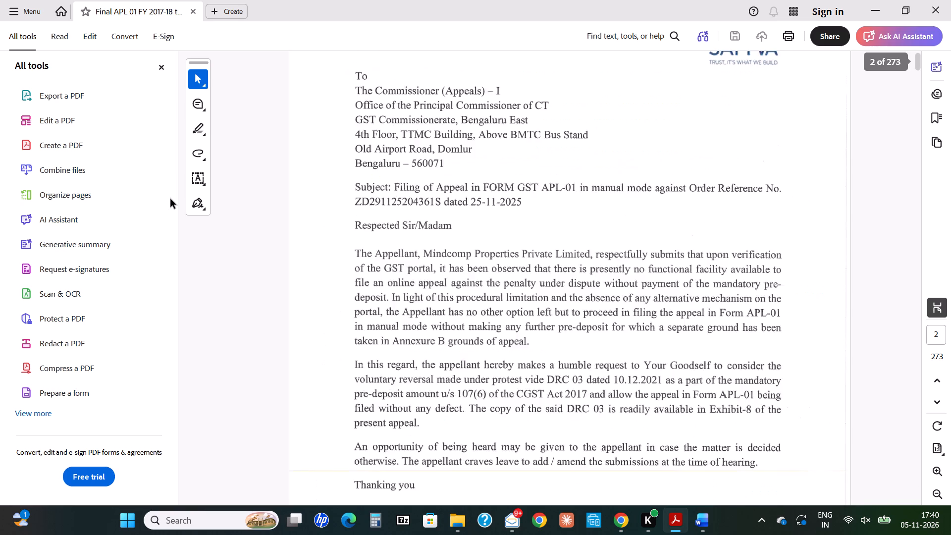
{"action": "key", "text": "shift+Return"}
{"action": "key", "text": "shift+Return"}
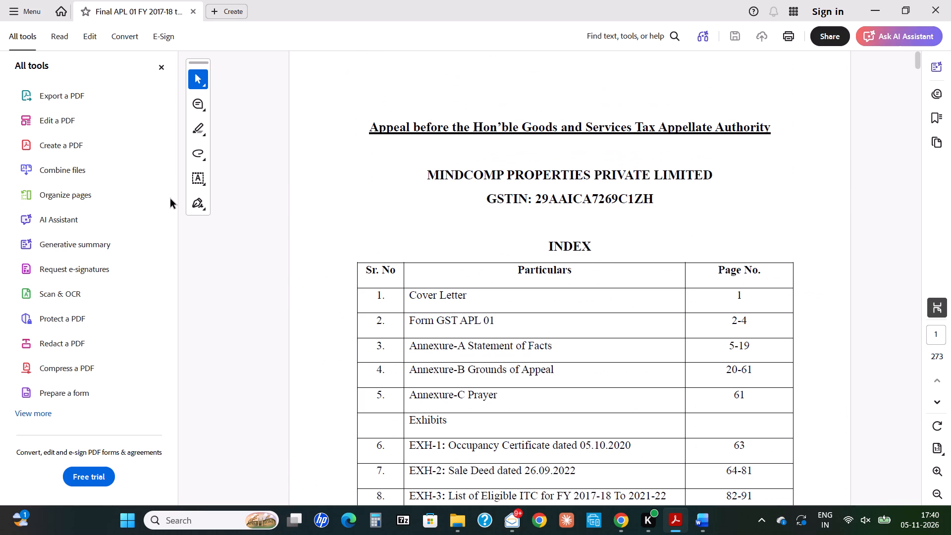
{"action": "scroll", "coordinate": [170, 200], "scroll_direction": "down", "scroll_amount": 3}
{"action": "key", "text": "Escape"}
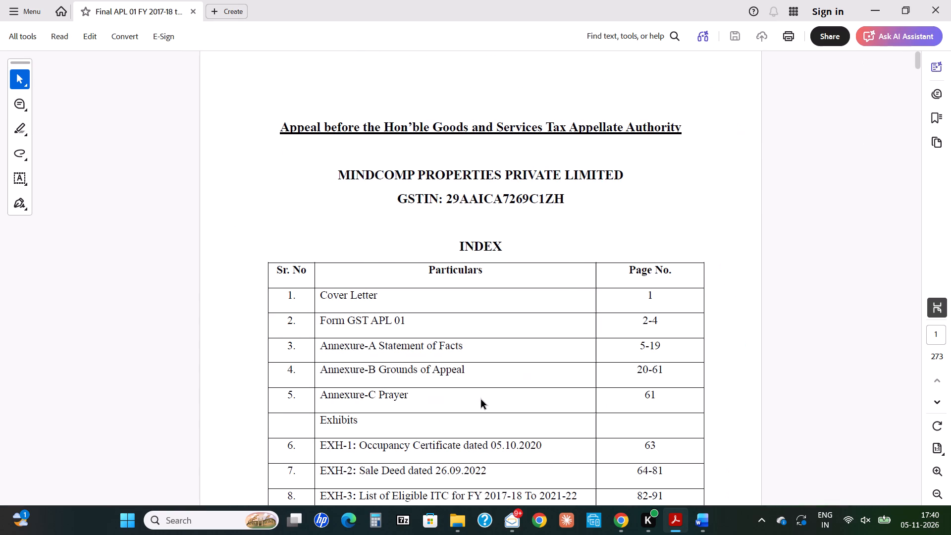
{"action": "scroll", "coordinate": [481, 400], "scroll_direction": "down", "scroll_amount": 4}
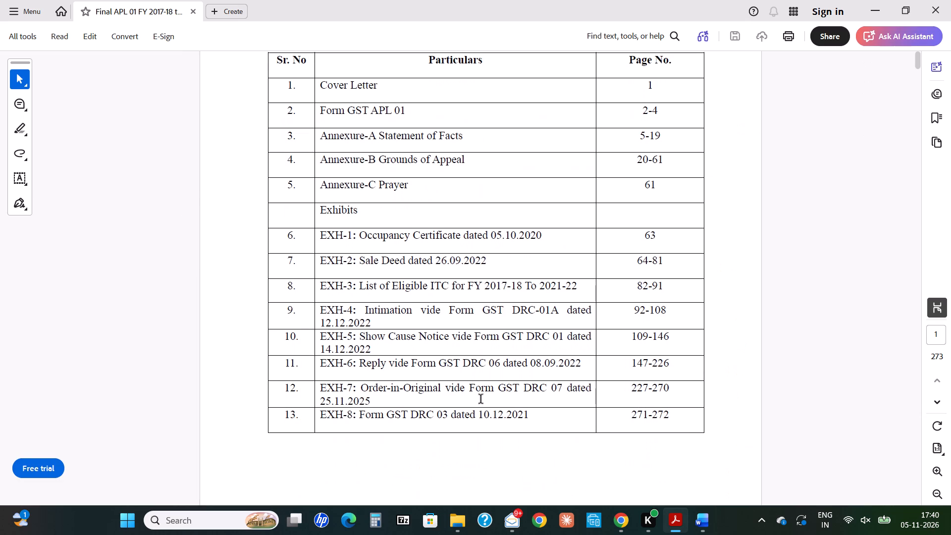
Go to page 228 of the appeal PDF, where Exhibit-7 with Form GST DRC-07 starts.
{"action": "left_click", "coordinate": [934, 340]}
{"action": "scroll", "coordinate": [790, 422], "scroll_direction": "down", "scroll_amount": 6}
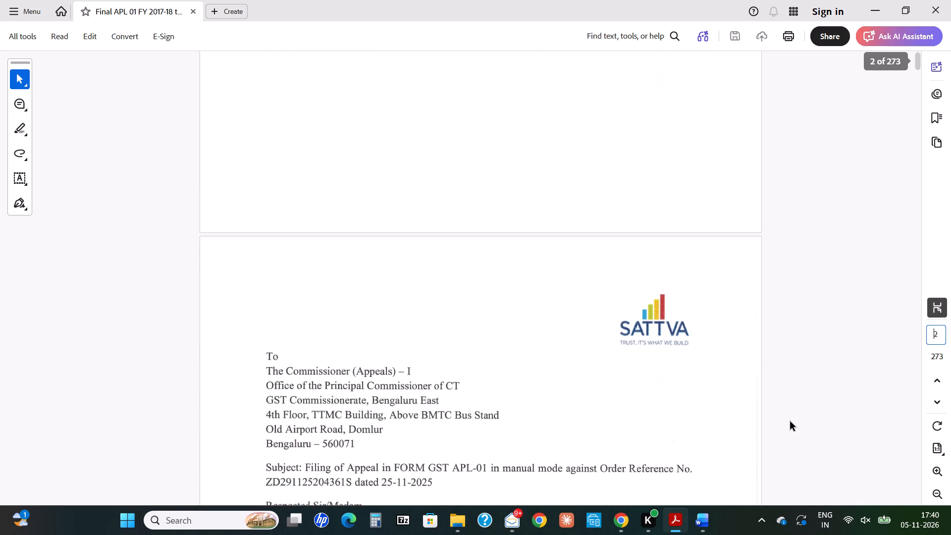
{"action": "scroll", "coordinate": [790, 422], "scroll_direction": "down", "scroll_amount": 3}
{"action": "scroll", "coordinate": [790, 422], "scroll_direction": "up", "scroll_amount": 15}
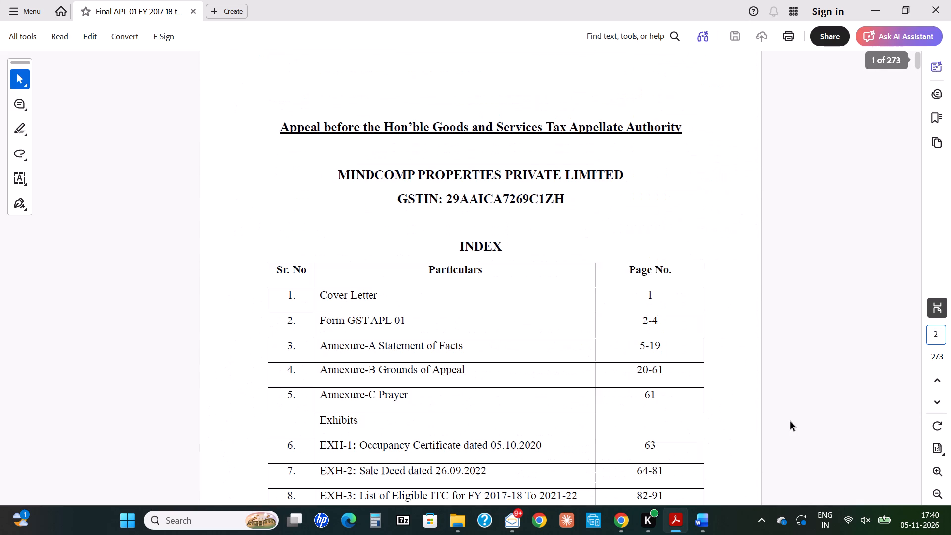
{"action": "scroll", "coordinate": [790, 422], "scroll_direction": "down", "scroll_amount": 3}
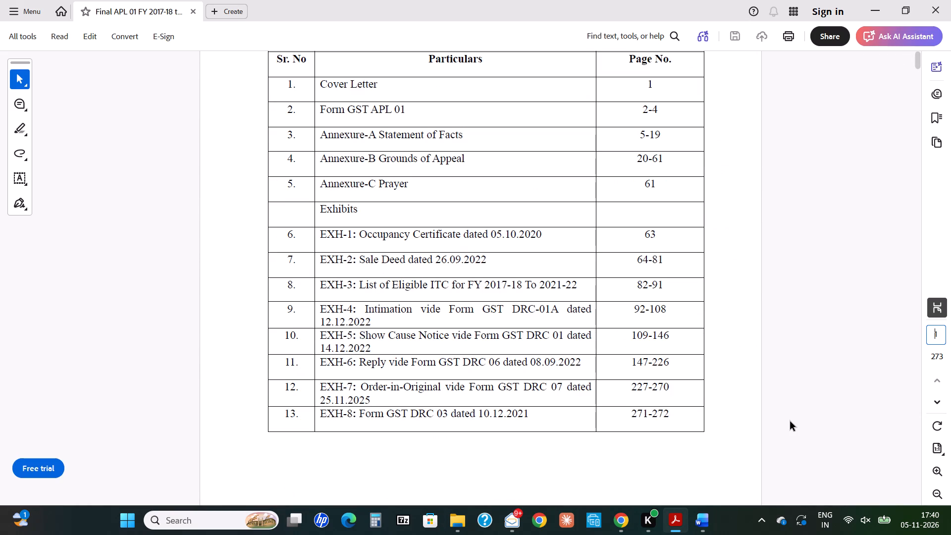
{"action": "key", "text": "BackSpace"}
{"action": "key", "text": "Delete"}
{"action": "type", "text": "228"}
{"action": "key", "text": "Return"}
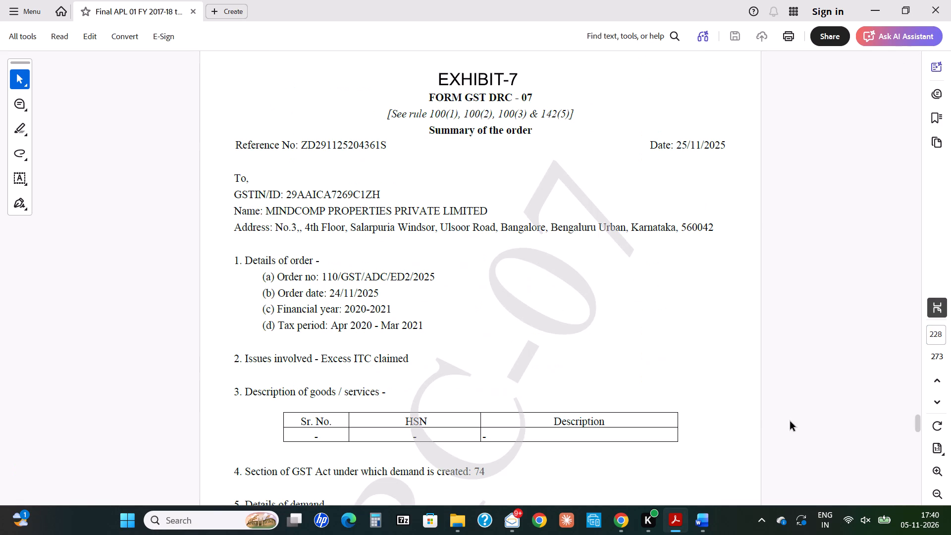
Examine the first page of the Order-in-Original for the issuing office's name, address and order references.
{"action": "scroll", "coordinate": [597, 295], "scroll_direction": "down", "scroll_amount": 15}
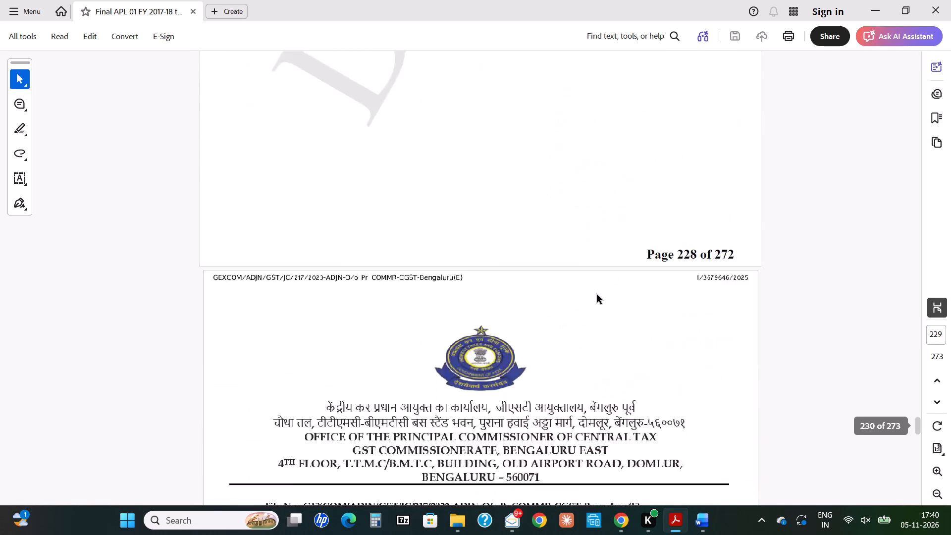
{"action": "scroll", "coordinate": [597, 295], "scroll_direction": "down", "scroll_amount": 2}
{"action": "scroll", "coordinate": [597, 295], "scroll_direction": "up", "scroll_amount": 4}
{"action": "scroll", "coordinate": [597, 295], "scroll_direction": "down", "scroll_amount": 1}
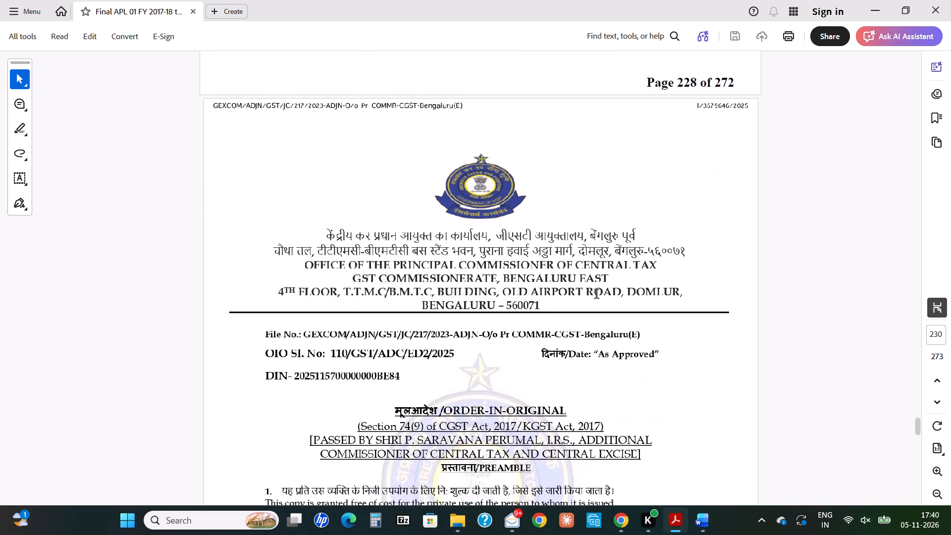
{"action": "scroll", "coordinate": [597, 295], "scroll_direction": "down", "scroll_amount": 2}
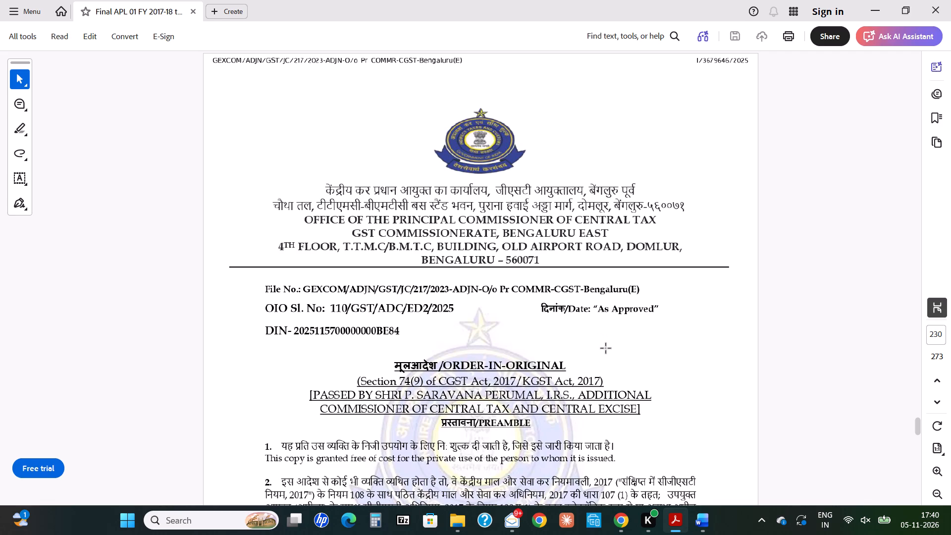
Examine the closing page of the Order-in-Original for the signing officer's designation and the copy recipients.
{"action": "scroll", "coordinate": [606, 349], "scroll_direction": "down", "scroll_amount": 20}
{"action": "scroll", "coordinate": [606, 349], "scroll_direction": "down", "scroll_amount": 9}
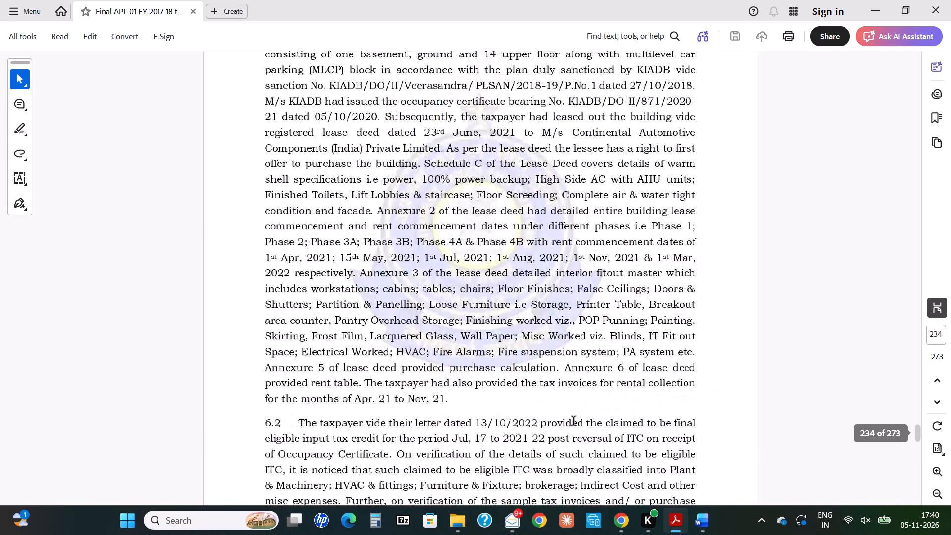
{"action": "scroll", "coordinate": [574, 422], "scroll_direction": "down", "scroll_amount": 20}
{"action": "scroll", "coordinate": [574, 422], "scroll_direction": "down", "scroll_amount": 12}
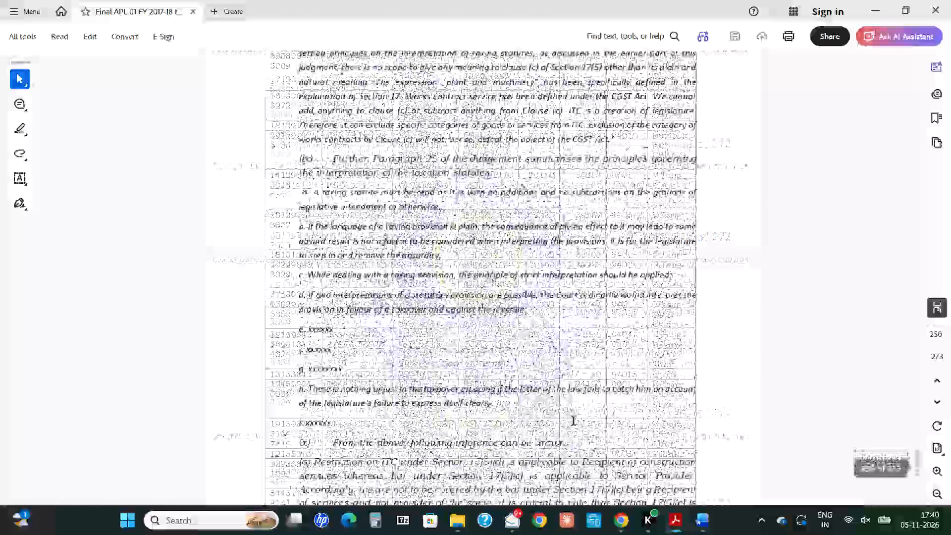
{"action": "scroll", "coordinate": [574, 422], "scroll_direction": "down", "scroll_amount": 20}
{"action": "scroll", "coordinate": [574, 422], "scroll_direction": "down", "scroll_amount": 5}
{"action": "scroll", "coordinate": [574, 422], "scroll_direction": "up", "scroll_amount": 4}
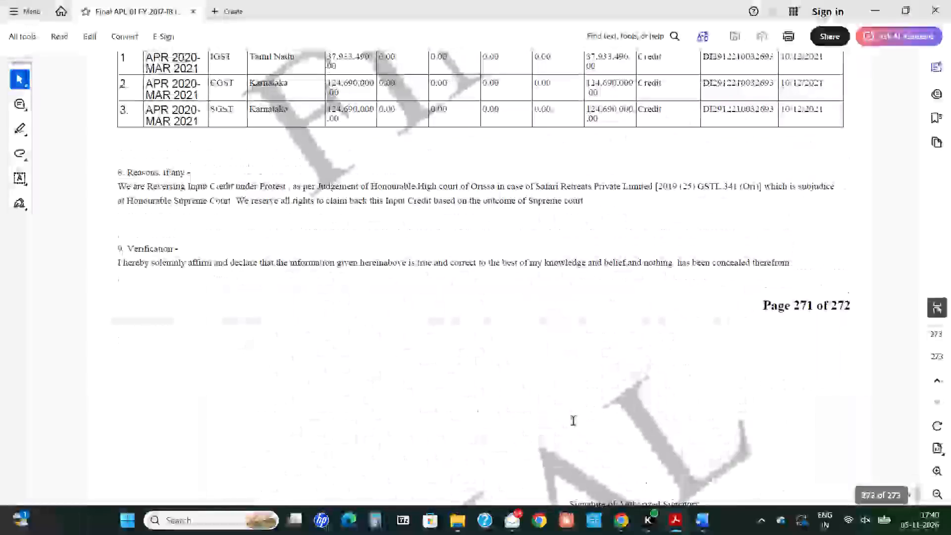
{"action": "scroll", "coordinate": [574, 422], "scroll_direction": "up", "scroll_amount": 7}
{"action": "scroll", "coordinate": [574, 422], "scroll_direction": "down", "scroll_amount": 1}
{"action": "scroll", "coordinate": [571, 431], "scroll_direction": "up", "scroll_amount": 8}
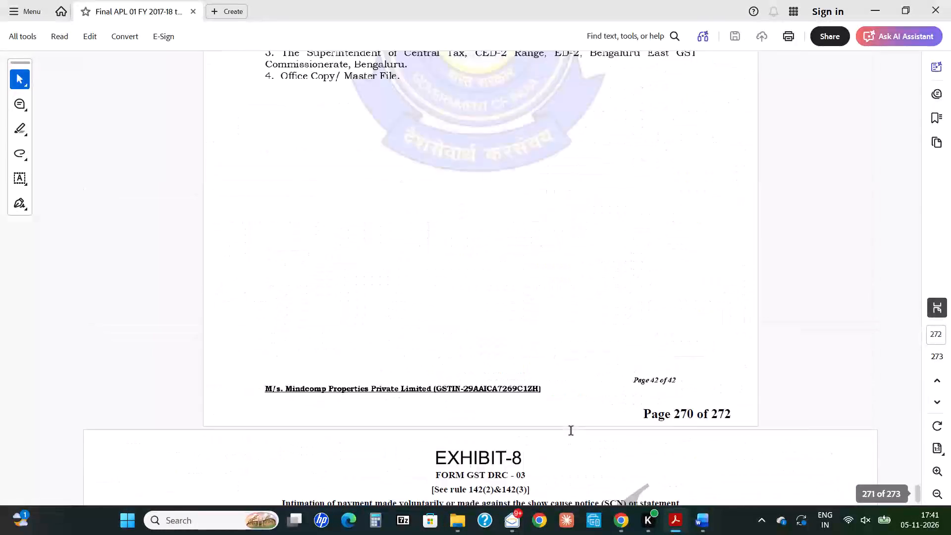
{"action": "scroll", "coordinate": [571, 431], "scroll_direction": "up", "scroll_amount": 2}
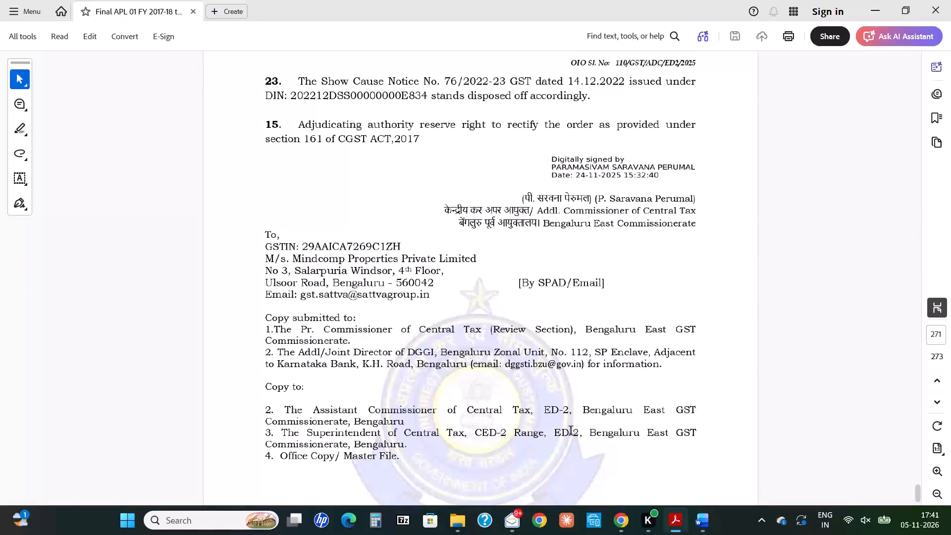
In the Word letter, add the address line "Bengaluru East Commissionerate," below the addressee and begin a new line.
{"action": "key", "text": "alt+Tab"}
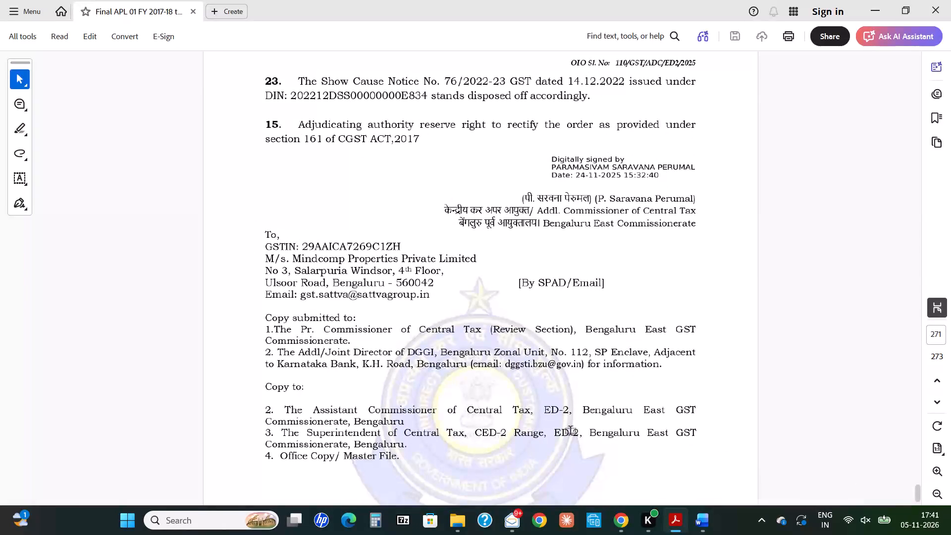
{"action": "key", "text": "alt+Tab"}
{"action": "key", "text": "alt+Tab"}
{"action": "key", "text": "alt+Tab"}
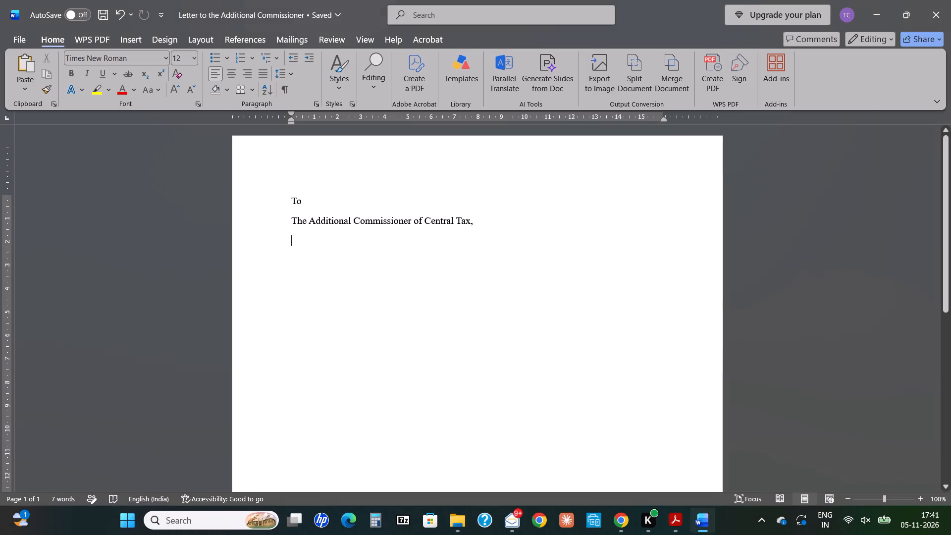
{"action": "key", "text": "alt+Tab"}
{"action": "key", "text": "alt+Tab"}
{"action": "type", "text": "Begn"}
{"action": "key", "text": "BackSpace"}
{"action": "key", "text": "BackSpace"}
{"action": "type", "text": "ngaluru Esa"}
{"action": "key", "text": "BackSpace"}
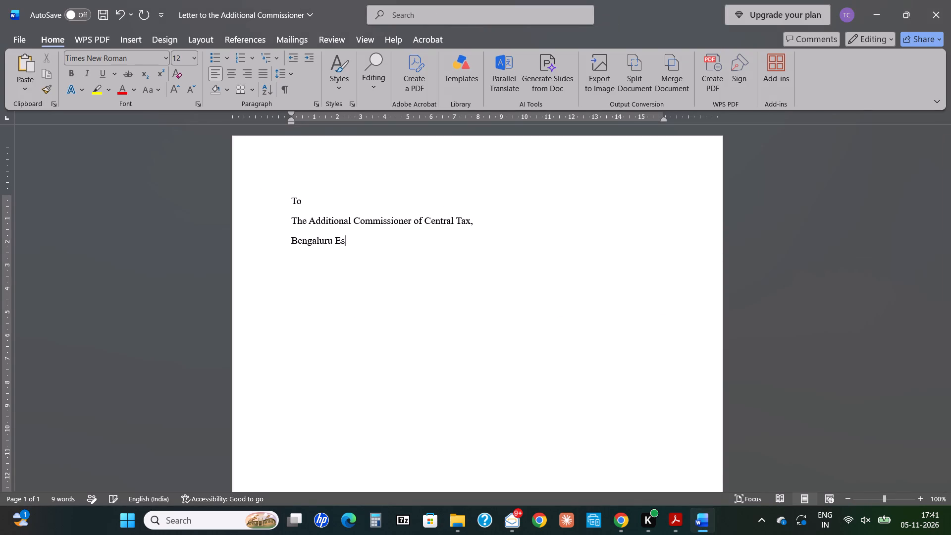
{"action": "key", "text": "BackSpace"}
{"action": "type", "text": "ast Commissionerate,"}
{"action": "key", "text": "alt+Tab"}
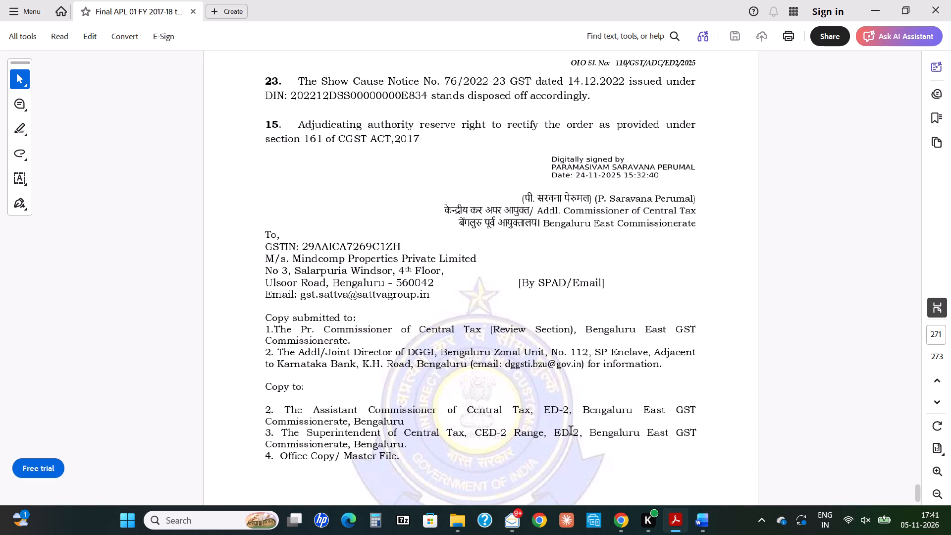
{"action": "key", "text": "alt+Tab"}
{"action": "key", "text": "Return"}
In the appeal PDF, go to page 228 and find the issuing office's address on the Order-in-Original's first page.
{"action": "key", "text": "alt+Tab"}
{"action": "left_click", "coordinate": [938, 347]}
{"action": "left_click", "coordinate": [939, 339]}
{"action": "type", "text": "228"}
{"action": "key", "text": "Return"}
{"action": "scroll", "coordinate": [713, 331], "scroll_direction": "down", "scroll_amount": 3}
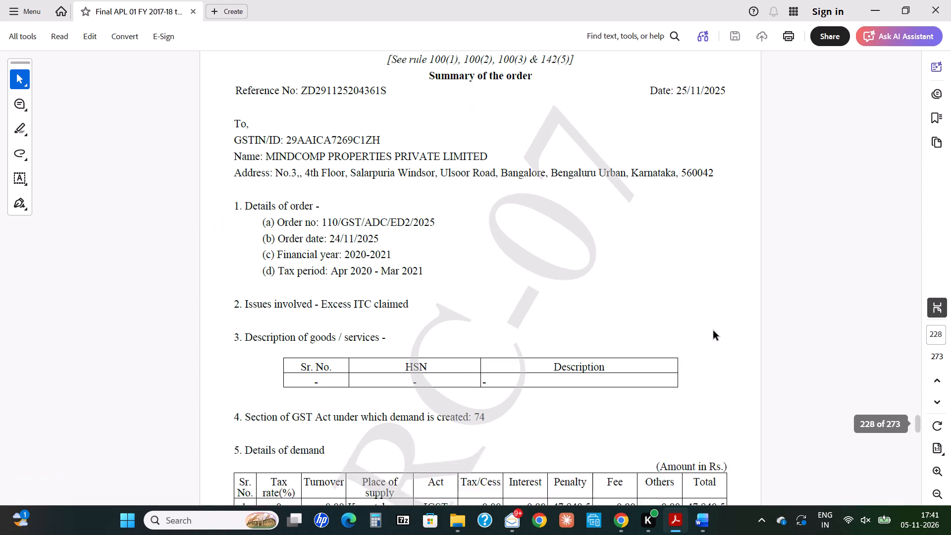
{"action": "scroll", "coordinate": [713, 331], "scroll_direction": "down", "scroll_amount": 10}
{"action": "scroll", "coordinate": [713, 331], "scroll_direction": "up", "scroll_amount": 3}
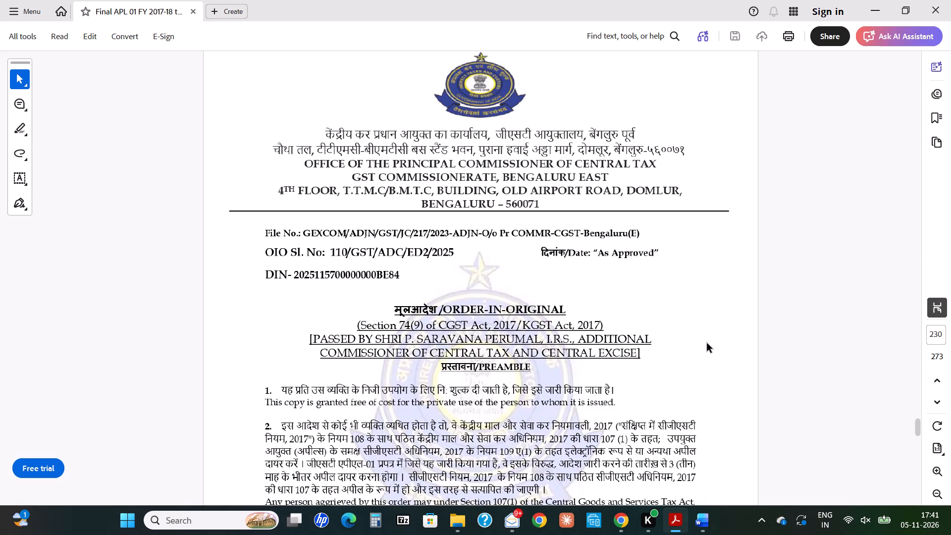
Back in the Word letter, enter "T.T.M.C/B.M.T.C" as the next address line, following the order's letterhead.
{"action": "key", "text": "alt+Tab"}
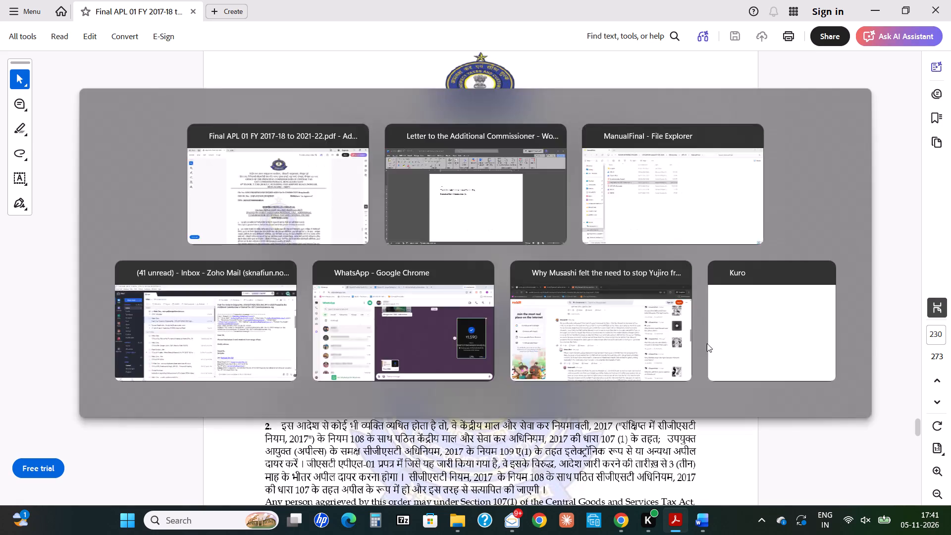
{"action": "key", "text": "alt+Tab"}
{"action": "key", "text": "alt+Tab"}
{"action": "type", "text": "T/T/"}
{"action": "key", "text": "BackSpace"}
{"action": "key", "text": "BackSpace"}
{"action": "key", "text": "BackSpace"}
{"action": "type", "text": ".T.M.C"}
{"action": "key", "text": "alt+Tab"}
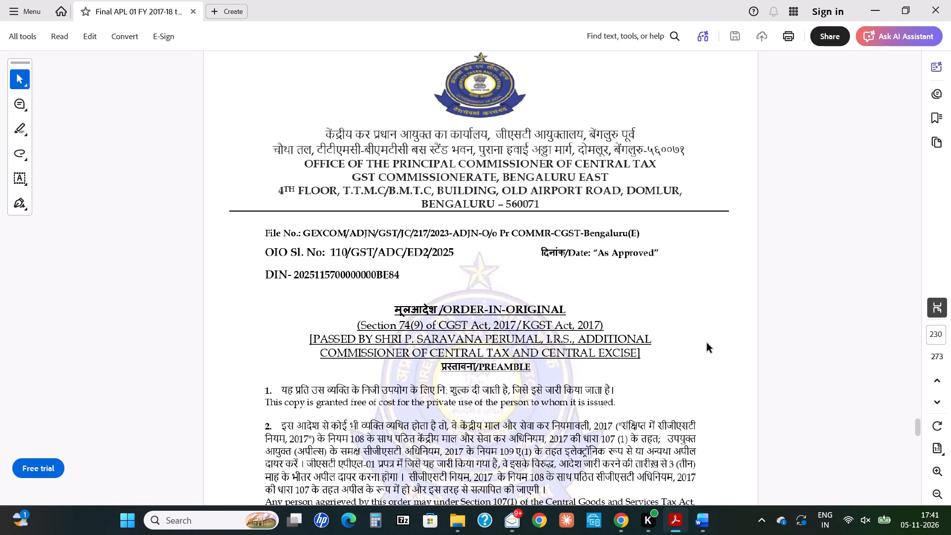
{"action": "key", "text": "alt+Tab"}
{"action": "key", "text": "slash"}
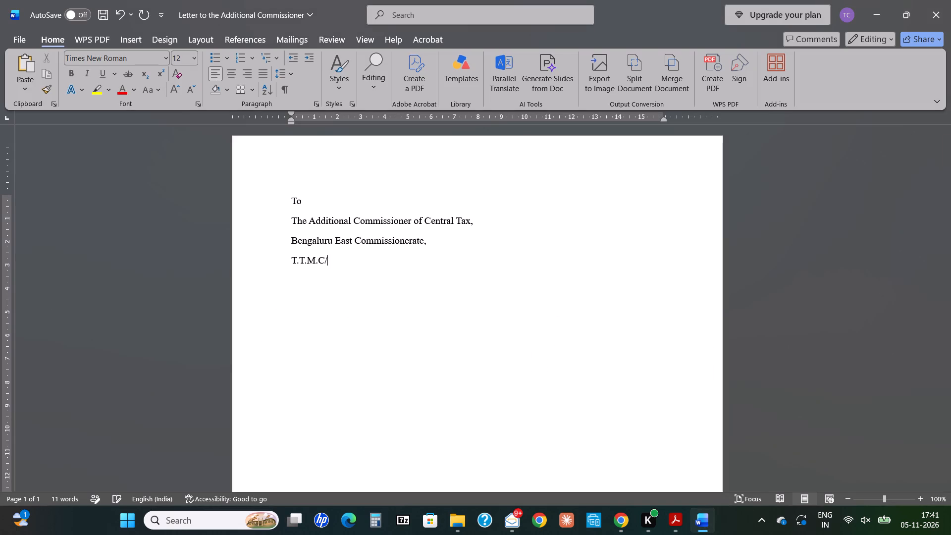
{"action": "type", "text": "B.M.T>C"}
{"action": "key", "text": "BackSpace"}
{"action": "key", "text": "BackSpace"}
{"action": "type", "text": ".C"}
Complete the building line with ", Building," and begin a new address line.
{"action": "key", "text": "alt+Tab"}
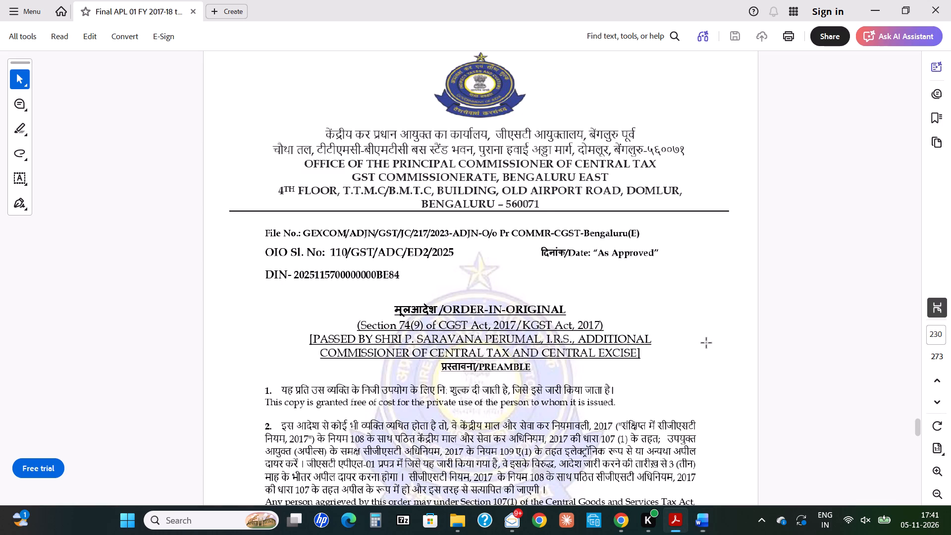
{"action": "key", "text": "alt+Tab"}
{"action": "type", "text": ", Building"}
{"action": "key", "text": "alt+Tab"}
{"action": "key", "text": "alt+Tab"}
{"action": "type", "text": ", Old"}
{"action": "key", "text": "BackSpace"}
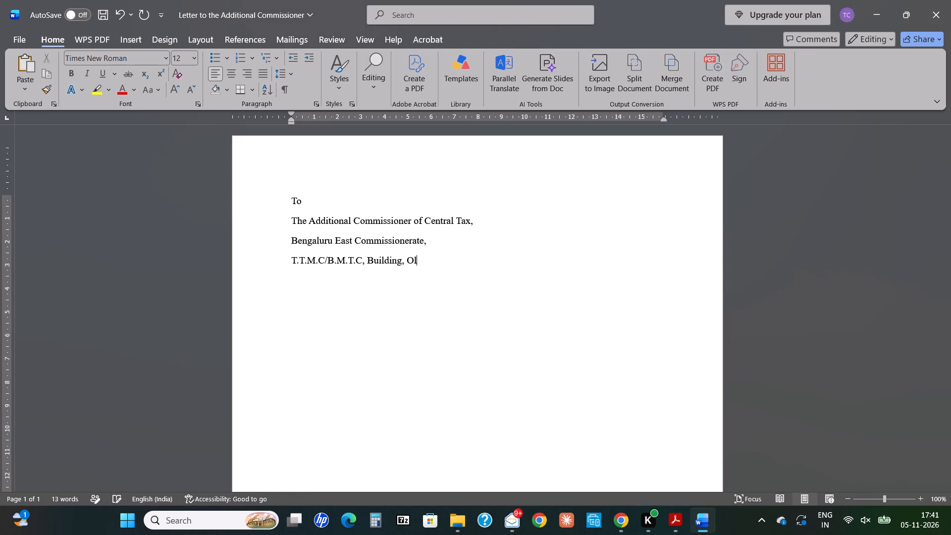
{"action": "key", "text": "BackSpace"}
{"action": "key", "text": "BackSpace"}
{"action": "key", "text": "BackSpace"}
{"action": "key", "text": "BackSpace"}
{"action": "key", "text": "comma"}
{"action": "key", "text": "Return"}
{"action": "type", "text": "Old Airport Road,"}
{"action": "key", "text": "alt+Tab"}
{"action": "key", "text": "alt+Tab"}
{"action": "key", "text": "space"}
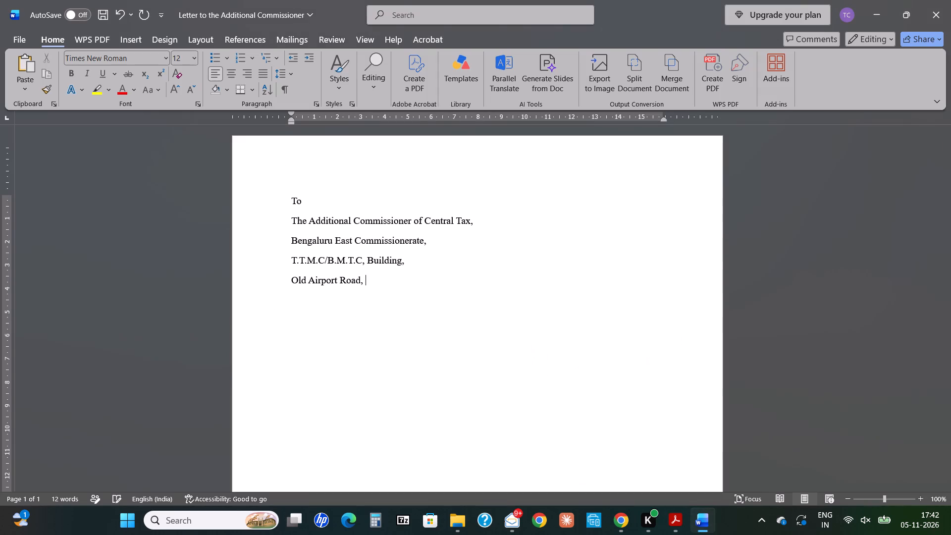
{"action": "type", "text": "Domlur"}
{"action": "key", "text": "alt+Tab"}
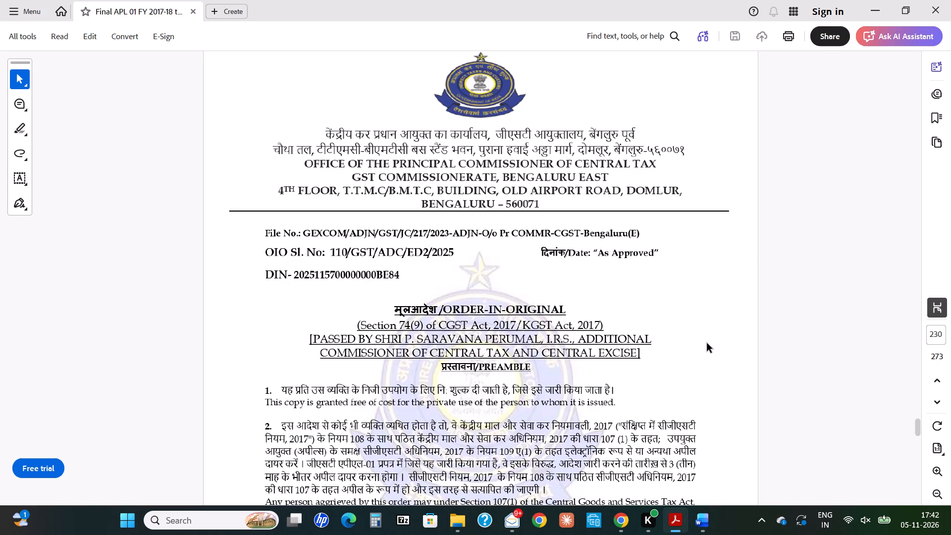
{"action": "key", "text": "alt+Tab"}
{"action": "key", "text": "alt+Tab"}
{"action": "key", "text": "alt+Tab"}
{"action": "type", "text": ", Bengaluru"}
Append the postal code "- 560071" after Bengaluru and leave a blank line below the address block.
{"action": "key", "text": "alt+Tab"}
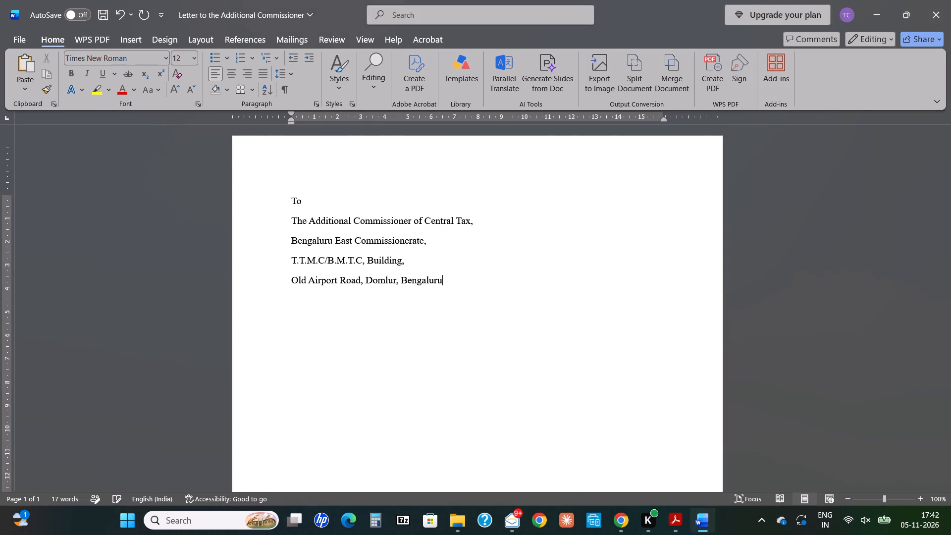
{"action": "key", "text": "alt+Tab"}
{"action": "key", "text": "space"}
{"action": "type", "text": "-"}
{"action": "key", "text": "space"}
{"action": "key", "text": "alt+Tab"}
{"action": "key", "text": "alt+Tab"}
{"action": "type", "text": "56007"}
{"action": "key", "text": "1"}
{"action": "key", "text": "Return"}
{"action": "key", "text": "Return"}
Start the reference line below the address with "Ref: Order-in-Original".
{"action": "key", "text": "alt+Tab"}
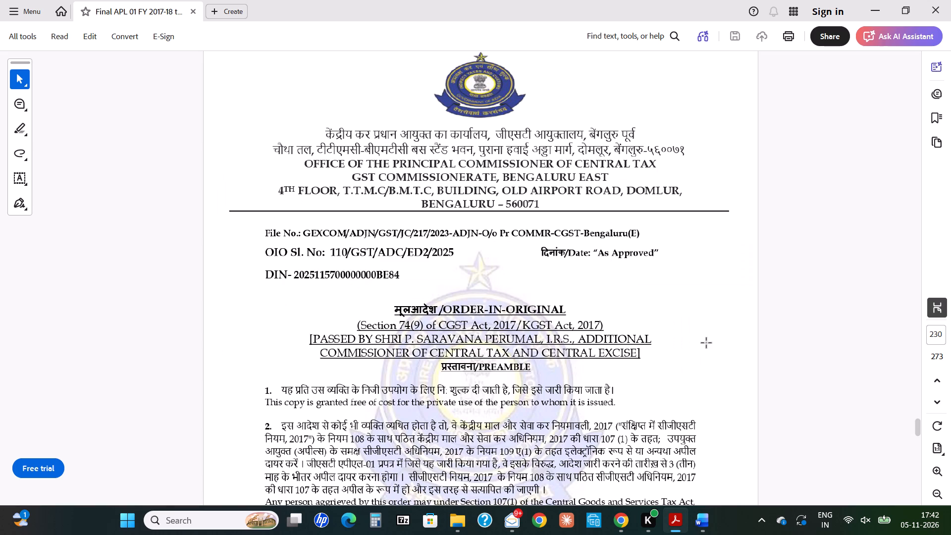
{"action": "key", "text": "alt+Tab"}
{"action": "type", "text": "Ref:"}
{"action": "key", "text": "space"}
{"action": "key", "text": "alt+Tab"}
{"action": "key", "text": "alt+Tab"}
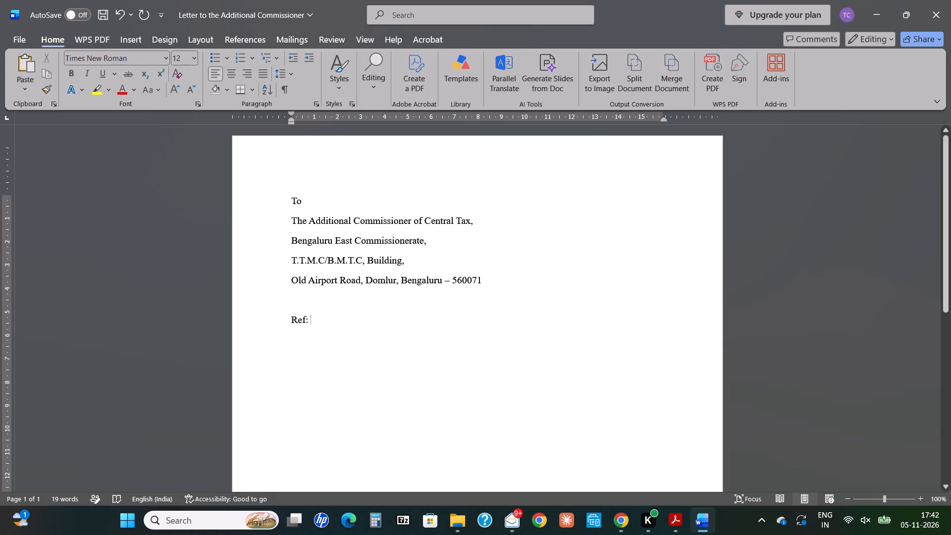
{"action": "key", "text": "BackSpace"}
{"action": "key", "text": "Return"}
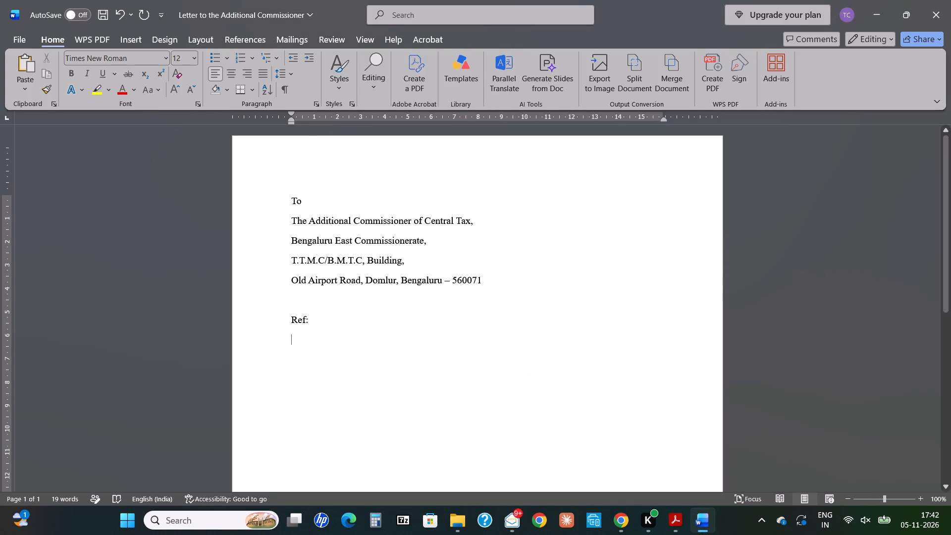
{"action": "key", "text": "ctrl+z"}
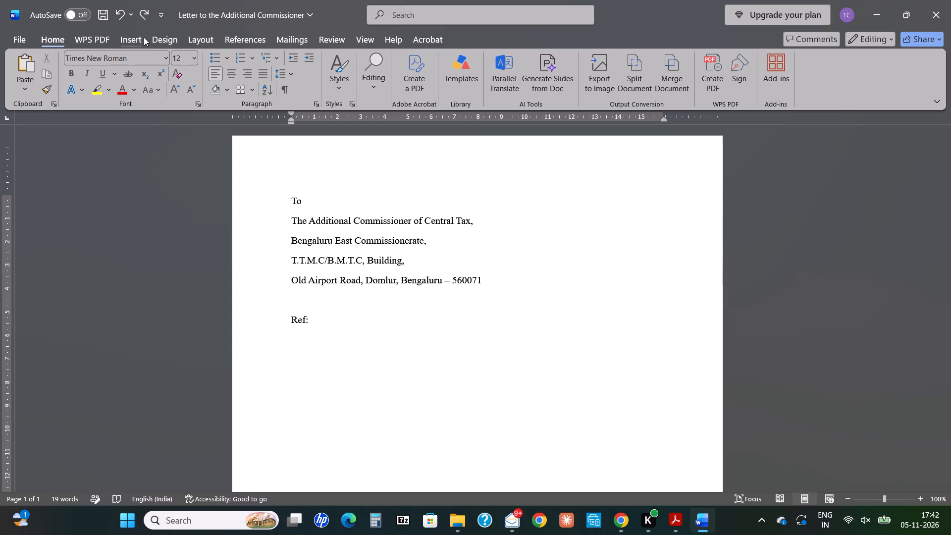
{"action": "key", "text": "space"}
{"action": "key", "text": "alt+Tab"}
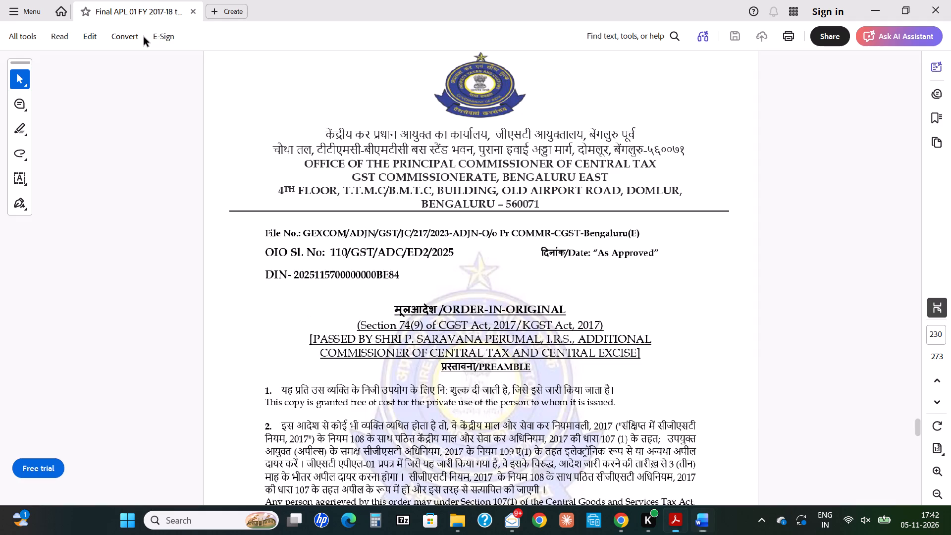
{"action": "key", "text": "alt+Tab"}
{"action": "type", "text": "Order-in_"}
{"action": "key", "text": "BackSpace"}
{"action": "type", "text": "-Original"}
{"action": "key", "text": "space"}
Append "Sl. No.:" to the reference line, matching the wording on the order.
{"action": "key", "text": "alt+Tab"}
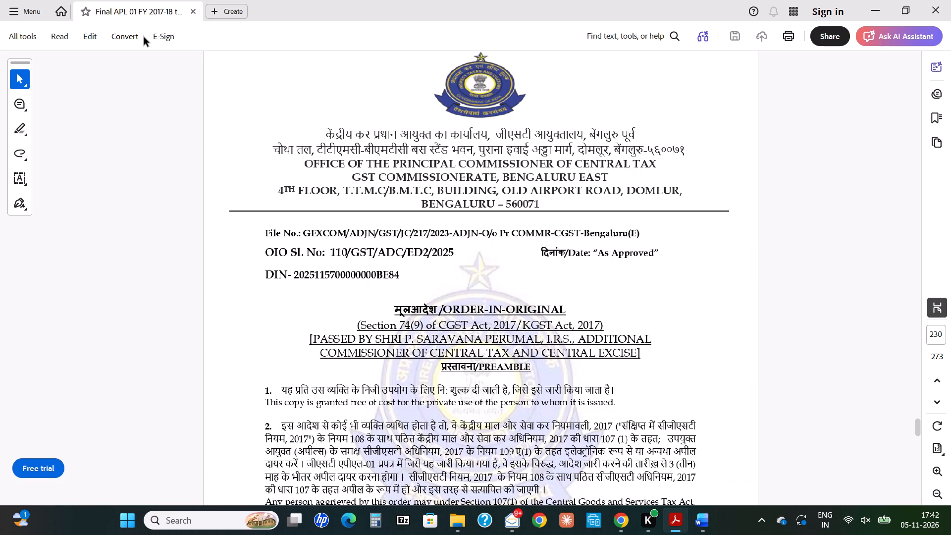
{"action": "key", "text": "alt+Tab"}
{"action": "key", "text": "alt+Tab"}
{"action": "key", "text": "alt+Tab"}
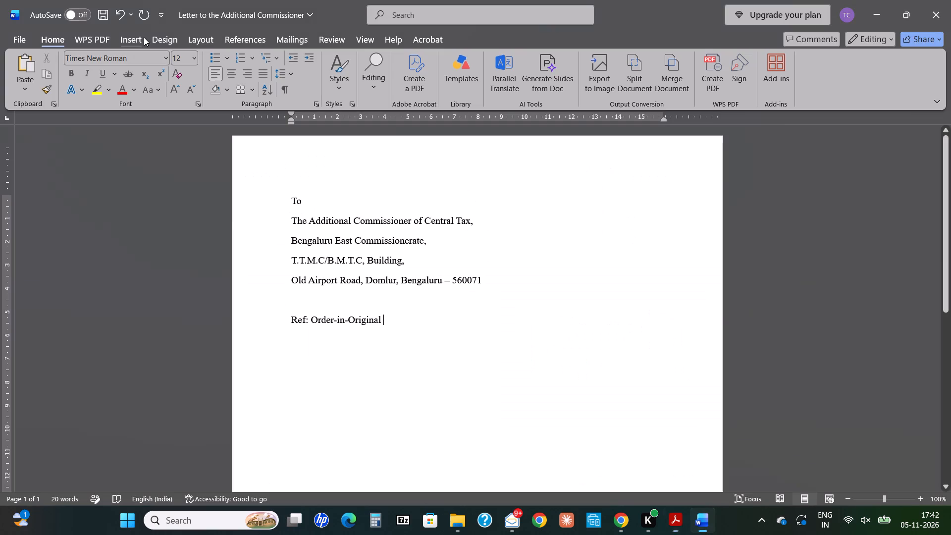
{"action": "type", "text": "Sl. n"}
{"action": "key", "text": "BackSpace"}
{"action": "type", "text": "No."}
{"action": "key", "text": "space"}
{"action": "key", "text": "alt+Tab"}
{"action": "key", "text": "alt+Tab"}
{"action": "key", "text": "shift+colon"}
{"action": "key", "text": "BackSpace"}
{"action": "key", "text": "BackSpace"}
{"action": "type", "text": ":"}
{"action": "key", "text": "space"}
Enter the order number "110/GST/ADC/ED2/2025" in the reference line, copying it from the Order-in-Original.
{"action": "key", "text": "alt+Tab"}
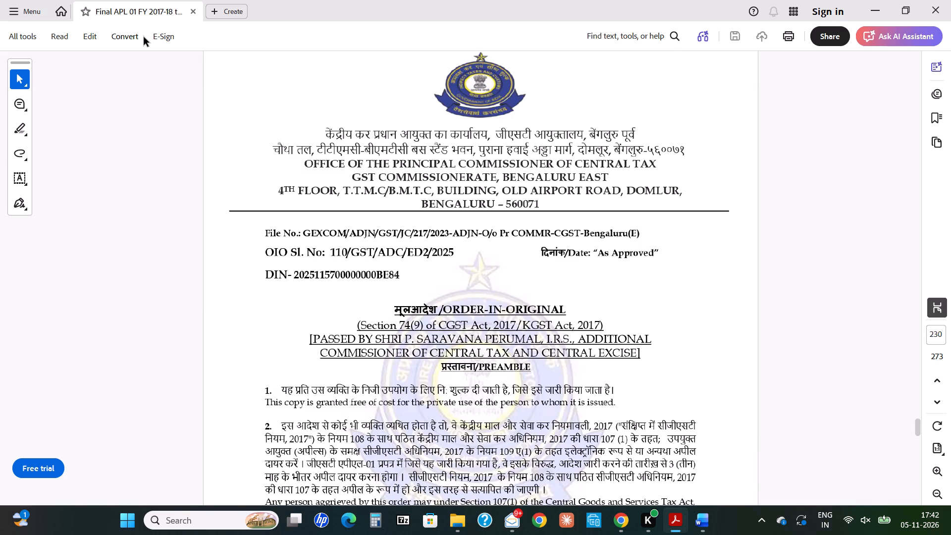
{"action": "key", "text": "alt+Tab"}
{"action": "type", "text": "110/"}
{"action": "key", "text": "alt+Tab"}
{"action": "left_click", "coordinate": [330, 256]}
{"action": "key", "text": "alt+Tab"}
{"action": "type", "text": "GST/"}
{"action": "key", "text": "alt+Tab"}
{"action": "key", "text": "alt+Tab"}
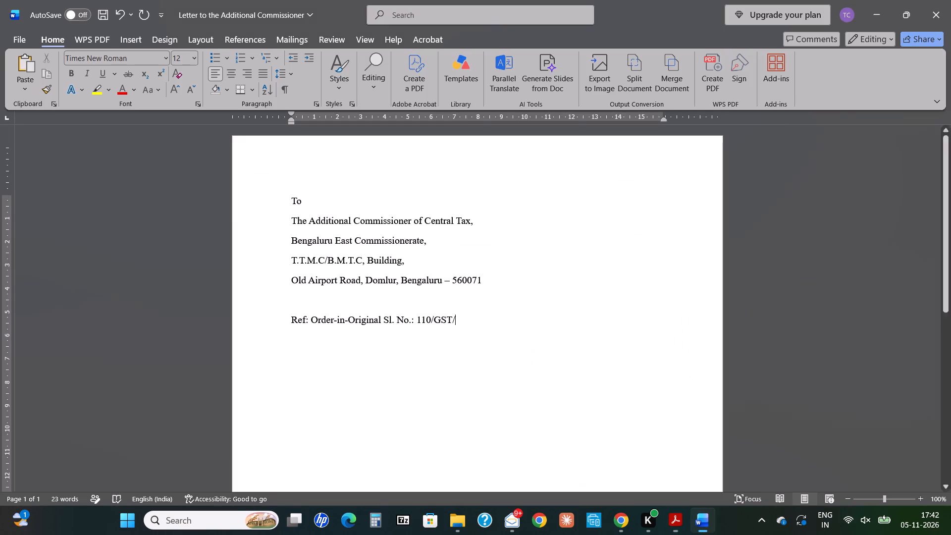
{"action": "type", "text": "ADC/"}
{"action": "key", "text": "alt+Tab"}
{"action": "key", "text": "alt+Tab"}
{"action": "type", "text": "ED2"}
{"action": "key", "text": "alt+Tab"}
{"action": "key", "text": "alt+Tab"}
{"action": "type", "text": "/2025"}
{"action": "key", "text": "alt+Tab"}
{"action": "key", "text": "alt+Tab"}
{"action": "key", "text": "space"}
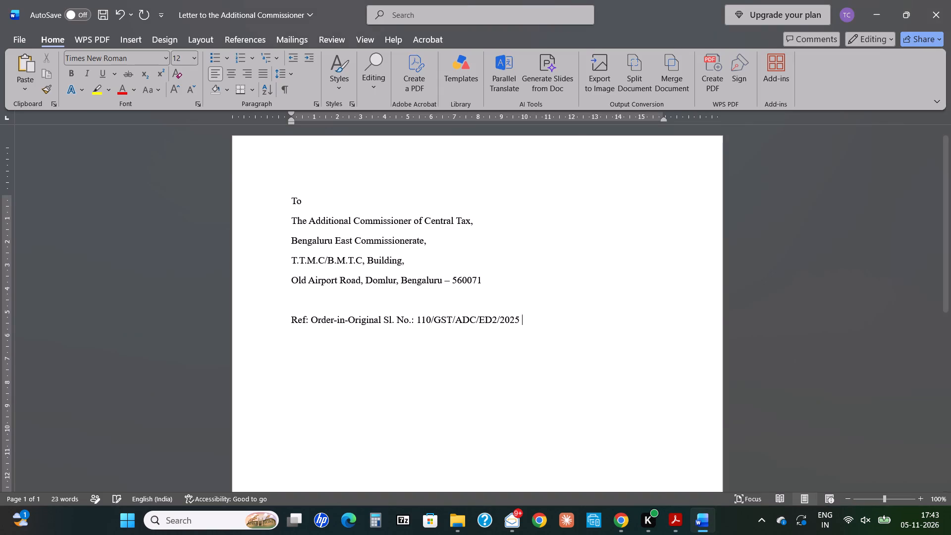
Append "issued in Form GST DRC-07" after the order number in the reference line.
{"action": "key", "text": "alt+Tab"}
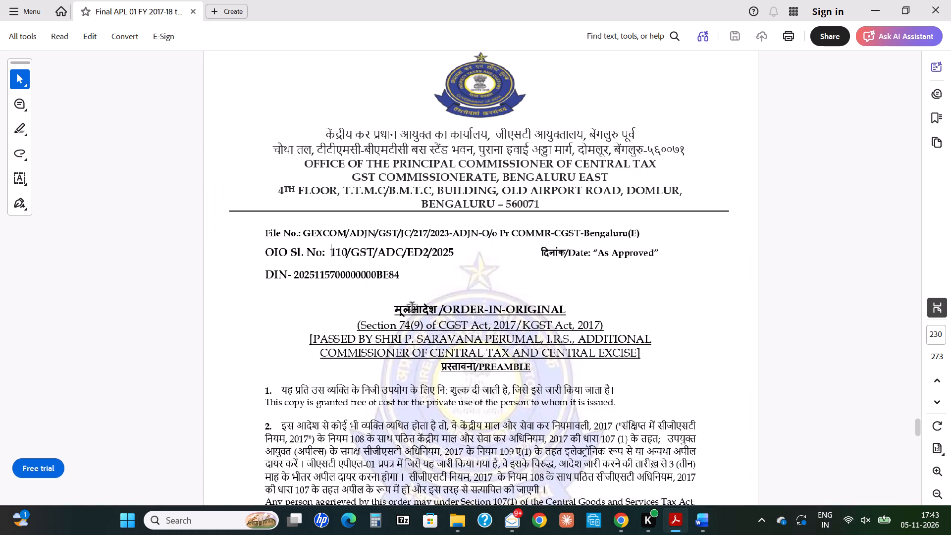
{"action": "left_click", "coordinate": [413, 308], "text": "alt"}
{"action": "key", "text": "alt+Tab"}
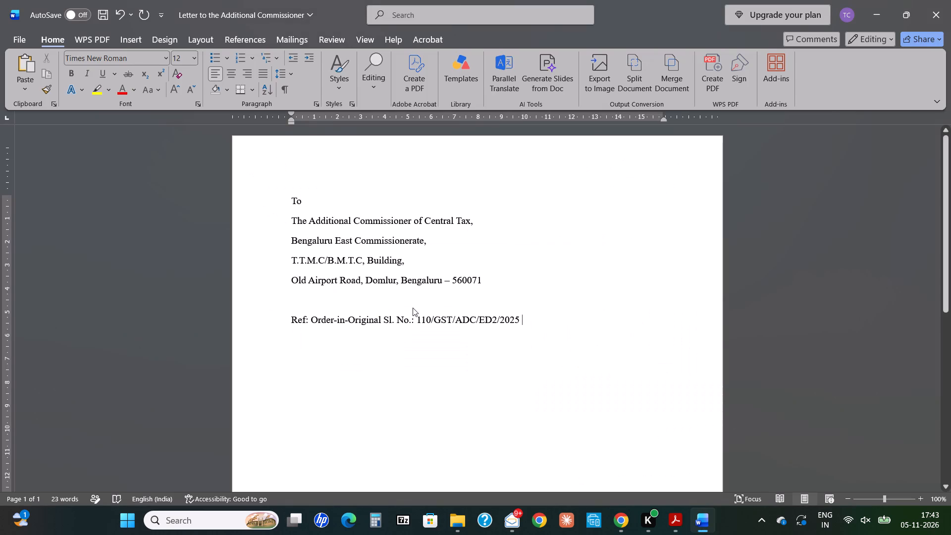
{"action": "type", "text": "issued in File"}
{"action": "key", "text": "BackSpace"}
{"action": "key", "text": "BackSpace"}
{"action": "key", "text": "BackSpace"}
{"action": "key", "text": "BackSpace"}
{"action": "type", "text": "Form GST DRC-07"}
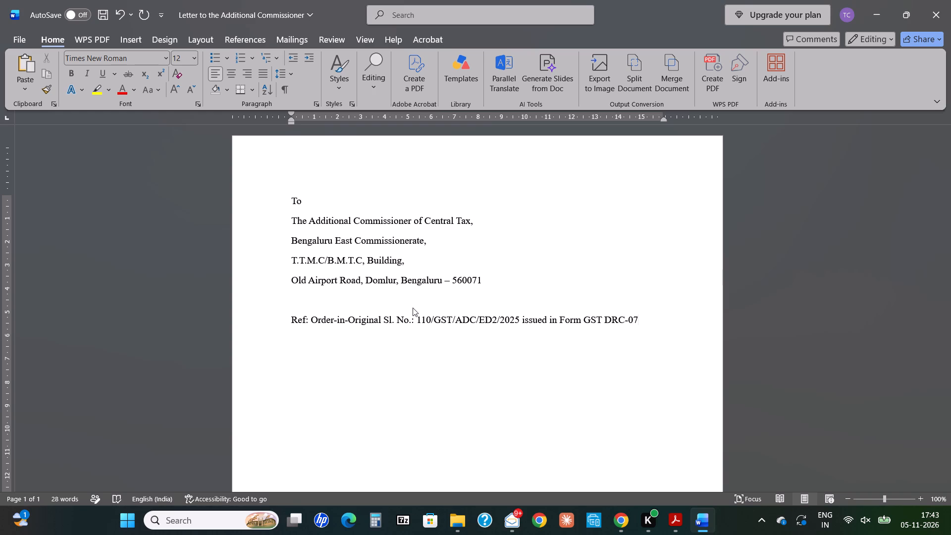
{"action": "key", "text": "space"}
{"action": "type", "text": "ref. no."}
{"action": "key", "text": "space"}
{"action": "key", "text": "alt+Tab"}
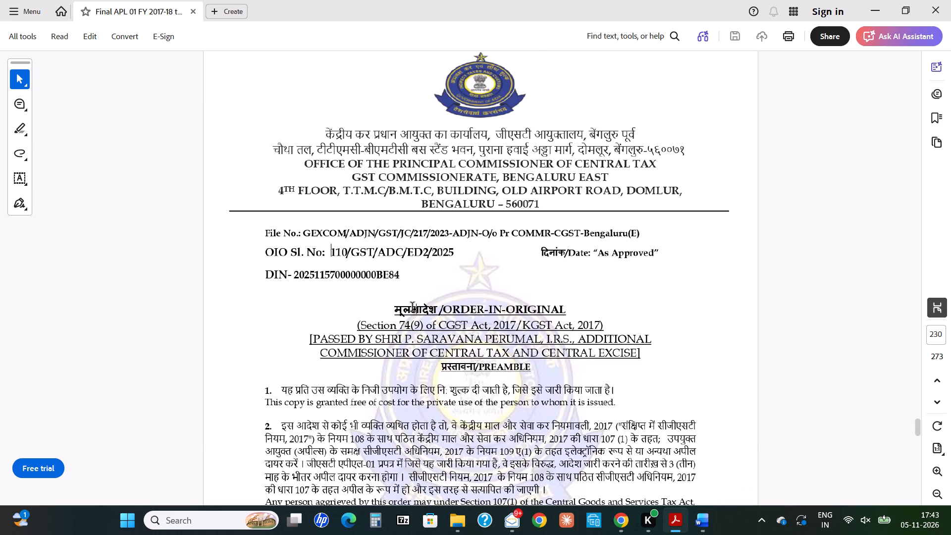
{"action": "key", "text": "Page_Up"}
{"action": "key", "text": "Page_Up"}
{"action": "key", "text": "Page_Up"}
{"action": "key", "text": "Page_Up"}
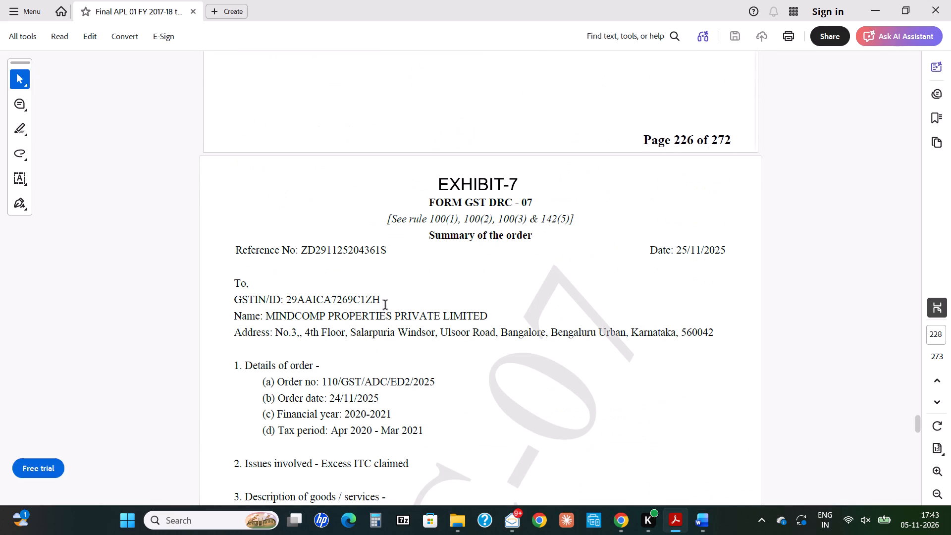
{"action": "double_click", "coordinate": [344, 278]}
{"action": "key", "text": "ctrl+c"}
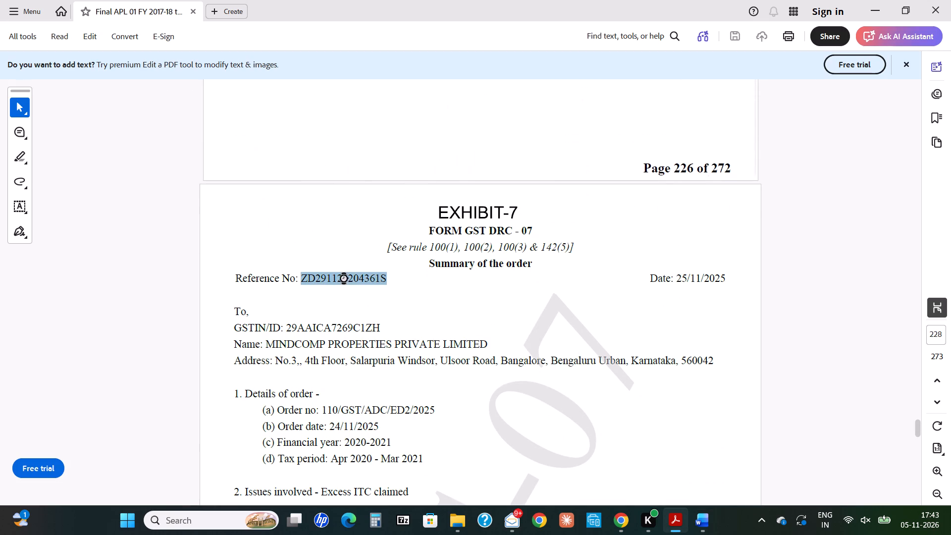
{"action": "key", "text": "alt+Tab"}
{"action": "key", "text": "ctrl+v"}
End the reference line with "dated 25.11.2025", using the date on Form GST DRC-07.
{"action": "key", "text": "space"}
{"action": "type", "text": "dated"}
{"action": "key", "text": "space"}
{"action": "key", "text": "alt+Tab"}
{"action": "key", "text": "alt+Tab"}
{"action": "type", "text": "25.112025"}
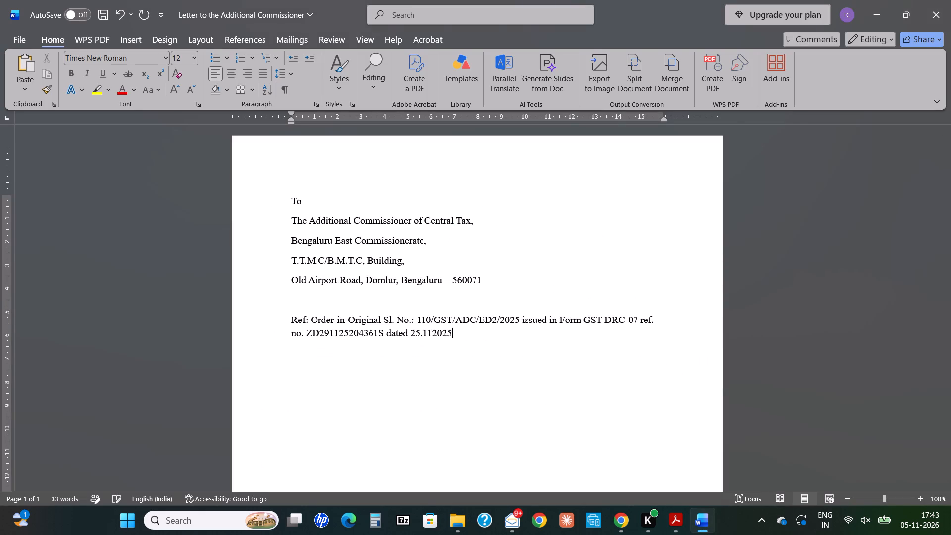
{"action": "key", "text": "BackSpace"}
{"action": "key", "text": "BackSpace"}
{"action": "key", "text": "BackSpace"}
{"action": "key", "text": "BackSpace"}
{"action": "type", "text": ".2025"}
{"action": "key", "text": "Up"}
In a new Explorer window, open BCCI_Application_dt_08.10.2026 from Bengal Chamber's SERVICE TAX "Another Case" folder and examine its reference section layout.
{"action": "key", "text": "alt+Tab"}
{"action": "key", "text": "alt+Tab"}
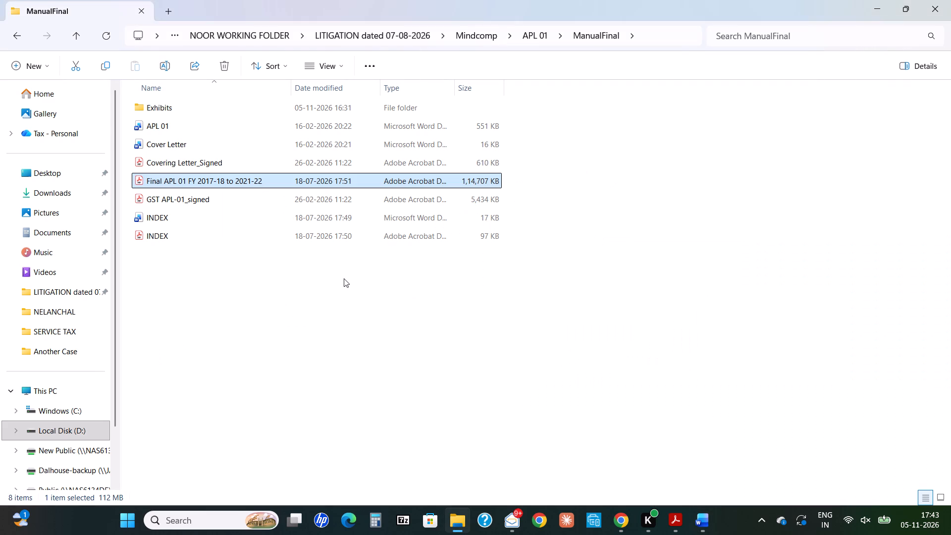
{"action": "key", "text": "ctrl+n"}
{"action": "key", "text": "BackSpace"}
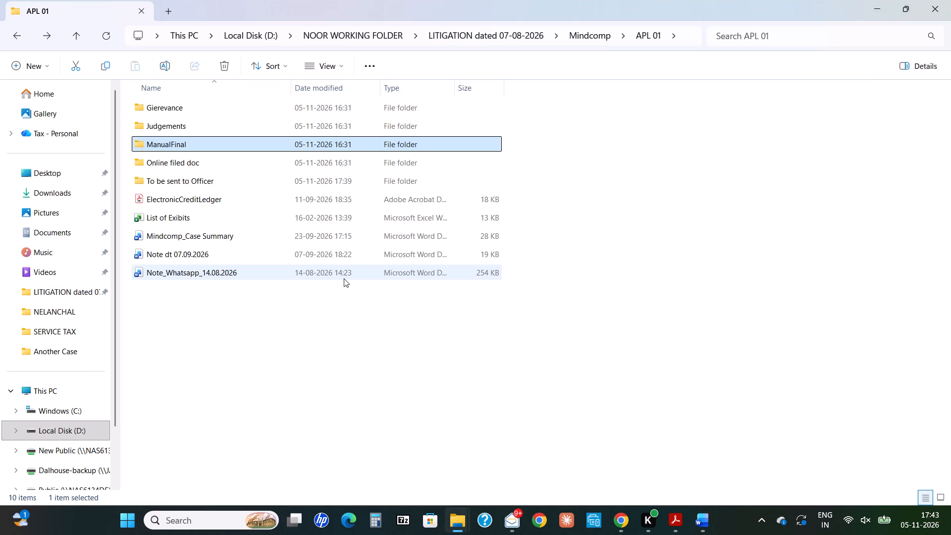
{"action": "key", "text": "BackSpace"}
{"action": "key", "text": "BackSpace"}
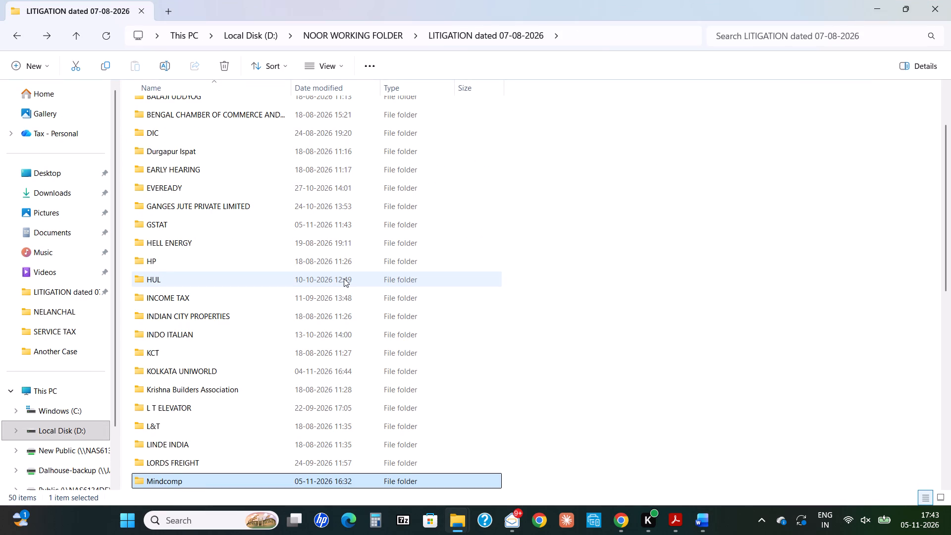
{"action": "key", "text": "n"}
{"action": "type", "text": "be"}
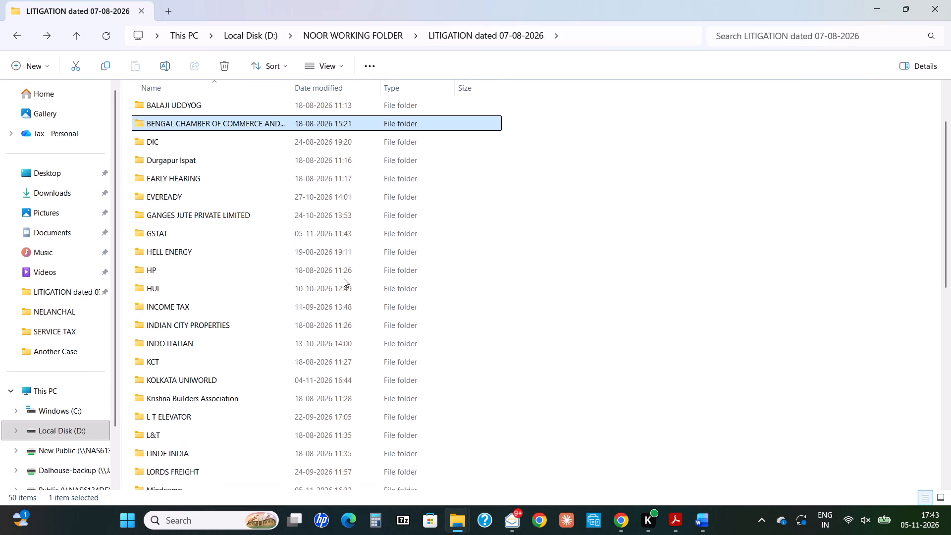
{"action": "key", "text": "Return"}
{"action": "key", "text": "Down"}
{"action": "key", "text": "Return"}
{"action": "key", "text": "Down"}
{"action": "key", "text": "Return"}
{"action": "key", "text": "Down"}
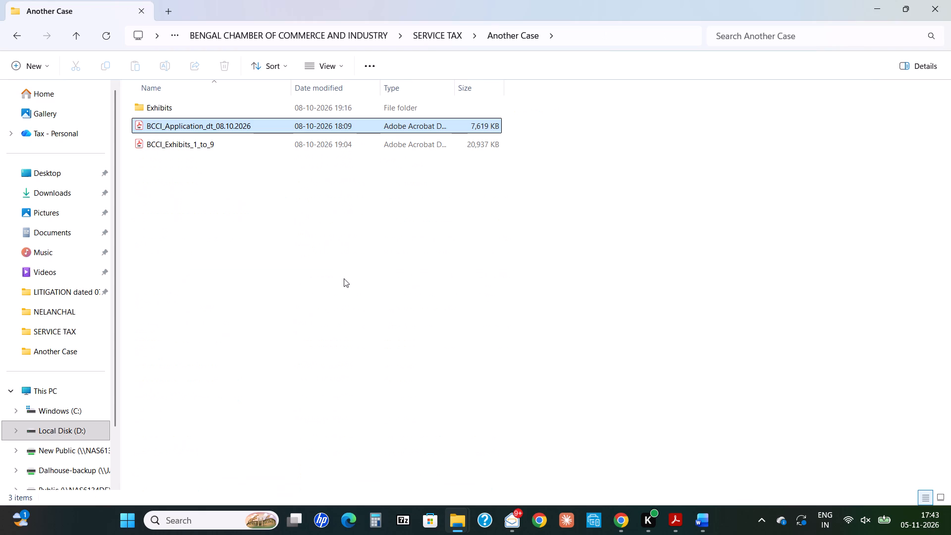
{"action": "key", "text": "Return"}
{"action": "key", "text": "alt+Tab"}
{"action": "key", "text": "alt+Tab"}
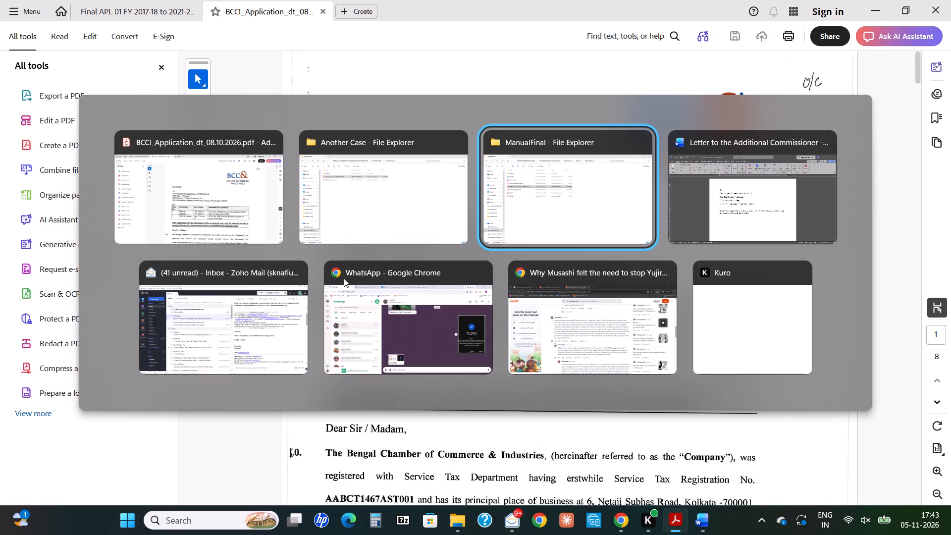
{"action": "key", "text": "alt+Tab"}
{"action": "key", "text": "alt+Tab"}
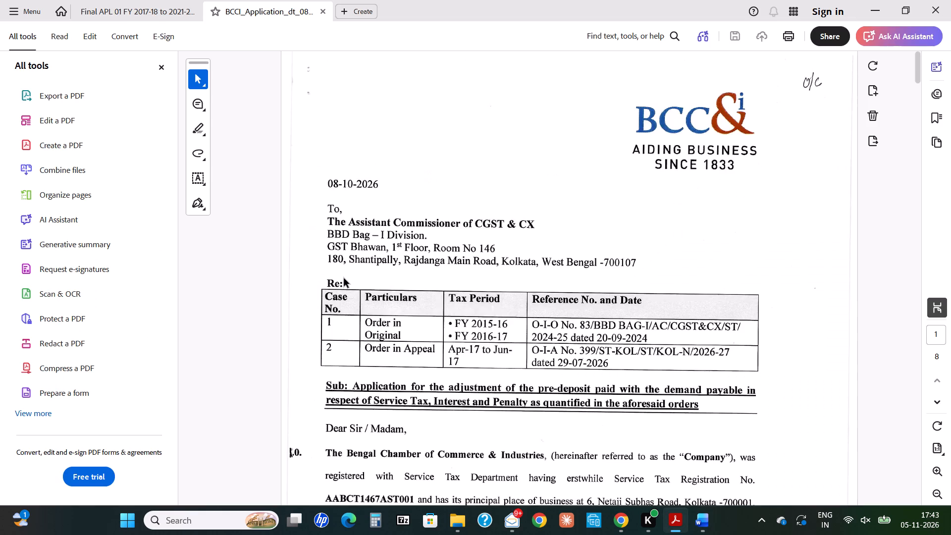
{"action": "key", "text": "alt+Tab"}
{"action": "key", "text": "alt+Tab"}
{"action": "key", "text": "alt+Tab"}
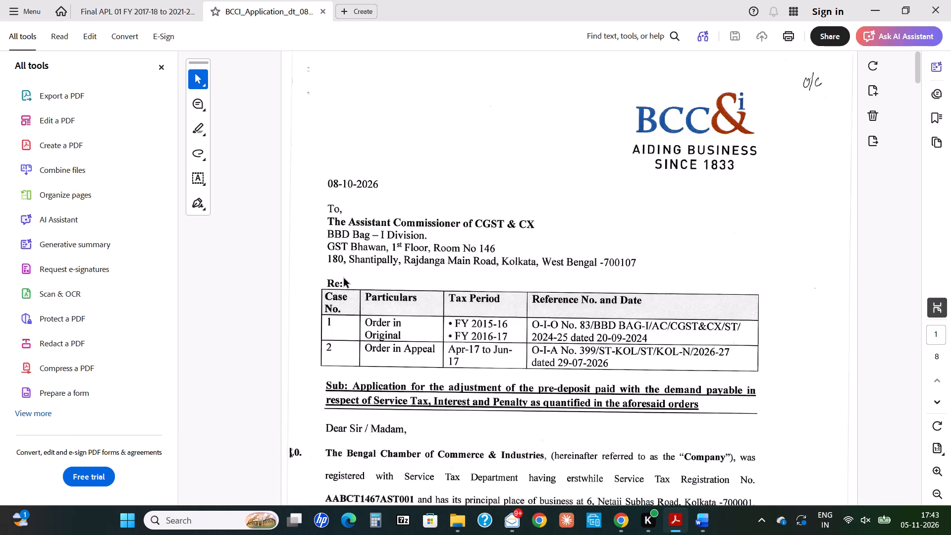
Shorten "Ref:" to "Re:" and move the Order-in-Original text onto its own line below it, without a leading space.
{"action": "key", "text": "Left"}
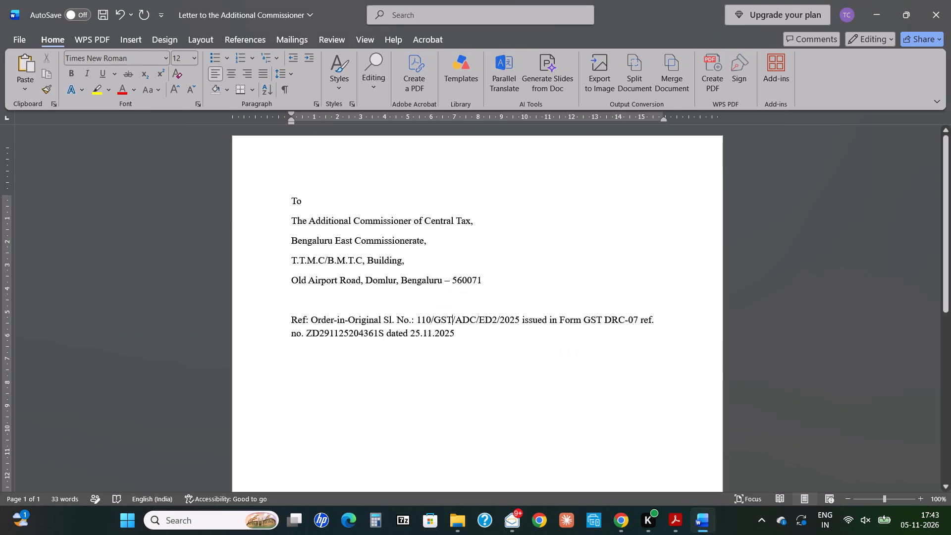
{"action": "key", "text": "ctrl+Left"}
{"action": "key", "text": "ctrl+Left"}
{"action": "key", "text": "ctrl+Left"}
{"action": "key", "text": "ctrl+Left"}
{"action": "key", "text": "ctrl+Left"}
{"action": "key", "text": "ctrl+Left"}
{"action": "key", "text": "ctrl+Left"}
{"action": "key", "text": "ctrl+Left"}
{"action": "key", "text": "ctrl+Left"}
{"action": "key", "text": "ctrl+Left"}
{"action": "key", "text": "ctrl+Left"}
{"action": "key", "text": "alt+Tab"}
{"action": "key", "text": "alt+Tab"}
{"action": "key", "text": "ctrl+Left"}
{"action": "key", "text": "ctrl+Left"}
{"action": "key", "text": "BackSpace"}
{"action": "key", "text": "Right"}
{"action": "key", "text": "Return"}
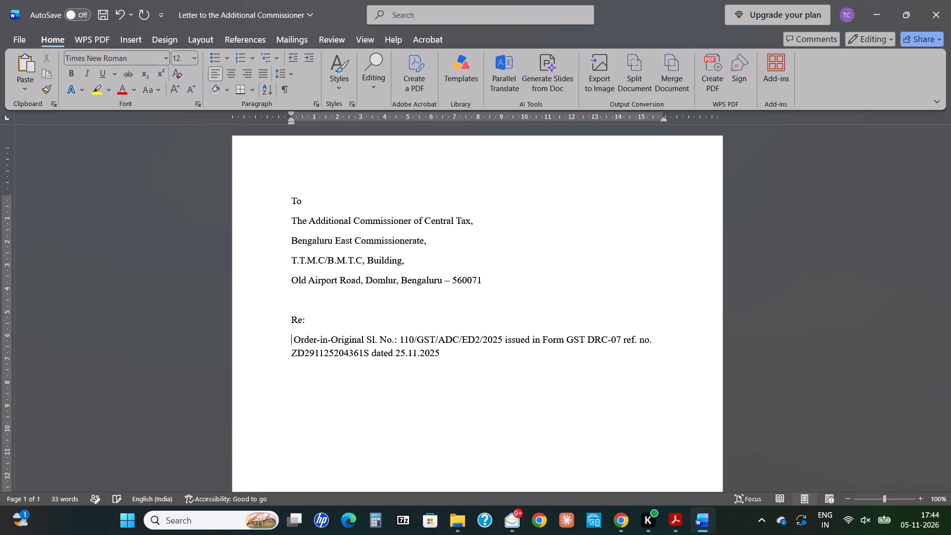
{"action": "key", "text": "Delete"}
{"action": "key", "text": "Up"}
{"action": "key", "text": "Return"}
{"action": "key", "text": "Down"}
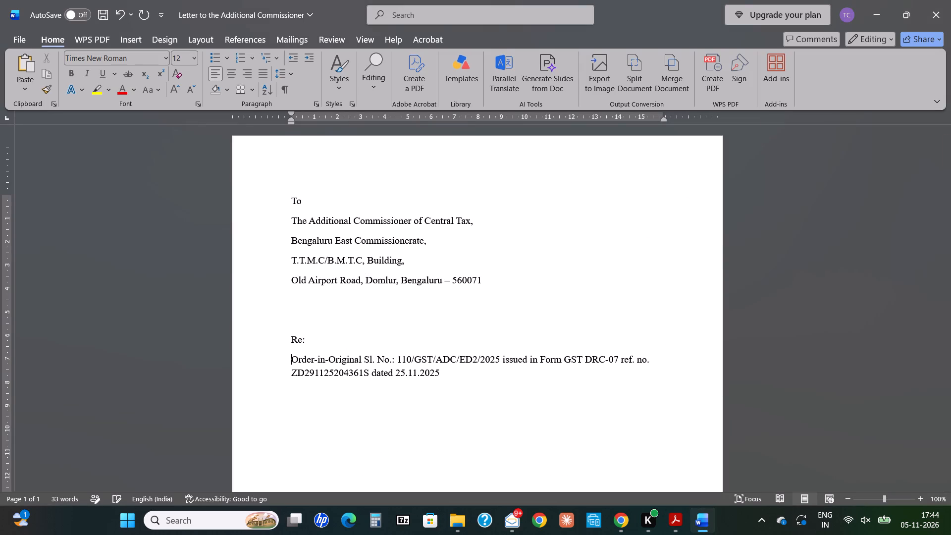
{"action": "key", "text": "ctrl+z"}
Insert a blank line between "Re:" and the Order-in-Original text.
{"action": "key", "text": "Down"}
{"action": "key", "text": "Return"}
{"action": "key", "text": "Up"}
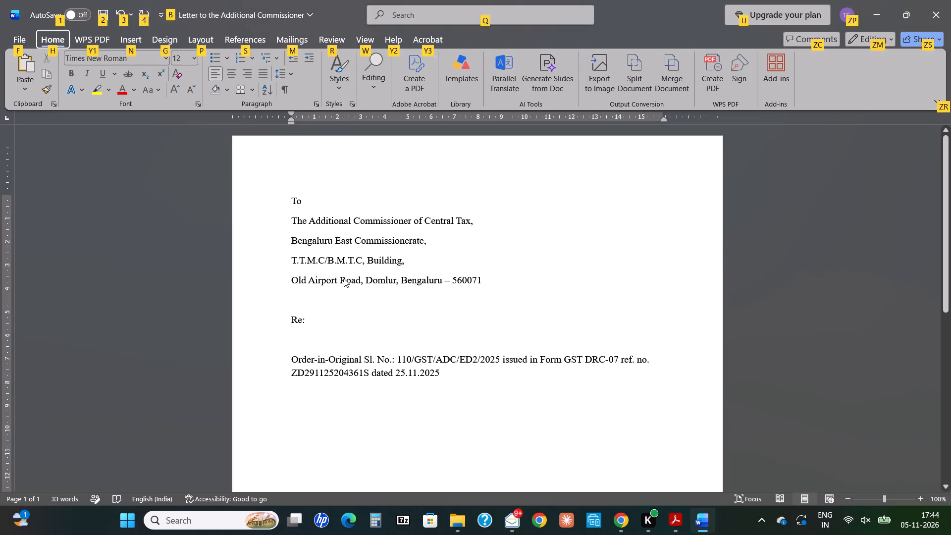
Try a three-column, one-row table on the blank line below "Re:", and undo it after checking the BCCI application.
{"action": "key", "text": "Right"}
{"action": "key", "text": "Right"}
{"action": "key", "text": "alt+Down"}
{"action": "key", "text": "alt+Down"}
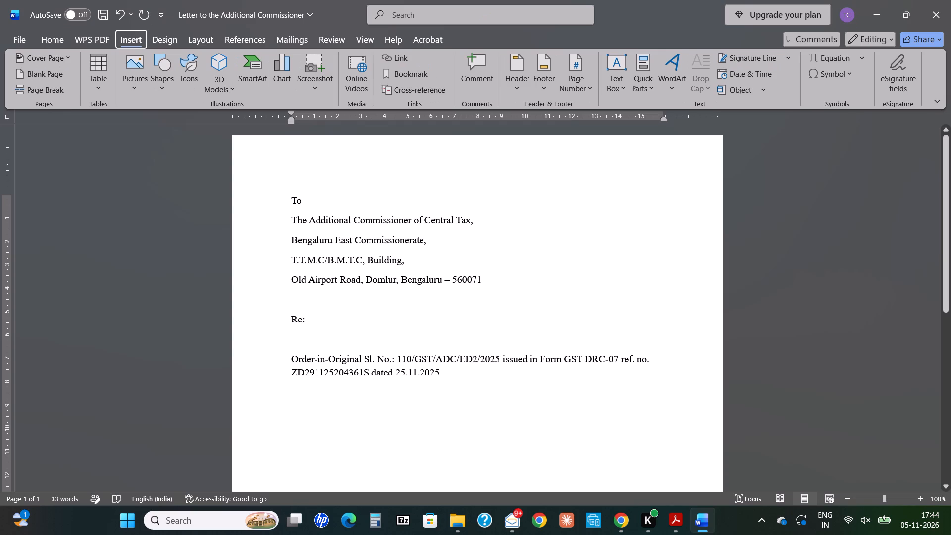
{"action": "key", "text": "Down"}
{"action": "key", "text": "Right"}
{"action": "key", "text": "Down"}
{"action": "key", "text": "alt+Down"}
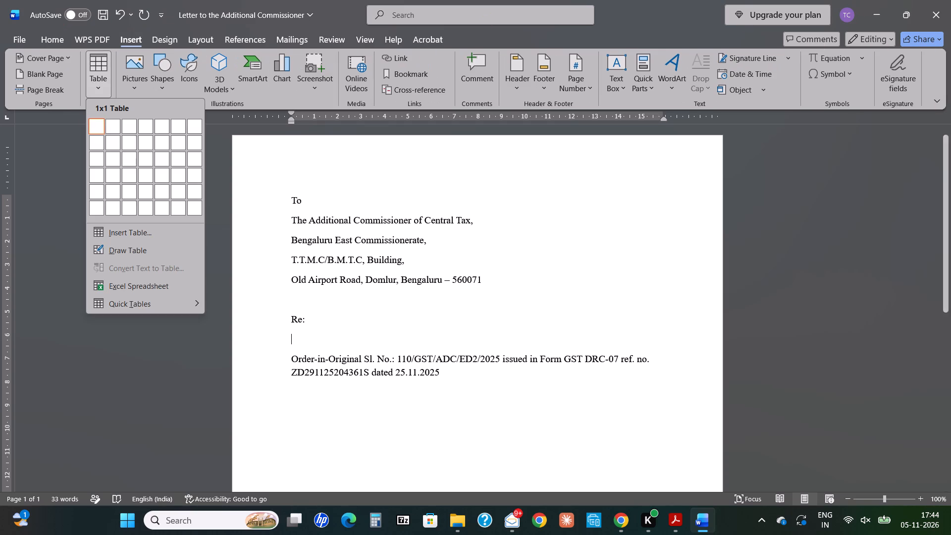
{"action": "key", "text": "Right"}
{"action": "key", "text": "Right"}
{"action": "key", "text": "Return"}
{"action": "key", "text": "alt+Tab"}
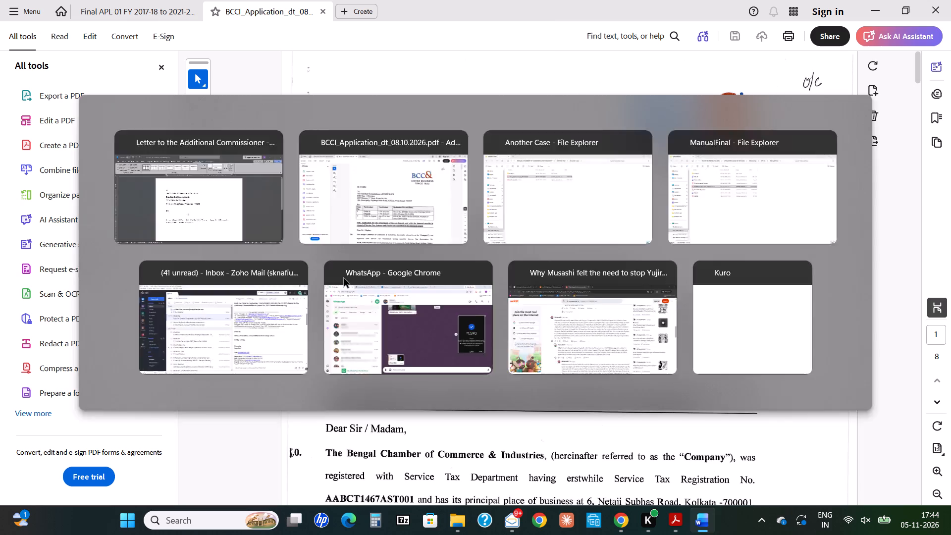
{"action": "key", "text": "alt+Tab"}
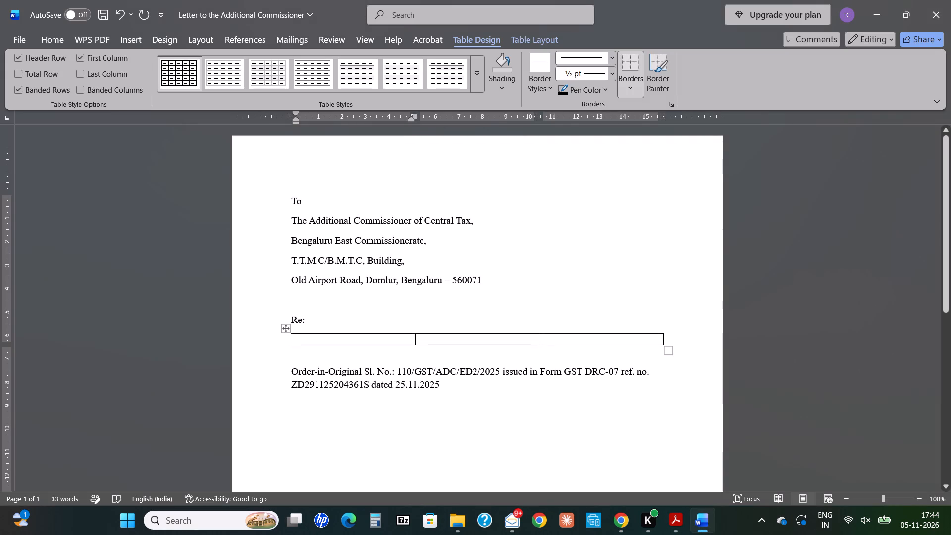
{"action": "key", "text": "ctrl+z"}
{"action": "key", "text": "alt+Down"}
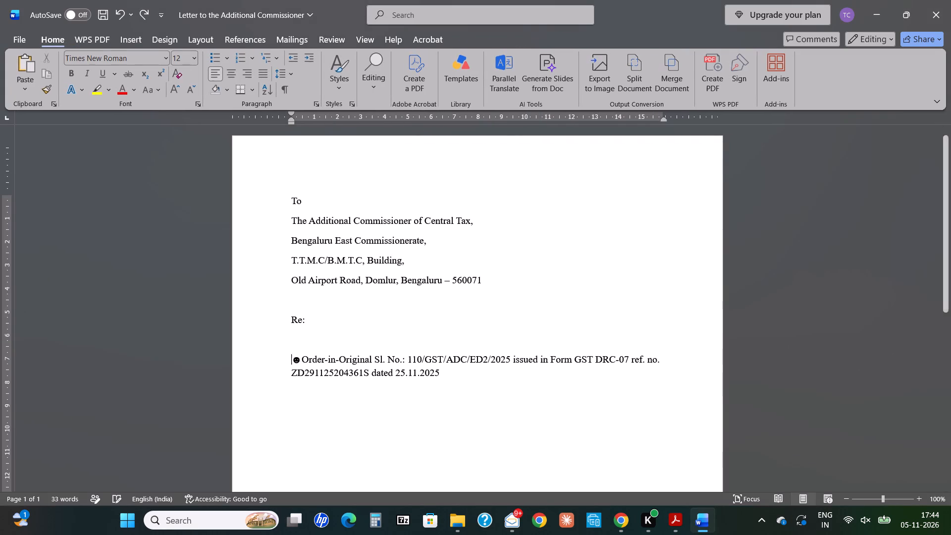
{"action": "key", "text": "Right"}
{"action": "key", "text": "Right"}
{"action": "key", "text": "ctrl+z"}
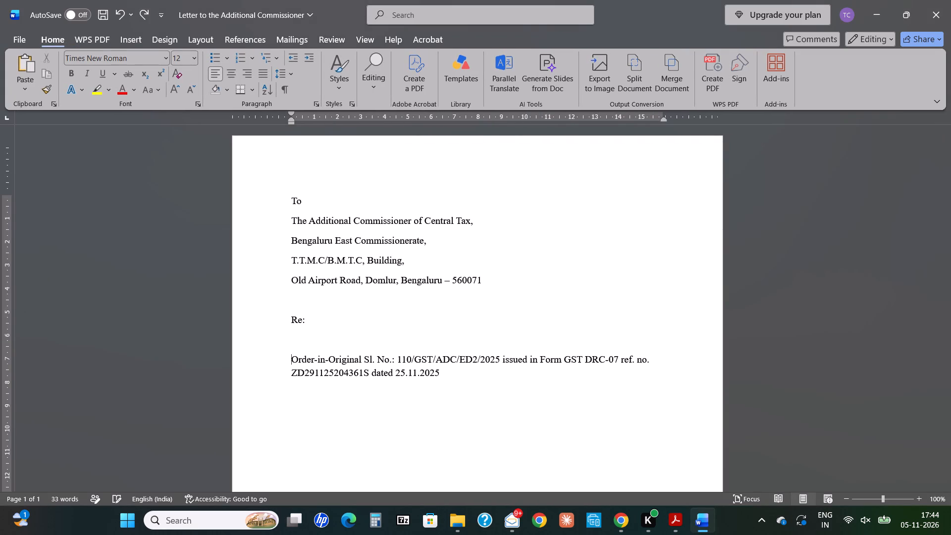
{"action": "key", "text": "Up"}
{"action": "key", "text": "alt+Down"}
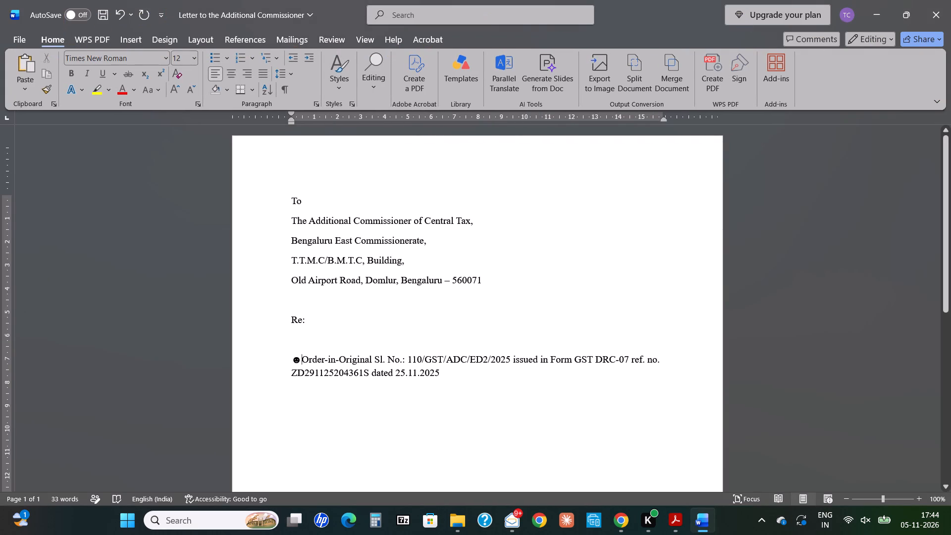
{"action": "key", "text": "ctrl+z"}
Insert a four-column, one-row table on the blank line below "Re:".
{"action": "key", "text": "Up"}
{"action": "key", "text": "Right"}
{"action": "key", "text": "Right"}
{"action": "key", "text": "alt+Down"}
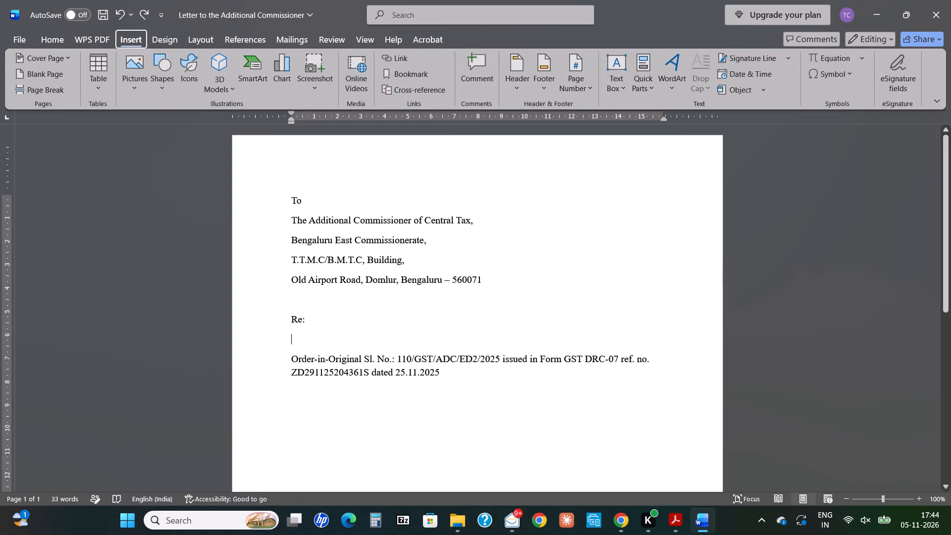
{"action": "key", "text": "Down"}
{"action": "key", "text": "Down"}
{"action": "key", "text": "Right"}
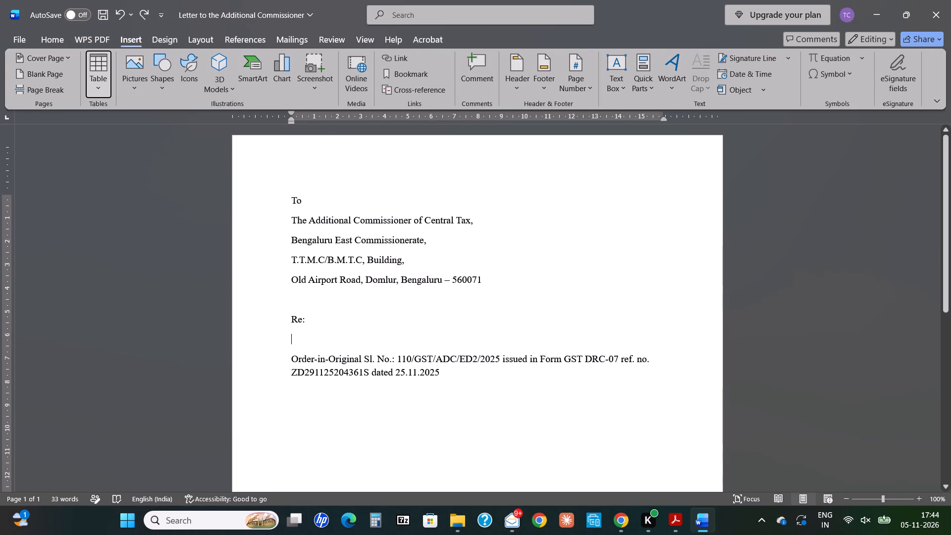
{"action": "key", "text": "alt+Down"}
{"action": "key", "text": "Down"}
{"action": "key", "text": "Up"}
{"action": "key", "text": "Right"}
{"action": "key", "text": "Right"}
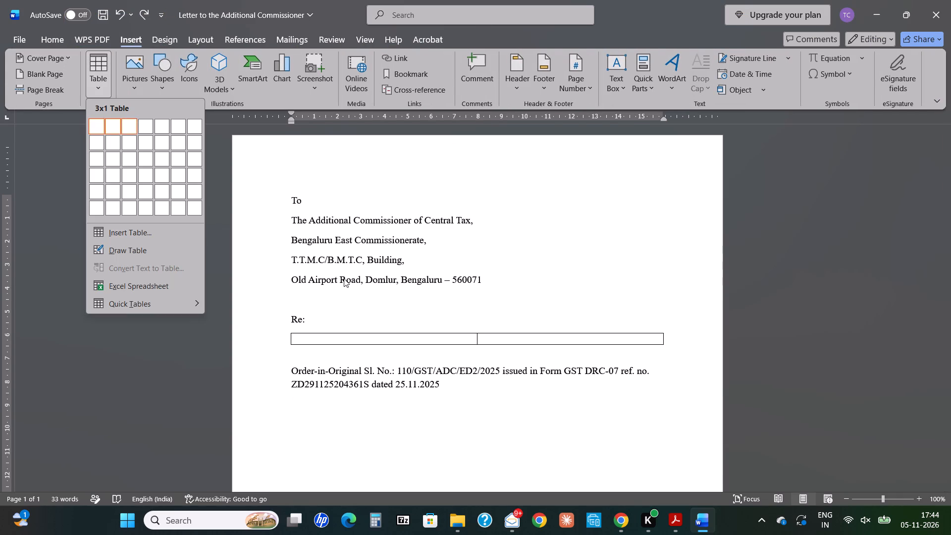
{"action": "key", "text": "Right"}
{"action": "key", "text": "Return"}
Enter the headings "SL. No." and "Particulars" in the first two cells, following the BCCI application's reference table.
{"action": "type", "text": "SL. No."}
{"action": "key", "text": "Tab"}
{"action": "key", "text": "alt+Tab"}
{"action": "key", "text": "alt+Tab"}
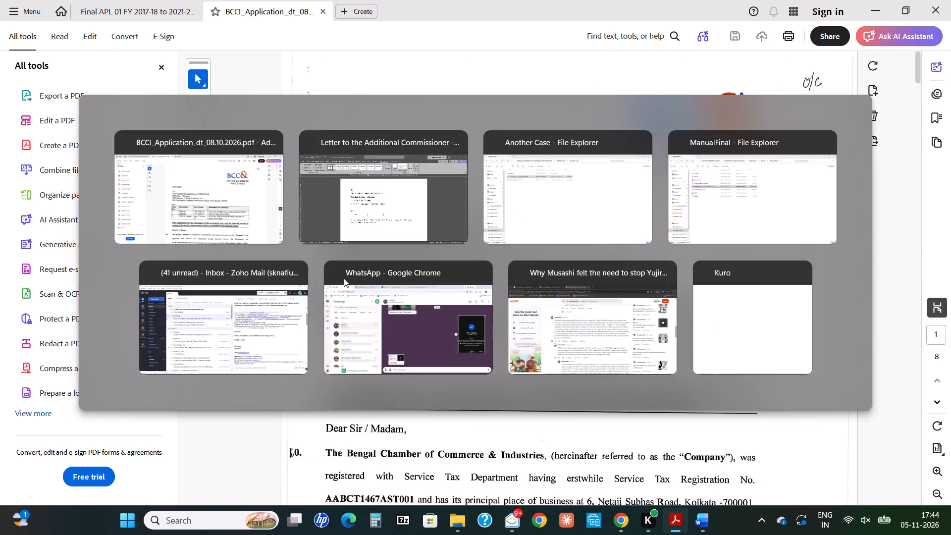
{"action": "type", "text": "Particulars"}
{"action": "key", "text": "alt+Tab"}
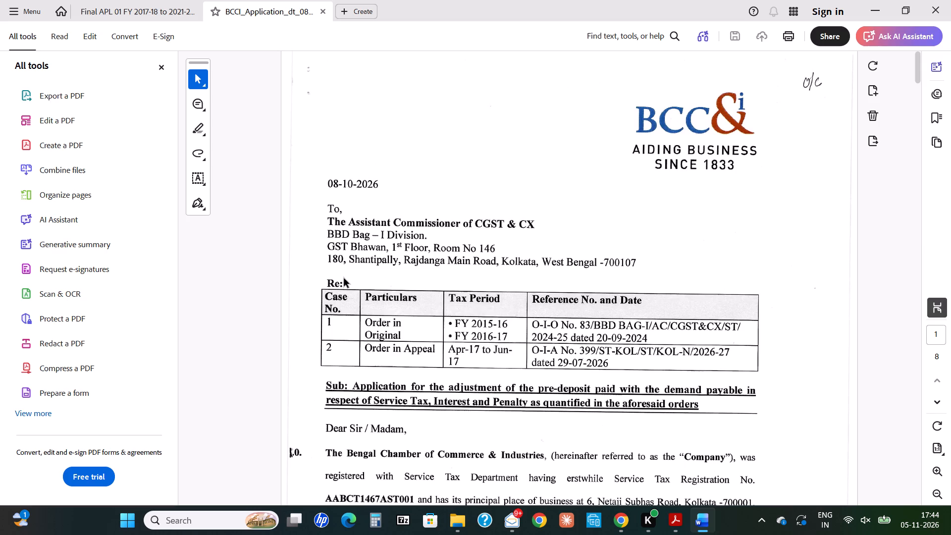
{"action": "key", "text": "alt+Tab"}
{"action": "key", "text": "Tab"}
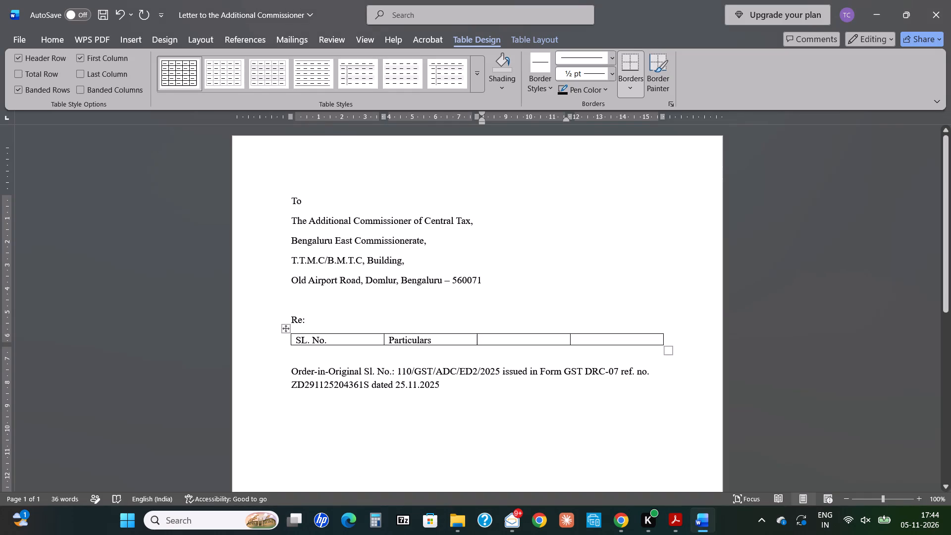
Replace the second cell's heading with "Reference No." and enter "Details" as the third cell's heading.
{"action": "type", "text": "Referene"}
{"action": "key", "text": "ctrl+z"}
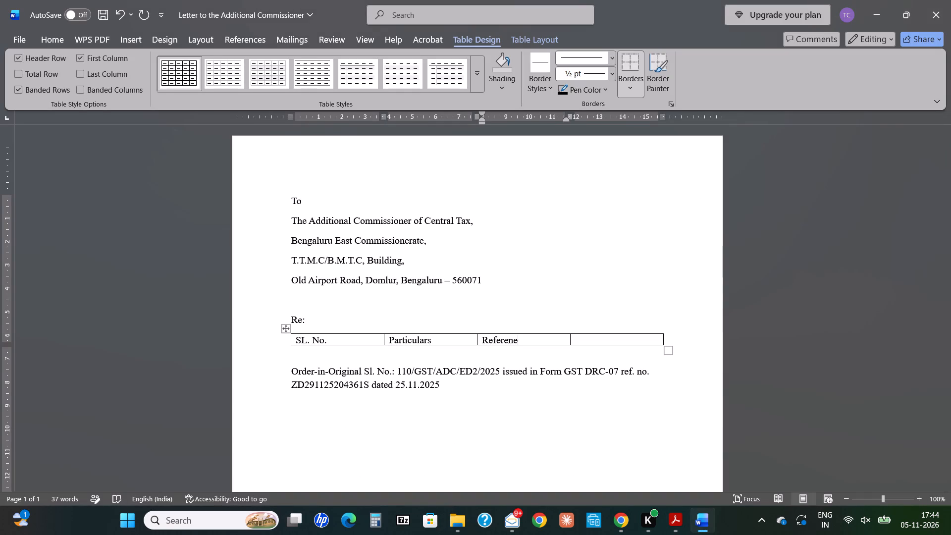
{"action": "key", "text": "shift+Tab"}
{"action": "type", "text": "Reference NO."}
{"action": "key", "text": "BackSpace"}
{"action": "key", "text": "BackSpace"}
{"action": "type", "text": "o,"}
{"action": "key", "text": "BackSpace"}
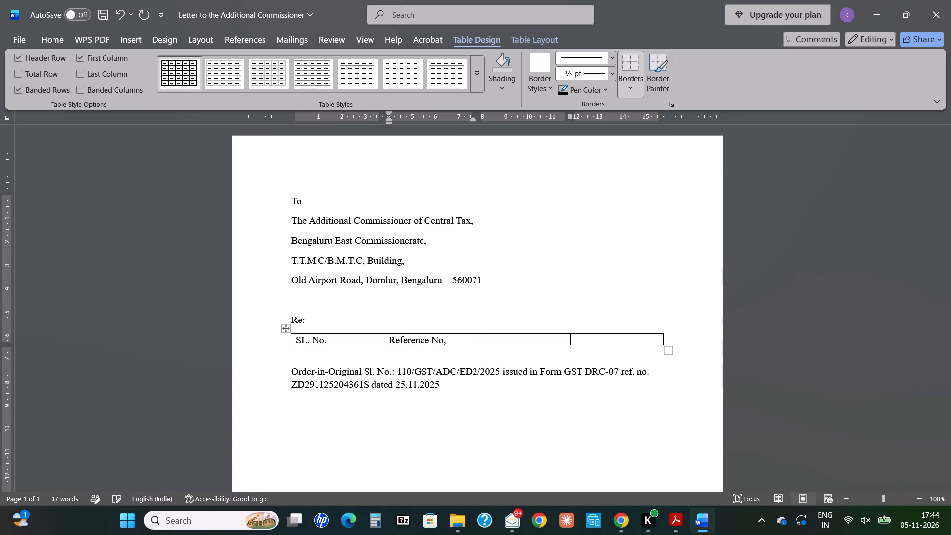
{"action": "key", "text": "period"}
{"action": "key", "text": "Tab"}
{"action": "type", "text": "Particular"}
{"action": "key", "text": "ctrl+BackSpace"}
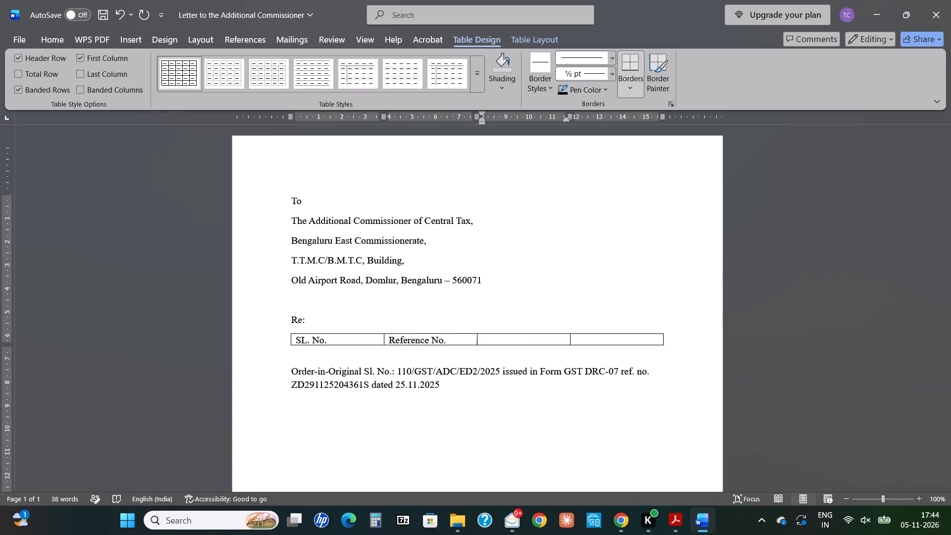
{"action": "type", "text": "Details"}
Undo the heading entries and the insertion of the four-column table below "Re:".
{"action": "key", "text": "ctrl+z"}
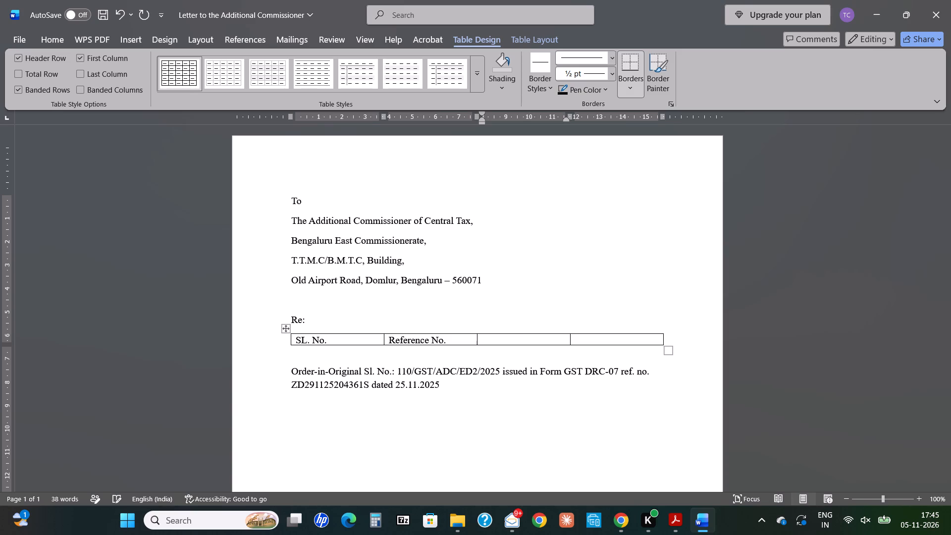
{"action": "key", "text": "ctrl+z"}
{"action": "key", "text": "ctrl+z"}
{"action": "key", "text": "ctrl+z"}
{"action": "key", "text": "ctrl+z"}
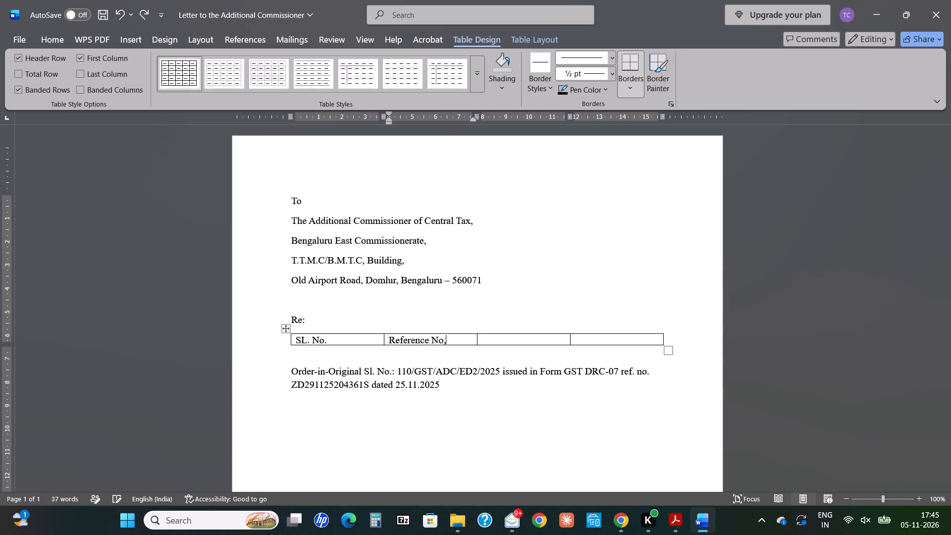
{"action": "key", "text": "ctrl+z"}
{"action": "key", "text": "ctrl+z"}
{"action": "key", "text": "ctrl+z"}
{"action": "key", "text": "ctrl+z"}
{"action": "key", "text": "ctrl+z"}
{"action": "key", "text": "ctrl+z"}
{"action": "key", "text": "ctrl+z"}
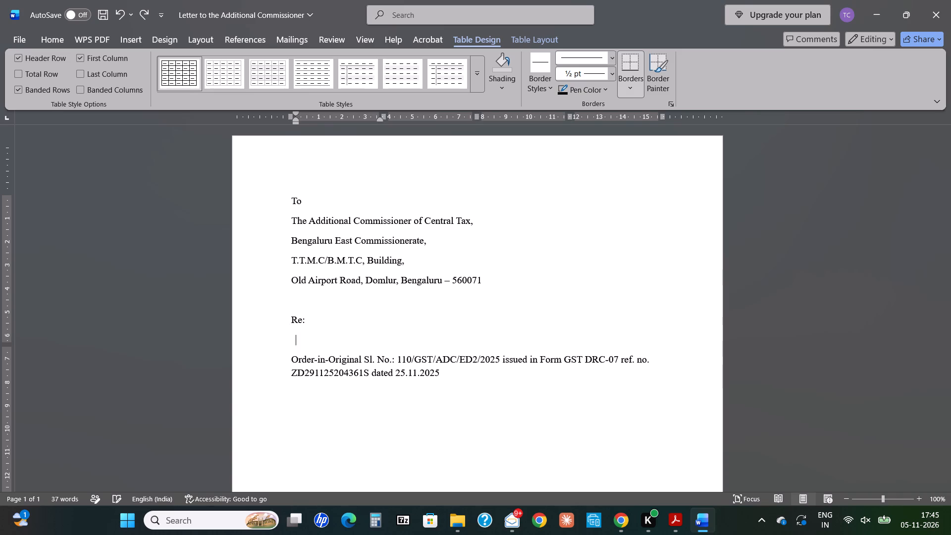
Insert a three-column, one-row table on the blank line below "Re:".
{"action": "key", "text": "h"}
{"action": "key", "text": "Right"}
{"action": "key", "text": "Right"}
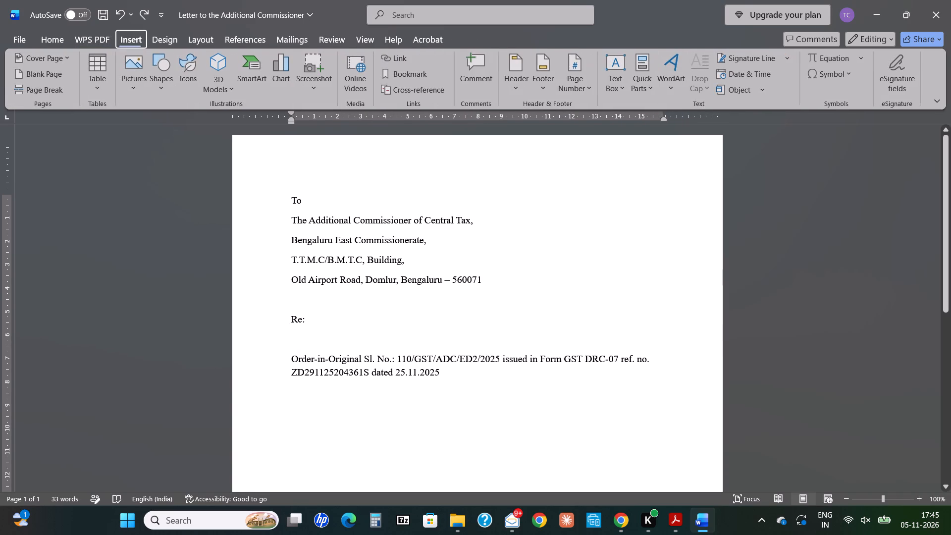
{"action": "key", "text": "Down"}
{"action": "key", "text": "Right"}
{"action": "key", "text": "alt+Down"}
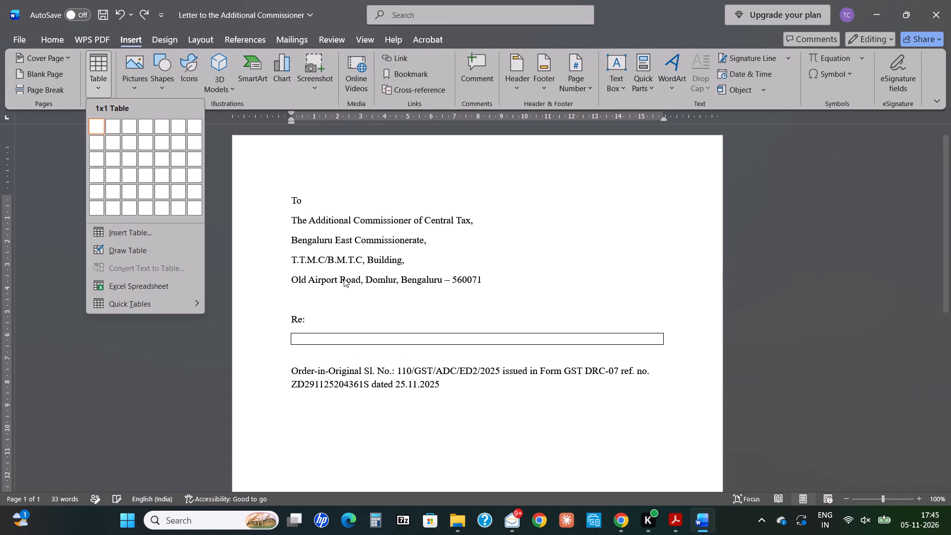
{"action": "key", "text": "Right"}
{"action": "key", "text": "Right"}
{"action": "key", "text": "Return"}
Enter the headings "SL. No.", "Reference No." and "Details" across the table's three cells.
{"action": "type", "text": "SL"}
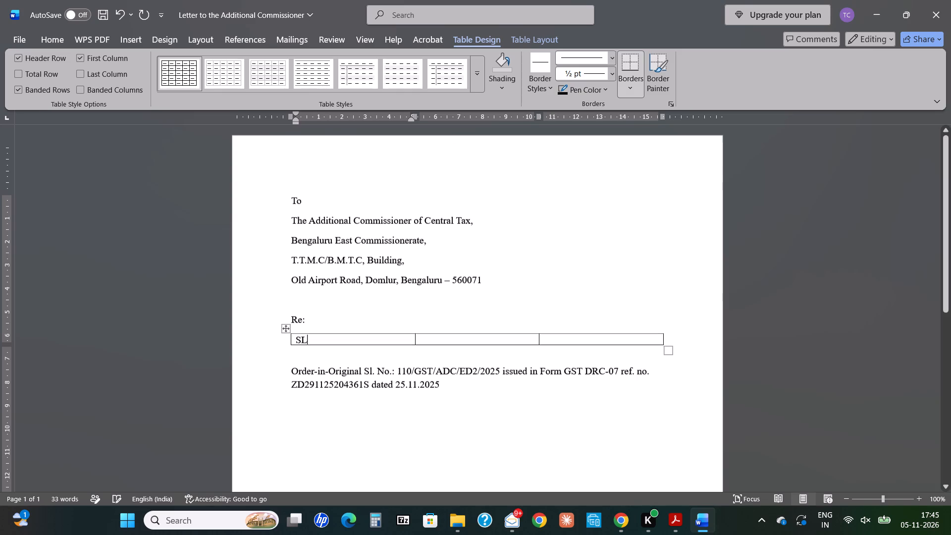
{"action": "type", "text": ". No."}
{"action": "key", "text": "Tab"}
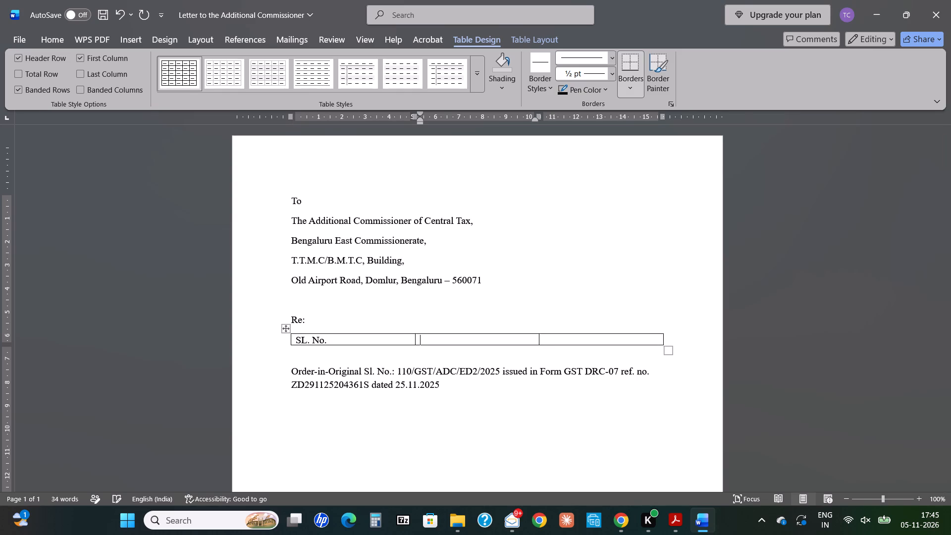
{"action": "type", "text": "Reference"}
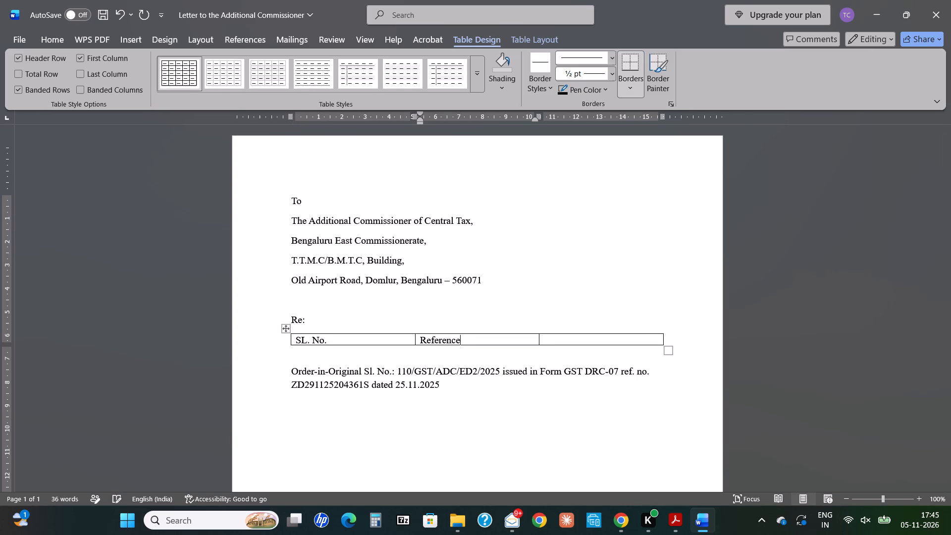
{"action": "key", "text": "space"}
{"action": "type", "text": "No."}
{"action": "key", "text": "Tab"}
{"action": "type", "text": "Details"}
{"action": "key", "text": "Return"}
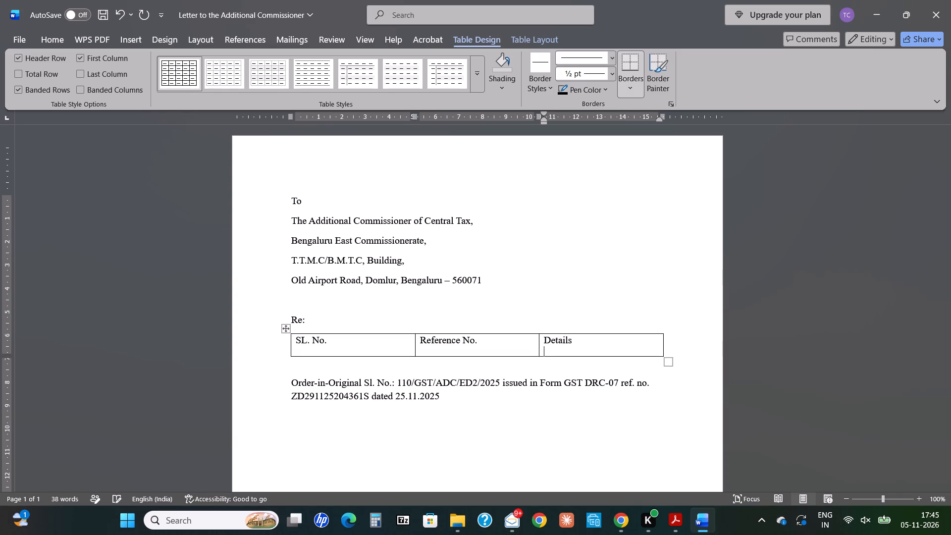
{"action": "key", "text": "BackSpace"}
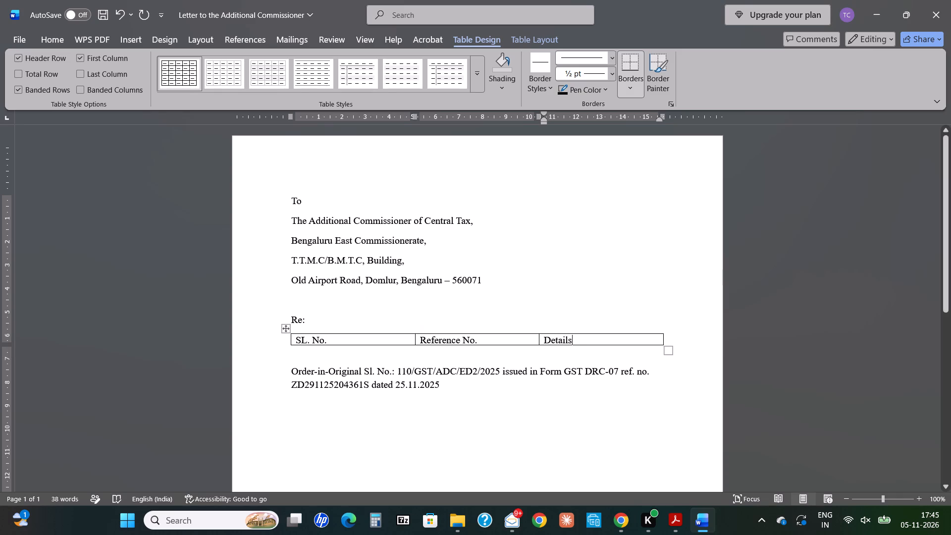
Narrow the table's SL. No. column to about 1 cm and the Reference No. column to about 4 cm.
{"action": "left_click_drag", "start_coordinate": [414, 341], "coordinate": [312, 347]}
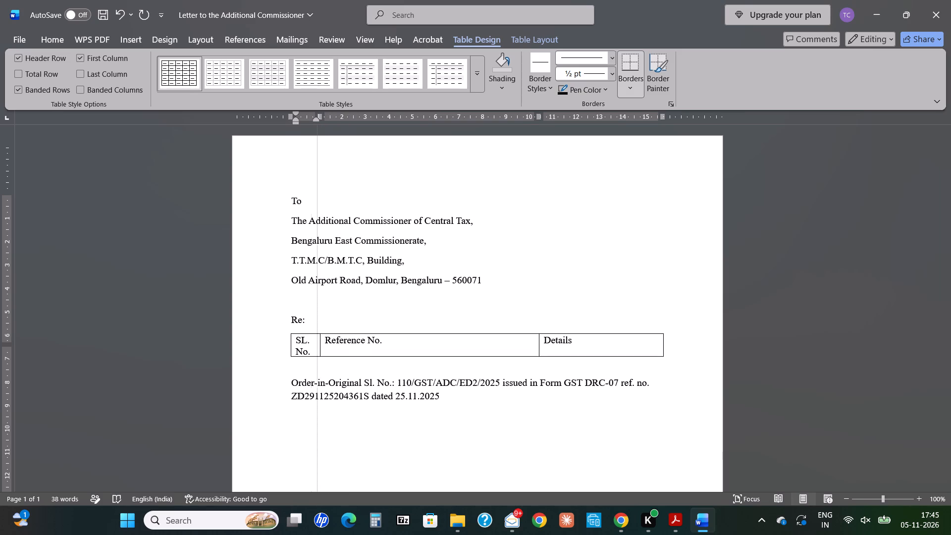
{"action": "left_click_drag", "start_coordinate": [312, 347], "coordinate": [310, 347]}
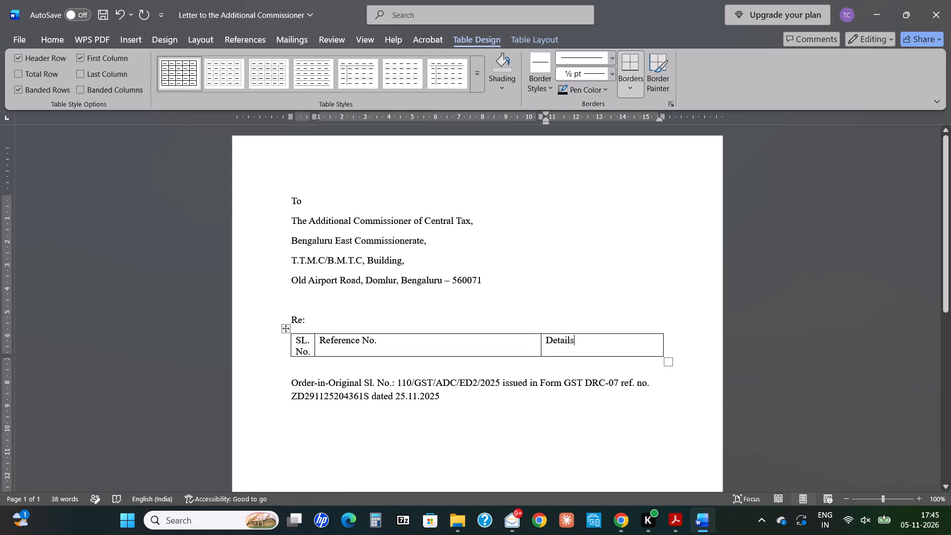
{"action": "left_click_drag", "start_coordinate": [540, 342], "coordinate": [409, 348]}
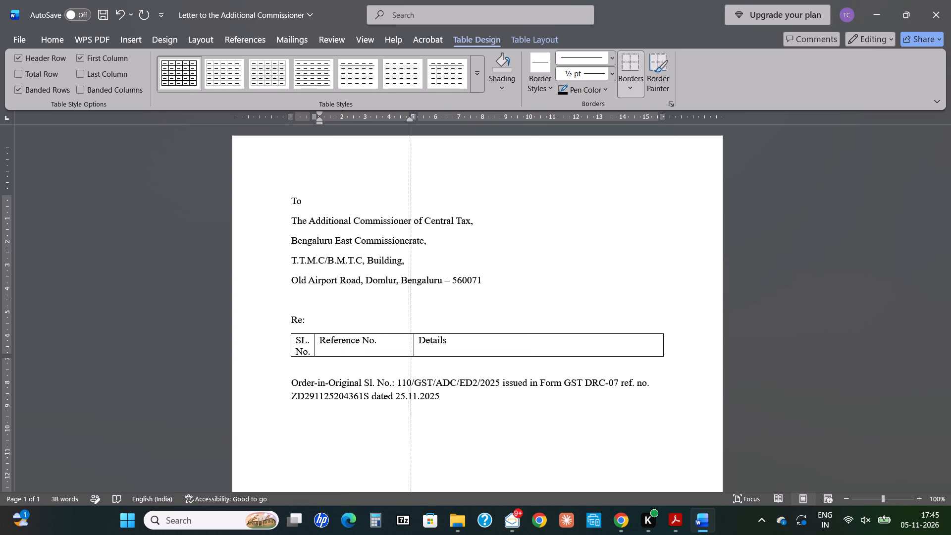
{"action": "left_click_drag", "start_coordinate": [409, 348], "coordinate": [407, 349]}
Add a second row to the table and number it "1." in the SL. No. column.
{"action": "key", "text": "Tab"}
{"action": "key", "text": "alt+Tab"}
{"action": "key", "text": "alt+Tab"}
{"action": "key", "text": "Return"}
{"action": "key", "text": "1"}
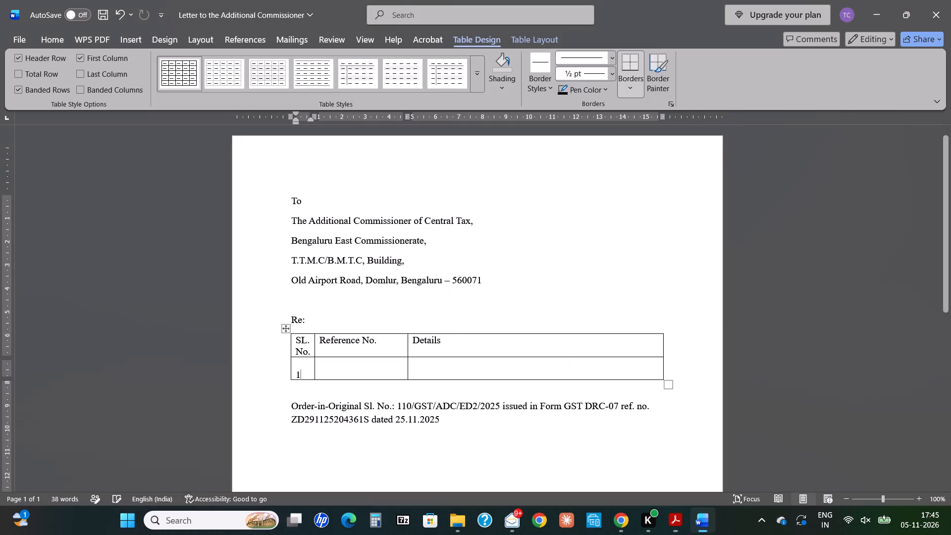
{"action": "key", "text": "BackSpace"}
{"action": "key", "text": "BackSpace"}
{"action": "key", "text": "BackSpace"}
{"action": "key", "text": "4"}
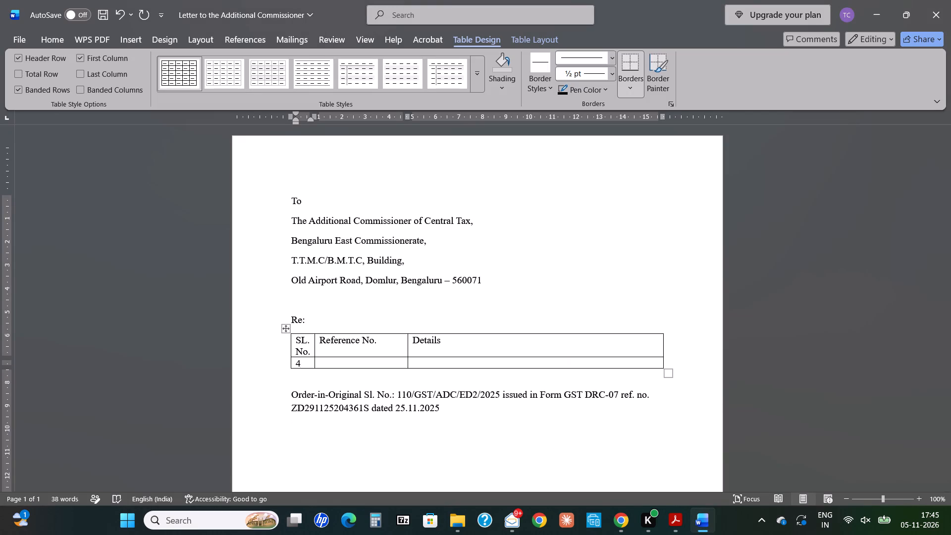
{"action": "key", "text": "BackSpace"}
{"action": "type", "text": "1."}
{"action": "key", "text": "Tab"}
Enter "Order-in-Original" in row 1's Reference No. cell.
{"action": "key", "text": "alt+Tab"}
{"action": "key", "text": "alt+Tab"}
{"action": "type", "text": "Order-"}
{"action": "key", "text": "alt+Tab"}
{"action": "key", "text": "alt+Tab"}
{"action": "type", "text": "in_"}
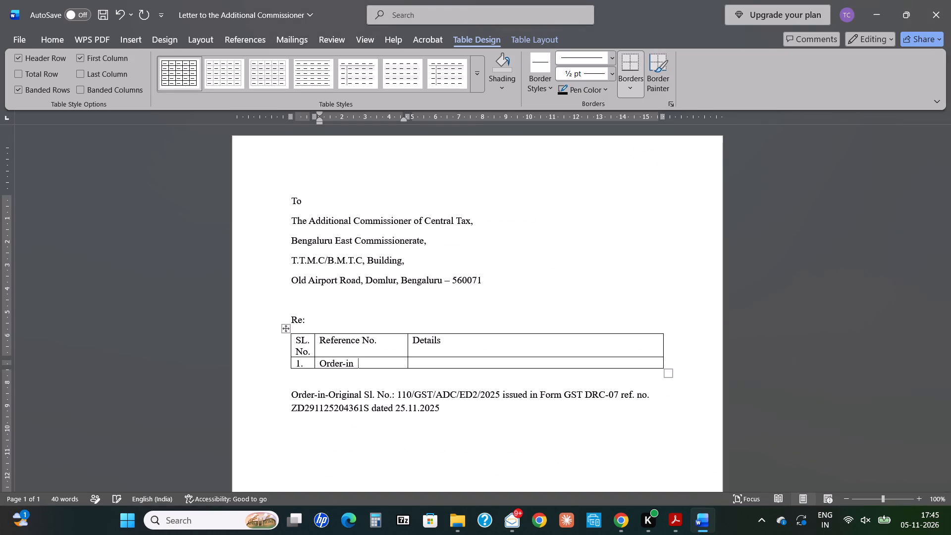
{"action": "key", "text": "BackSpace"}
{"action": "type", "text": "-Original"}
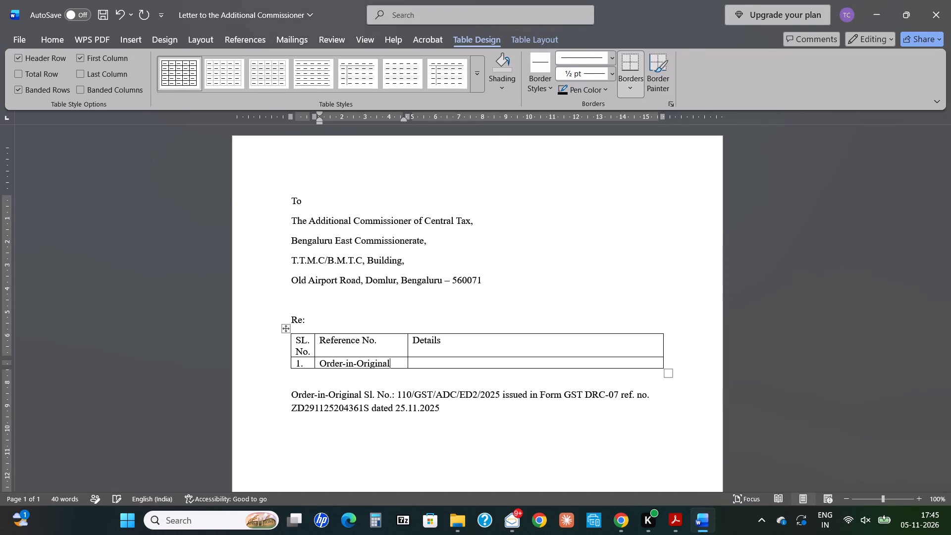
Close the BCCI application PDF in Acrobat, keeping the APL 01 file open, and return to the letter.
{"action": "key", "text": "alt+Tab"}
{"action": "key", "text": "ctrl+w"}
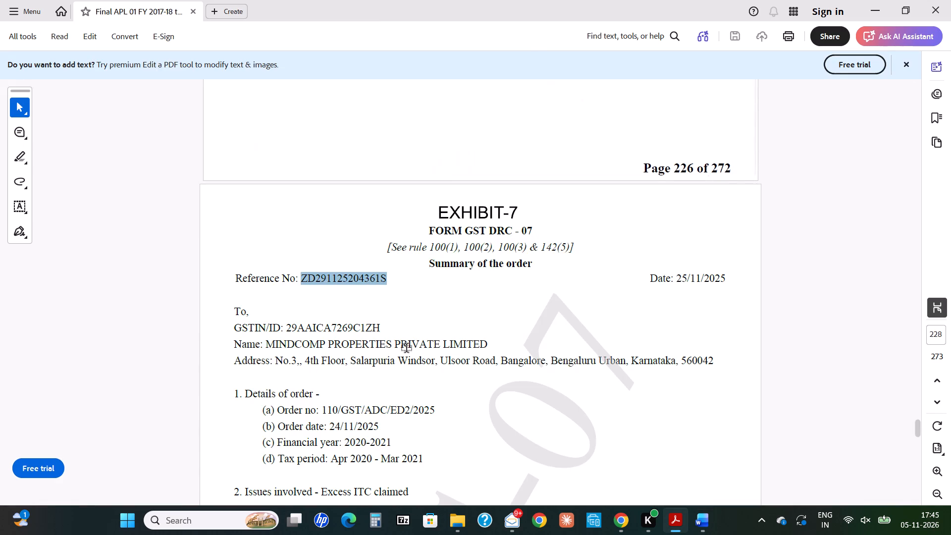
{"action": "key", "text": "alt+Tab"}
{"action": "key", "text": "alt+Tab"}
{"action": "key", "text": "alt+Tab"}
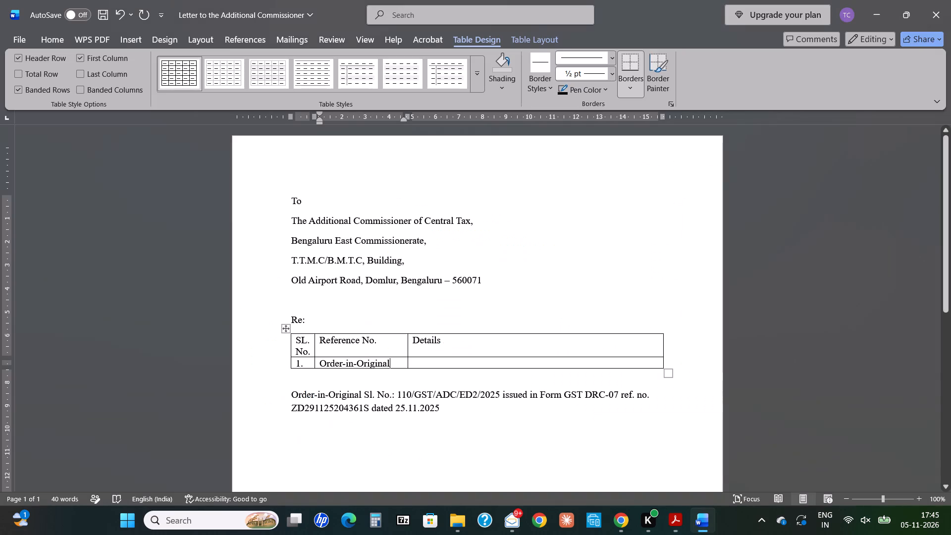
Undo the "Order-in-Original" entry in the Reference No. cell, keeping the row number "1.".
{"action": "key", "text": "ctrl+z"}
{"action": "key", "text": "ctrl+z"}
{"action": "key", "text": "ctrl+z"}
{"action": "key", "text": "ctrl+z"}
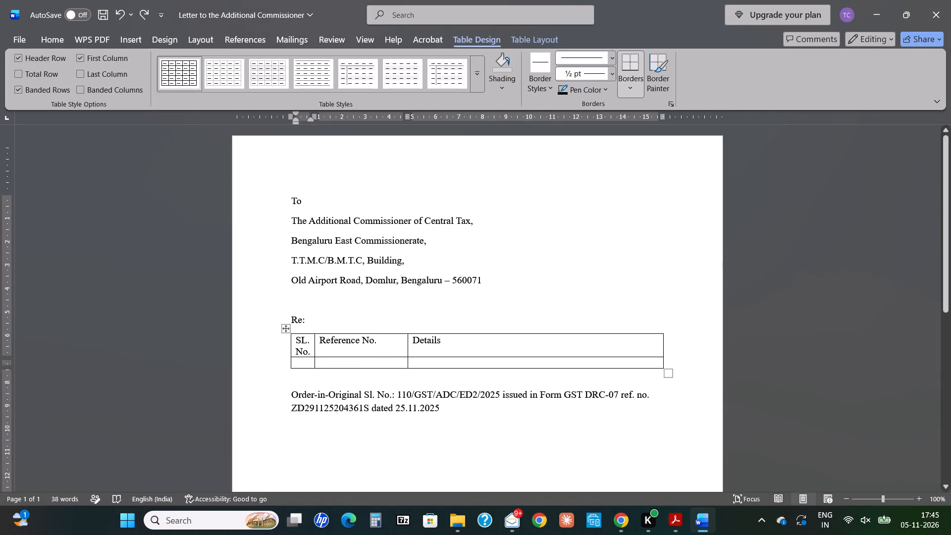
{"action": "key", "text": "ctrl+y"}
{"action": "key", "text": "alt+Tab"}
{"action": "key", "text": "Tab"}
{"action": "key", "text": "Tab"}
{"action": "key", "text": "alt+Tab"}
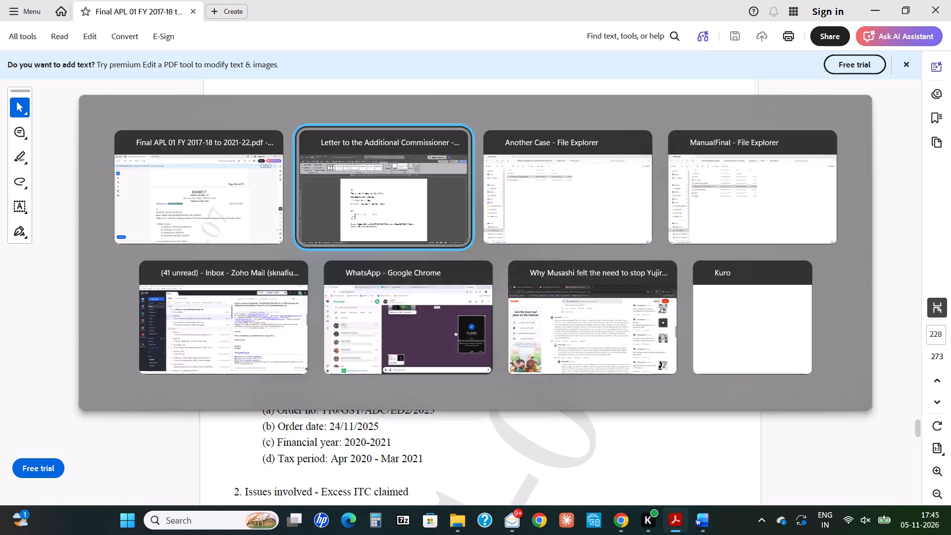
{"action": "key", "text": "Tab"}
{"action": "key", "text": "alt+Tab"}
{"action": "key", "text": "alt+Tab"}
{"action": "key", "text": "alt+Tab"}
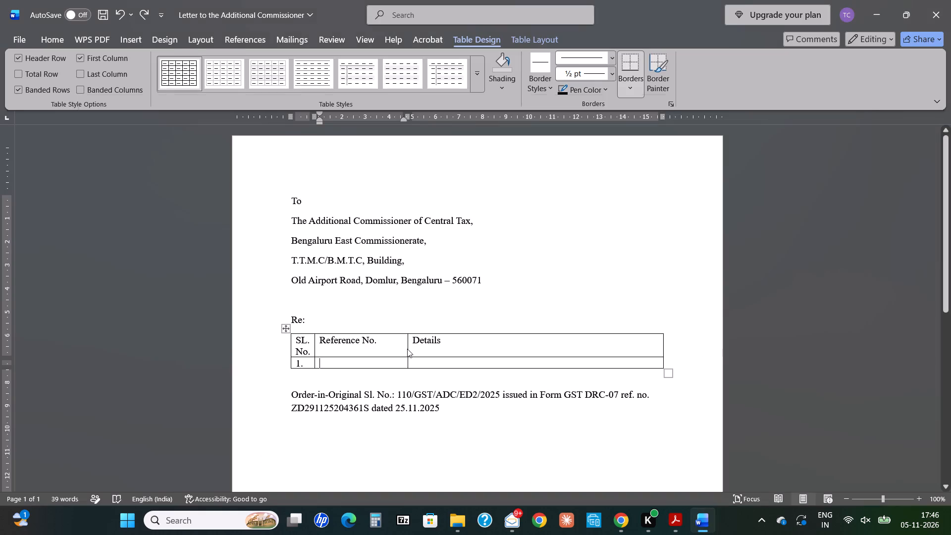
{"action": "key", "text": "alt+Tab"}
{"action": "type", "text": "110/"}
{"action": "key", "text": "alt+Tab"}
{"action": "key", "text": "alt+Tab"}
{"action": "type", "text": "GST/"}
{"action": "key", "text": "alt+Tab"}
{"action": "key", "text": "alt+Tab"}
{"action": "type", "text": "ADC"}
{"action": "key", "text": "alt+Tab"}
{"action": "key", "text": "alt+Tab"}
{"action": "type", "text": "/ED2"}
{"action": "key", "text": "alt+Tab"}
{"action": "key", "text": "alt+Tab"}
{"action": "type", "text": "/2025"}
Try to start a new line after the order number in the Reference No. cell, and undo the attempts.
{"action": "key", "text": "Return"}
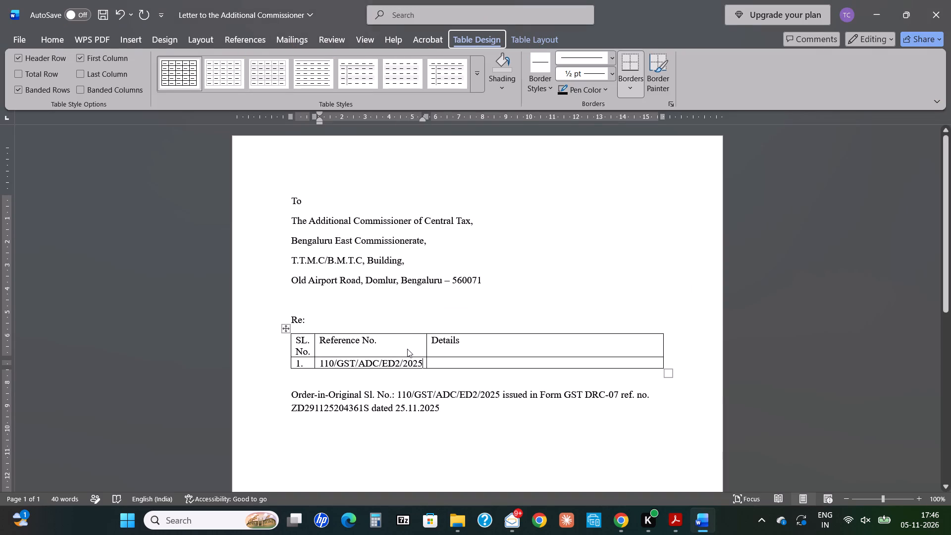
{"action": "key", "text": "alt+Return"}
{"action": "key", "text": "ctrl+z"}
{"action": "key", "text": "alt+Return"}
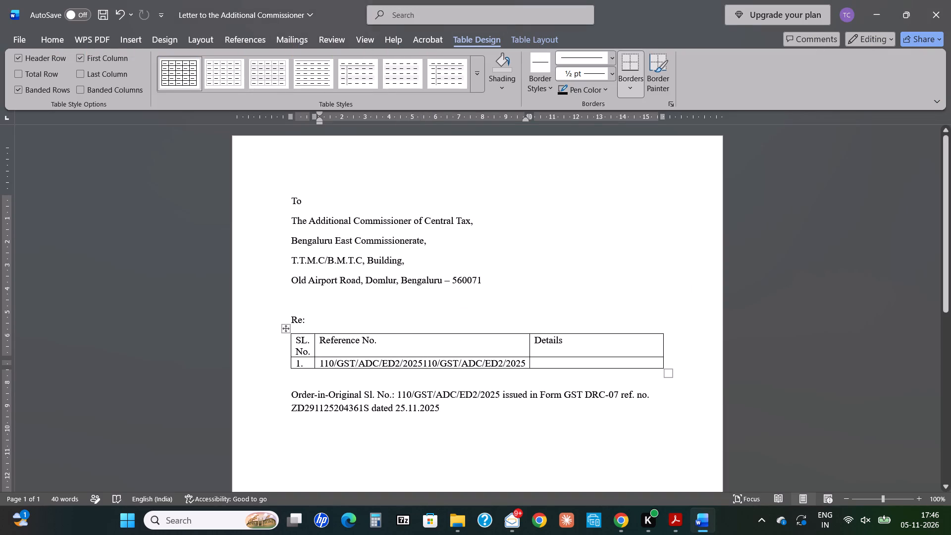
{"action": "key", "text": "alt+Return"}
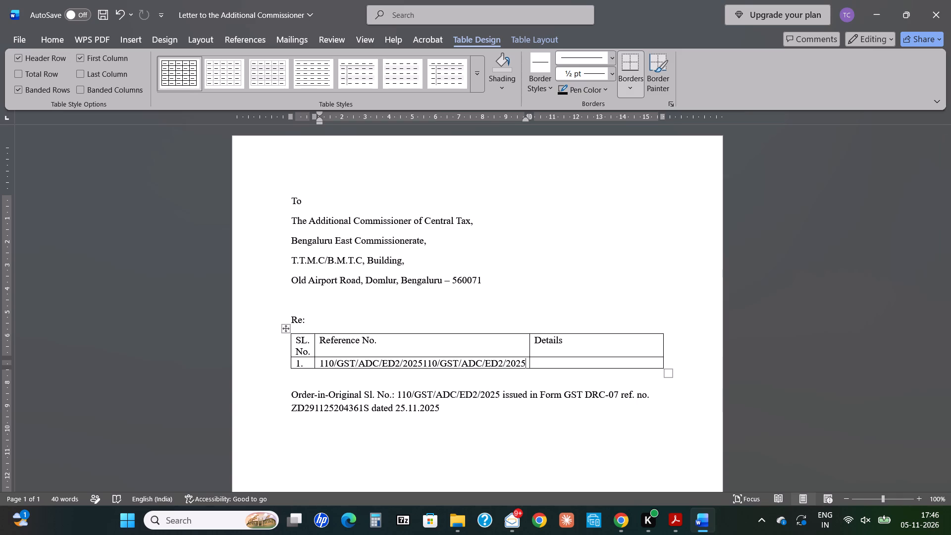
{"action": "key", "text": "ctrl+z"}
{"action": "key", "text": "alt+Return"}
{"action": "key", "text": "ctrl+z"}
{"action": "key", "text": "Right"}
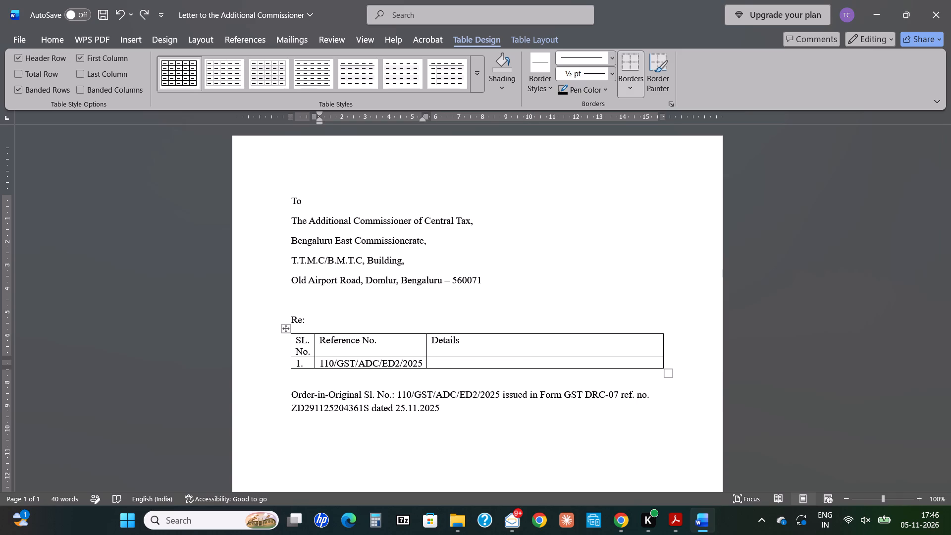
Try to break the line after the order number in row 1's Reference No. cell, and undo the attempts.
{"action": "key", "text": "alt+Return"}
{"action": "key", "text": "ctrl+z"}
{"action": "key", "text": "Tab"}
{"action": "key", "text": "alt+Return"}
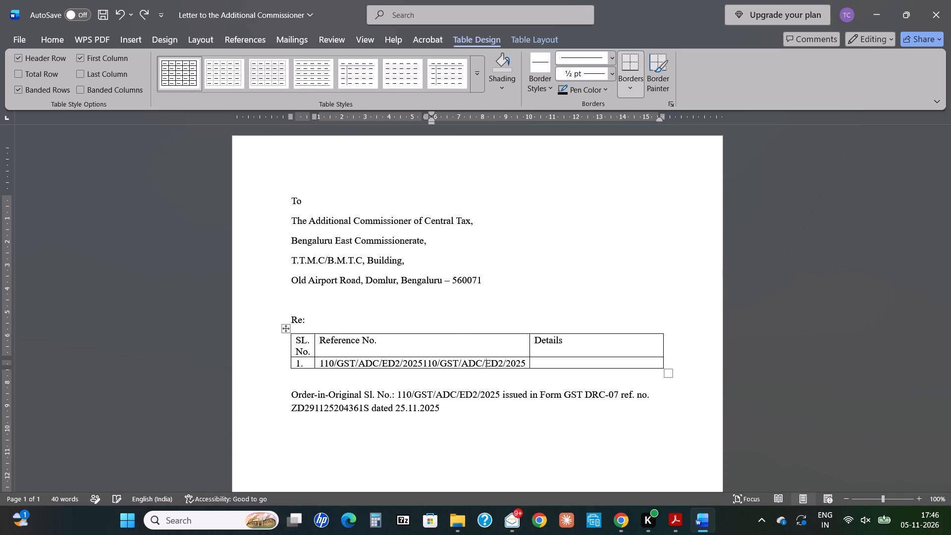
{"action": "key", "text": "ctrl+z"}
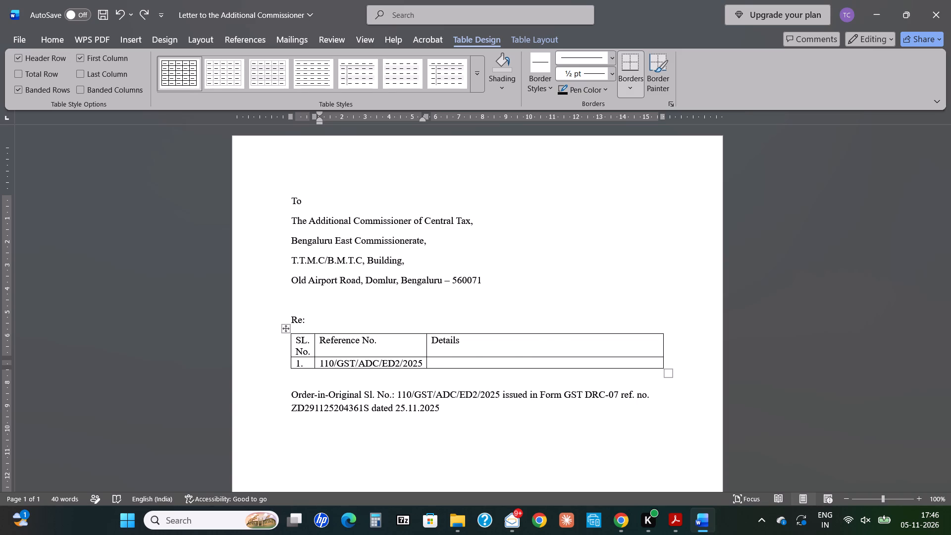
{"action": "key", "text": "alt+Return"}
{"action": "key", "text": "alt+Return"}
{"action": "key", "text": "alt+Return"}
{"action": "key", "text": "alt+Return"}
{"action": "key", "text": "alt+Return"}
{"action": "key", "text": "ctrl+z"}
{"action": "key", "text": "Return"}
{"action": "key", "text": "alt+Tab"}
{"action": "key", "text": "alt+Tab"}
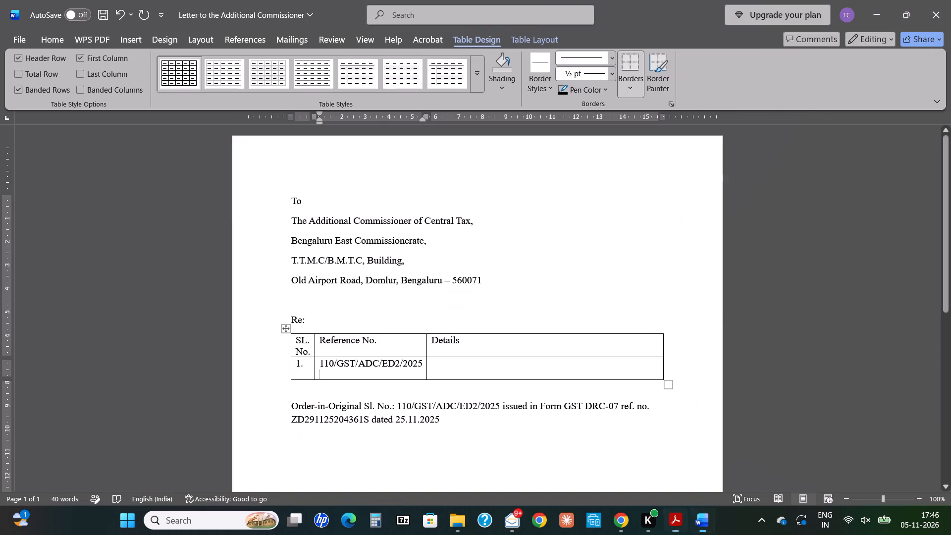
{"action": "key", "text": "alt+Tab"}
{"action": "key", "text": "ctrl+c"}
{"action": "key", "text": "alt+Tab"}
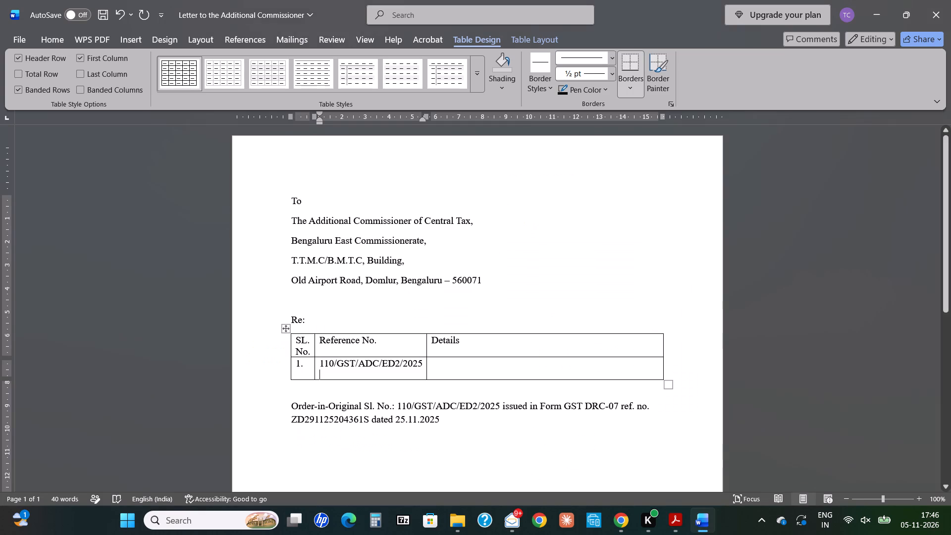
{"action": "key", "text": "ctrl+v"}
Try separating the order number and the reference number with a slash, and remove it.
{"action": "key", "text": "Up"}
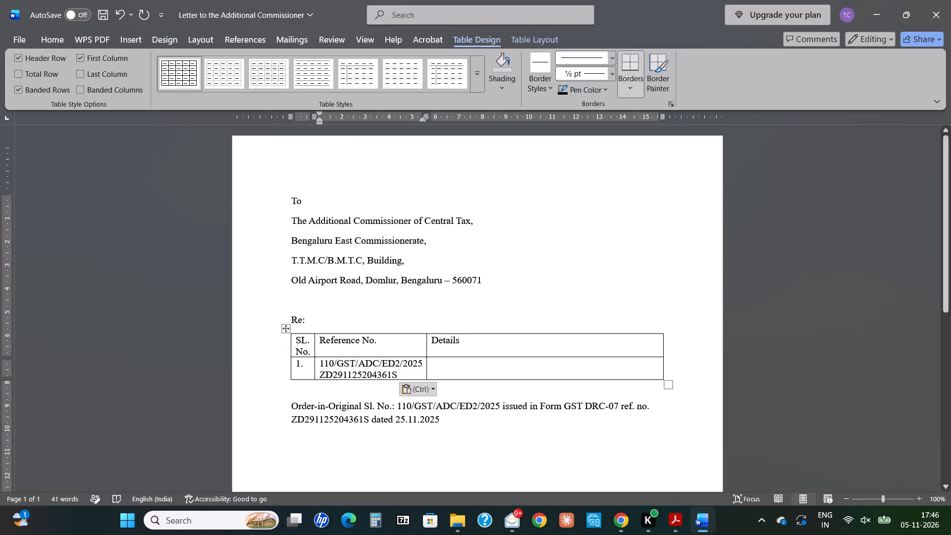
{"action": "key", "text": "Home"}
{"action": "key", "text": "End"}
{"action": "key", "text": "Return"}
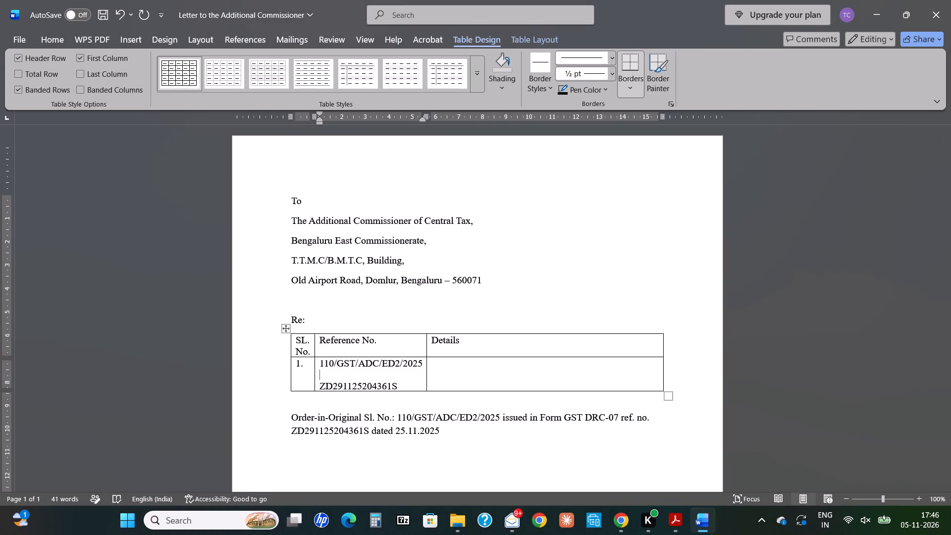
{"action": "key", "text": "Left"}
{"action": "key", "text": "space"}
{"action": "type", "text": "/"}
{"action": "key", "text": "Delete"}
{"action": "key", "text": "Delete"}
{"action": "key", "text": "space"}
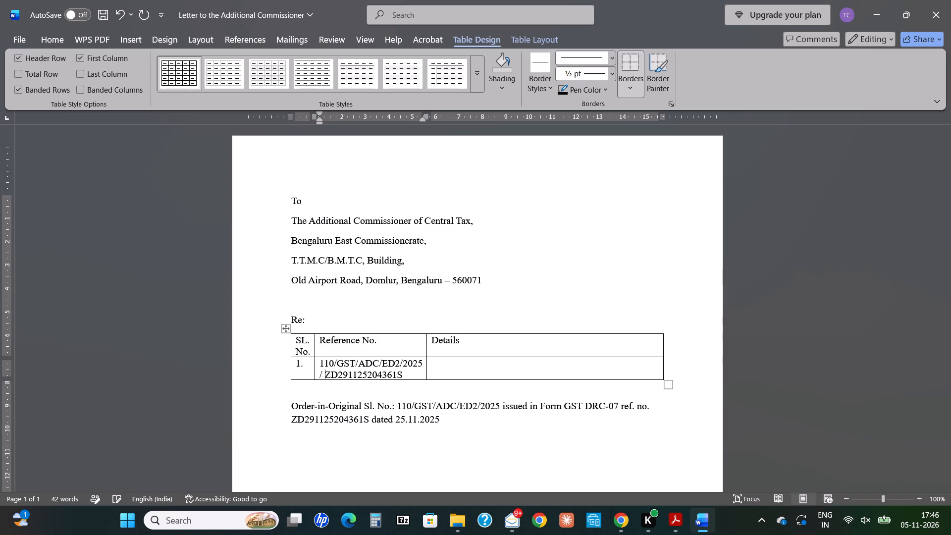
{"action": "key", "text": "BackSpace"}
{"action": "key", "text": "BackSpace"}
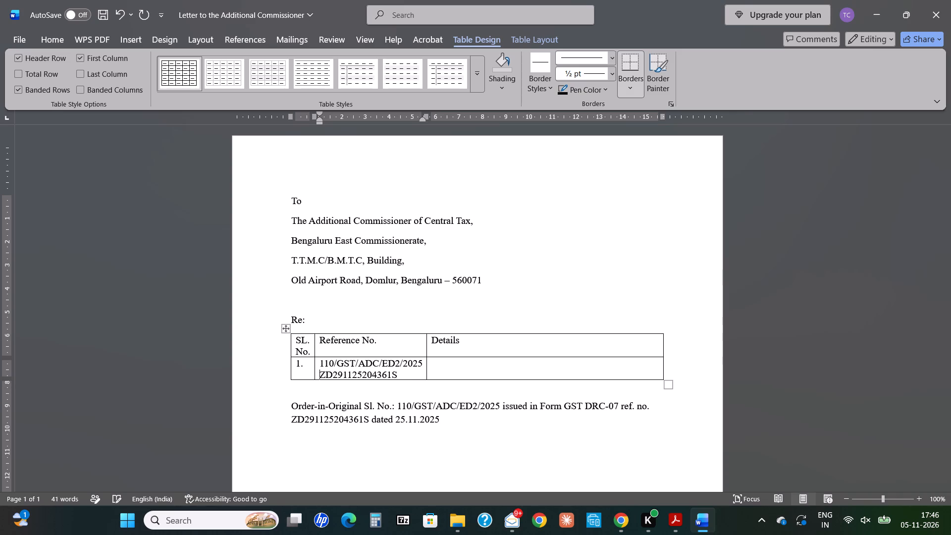
Separate the order number and the reference number in row 1 with one blank line.
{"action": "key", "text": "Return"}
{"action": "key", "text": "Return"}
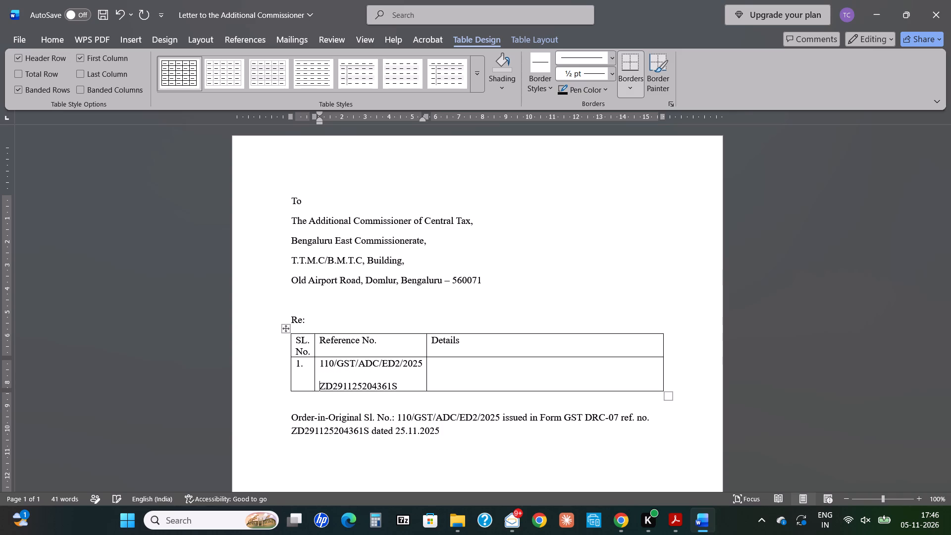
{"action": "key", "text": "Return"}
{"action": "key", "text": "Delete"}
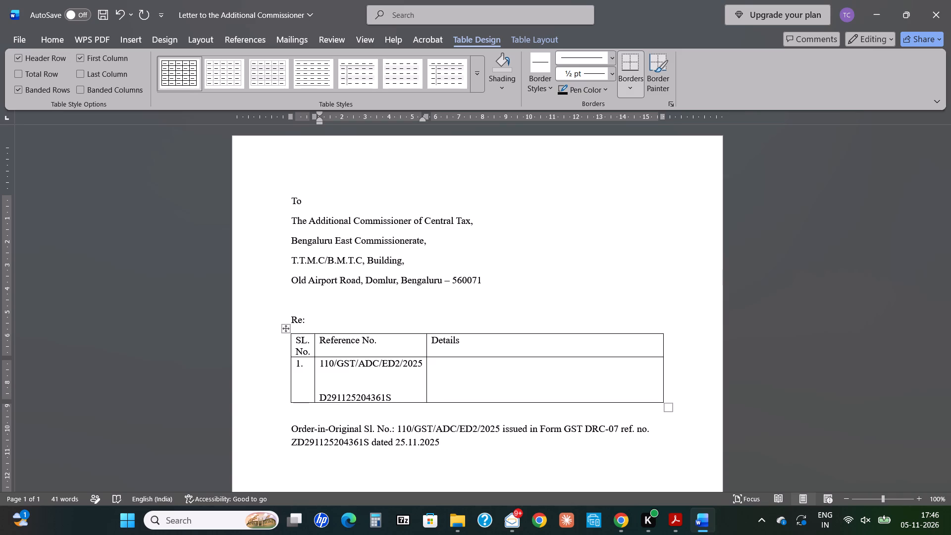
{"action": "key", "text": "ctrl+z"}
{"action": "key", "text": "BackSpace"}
Enter "Order-in-Original issued in Form GST DRC-07 dated 25.11.2025" in row 1's Details cell, checking the date in Acrobat.
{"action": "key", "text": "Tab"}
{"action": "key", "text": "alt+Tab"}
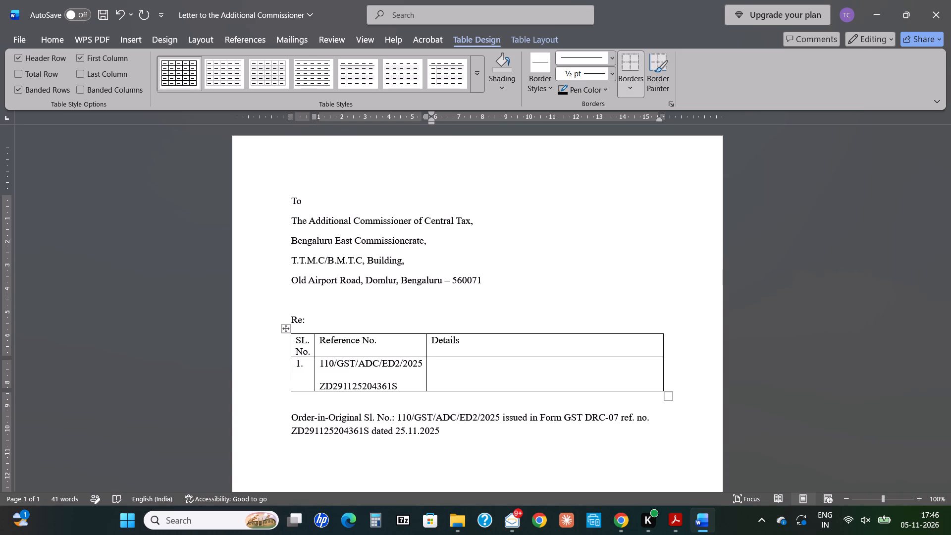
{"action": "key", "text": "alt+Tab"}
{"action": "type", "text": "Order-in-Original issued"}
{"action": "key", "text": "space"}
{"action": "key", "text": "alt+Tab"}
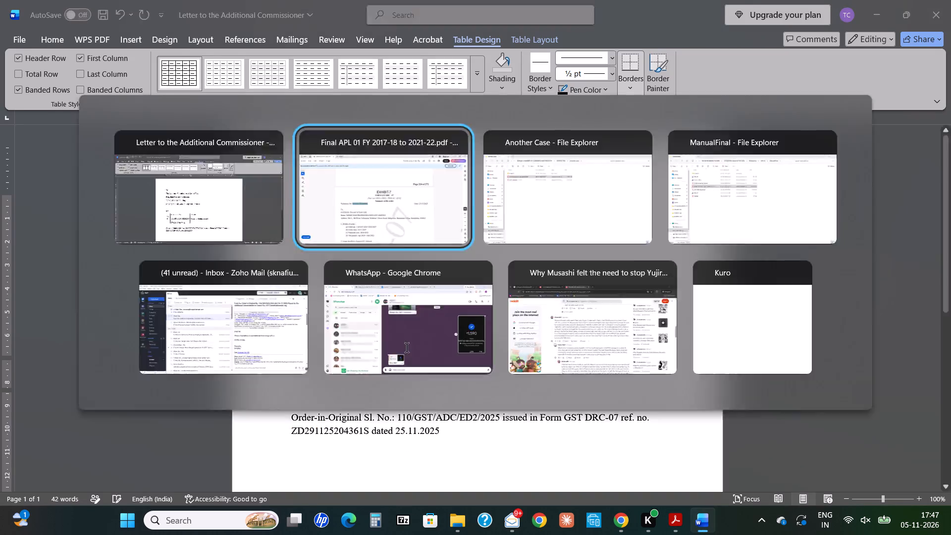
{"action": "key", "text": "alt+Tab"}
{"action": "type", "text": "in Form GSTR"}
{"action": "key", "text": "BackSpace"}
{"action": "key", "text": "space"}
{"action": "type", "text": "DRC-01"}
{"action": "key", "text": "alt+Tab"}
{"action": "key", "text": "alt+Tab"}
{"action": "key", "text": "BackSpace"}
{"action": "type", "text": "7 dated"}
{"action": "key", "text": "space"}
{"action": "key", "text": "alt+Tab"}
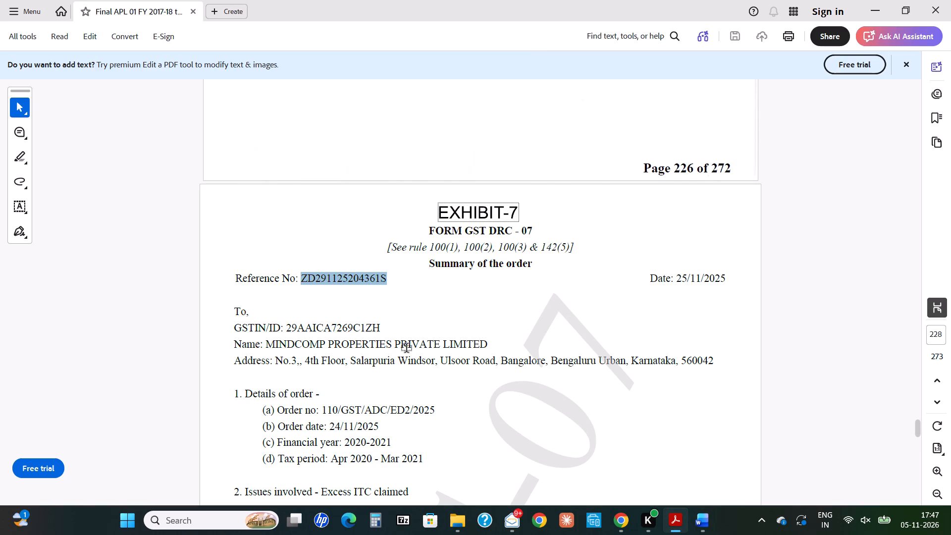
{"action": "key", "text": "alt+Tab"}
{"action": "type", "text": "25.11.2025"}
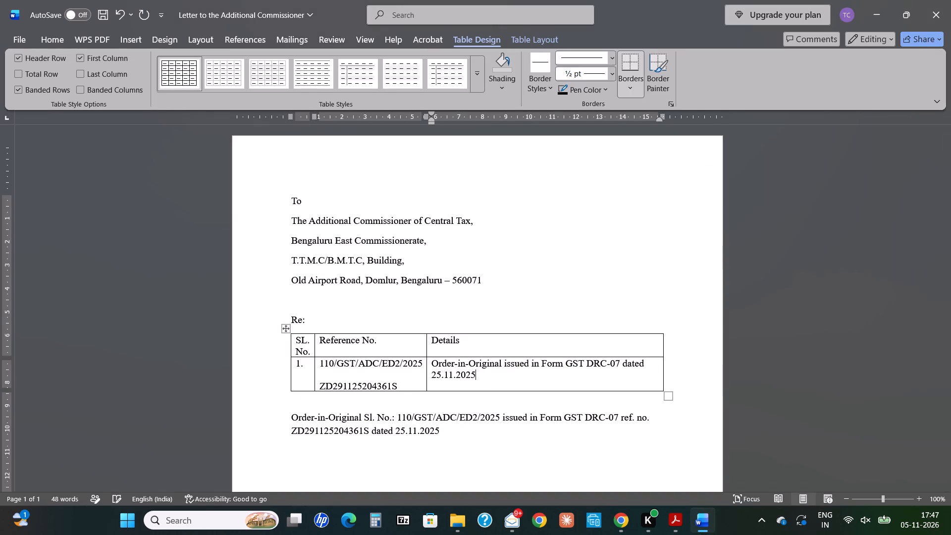
Add a second row to the reference table and number it "2.".
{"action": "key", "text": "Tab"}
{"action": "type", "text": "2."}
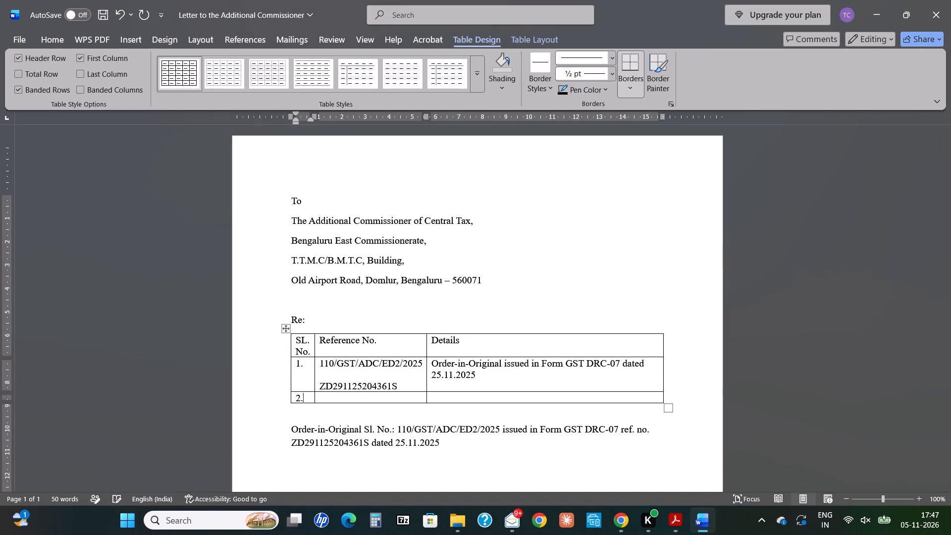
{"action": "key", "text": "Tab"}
Examine the DRC-07 demand details and the opening page of the Order-in-Original in the APL 01 PDF in Acrobat.
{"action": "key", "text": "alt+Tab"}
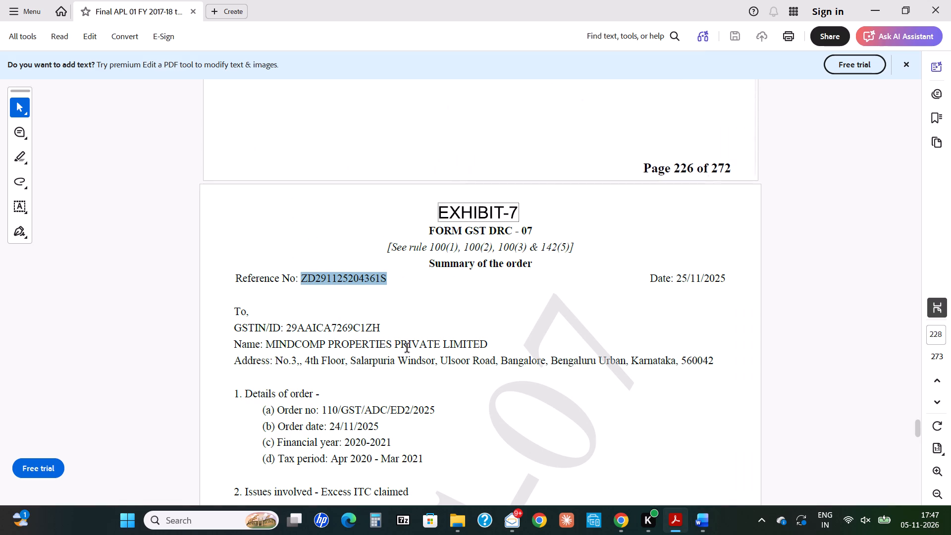
{"action": "scroll", "coordinate": [407, 349], "scroll_direction": "down", "scroll_amount": 4}
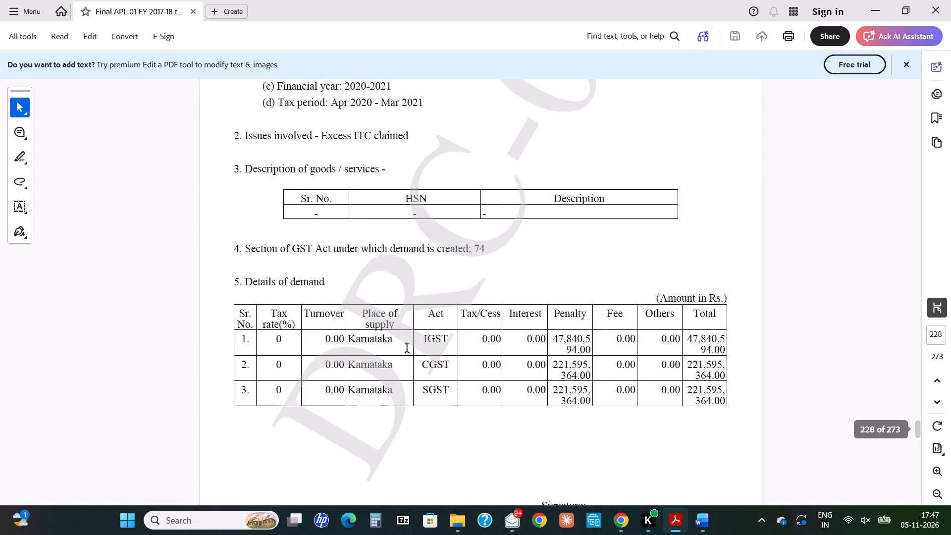
{"action": "scroll", "coordinate": [407, 349], "scroll_direction": "down", "scroll_amount": 3}
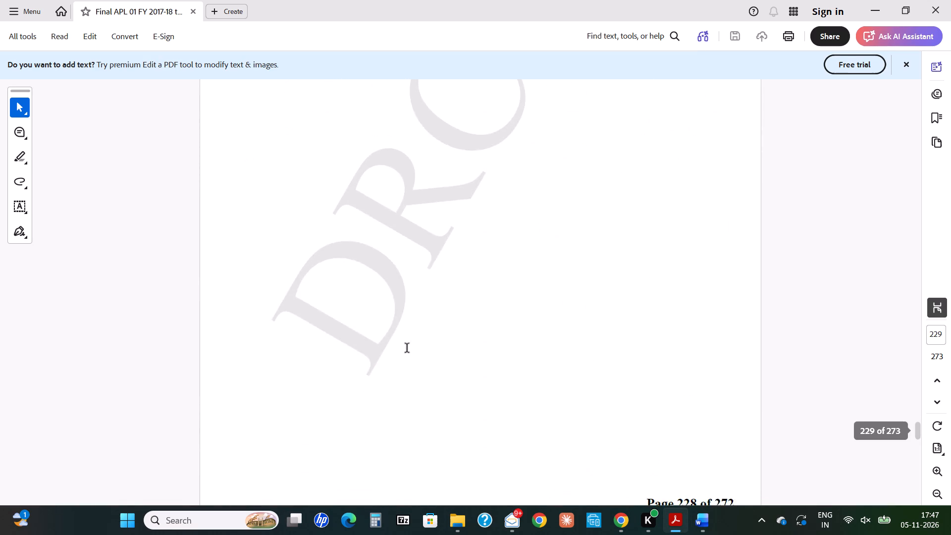
{"action": "scroll", "coordinate": [407, 349], "scroll_direction": "down", "scroll_amount": 6}
{"action": "scroll", "coordinate": [407, 349], "scroll_direction": "up", "scroll_amount": 2}
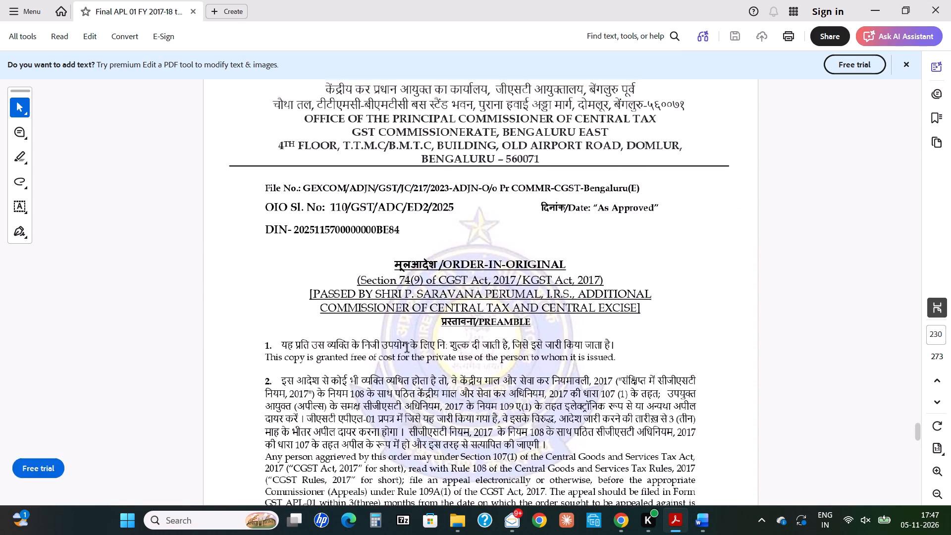
{"action": "scroll", "coordinate": [407, 349], "scroll_direction": "up", "scroll_amount": 1}
{"action": "scroll", "coordinate": [407, 349], "scroll_direction": "down", "scroll_amount": 2}
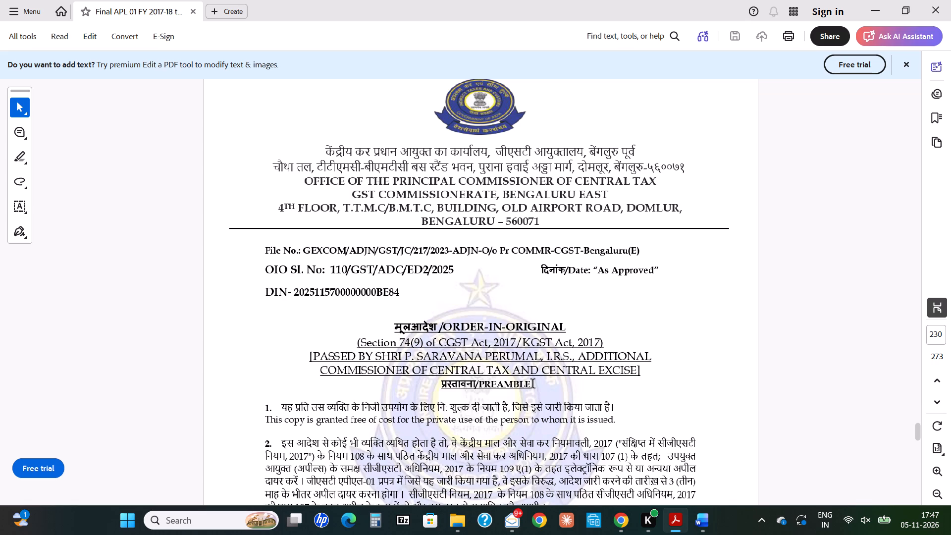
{"action": "key", "text": "alt+Tab"}
{"action": "key", "text": "alt+Tab"}
Return to the letter and enter "Manual" in row 2's Reference No. cell.
{"action": "key", "text": "alt+Tab"}
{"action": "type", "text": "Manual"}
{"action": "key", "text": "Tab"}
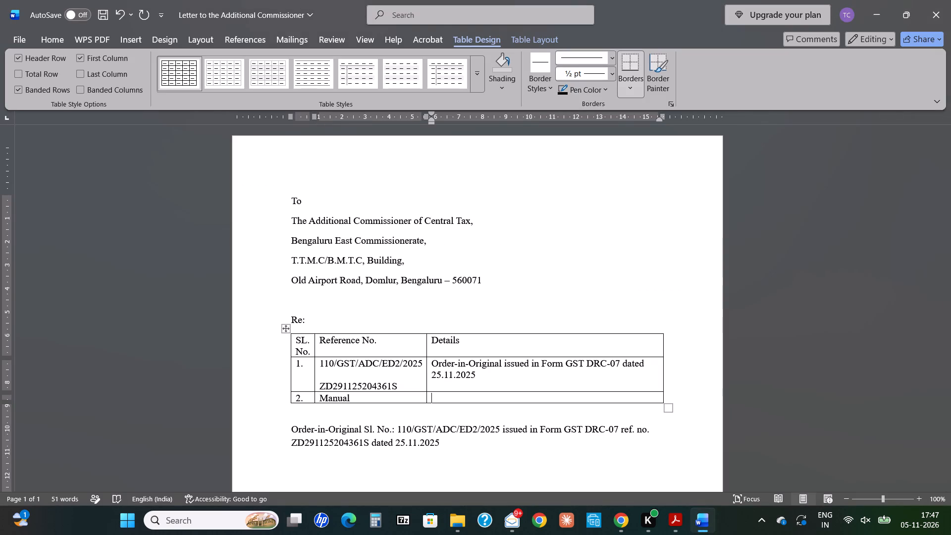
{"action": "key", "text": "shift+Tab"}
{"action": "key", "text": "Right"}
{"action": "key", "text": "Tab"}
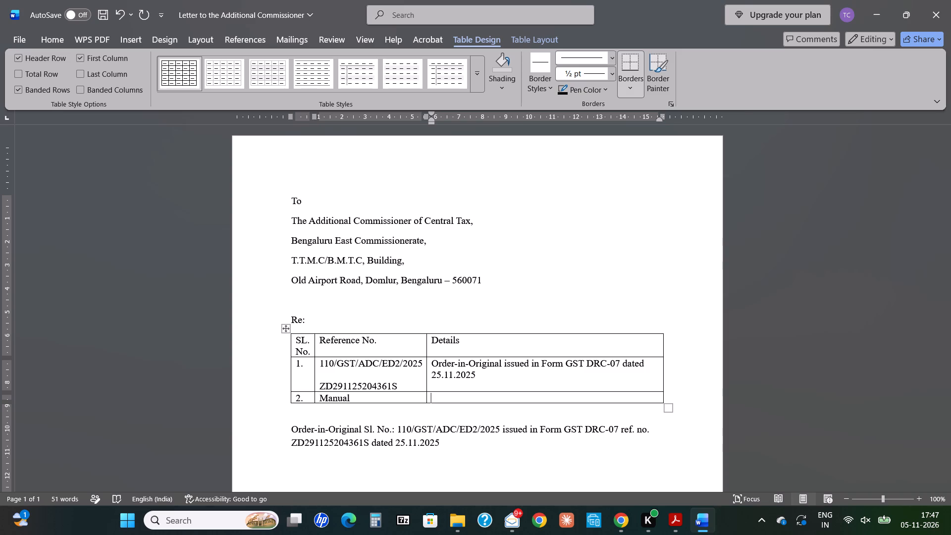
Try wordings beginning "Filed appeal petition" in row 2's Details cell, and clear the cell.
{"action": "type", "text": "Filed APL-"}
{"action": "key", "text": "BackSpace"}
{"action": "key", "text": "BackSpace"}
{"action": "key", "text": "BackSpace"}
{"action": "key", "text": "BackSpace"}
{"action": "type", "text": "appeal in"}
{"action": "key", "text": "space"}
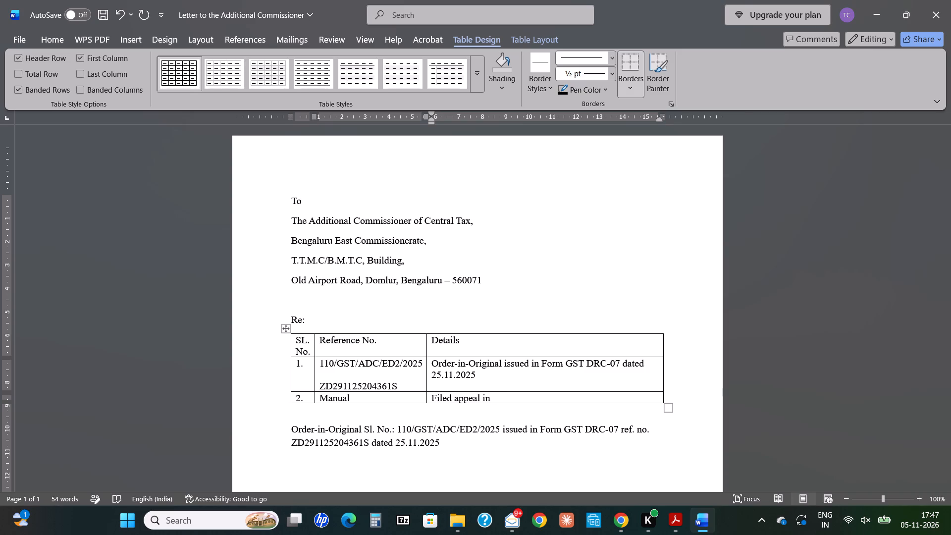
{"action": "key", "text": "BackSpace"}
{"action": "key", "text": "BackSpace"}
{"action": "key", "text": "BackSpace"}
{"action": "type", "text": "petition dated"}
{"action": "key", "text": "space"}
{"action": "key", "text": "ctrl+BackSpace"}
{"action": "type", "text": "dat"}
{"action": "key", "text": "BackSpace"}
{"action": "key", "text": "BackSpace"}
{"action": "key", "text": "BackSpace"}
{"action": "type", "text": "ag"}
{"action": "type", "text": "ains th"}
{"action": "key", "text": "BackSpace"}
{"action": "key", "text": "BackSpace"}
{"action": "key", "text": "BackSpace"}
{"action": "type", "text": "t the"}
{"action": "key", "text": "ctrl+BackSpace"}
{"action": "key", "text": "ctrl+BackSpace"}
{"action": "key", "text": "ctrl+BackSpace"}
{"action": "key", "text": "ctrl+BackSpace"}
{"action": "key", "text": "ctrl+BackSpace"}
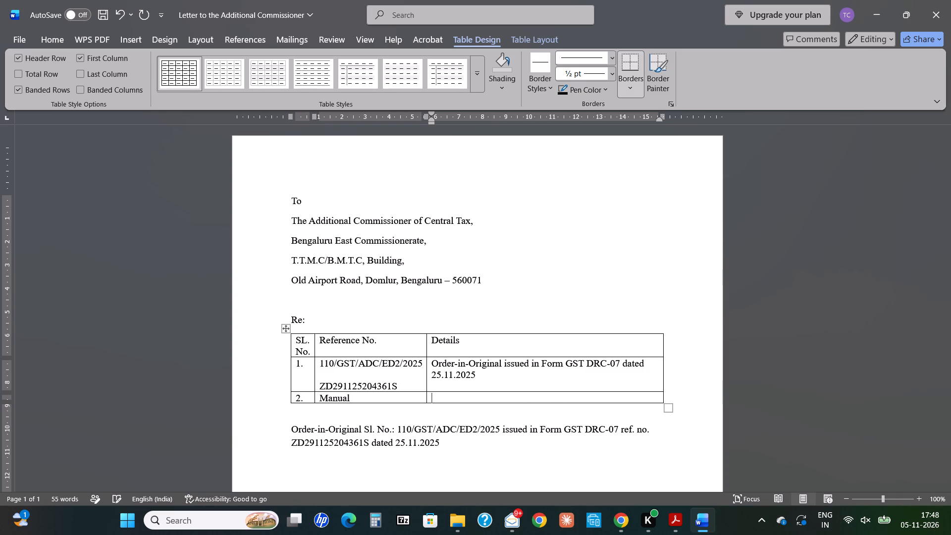
Enter "Appeal petition dated" in row 2's Details cell.
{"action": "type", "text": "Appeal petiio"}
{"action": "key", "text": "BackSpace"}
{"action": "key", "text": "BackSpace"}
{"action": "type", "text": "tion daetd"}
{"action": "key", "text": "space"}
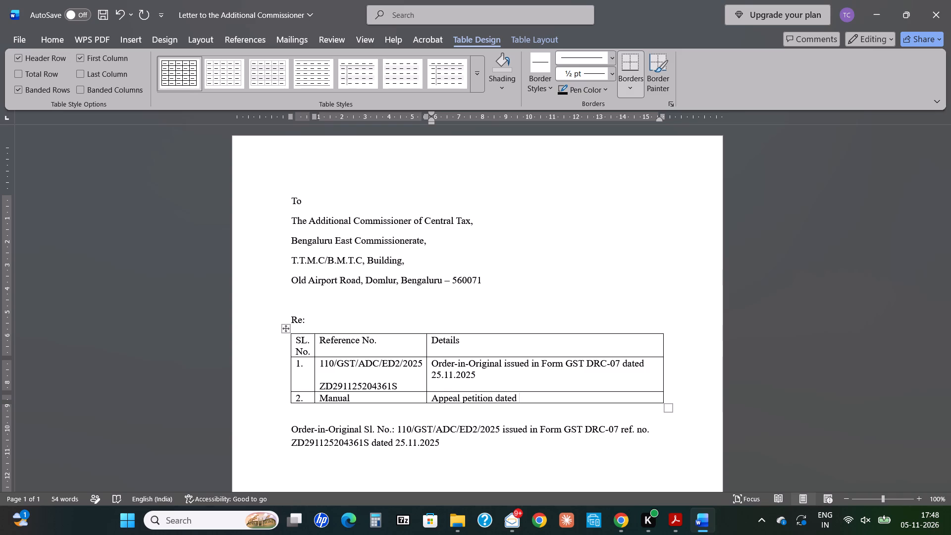
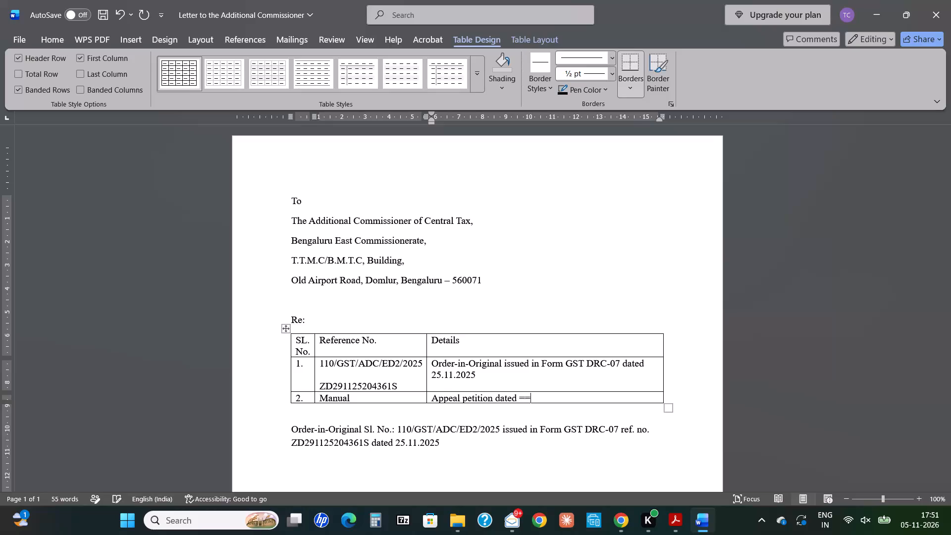
Replace the "dated" ending in row 2's Details cell so the text reads "Appeal petition filed manually on".
{"action": "key", "text": "Print"}
{"action": "key", "text": "Escape"}
{"action": "key", "text": "BackSpace"}
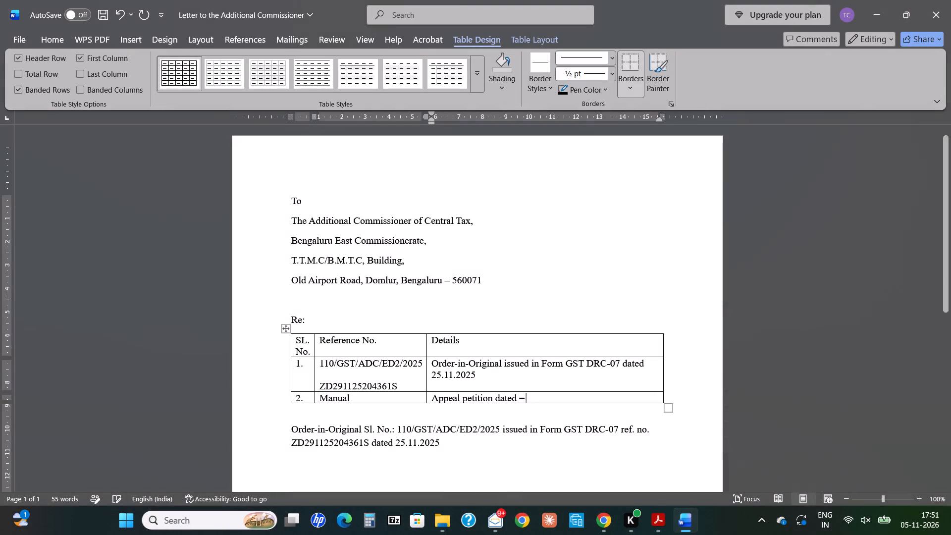
{"action": "key", "text": "BackSpace"}
{"action": "key", "text": "BackSpace"}
{"action": "key", "text": "BackSpace"}
{"action": "key", "text": "BackSpace"}
{"action": "key", "text": "BackSpace"}
{"action": "key", "text": "BackSpace"}
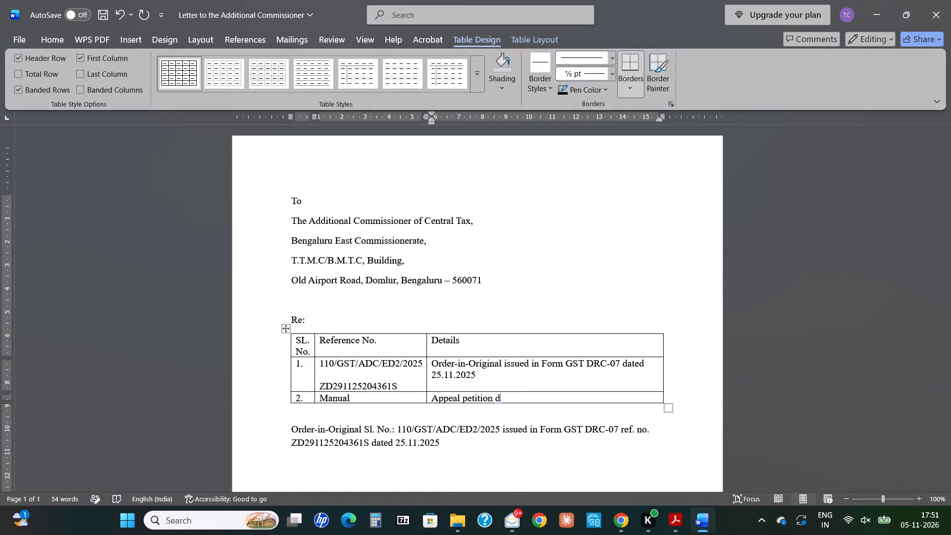
{"action": "key", "text": "BackSpace"}
{"action": "type", "text": "fie"}
{"action": "key", "text": "BackSpace"}
{"action": "type", "text": "led on"}
{"action": "key", "text": "space"}
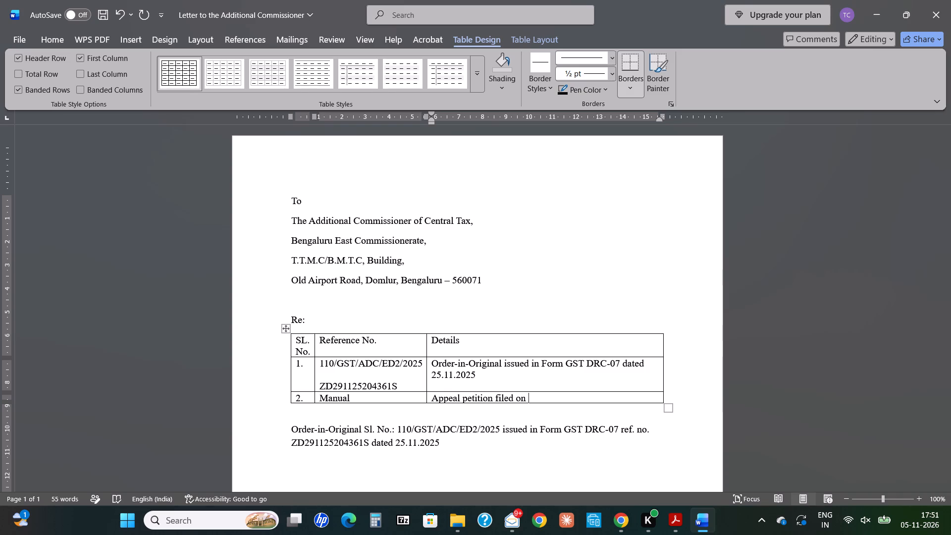
{"action": "key", "text": "BackSpace"}
{"action": "key", "text": "BackSpace"}
{"action": "key", "text": "BackSpace"}
{"action": "type", "text": "manuak"}
{"action": "key", "text": "BackSpace"}
{"action": "type", "text": "lly on"}
{"action": "key", "text": "space"}
Add the filing date and mode "18.02.2026 by email" to the appeal petition text in row 2's Details cell.
{"action": "key", "text": "7"}
{"action": "key", "text": "BackSpace"}
{"action": "type", "text": "18.02.206"}
{"action": "key", "text": "BackSpace"}
{"action": "type", "text": "26"}
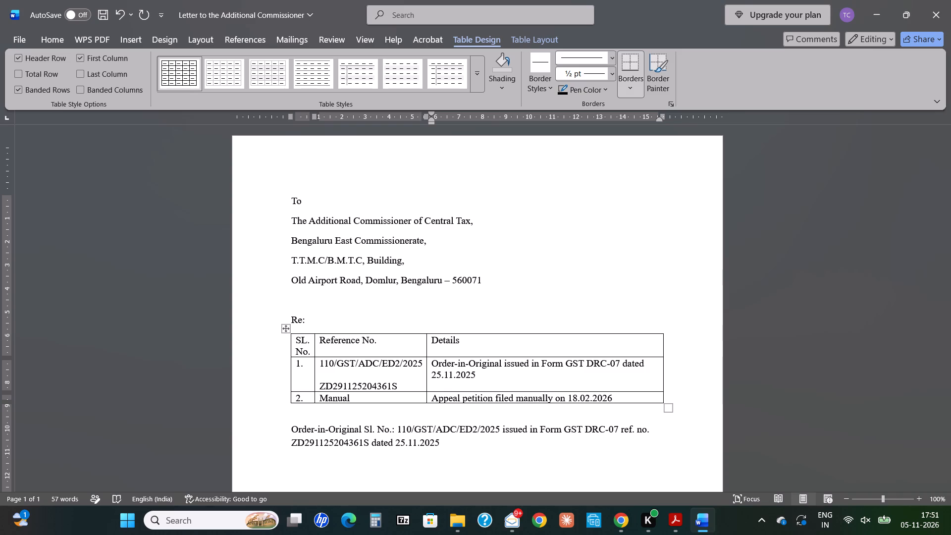
{"action": "key", "text": "space"}
{"action": "type", "text": "by em"}
{"action": "type", "text": "ail"}
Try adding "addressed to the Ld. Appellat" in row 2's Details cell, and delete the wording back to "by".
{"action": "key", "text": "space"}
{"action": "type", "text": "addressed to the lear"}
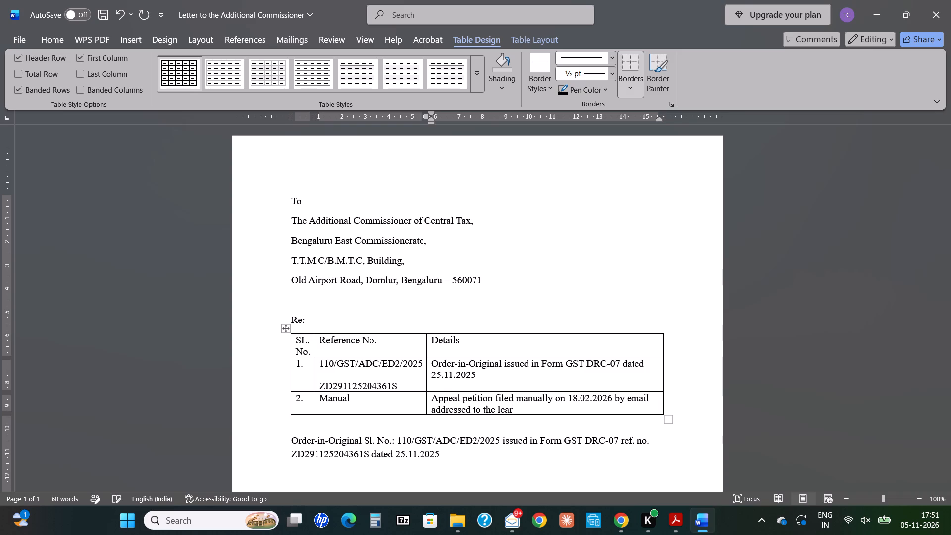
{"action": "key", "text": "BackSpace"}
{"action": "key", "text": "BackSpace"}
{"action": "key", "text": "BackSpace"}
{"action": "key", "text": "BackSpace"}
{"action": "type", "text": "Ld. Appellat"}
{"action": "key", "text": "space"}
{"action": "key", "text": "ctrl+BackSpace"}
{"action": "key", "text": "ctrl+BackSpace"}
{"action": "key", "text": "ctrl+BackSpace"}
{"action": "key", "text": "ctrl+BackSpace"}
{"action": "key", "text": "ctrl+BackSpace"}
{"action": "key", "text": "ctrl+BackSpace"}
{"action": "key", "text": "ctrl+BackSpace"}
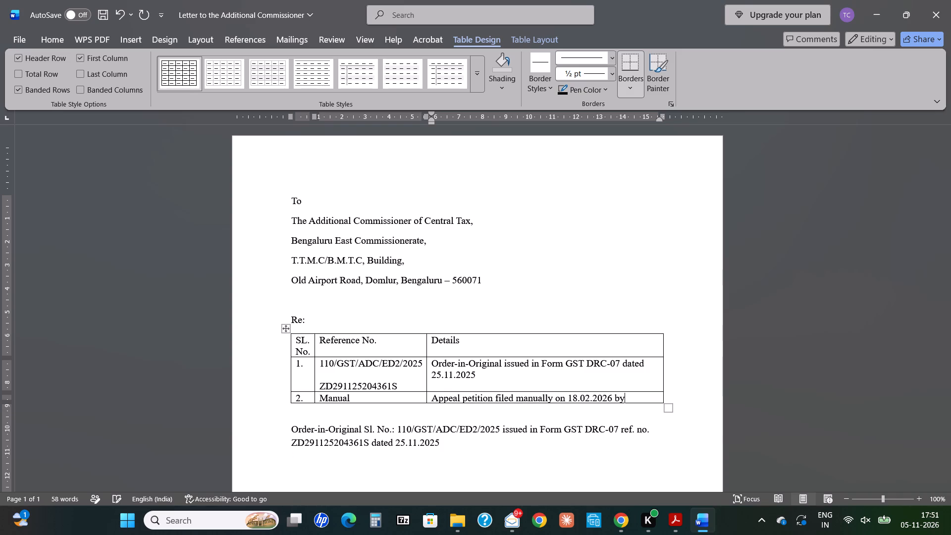
Complete row 2's Details text after "by" with "email and by speed post".
{"action": "key", "text": "space"}
{"action": "type", "text": "email"}
{"action": "key", "text": "space"}
{"action": "type", "text": "and by"}
{"action": "key", "text": "space"}
{"action": "type", "text": "spped"}
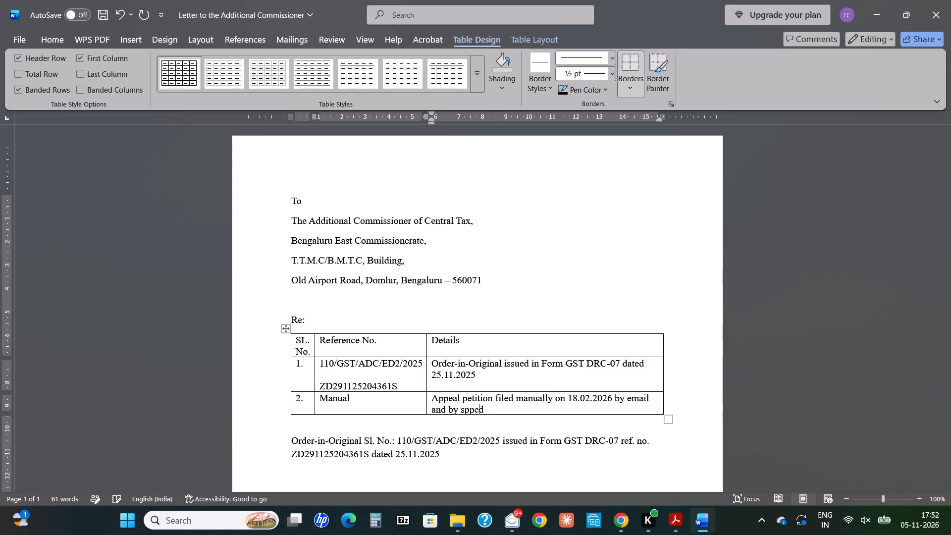
{"action": "key", "text": "space"}
{"action": "key", "text": "BackSpace"}
{"action": "key", "text": "BackSpace"}
{"action": "key", "text": "BackSpace"}
{"action": "key", "text": "BackSpace"}
{"action": "type", "text": "eed posit"}
{"action": "key", "text": "BackSpace"}
{"action": "key", "text": "BackSpace"}
{"action": "key", "text": "BackSpace"}
{"action": "key", "text": "t"}
{"action": "key", "text": "BackSpace"}
{"action": "type", "text": "st"}
Add a new row to the end of the reference table and number it "3." in the SL. No. column.
{"action": "key", "text": "Tab"}
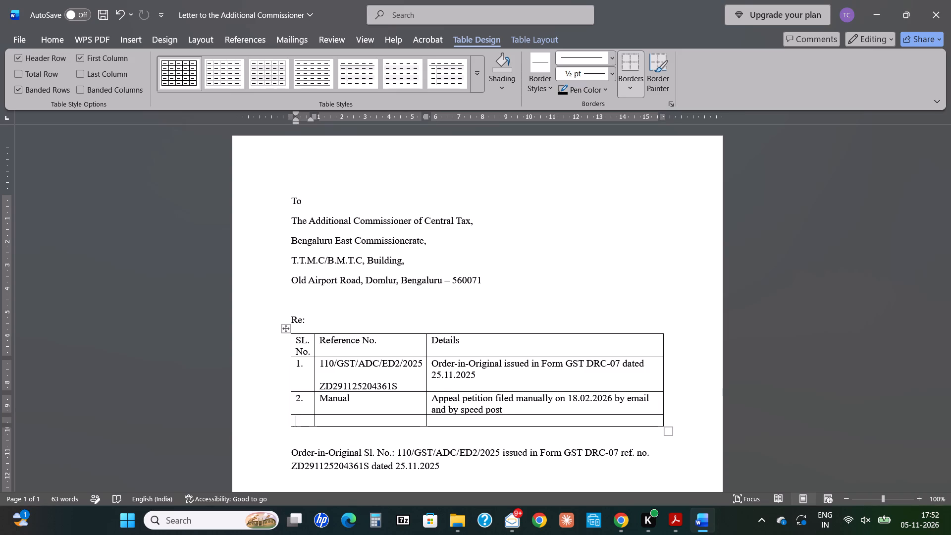
{"action": "key", "text": "6"}
{"action": "key", "text": "Delete"}
{"action": "key", "text": "BackSpace"}
{"action": "type", "text": "20"}
{"action": "key", "text": "BackSpace"}
{"action": "key", "text": "BackSpace"}
{"action": "type", "text": "3."}
{"action": "key", "text": "Tab"}
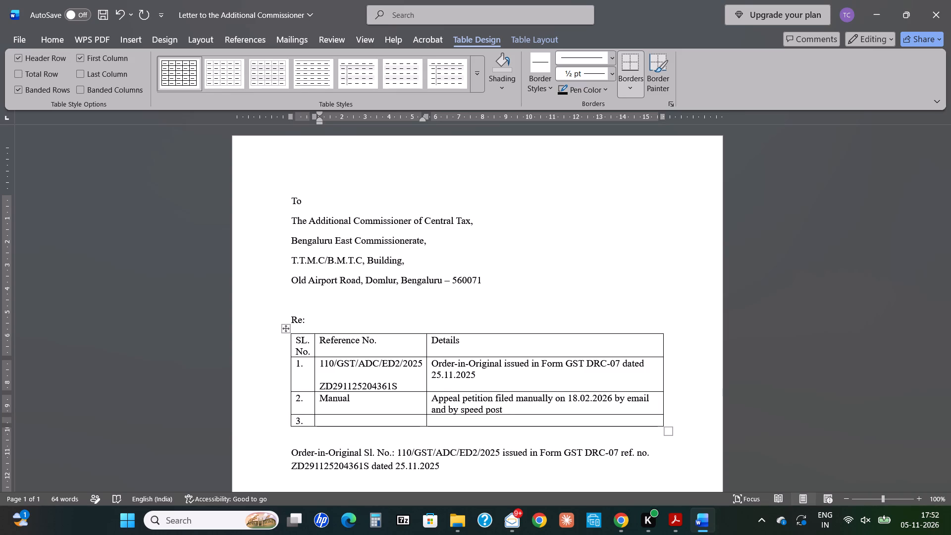
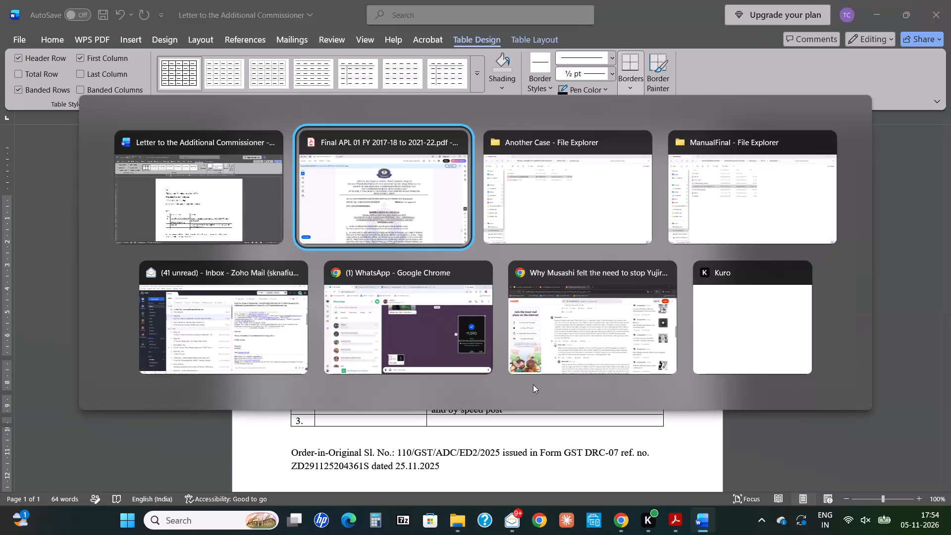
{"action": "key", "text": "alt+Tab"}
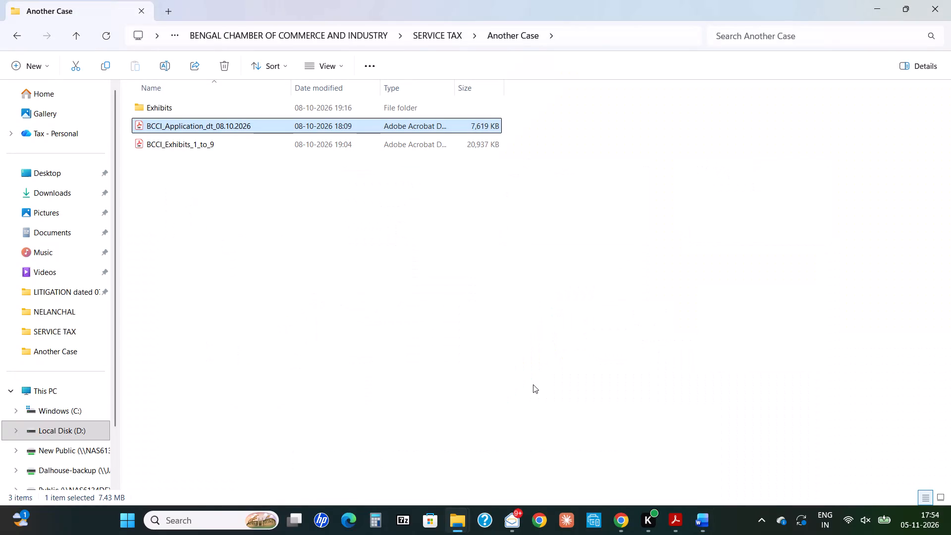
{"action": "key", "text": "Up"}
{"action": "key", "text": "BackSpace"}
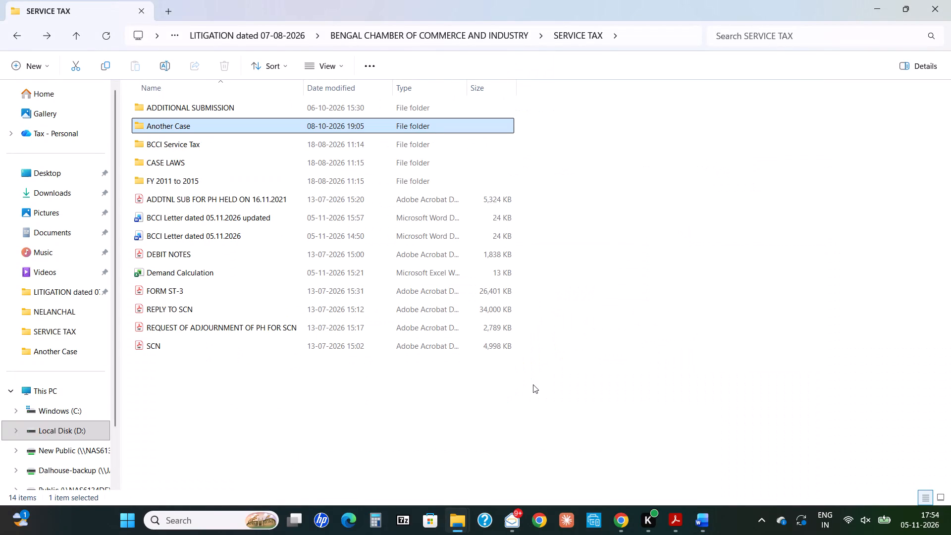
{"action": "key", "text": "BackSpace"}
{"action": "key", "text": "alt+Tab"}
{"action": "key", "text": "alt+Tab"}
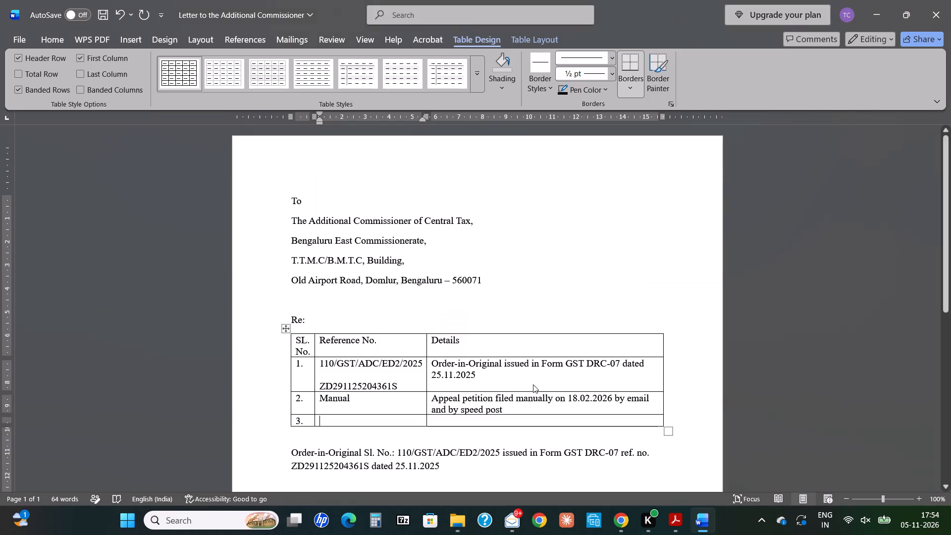
Open the Appeal Petition EXH 1 to 3 PDF from Mindcomp's Online filed doc folder, under APL 01.
{"action": "key", "text": "alt+Tab"}
{"action": "key", "text": "alt+Tab"}
{"action": "key", "text": "BackSpace"}
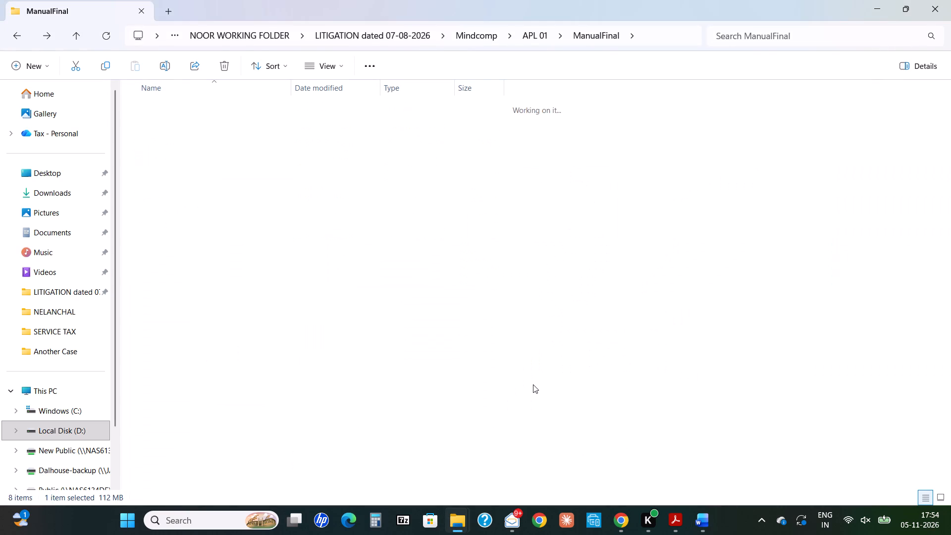
{"action": "key", "text": "Down"}
{"action": "key", "text": "Return"}
{"action": "key", "text": "Down"}
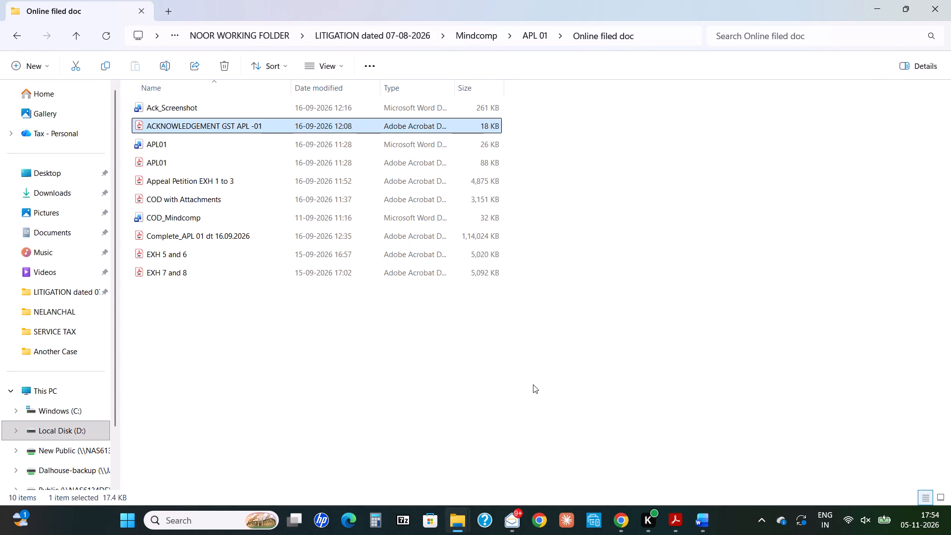
{"action": "key", "text": "Down"}
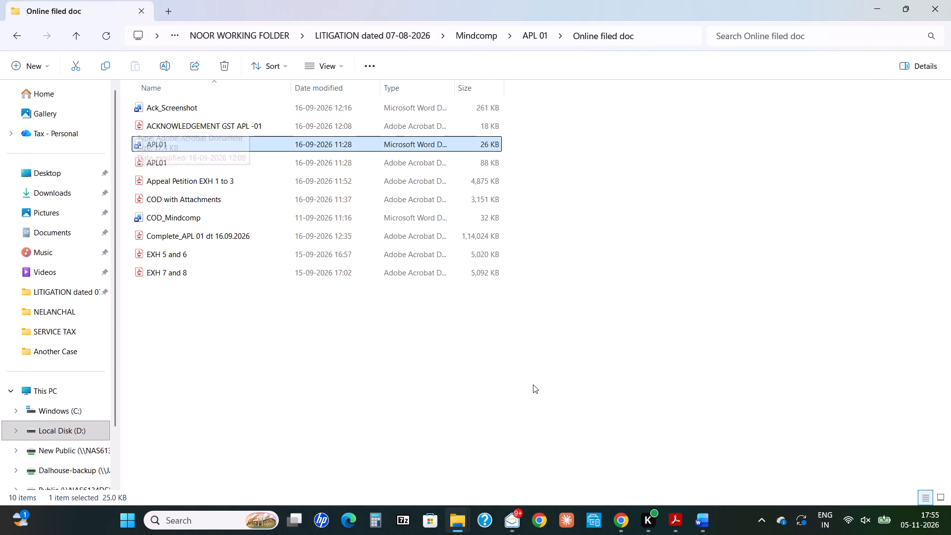
{"action": "key", "text": "Down"}
{"action": "key", "text": "Down"}
{"action": "key", "text": "Down"}
{"action": "key", "text": "Up"}
{"action": "key", "text": "Return"}
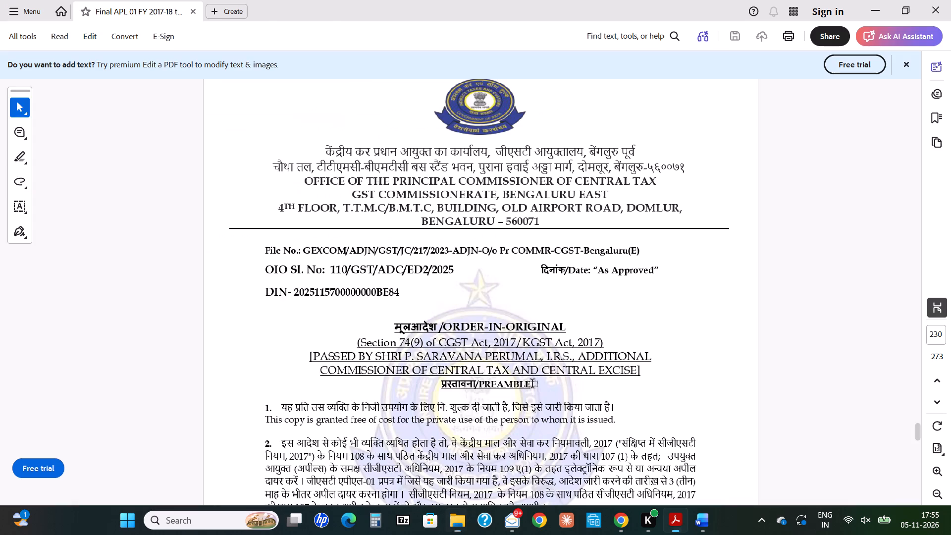
Page through the Appeal Petition EXH 1 to 3 PDF and close it.
{"action": "key", "text": "Return"}
{"action": "key", "text": "Return"}
{"action": "key", "text": "Return"}
{"action": "key", "text": "Return"}
{"action": "key", "text": "Return"}
{"action": "key", "text": "Return"}
{"action": "key", "text": "Return"}
{"action": "key", "text": "Return"}
{"action": "key", "text": "Return"}
{"action": "key", "text": "Return"}
{"action": "key", "text": "Return"}
{"action": "key", "text": "Return"}
{"action": "key", "text": "Return"}
{"action": "key", "text": "Return"}
{"action": "key", "text": "Return"}
{"action": "key", "text": "Return"}
{"action": "key", "text": "Return"}
{"action": "key", "text": "Return"}
{"action": "key", "text": "Return"}
{"action": "key", "text": "Return"}
{"action": "key", "text": "Return"}
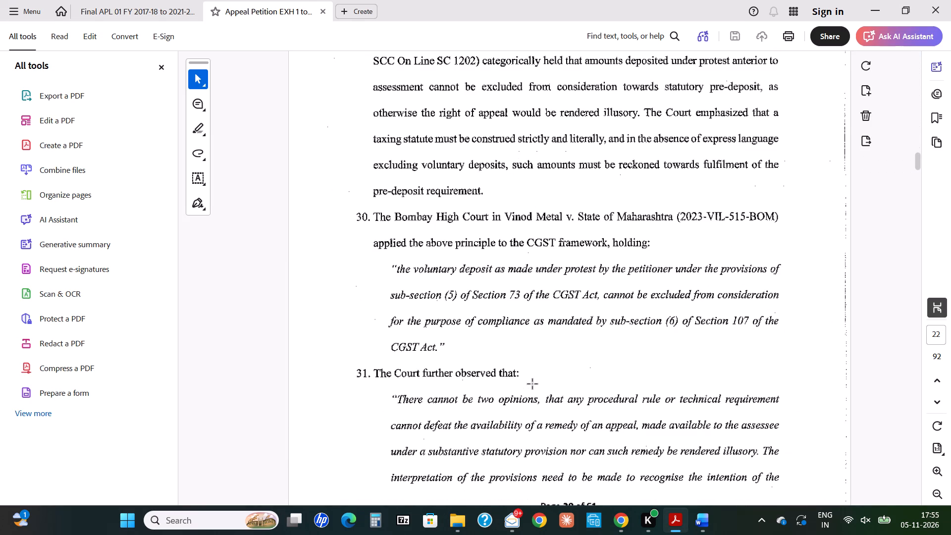
{"action": "left_click", "coordinate": [327, 16]}
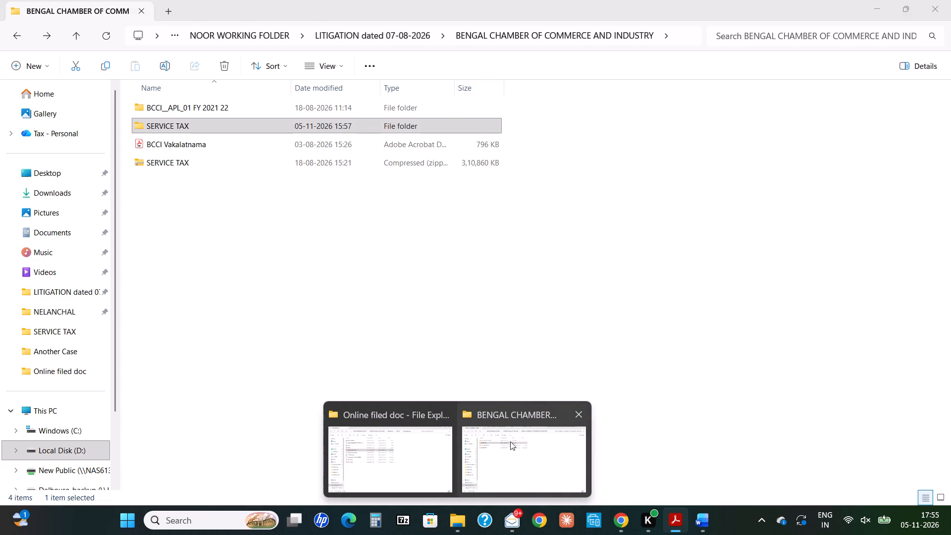
Close the Bengal Chamber of Commerce and Industry folder window.
{"action": "left_click", "coordinate": [579, 416]}
Open the COD with Attachments PDF from the Online filed doc folder and hide its comments.
{"action": "left_click", "coordinate": [464, 476]}
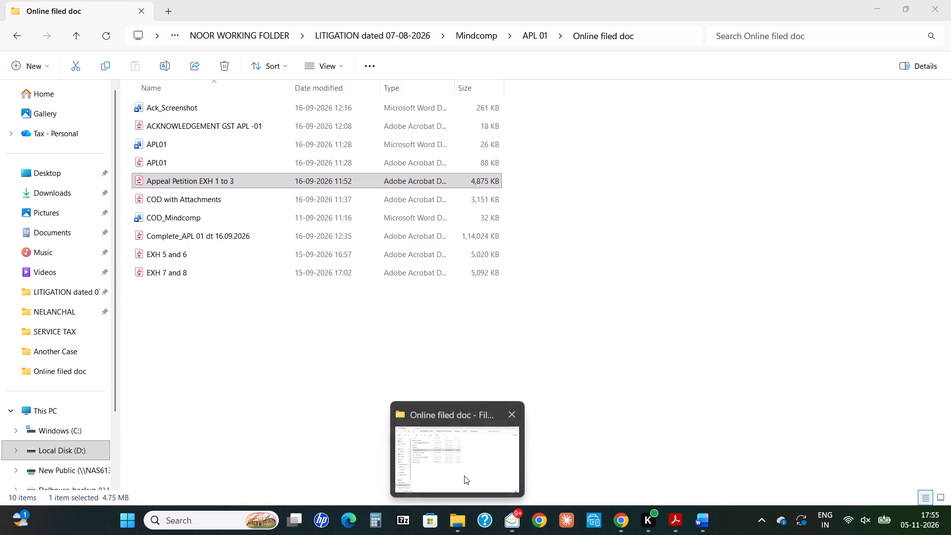
{"action": "key", "text": "Down"}
{"action": "key", "text": "Return"}
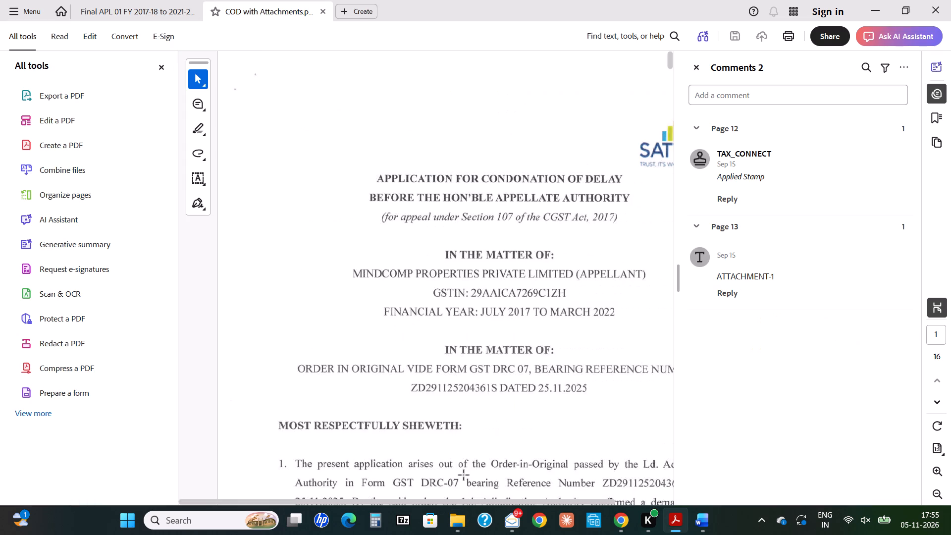
{"action": "key", "text": "Escape"}
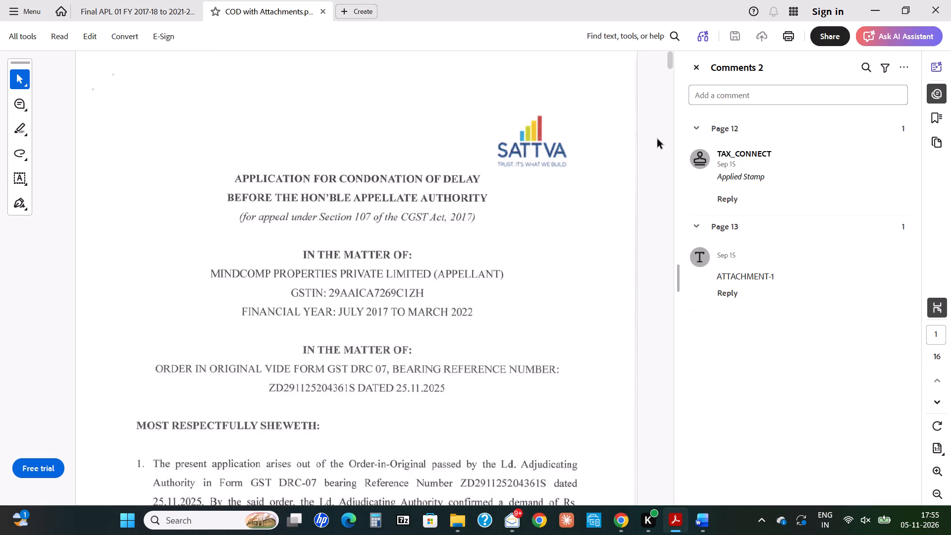
{"action": "left_click", "coordinate": [702, 65]}
Open the APL01 PDF from the Online filed doc folder to check its contents, and close it.
{"action": "key", "text": "alt+Tab"}
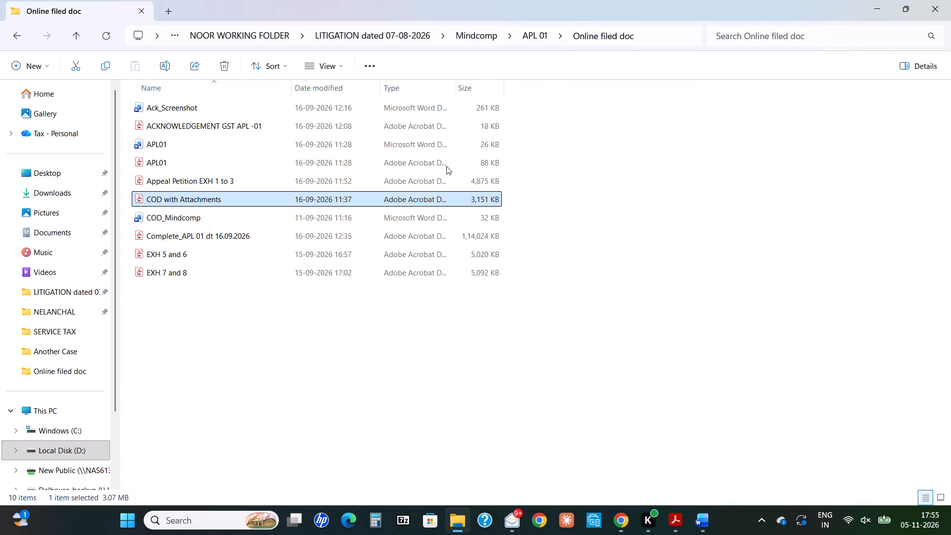
{"action": "key", "text": "Up"}
{"action": "key", "text": "Up"}
{"action": "key", "text": "Return"}
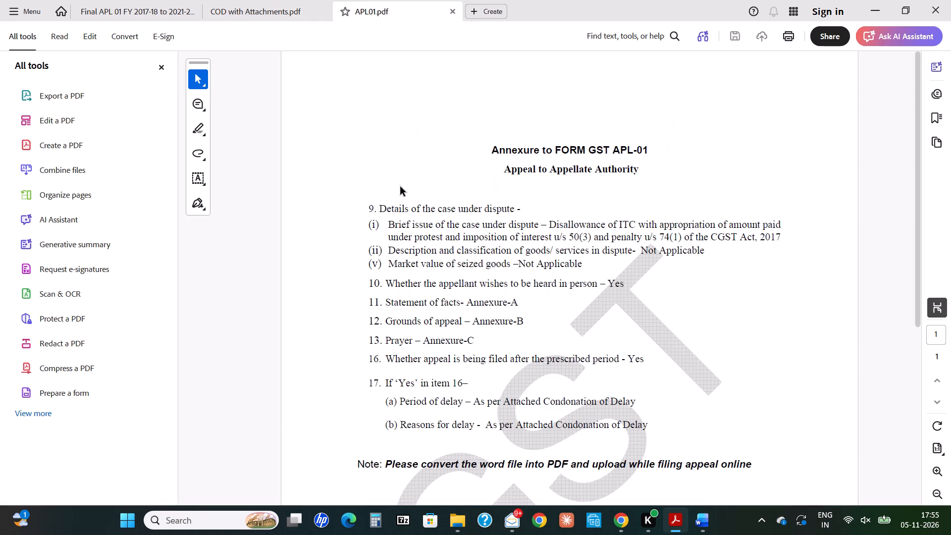
{"action": "key", "text": "ctrl+w"}
Open the Complete_APL 01 dt 16.09.2026 PDF from the Online filed doc folder.
{"action": "key", "text": "alt+Tab"}
{"action": "key", "text": "Up"}
{"action": "key", "text": "Up"}
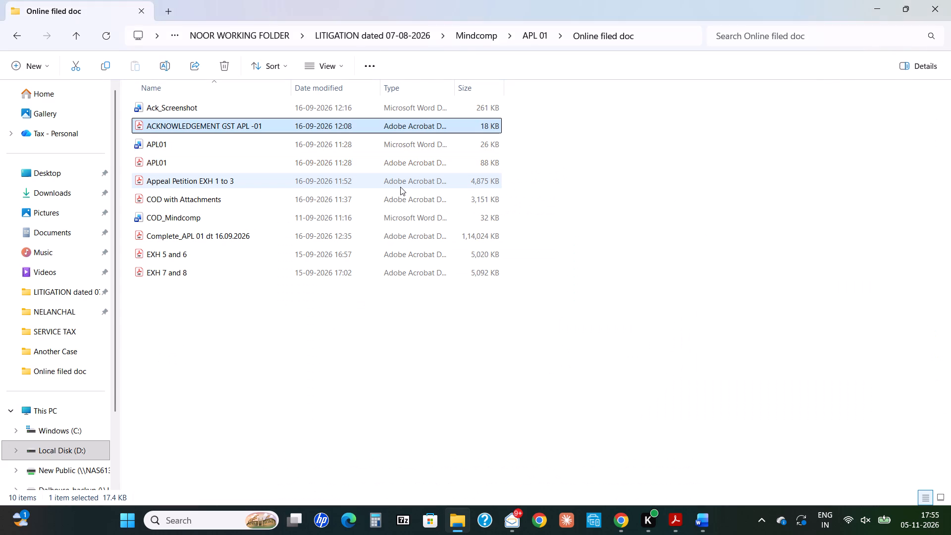
{"action": "key", "text": "Down"}
{"action": "key", "text": "Down"}
{"action": "key", "text": "Down"}
{"action": "key", "text": "Down"}
{"action": "key", "text": "Down"}
{"action": "key", "text": "Down"}
{"action": "key", "text": "Down"}
{"action": "key", "text": "Up"}
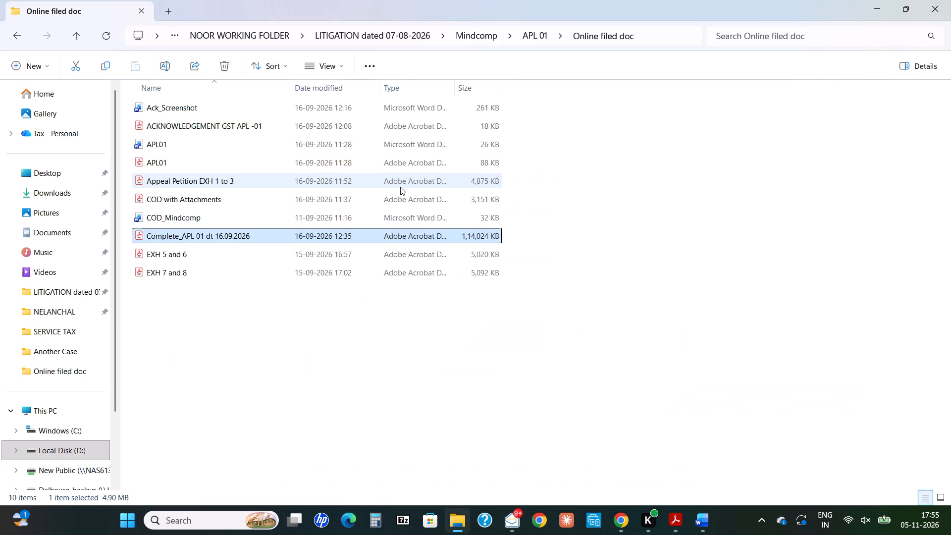
{"action": "key", "text": "Return"}
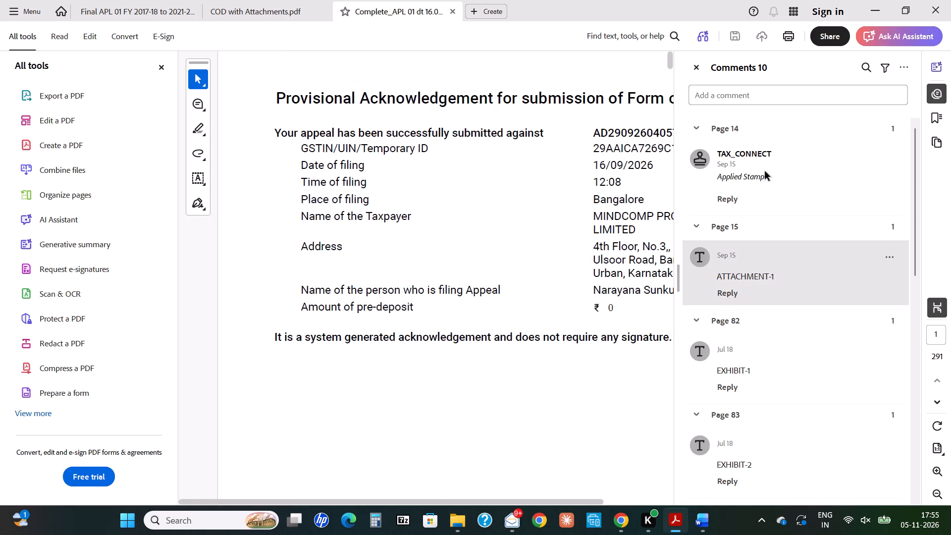
Go to the applied stamp comment on page 14 of the complete appeal file and hide the comments.
{"action": "left_click", "coordinate": [733, 180]}
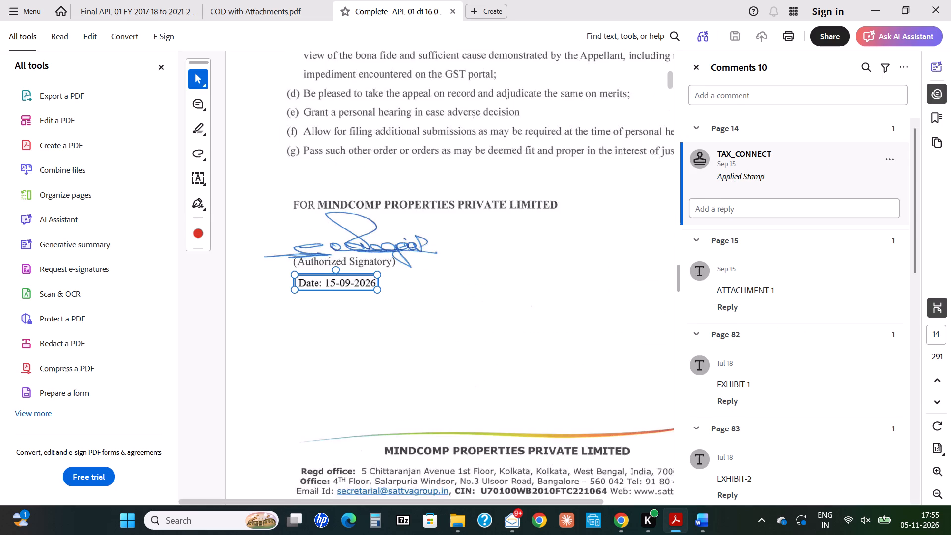
{"action": "left_click", "coordinate": [696, 67]}
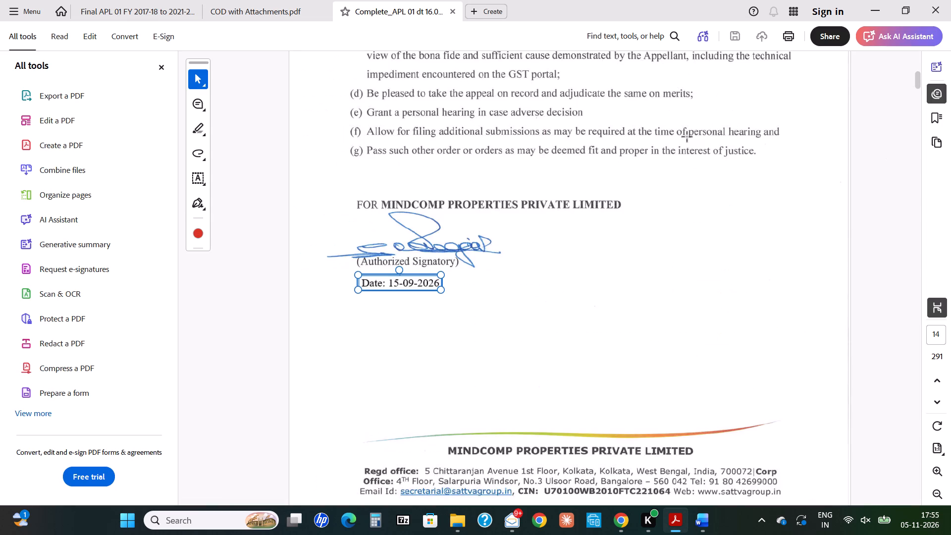
{"action": "left_click", "coordinate": [677, 241]}
{"action": "left_click", "coordinate": [677, 241]}
Examine the condonation of delay application, its email and covering letter attachments, and the appeal index in the complete appeal file.
{"action": "scroll", "coordinate": [677, 241], "scroll_direction": "up", "scroll_amount": 2}
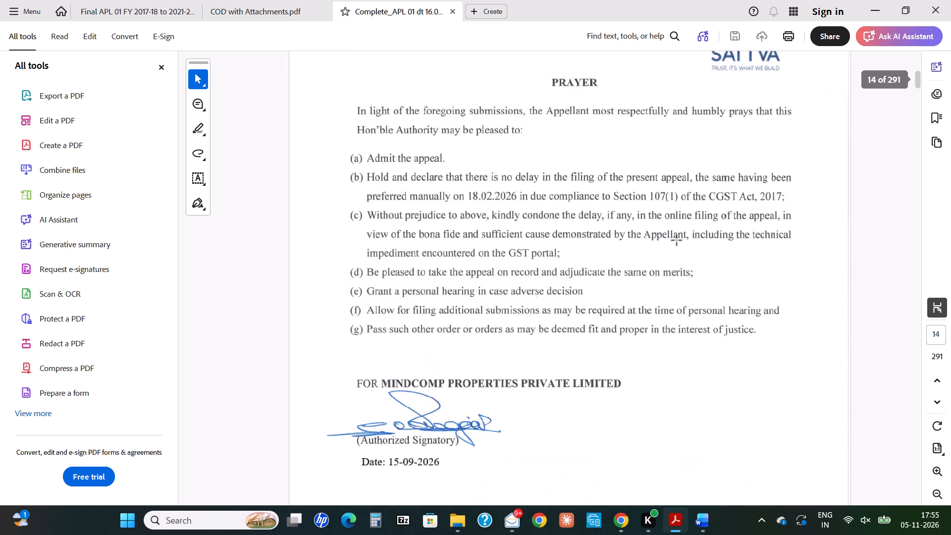
{"action": "scroll", "coordinate": [677, 241], "scroll_direction": "up", "scroll_amount": 16}
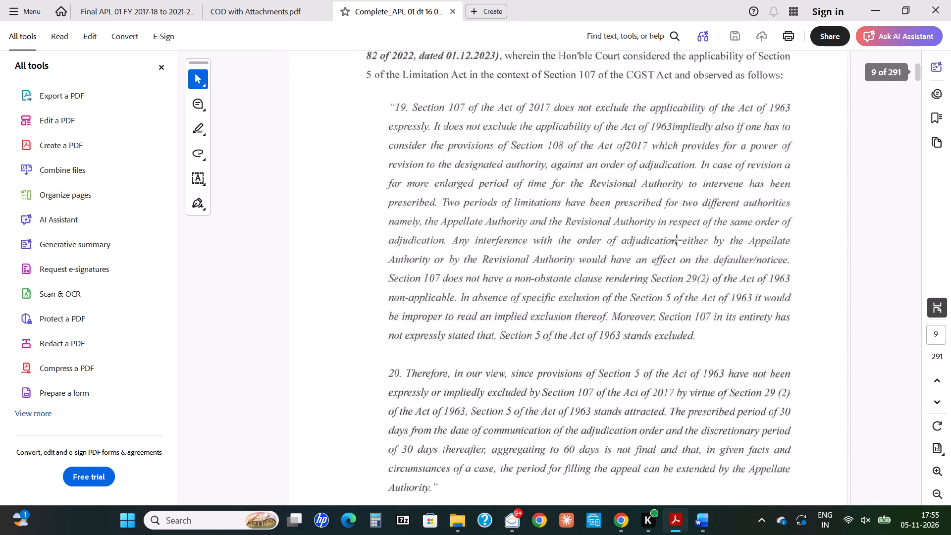
{"action": "scroll", "coordinate": [677, 241], "scroll_direction": "up", "scroll_amount": 18}
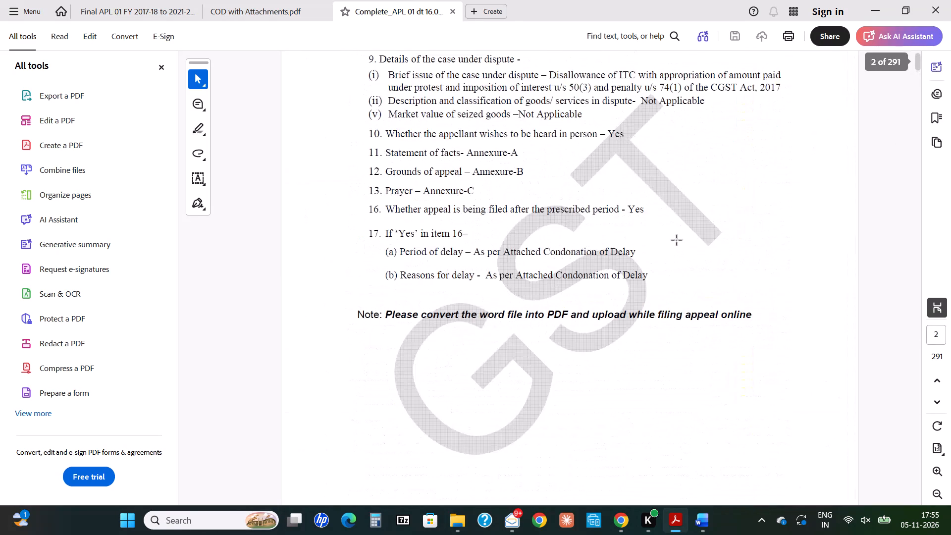
{"action": "scroll", "coordinate": [677, 241], "scroll_direction": "up", "scroll_amount": 3}
{"action": "scroll", "coordinate": [677, 241], "scroll_direction": "down", "scroll_amount": 13}
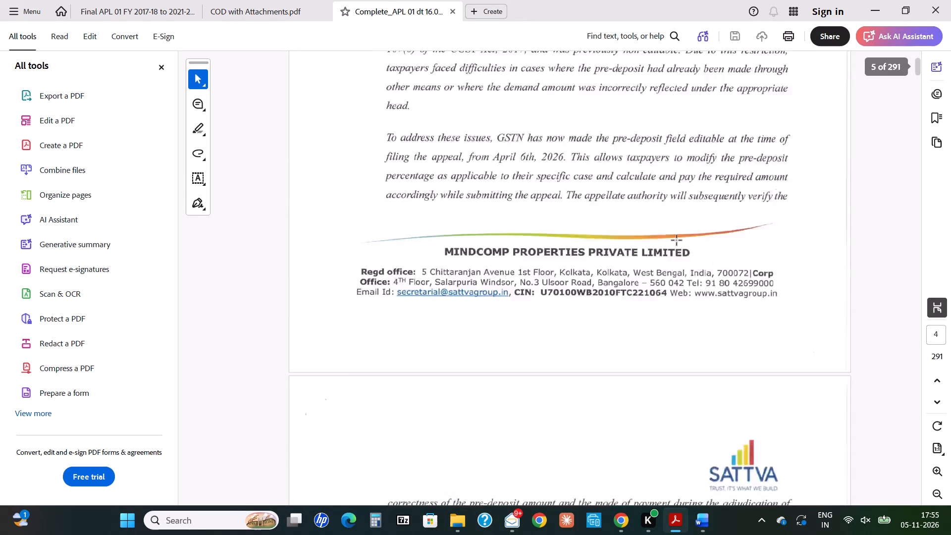
{"action": "scroll", "coordinate": [677, 241], "scroll_direction": "down", "scroll_amount": 10}
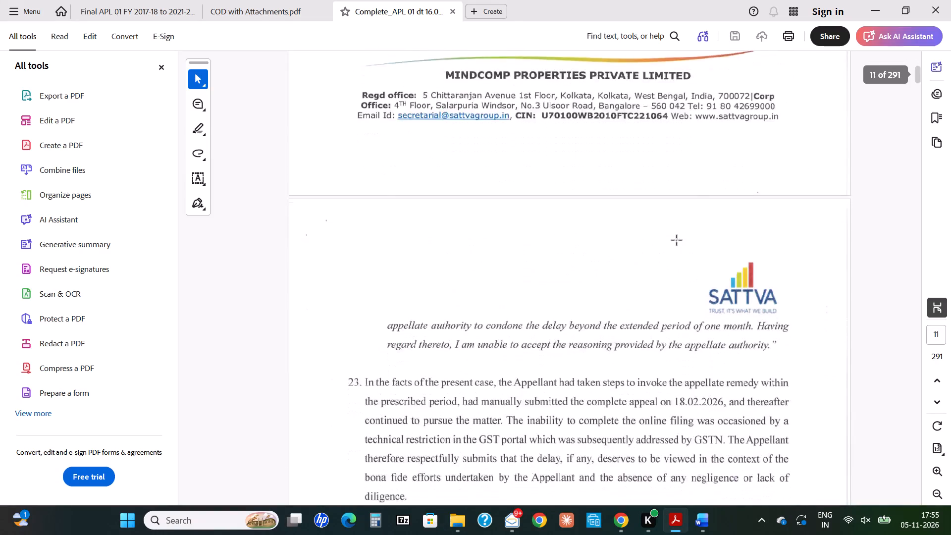
{"action": "scroll", "coordinate": [677, 241], "scroll_direction": "down", "scroll_amount": 11}
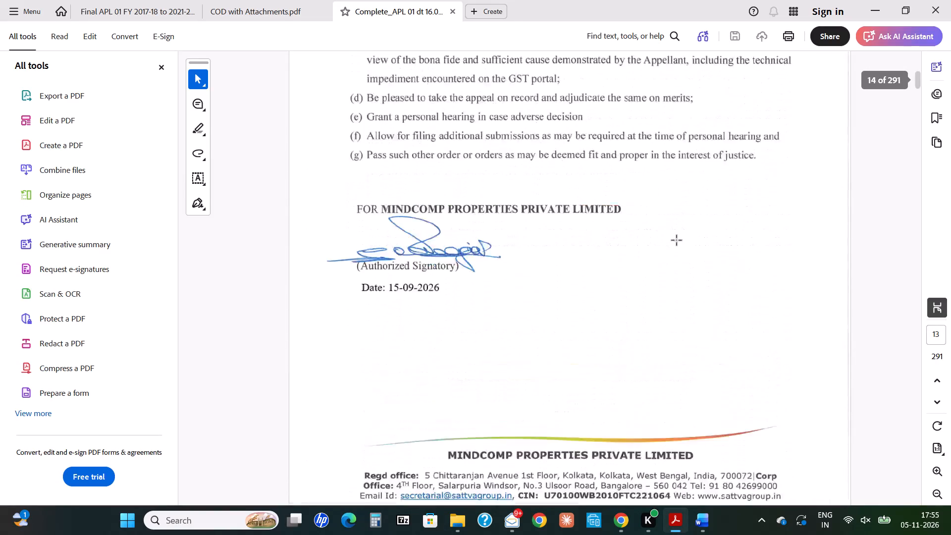
{"action": "scroll", "coordinate": [677, 241], "scroll_direction": "down", "scroll_amount": 1}
{"action": "scroll", "coordinate": [677, 241], "scroll_direction": "up", "scroll_amount": 1}
{"action": "scroll", "coordinate": [677, 241], "scroll_direction": "down", "scroll_amount": 7}
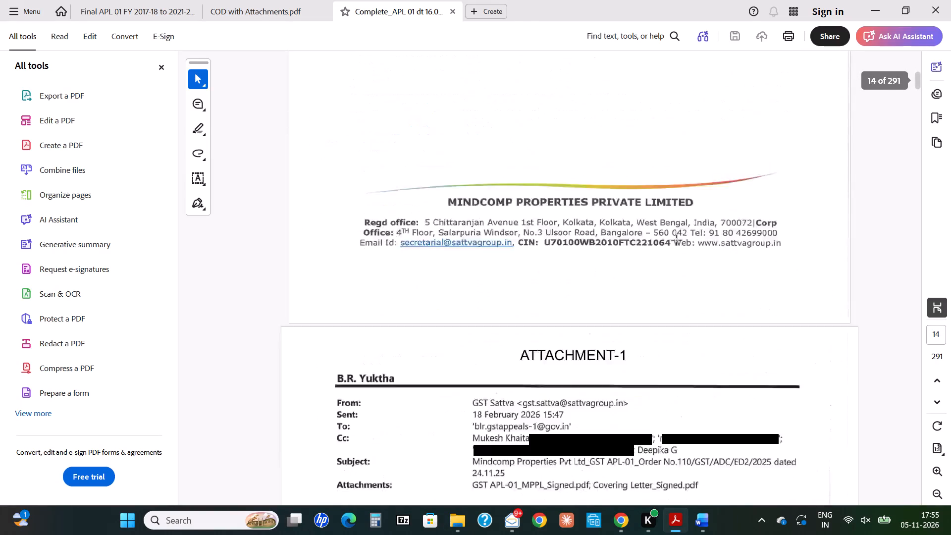
{"action": "scroll", "coordinate": [677, 241], "scroll_direction": "down", "scroll_amount": 9}
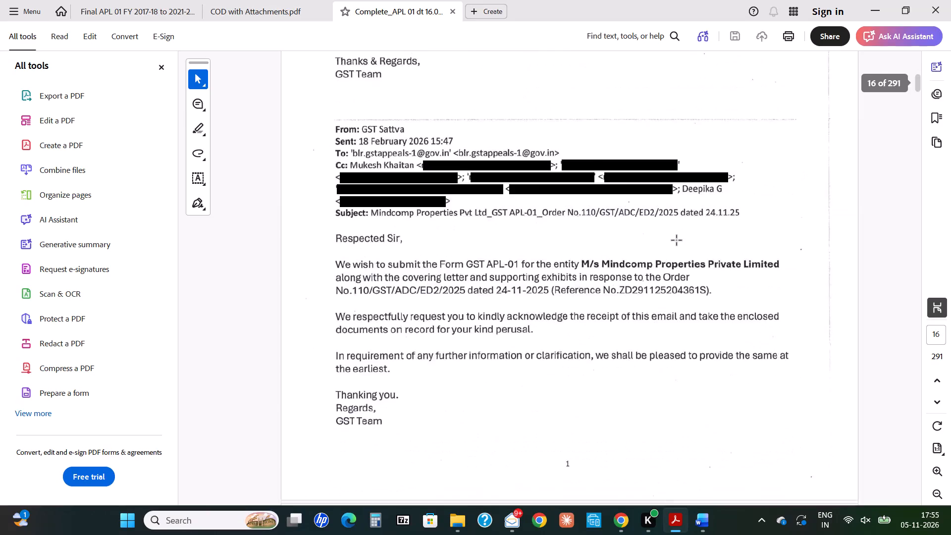
{"action": "scroll", "coordinate": [677, 241], "scroll_direction": "down", "scroll_amount": 10}
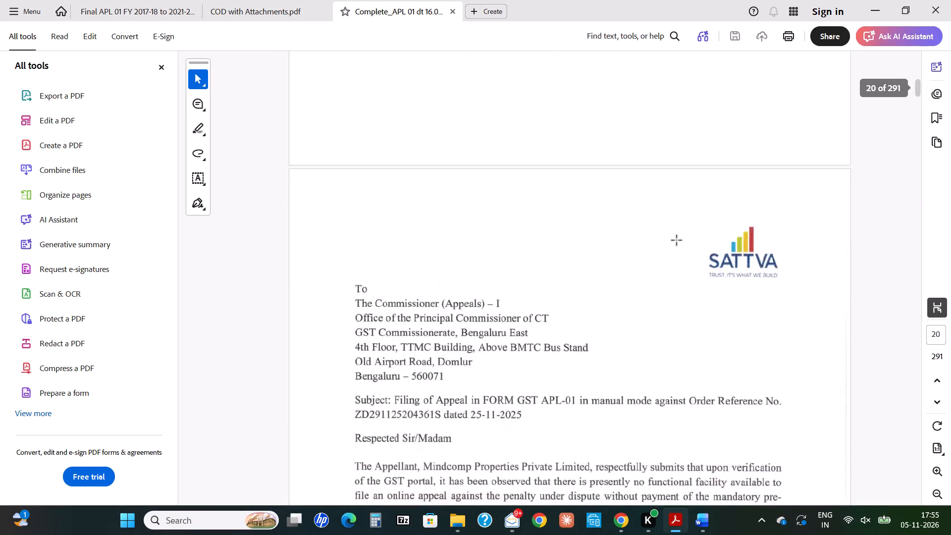
{"action": "scroll", "coordinate": [677, 241], "scroll_direction": "up", "scroll_amount": 1}
{"action": "scroll", "coordinate": [677, 241], "scroll_direction": "down", "scroll_amount": 4}
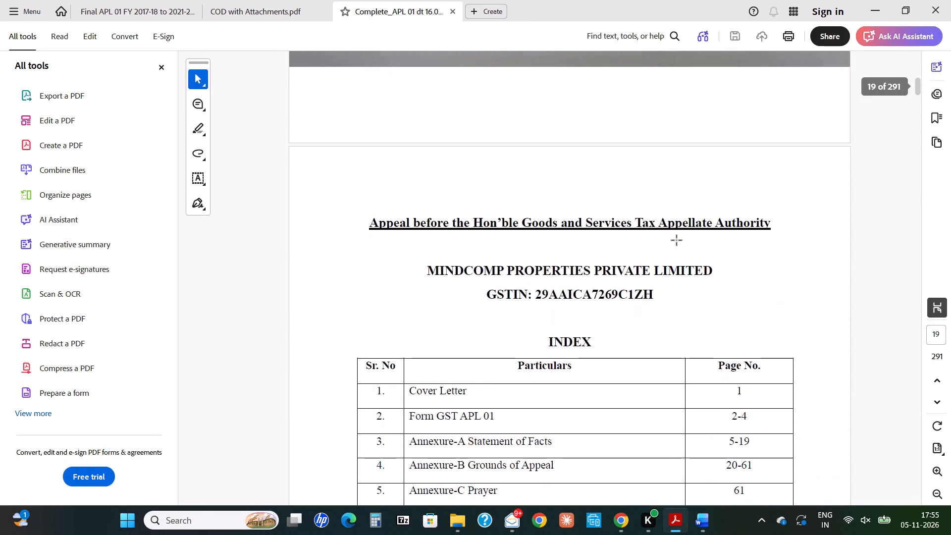
{"action": "scroll", "coordinate": [677, 241], "scroll_direction": "down", "scroll_amount": 2}
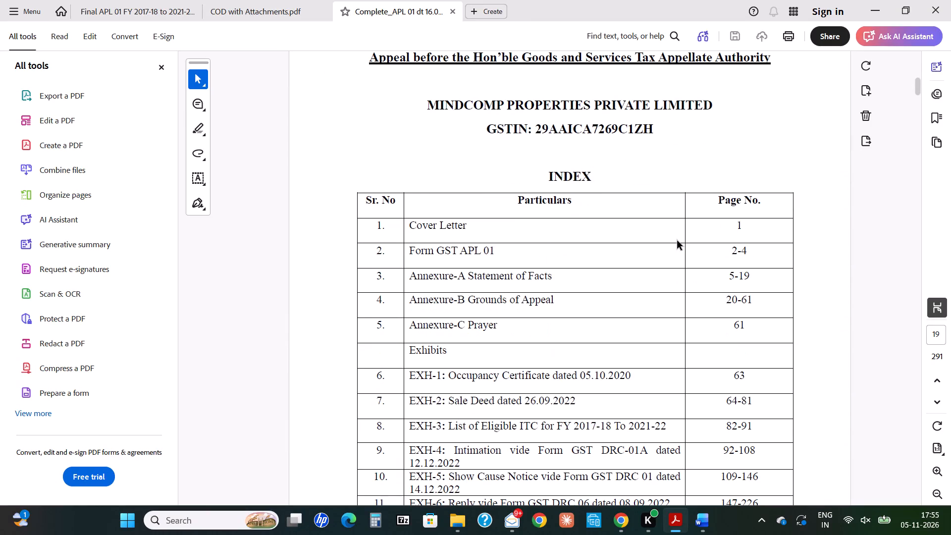
Open the Appeal Petition EXH 1 to 3 PDF to check its index page, and close it.
{"action": "key", "text": "alt+Tab"}
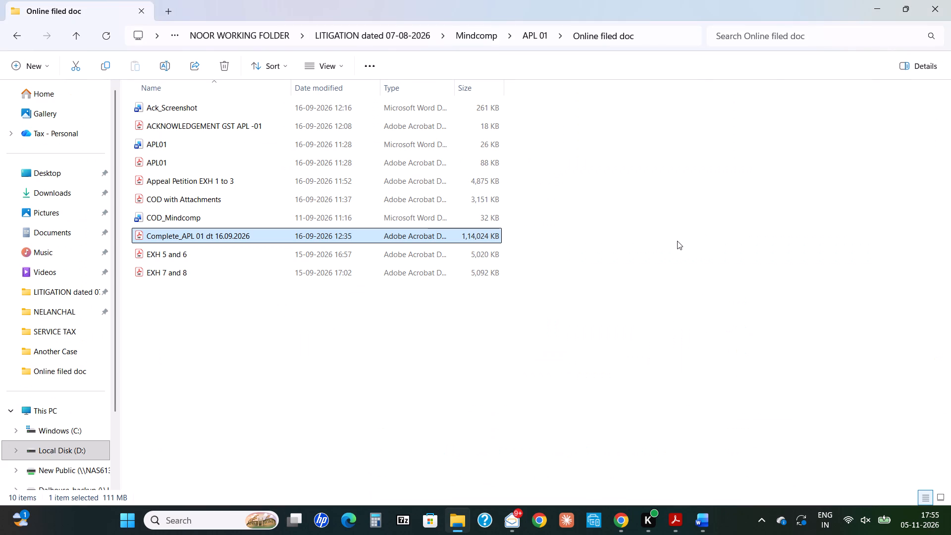
{"action": "key", "text": "Up"}
{"action": "key", "text": "Up"}
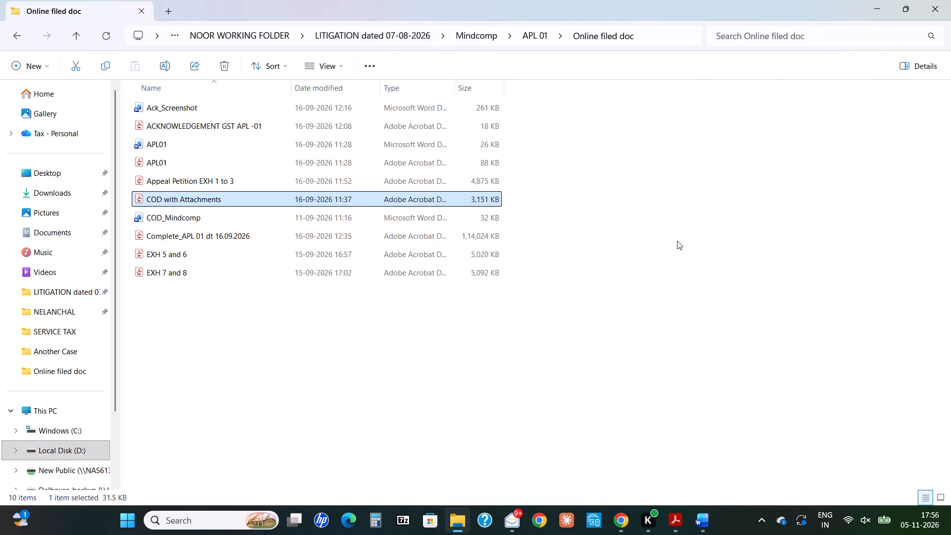
{"action": "key", "text": "Up"}
{"action": "key", "text": "Return"}
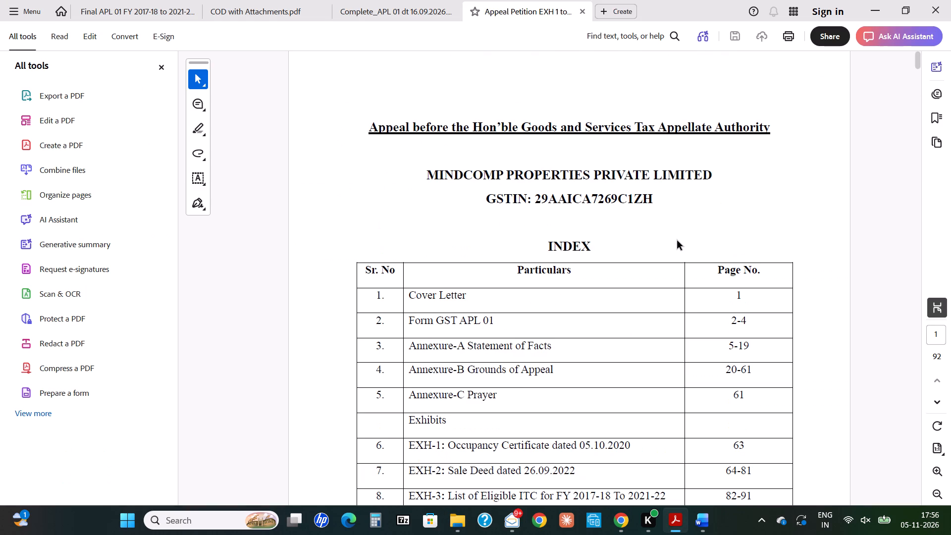
{"action": "key", "text": "ctrl+w"}
Reopen the Appeal Petition EXH 1 to 3 PDF from the Online filed doc folder to check its index, and close it.
{"action": "key", "text": "alt+Tab"}
{"action": "key", "text": "Down"}
{"action": "key", "text": "Down"}
{"action": "key", "text": "Down"}
{"action": "key", "text": "Down"}
{"action": "key", "text": "Down"}
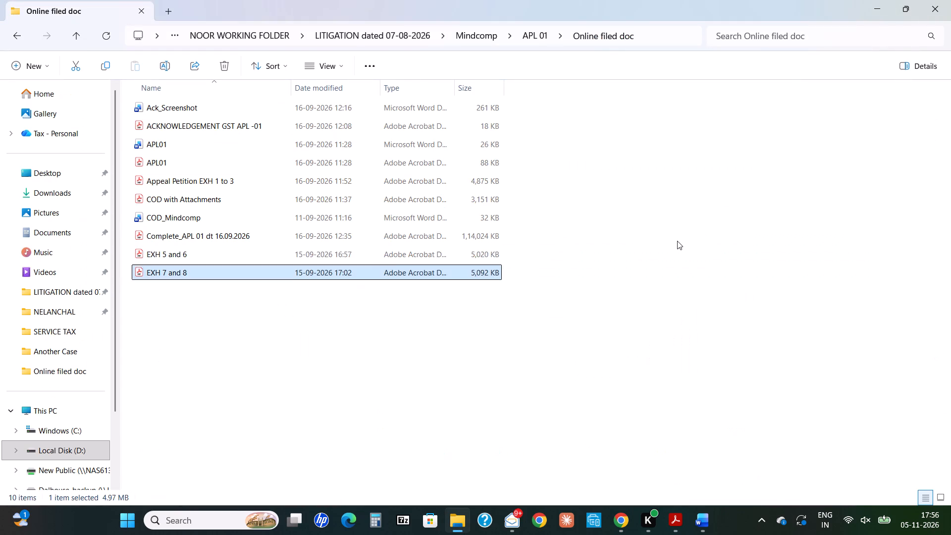
{"action": "key", "text": "Up"}
{"action": "key", "text": "Up"}
{"action": "key", "text": "Up"}
{"action": "key", "text": "Up"}
{"action": "key", "text": "Up"}
{"action": "key", "text": "Return"}
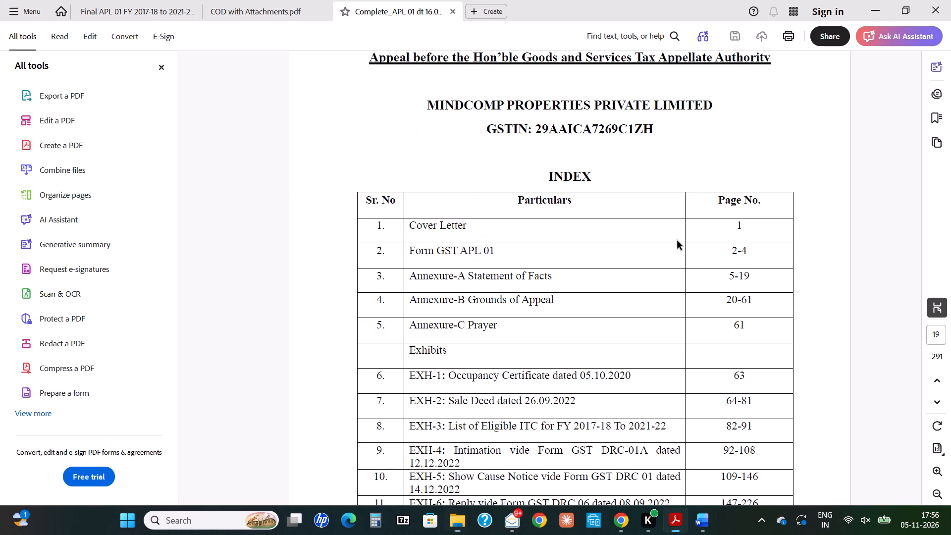
{"action": "key", "text": "Return"}
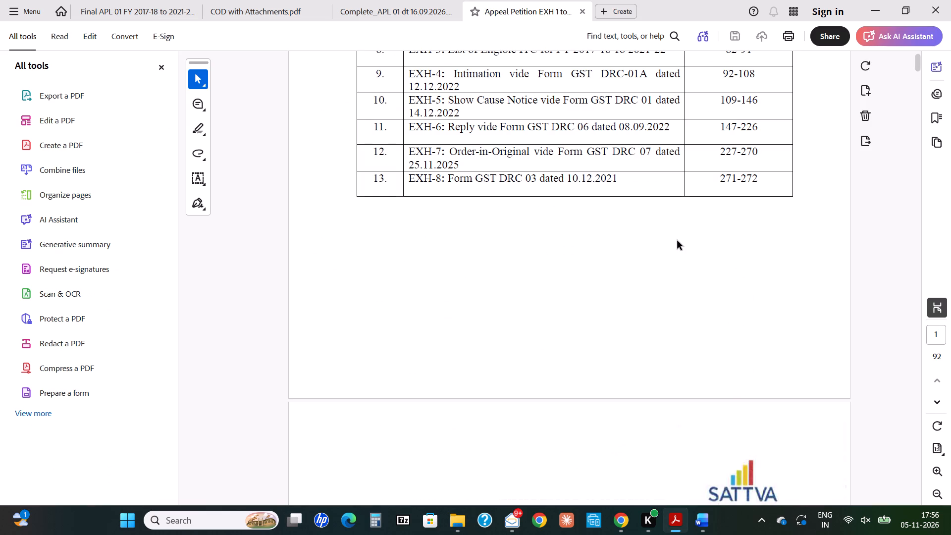
{"action": "key", "text": "ctrl+w"}
{"action": "key", "text": "alt+Tab"}
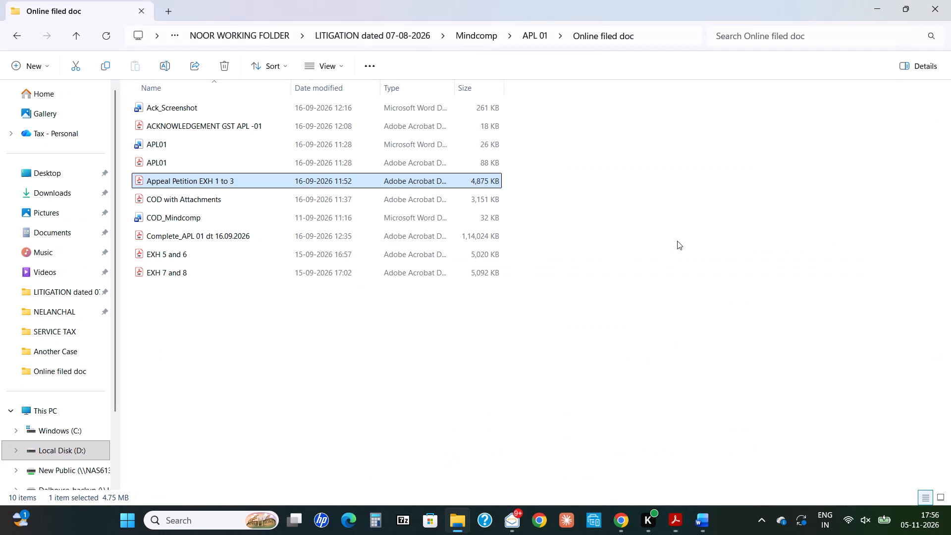
Open the Ack_Screenshot document from the Online filed doc folder to check the appeal's submission acknowledgement, and close it.
{"action": "key", "text": "Down"}
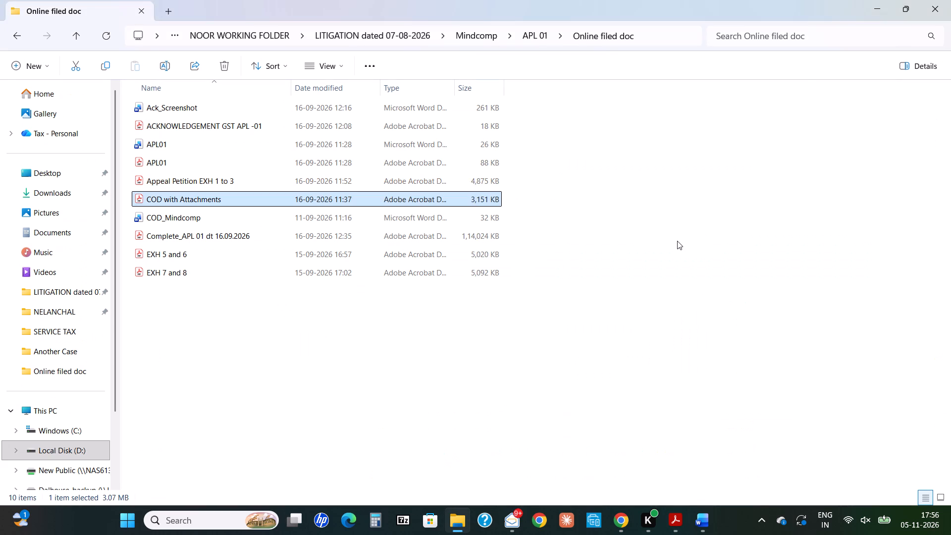
{"action": "key", "text": "Up"}
{"action": "key", "text": "Up"}
{"action": "key", "text": "Up"}
{"action": "key", "text": "Up"}
{"action": "key", "text": "Up"}
{"action": "key", "text": "Up"}
{"action": "key", "text": "Up"}
{"action": "key", "text": "Up"}
{"action": "key", "text": "Up"}
{"action": "key", "text": "Up"}
{"action": "key", "text": "Up"}
{"action": "key", "text": "Up"}
{"action": "key", "text": "Up"}
{"action": "key", "text": "Up"}
{"action": "key", "text": "Up"}
{"action": "key", "text": "Up"}
{"action": "key", "text": "Return"}
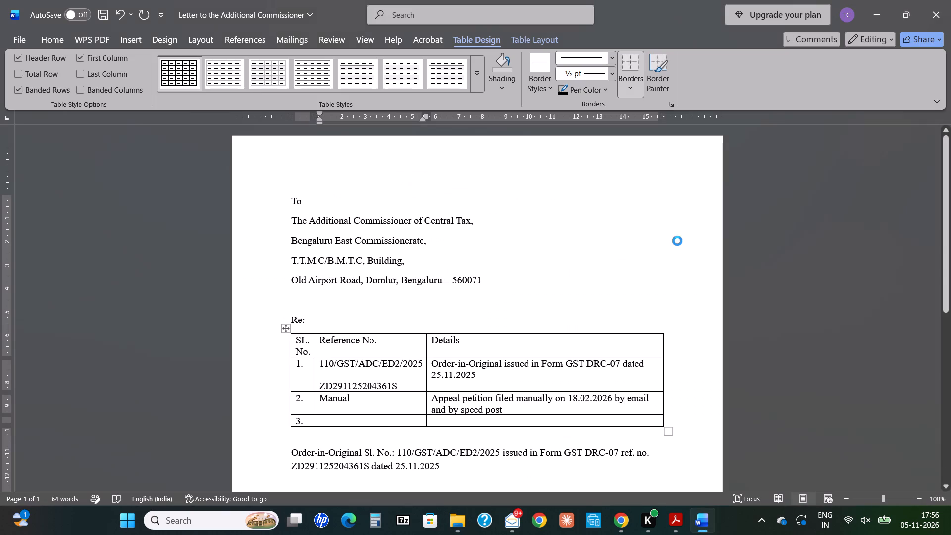
{"action": "key", "text": "ctrl+w"}
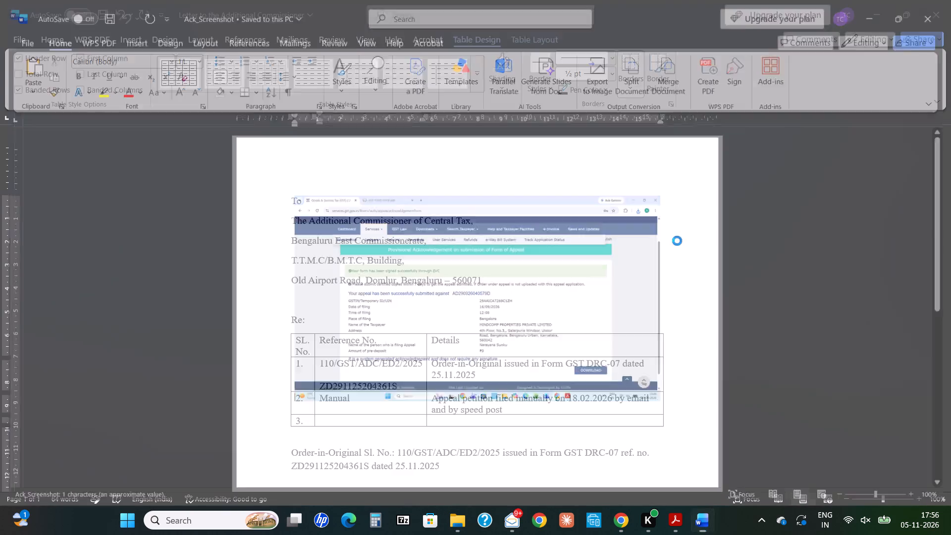
{"action": "key", "text": "alt+Tab"}
Open the ACKNOWLEDGEMENT GST APL -01 PDF from the Online filed doc folder and close it.
{"action": "key", "text": "Down"}
{"action": "key", "text": "Return"}
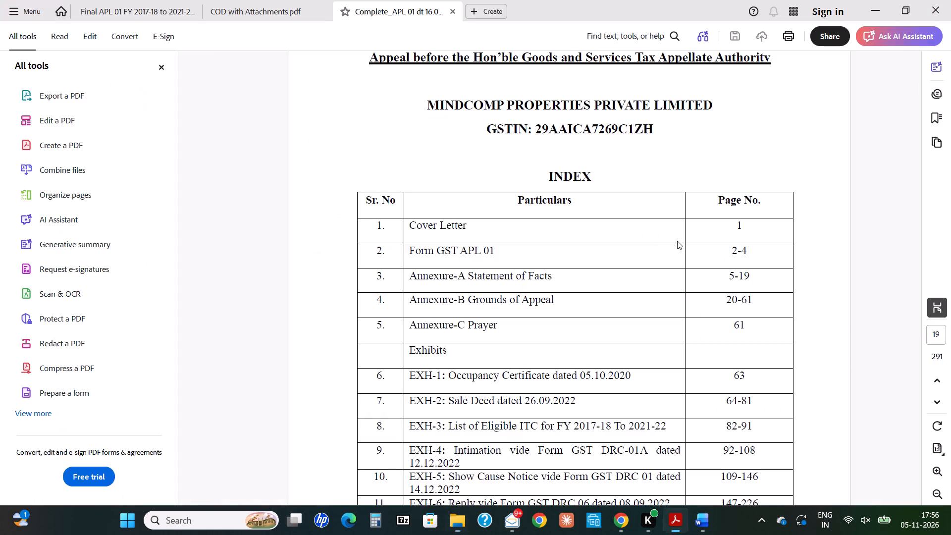
{"action": "key", "text": "ctrl+w"}
{"action": "key", "text": "alt+Tab"}
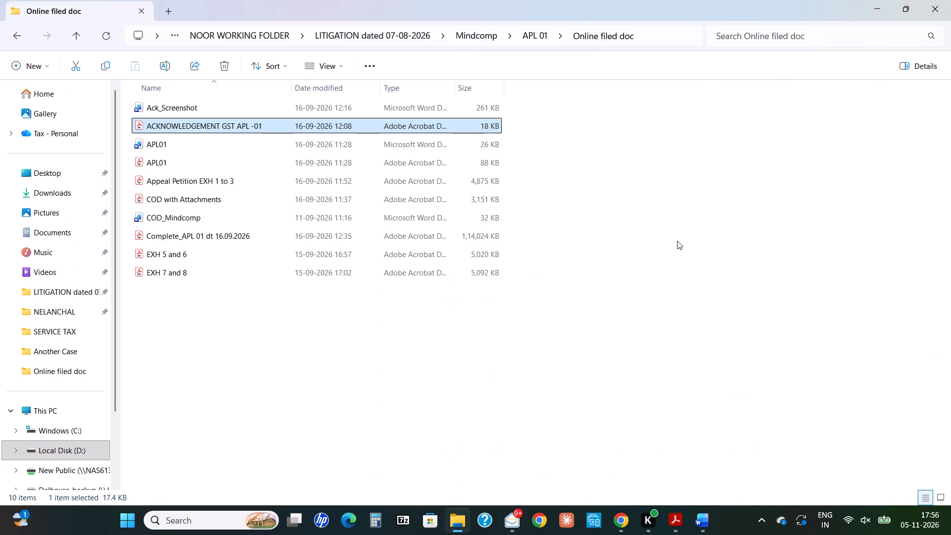
{"action": "key", "text": "alt+Tab"}
{"action": "key", "text": "alt+Tab"}
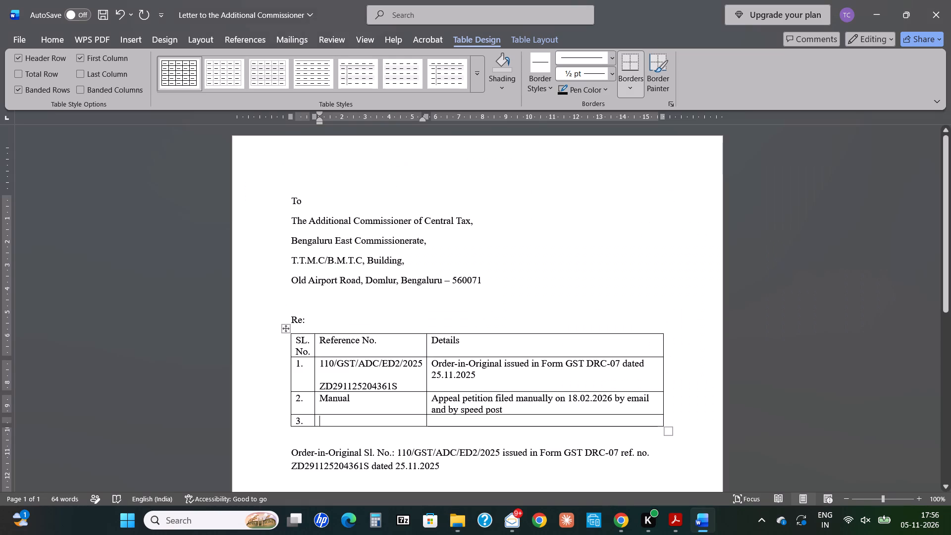
{"action": "key", "text": "alt+Tab"}
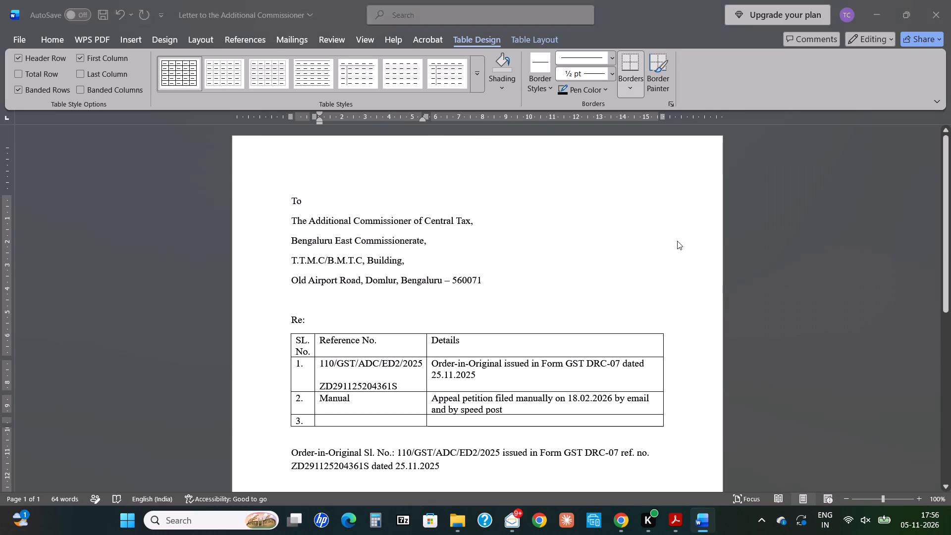
{"action": "key", "text": "Return"}
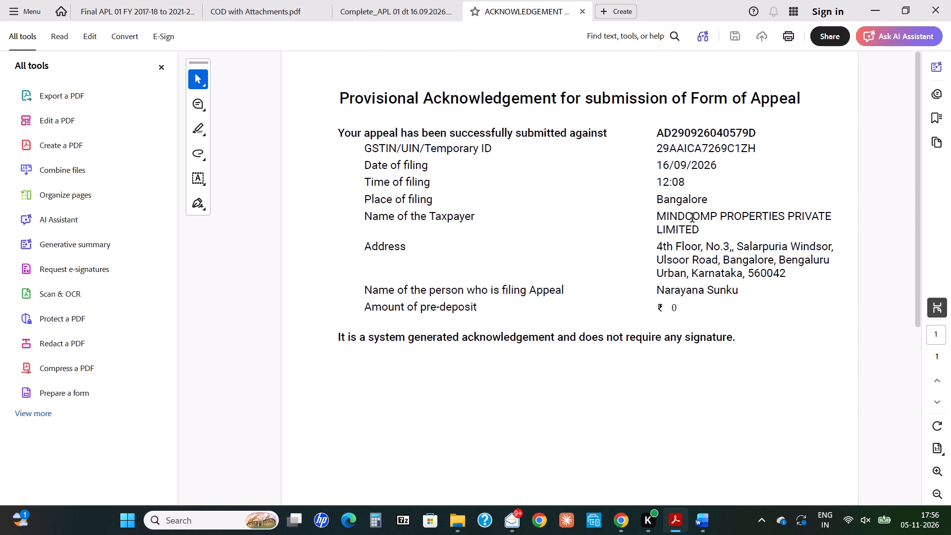
{"action": "double_click", "coordinate": [713, 136]}
{"action": "key", "text": "ctrl+c"}
{"action": "key", "text": "alt+Tab"}
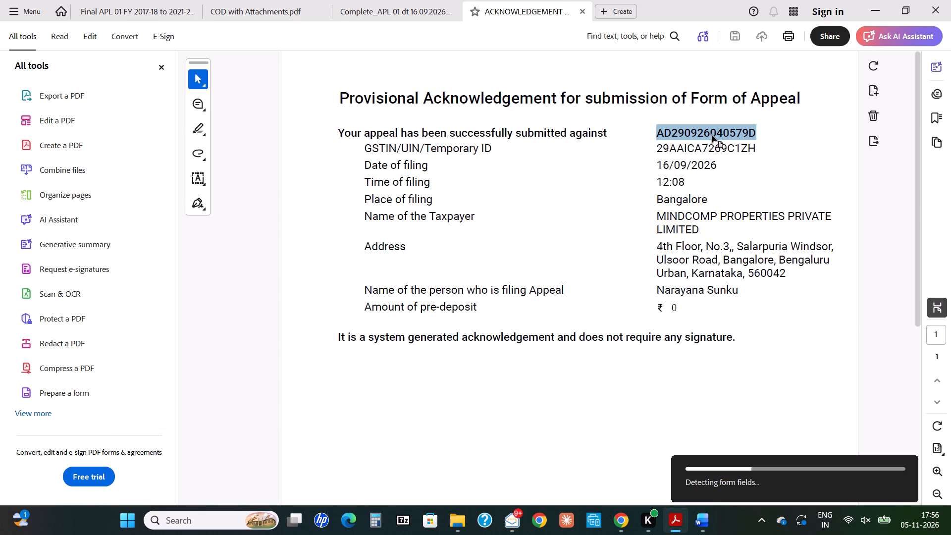
{"action": "key", "text": "alt+Tab"}
{"action": "key", "text": "alt+Tab"}
{"action": "key", "text": "alt+Tab"}
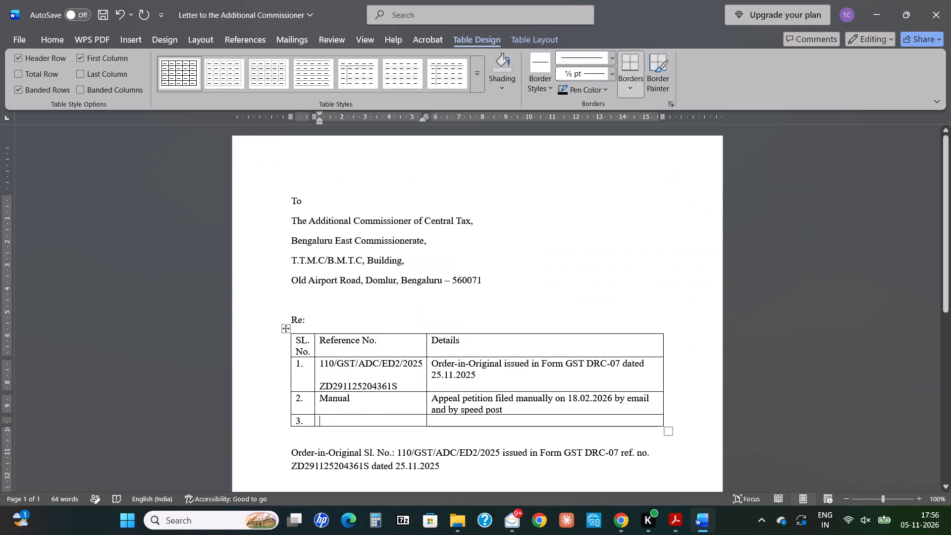
{"action": "key", "text": "ctrl+v"}
Enter "Application filed for condonation of delay in Form GST APL-01" as row 3's details in the "Re:" table.
{"action": "key", "text": "Tab"}
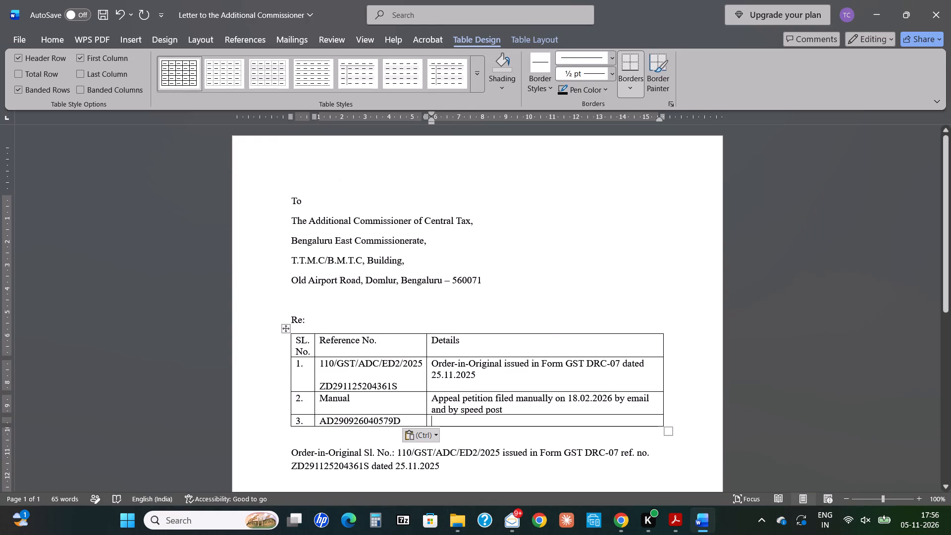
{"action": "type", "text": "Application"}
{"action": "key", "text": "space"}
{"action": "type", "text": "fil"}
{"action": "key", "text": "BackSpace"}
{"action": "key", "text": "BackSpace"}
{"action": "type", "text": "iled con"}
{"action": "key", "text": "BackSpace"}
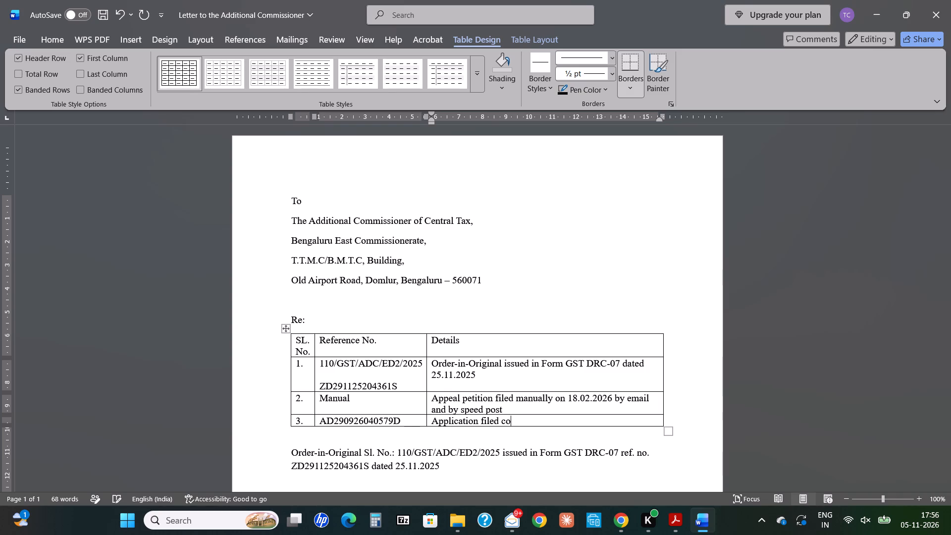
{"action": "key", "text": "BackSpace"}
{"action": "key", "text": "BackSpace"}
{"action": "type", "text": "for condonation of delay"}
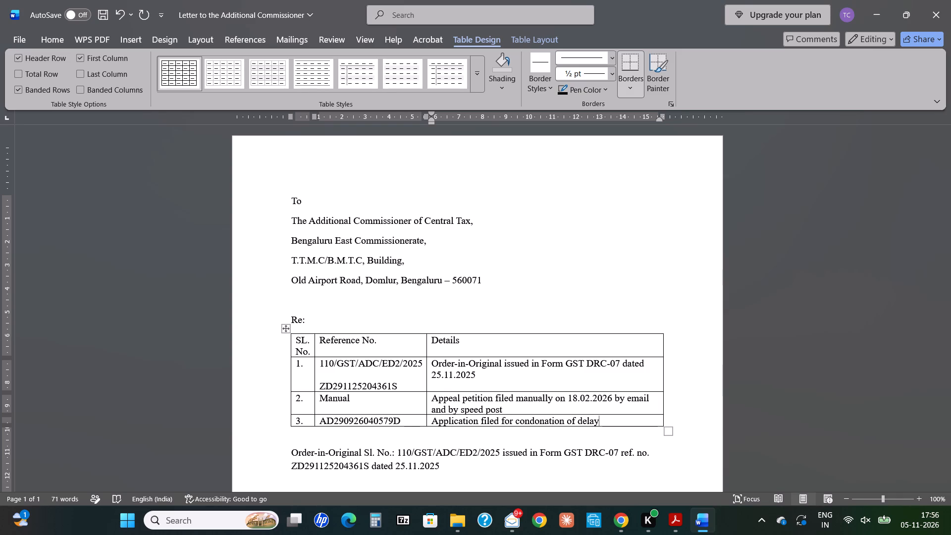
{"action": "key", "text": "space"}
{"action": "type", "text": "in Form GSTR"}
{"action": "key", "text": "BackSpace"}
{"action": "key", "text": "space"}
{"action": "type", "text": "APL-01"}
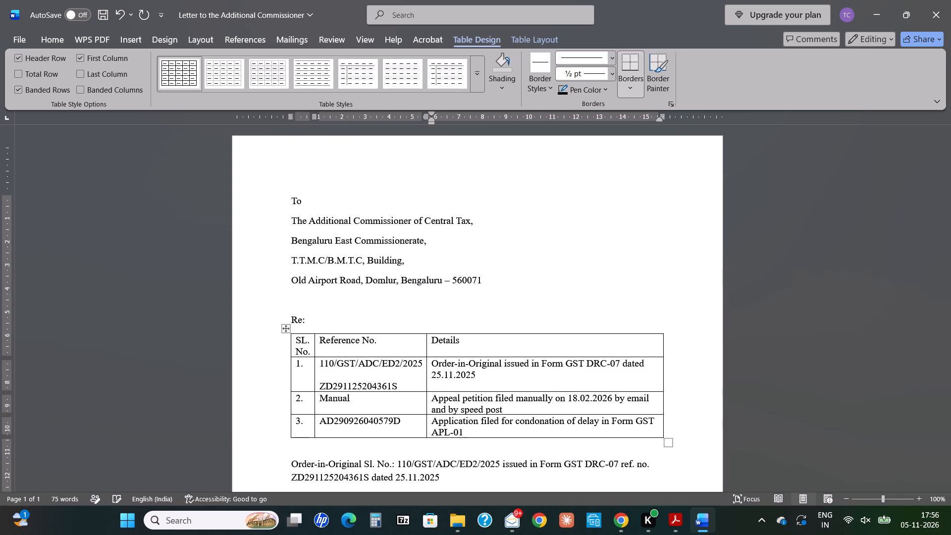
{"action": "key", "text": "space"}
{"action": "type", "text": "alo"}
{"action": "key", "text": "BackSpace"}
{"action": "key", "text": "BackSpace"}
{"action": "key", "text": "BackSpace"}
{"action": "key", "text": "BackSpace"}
Add a new row to the "Re:" table, numbered "4.".
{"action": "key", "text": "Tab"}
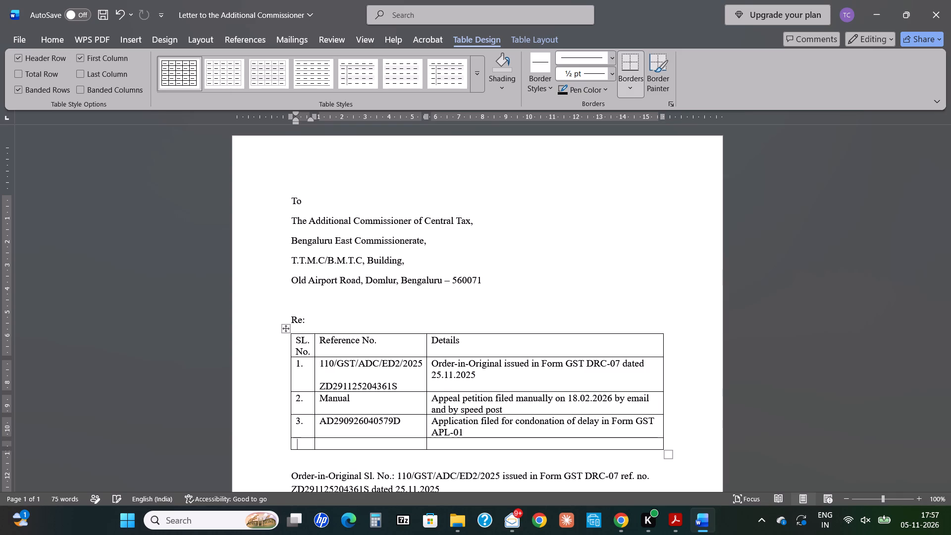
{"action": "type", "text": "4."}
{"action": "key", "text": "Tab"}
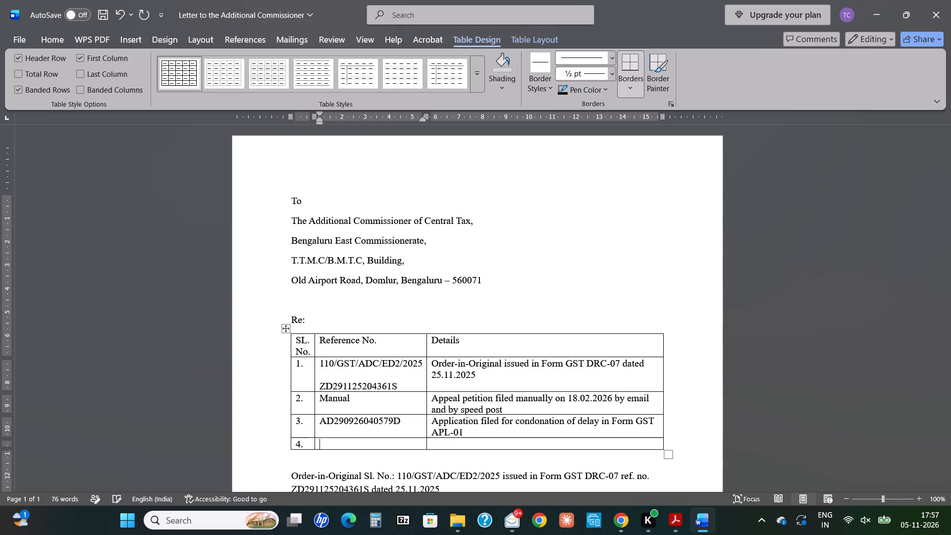
Switch to Zoho Mail and examine the range office's reminder in the forwarded email about Order-in-Original No. 110/GST/ADC/ED2.
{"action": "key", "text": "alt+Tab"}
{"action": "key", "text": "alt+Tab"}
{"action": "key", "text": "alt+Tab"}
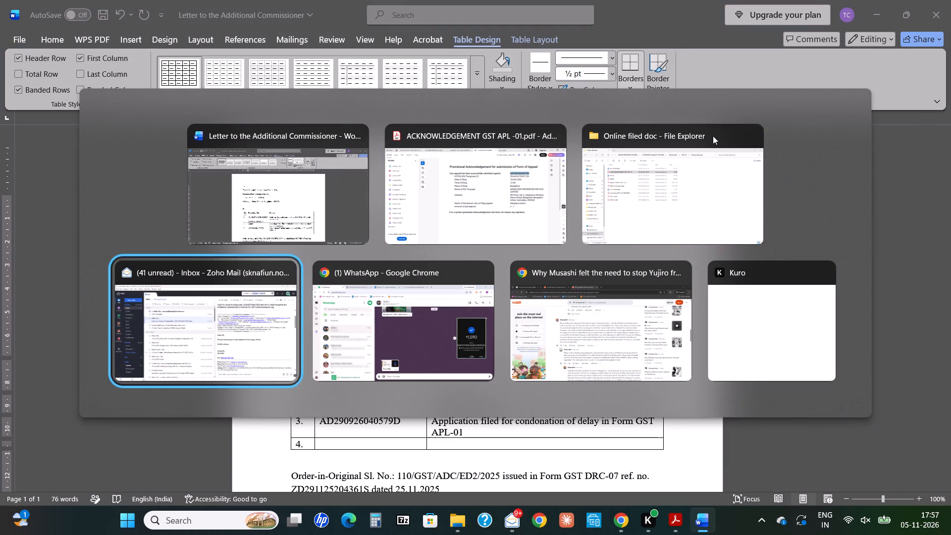
{"action": "scroll", "coordinate": [743, 280], "scroll_direction": "up", "scroll_amount": 1}
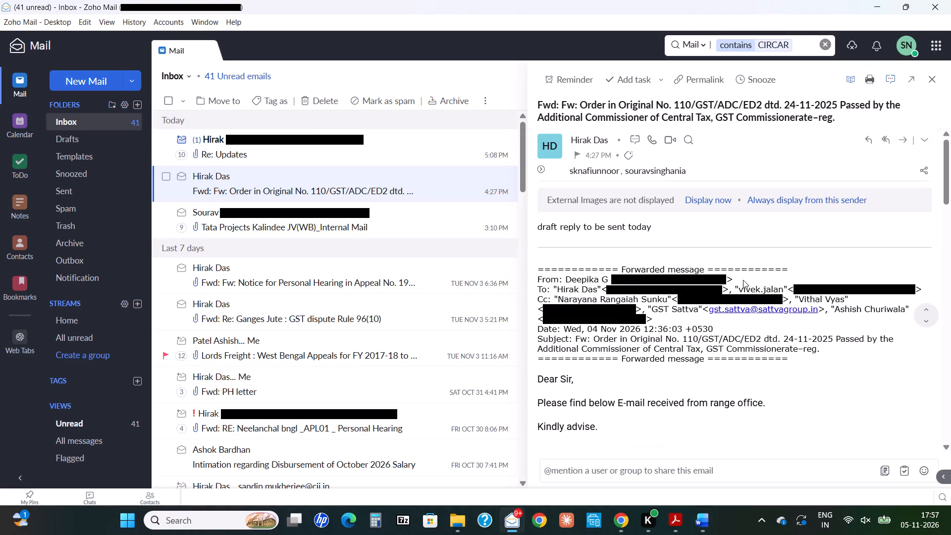
{"action": "scroll", "coordinate": [743, 280], "scroll_direction": "up", "scroll_amount": 1}
{"action": "scroll", "coordinate": [743, 280], "scroll_direction": "down", "scroll_amount": 3}
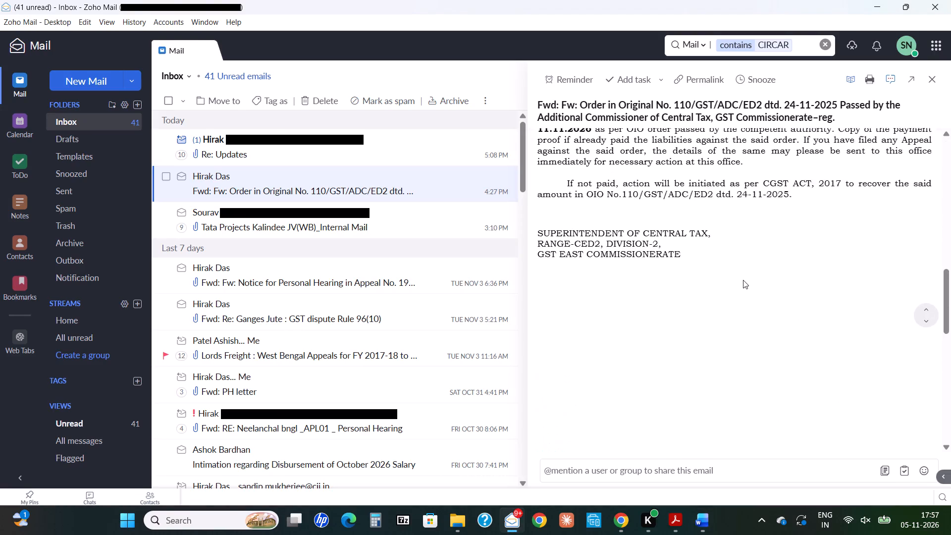
{"action": "key", "text": "alt+Tab"}
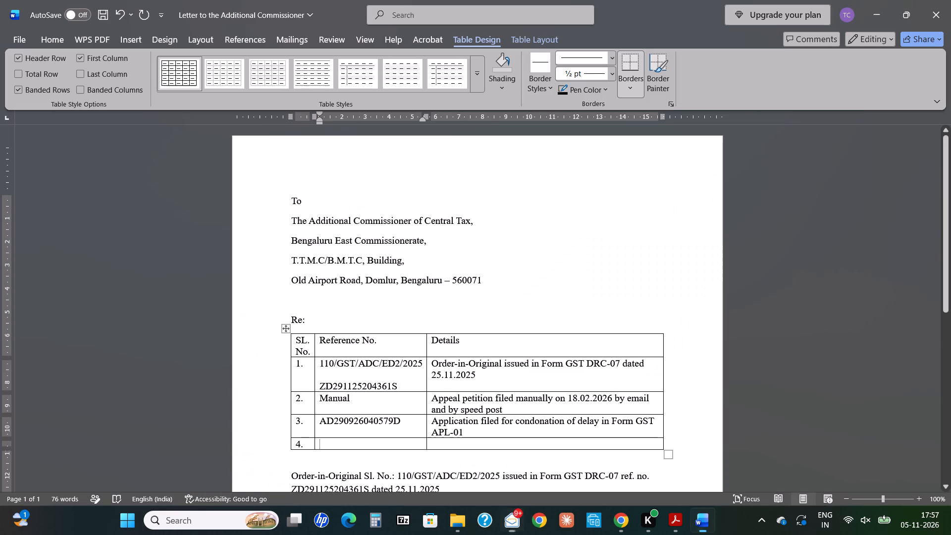
{"action": "key", "text": "alt+Tab"}
{"action": "scroll", "coordinate": [743, 280], "scroll_direction": "up", "scroll_amount": 1}
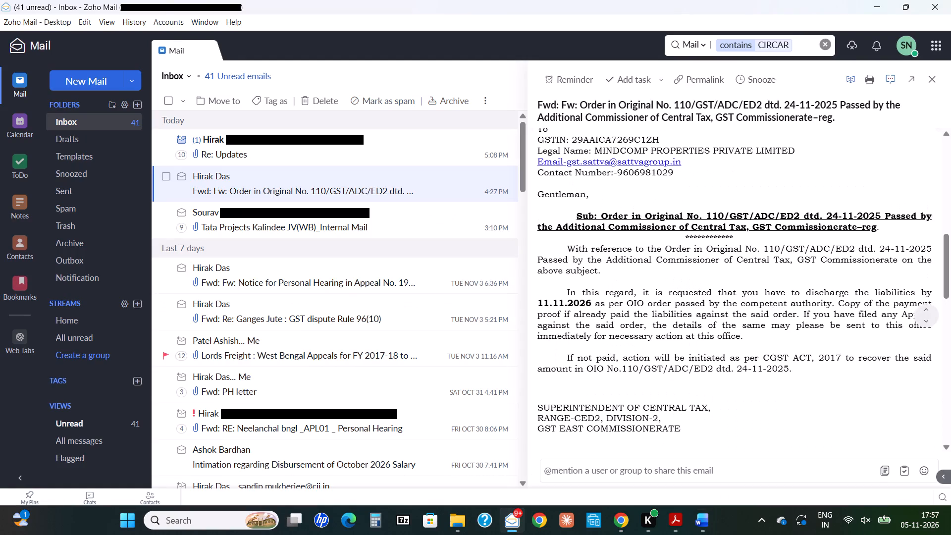
{"action": "scroll", "coordinate": [743, 280], "scroll_direction": "up", "scroll_amount": 1}
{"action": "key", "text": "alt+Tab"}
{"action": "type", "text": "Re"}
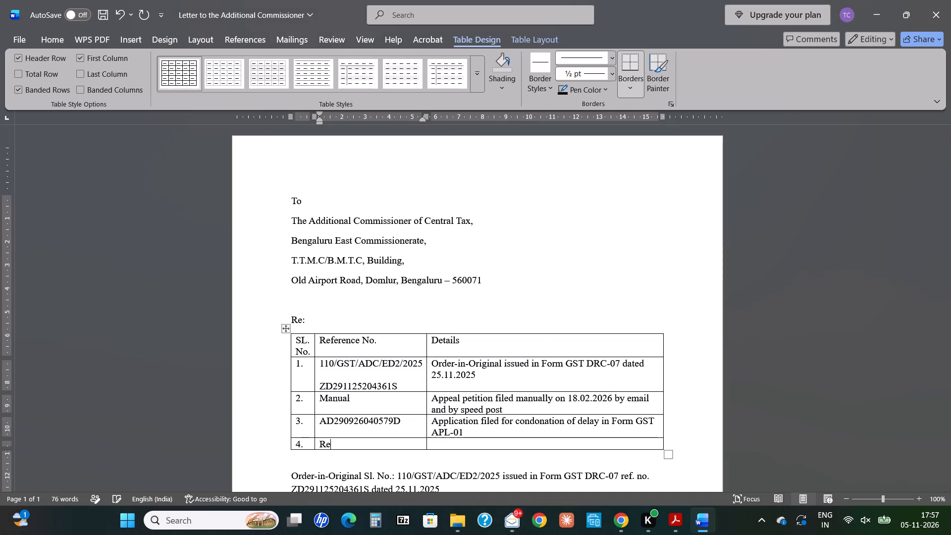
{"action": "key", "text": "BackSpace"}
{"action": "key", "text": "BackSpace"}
Examine the sender, date and demand details of the range office's reminder email in Zoho Mail.
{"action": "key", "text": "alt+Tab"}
{"action": "scroll", "coordinate": [743, 280], "scroll_direction": "up", "scroll_amount": 1}
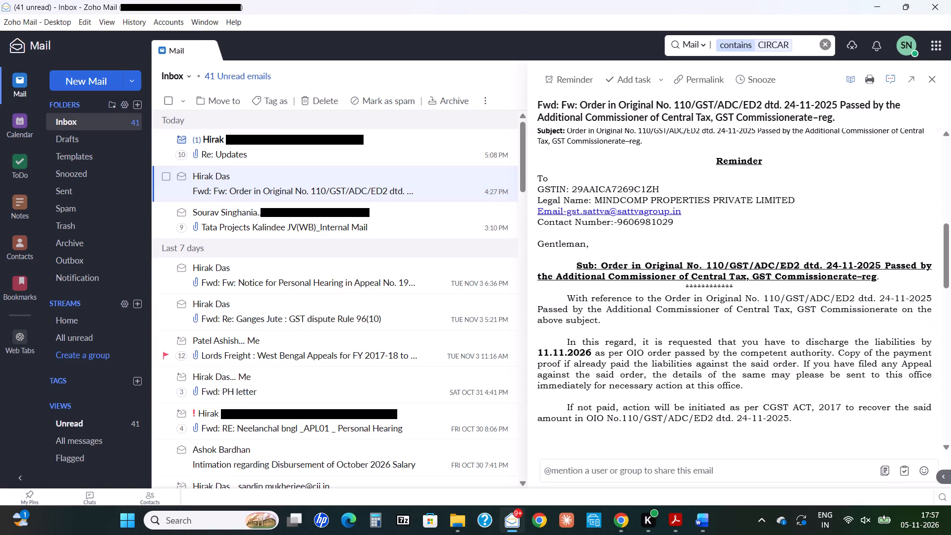
{"action": "scroll", "coordinate": [743, 280], "scroll_direction": "up", "scroll_amount": 2}
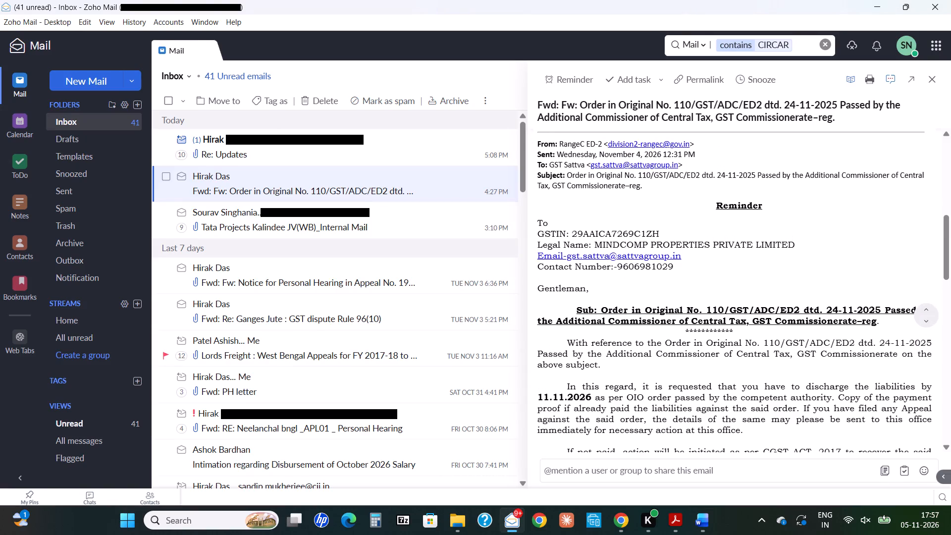
{"action": "scroll", "coordinate": [743, 280], "scroll_direction": "up", "scroll_amount": 1}
{"action": "scroll", "coordinate": [743, 280], "scroll_direction": "down", "scroll_amount": 3}
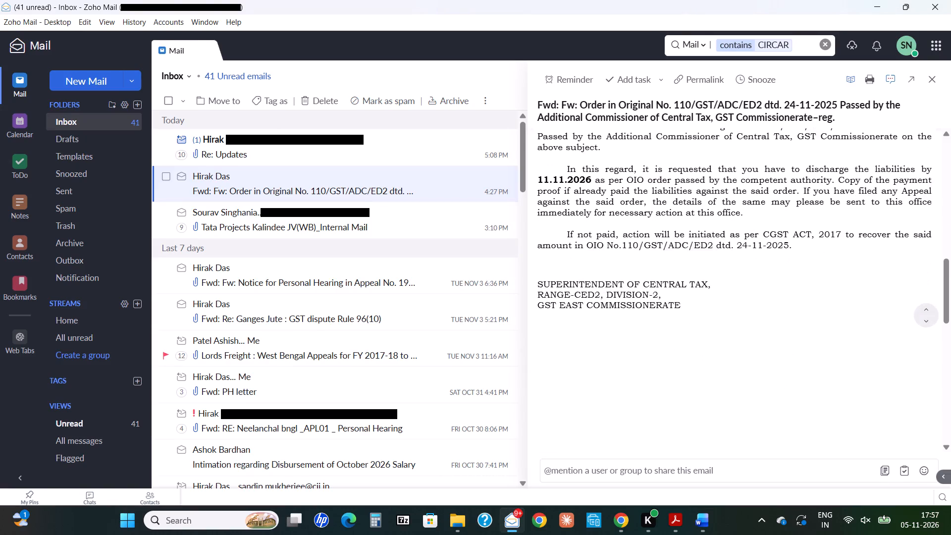
{"action": "scroll", "coordinate": [743, 280], "scroll_direction": "up", "scroll_amount": 5}
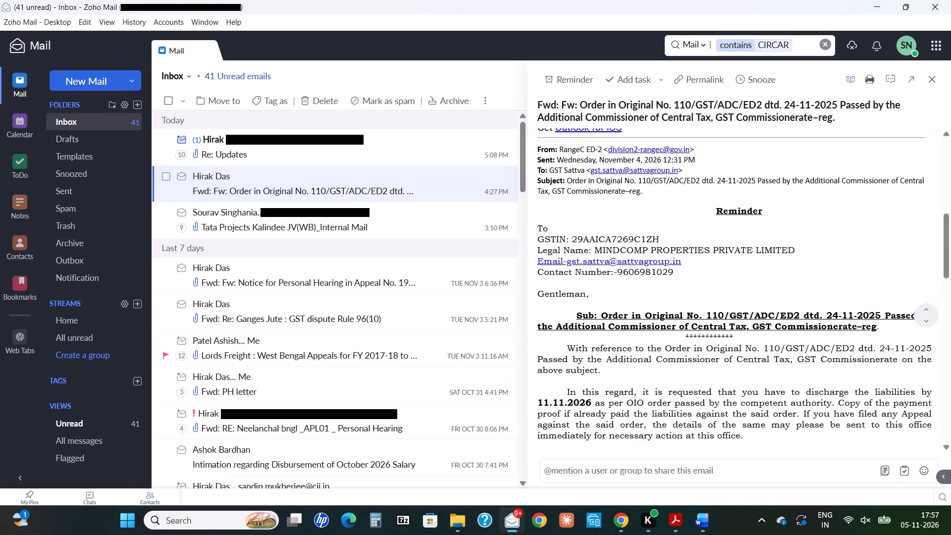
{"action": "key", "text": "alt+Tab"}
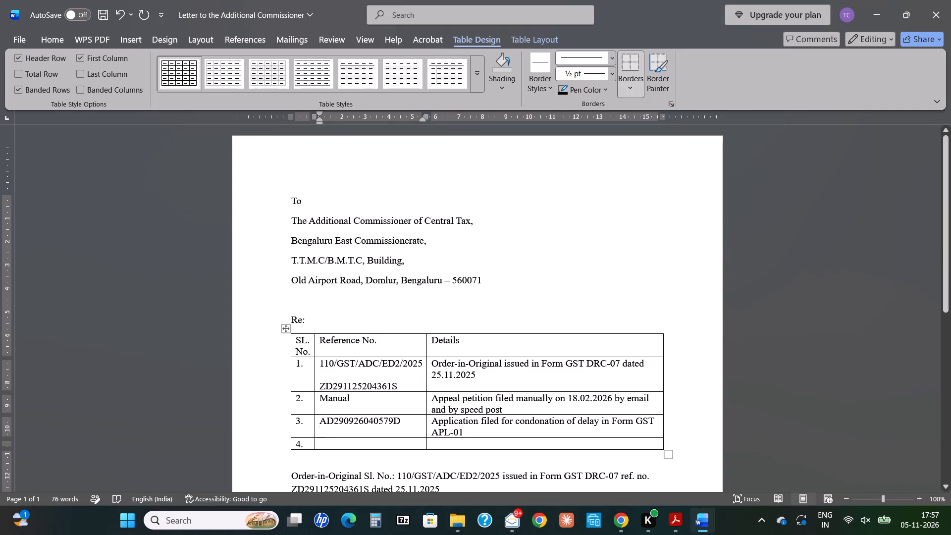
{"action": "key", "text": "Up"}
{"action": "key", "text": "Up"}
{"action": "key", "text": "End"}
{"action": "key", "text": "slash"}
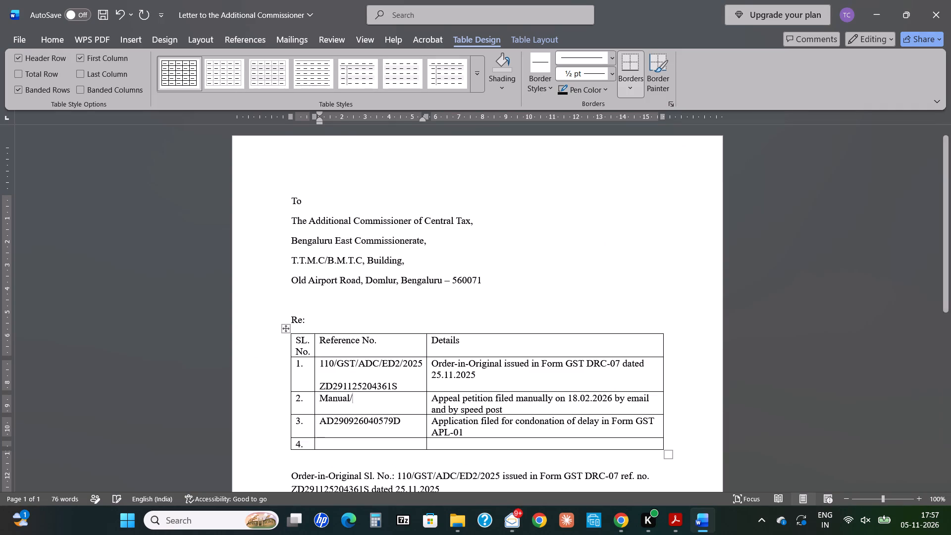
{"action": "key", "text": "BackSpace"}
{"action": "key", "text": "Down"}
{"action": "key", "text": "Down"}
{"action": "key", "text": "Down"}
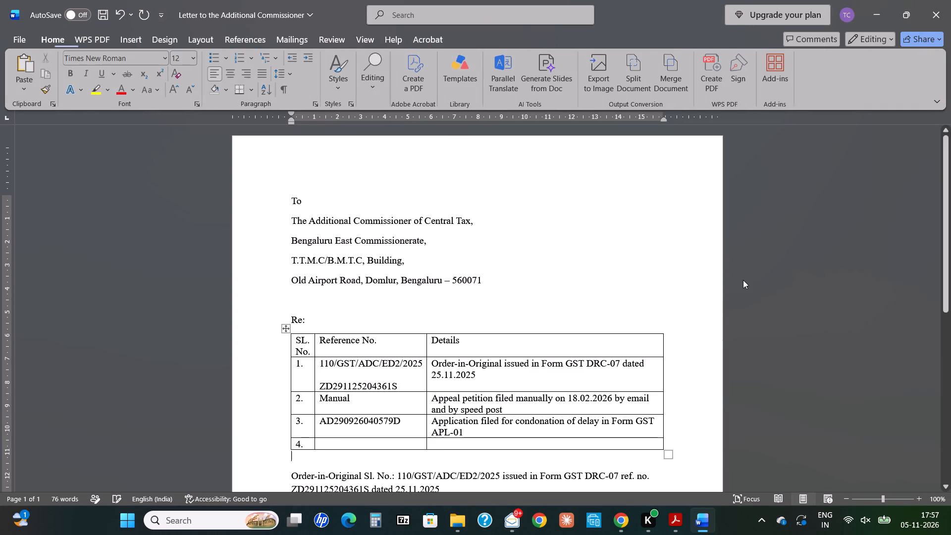
Enter "-" as row 4's reference number in the "Re:" table.
{"action": "key", "text": "Up"}
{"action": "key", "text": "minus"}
{"action": "key", "text": "Tab"}
{"action": "key", "text": "alt+Tab"}
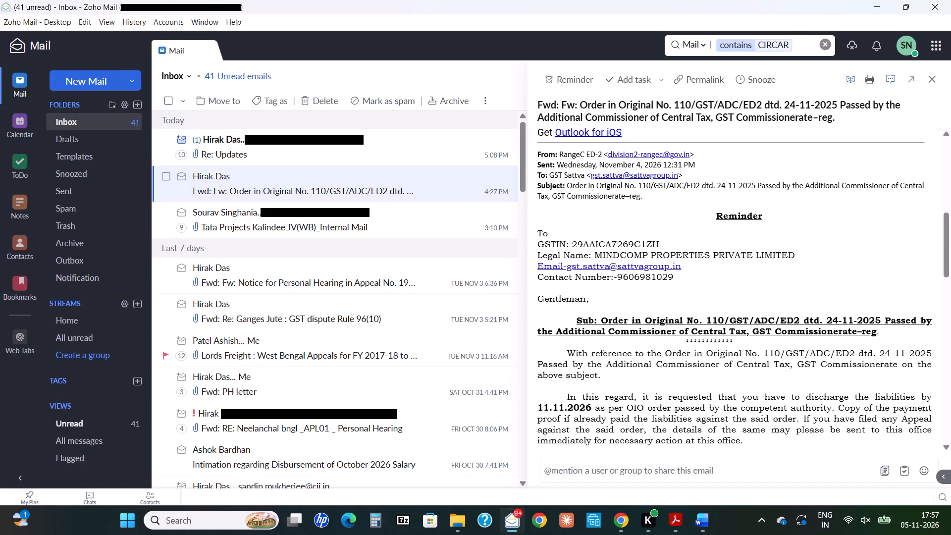
{"action": "key", "text": "alt+Tab"}
Append "on 16.09.2026" to row 3's details, checking the filing date in the APL-01 acknowledgement PDF.
{"action": "key", "text": "Up"}
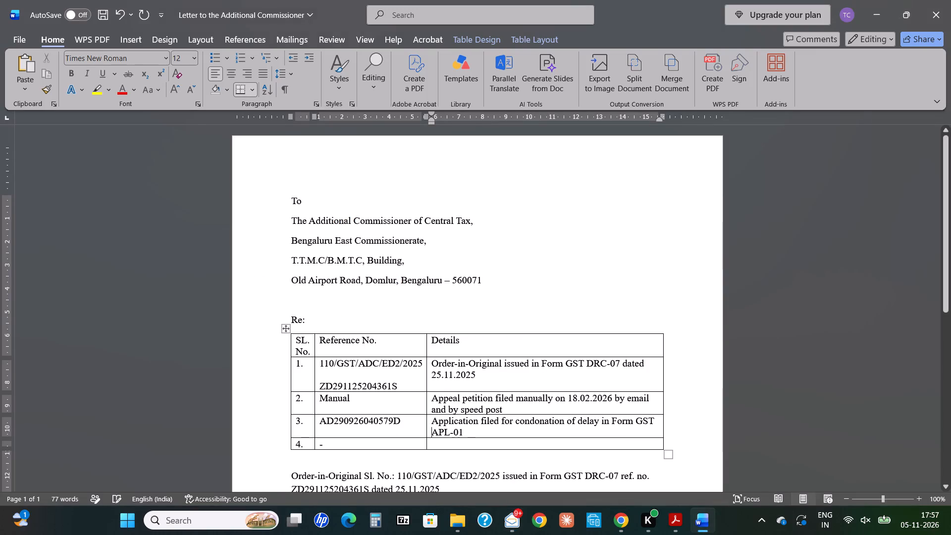
{"action": "key", "text": "Up"}
{"action": "key", "text": "End"}
{"action": "key", "text": "Down"}
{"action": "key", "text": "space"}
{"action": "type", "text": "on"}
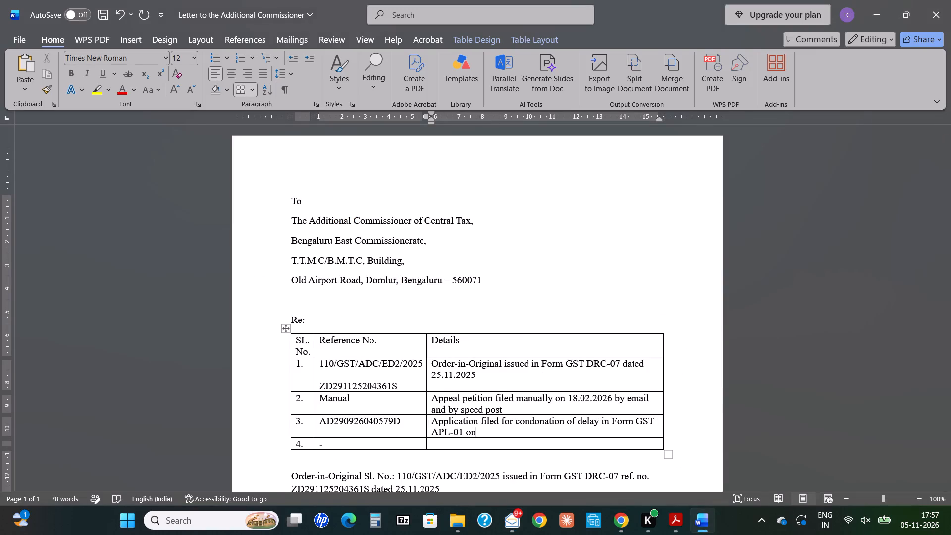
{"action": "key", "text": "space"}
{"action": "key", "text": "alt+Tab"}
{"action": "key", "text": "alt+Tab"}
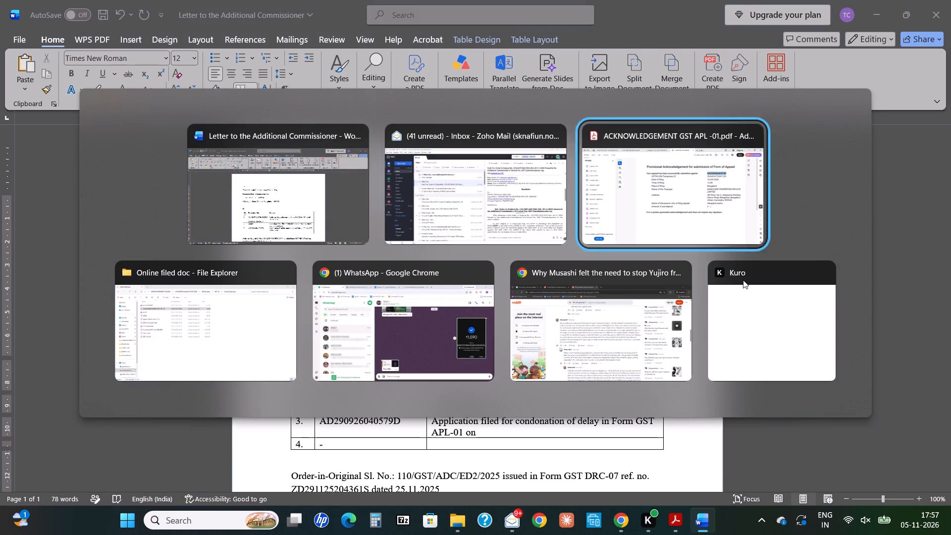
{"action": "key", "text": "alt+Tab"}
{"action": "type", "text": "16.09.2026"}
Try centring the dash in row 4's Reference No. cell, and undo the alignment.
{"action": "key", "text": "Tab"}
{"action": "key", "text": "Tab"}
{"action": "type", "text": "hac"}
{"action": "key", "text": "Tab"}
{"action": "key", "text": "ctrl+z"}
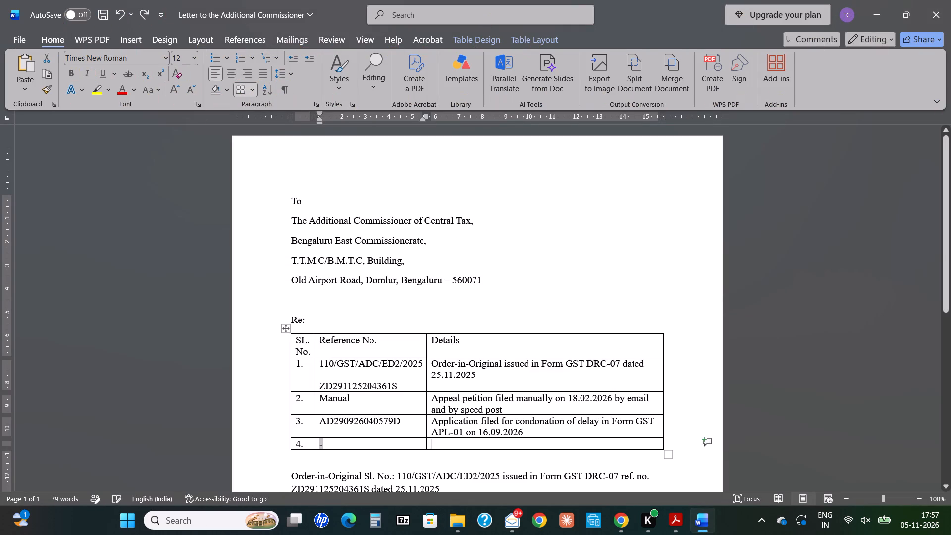
Enter "Reminder notice issued by the Superintendent of Central Tax" as row 4's details, following the signature in the Zoho Mail reminder.
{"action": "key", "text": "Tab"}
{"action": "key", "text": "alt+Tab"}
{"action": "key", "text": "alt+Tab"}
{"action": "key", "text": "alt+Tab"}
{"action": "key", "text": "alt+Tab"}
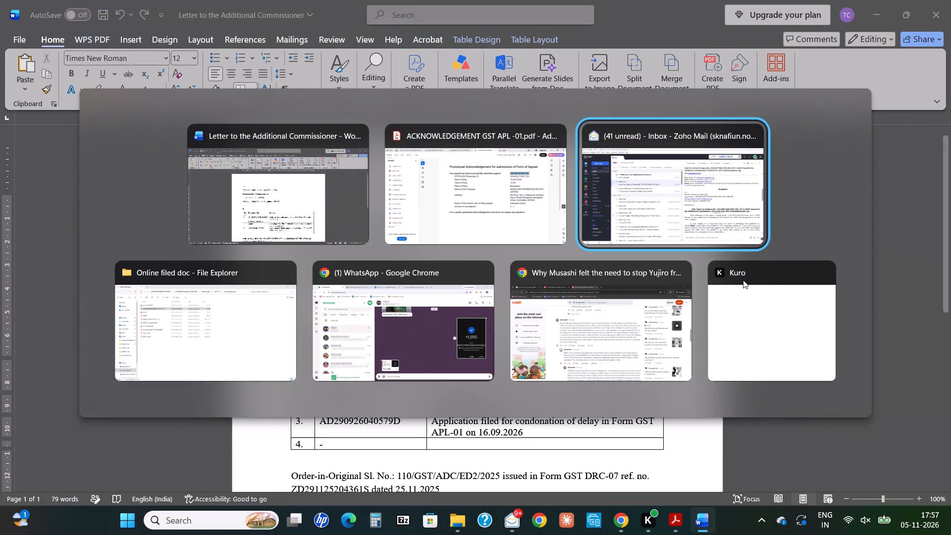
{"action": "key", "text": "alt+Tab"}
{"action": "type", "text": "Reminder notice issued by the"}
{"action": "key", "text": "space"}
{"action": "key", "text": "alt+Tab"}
{"action": "scroll", "coordinate": [743, 280], "scroll_direction": "down", "scroll_amount": 3}
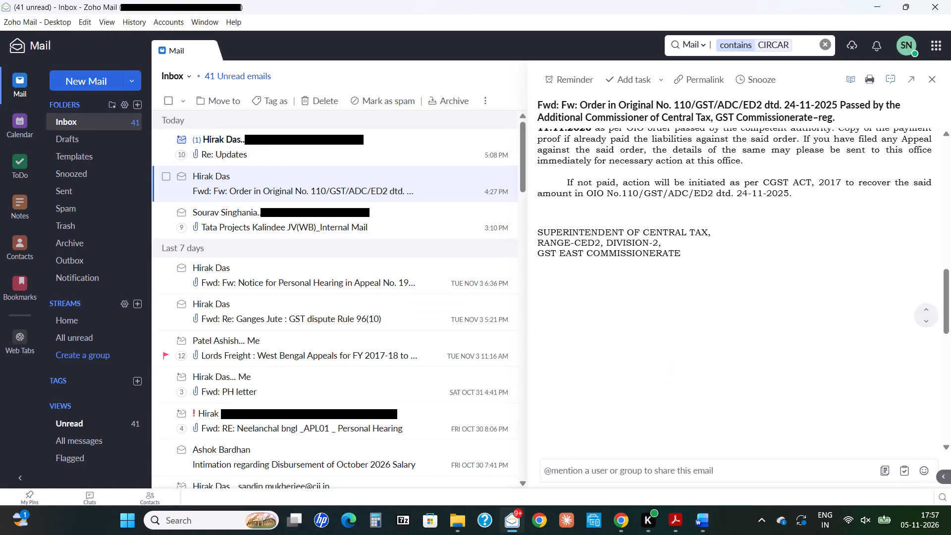
{"action": "key", "text": "alt+Tab"}
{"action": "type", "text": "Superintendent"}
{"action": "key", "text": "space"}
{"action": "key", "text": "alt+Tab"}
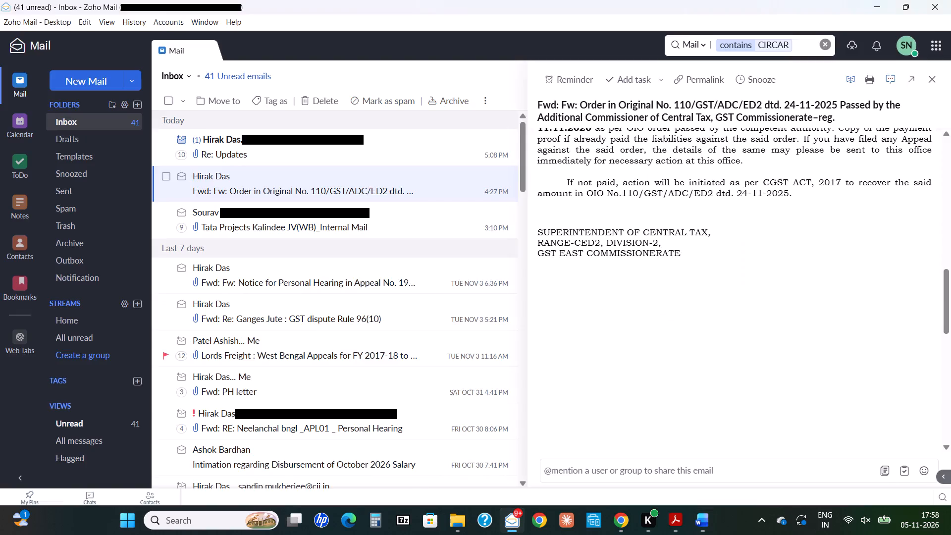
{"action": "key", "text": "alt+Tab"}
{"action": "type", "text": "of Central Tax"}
Continue row 4's details with ", Range-CED2", checking the range name against the reminder email in Zoho Mail.
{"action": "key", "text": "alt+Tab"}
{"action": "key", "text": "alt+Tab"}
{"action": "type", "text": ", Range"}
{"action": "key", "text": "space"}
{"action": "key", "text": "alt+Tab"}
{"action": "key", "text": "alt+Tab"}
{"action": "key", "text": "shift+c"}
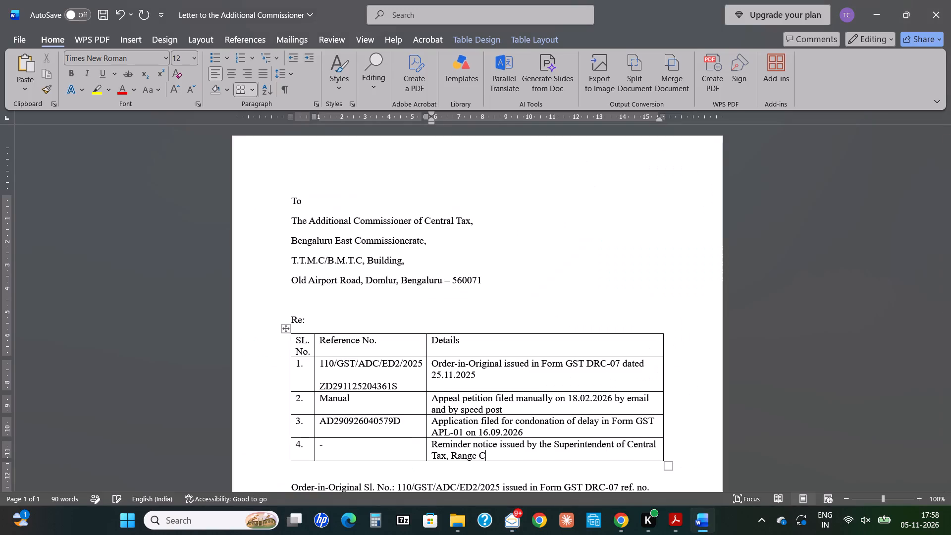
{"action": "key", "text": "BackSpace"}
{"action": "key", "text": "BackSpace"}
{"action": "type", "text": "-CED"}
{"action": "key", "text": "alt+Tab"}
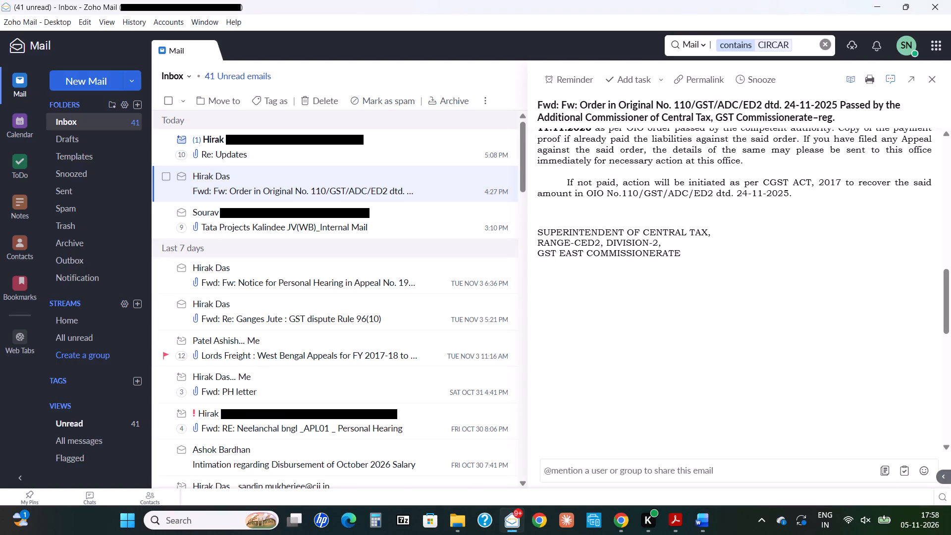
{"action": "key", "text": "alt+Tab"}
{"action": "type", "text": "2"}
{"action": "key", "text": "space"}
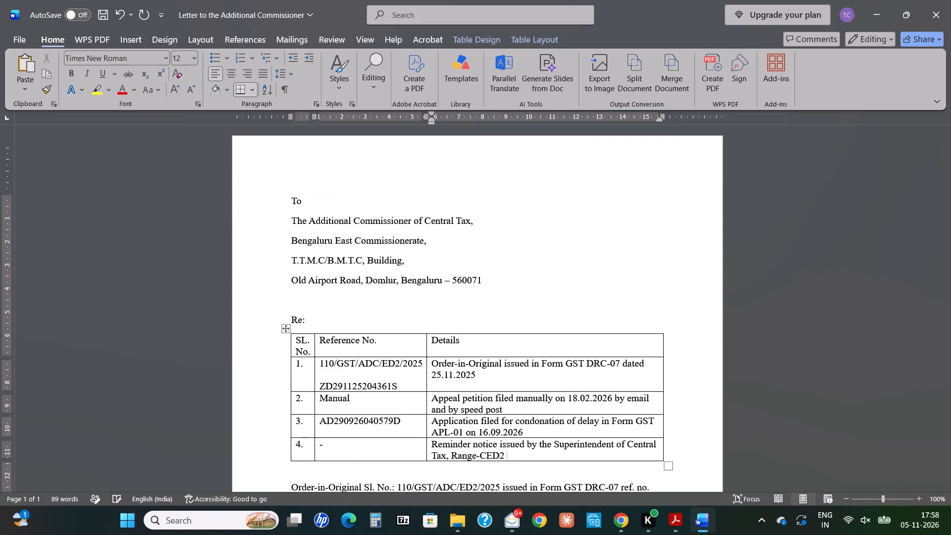
Complete row 4's details with ", Division-2, GST East Commissionerate", following the signature in the reminder email.
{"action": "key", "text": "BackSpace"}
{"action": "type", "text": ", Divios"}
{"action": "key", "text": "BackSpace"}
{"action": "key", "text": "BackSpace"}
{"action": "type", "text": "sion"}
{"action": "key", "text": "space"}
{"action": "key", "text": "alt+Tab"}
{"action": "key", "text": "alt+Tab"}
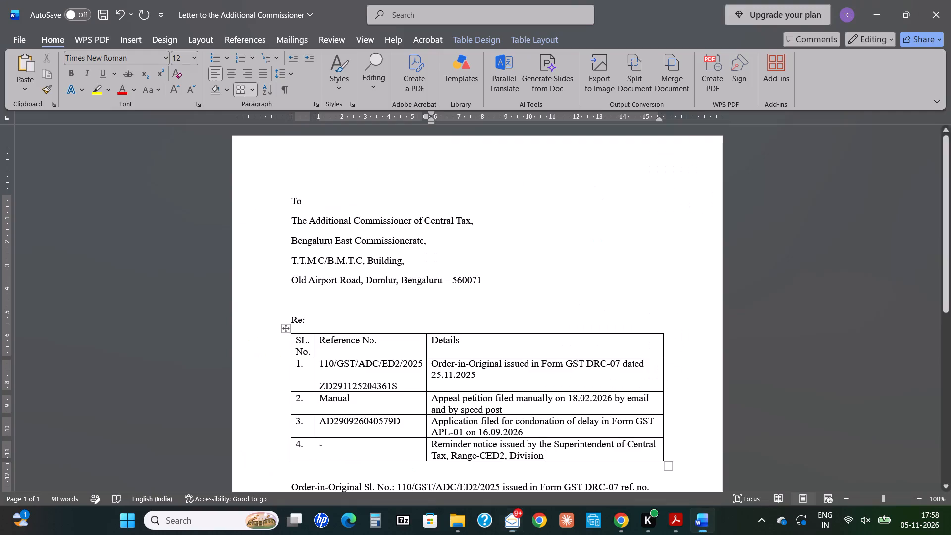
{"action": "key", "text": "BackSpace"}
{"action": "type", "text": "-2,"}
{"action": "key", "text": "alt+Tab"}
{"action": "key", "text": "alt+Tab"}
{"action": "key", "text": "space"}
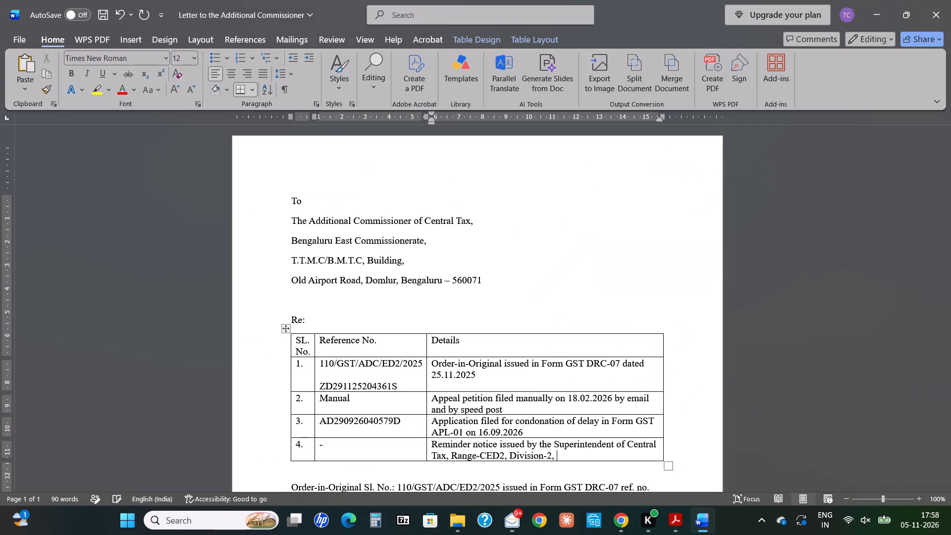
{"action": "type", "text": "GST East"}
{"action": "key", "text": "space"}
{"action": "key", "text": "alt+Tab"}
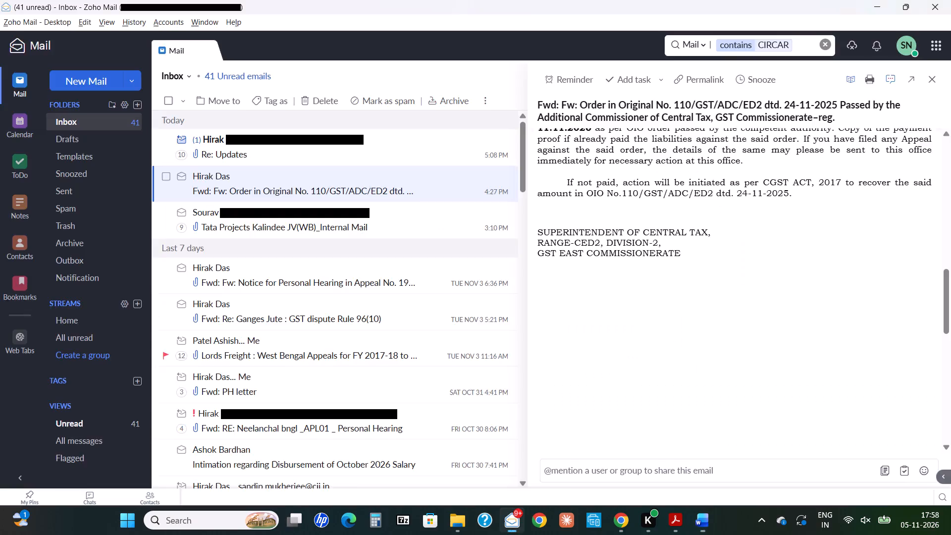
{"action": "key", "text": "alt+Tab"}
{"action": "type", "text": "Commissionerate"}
Centre the text of the "Re:" table's header row.
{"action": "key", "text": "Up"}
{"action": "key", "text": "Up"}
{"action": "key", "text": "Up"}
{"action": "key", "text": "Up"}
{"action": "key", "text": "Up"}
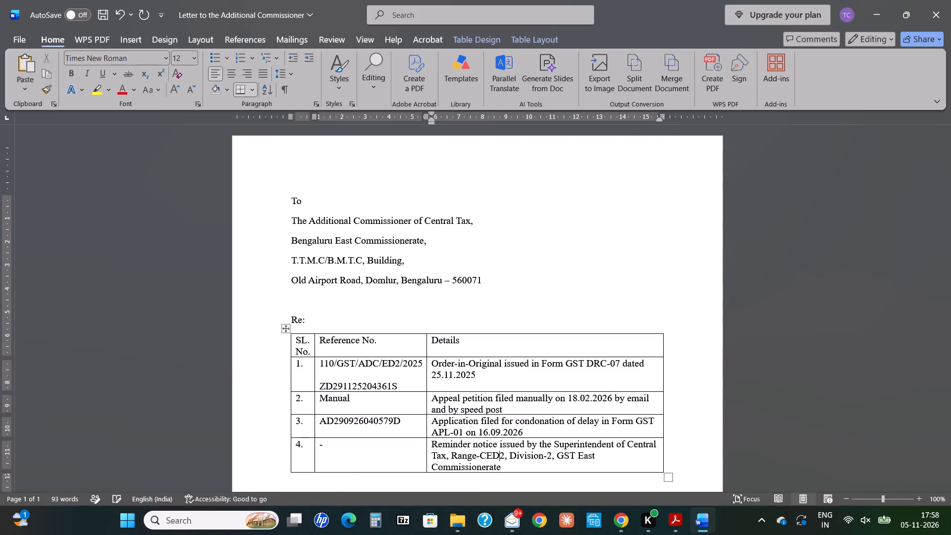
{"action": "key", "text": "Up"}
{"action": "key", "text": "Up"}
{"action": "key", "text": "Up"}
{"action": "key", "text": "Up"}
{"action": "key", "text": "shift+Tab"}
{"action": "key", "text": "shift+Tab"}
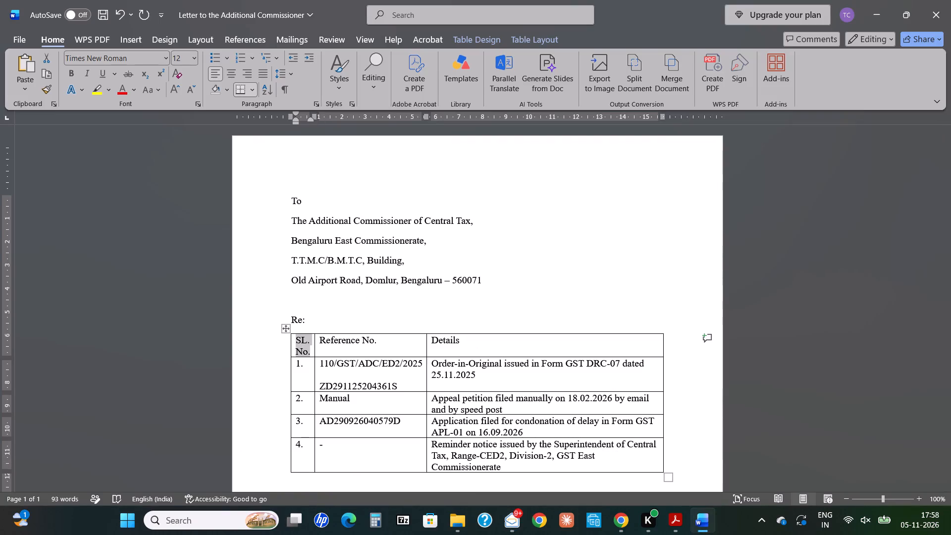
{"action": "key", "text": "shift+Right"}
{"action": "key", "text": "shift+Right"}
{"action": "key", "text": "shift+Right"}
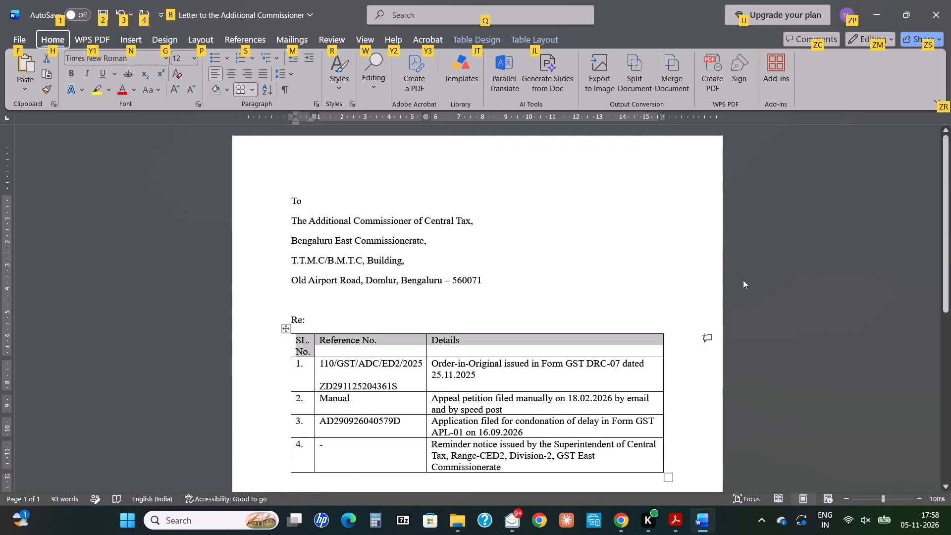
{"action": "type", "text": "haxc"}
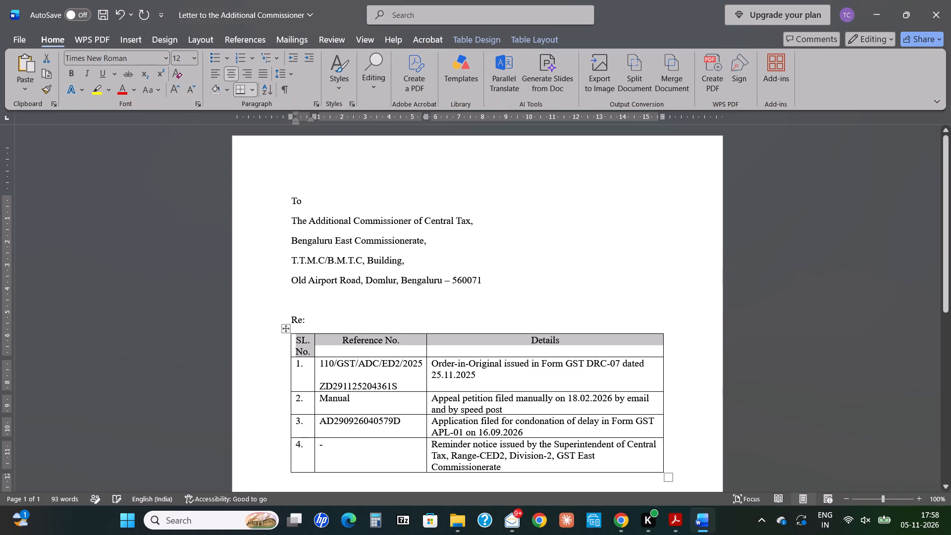
Shade the "Re:" table's header row grey and make its text bold.
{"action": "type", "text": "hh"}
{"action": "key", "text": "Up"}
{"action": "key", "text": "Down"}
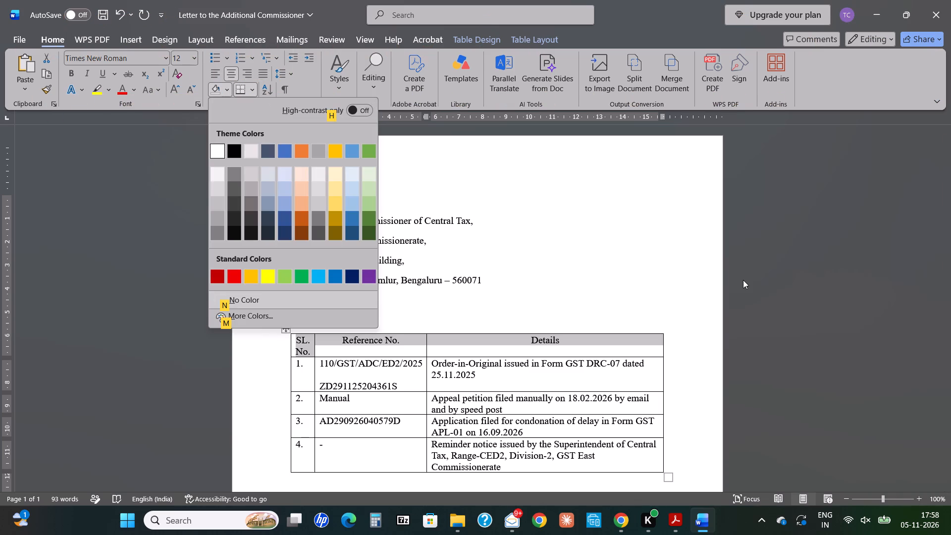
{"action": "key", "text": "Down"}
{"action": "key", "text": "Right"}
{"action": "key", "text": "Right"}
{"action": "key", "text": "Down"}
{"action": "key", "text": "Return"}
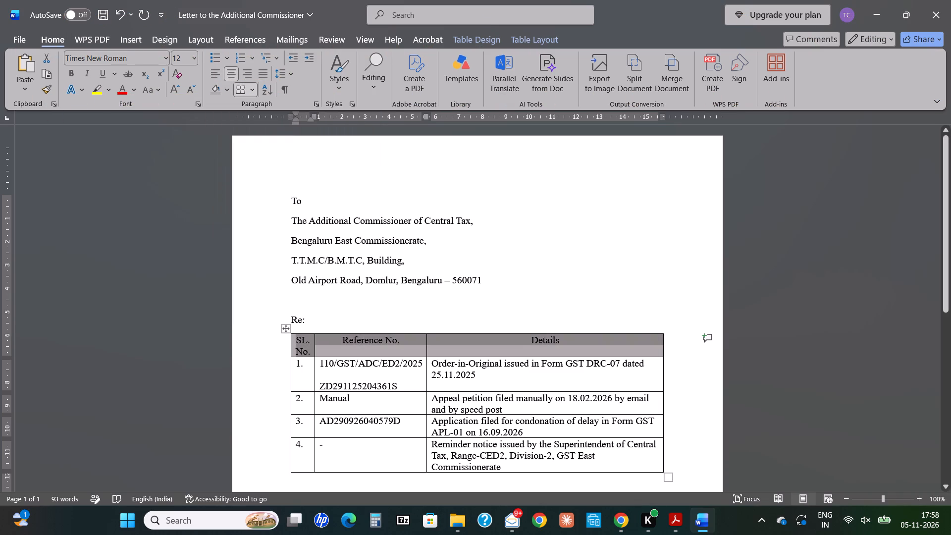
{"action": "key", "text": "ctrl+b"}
Delete the leftover Order-in-Original paragraph below the "Re:" table.
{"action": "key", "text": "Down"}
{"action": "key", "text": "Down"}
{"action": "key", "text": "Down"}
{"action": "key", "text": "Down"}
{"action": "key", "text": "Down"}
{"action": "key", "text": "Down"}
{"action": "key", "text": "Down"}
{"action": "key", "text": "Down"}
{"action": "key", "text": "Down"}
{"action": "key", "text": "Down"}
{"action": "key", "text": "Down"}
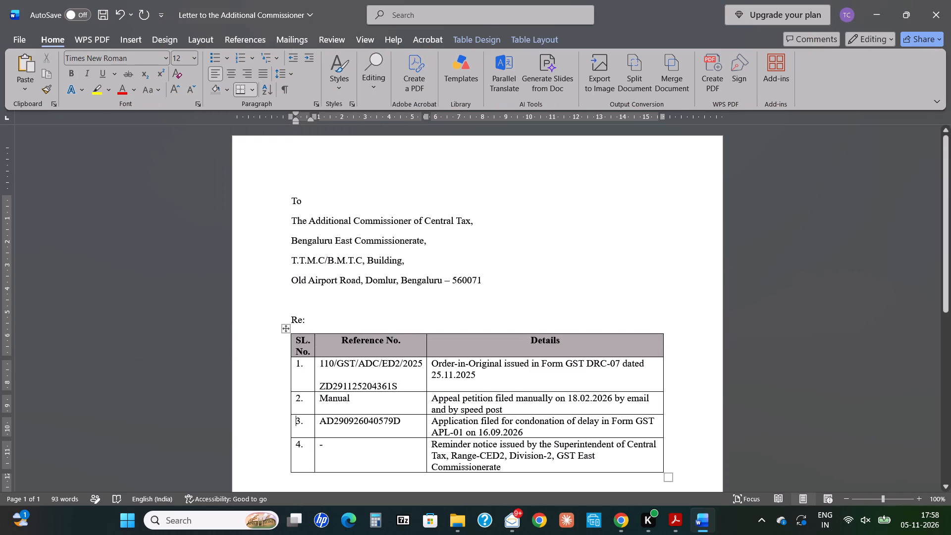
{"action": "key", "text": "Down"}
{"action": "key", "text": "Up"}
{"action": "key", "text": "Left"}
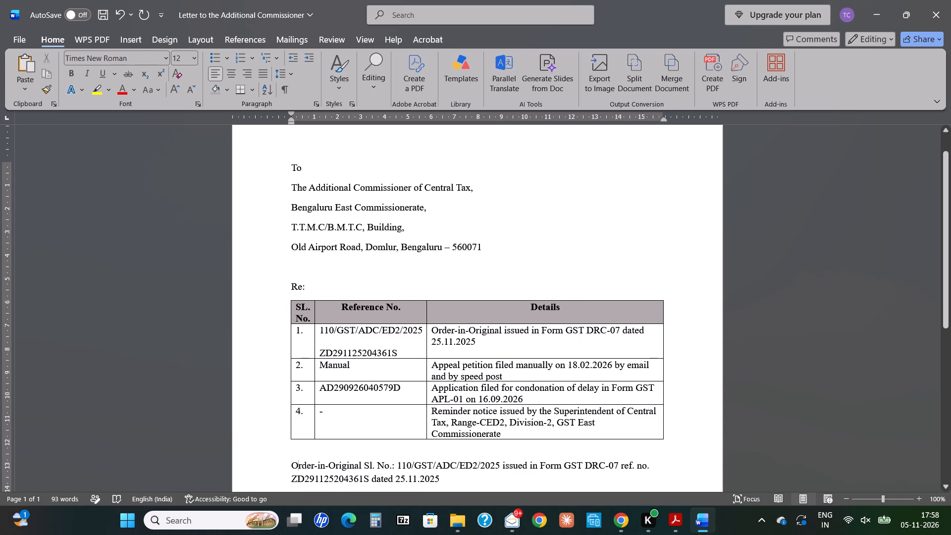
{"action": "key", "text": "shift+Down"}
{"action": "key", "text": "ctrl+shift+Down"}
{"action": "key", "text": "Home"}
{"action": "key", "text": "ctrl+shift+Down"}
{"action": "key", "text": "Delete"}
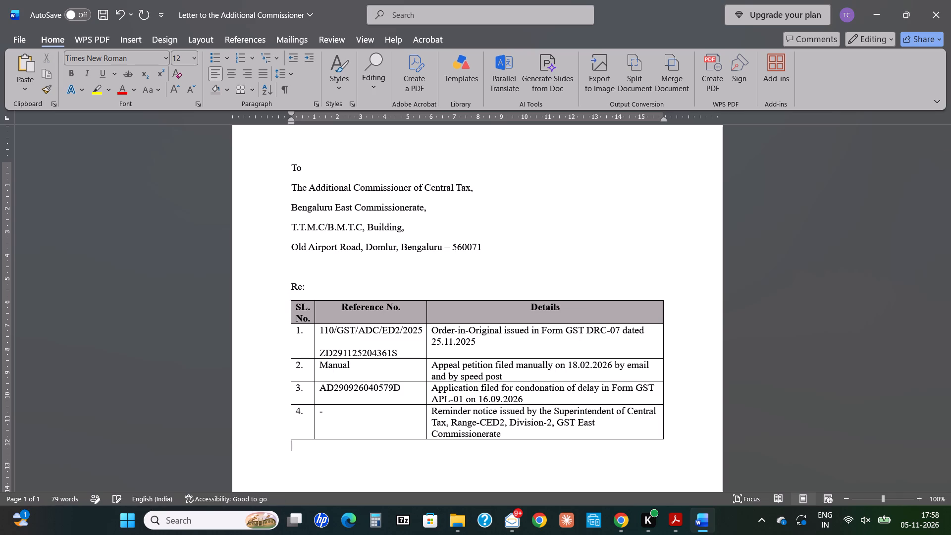
Start a new line below the table with "Subject: ".
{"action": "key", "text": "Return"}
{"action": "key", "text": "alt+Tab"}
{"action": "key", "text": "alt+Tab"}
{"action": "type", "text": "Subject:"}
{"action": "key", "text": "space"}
Reread the reminder email in Zoho Mail and continue the letter's subject line with "Reply against reminder notice dated".
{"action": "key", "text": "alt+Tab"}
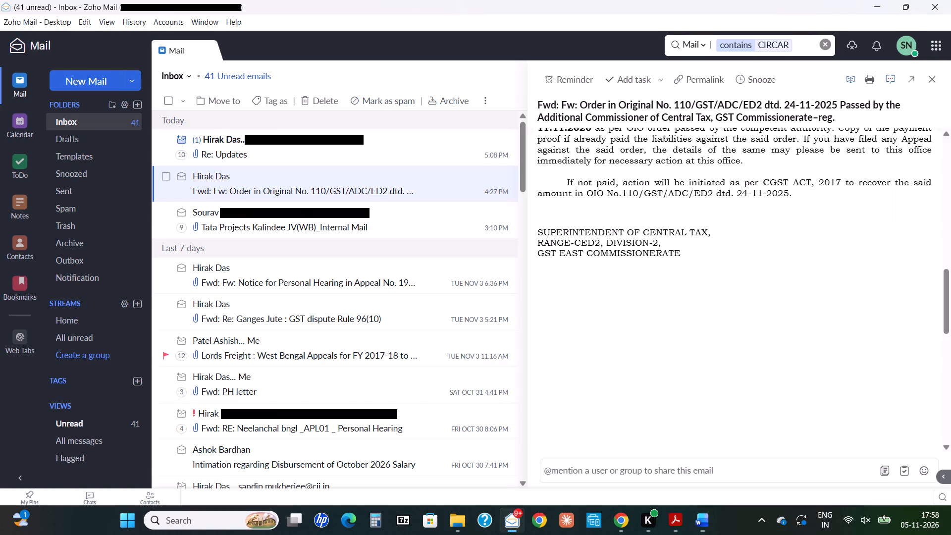
{"action": "scroll", "coordinate": [743, 280], "scroll_direction": "up", "scroll_amount": 5}
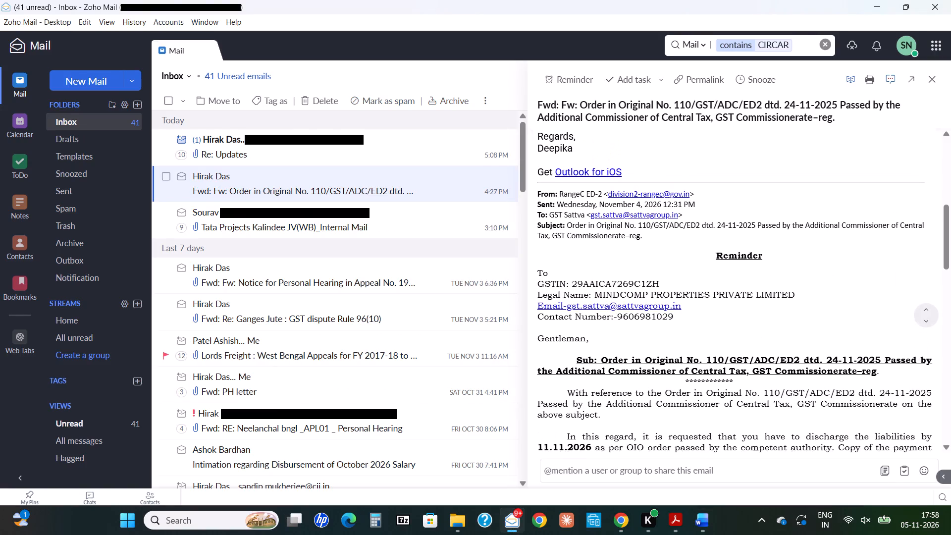
{"action": "scroll", "coordinate": [743, 280], "scroll_direction": "down", "scroll_amount": 3}
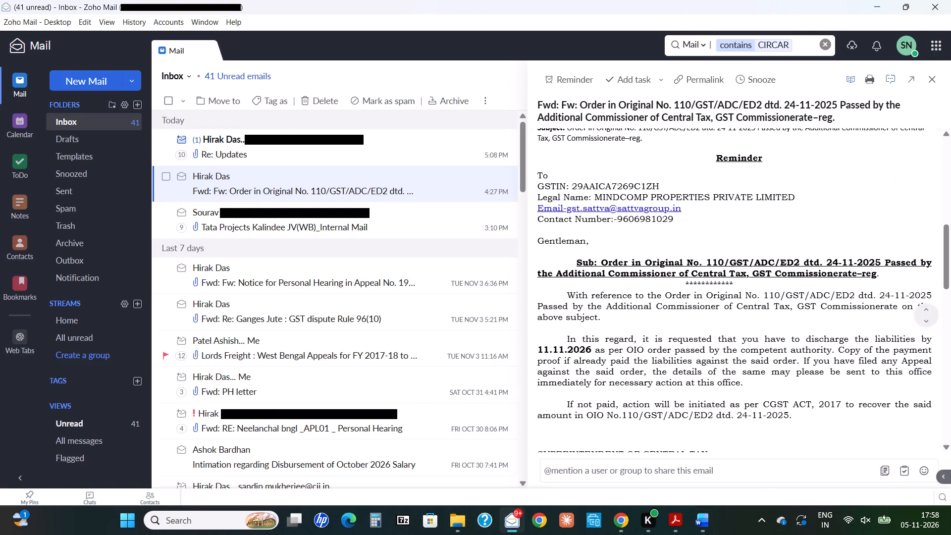
{"action": "key", "text": "alt+Tab"}
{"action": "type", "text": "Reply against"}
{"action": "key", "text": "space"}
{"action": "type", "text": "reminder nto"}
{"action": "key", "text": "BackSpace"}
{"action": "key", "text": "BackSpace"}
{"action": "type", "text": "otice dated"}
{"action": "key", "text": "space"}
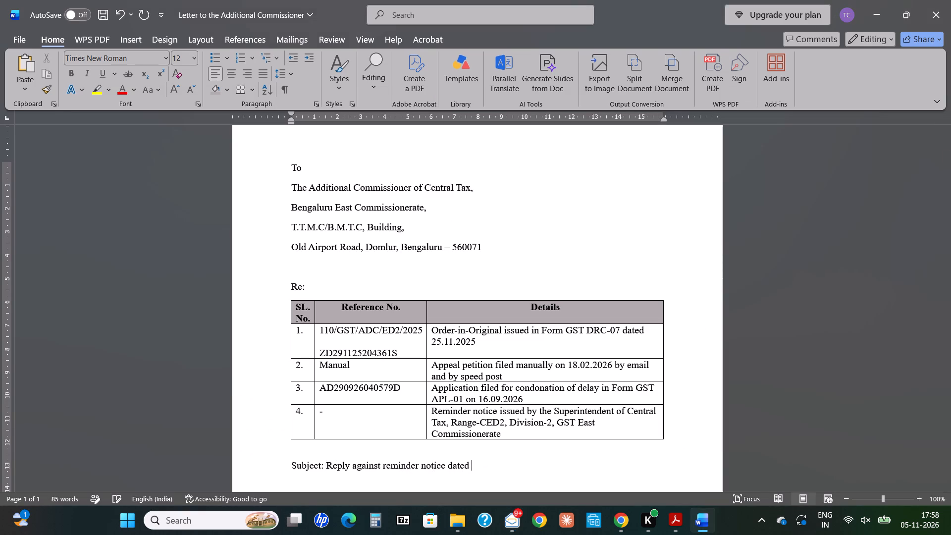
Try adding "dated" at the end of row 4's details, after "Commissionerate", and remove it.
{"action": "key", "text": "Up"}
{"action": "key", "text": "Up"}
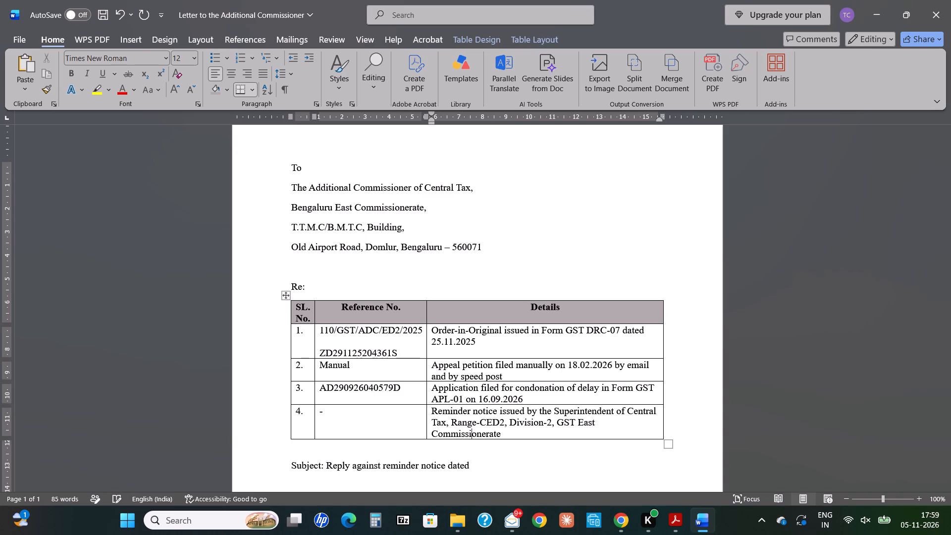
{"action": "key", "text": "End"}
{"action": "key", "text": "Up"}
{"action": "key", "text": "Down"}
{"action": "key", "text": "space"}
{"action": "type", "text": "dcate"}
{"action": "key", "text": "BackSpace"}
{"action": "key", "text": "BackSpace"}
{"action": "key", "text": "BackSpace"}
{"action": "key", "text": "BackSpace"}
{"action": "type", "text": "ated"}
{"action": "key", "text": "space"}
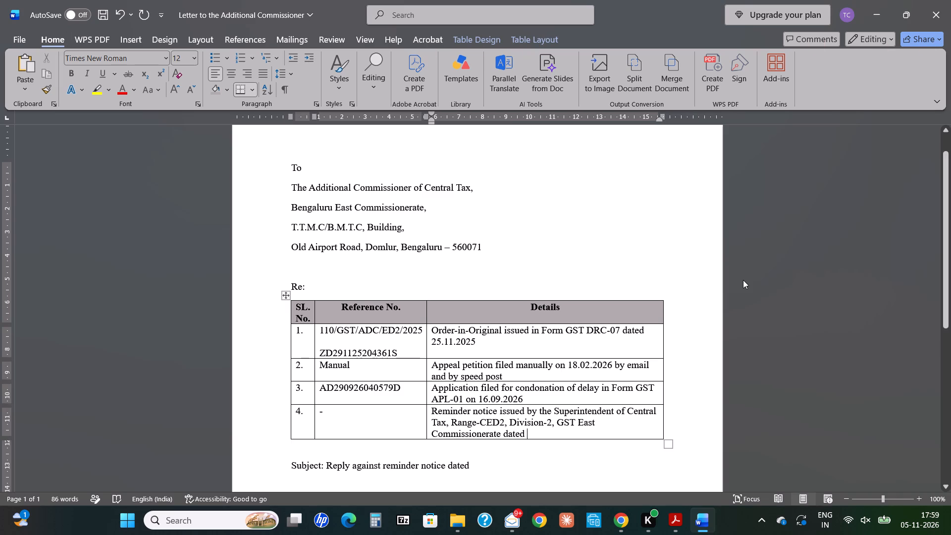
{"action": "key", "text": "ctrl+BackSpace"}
Insert "via email dated 04.11.2026" after "issued" in row 4's details, checking the reminder email in Zoho Mail for the date.
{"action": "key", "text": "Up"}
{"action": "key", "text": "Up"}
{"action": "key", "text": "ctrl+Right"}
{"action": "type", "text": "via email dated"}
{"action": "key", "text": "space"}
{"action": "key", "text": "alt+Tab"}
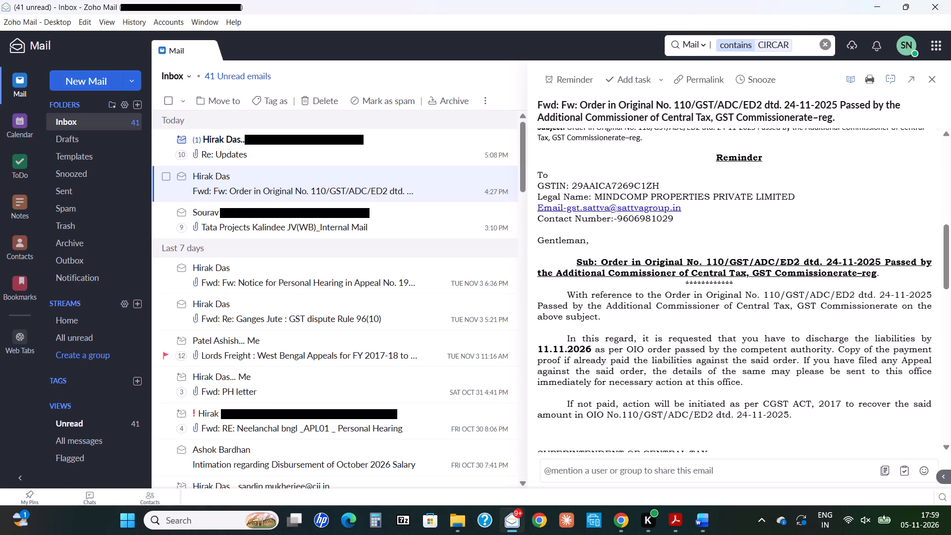
{"action": "scroll", "coordinate": [743, 280], "scroll_direction": "up", "scroll_amount": 2}
{"action": "key", "text": "alt+Tab"}
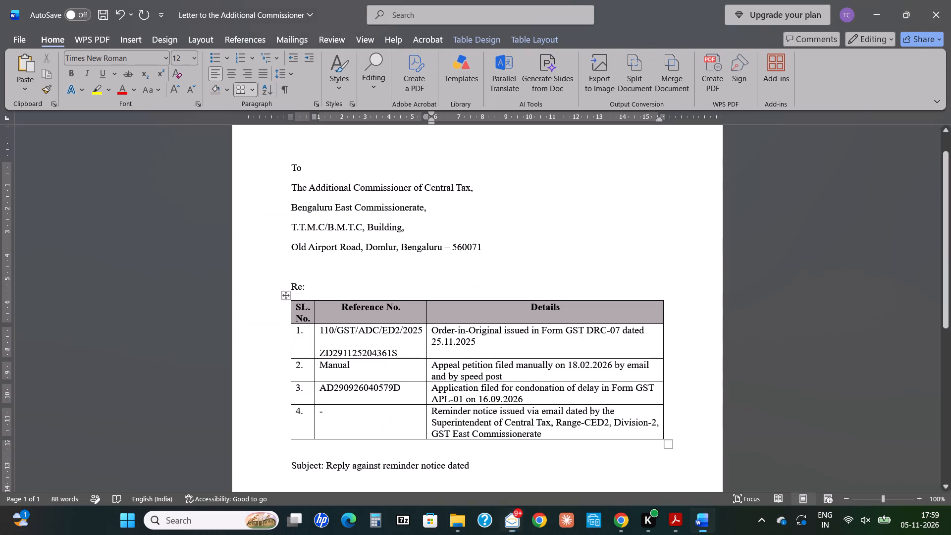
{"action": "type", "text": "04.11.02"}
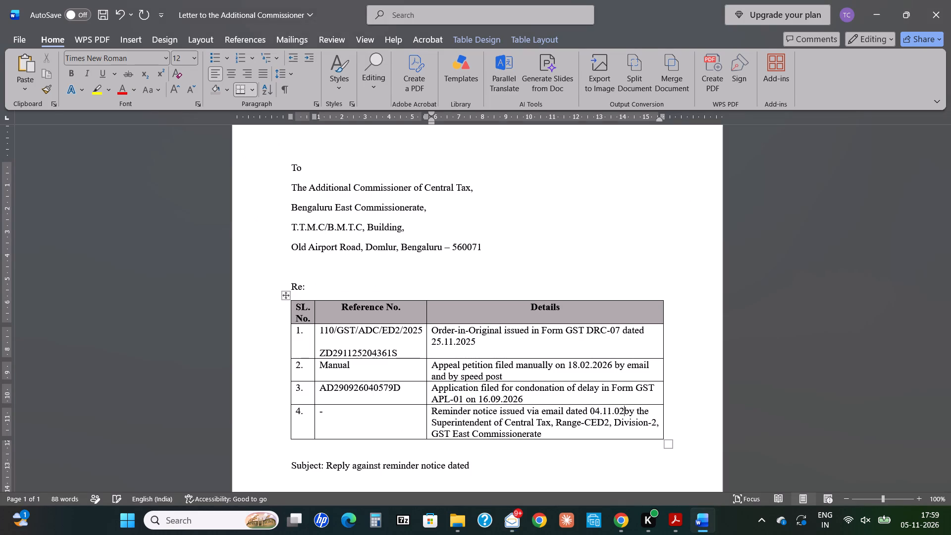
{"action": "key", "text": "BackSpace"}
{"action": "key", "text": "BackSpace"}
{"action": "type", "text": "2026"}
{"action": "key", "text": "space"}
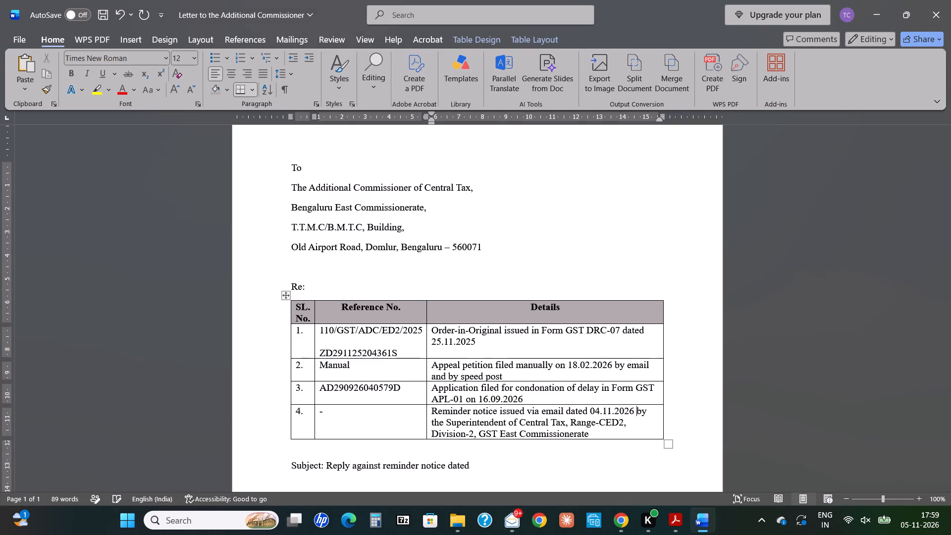
Complete the subject line below the table with the date 04.11.2026.
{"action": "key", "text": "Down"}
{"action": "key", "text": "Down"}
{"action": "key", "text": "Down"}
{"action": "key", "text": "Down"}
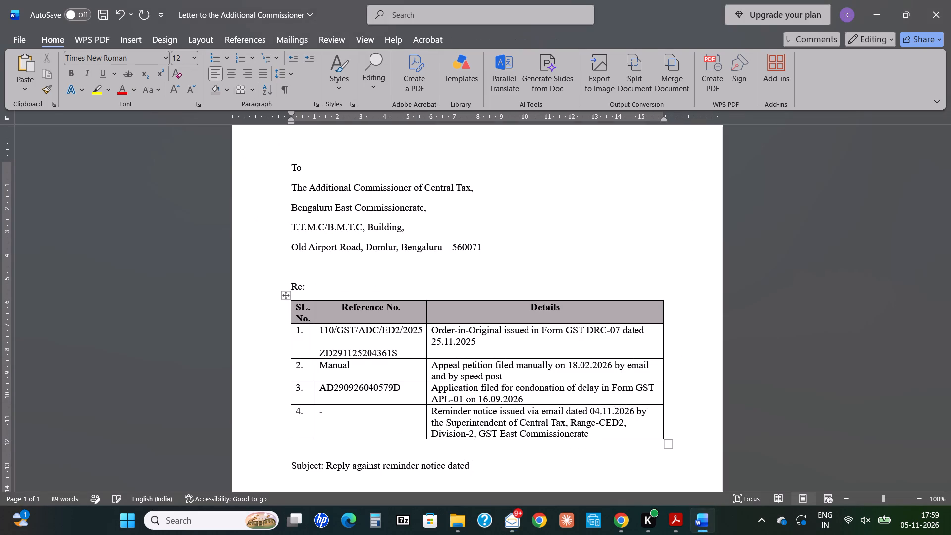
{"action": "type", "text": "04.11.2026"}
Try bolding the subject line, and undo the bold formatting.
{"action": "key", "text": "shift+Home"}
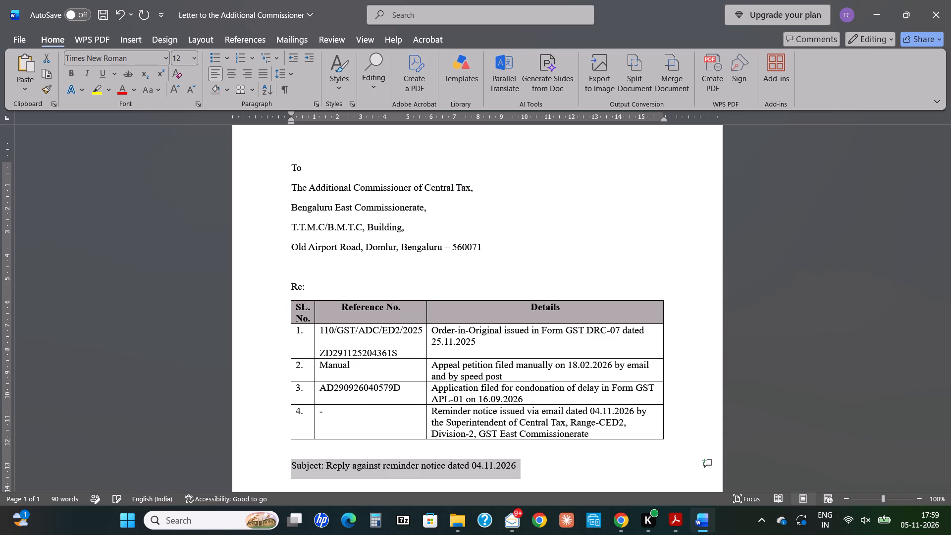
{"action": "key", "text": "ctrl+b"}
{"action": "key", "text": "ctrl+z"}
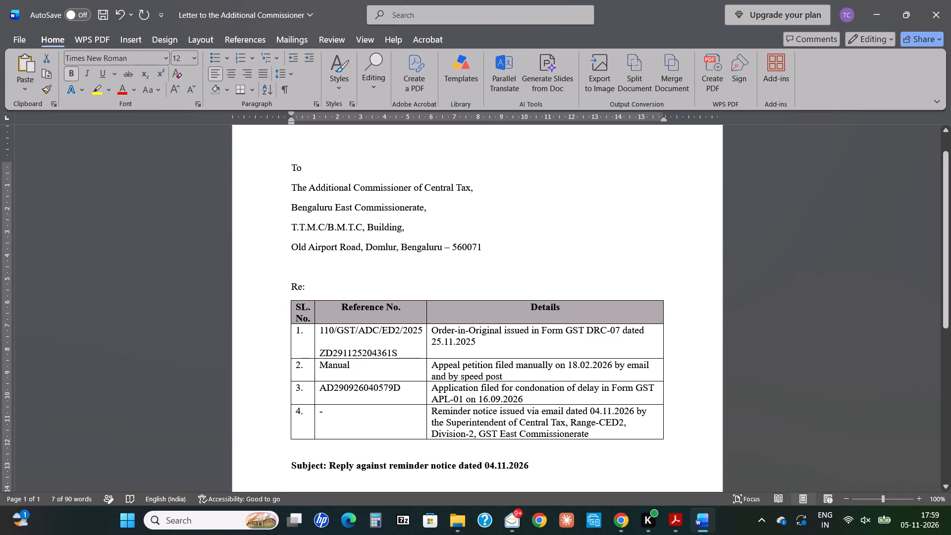
Leave a blank line below the subject and add the salutation "Dear Sir,".
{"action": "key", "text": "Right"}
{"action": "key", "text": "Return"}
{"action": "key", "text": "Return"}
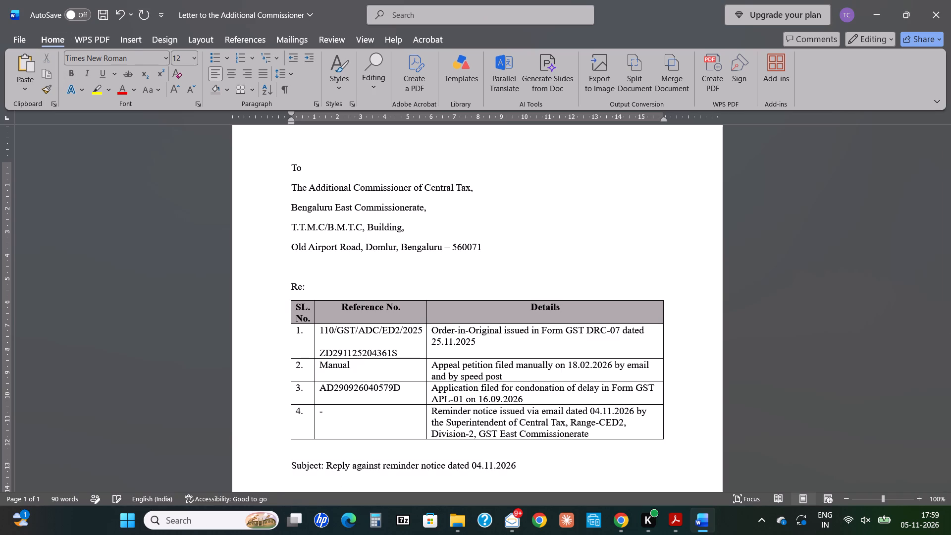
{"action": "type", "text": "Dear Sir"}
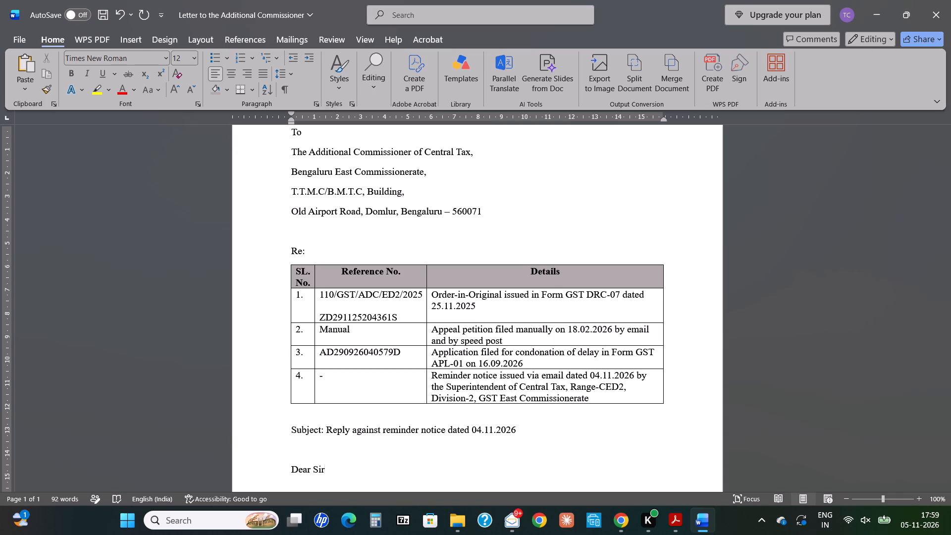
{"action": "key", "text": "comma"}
Make the whole subject line bold and underlined.
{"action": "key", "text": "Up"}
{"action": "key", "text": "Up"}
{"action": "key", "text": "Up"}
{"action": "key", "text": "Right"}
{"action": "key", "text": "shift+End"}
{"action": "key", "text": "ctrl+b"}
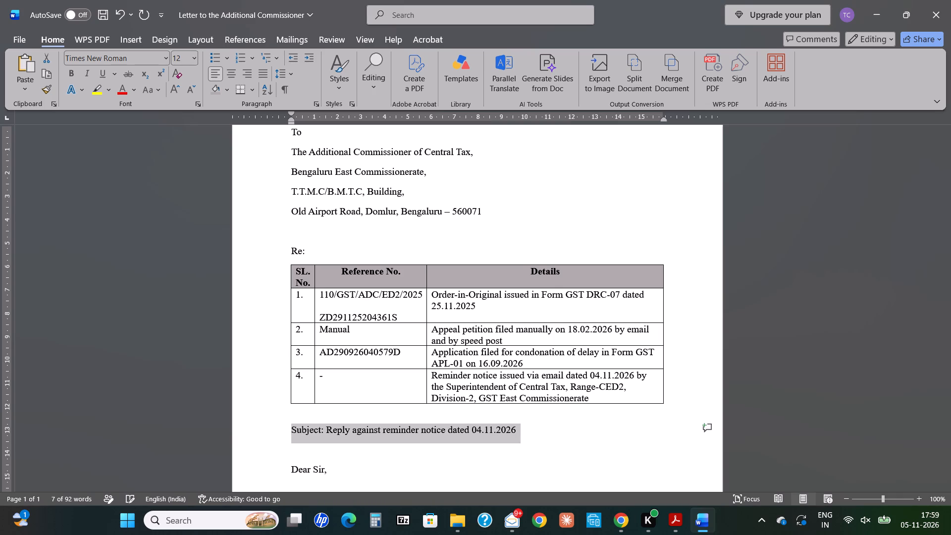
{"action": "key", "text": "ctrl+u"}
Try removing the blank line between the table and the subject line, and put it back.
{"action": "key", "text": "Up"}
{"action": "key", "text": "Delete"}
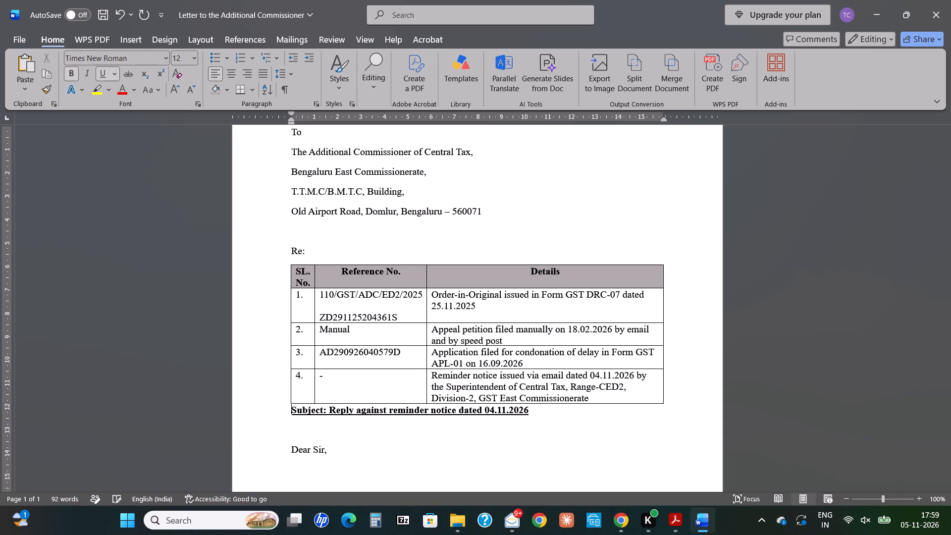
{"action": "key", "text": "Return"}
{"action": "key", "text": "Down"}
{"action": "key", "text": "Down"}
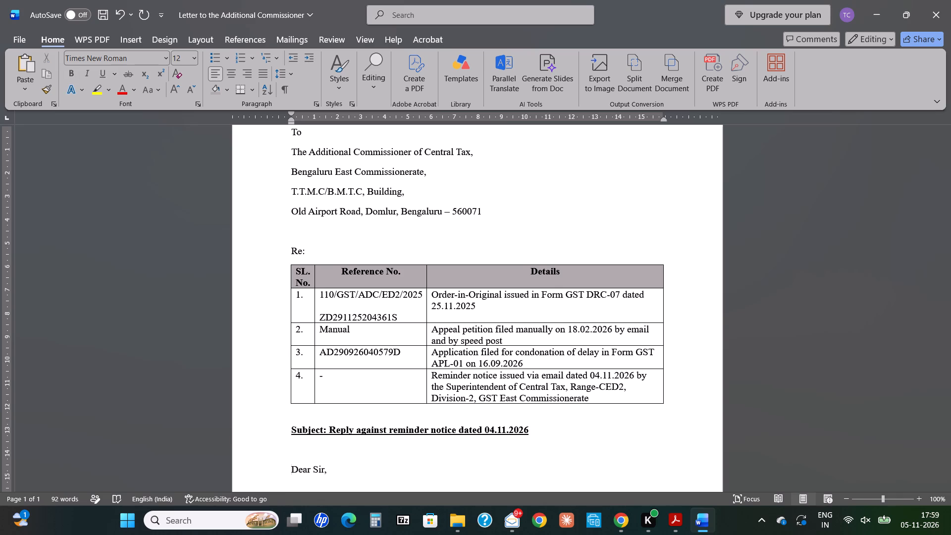
In File Explorer, find BCCI_Application_dt_08.10.2026 under Bengal Chamber's SERVICE TAX, Another Case folder, examine its salutation and close it.
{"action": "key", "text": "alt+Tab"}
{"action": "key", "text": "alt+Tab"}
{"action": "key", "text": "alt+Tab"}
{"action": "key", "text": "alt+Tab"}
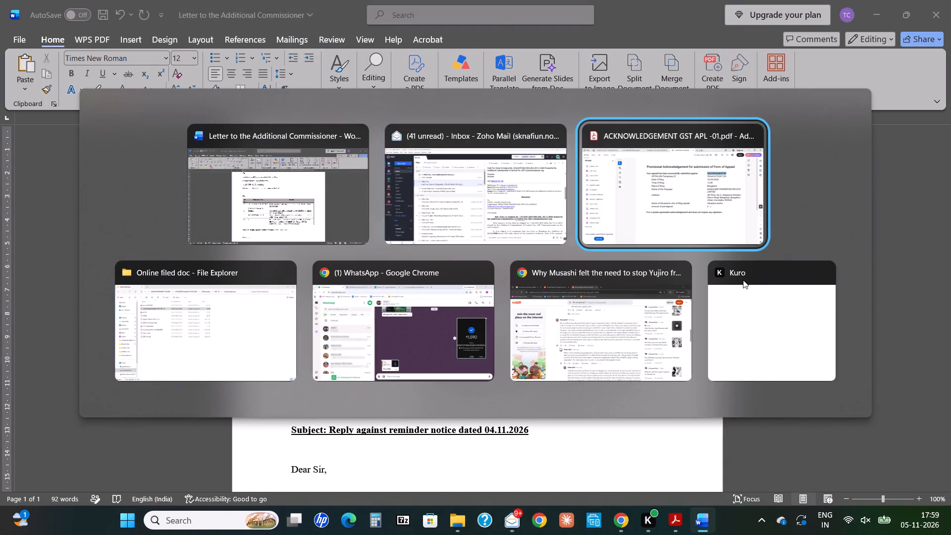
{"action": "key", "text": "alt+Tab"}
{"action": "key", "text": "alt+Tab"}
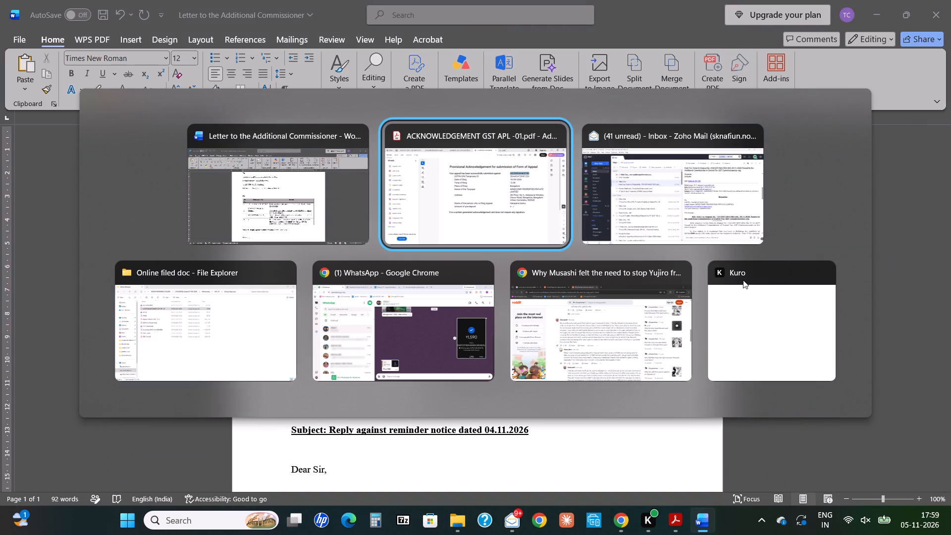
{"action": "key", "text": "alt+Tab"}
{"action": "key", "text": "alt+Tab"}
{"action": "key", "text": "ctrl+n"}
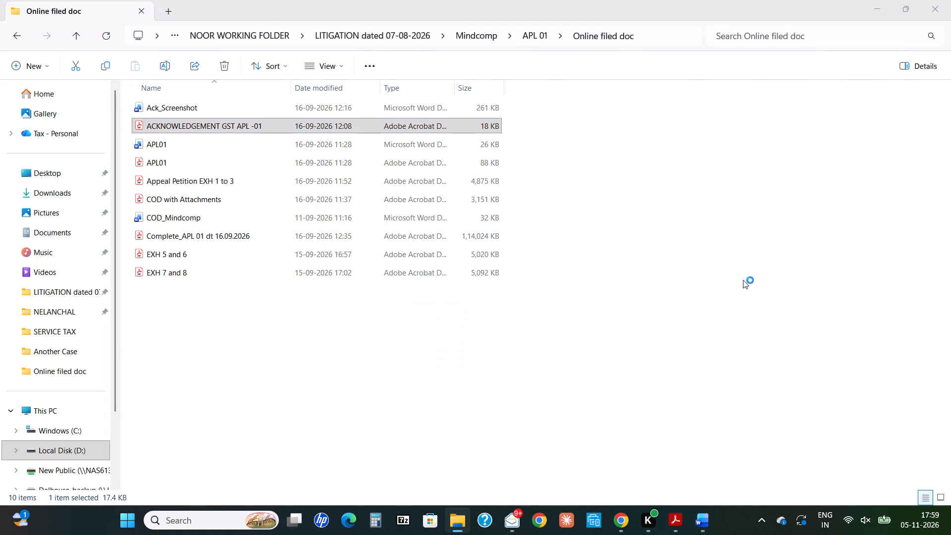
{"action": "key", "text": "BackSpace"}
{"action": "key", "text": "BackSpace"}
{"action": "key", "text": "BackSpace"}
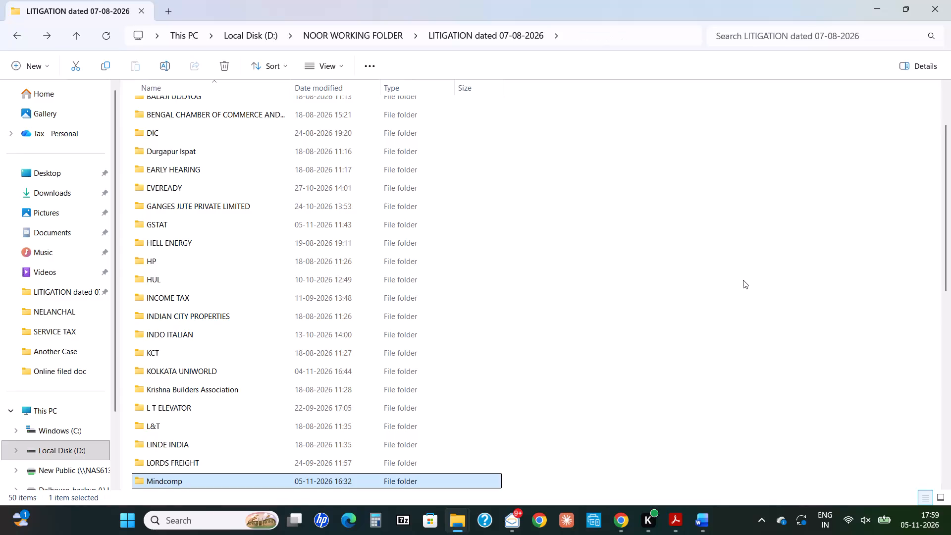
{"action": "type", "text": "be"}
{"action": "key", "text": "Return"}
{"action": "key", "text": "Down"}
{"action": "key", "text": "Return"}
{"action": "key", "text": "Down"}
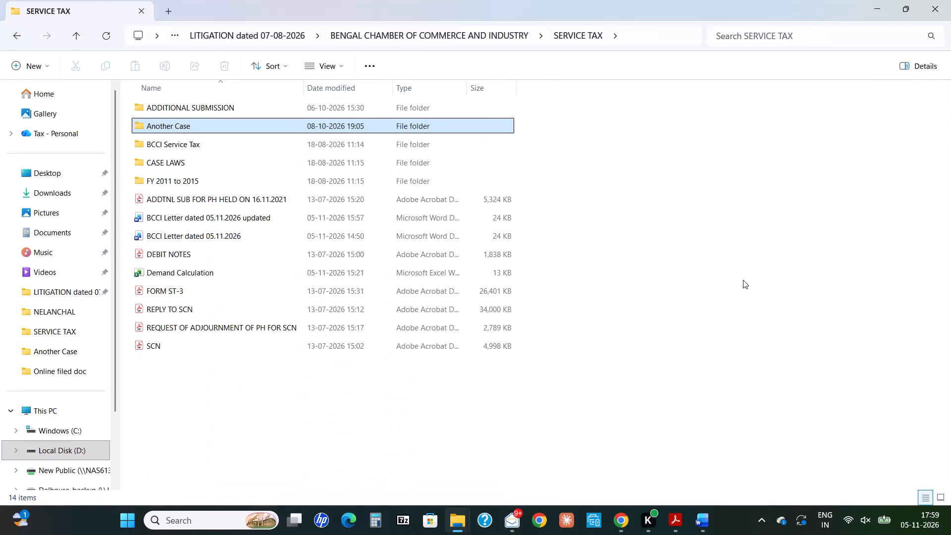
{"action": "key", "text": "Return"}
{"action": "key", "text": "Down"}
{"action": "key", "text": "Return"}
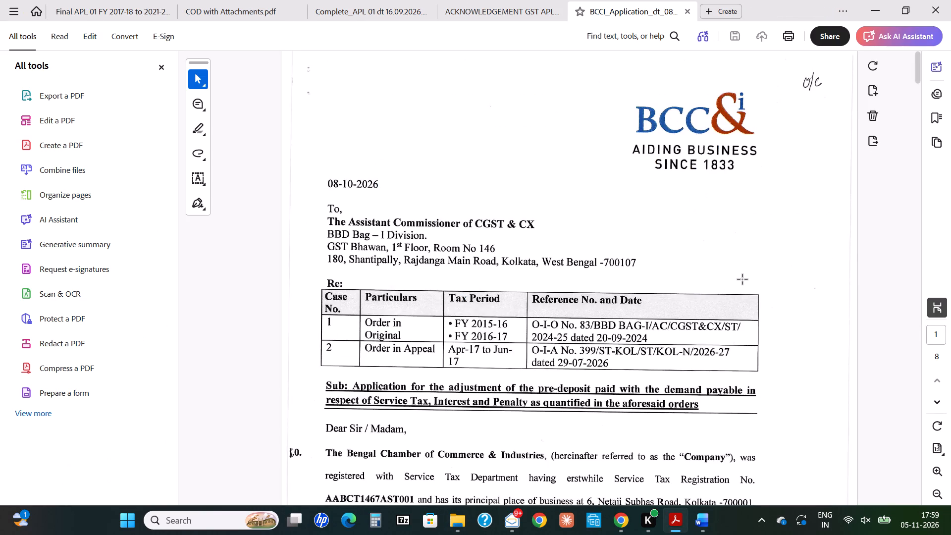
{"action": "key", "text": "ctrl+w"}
Back in the Word letter, change the salutation to "Dear Sir/Madam,".
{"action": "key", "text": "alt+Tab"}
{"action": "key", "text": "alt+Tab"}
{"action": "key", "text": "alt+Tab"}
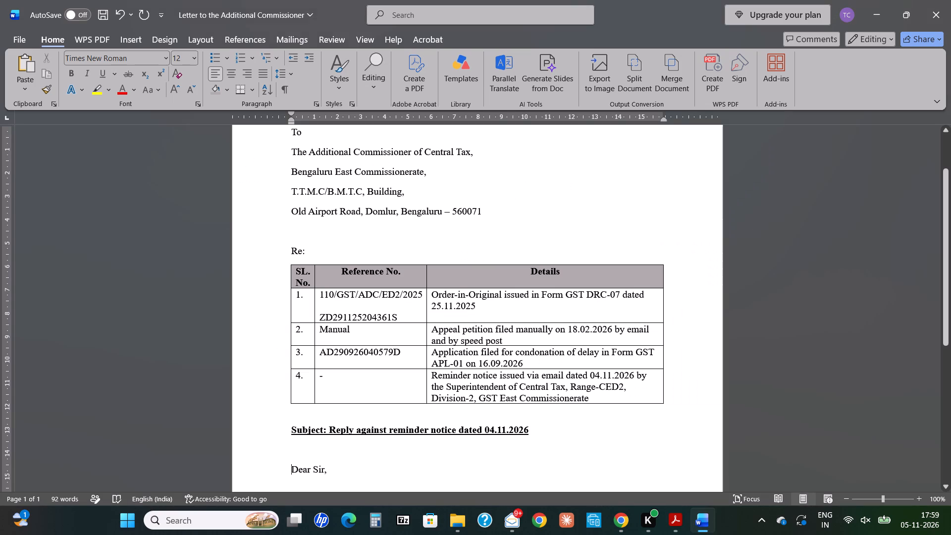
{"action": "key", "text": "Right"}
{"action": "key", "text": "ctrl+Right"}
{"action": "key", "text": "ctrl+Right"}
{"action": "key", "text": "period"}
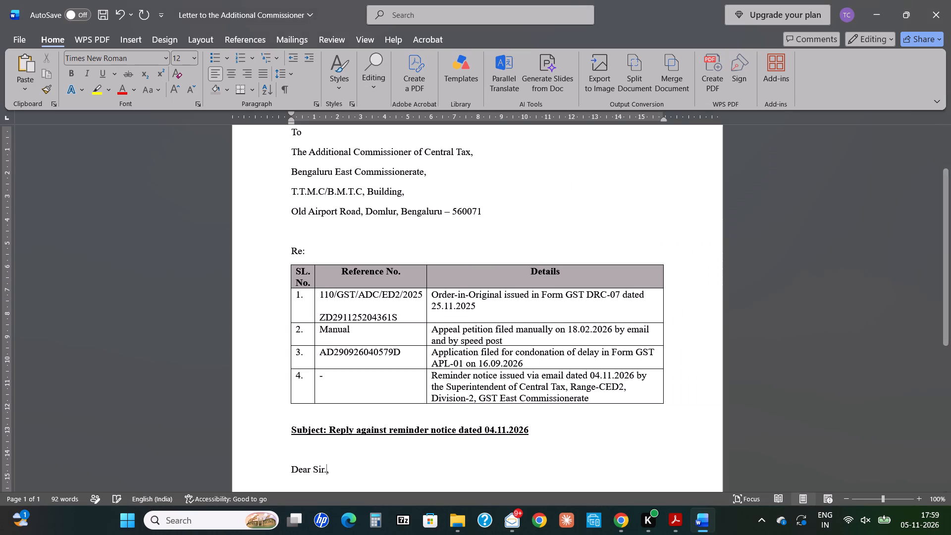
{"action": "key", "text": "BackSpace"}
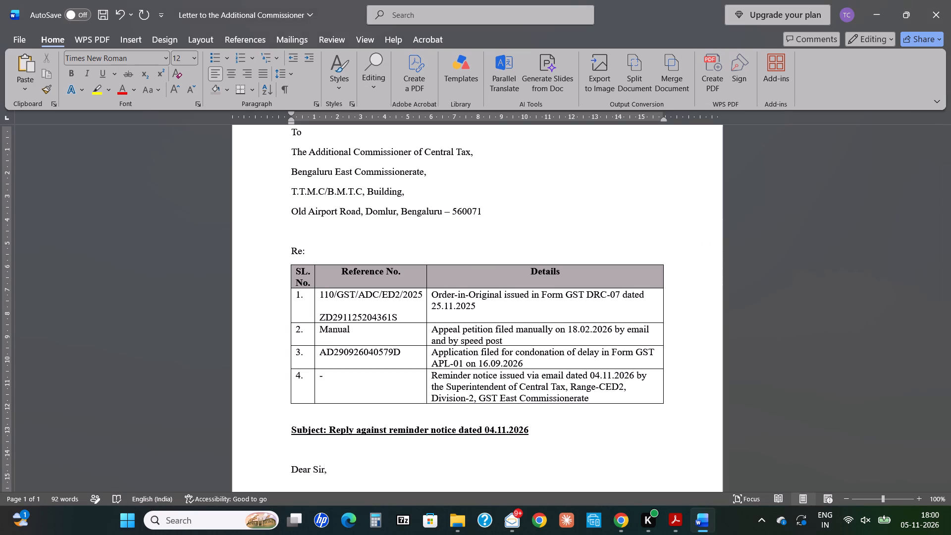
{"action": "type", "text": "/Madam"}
Start the letter's body on a new line below the salutation with "This is".
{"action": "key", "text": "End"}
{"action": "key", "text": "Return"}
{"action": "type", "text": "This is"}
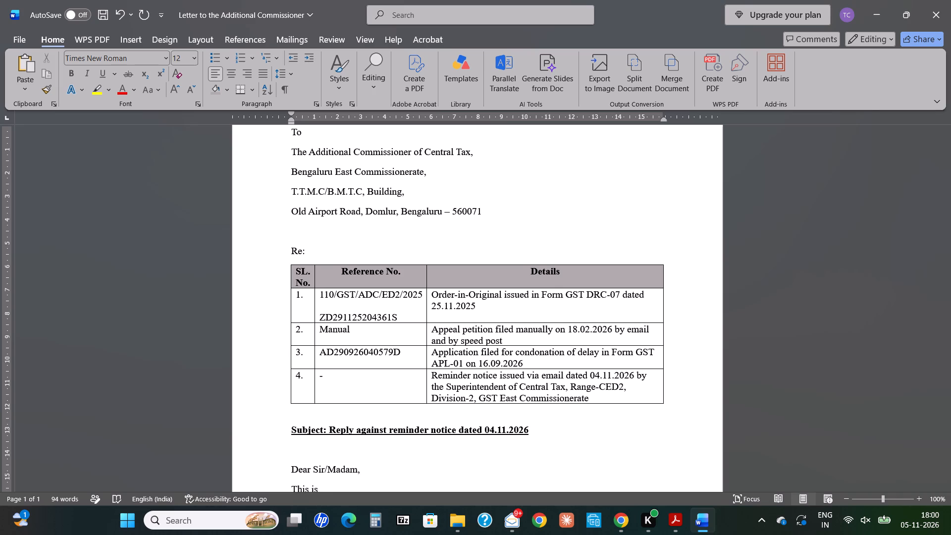
Open "BCCI Letter dated 05.11.2026 updated" from the SERVICE TAX folder and examine how its opening paragraph is worded.
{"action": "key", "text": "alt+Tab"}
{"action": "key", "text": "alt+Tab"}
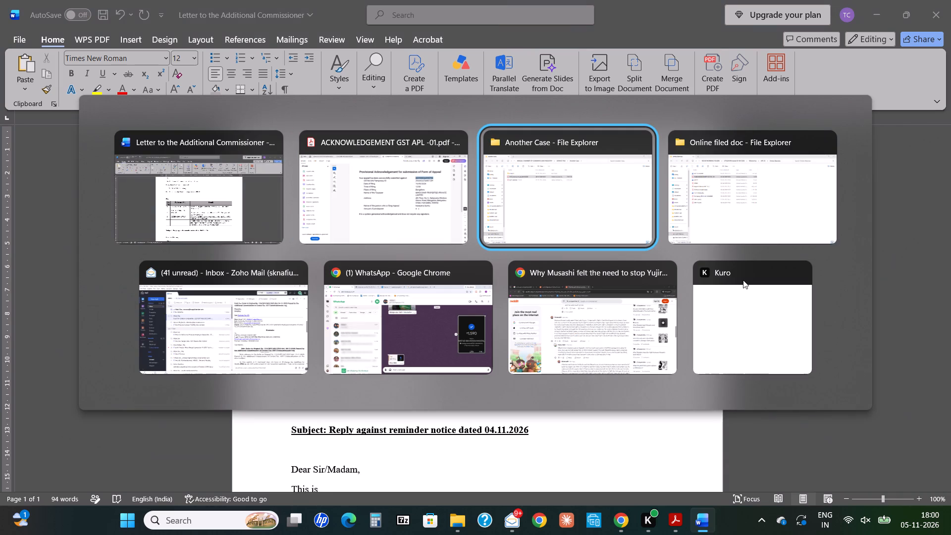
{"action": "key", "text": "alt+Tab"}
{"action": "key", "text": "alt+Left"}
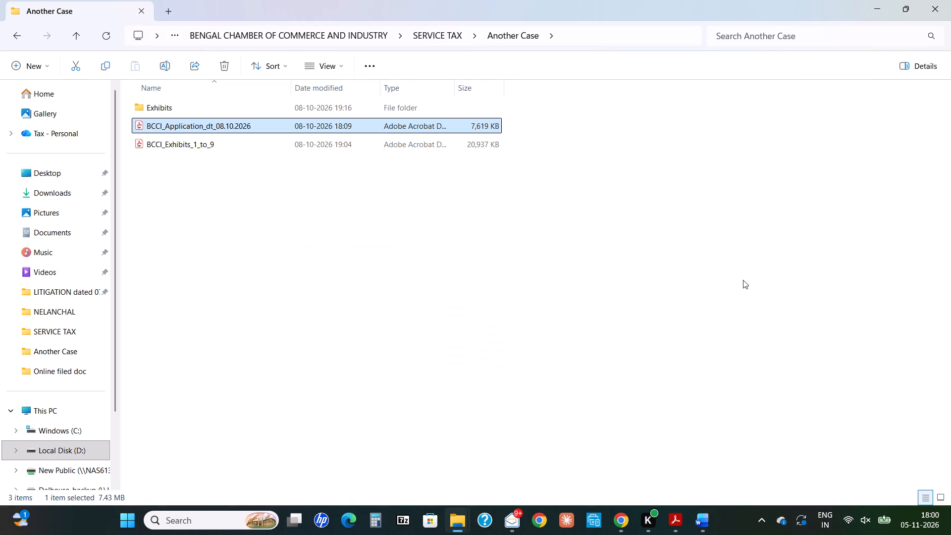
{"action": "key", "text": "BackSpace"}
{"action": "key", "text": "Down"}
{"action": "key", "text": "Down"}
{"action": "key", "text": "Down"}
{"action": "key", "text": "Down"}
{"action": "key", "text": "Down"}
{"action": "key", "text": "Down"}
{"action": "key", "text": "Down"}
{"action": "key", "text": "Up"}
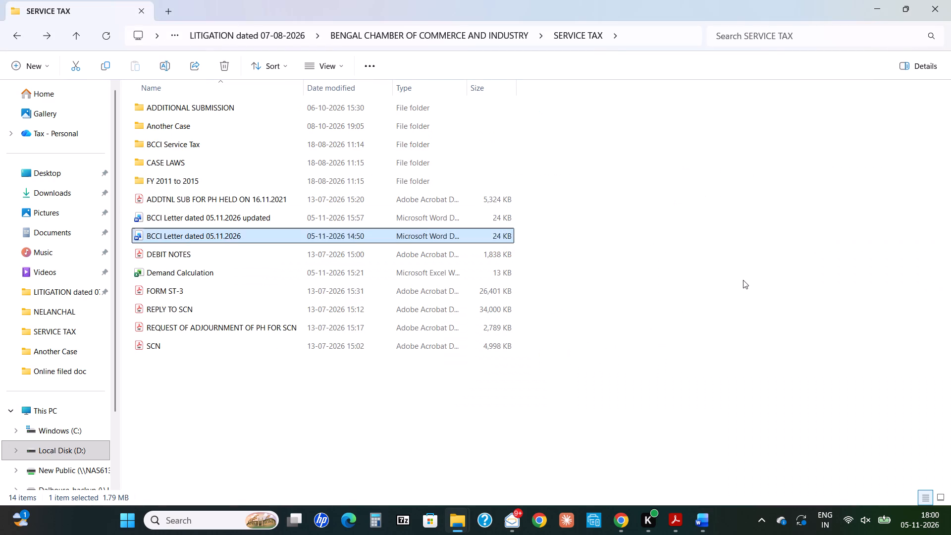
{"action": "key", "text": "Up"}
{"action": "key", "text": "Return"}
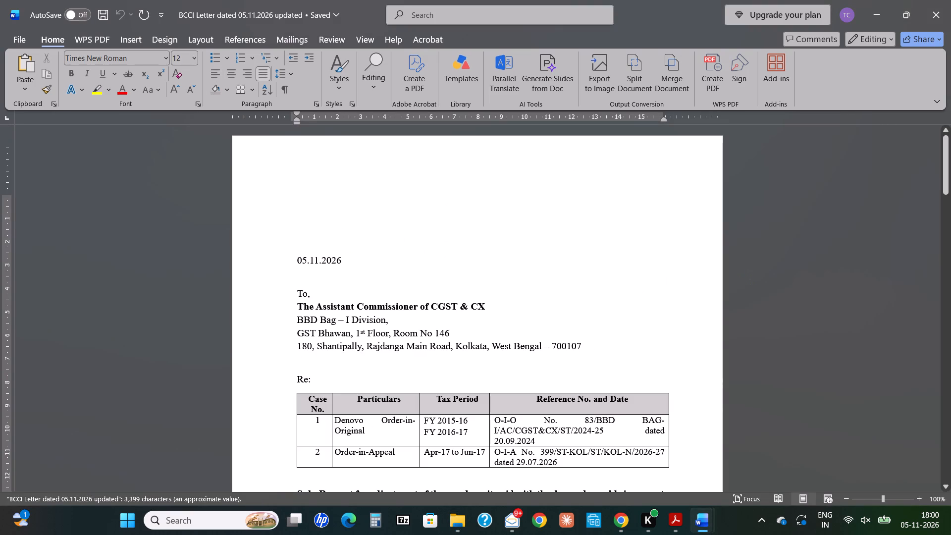
{"action": "scroll", "coordinate": [743, 280], "scroll_direction": "down", "scroll_amount": 1}
{"action": "key", "text": "alt+Tab"}
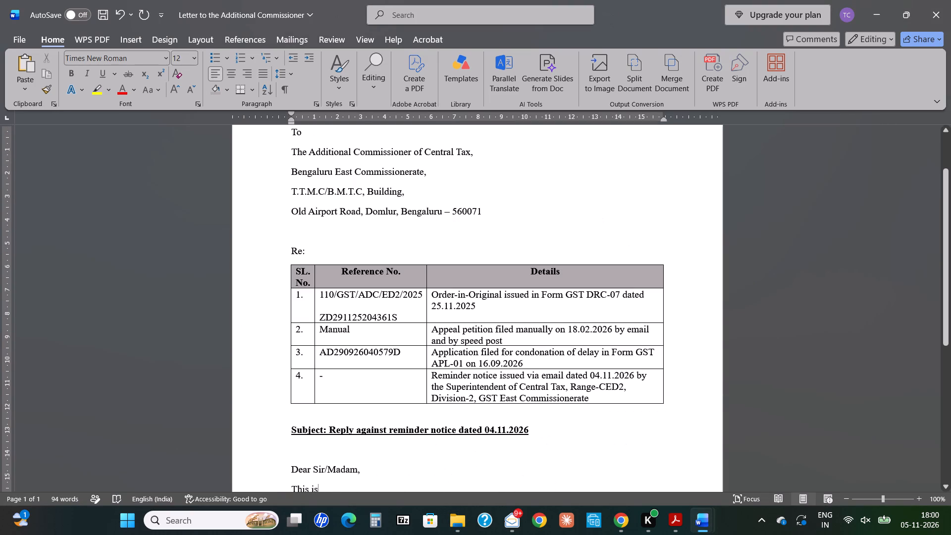
{"action": "key", "text": "alt+Tab"}
{"action": "key", "text": "alt+Tab"}
Reword the start of the letter's opening sentence as "This is in reference".
{"action": "key", "text": "BackSpace"}
{"action": "key", "text": "BackSpace"}
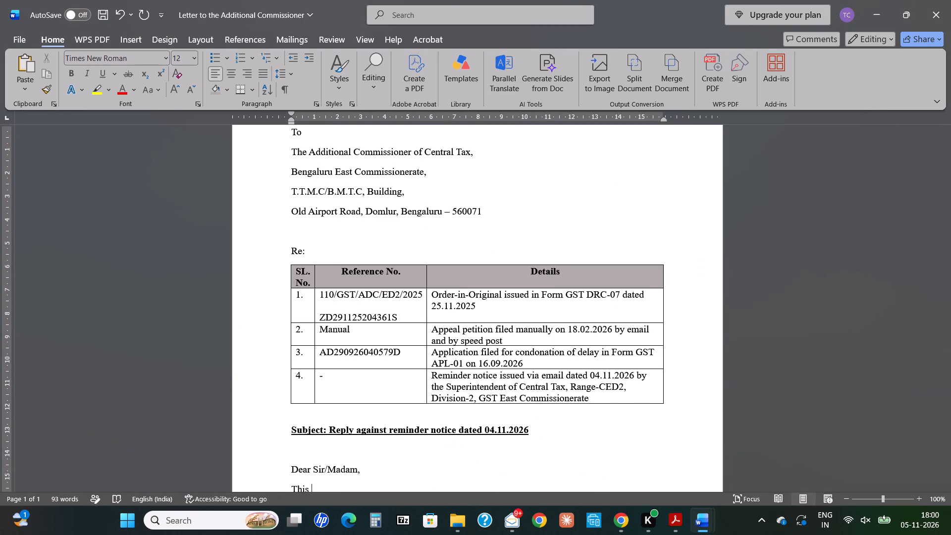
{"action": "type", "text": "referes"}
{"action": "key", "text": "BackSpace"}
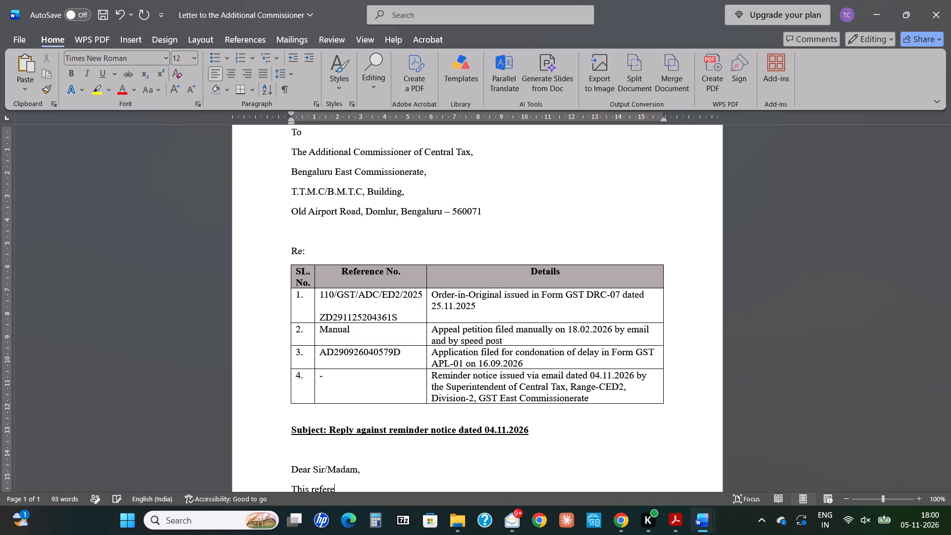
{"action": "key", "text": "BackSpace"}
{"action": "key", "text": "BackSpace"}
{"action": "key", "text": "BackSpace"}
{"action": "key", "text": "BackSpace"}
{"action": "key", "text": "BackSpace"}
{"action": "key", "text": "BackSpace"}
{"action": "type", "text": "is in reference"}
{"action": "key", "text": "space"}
Extend the letter's opening sentence with "to the reminder notice dated 04.11.2026", checking against the BCCI letter's wording.
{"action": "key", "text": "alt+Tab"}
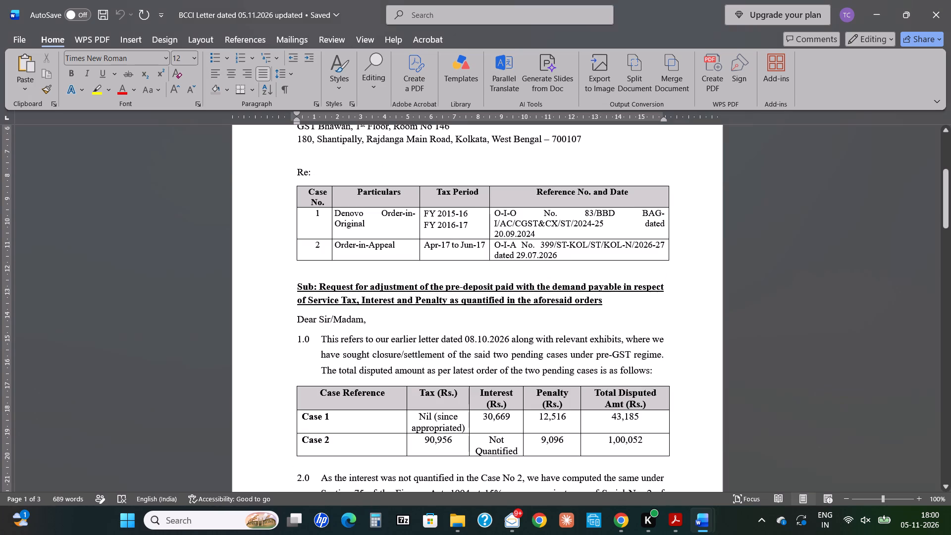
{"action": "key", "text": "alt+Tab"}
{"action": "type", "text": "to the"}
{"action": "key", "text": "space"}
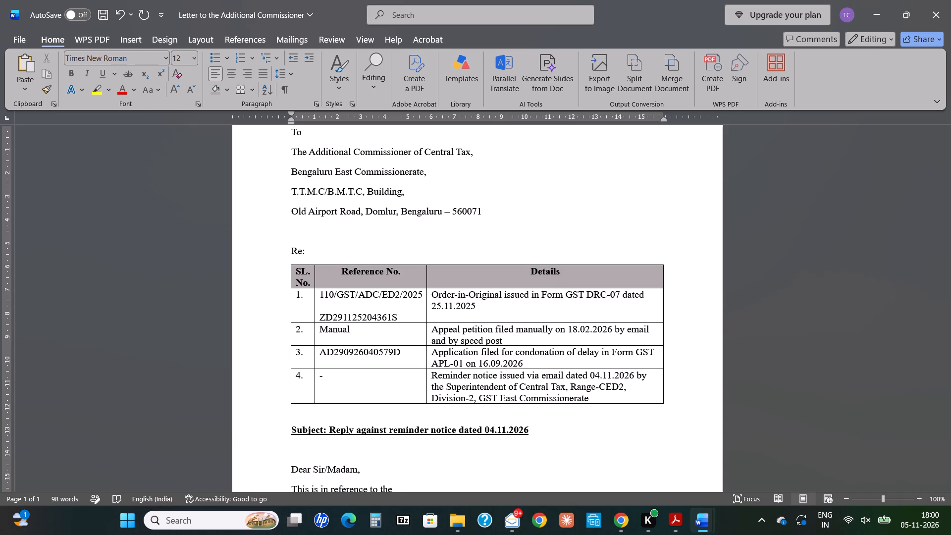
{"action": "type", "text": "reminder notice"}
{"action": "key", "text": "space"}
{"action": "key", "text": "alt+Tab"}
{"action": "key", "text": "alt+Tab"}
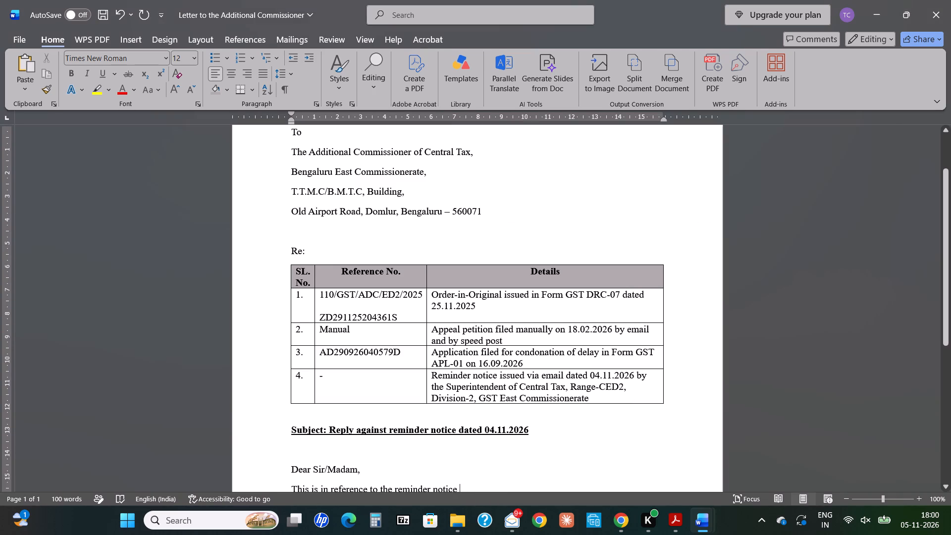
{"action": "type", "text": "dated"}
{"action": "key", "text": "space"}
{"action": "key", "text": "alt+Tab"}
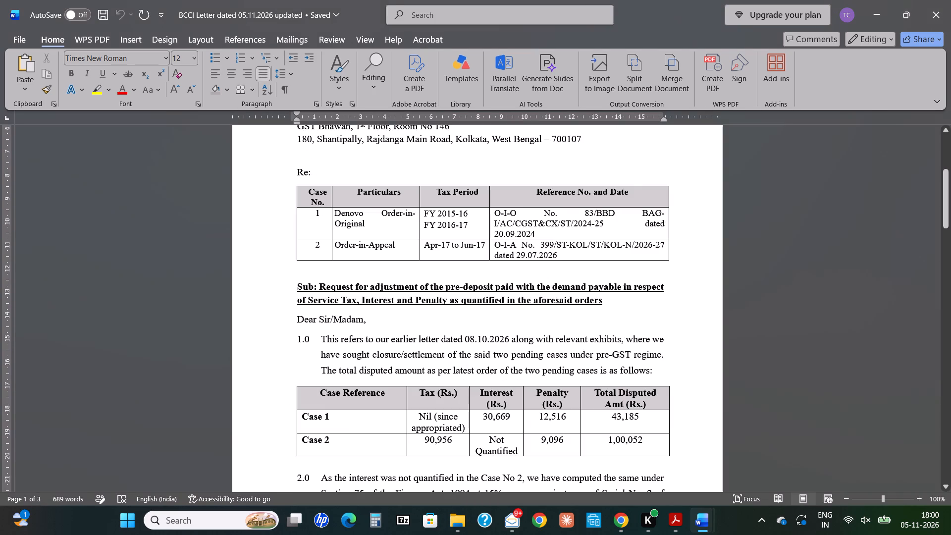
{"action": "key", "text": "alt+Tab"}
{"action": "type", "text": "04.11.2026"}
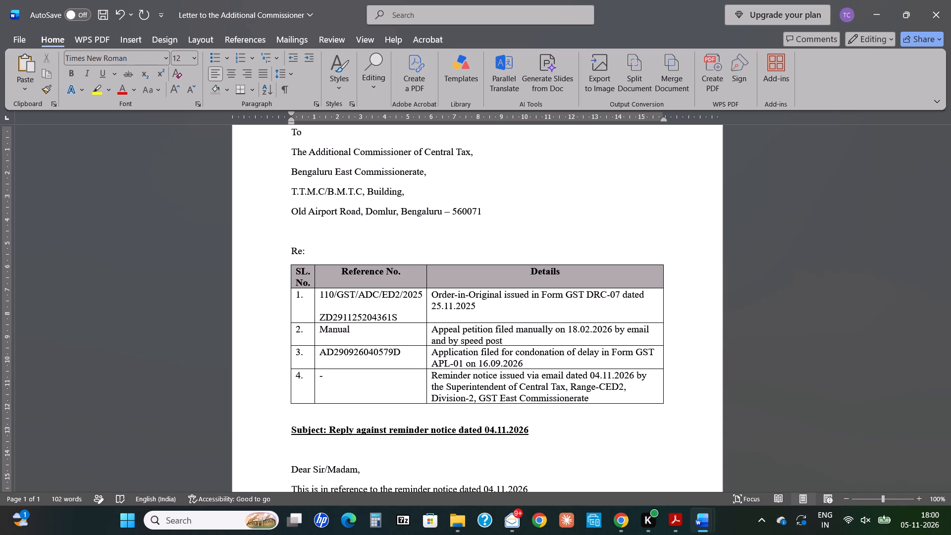
Continue the opening sentence by naming the issuer as the Superintendent of Central Tax, Range-CED2.
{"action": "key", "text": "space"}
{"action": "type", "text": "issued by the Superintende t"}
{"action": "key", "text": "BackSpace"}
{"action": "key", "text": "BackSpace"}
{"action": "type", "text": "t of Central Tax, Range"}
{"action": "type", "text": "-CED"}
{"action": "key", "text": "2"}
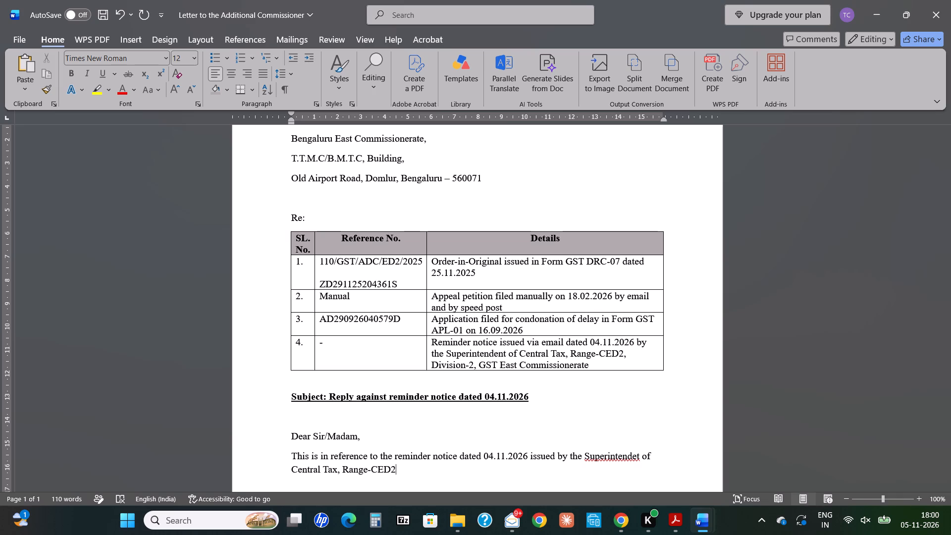
Correct the spelling of "Superintendent" in the opening sentence and save the letter.
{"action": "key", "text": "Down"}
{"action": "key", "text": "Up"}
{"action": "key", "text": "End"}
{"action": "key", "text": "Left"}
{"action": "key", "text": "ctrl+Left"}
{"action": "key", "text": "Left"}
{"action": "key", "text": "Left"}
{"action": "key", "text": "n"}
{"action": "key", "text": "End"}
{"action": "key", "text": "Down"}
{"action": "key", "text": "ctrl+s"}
Recheck the BCCI letter's wording and continue the opening sentence with ", against the Order-in-Original Sl. No.".
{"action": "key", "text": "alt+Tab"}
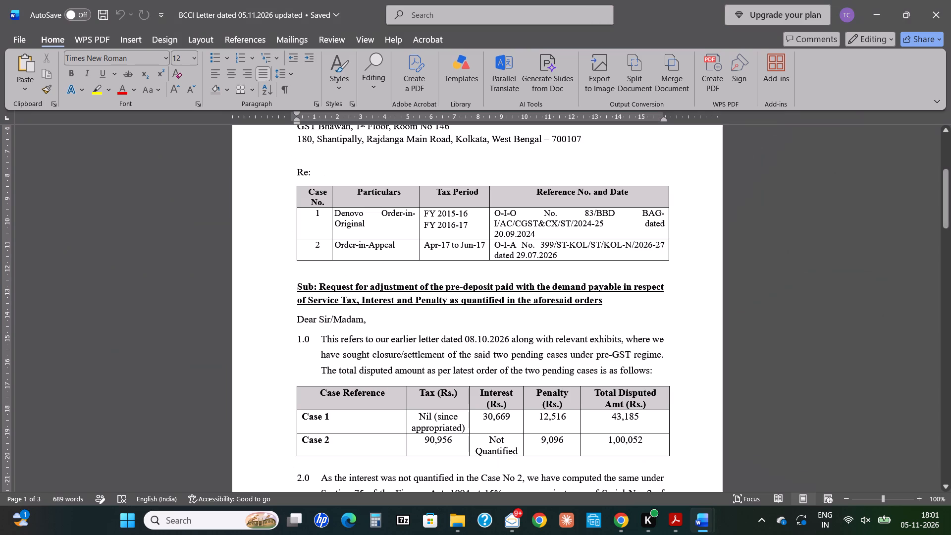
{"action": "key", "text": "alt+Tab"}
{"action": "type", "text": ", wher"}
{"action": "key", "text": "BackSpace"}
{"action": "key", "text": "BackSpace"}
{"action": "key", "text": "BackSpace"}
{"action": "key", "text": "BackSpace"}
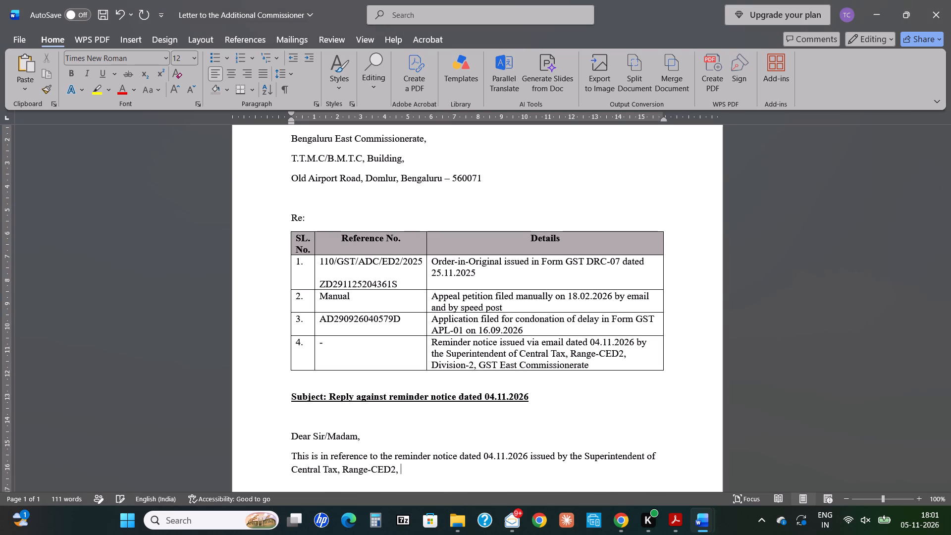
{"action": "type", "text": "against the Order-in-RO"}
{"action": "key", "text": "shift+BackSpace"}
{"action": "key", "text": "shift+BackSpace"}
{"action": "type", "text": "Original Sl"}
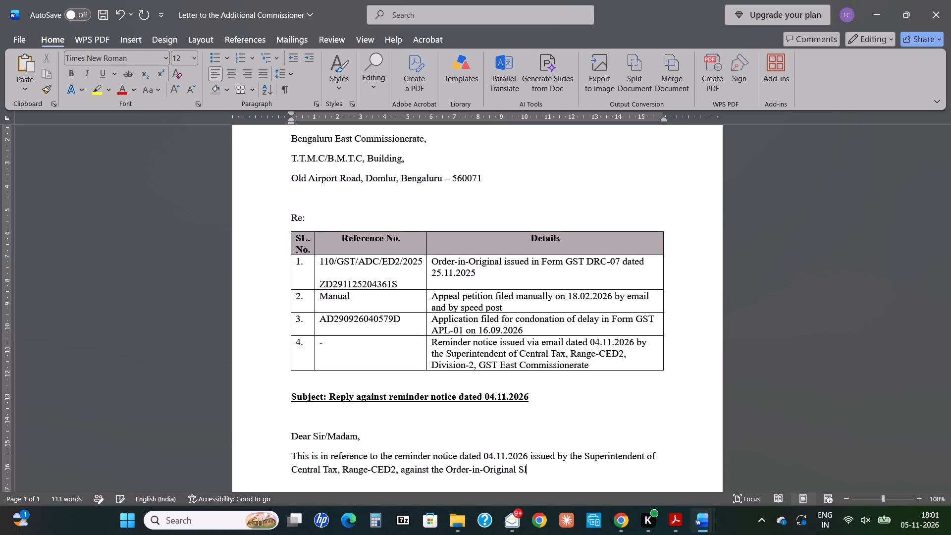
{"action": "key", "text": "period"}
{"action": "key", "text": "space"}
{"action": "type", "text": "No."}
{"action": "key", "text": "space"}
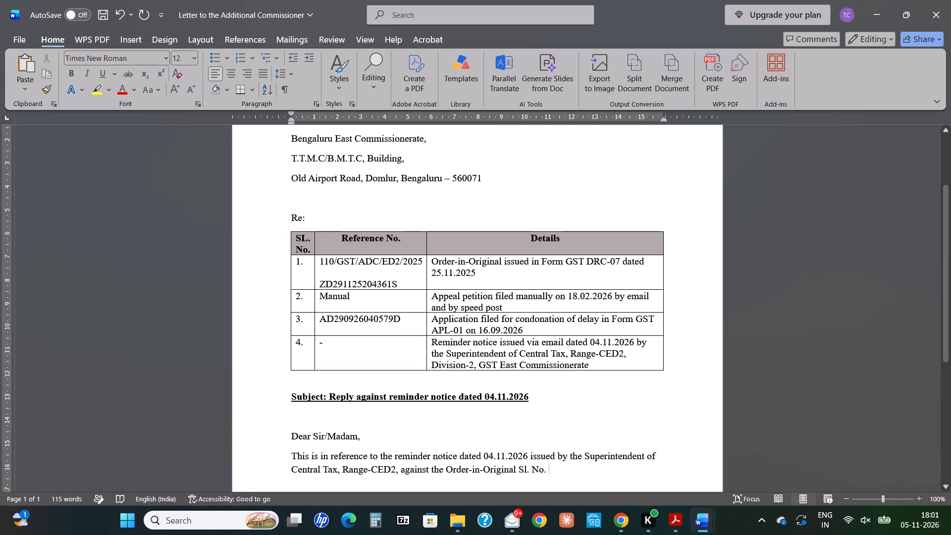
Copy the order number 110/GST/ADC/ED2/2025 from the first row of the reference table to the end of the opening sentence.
{"action": "left_click", "coordinate": [424, 260]}
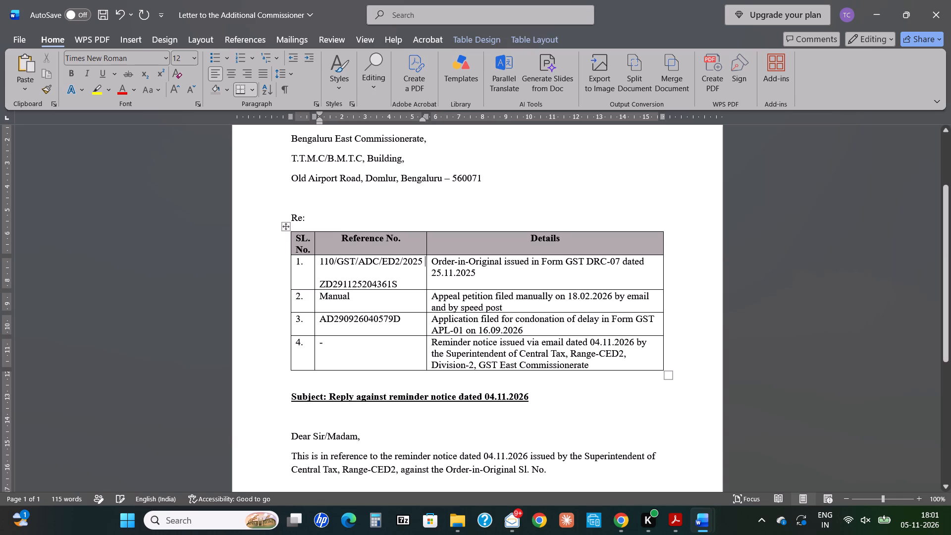
{"action": "key", "text": "Left"}
{"action": "key", "text": "shift+Home"}
{"action": "key", "text": "ctrl+c"}
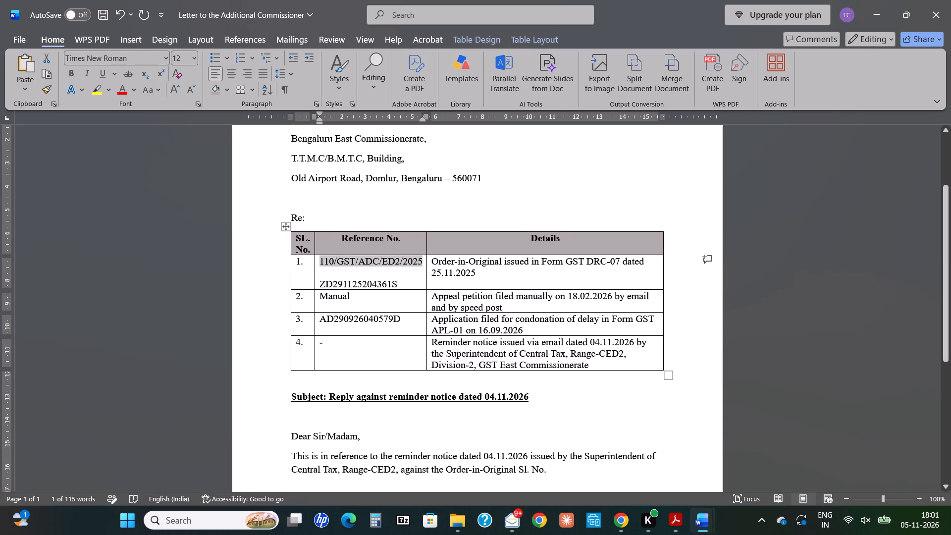
{"action": "key", "text": "Down"}
{"action": "key", "text": "Down"}
{"action": "key", "text": "Down"}
{"action": "key", "text": "Down"}
{"action": "key", "text": "Down"}
{"action": "key", "text": "Down"}
{"action": "key", "text": "Down"}
{"action": "key", "text": "Down"}
{"action": "key", "text": "Down"}
{"action": "key", "text": "Down"}
{"action": "key", "text": "Down"}
{"action": "key", "text": "Down"}
{"action": "key", "text": "Down"}
{"action": "key", "text": "End"}
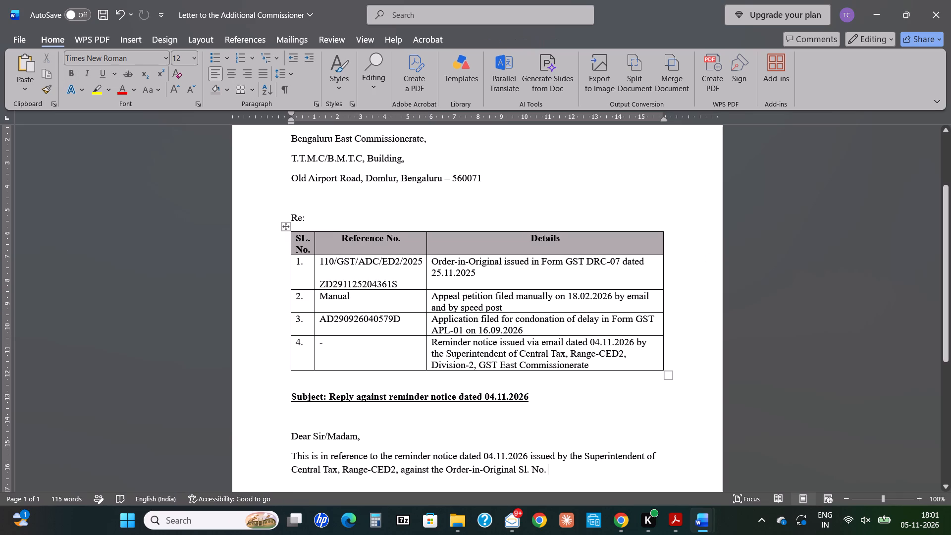
{"action": "key", "text": "ctrl+v"}
Add "dated 25.11.2025" after the order number in the opening sentence.
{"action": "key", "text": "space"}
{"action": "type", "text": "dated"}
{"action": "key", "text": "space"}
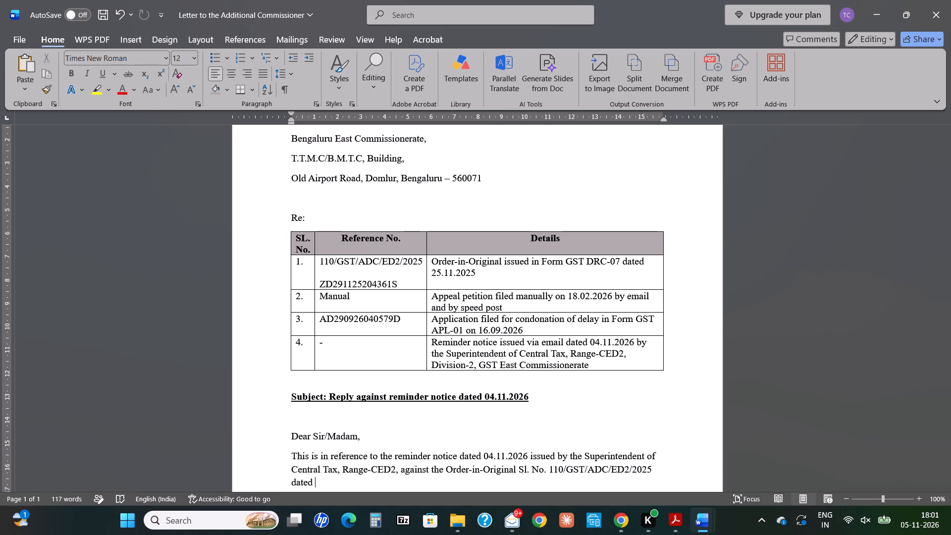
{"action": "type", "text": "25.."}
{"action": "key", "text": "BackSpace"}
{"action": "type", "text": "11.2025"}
Switch to Adobe Acrobat and close the appeal acknowledgement PDF.
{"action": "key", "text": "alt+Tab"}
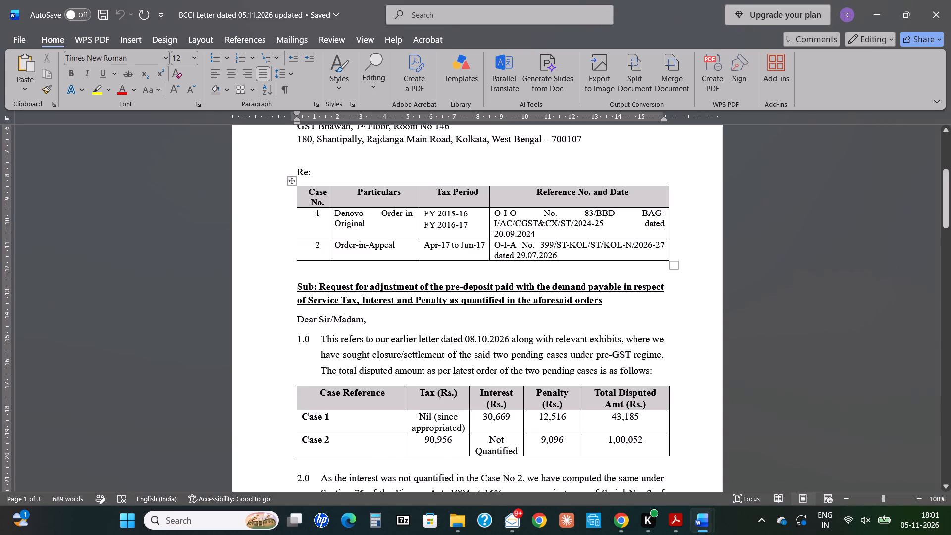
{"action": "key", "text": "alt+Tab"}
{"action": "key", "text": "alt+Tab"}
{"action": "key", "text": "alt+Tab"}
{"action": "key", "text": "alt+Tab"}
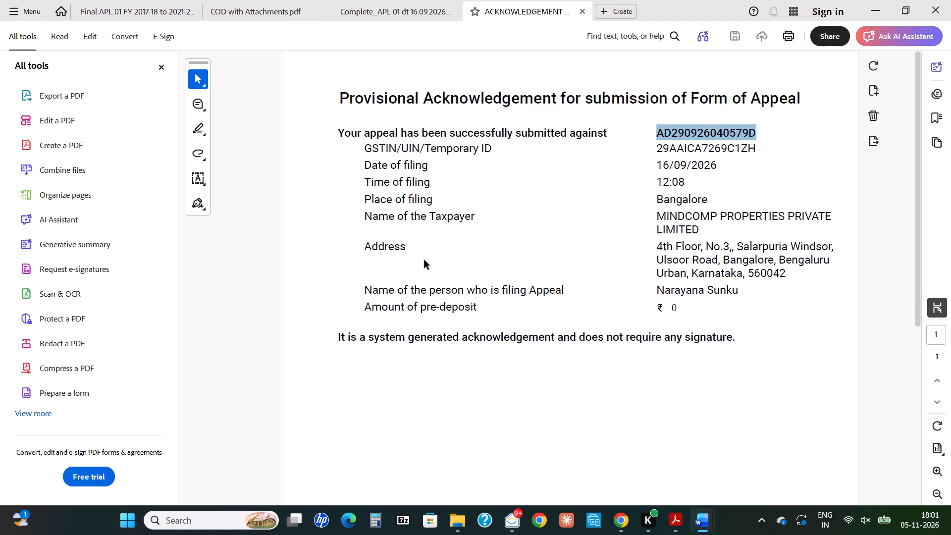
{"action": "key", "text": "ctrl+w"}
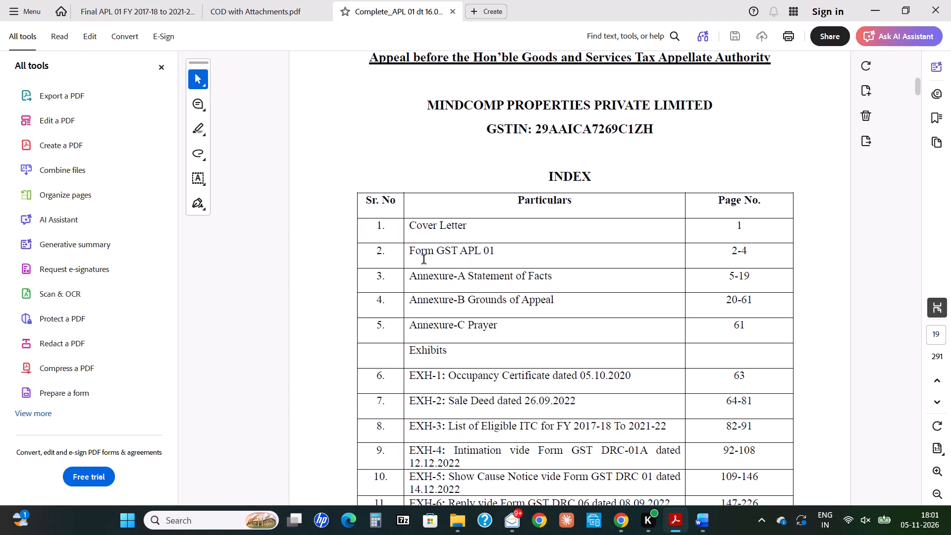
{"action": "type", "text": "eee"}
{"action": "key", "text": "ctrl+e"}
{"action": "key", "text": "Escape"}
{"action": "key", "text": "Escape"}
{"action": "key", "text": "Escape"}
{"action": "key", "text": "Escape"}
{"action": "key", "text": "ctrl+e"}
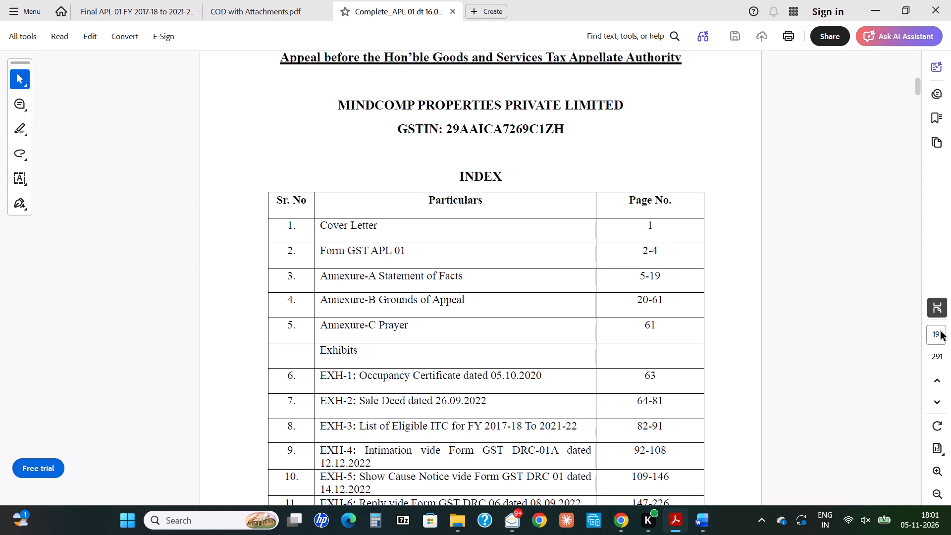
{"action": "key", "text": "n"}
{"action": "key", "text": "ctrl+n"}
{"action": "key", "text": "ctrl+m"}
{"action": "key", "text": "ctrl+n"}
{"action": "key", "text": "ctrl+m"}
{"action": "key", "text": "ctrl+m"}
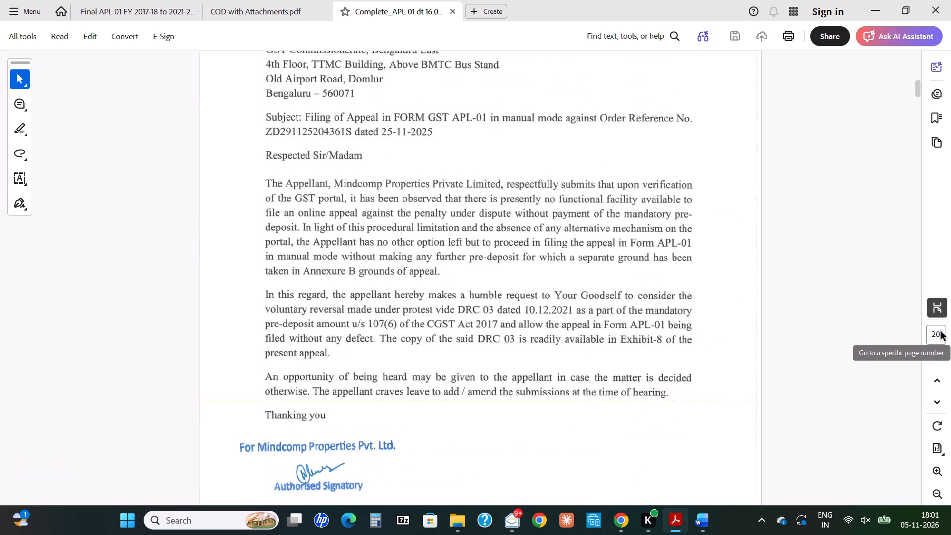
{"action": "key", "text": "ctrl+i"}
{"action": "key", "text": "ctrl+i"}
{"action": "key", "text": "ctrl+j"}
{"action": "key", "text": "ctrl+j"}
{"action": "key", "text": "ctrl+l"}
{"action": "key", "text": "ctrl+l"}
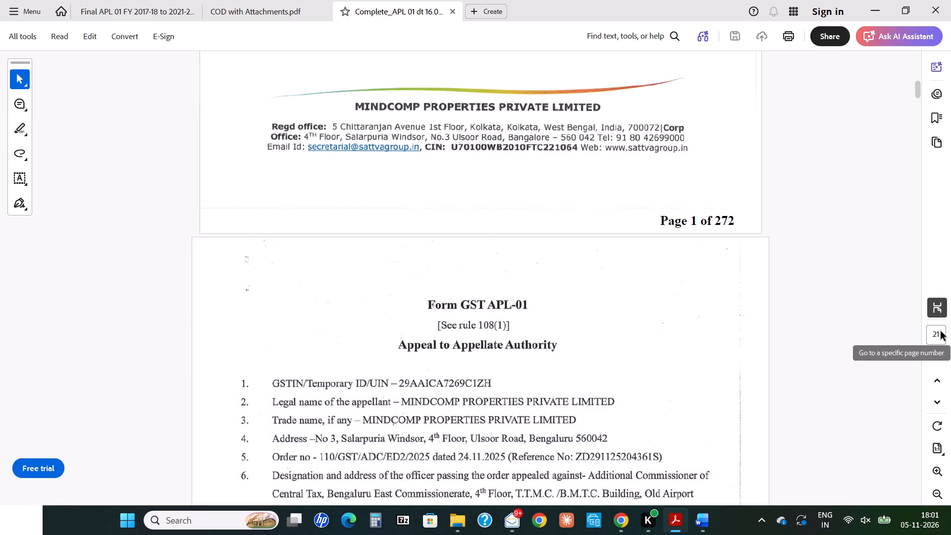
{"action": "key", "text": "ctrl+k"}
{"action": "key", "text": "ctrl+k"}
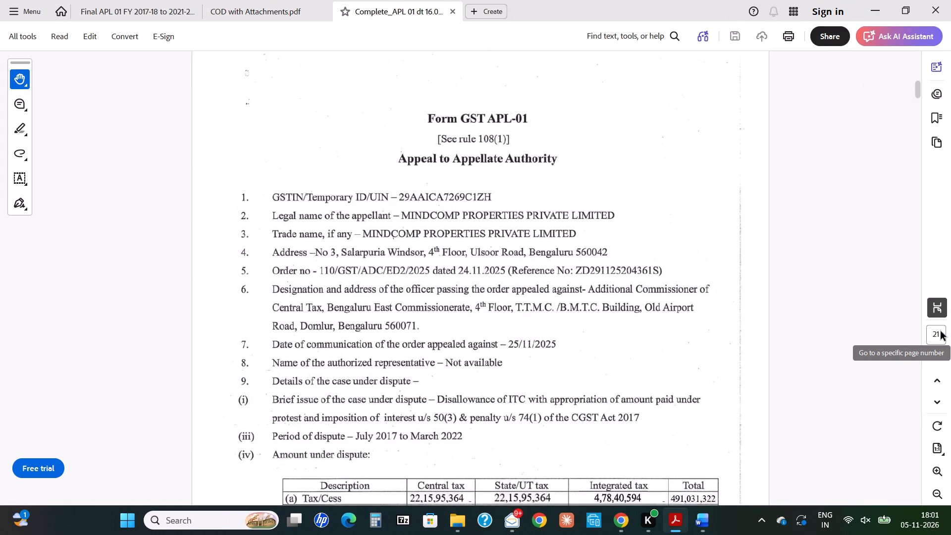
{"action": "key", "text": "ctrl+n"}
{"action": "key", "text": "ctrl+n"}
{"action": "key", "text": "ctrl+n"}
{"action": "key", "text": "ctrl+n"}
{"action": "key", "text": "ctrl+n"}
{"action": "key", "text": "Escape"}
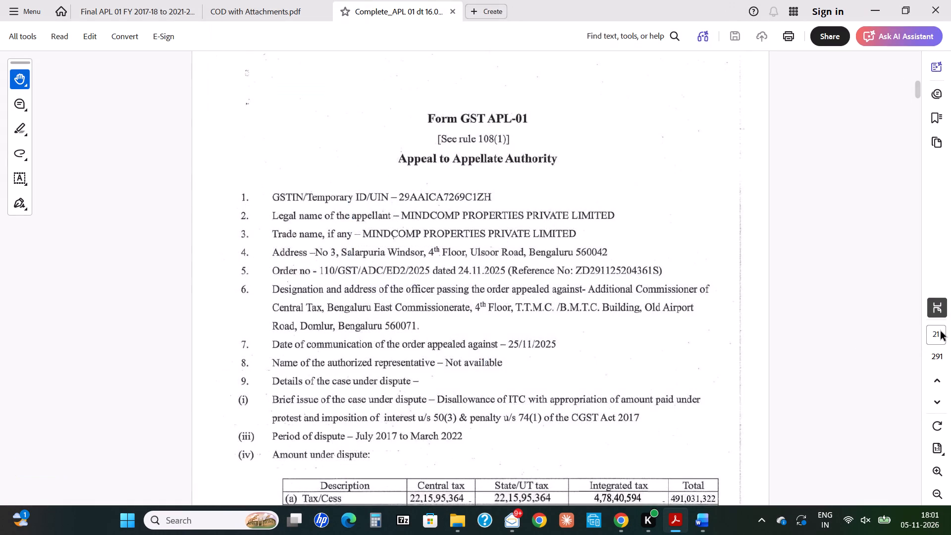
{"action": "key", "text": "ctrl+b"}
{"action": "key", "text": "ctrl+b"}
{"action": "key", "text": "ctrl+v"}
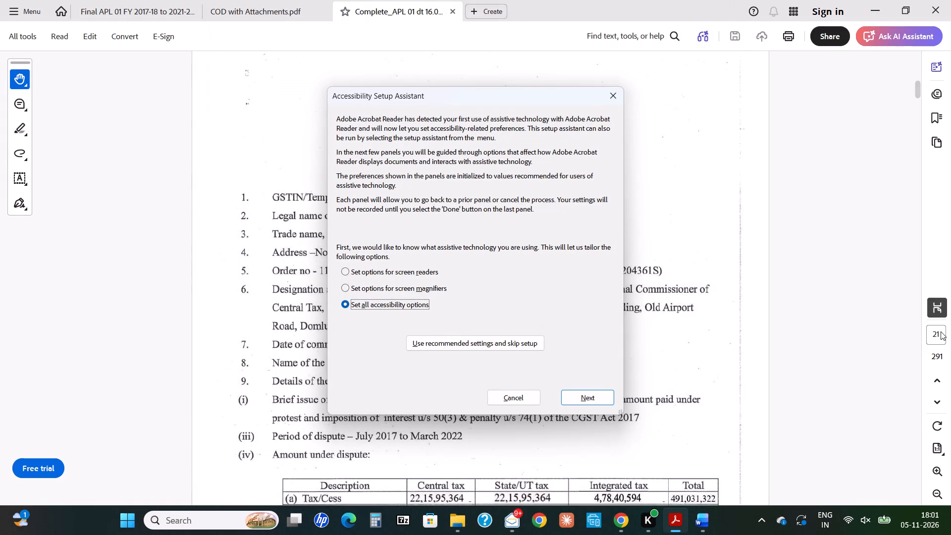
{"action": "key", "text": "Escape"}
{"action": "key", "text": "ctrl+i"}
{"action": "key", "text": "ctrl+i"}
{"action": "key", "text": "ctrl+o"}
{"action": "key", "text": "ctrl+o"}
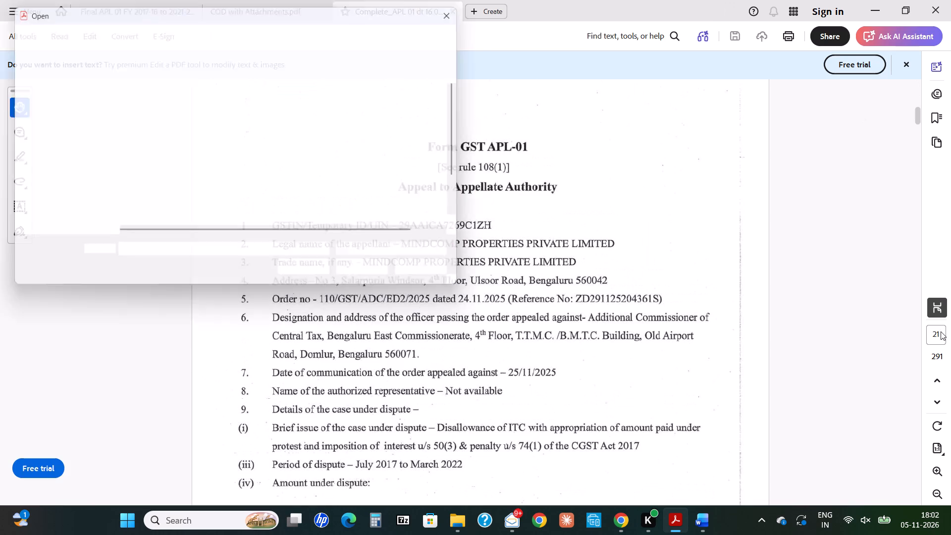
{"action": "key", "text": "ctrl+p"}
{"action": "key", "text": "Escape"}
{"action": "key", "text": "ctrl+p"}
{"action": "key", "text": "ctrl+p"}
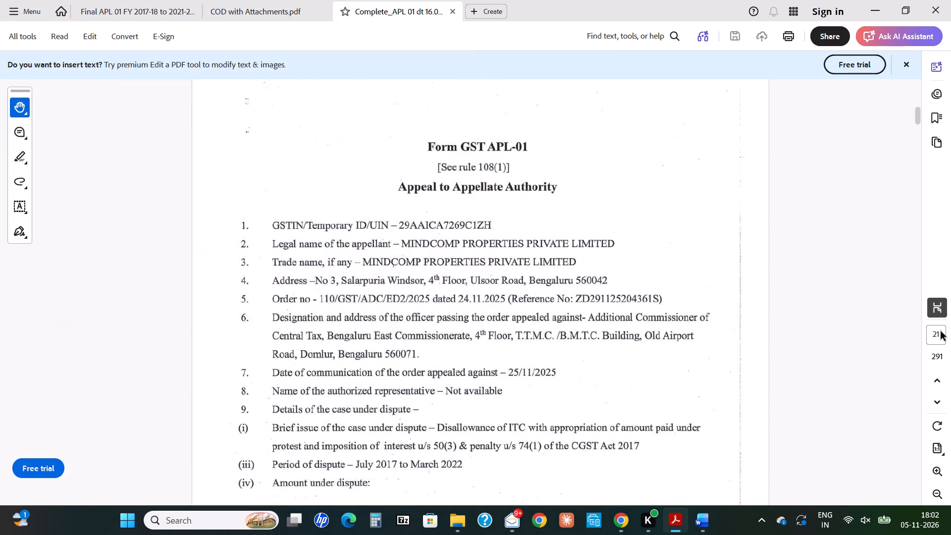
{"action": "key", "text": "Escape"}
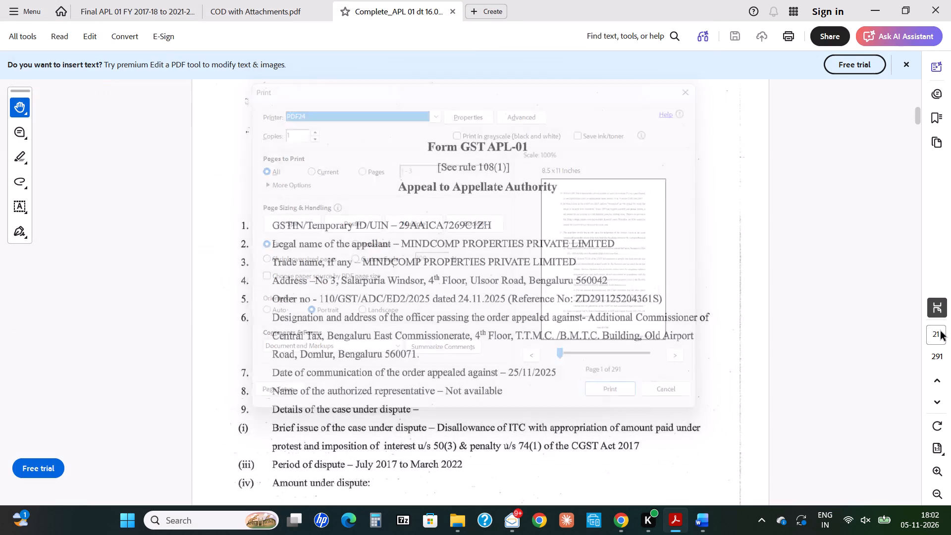
Check around pages 228 and 260 of the complete APL-01 appeal PDF to locate the start of the attached Order-in-Original.
{"action": "left_click", "coordinate": [941, 331]}
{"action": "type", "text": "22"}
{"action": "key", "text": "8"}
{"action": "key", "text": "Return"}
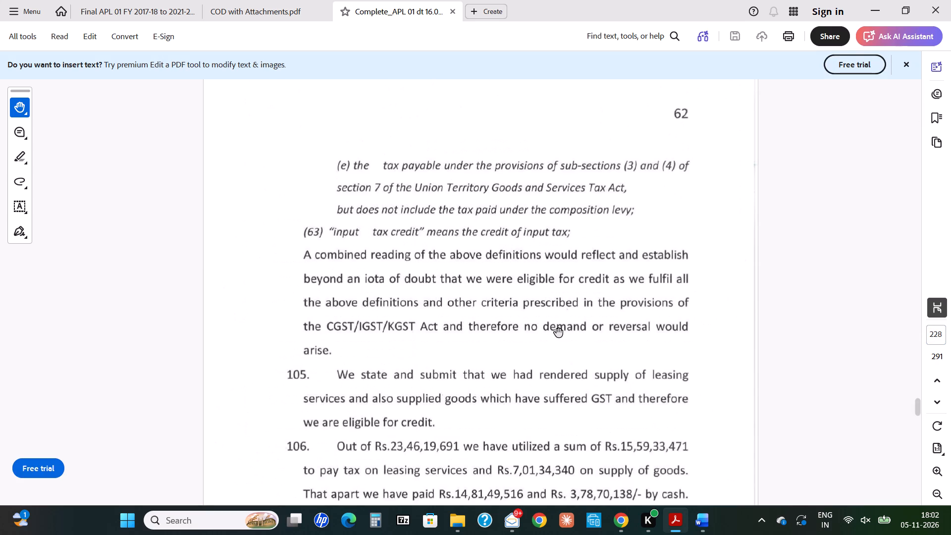
{"action": "scroll", "coordinate": [559, 333], "scroll_direction": "up", "scroll_amount": 10}
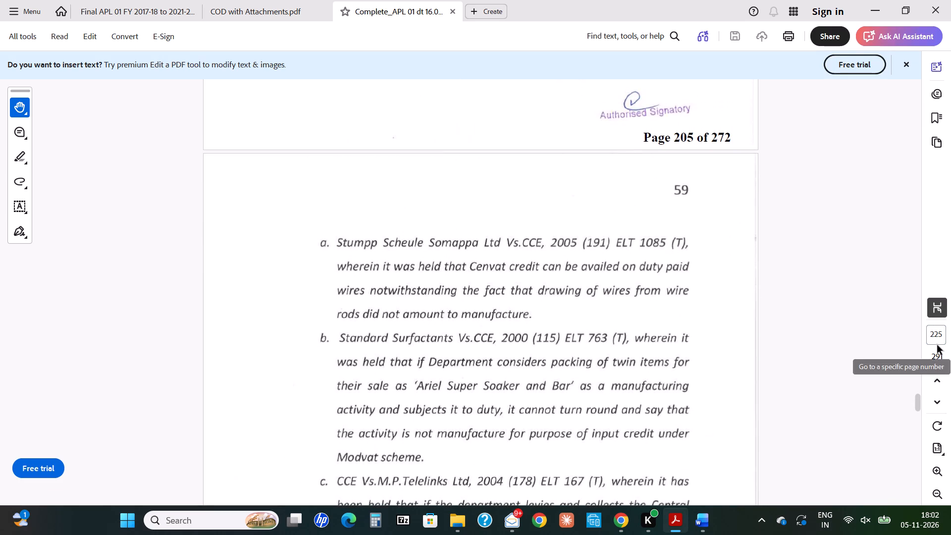
{"action": "scroll", "coordinate": [813, 403], "scroll_direction": "down", "scroll_amount": 5}
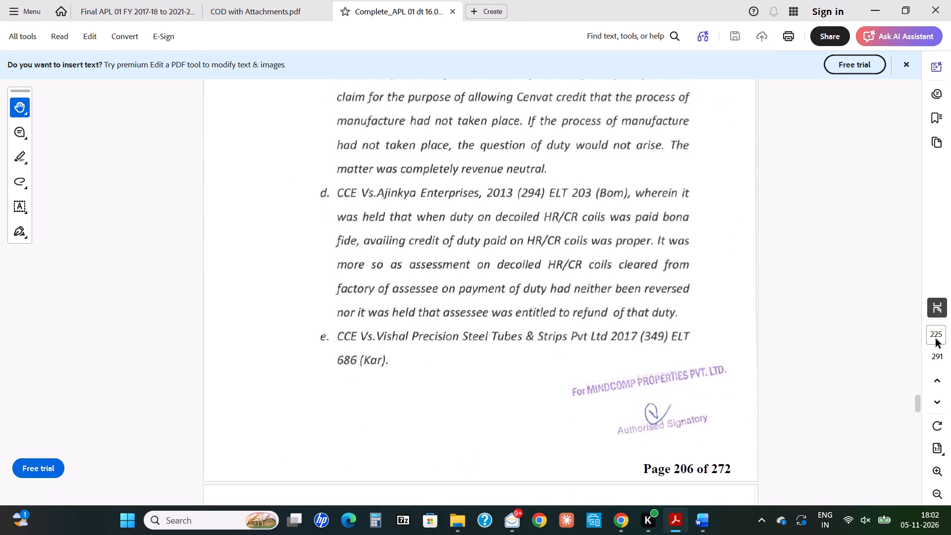
{"action": "left_click", "coordinate": [936, 339]}
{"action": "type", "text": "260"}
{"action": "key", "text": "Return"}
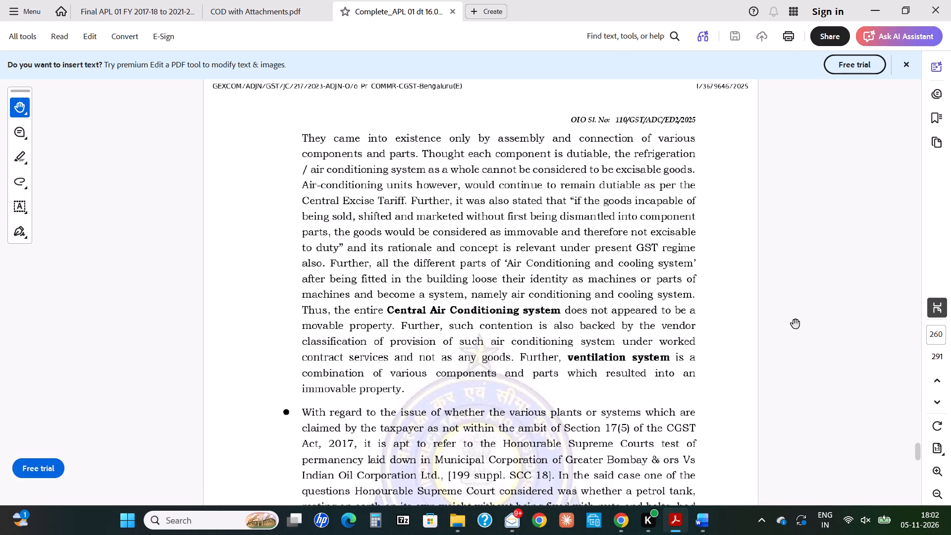
{"action": "scroll", "coordinate": [795, 324], "scroll_direction": "down", "scroll_amount": 3}
{"action": "scroll", "coordinate": [795, 324], "scroll_direction": "up", "scroll_amount": 12}
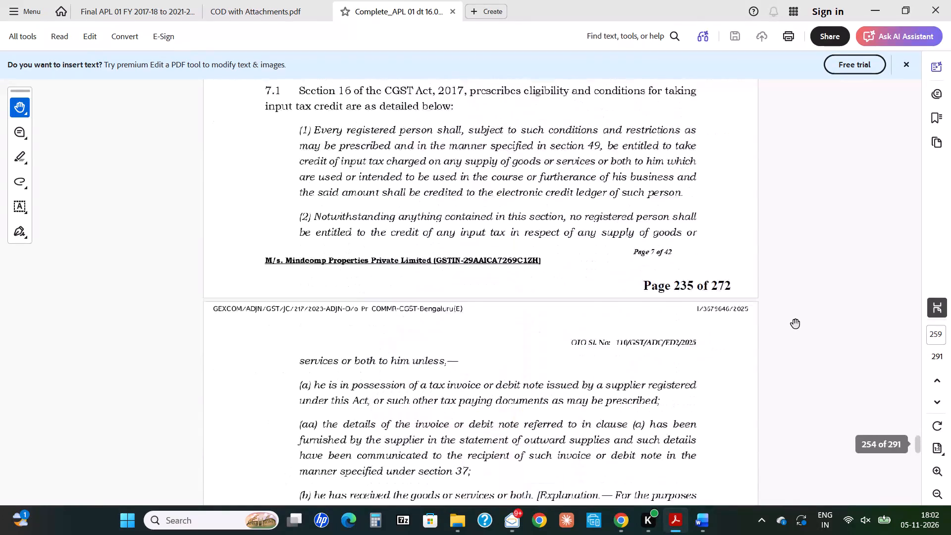
{"action": "scroll", "coordinate": [795, 324], "scroll_direction": "up", "scroll_amount": 6}
{"action": "scroll", "coordinate": [795, 324], "scroll_direction": "down", "scroll_amount": 1}
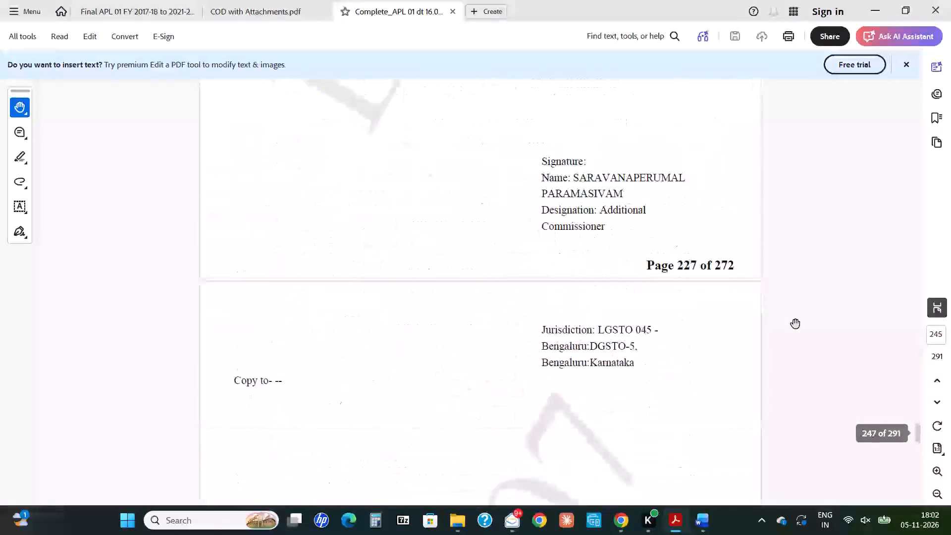
{"action": "scroll", "coordinate": [795, 324], "scroll_direction": "down", "scroll_amount": 2}
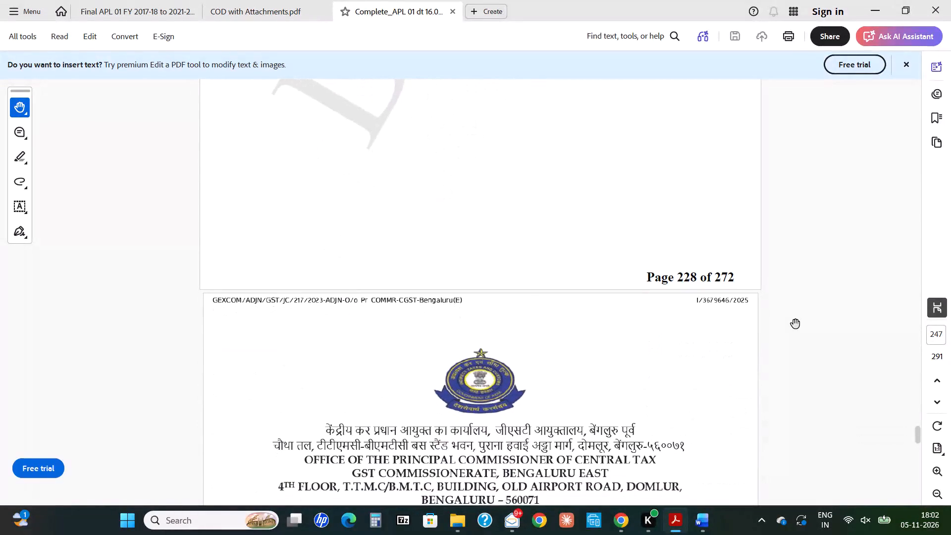
Go through the Order-in-Original to its closing page and examine the signature date and addressees.
{"action": "scroll", "coordinate": [795, 324], "scroll_direction": "down", "scroll_amount": 16}
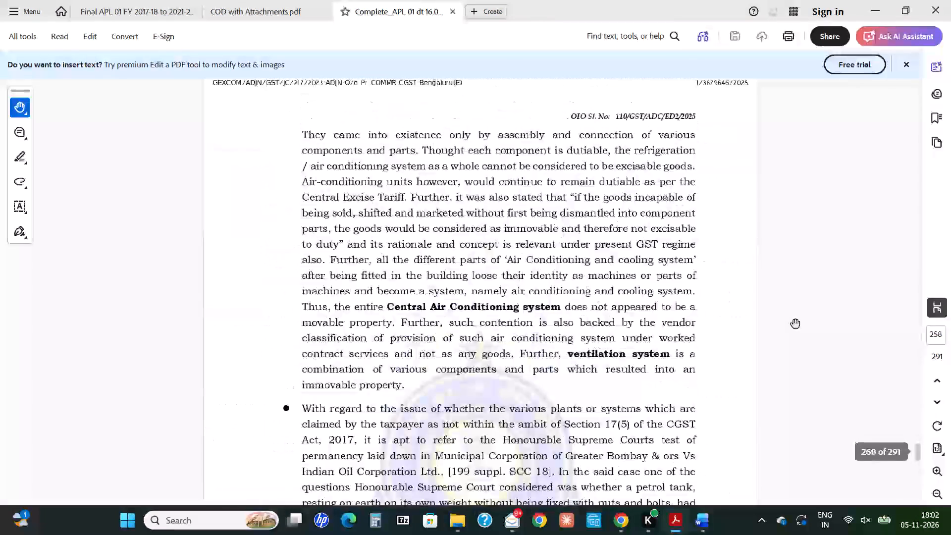
{"action": "scroll", "coordinate": [795, 324], "scroll_direction": "down", "scroll_amount": 11}
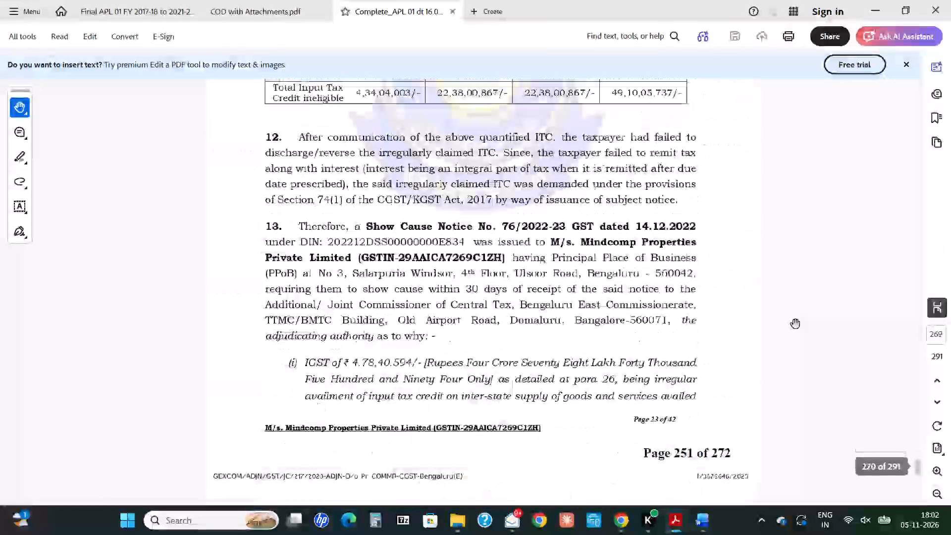
{"action": "scroll", "coordinate": [795, 324], "scroll_direction": "down", "scroll_amount": 4}
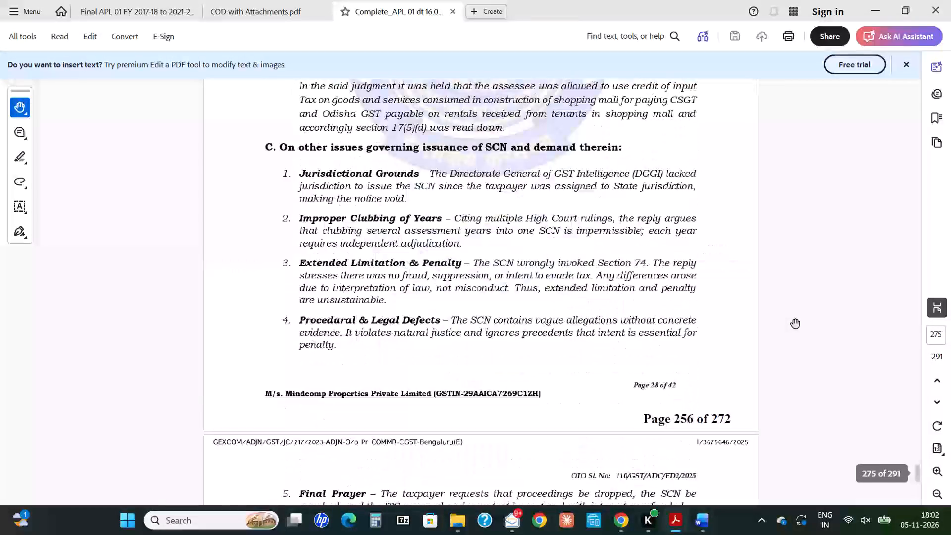
{"action": "scroll", "coordinate": [795, 324], "scroll_direction": "down", "scroll_amount": 5}
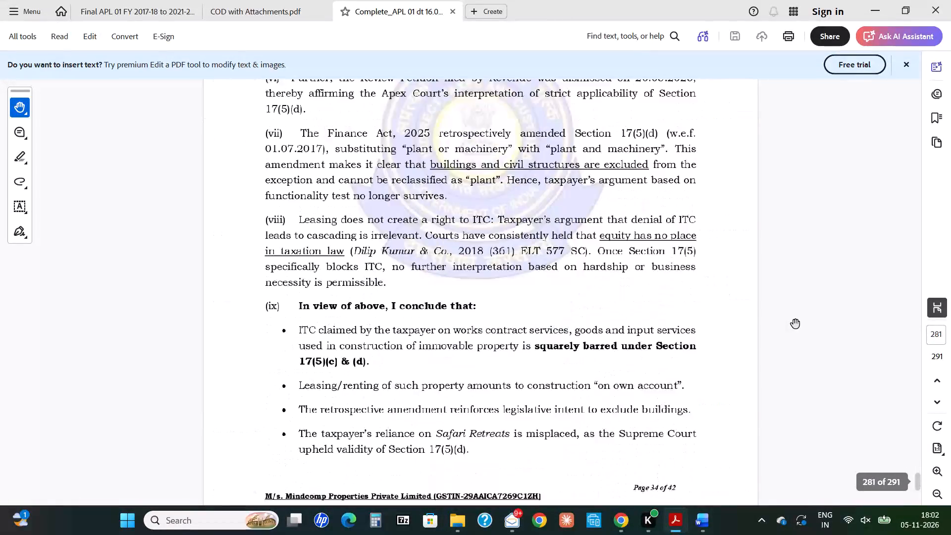
{"action": "scroll", "coordinate": [795, 324], "scroll_direction": "down", "scroll_amount": 4}
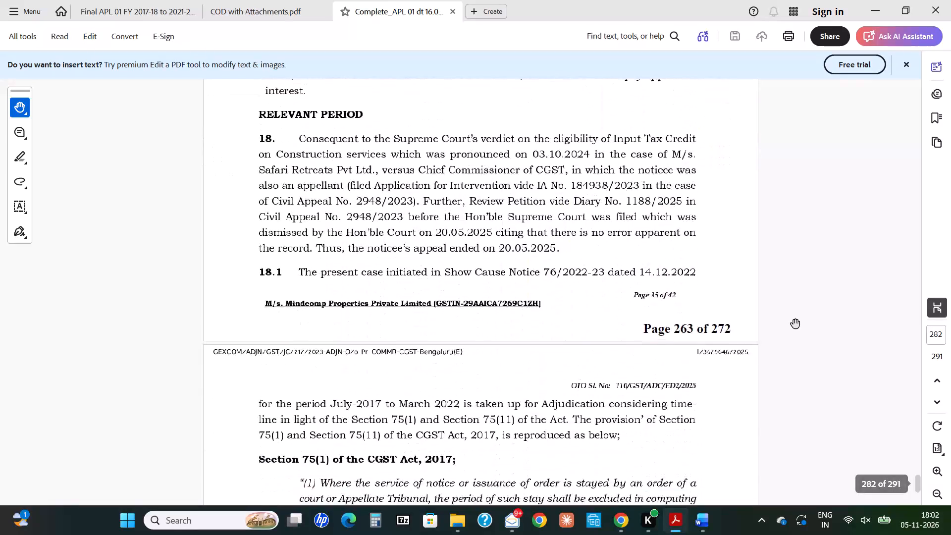
{"action": "scroll", "coordinate": [795, 324], "scroll_direction": "down", "scroll_amount": 9}
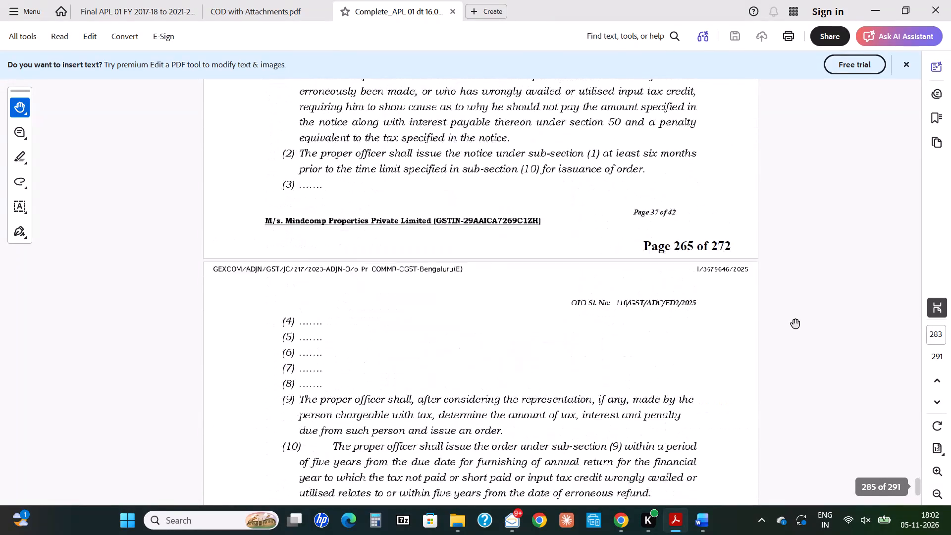
{"action": "scroll", "coordinate": [795, 324], "scroll_direction": "down", "scroll_amount": 4}
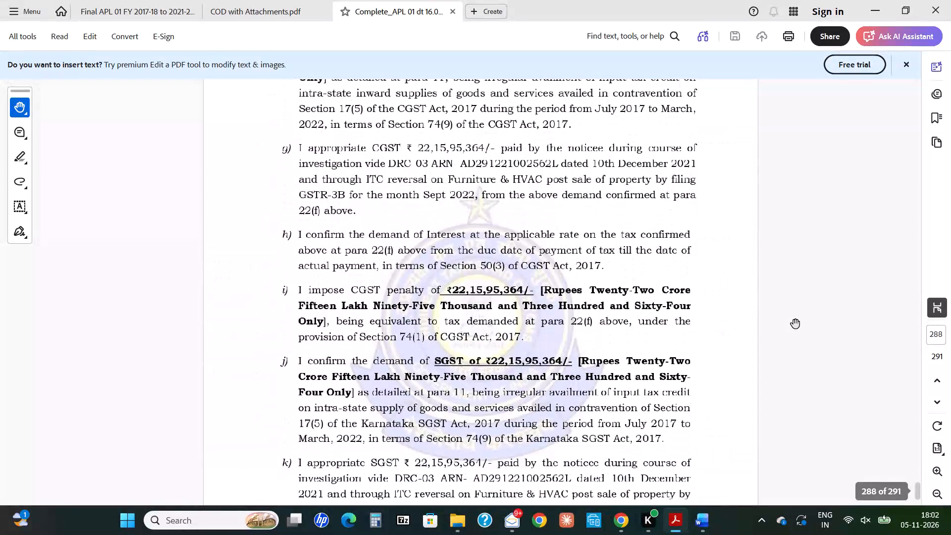
{"action": "scroll", "coordinate": [795, 324], "scroll_direction": "down", "scroll_amount": 1}
{"action": "scroll", "coordinate": [795, 324], "scroll_direction": "up", "scroll_amount": 2}
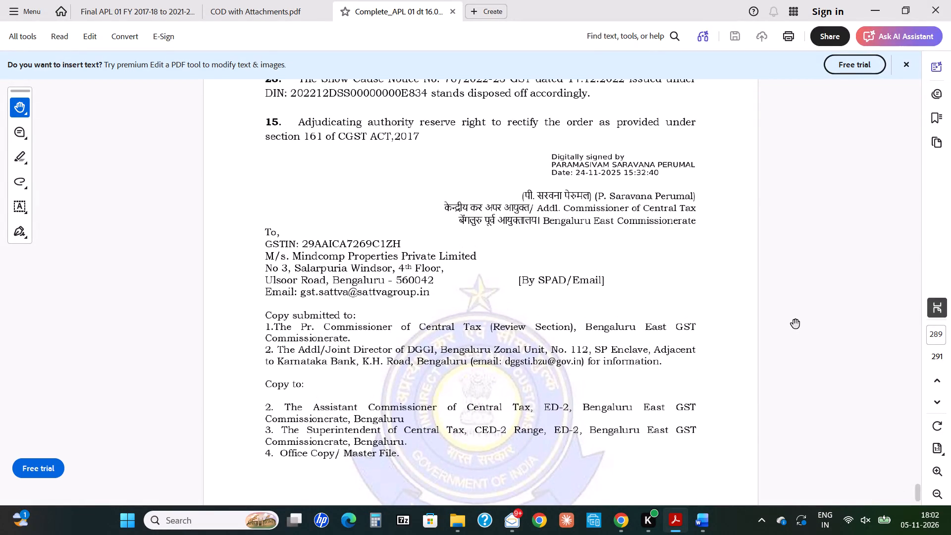
Switch to the letter in Word, end the opening sentence with a full stop and start a new paragraph.
{"action": "key", "text": "alt+Tab"}
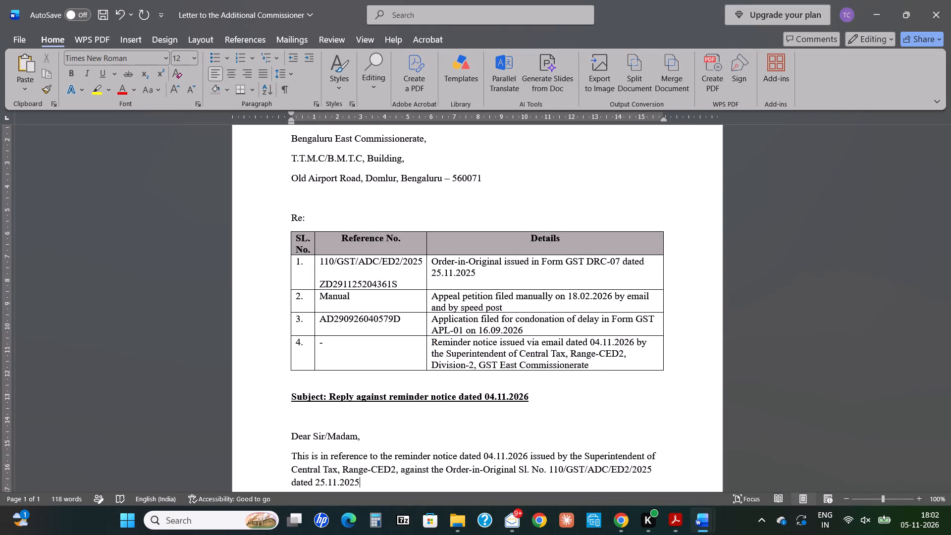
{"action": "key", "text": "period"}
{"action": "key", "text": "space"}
{"action": "key", "text": "Return"}
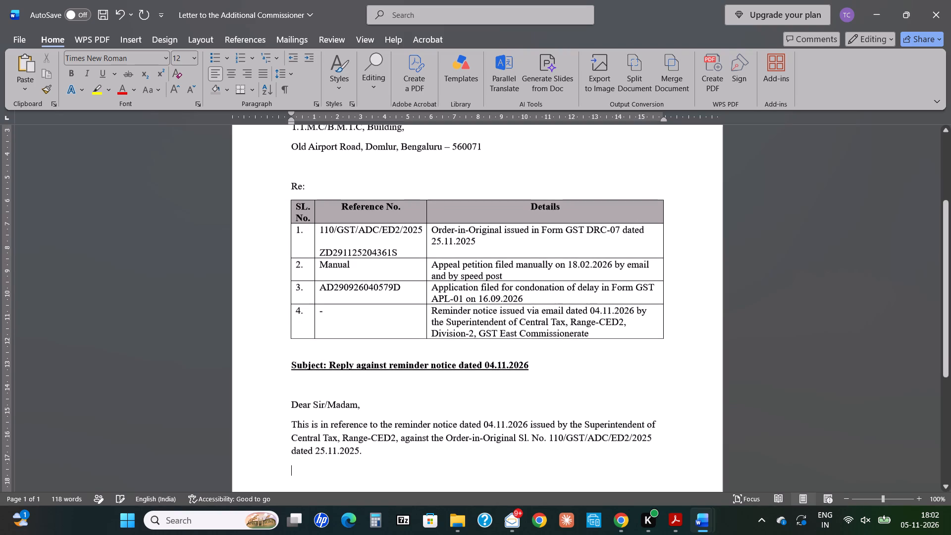
Write "We, the appellant have sought an appeal petition against the said Order-in-Original through the common portal." as the second paragraph's first sentence.
{"action": "key", "text": "alt+Tab"}
{"action": "key", "text": "alt+Tab"}
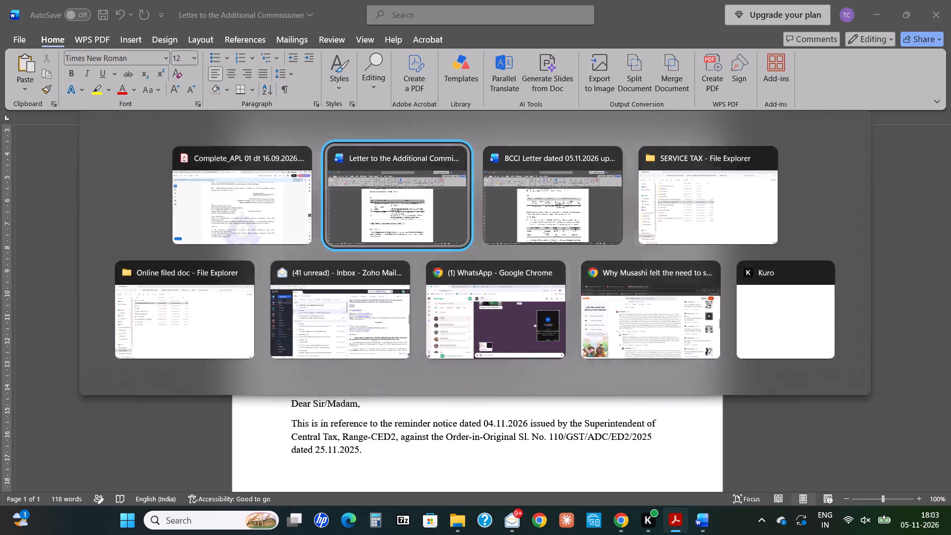
{"action": "key", "text": "alt+Tab"}
{"action": "key", "text": "alt+Tab"}
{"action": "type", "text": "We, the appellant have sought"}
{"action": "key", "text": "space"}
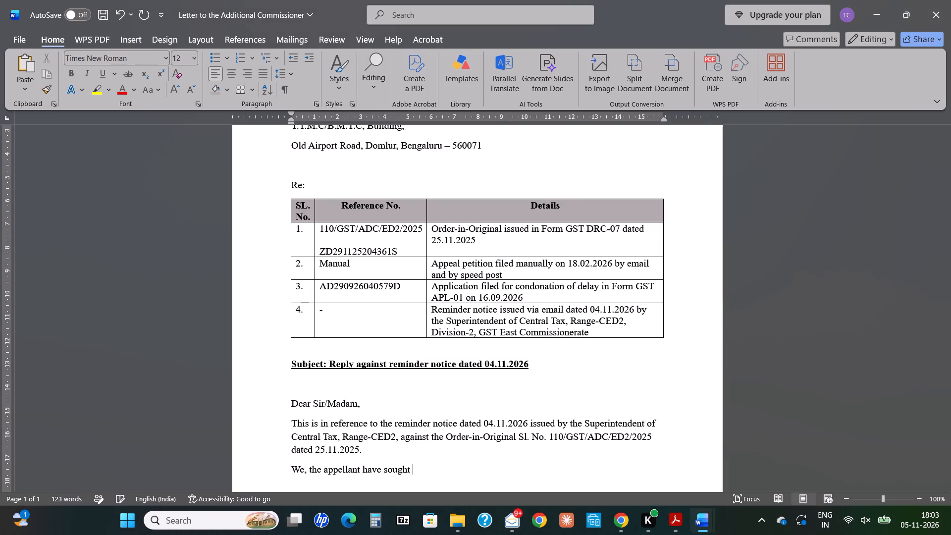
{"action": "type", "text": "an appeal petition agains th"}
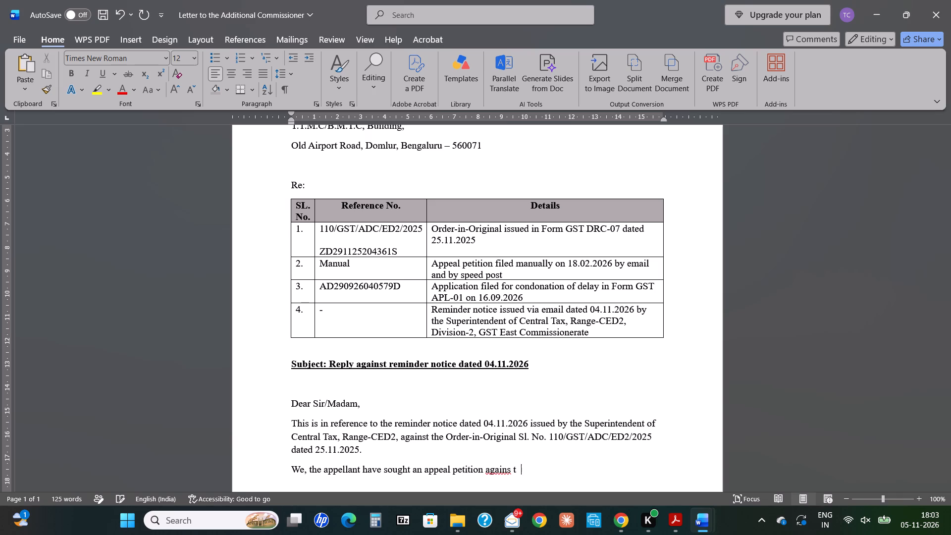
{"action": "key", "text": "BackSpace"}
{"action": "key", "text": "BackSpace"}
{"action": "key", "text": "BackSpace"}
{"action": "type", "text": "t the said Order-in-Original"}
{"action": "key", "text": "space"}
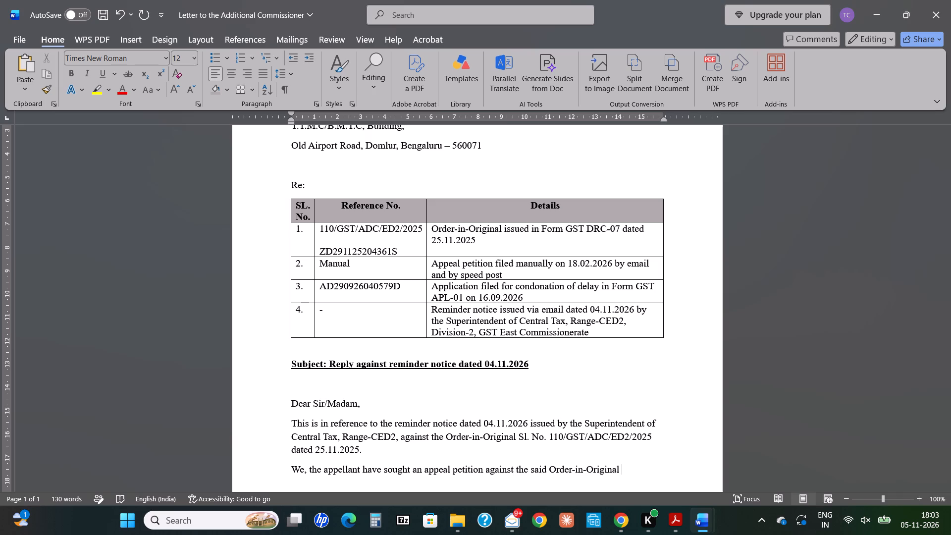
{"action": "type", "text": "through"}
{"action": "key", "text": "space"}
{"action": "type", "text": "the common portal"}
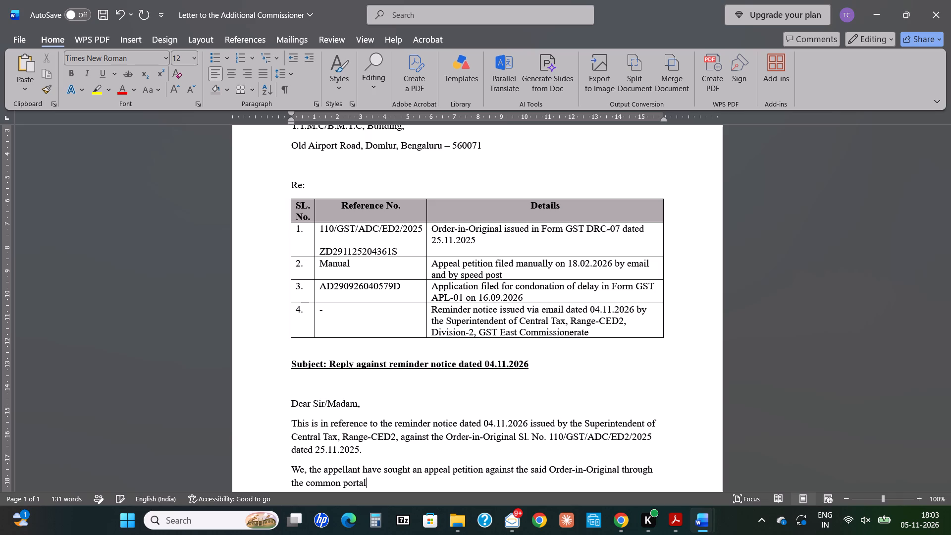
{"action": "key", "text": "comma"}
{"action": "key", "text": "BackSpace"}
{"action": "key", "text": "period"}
Change "have" to "had" in the second paragraph's first sentence.
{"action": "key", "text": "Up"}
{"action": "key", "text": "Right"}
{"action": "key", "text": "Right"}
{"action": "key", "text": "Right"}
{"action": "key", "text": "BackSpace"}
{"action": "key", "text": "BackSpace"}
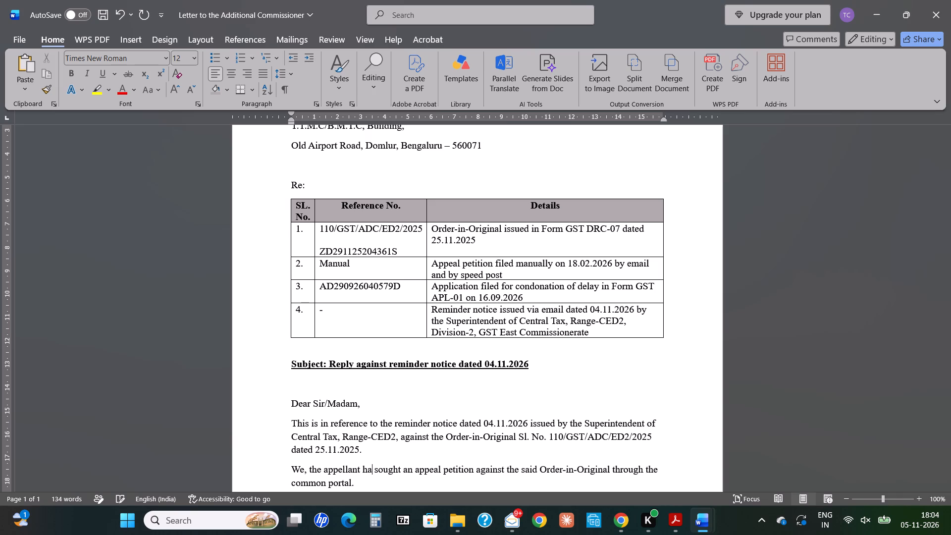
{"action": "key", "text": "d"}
Start the second paragraph's next sentence with "But, while attempting to file Form GST APL-01 on the GST Portal".
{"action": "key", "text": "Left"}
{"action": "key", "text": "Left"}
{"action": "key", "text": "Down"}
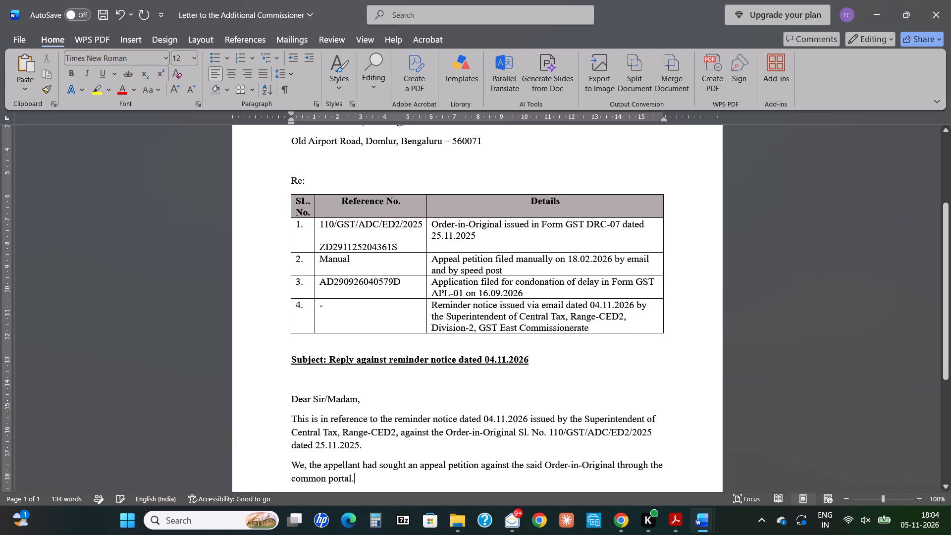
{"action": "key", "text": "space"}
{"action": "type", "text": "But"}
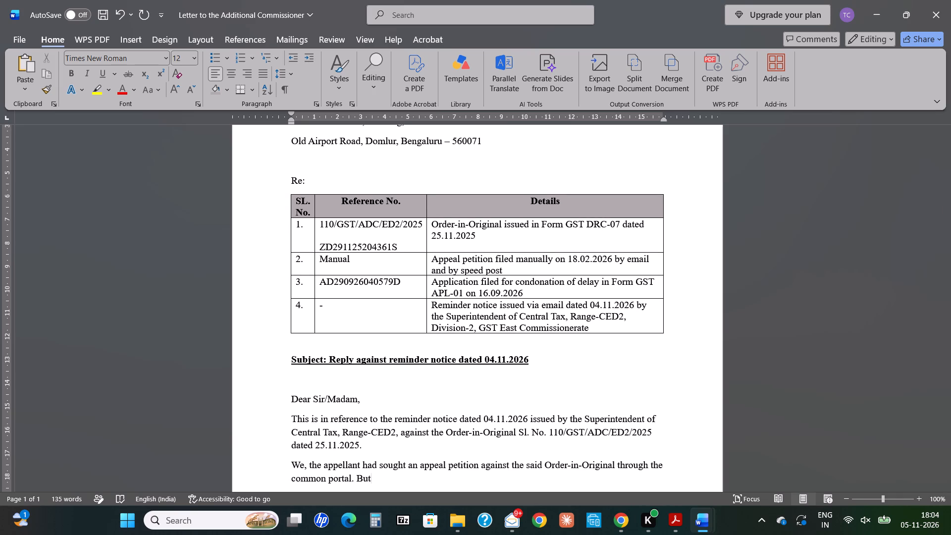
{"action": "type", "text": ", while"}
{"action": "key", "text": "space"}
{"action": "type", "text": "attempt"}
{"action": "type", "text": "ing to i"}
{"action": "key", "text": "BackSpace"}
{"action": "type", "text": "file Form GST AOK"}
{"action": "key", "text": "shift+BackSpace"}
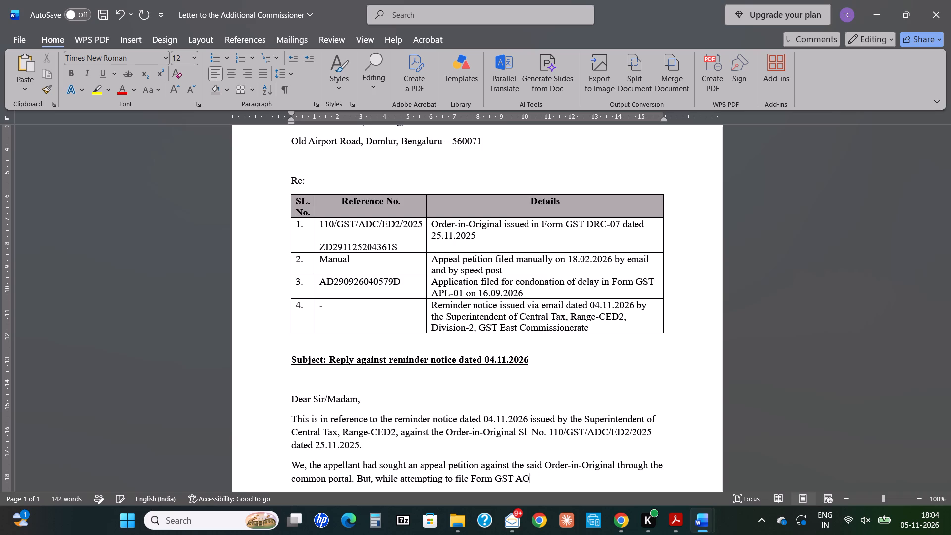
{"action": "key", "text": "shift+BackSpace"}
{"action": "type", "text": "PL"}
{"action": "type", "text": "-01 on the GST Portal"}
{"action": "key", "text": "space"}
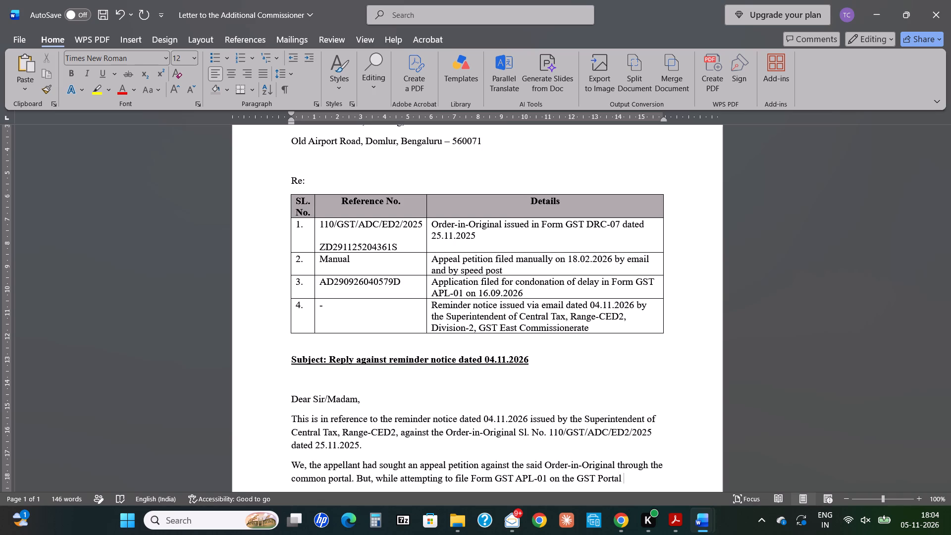
Continue the second paragraph's GST Portal sentence with ", the pre-deposit percentage was auto-populated at 10%".
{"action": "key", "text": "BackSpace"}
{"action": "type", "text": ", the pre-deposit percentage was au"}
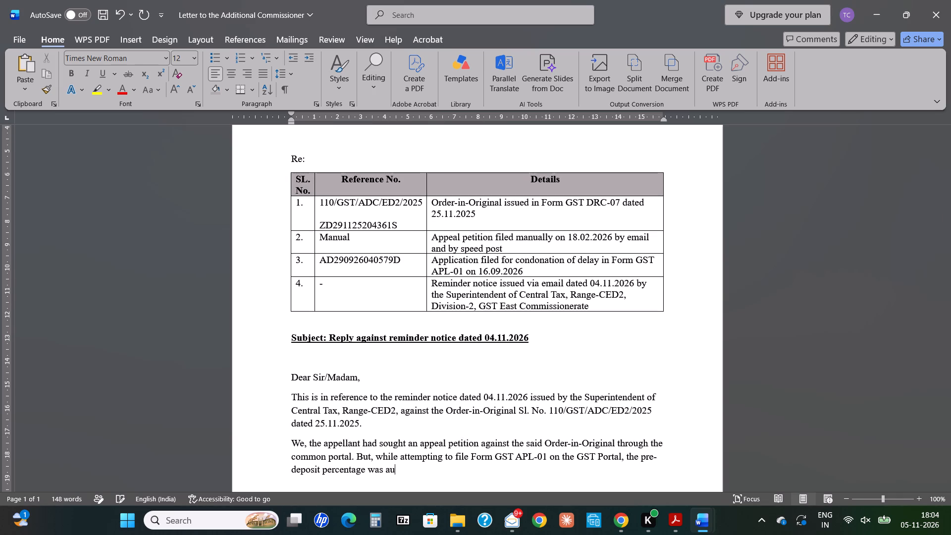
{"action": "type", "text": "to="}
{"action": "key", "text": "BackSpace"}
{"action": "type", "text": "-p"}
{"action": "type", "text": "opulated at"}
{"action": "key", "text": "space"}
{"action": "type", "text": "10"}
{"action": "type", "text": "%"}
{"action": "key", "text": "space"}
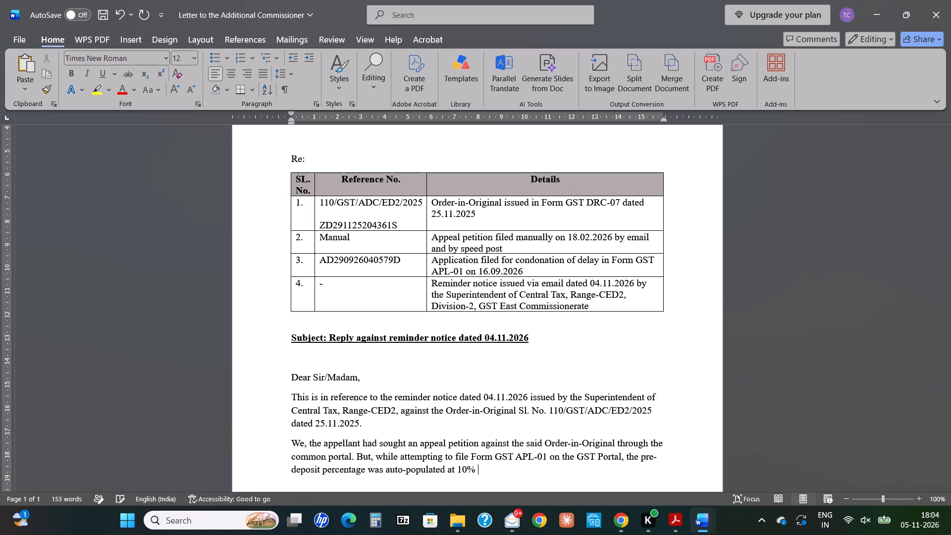
Finish the pre-deposit sentence with "and the corresponding field was non-editable.".
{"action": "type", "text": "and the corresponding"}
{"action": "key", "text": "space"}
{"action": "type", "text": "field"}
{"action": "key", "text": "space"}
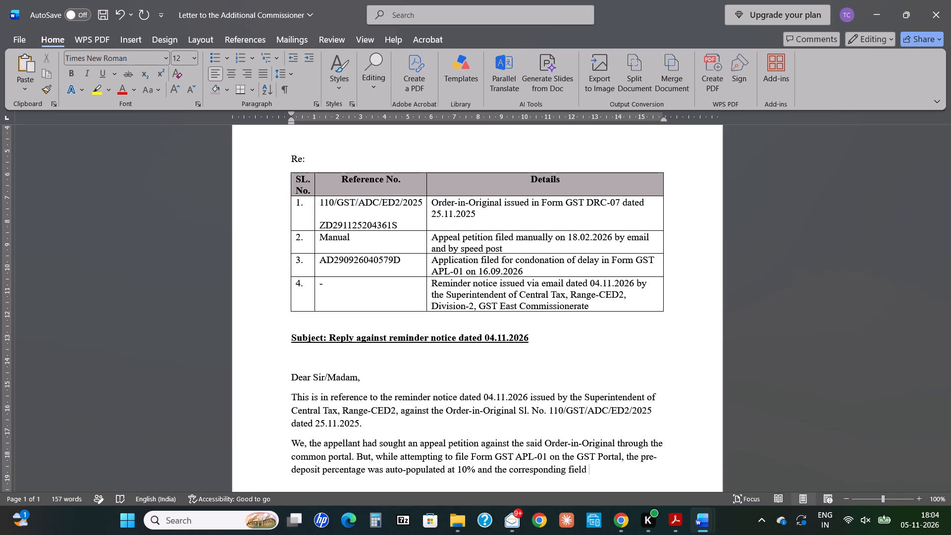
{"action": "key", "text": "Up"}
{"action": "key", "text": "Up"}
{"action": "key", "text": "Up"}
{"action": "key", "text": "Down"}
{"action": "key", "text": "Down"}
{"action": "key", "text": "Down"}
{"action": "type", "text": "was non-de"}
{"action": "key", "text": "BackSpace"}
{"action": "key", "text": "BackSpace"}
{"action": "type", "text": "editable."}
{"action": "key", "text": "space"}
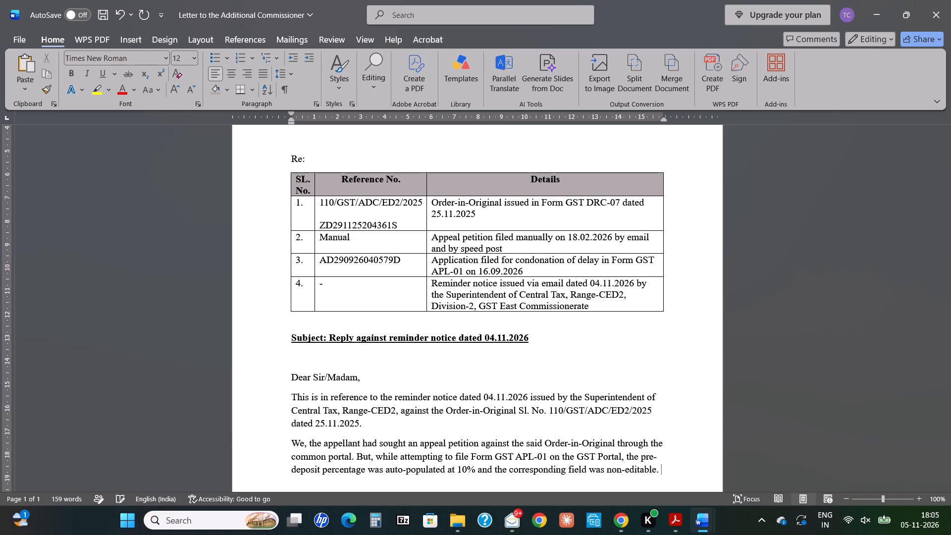
Start the following sentence with "In the present case, the entire tax demand under the said order-in-original".
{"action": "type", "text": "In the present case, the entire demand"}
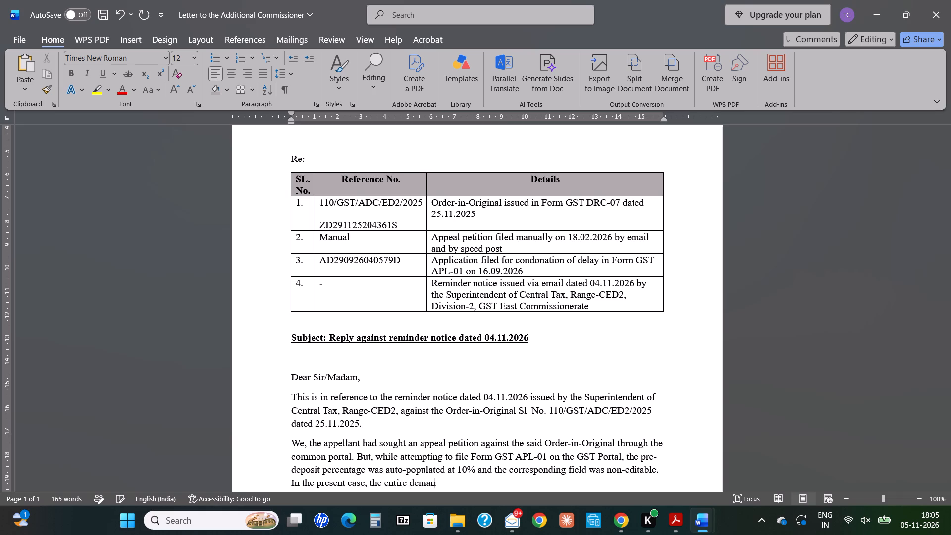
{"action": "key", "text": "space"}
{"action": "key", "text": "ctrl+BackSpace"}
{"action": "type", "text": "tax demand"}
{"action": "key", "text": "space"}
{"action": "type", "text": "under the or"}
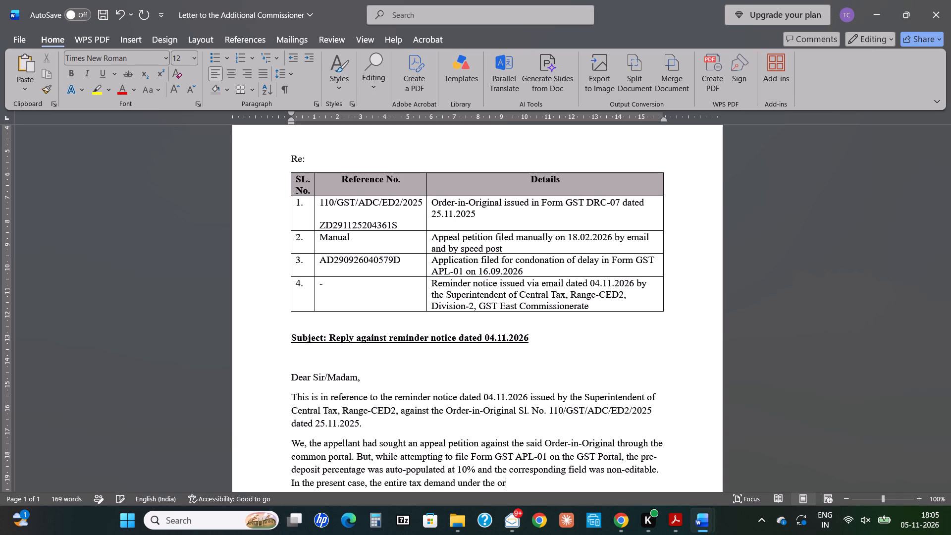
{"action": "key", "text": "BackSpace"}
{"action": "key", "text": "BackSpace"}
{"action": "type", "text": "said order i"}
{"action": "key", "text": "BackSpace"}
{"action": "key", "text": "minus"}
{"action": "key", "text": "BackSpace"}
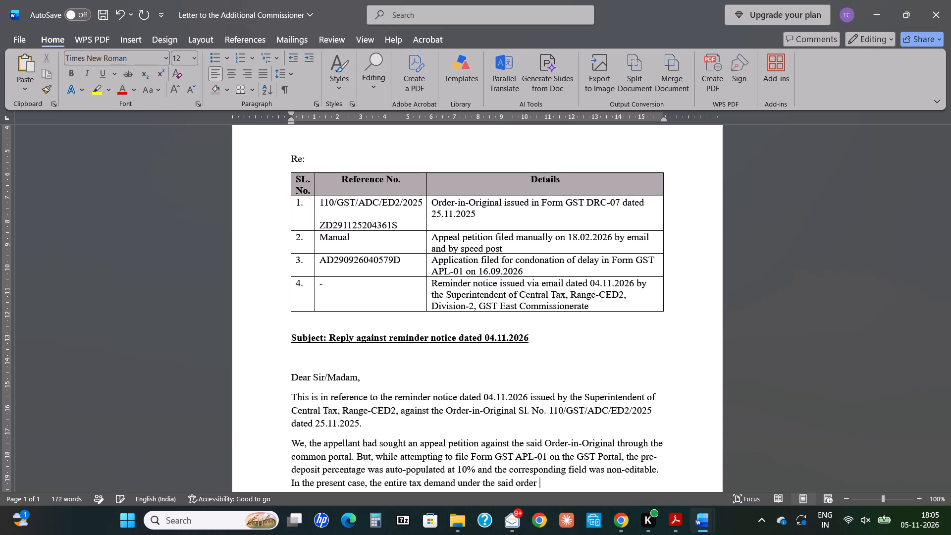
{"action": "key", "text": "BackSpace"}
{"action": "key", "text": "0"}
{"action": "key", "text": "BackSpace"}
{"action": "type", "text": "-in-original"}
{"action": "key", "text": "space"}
Continue the tax demand sentence with "stood fully appropriated against the ITC reversed under protest vide Form GST DRC-03".
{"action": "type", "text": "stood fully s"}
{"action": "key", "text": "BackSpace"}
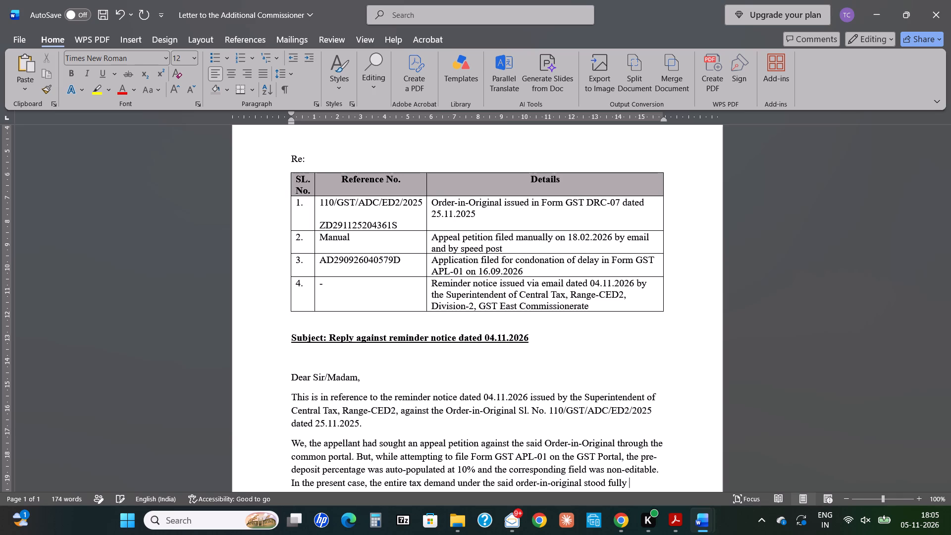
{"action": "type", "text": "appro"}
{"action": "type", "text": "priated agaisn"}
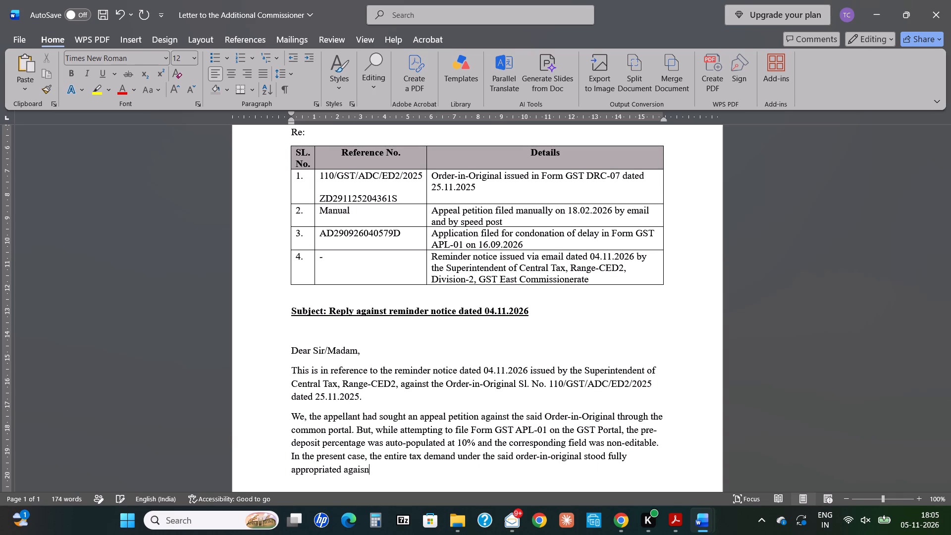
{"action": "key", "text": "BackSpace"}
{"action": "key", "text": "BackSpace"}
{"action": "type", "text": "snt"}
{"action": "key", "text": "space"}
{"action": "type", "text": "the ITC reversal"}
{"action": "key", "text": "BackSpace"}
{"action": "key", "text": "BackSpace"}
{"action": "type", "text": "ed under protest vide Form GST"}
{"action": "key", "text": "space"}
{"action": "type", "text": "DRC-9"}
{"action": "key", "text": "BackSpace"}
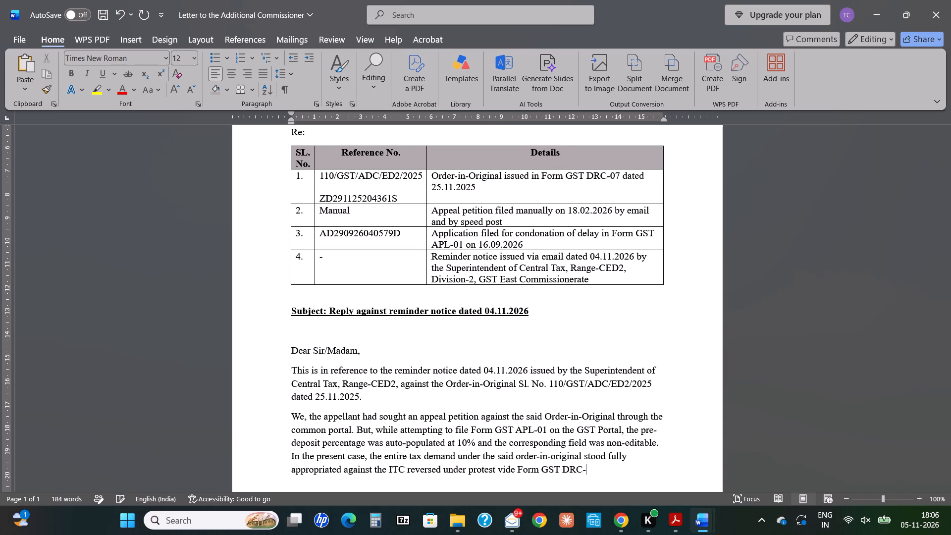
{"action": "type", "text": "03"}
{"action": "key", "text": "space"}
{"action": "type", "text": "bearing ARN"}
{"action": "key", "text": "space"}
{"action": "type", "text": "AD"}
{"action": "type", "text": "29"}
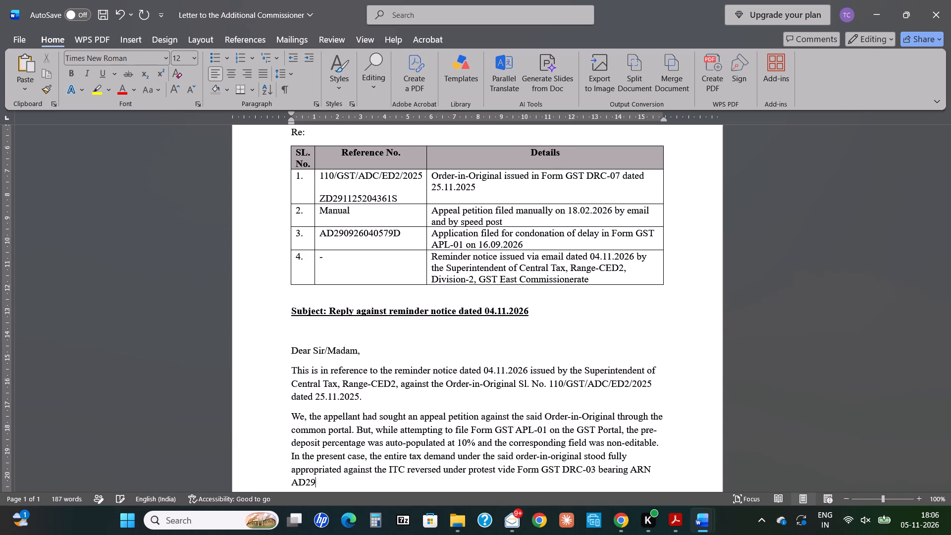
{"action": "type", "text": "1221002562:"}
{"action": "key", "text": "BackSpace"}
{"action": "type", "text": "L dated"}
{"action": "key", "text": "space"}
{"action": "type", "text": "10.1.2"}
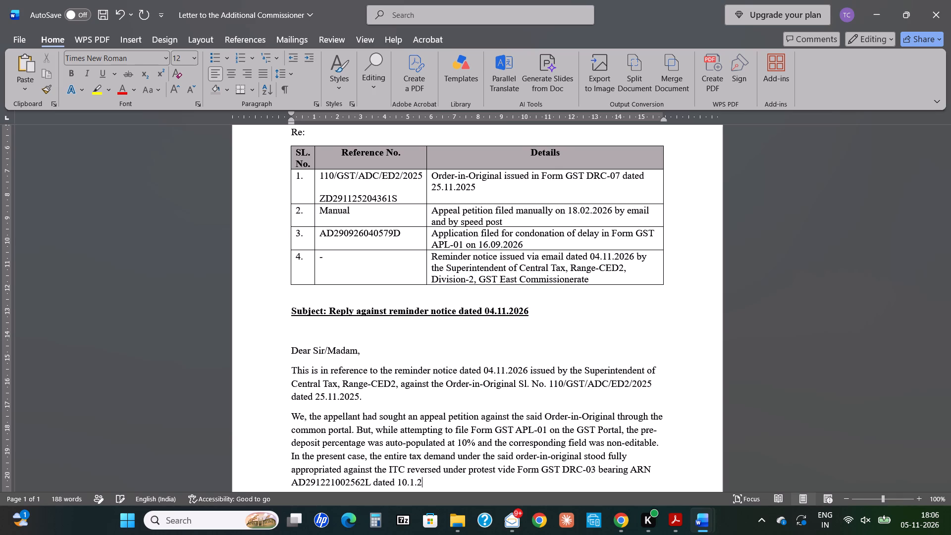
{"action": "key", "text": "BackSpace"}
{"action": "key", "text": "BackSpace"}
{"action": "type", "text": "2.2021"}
Continue the sentence with "and the ITC reversal relating to Furniture & HVAC".
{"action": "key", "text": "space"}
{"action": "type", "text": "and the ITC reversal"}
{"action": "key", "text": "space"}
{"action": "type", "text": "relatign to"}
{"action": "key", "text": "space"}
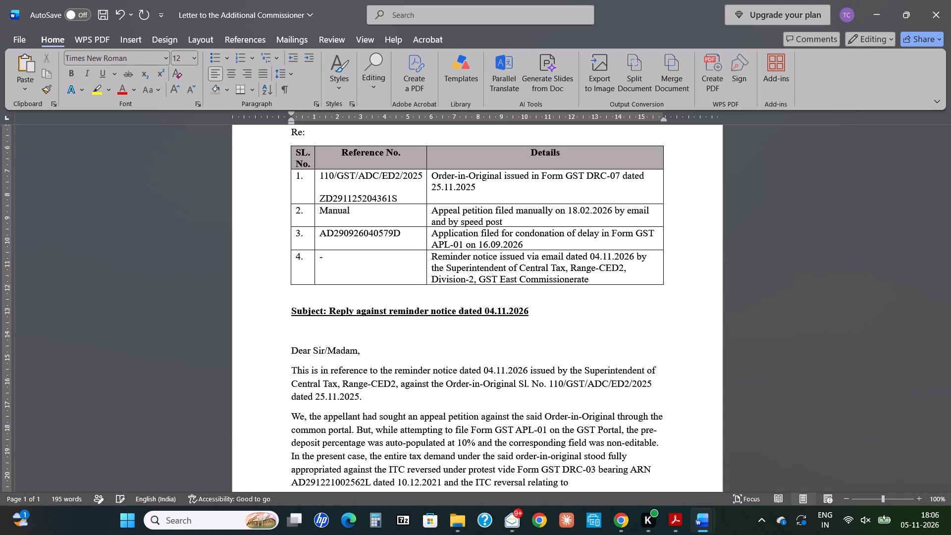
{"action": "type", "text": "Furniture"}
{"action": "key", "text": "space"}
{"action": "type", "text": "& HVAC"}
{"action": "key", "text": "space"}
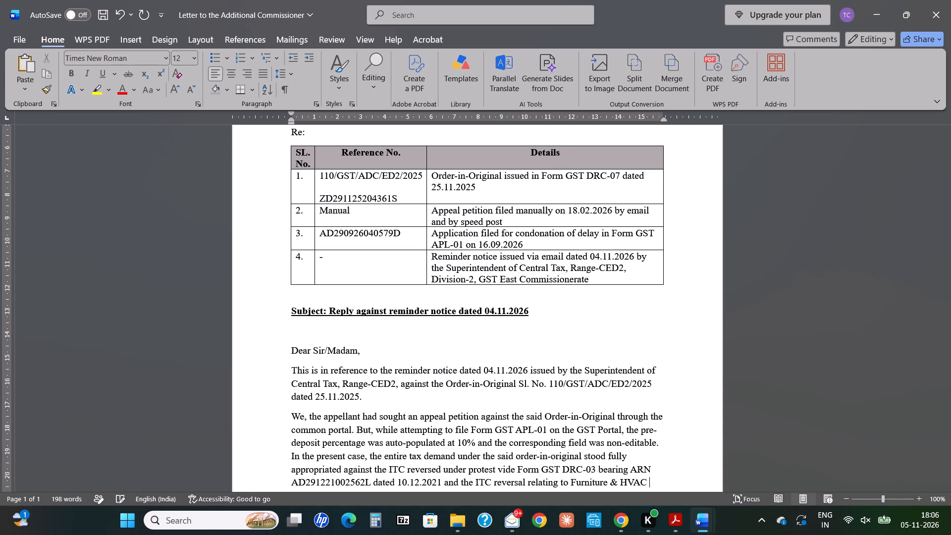
Complete the ITC reversal clause with "effected through the GSTR-3B for September 2022".
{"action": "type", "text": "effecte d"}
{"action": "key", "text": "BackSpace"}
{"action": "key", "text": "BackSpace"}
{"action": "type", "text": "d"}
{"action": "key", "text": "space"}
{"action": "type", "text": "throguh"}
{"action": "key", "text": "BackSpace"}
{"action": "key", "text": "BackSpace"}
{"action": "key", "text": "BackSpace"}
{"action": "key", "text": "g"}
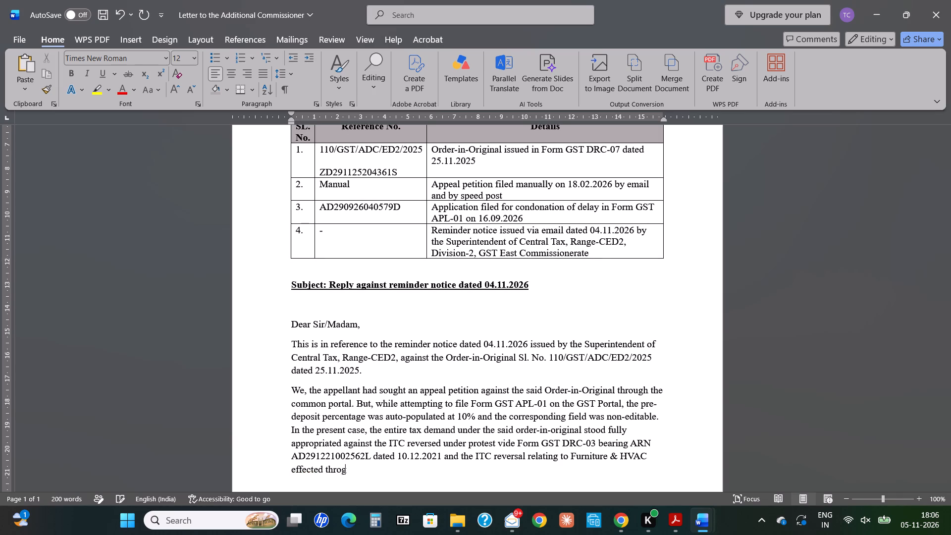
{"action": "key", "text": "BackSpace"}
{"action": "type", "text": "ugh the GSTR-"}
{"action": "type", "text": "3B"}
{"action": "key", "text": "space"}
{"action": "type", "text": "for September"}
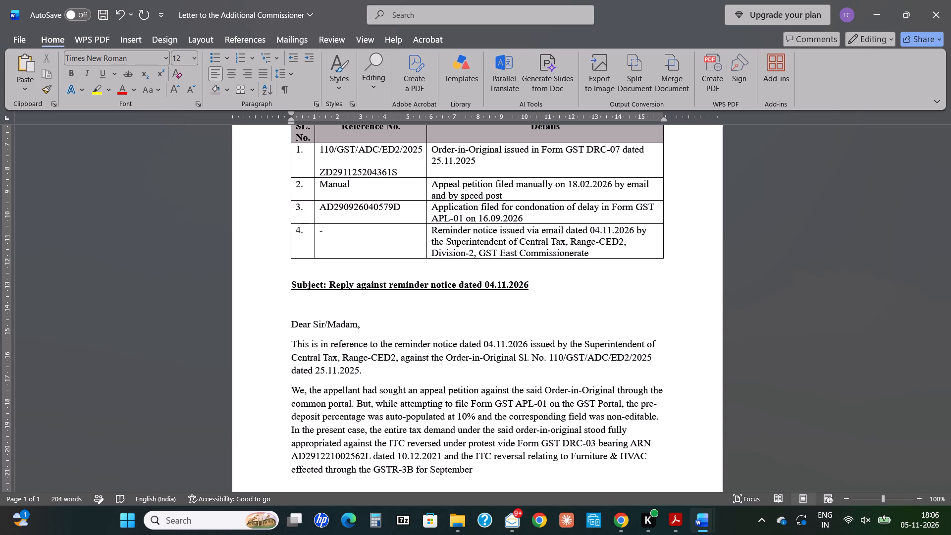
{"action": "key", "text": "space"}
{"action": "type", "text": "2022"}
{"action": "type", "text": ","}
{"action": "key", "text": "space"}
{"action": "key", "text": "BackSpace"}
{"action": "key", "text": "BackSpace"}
End the ITC reversal sentence and begin a new one with "Consequently, the tax liability reflected pursuant".
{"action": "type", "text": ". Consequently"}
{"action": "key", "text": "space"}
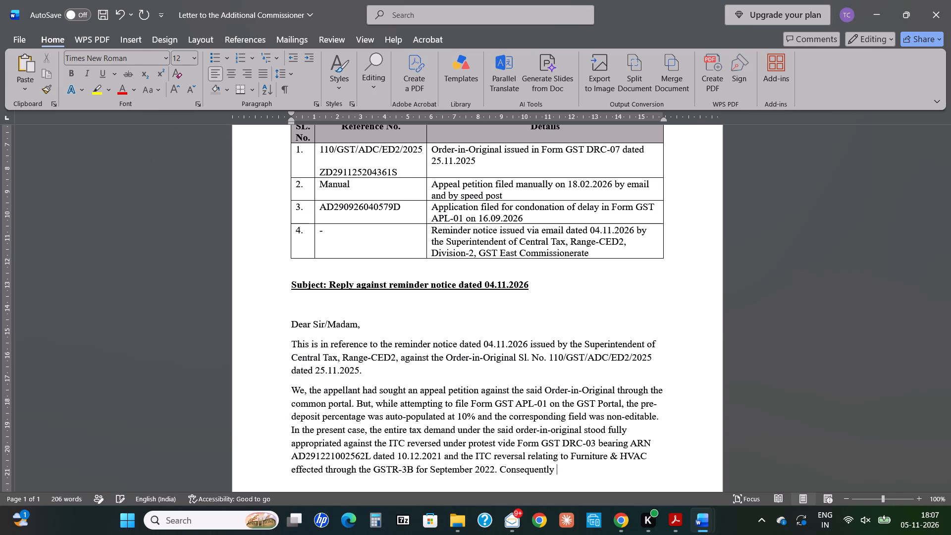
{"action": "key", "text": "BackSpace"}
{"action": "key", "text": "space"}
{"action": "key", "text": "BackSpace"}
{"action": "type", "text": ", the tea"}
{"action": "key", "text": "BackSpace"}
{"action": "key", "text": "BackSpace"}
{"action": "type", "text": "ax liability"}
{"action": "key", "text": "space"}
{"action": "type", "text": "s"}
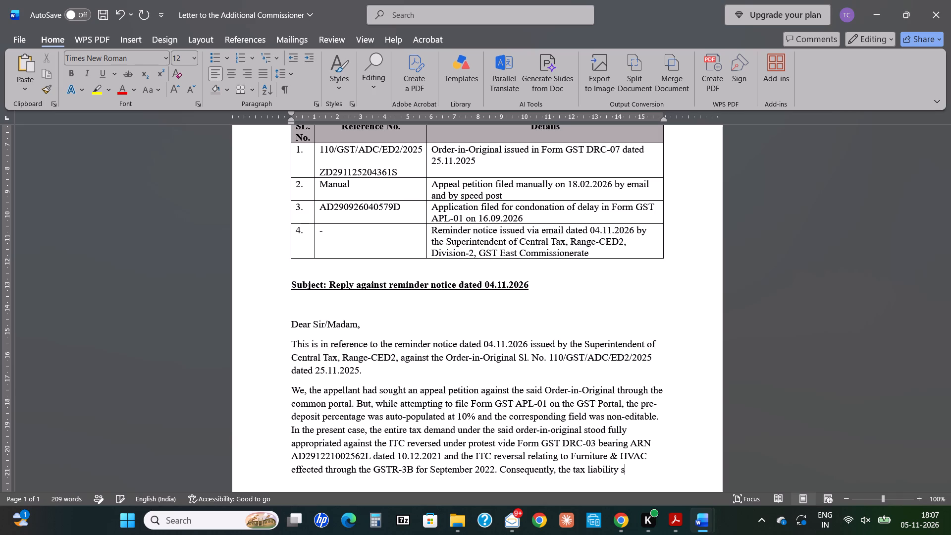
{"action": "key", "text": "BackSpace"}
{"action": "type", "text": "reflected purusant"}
Complete the tax liability sentence with "to the impugned order stood reduced to Nil.".
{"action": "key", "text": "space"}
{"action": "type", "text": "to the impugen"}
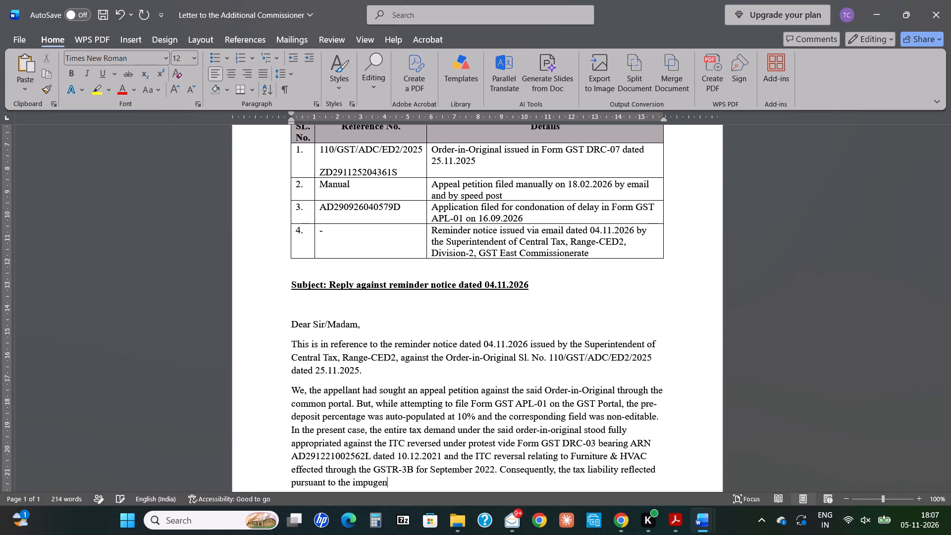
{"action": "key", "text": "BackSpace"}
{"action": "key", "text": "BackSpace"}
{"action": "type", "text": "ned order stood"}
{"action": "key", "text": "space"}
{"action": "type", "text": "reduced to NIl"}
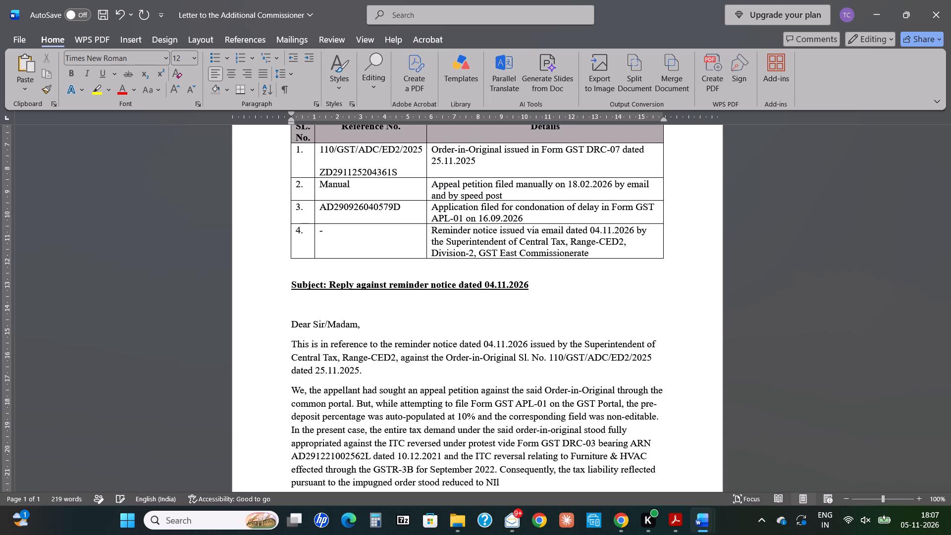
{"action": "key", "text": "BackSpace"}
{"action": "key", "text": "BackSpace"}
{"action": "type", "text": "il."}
Begin the following sentence with "The only residual element of the order".
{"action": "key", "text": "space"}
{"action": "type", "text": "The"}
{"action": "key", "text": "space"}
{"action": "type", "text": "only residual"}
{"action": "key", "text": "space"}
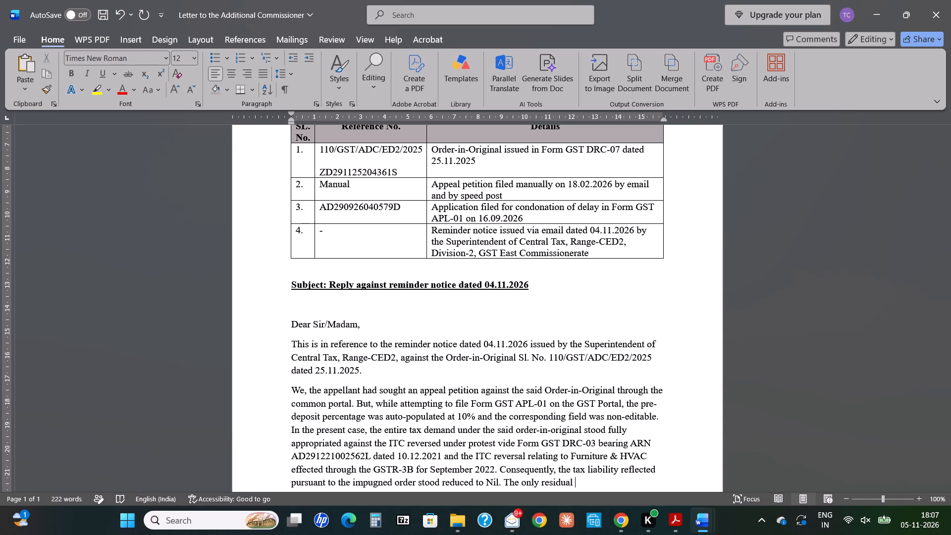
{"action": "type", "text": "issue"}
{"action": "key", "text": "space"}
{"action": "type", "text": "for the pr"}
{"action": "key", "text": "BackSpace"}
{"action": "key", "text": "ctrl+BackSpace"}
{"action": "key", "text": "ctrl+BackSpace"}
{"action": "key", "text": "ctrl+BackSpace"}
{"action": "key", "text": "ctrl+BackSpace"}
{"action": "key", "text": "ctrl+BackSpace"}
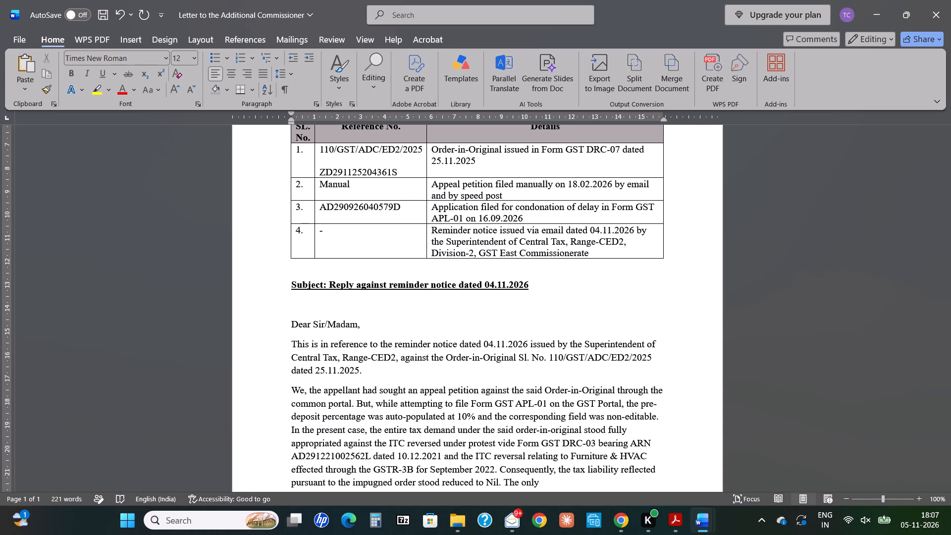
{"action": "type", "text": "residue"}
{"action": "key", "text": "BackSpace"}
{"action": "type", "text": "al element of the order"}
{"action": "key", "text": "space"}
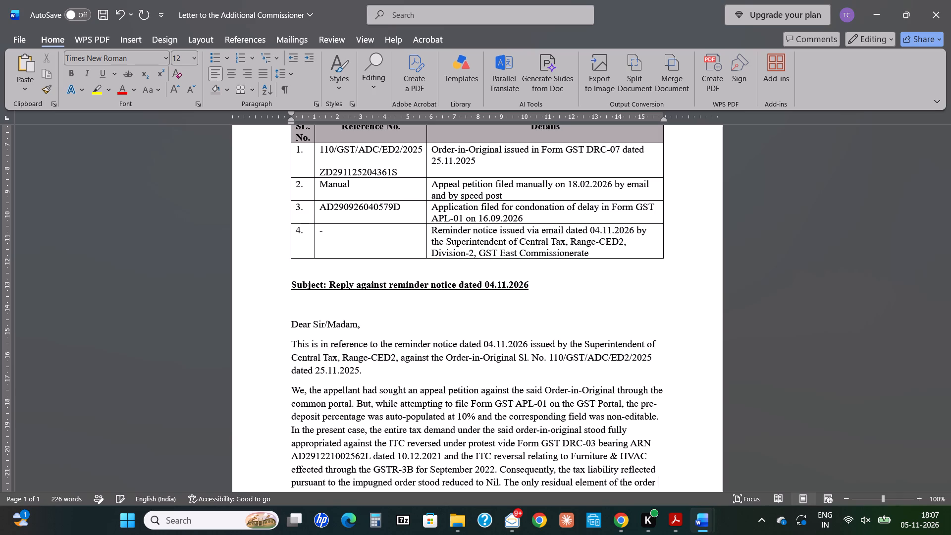
Continue the residual element sentence with "was therefore, the applicable interest (not quantified in the impugned order)".
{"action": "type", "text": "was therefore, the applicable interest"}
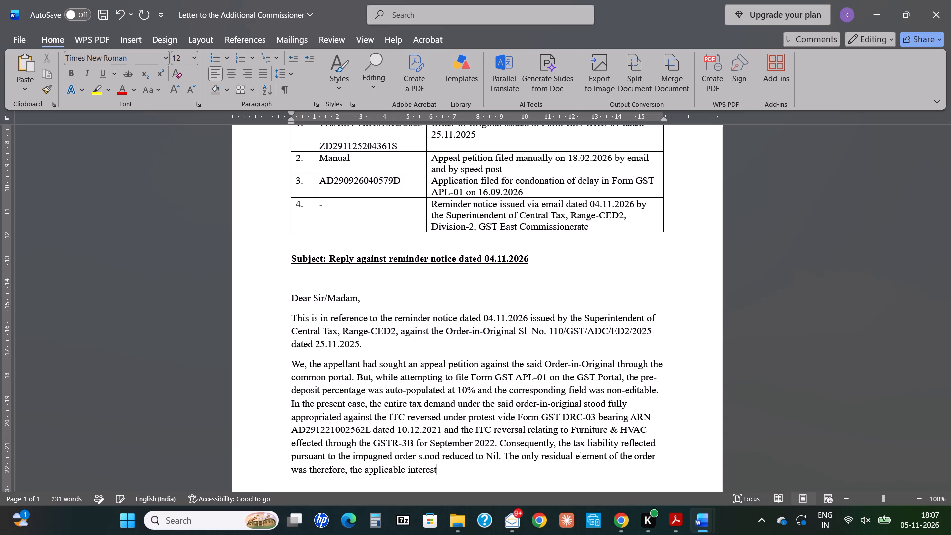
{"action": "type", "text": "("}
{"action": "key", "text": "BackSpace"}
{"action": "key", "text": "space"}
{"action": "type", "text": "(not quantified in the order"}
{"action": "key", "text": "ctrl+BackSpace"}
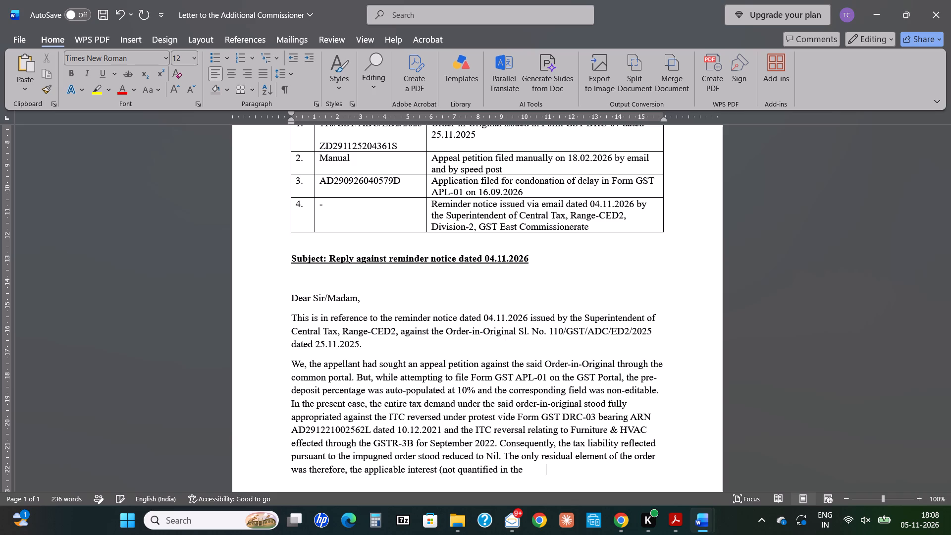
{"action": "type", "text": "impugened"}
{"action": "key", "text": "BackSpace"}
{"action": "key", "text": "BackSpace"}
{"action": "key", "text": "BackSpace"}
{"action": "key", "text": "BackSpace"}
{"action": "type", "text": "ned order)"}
Complete the residual element sentence with "and the penalty under Section 74 of the CGST Act, 2017.".
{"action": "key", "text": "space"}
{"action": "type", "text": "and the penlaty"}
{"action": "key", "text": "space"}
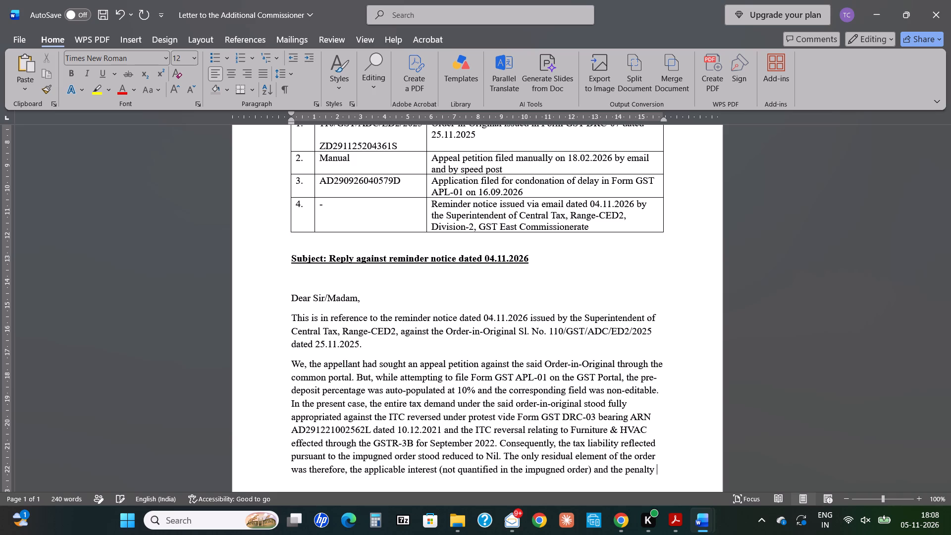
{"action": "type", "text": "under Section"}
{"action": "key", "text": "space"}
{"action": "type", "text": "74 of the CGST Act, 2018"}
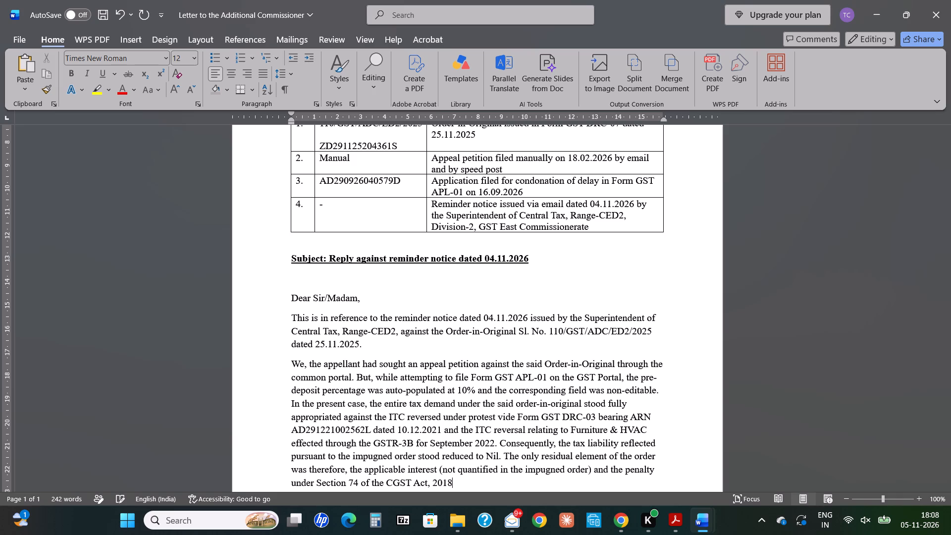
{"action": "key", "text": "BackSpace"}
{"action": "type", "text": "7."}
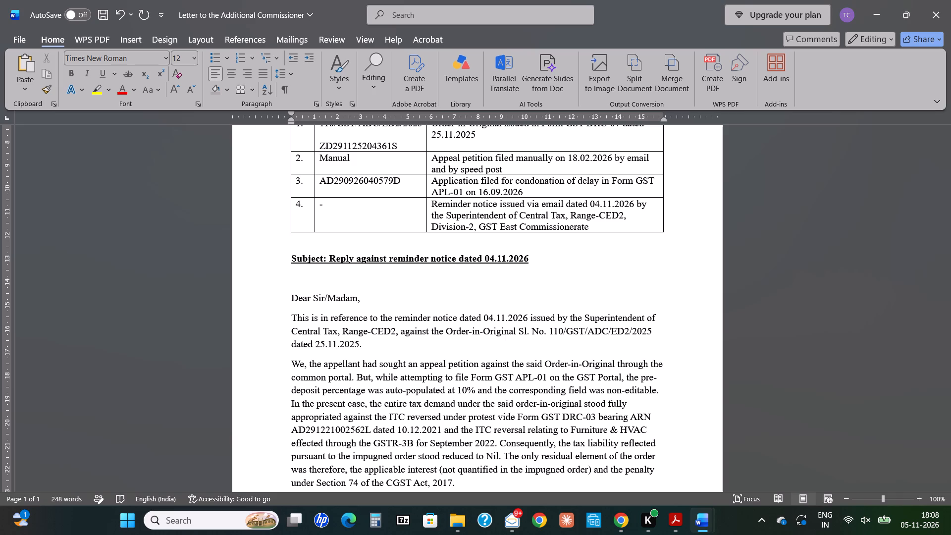
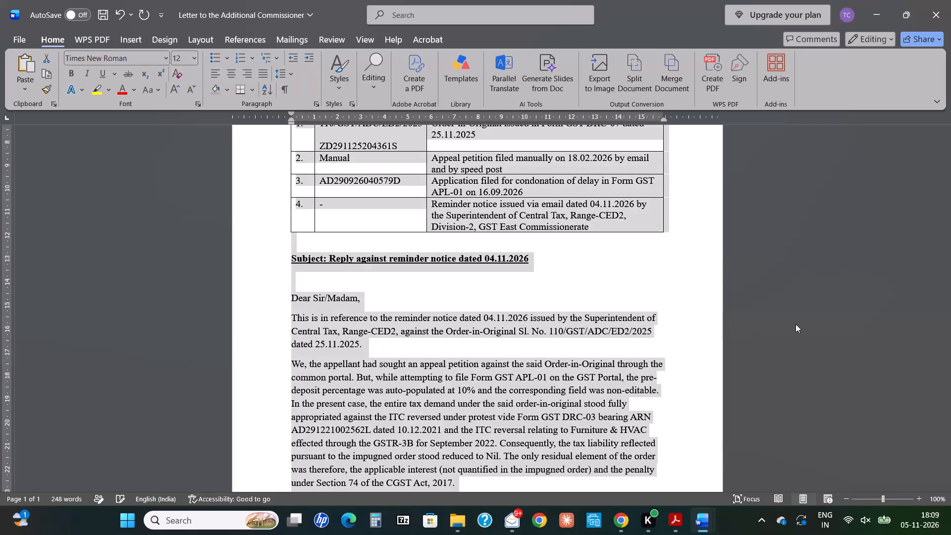
Justify the letter body from "Dear Sir/Madam," to the end of the text and set its line spacing to 1.5.
{"action": "key", "text": "Up"}
{"action": "key", "text": "Down"}
{"action": "key", "text": "Down"}
{"action": "key", "text": "Down"}
{"action": "key", "text": "Down"}
{"action": "key", "text": "Down"}
{"action": "key", "text": "Down"}
{"action": "key", "text": "Down"}
{"action": "key", "text": "Down"}
{"action": "key", "text": "Down"}
{"action": "key", "text": "Down"}
{"action": "key", "text": "Down"}
{"action": "key", "text": "Down"}
{"action": "key", "text": "Down"}
{"action": "key", "text": "Down"}
{"action": "key", "text": "Down"}
{"action": "key", "text": "Down"}
{"action": "key", "text": "Down"}
{"action": "key", "text": "Down"}
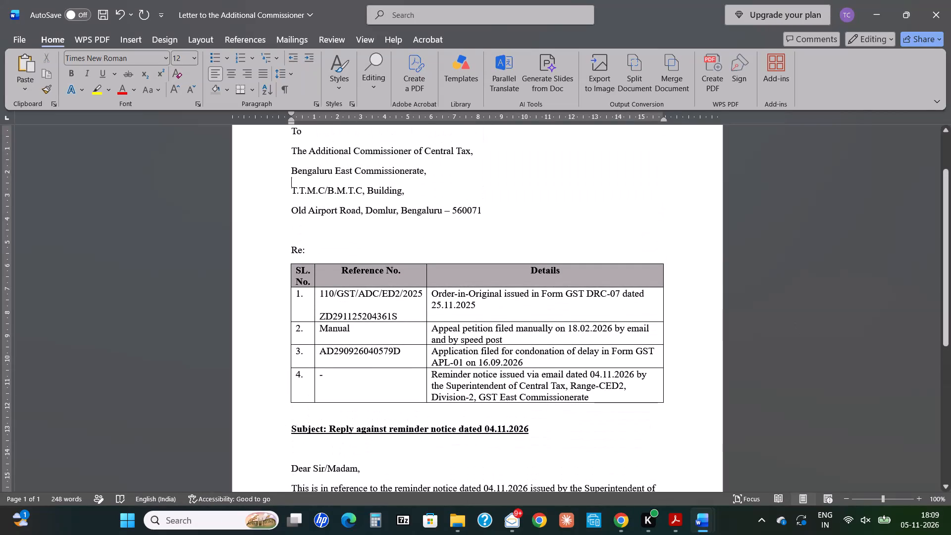
{"action": "key", "text": "ctrl+a"}
{"action": "key", "text": "Down"}
{"action": "key", "text": "Up"}
{"action": "key", "text": "Up"}
{"action": "key", "text": "Up"}
{"action": "key", "text": "Up"}
{"action": "key", "text": "Up"}
{"action": "key", "text": "Up"}
{"action": "key", "text": "Up"}
{"action": "key", "text": "Up"}
{"action": "key", "text": "Up"}
{"action": "key", "text": "Up"}
{"action": "key", "text": "Up"}
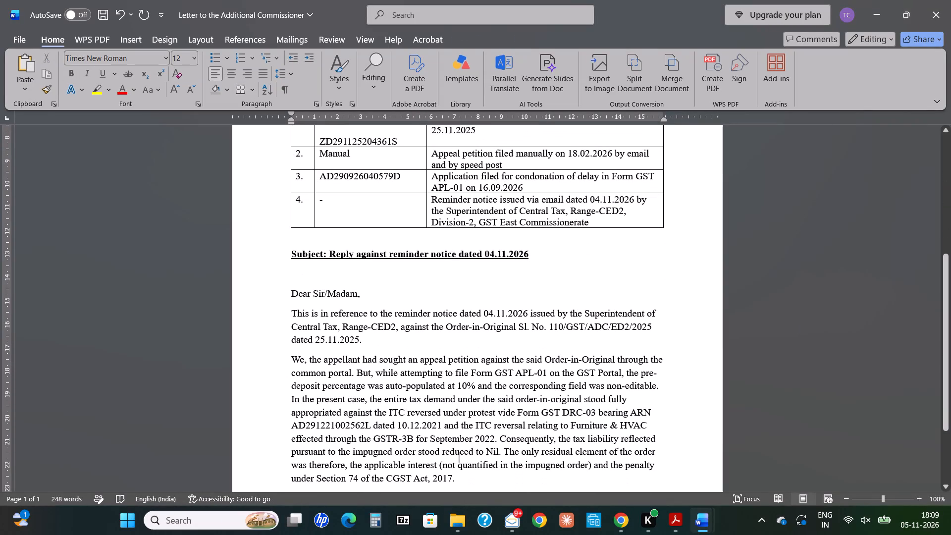
{"action": "key", "text": "Up"}
{"action": "key", "text": "Up"}
{"action": "key", "text": "Up"}
{"action": "key", "text": "Down"}
{"action": "key", "text": "Right"}
{"action": "key", "text": "Up"}
{"action": "key", "text": "ctrl+shift+Down"}
{"action": "key", "text": "ctrl+shift+Down"}
{"action": "key", "text": "ctrl+shift+Down"}
{"action": "key", "text": "ctrl+shift+Down"}
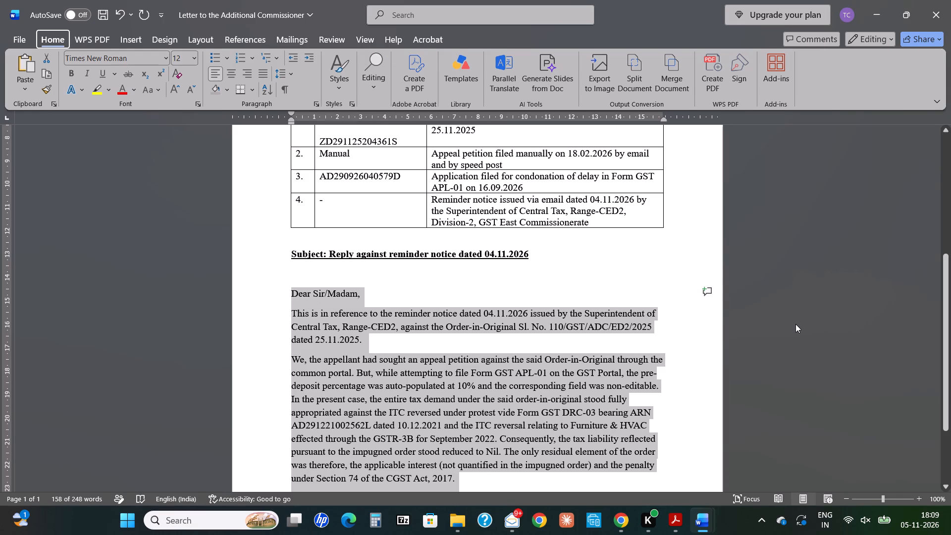
{"action": "type", "text": "haj"}
{"action": "type", "text": "hk"}
{"action": "key", "text": "Down"}
{"action": "key", "text": "Down"}
{"action": "key", "text": "Return"}
{"action": "key", "text": "Down"}
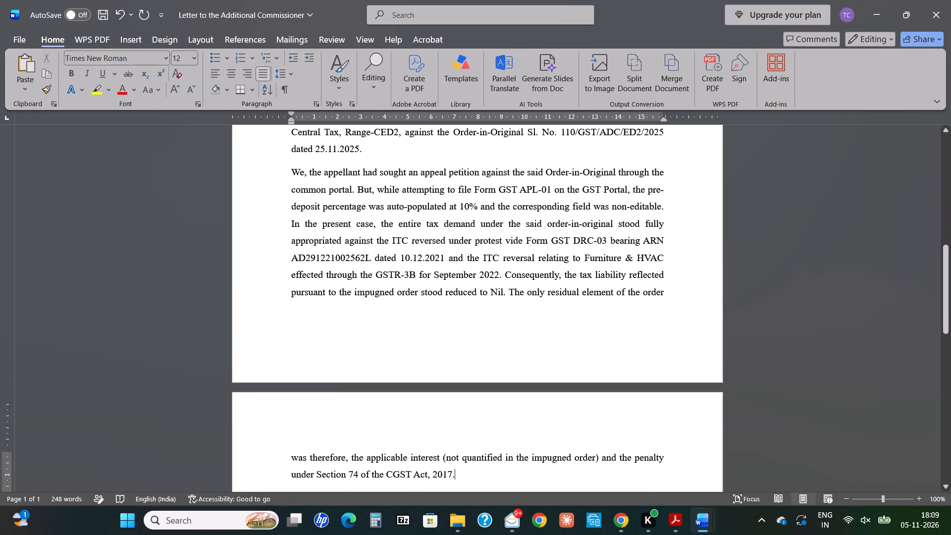
Start a new paragraph after the Section 74 penalty sentence, leaving an empty line between them.
{"action": "key", "text": "Return"}
{"action": "key", "text": "Return"}
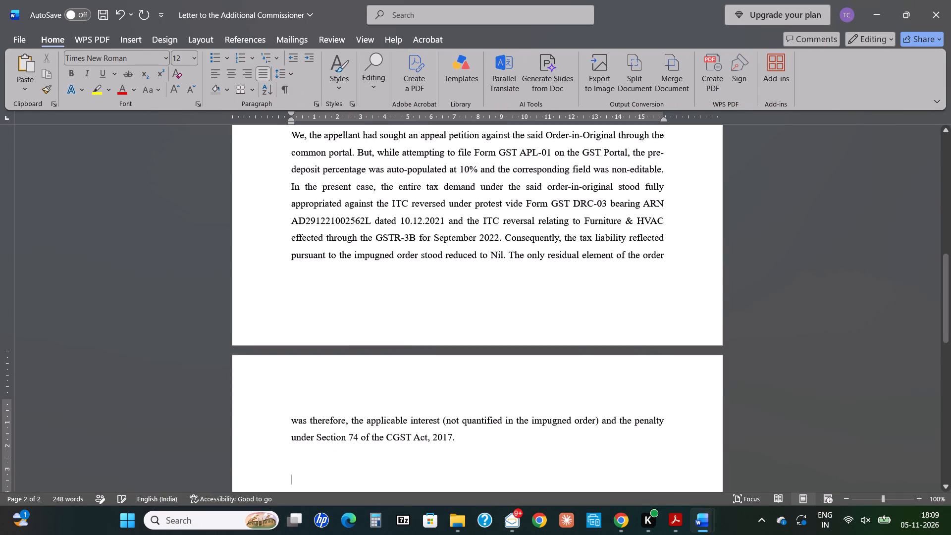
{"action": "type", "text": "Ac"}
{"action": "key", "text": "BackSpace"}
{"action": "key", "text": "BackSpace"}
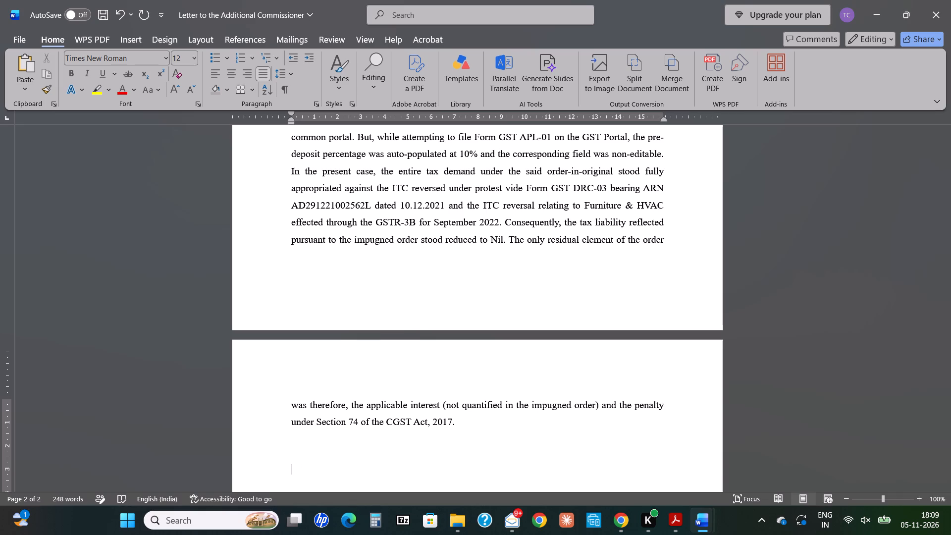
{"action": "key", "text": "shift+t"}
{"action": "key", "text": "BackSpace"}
Begin the new paragraph with "Since the demand reflected in the order stands appropriated to Nil".
{"action": "type", "text": "Since, the demand"}
{"action": "key", "text": "ctrl+BackSpace"}
{"action": "key", "text": "ctrl+BackSpace"}
{"action": "key", "text": "ctrl+BackSpace"}
{"action": "key", "text": "space"}
{"action": "type", "text": "teh"}
{"action": "key", "text": "BackSpace"}
{"action": "key", "text": "BackSpace"}
{"action": "type", "text": "he demand d"}
{"action": "key", "text": "BackSpace"}
{"action": "type", "text": "reflected in the order stands s"}
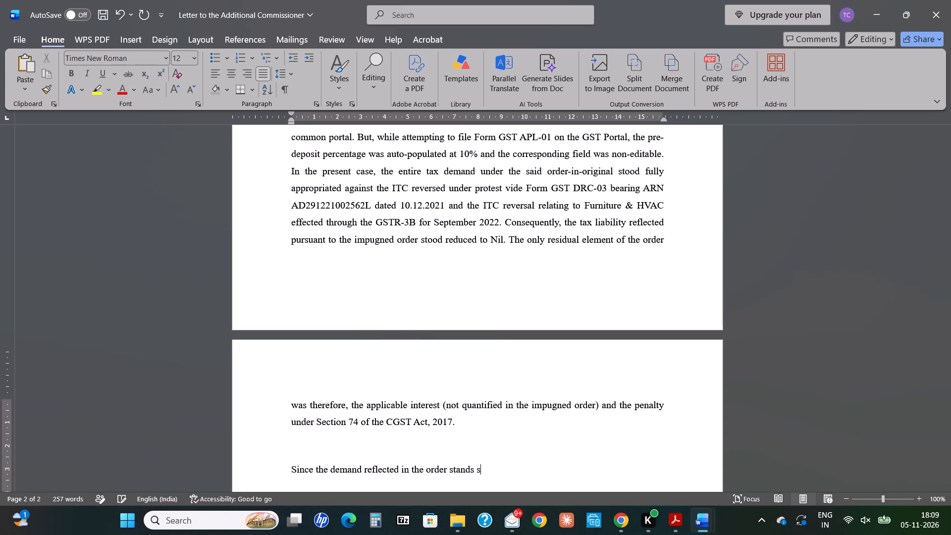
{"action": "key", "text": "BackSpace"}
{"action": "type", "text": "appropei"}
{"action": "key", "text": "BackSpace"}
{"action": "type", "text": "riate"}
{"action": "type", "text": "d"}
{"action": "key", "text": "space"}
{"action": "type", "text": "to Nil"}
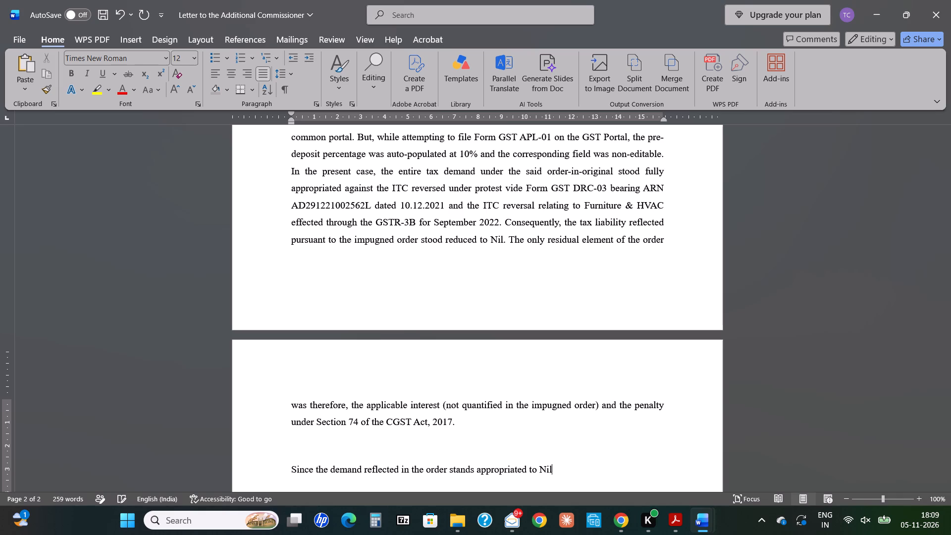
Continue the sentence with ", the GST portal did not permit".
{"action": "type", "text": ", the GTS p"}
{"action": "key", "text": "BackSpace"}
{"action": "key", "text": "BackSpace"}
{"action": "key", "text": "BackSpace"}
{"action": "key", "text": "BackSpace"}
{"action": "type", "text": "ST poratl"}
{"action": "key", "text": "space"}
{"action": "key", "text": "BackSpace"}
{"action": "key", "text": "BackSpace"}
{"action": "key", "text": "BackSpace"}
{"action": "key", "text": "BackSpace"}
{"action": "type", "text": "tal didi not p"}
{"action": "key", "text": "BackSpace"}
{"action": "key", "text": "BackSpace"}
{"action": "key", "text": "BackSpace"}
{"action": "key", "text": "BackSpace"}
{"action": "key", "text": "BackSpace"}
{"action": "key", "text": "BackSpace"}
{"action": "key", "text": "BackSpace"}
{"action": "key", "text": "space"}
{"action": "type", "text": "not permit"}
{"action": "key", "text": "space"}
Continue the sentence with "filing of an appeal against the disputed tax liability".
{"action": "type", "text": "filing of an p"}
{"action": "key", "text": "BackSpace"}
{"action": "type", "text": "appeal against the disputed ta"}
{"action": "key", "text": "space"}
{"action": "key", "text": "BackSpace"}
{"action": "type", "text": "x liability"}
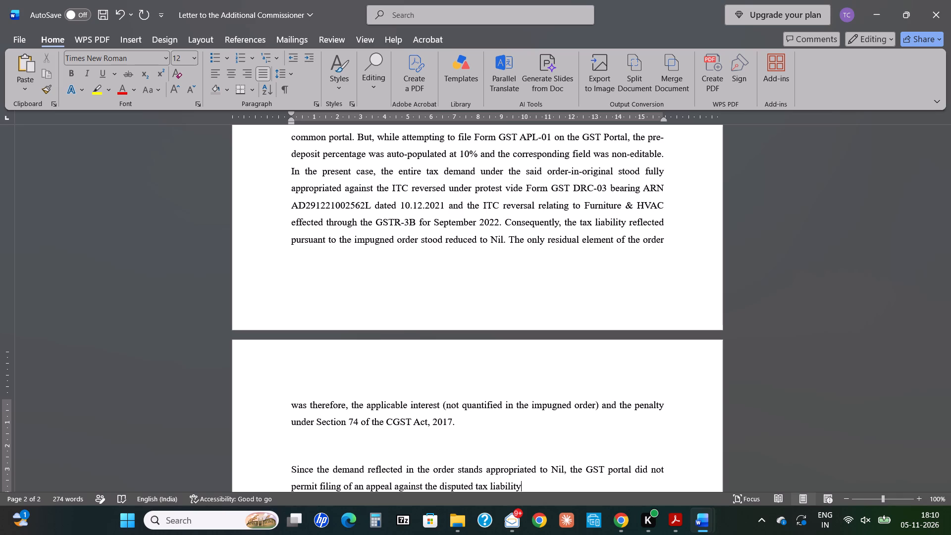
Insert "the quantum of tax has been apportioned" after "Since" in the new paragraph.
{"action": "key", "text": "ctrl+Up"}
{"action": "key", "text": "Right"}
{"action": "key", "text": "Right"}
{"action": "key", "text": "Right"}
{"action": "key", "text": "Right"}
{"action": "key", "text": "Right"}
{"action": "key", "text": "Right"}
{"action": "key", "text": "Right"}
{"action": "key", "text": "Right"}
{"action": "key", "text": "ctrl+Left"}
{"action": "key", "text": "Right"}
{"action": "key", "text": "ctrl+Left"}
{"action": "type", "text": "the"}
{"action": "key", "text": "space"}
{"action": "type", "text": "quantum of tax"}
{"action": "key", "text": "space"}
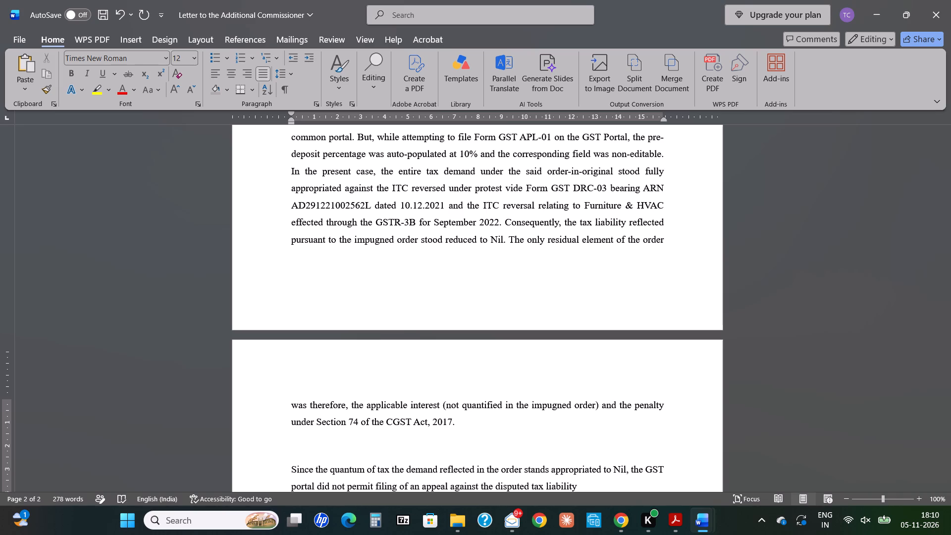
{"action": "type", "text": "has been apportioned"}
{"action": "key", "text": "space"}
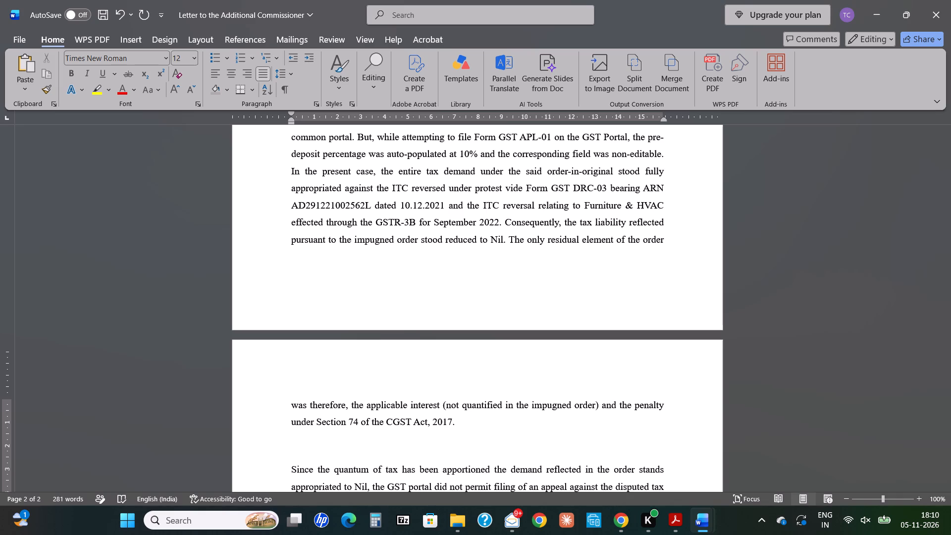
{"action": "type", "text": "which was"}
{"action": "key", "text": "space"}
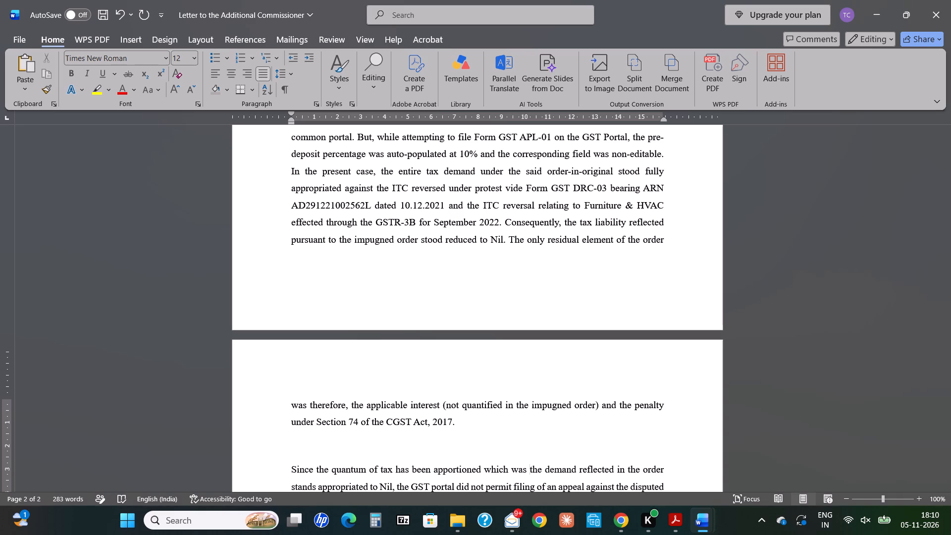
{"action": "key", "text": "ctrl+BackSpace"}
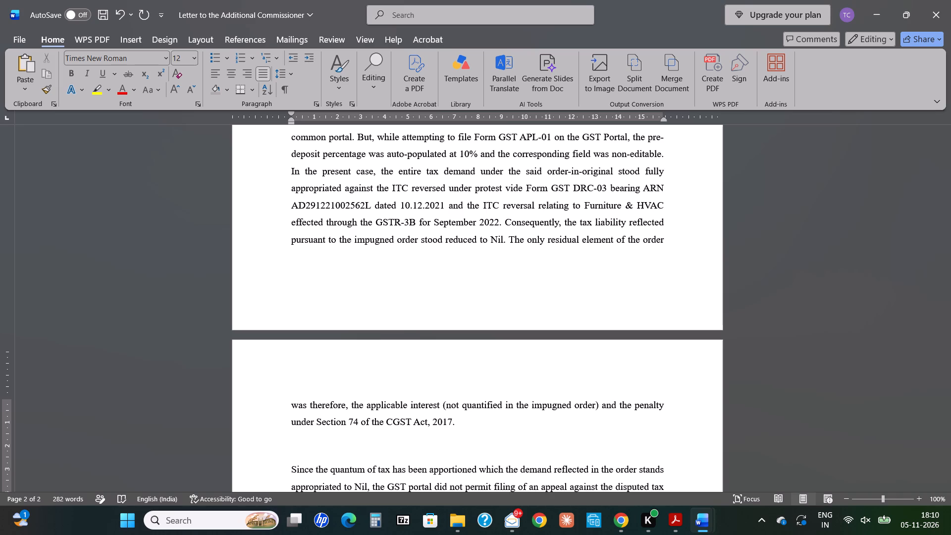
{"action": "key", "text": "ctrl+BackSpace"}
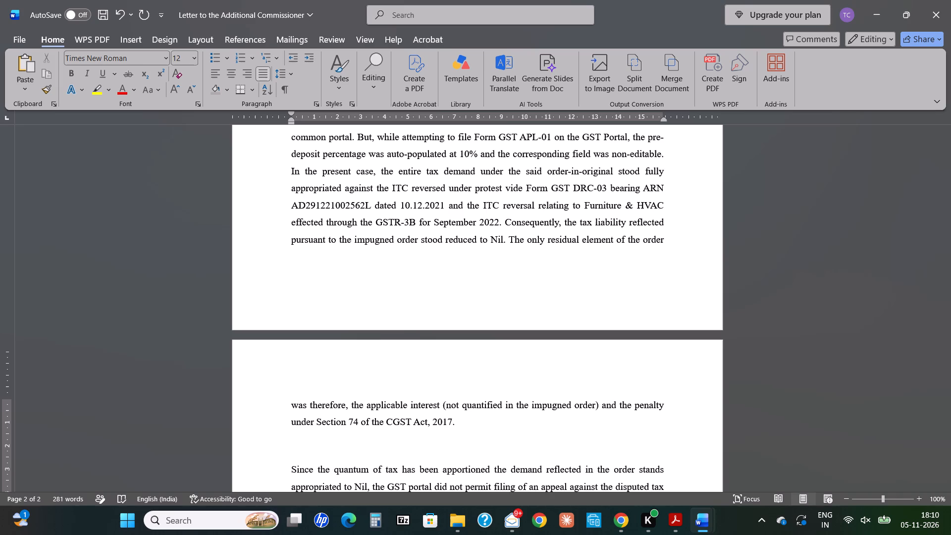
Insert "due to which" between "apportioned" and "the demand reflected in the order".
{"action": "type", "text": "due to which"}
{"action": "key", "text": "space"}
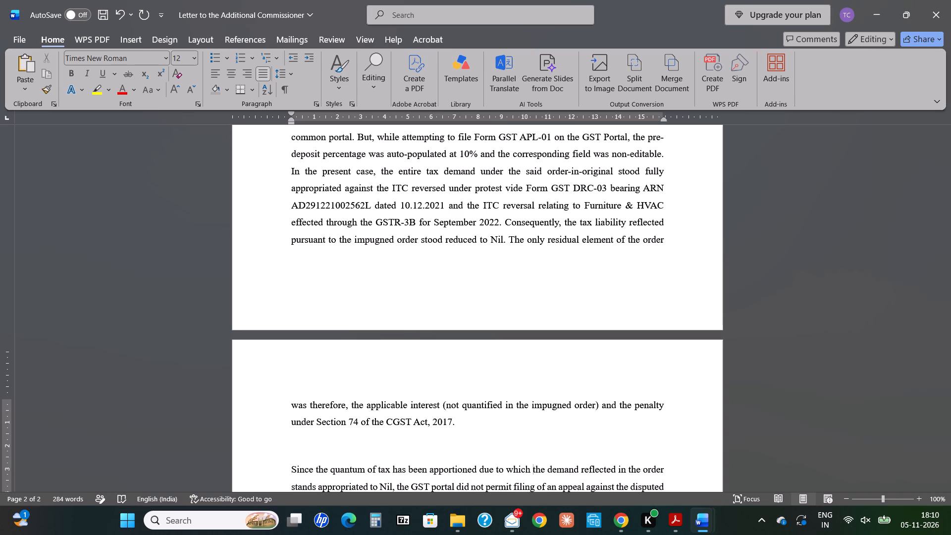
Read through the revised sentence from the reflected demand to the part on the disputed tax liability.
{"action": "key", "text": "ctrl+Right"}
{"action": "key", "text": "ctrl+Right"}
{"action": "key", "text": "ctrl+Right"}
{"action": "key", "text": "ctrl+Right"}
{"action": "key", "text": "ctrl+Right"}
{"action": "key", "text": "ctrl+Right"}
{"action": "key", "text": "ctrl+Right"}
{"action": "key", "text": "ctrl+Right"}
{"action": "key", "text": "ctrl+Right"}
{"action": "key", "text": "ctrl+Right"}
{"action": "key", "text": "ctrl+Right"}
{"action": "key", "text": "ctrl+Right"}
{"action": "key", "text": "ctrl+Right"}
{"action": "key", "text": "ctrl+Left"}
{"action": "key", "text": "ctrl+Left"}
{"action": "key", "text": "ctrl+Left"}
{"action": "key", "text": "ctrl+Right"}
{"action": "key", "text": "ctrl+Right"}
{"action": "key", "text": "ctrl+Right"}
{"action": "key", "text": "ctrl+Right"}
{"action": "key", "text": "ctrl+Right"}
{"action": "key", "text": "End"}
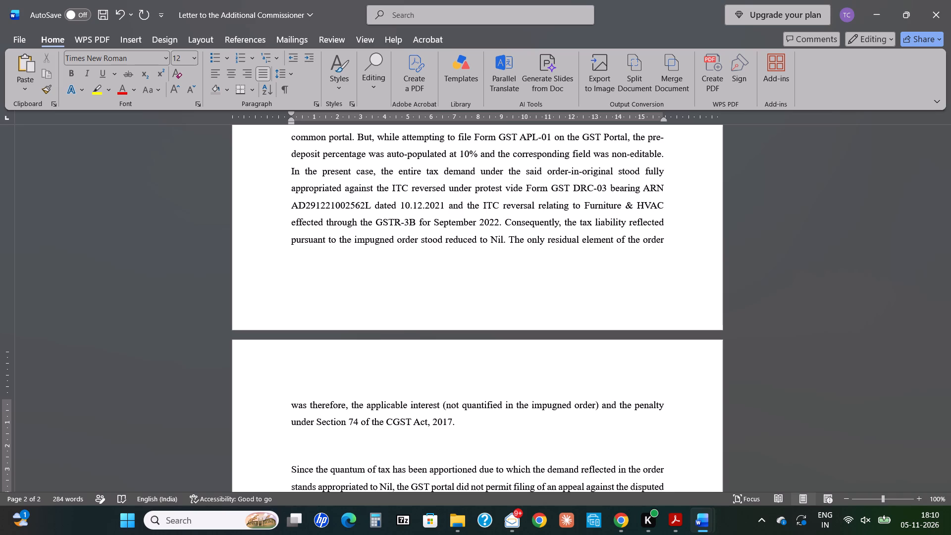
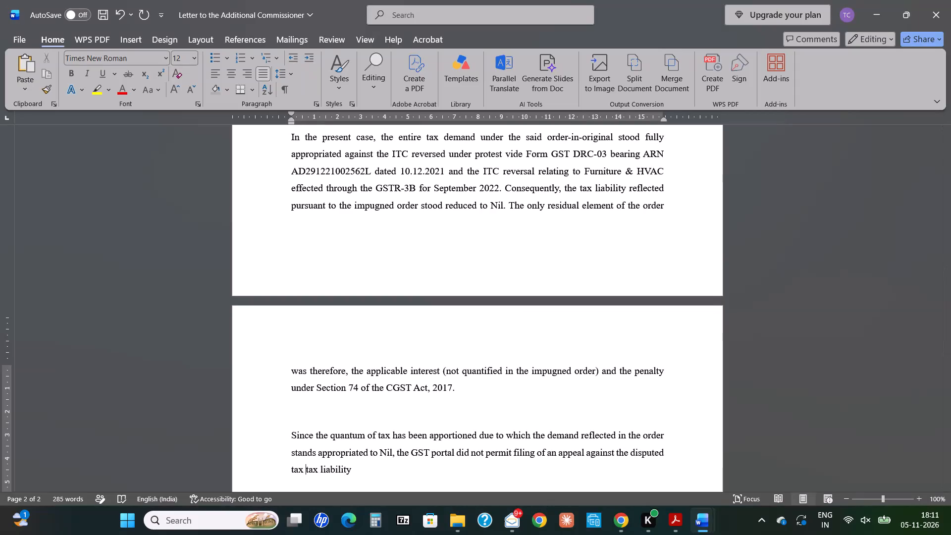
Delete the duplicated word "tax" before "tax liability" in the paragraph beginning "Since the quantum of tax".
{"action": "key", "text": "ctrl+BackSpace"}
Continue the sentence after "tax liability" with ", hence we resorted to manual filing".
{"action": "key", "text": "End"}
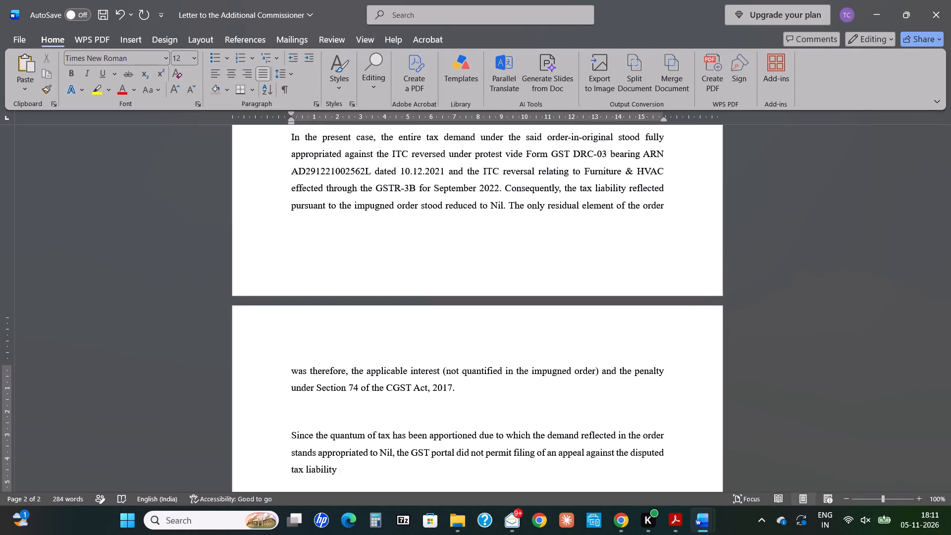
{"action": "key", "text": "BackSpace"}
{"action": "type", "text": ", hean"}
{"action": "key", "text": "BackSpace"}
{"action": "key", "text": "BackSpace"}
{"action": "key", "text": "BackSpace"}
{"action": "key", "text": "BackSpace"}
{"action": "key", "text": "BackSpace"}
{"action": "key", "text": "space"}
{"action": "type", "text": "hence we resorted to manual filing"}
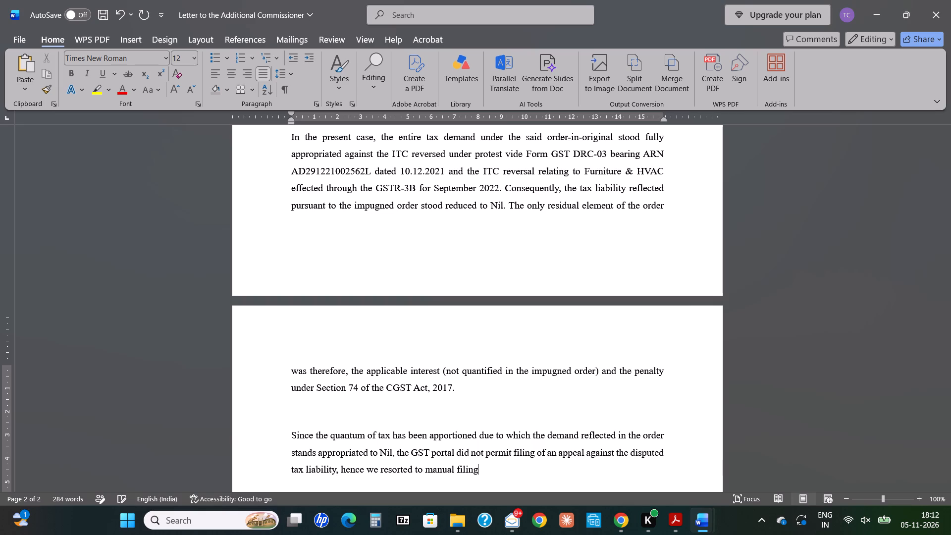
Extend the sentence with "of the Appeal petition" after "manual filing".
{"action": "key", "text": "space"}
{"action": "type", "text": "of"}
{"action": "key", "text": "space"}
{"action": "type", "text": "GST"}
{"action": "key", "text": "BackSpace"}
{"action": "key", "text": "BackSpace"}
{"action": "key", "text": "BackSpace"}
{"action": "type", "text": "the Appeal petition o"}
{"action": "key", "text": "BackSpace"}
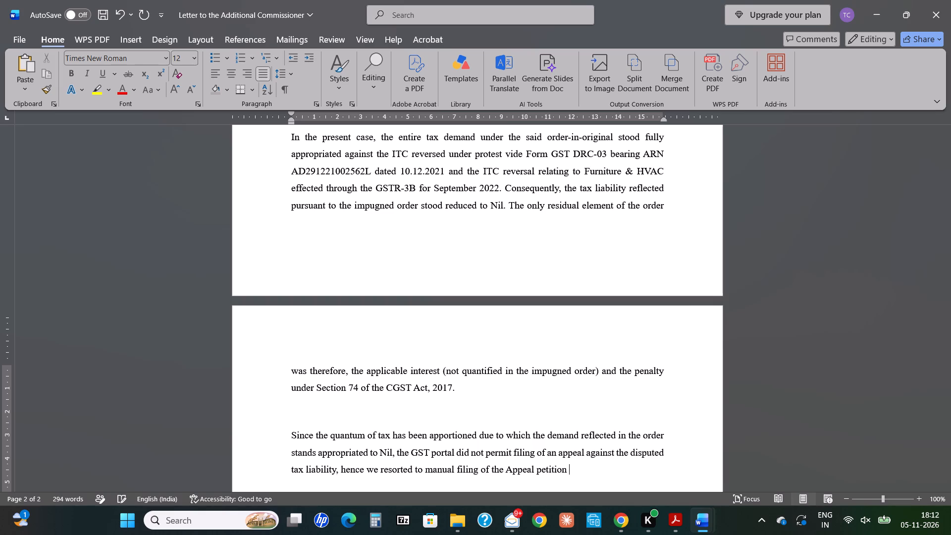
Add the manual filing date from the reference table after "Appeal petition", as "on 18.02.2026".
{"action": "type", "text": "on"}
{"action": "key", "text": "space"}
{"action": "scroll", "coordinate": [795, 324], "scroll_direction": "up", "scroll_amount": 2}
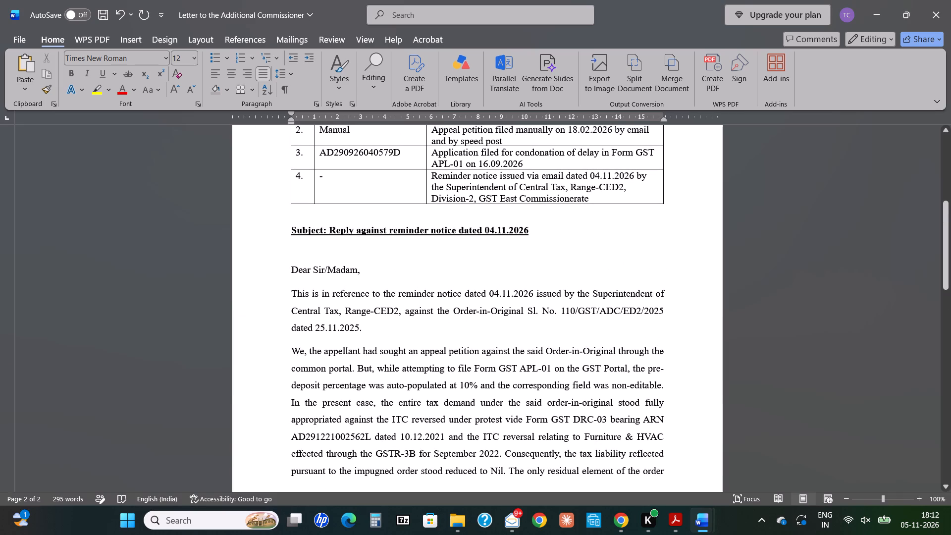
{"action": "scroll", "coordinate": [795, 324], "scroll_direction": "up", "scroll_amount": 1}
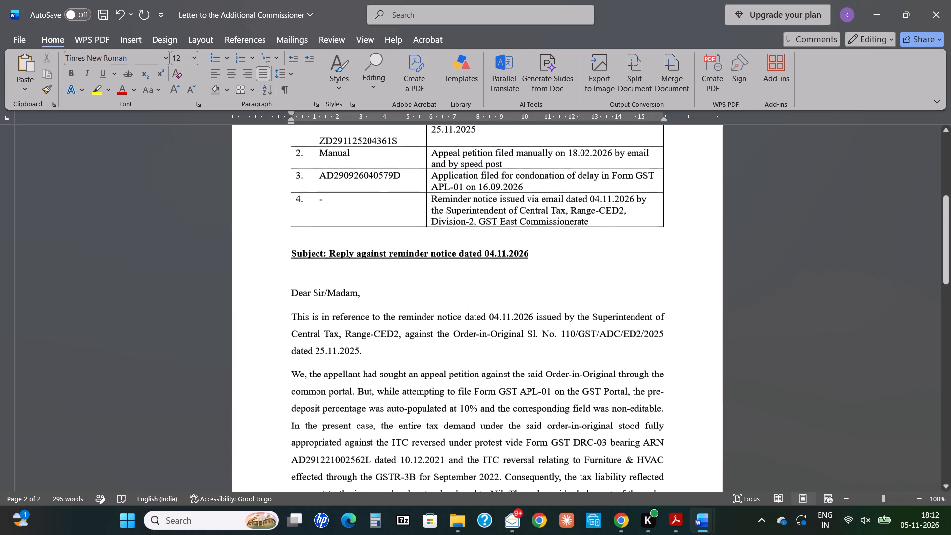
{"action": "scroll", "coordinate": [795, 324], "scroll_direction": "up", "scroll_amount": 1}
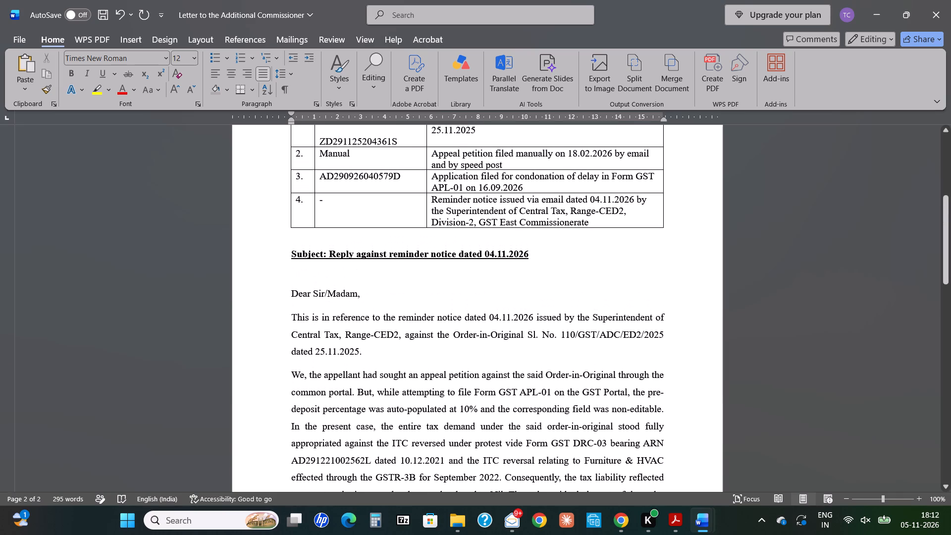
{"action": "type", "text": "18.202"}
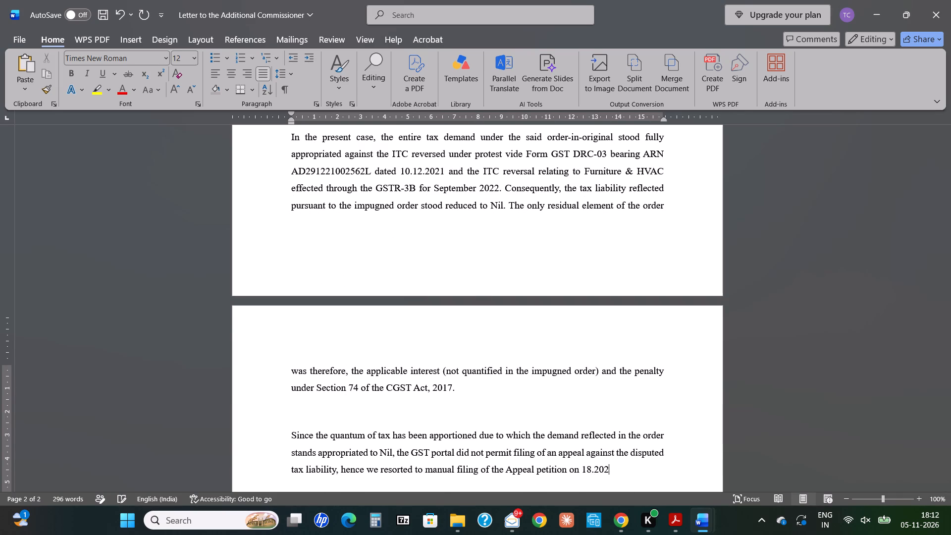
{"action": "key", "text": "BackSpace"}
{"action": "key", "text": "BackSpace"}
{"action": "key", "text": "BackSpace"}
{"action": "type", "text": "02.2026"}
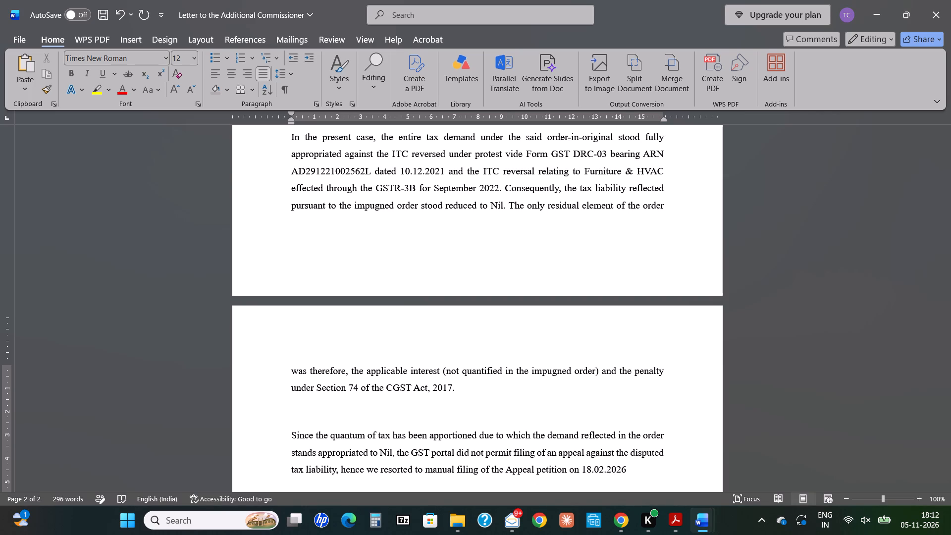
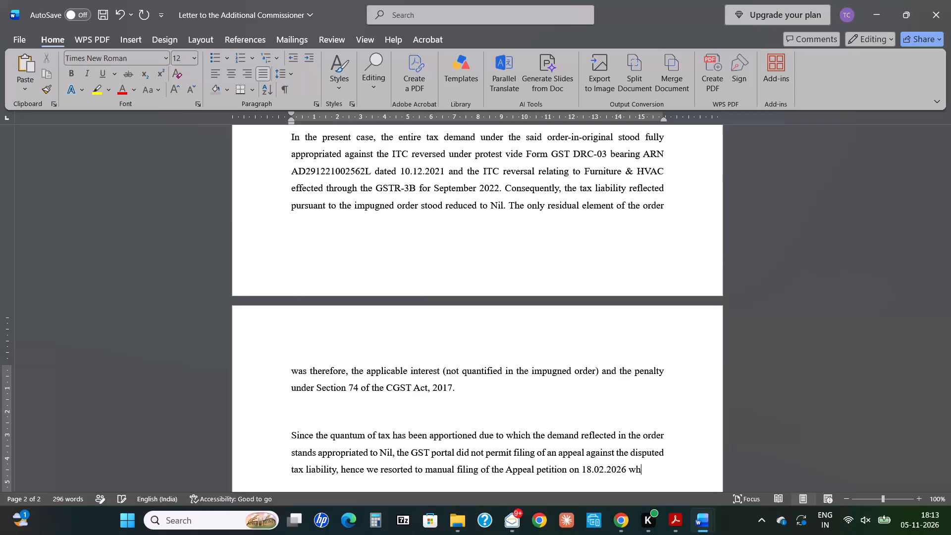
Continue the sentence after "18.02.2026" with "which was well within the limitation duration".
{"action": "key", "text": "BackSpace"}
{"action": "key", "text": "BackSpace"}
{"action": "key", "text": "BackSpace"}
{"action": "type", "text": "ich was e"}
{"action": "key", "text": "BackSpace"}
{"action": "type", "text": "well within the liim"}
{"action": "key", "text": "BackSpace"}
{"action": "key", "text": "BackSpace"}
{"action": "type", "text": "mitation duration"}
{"action": "key", "text": "space"}
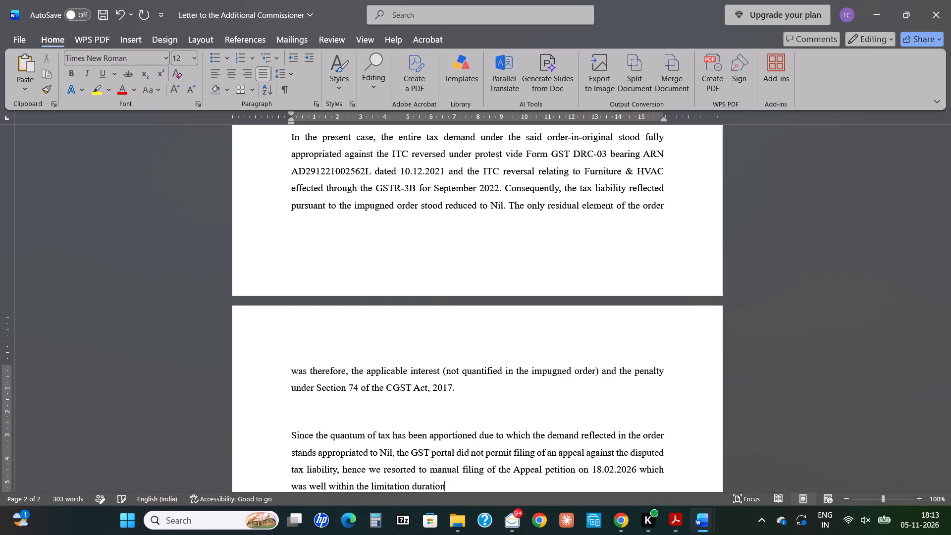
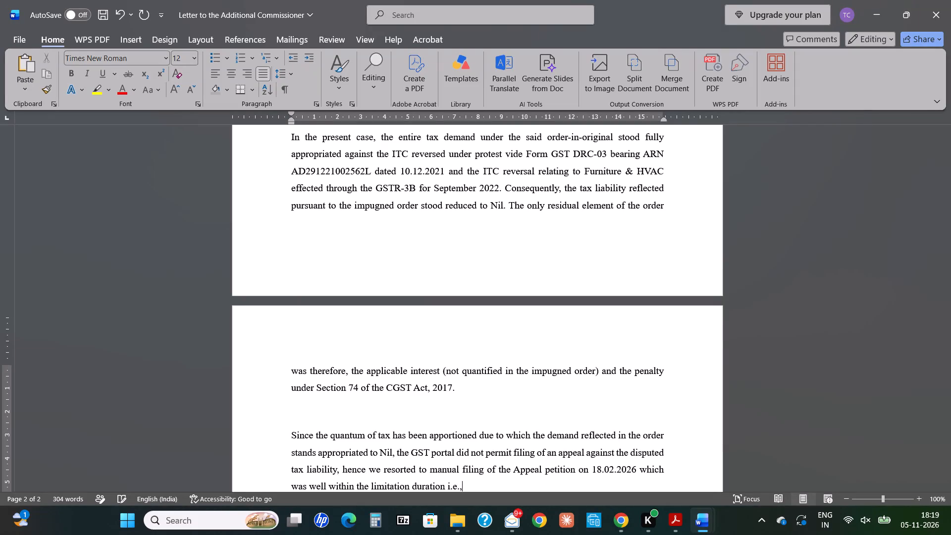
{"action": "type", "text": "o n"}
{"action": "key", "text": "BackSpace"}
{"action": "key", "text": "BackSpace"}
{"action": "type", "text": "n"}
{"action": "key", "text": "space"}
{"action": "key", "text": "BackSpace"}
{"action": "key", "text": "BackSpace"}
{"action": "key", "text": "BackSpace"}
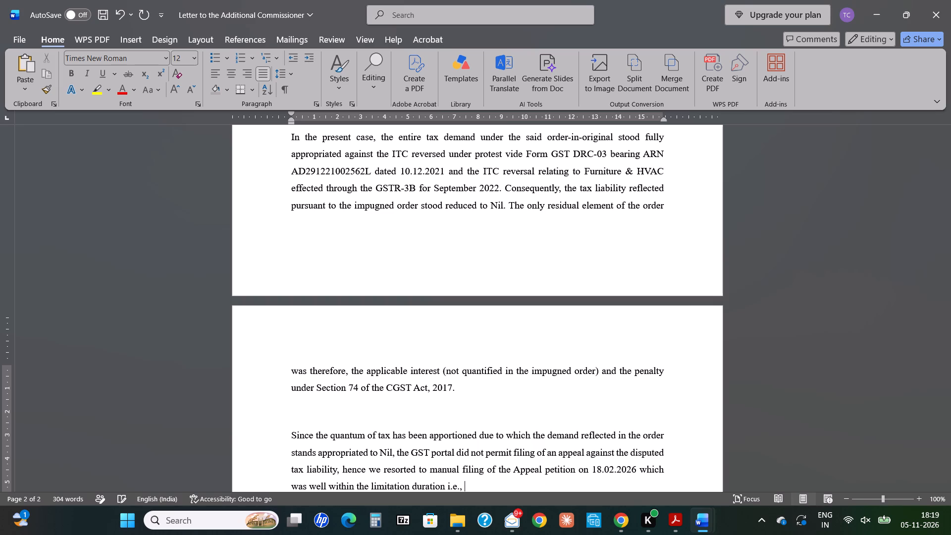
Continue the sentence after "i.e.," with "3 months from the date of issue of Order-in-Original".
{"action": "type", "text": "3 months from the due dated"}
{"action": "key", "text": "ctrl+BackSpace"}
{"action": "key", "text": "ctrl+BackSpace"}
{"action": "type", "text": "date of"}
{"action": "key", "text": "space"}
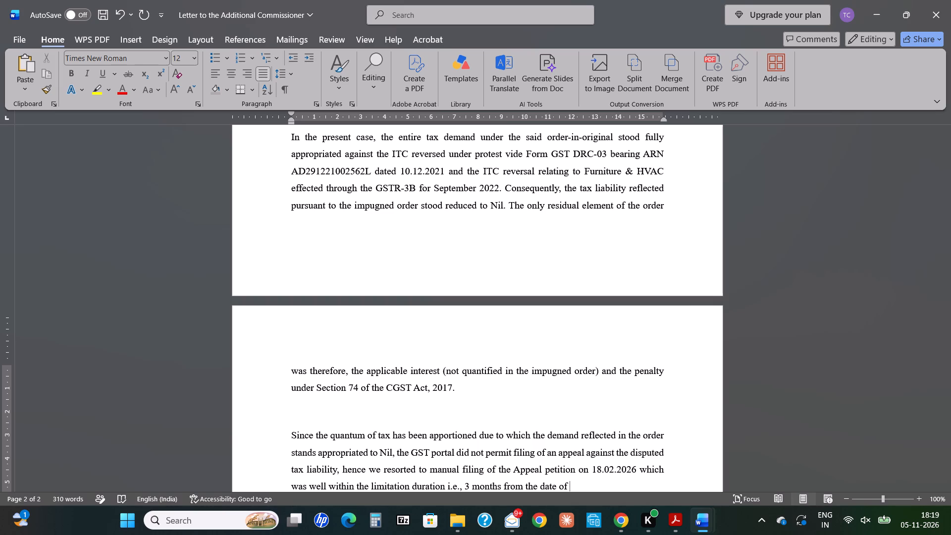
{"action": "type", "text": "issue"}
{"action": "key", "text": "space"}
{"action": "type", "text": "of Order-in-Original d"}
{"action": "key", "text": "BackSpace"}
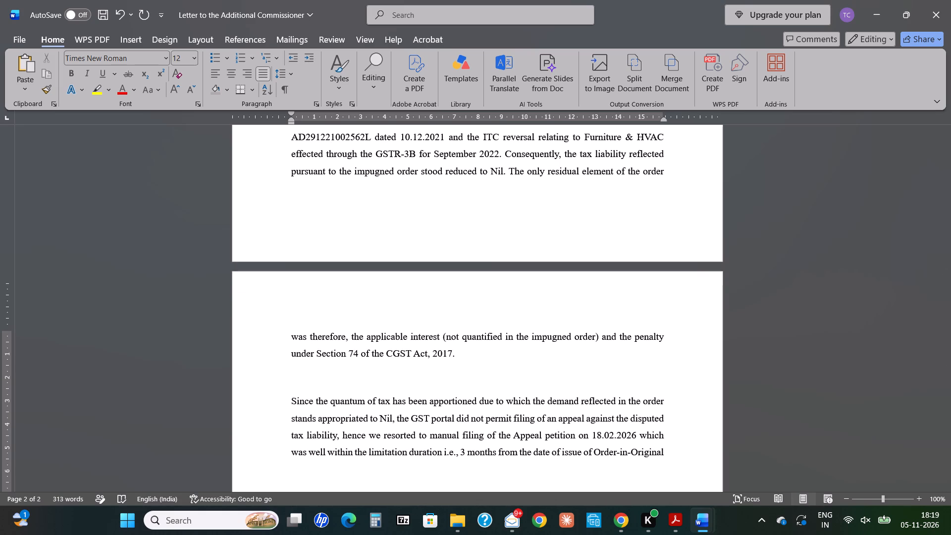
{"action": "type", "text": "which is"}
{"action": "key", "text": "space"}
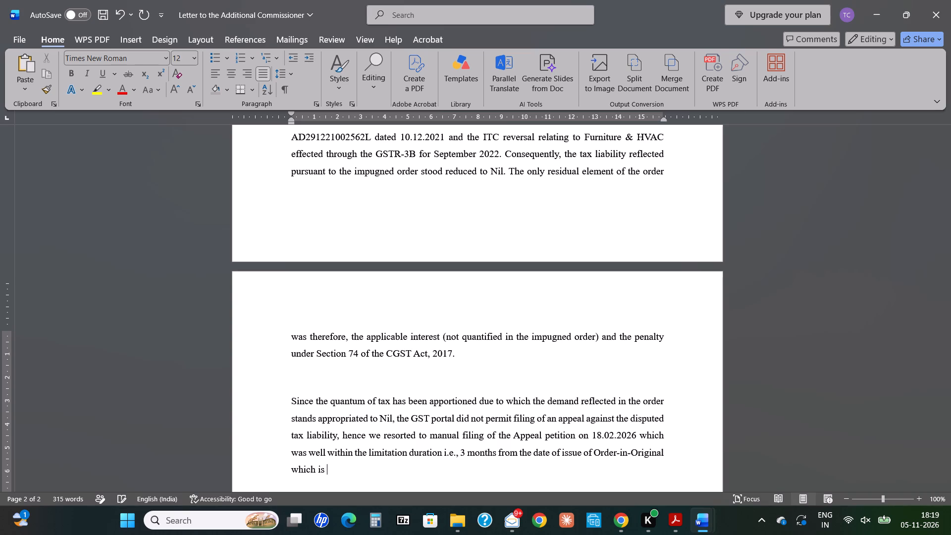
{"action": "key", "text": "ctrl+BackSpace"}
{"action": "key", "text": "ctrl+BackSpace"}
Add the order's date after "Order-in-Original" as "dated 25.11.2025".
{"action": "type", "text": "dated"}
{"action": "key", "text": "space"}
{"action": "type", "text": "140"}
{"action": "key", "text": "BackSpace"}
{"action": "key", "text": "BackSpace"}
{"action": "key", "text": "BackSpace"}
{"action": "key", "text": "BackSpace"}
{"action": "key", "text": "space"}
{"action": "type", "text": "25.11.2025"}
{"action": "key", "text": "space"}
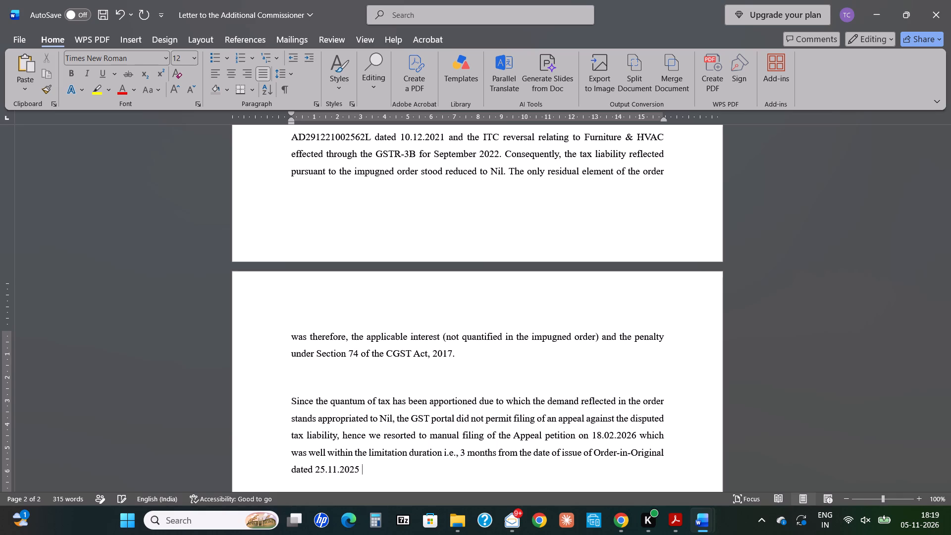
Finish the sentence with "against which the appeal was required to be filed on or before 24.02.2026.".
{"action": "type", "text": "against which the appeal was required to be"}
{"action": "key", "text": "space"}
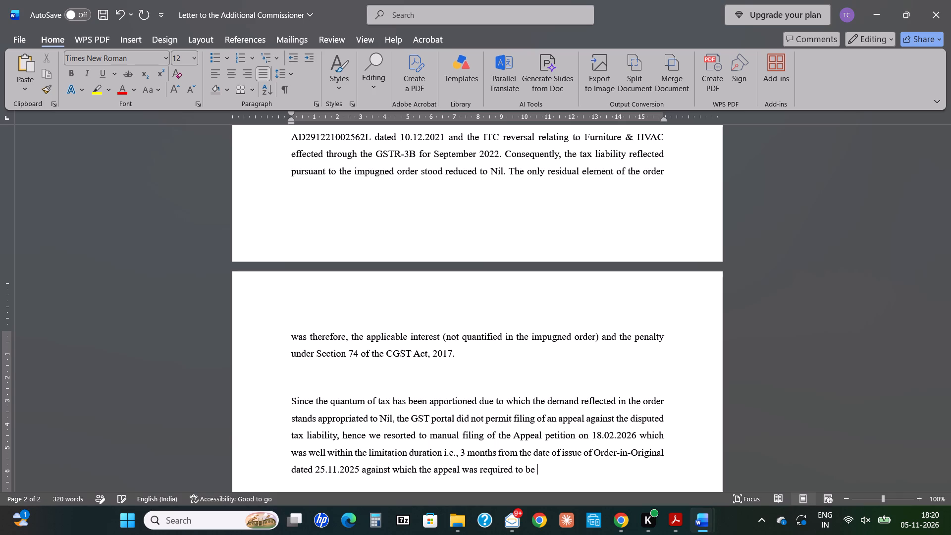
{"action": "type", "text": "filed"}
{"action": "key", "text": "space"}
{"action": "type", "text": "on or before 24.02.2026."}
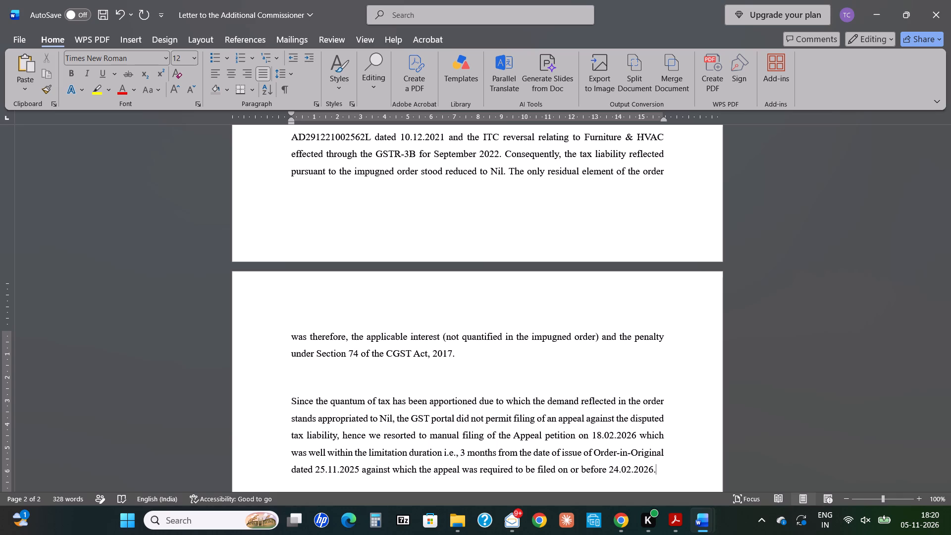
Return to the start of the "Since the quantum of tax" paragraph and save the letter.
{"action": "key", "text": "ctrl+Up"}
{"action": "key", "text": "ctrl+s"}
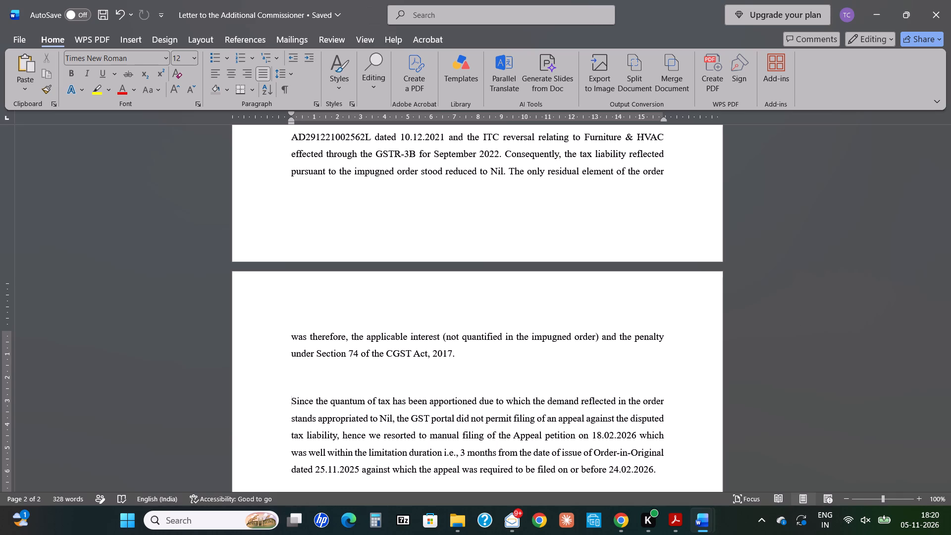
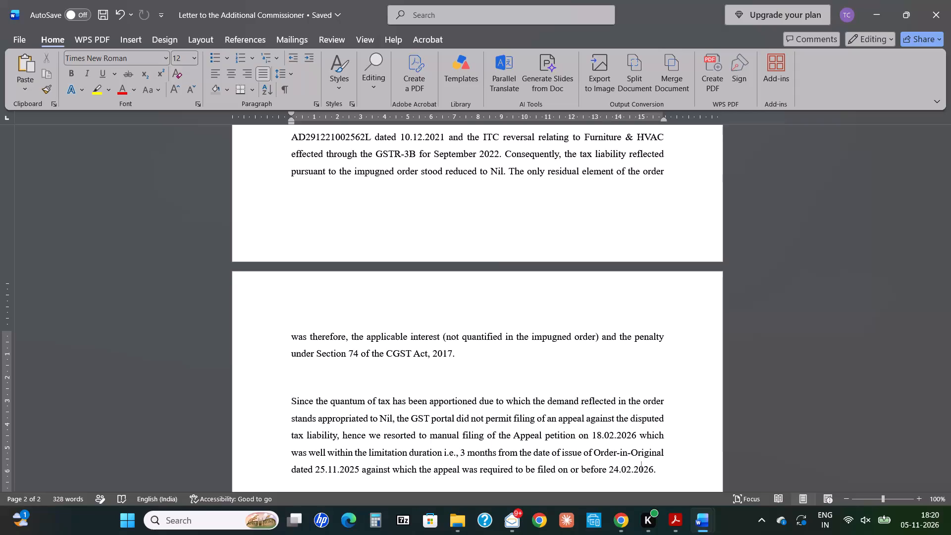
Start a new paragraph after "on or before 24.02.2026." and save the letter.
{"action": "key", "text": "Return"}
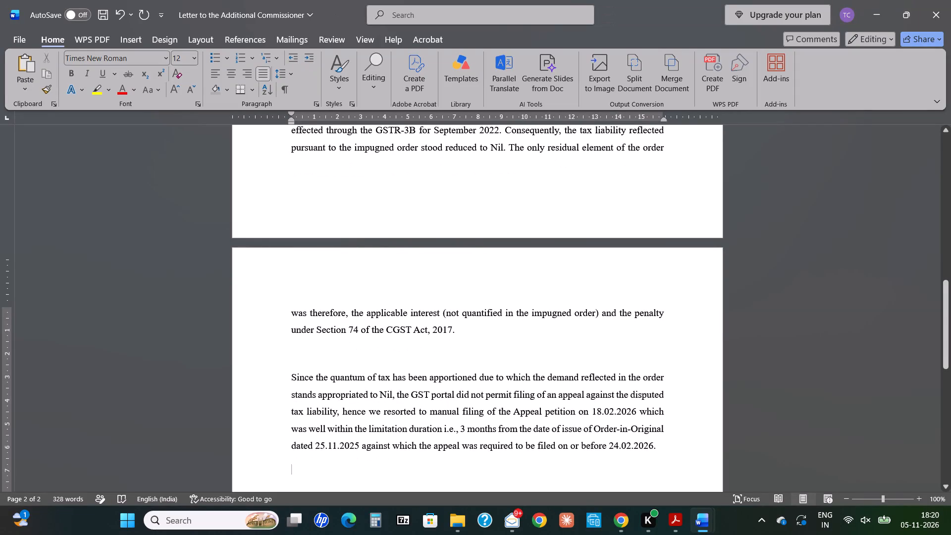
{"action": "key", "text": "ctrl+s"}
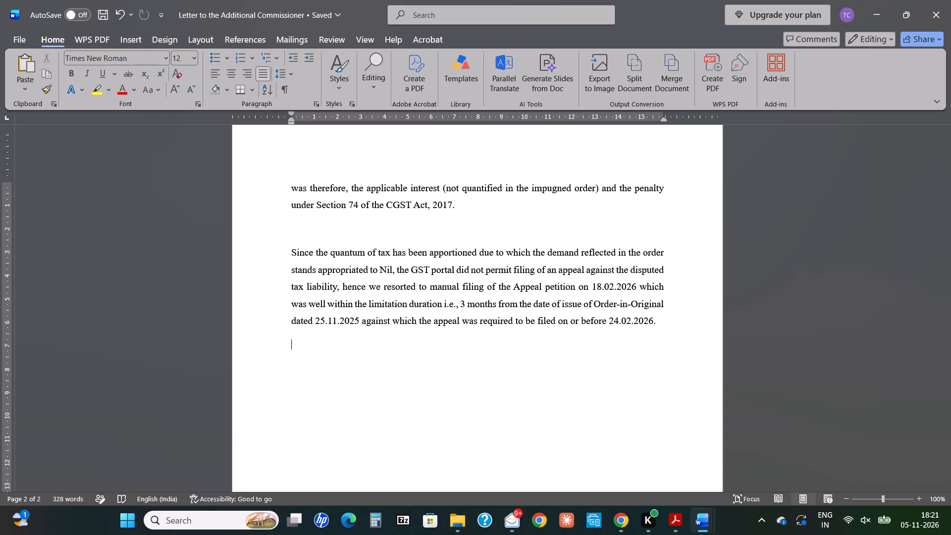
Insert "by e-mail" after the filing date 18.02.2026 in the "Since the quantum of tax" paragraph.
{"action": "key", "text": "Up"}
{"action": "key", "text": "Up"}
{"action": "key", "text": "Up"}
{"action": "key", "text": "ctrl+Right"}
{"action": "key", "text": "ctrl+Right"}
{"action": "key", "text": "ctrl+Right"}
{"action": "key", "text": "ctrl+Right"}
{"action": "key", "text": "ctrl+Right"}
{"action": "key", "text": "ctrl+Right"}
{"action": "key", "text": "ctrl+Right"}
{"action": "key", "text": "ctrl+Right"}
{"action": "key", "text": "ctrl+Right"}
{"action": "key", "text": "ctrl+Right"}
{"action": "key", "text": "ctrl+Right"}
{"action": "key", "text": "ctrl+Right"}
{"action": "key", "text": "ctrl+Right"}
{"action": "key", "text": "ctrl+Right"}
{"action": "key", "text": "ctrl+Right"}
{"action": "key", "text": "ctrl+Right"}
{"action": "key", "text": "ctrl+Right"}
{"action": "key", "text": "ctrl+Right"}
{"action": "key", "text": "ctrl+Right"}
{"action": "key", "text": "ctrl+Right"}
{"action": "key", "text": "ctrl+Left"}
{"action": "type", "text": "by"}
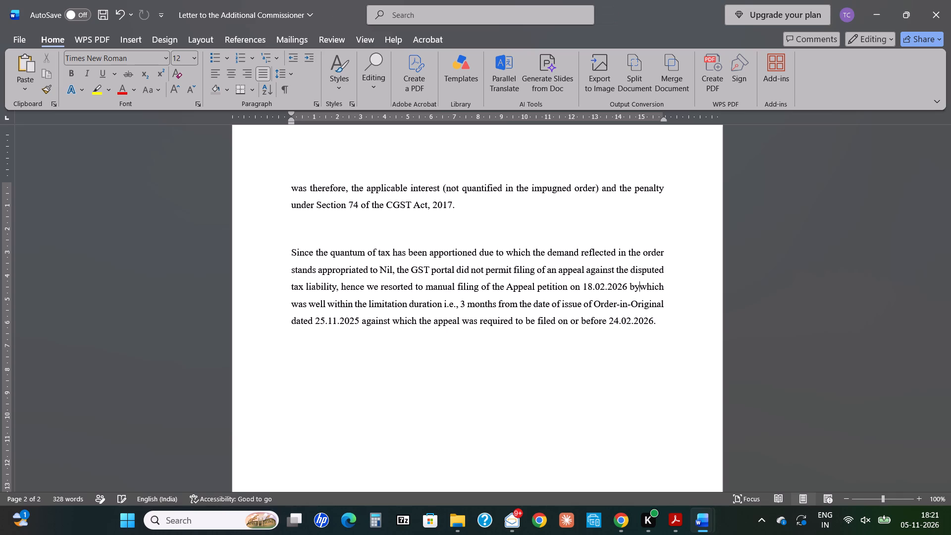
{"action": "key", "text": "space"}
{"action": "key", "text": "e"}
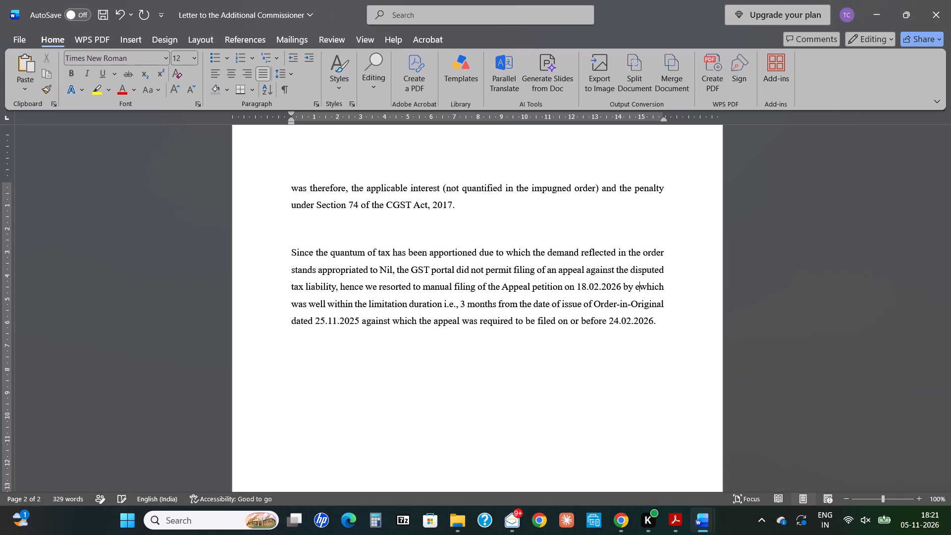
{"action": "key", "text": "m"}
{"action": "key", "text": "BackSpace"}
{"action": "type", "text": "-mial"}
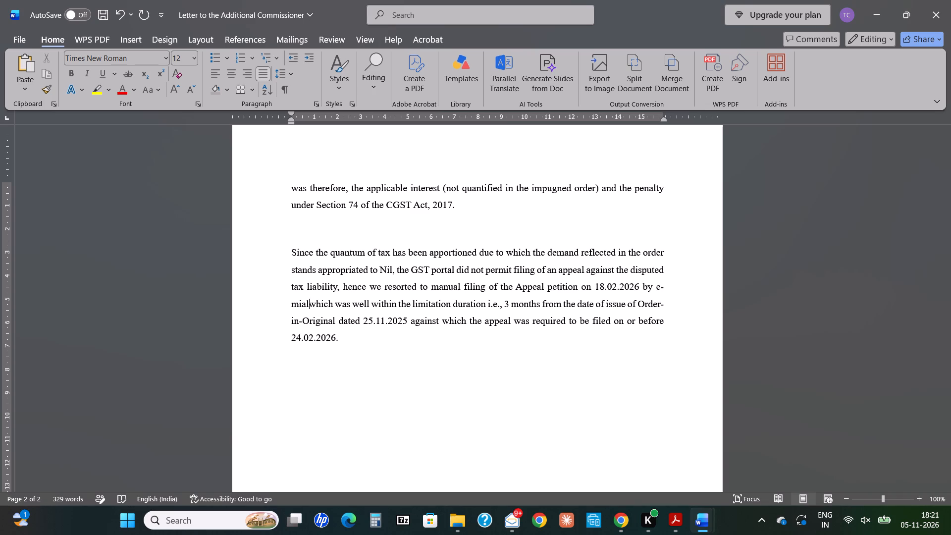
{"action": "key", "text": "BackSpace"}
{"action": "key", "text": "BackSpace"}
{"action": "key", "text": "BackSpace"}
{"action": "type", "text": "ail"}
Continue the insertion after "by e-mail" with "addressed to the Ld. Appellate Authority".
{"action": "key", "text": "space"}
{"action": "type", "text": "addressed to th e"}
{"action": "key", "text": "BackSpace"}
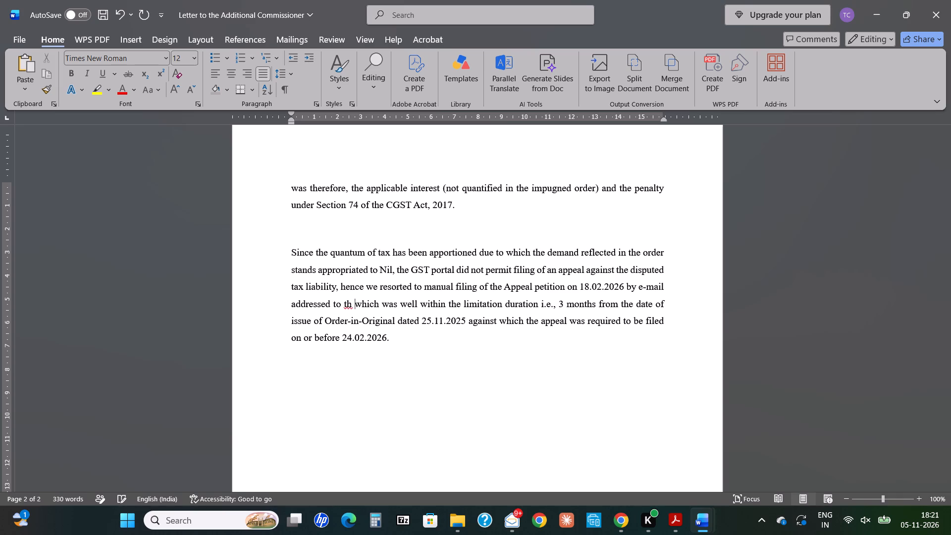
{"action": "key", "text": "BackSpace"}
{"action": "type", "text": "e Ld."}
{"action": "key", "text": "space"}
{"action": "type", "text": "Appellate Auh"}
{"action": "key", "text": "BackSpace"}
{"action": "type", "text": "thoritu"}
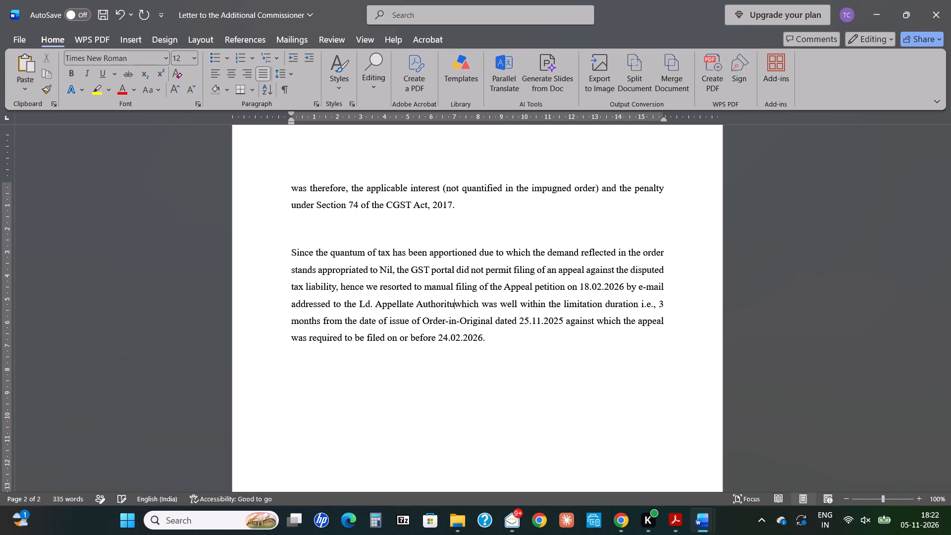
{"action": "key", "text": "BackSpace"}
{"action": "key", "text": "y"}
{"action": "key", "text": "space"}
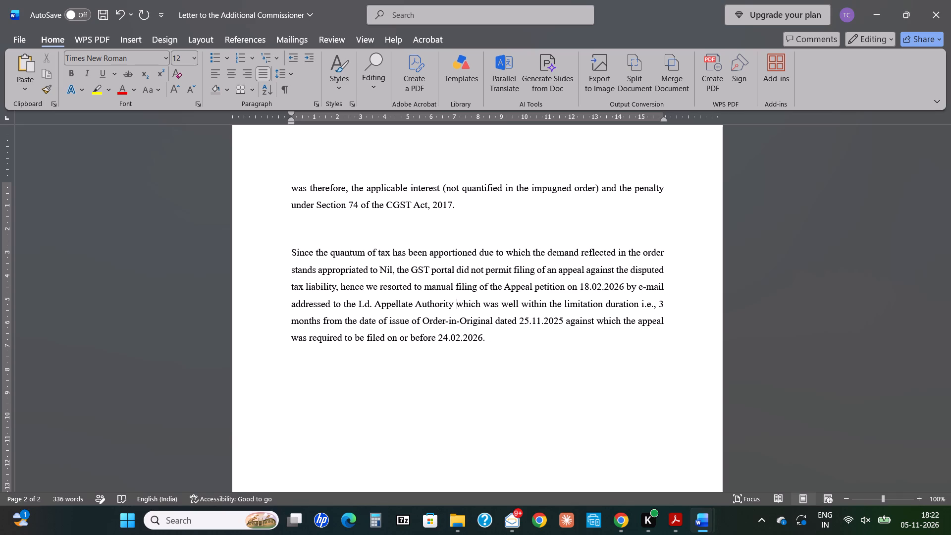
Add "and by speed post to the office of the Ld. Appellate Authority;" before "which was well within".
{"action": "type", "text": "and by sep"}
{"action": "key", "text": "BackSpace"}
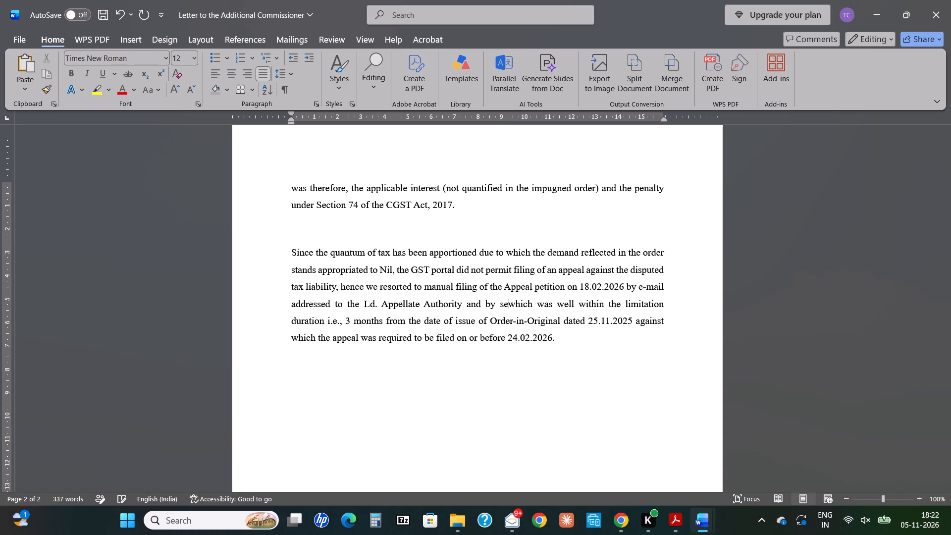
{"action": "key", "text": "BackSpace"}
{"action": "type", "text": "peed post to the office of the Ld. Apel"}
{"action": "key", "text": "BackSpace"}
{"action": "key", "text": "BackSpace"}
{"action": "type", "text": "pellate Authority"}
{"action": "type", "text": ";"}
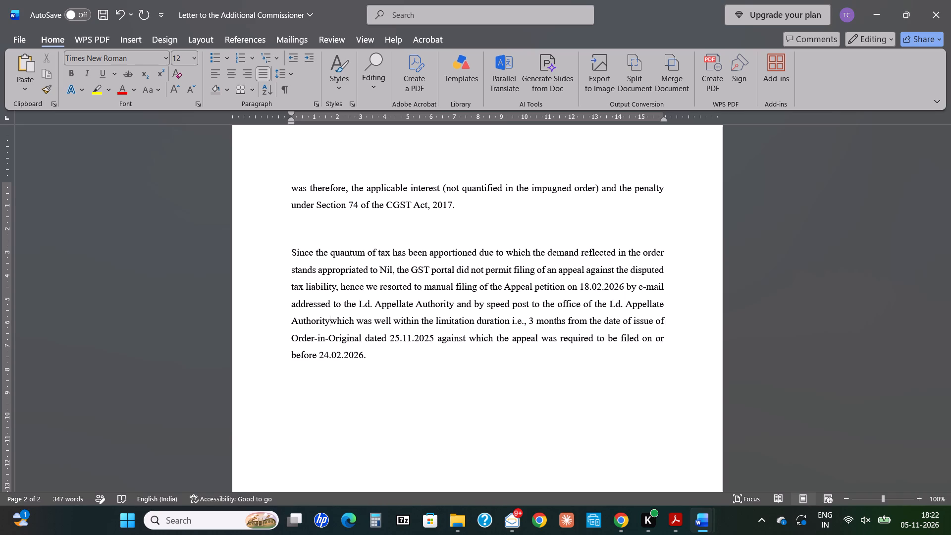
{"action": "key", "text": "space"}
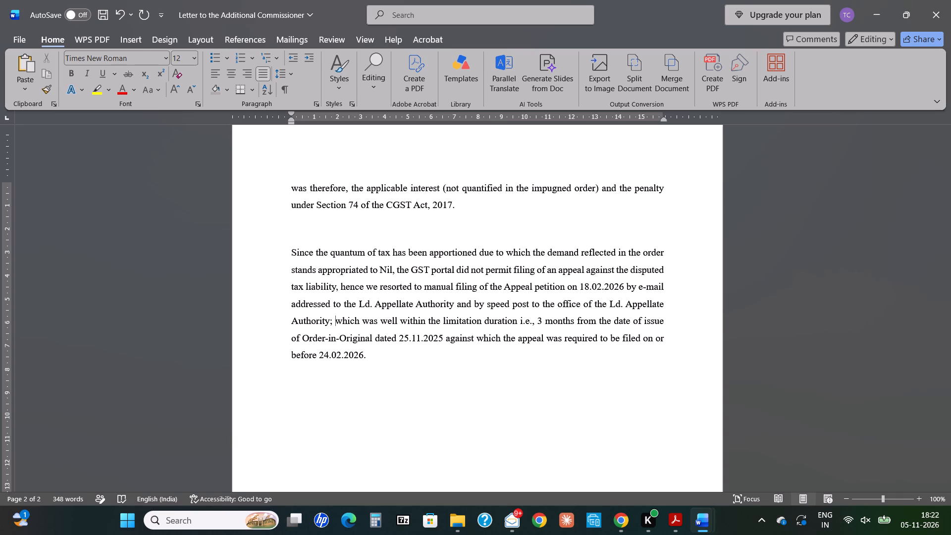
Copy the letter's entire text and return to the empty line below the last paragraph.
{"action": "key", "text": "ctrl+a"}
{"action": "key", "text": "ctrl+c"}
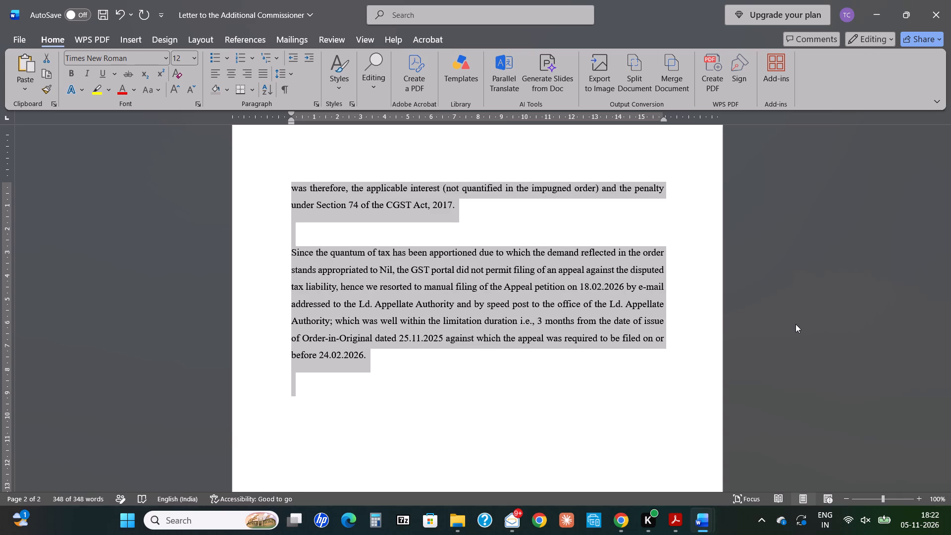
{"action": "left_click", "coordinate": [795, 324]}
{"action": "key", "text": "ctrl+Down"}
{"action": "key", "text": "ctrl+Down"}
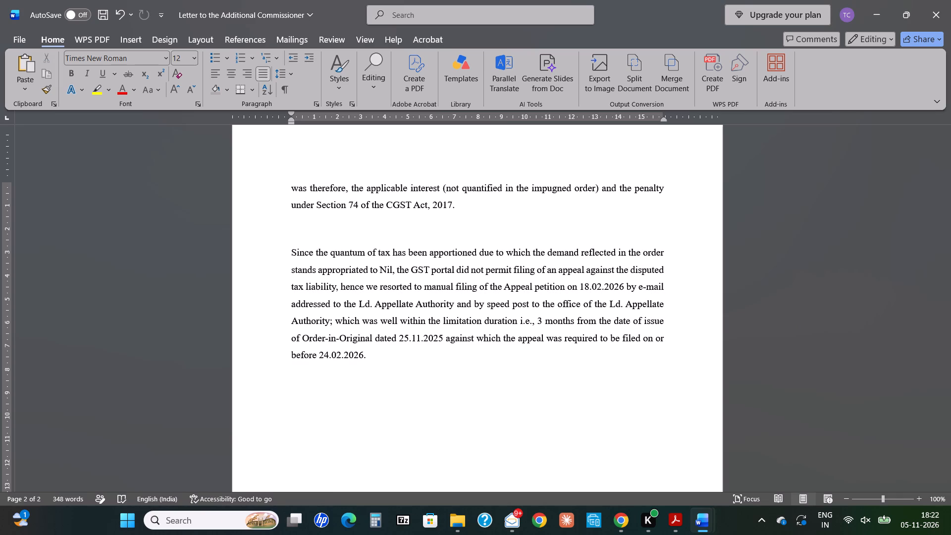
{"action": "key", "text": "Up"}
{"action": "key", "text": "Down"}
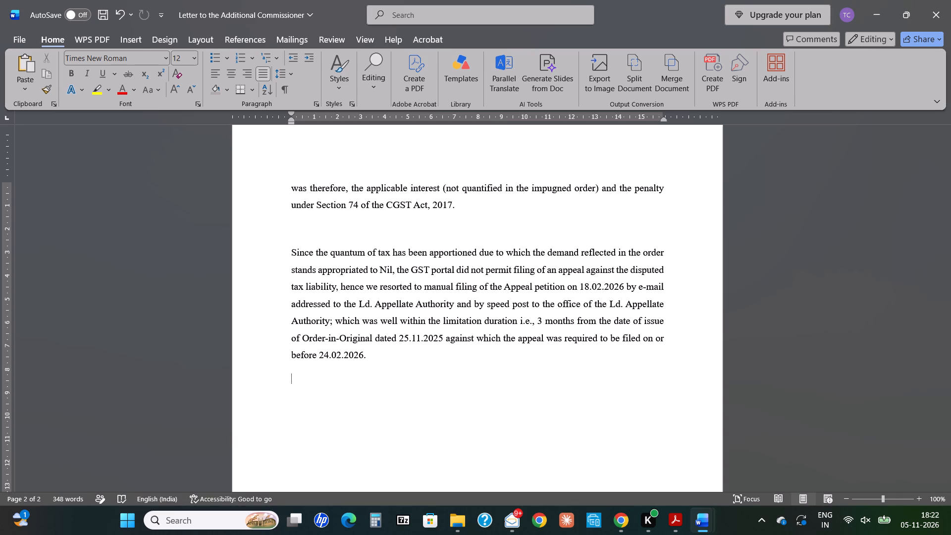
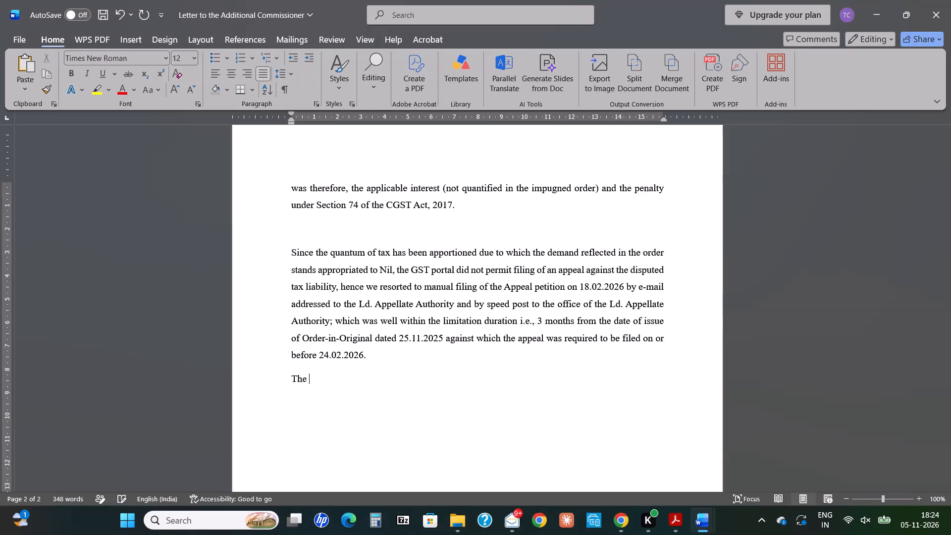
Replace the opening word "The" below the last paragraph with "Thereafter," to begin the new paragraph.
{"action": "key", "text": "BackSpace"}
{"action": "key", "text": "BackSpace"}
{"action": "key", "text": "BackSpace"}
{"action": "key", "text": "BackSpace"}
{"action": "key", "text": "BackSpace"}
{"action": "type", "text": "Thereafter,"}
{"action": "key", "text": "space"}
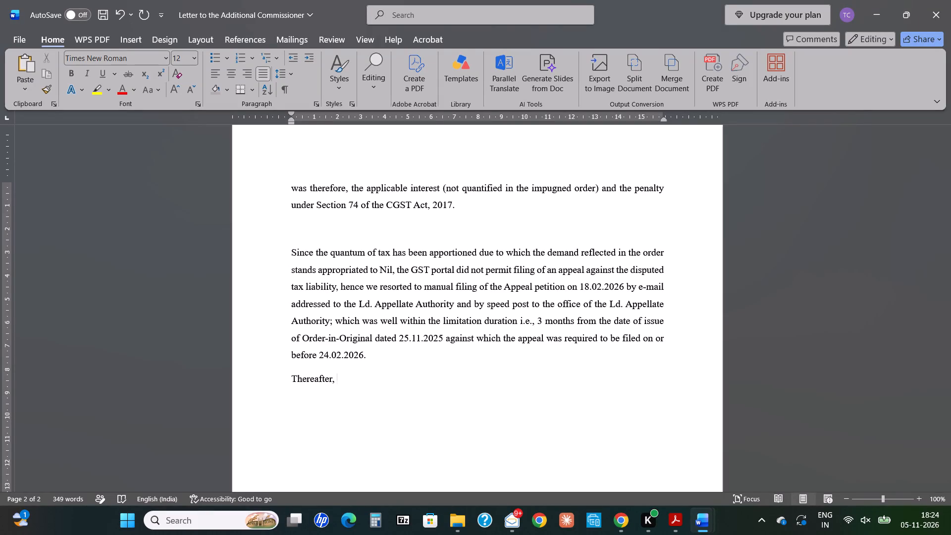
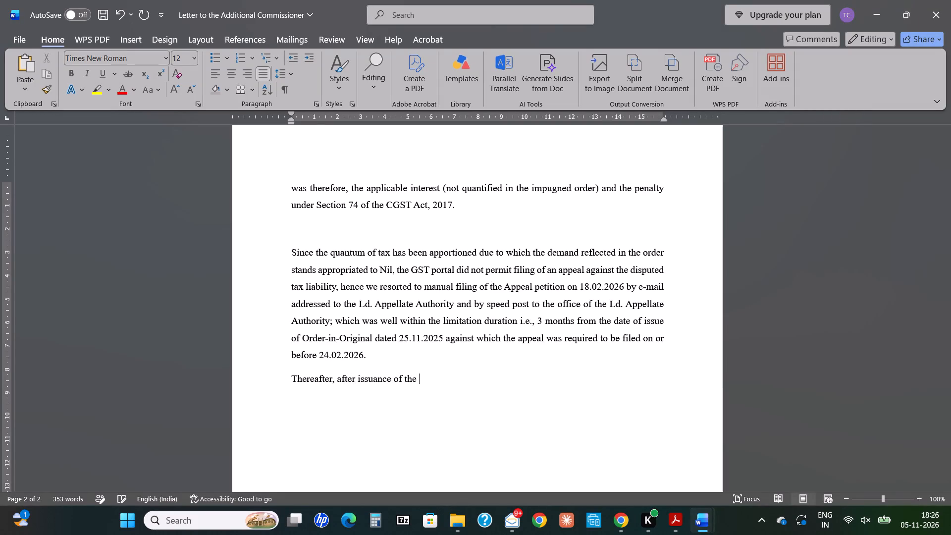
Rework the "Thereafter," sentence so it continues "after issuance of GSTN advisory dated 10.04.2026, which".
{"action": "type", "text": "advisory"}
{"action": "key", "text": "space"}
{"action": "type", "text": "issued by the"}
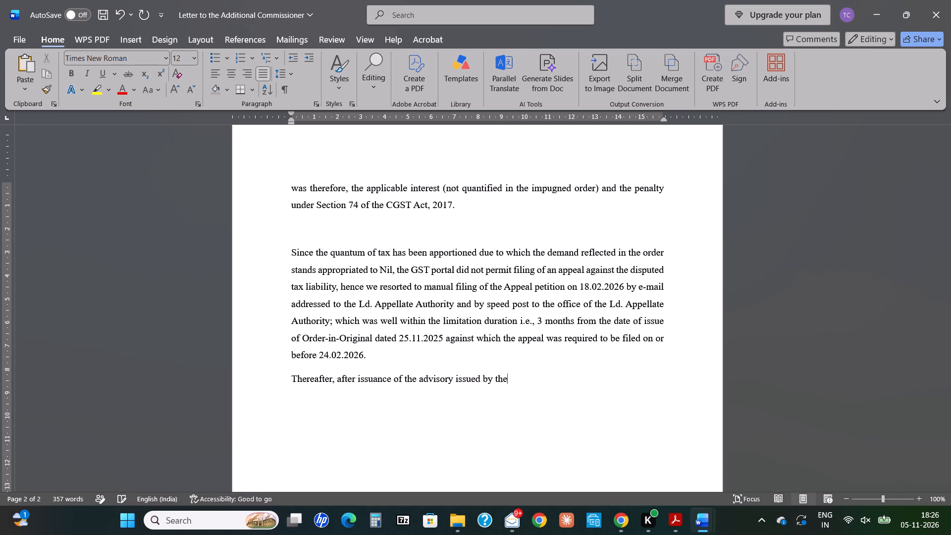
{"action": "key", "text": "ctrl+BackSpace"}
{"action": "key", "text": "ctrl+BackSpace"}
{"action": "key", "text": "ctrl+BackSpace"}
{"action": "key", "text": "ctrl+BackSpace"}
{"action": "key", "text": "ctrl+BackSpace"}
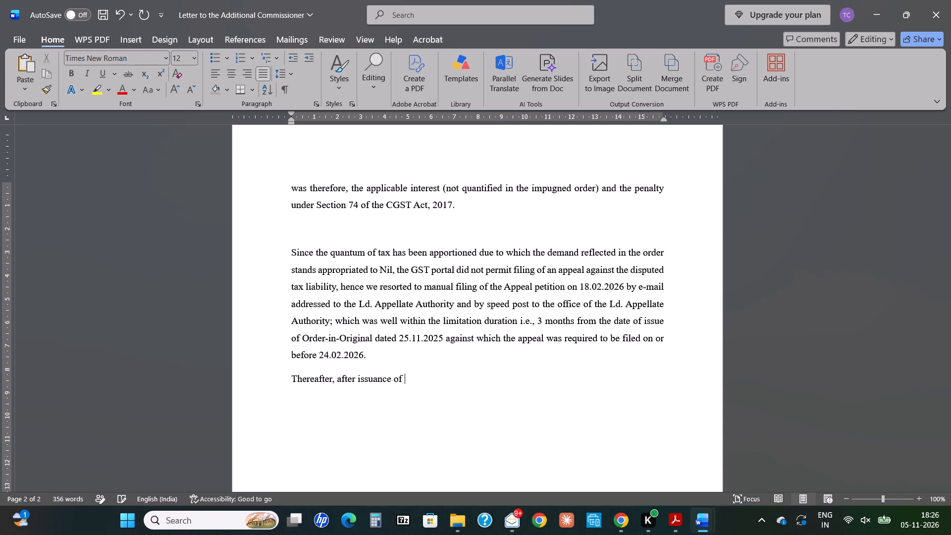
{"action": "type", "text": "GSTN advisory dated 10.04.2026"}
{"action": "type", "text": ", which express"}
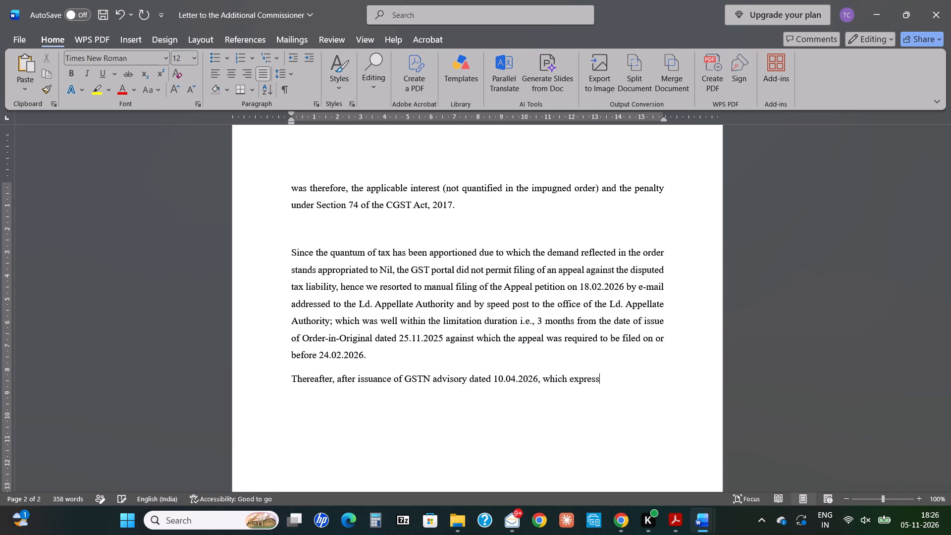
{"action": "key", "text": "ctrl+BackSpace"}
{"action": "key", "text": "ctrl+BackSpace"}
{"action": "type", "text": "which"}
{"action": "key", "text": "space"}
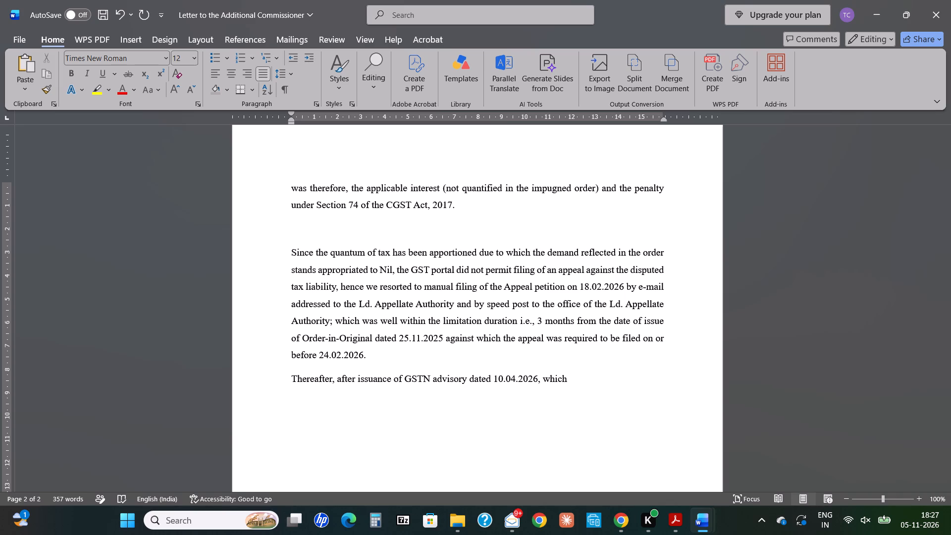
Continue the sentence with "recognised the non-editable pre-deposit".
{"action": "type", "text": "recognised the dif"}
{"action": "key", "text": "BackSpace"}
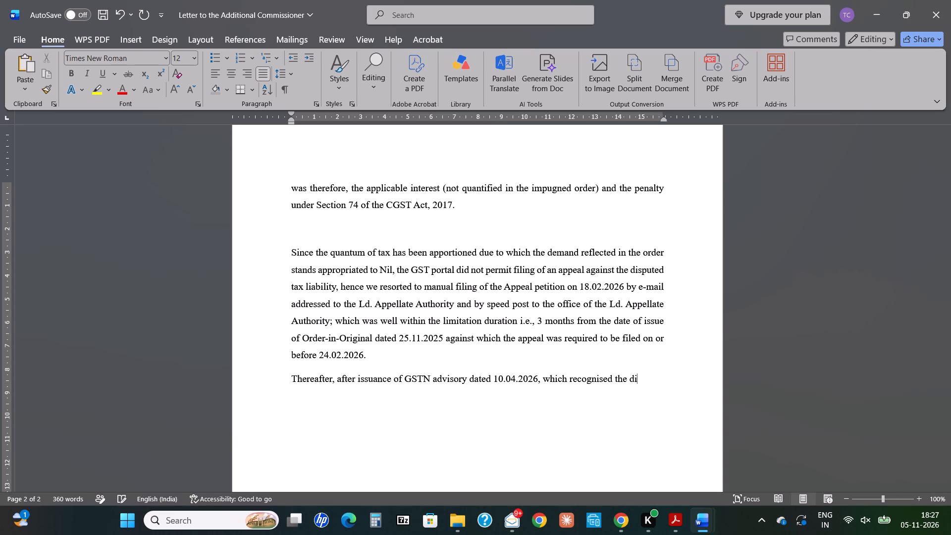
{"action": "key", "text": "ctrl+BackSpace"}
{"action": "type", "text": "non-editable pre-deposit e"}
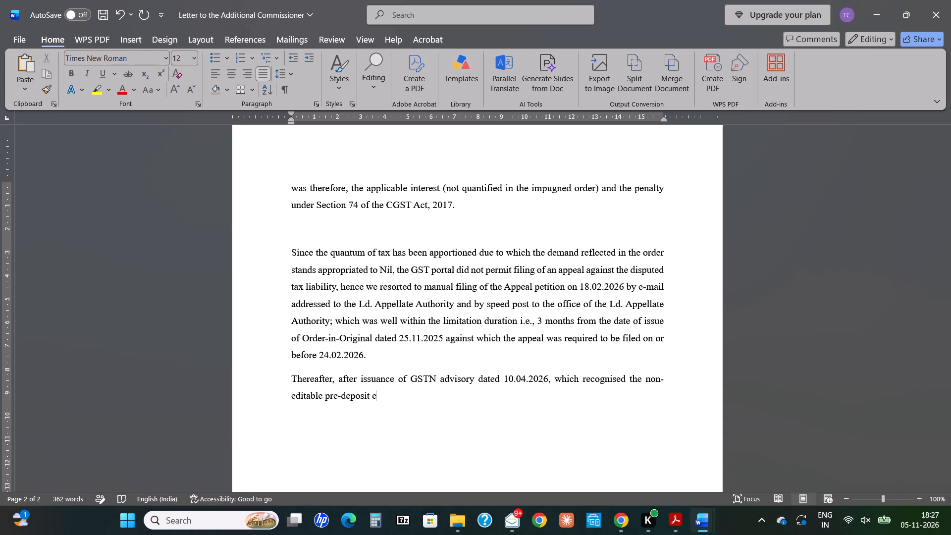
{"action": "key", "text": "BackSpace"}
Continue the sentence with "field and state that the field had been made editable".
{"action": "type", "text": "field and state that the field had been made dei"}
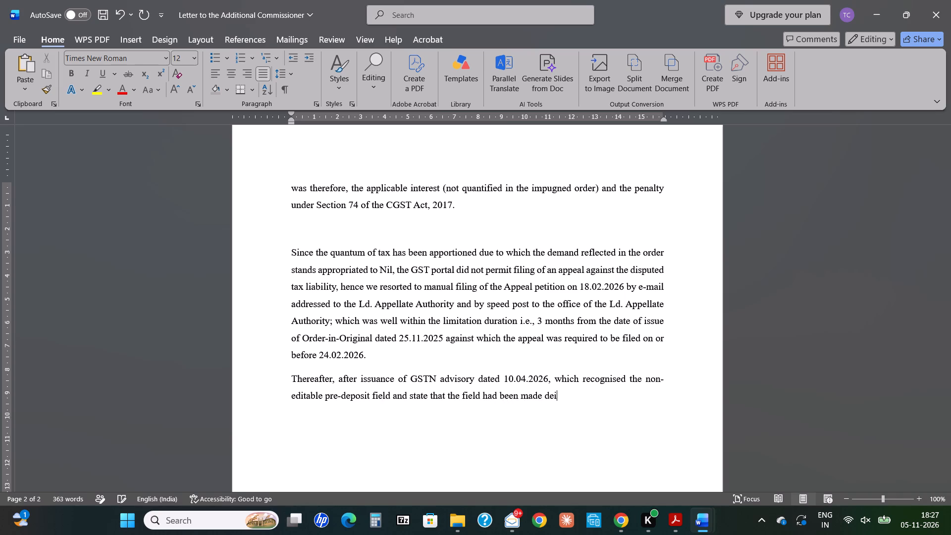
{"action": "key", "text": "BackSpace"}
{"action": "key", "text": "BackSpace"}
{"action": "key", "text": "BackSpace"}
{"action": "type", "text": "edt"}
{"action": "key", "text": "BackSpace"}
{"action": "type", "text": "itabel"}
{"action": "key", "text": "BackSpace"}
{"action": "key", "text": "BackSpace"}
{"action": "type", "text": "le"}
{"action": "key", "text": "space"}
Add the effective date to the sentence with "with effect from 06.04.2026,".
{"action": "type", "text": "with effect"}
{"action": "key", "text": "space"}
{"action": "type", "text": "from"}
{"action": "key", "text": "space"}
{"action": "type", "text": "06.04.2026, the"}
{"action": "key", "text": "BackSpace"}
{"action": "key", "text": "BackSpace"}
{"action": "key", "text": "BackSpace"}
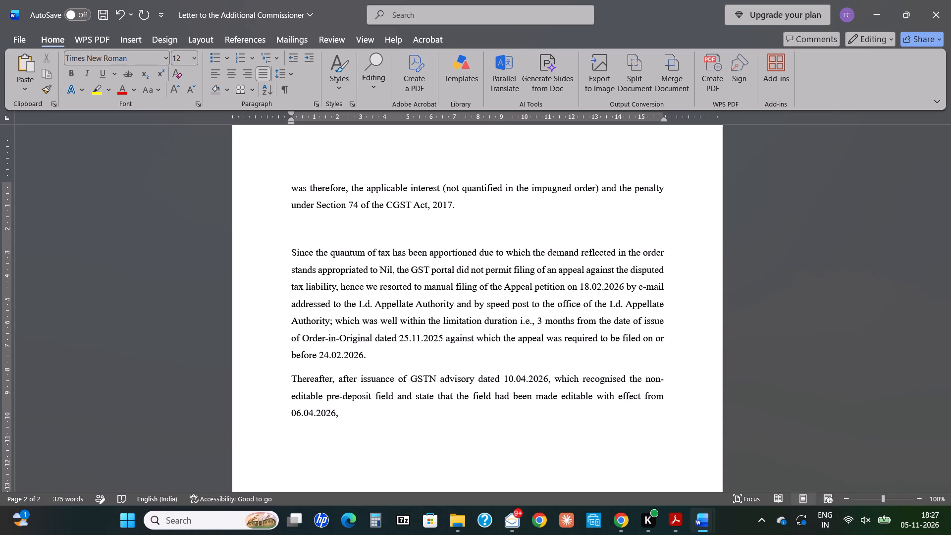
Continue after the effective date with "we sought an application for condonation of".
{"action": "type", "text": "we sought a"}
{"action": "key", "text": "space"}
{"action": "key", "text": "BackSpace"}
{"action": "key", "text": "n"}
{"action": "key", "text": "BackSpace"}
{"action": "type", "text": "n applicab"}
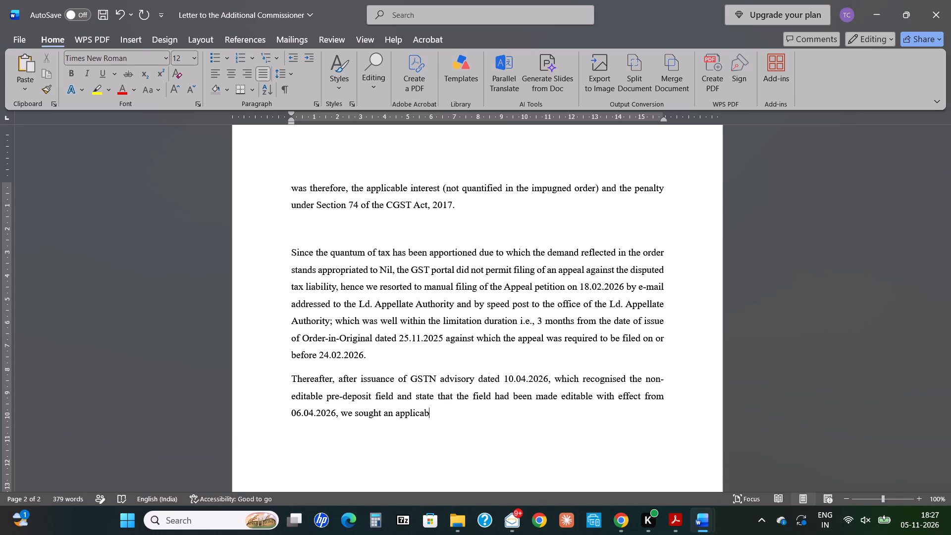
{"action": "key", "text": "BackSpace"}
{"action": "type", "text": "tion for condoa"}
{"action": "key", "text": "BackSpace"}
{"action": "type", "text": "nation of"}
{"action": "key", "text": "space"}
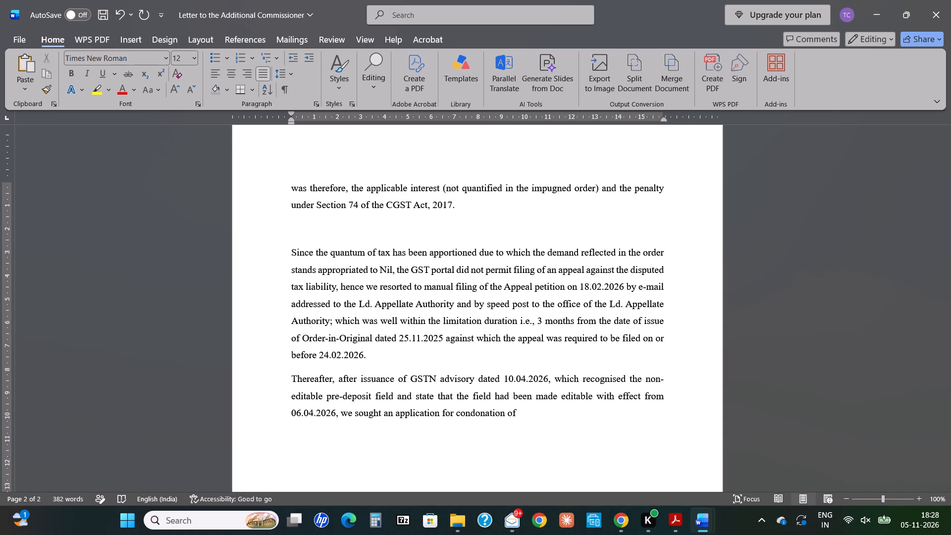
Switch to File Explorer and open the Docs PDF from the Gierevance folder inside Mindcomp's APL 01 folder.
{"action": "key", "text": "alt+Tab"}
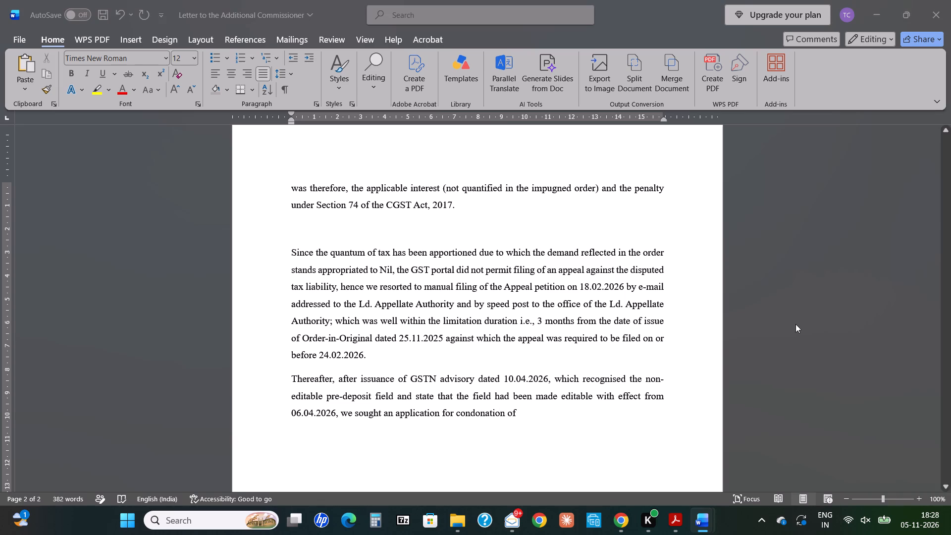
{"action": "key", "text": "alt+Tab"}
{"action": "key", "text": "alt+Tab"}
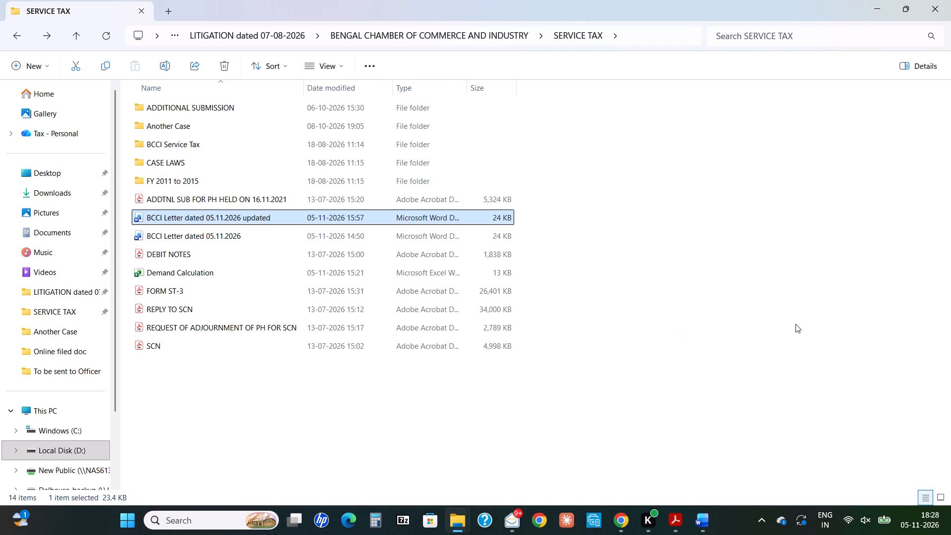
{"action": "key", "text": "space"}
{"action": "key", "text": "alt+Tab"}
{"action": "key", "text": "alt+Tab"}
{"action": "key", "text": "alt+Tab"}
{"action": "key", "text": "alt+Tab"}
{"action": "key", "text": "alt+Tab"}
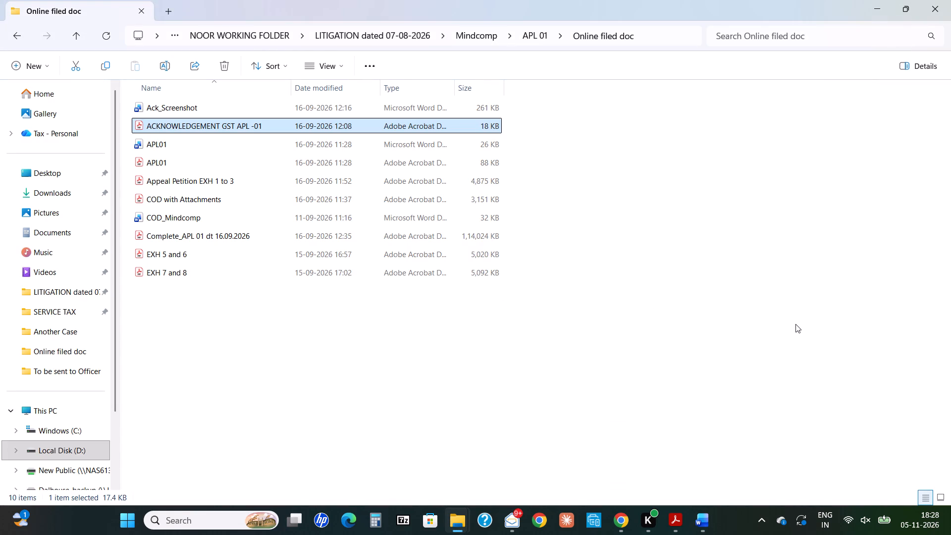
{"action": "key", "text": "BackSpace"}
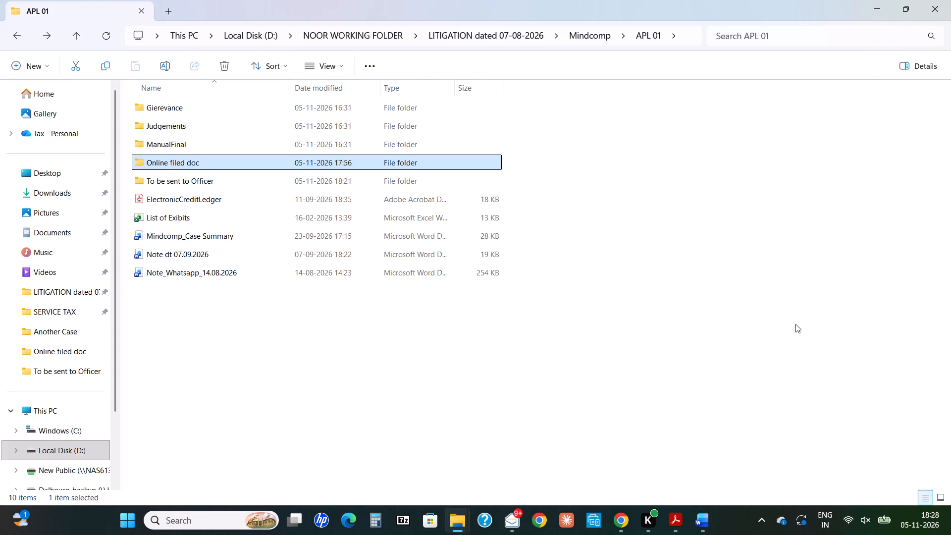
{"action": "key", "text": "Up"}
{"action": "key", "text": "Up"}
{"action": "key", "text": "Up"}
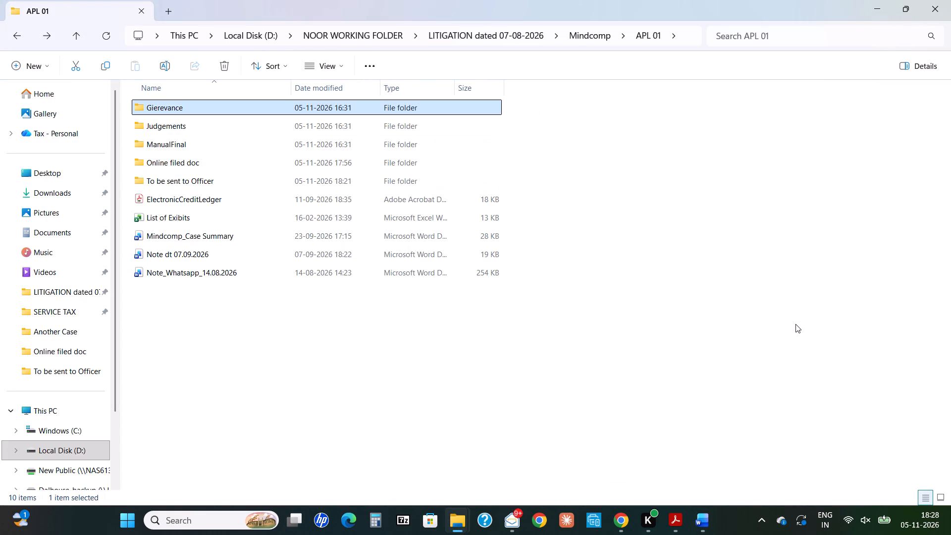
{"action": "key", "text": "Return"}
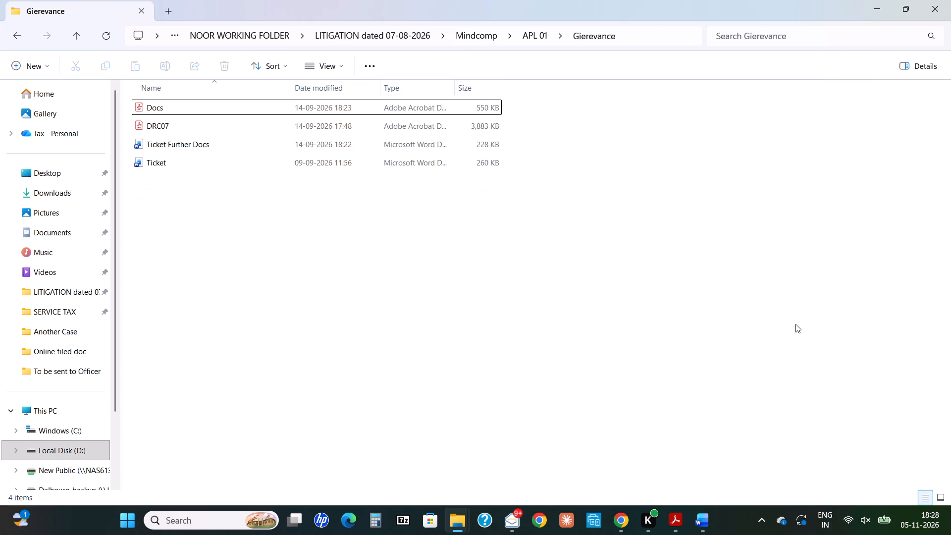
{"action": "key", "text": "Down"}
{"action": "key", "text": "Up"}
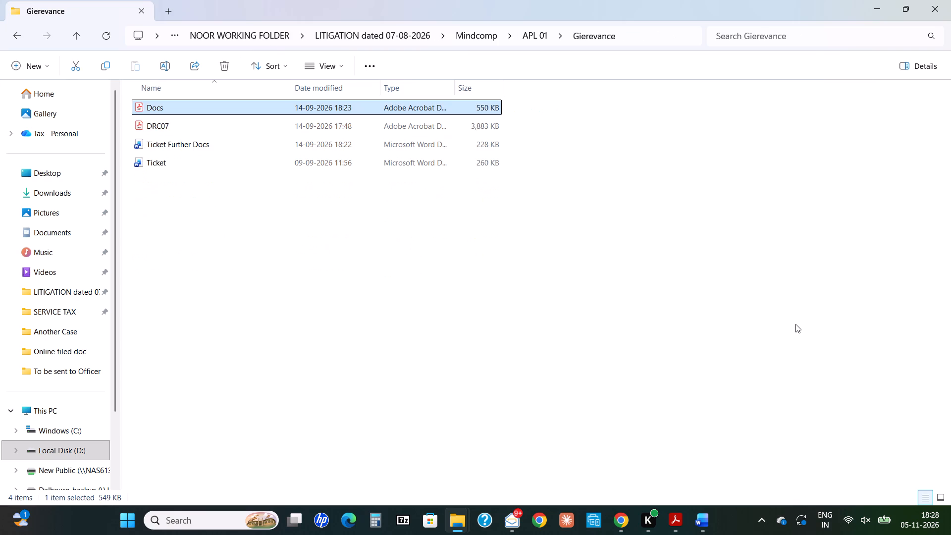
{"action": "key", "text": "Return"}
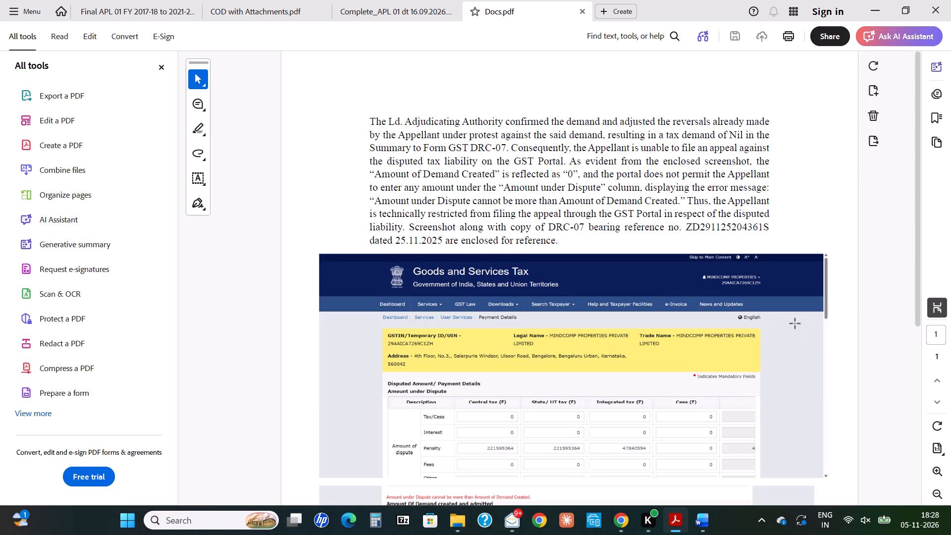
Examine the Docs PDF's explanation of the portal filing restriction and its GST portal screenshots of the disputed and created demand amounts.
{"action": "scroll", "coordinate": [795, 324], "scroll_direction": "down", "scroll_amount": 2}
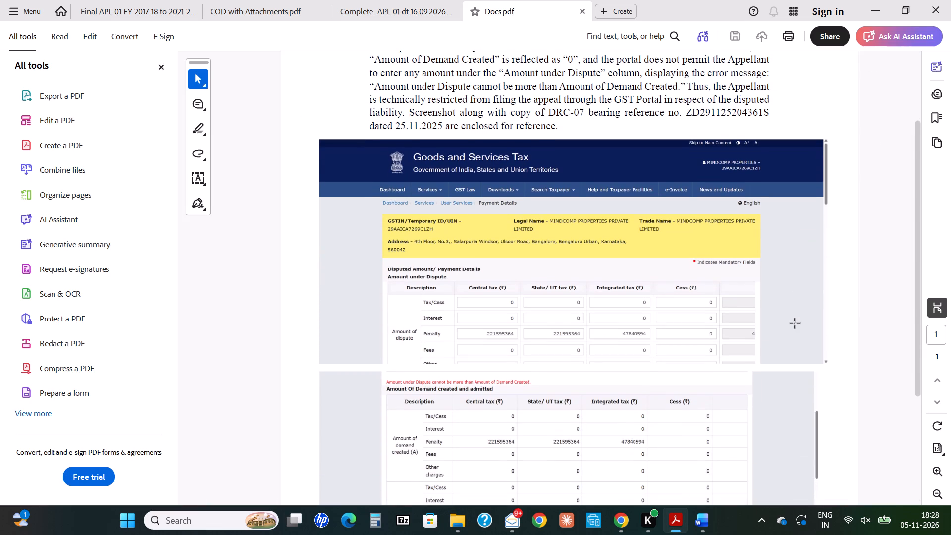
{"action": "scroll", "coordinate": [795, 324], "scroll_direction": "down", "scroll_amount": 5}
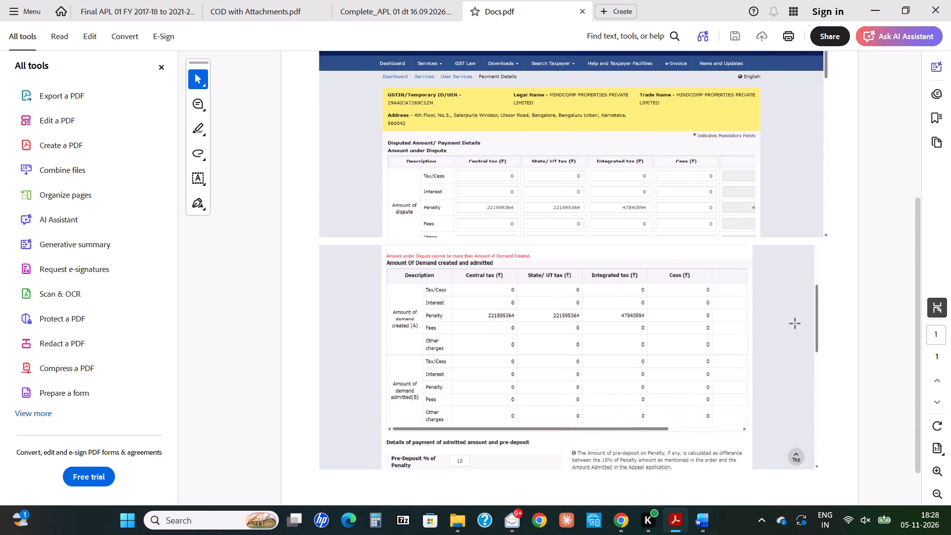
{"action": "scroll", "coordinate": [795, 324], "scroll_direction": "down", "scroll_amount": 3}
{"action": "scroll", "coordinate": [795, 324], "scroll_direction": "up", "scroll_amount": 5}
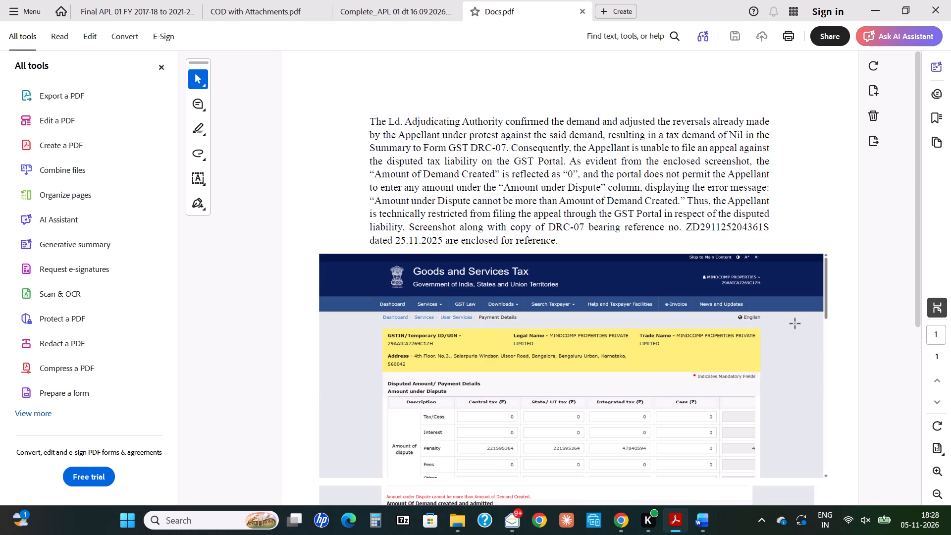
{"action": "scroll", "coordinate": [795, 324], "scroll_direction": "down", "scroll_amount": 2}
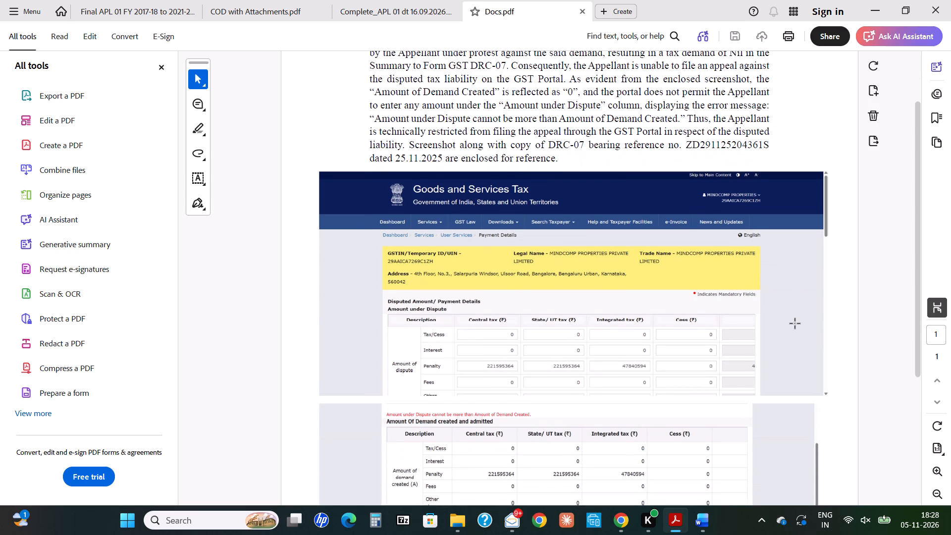
{"action": "scroll", "coordinate": [795, 324], "scroll_direction": "down", "scroll_amount": 4}
{"action": "scroll", "coordinate": [795, 324], "scroll_direction": "up", "scroll_amount": 1}
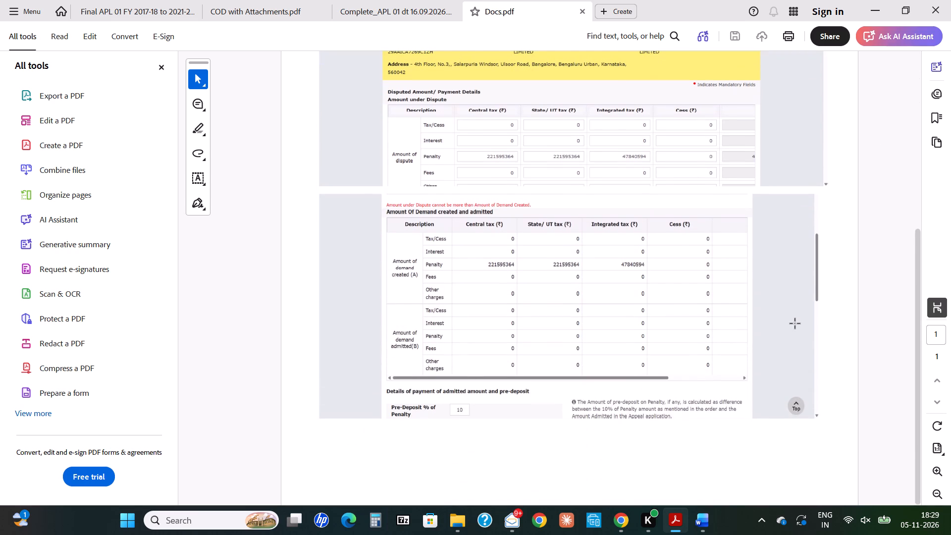
{"action": "scroll", "coordinate": [795, 324], "scroll_direction": "up", "scroll_amount": 2}
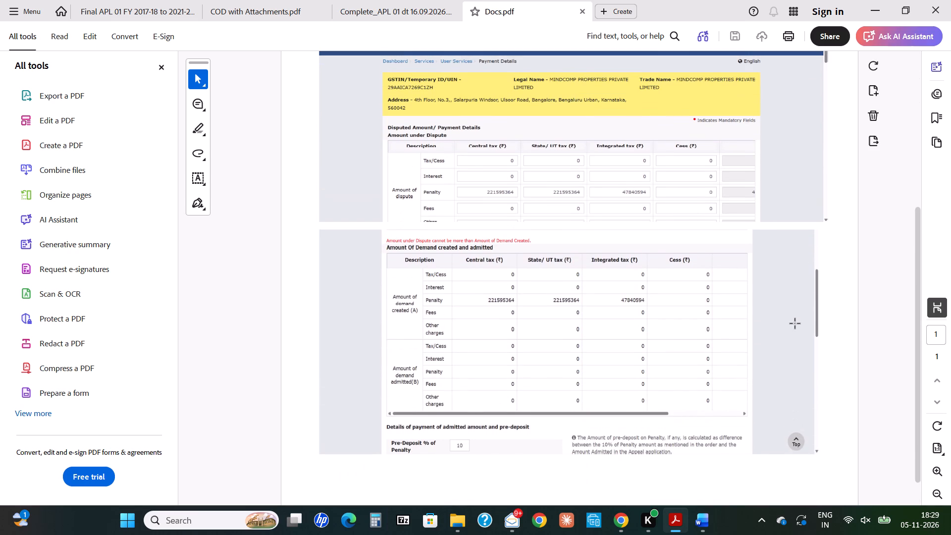
{"action": "scroll", "coordinate": [795, 324], "scroll_direction": "up", "scroll_amount": 1}
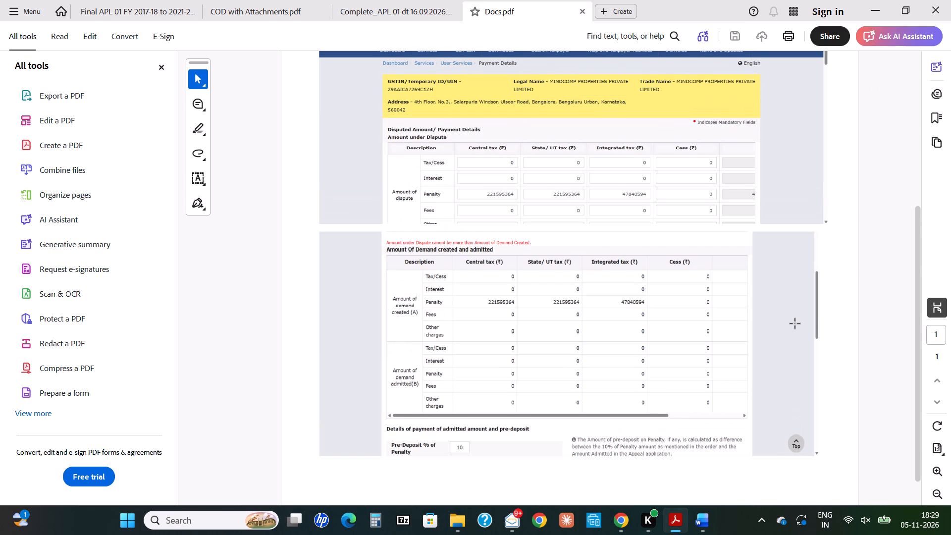
{"action": "scroll", "coordinate": [795, 324], "scroll_direction": "up", "scroll_amount": 3}
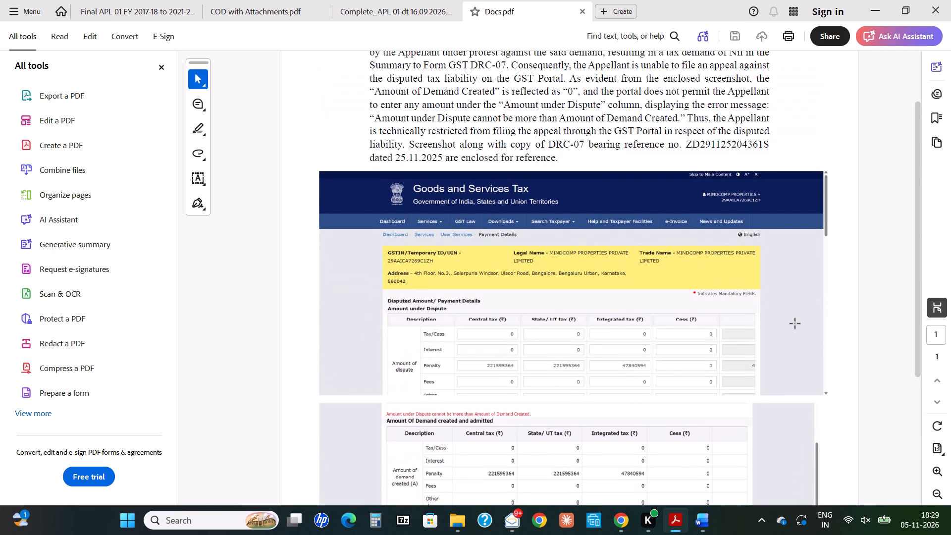
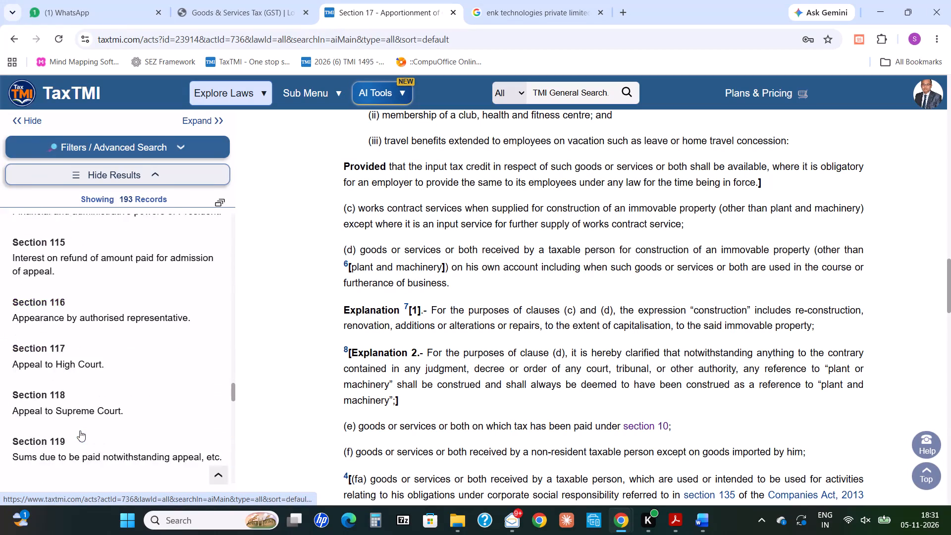
Open Section 107, Appeals to Appellate Authority, from Chapter XVIII of the CGST Act section list.
{"action": "scroll", "coordinate": [80, 430], "scroll_direction": "up", "scroll_amount": 1, "text": "ctrl"}
{"action": "scroll", "coordinate": [80, 430], "scroll_direction": "down", "scroll_amount": 1, "text": "ctrl"}
{"action": "scroll", "coordinate": [80, 430], "scroll_direction": "up", "scroll_amount": 1, "text": "ctrl"}
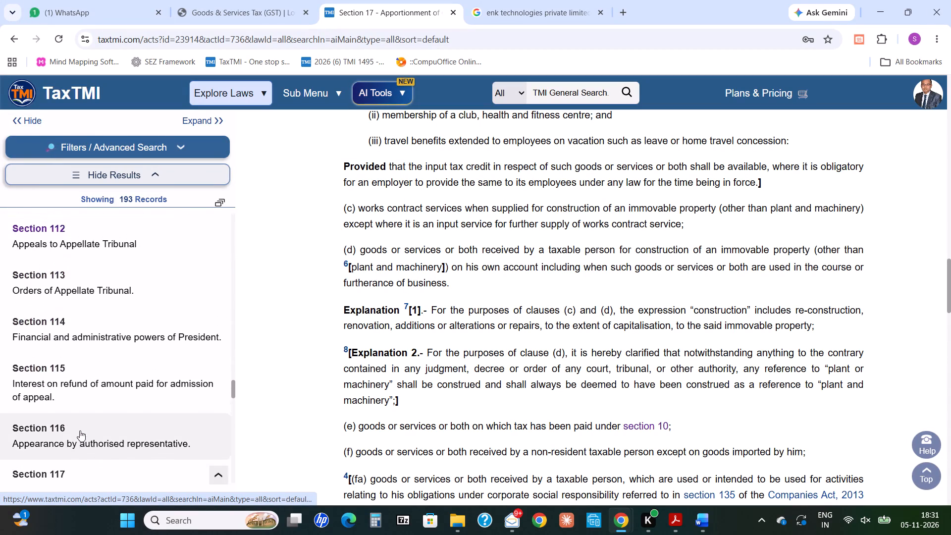
{"action": "scroll", "coordinate": [80, 430], "scroll_direction": "up", "scroll_amount": 3, "text": "ctrl"}
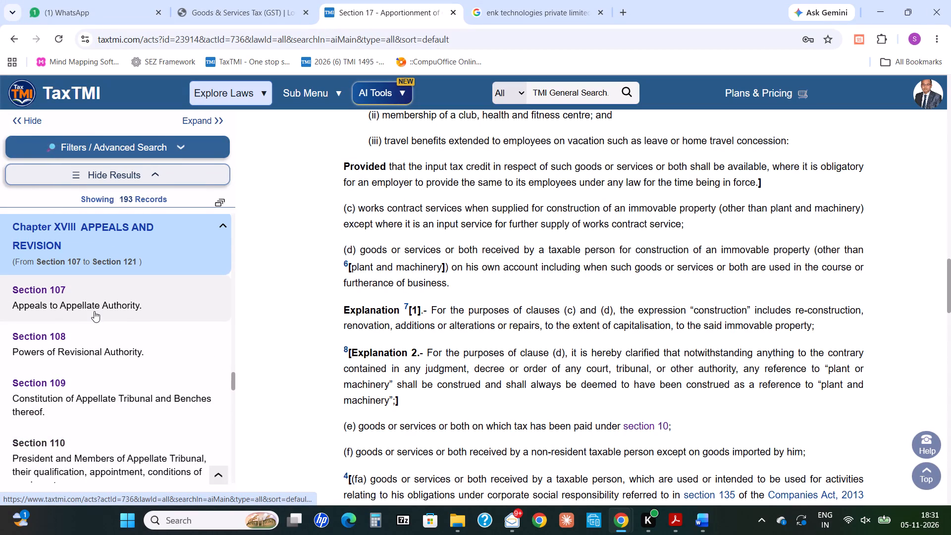
{"action": "left_click", "coordinate": [94, 311], "text": "ctrl"}
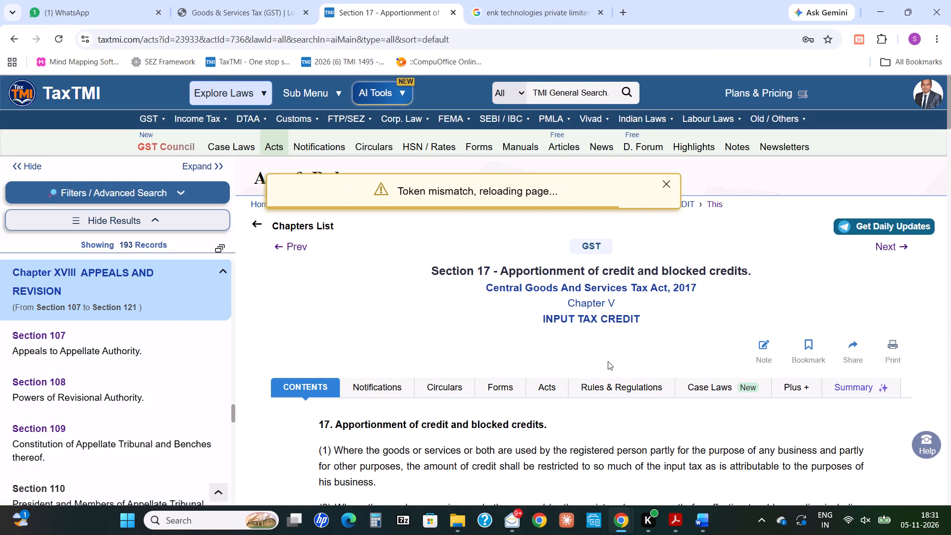
Search the text of Section 107 for "copy" and for "subm".
{"action": "scroll", "coordinate": [566, 330], "scroll_direction": "down", "scroll_amount": 5}
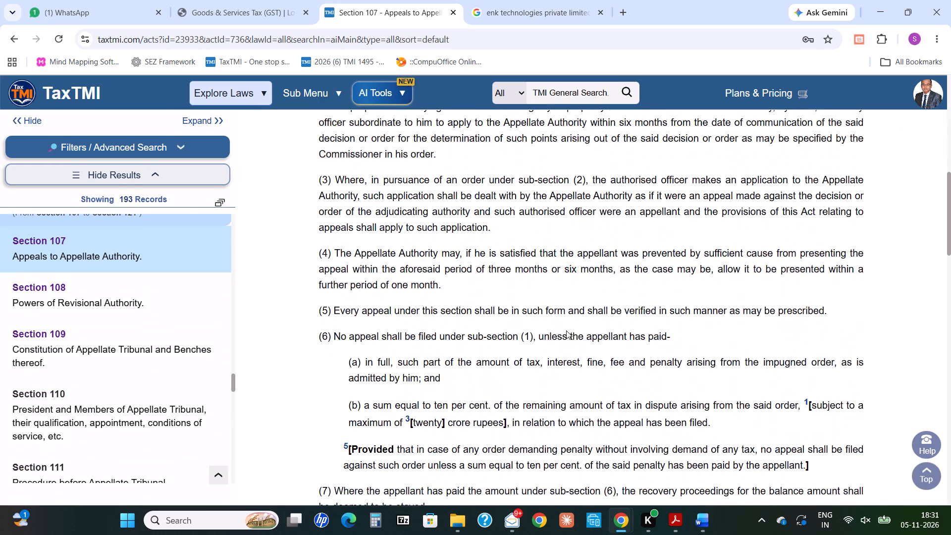
{"action": "key", "text": "ctrl+f"}
{"action": "type", "text": "copy"}
{"action": "key", "text": "Return"}
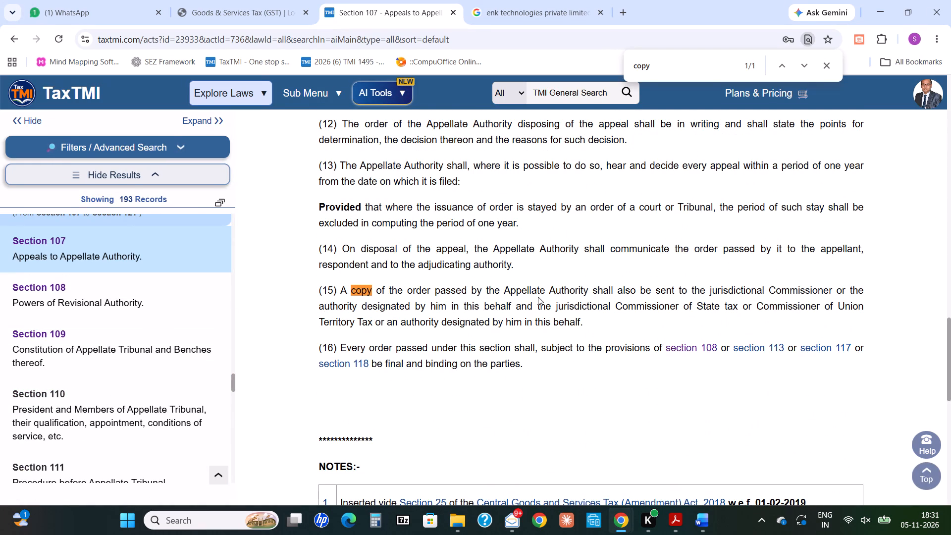
{"action": "key", "text": "Escape"}
{"action": "key", "text": "ctrl+f"}
{"action": "type", "text": "subm"}
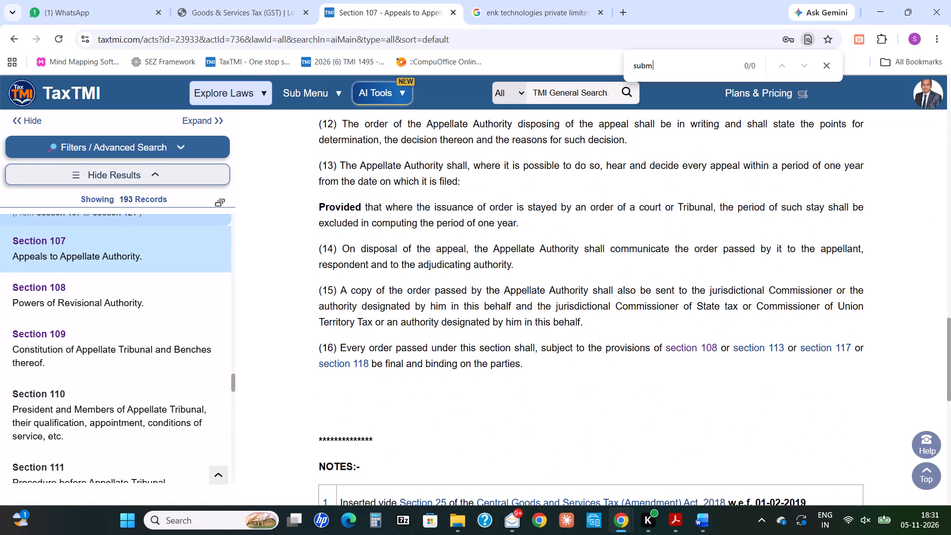
{"action": "key", "text": "Return"}
{"action": "key", "text": "Escape"}
{"action": "key", "text": "Escape"}
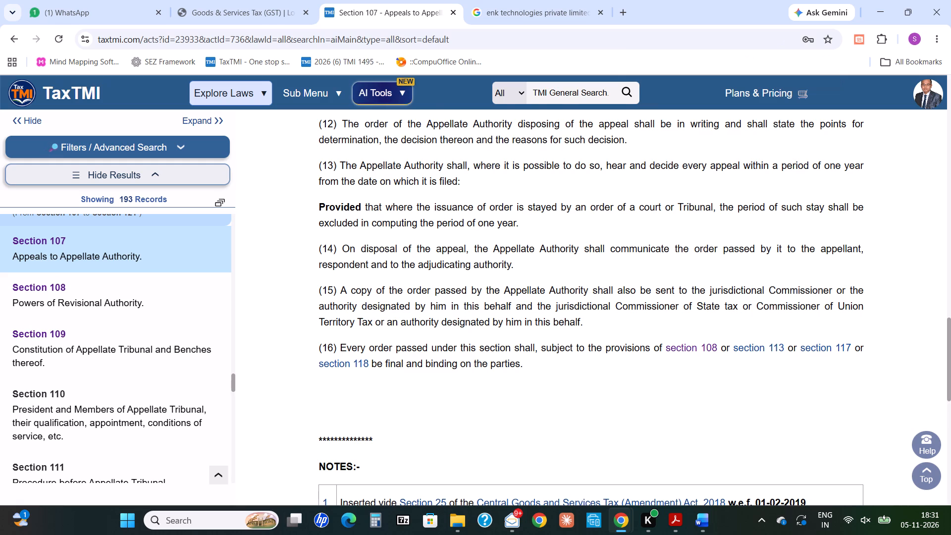
Examine the sub-sections of Section 107 on the Appellate Authority's orders and the provisos preceding them.
{"action": "scroll", "coordinate": [495, 269], "scroll_direction": "up", "scroll_amount": 3}
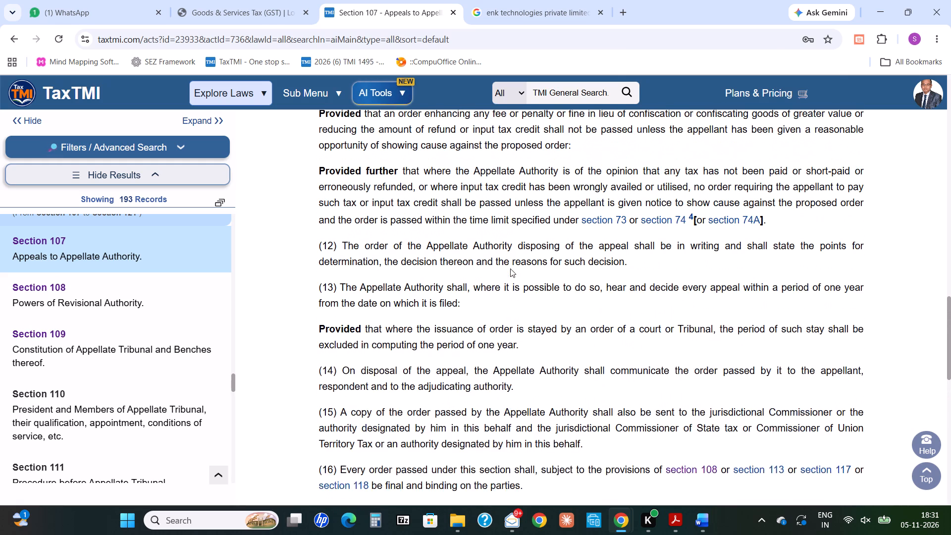
{"action": "scroll", "coordinate": [510, 268], "scroll_direction": "up", "scroll_amount": 1}
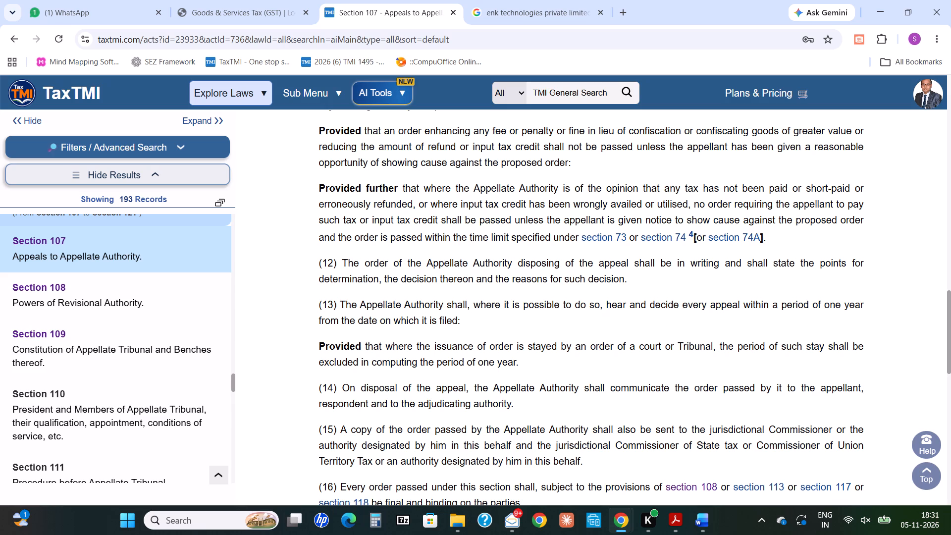
{"action": "scroll", "coordinate": [510, 268], "scroll_direction": "up", "scroll_amount": 1}
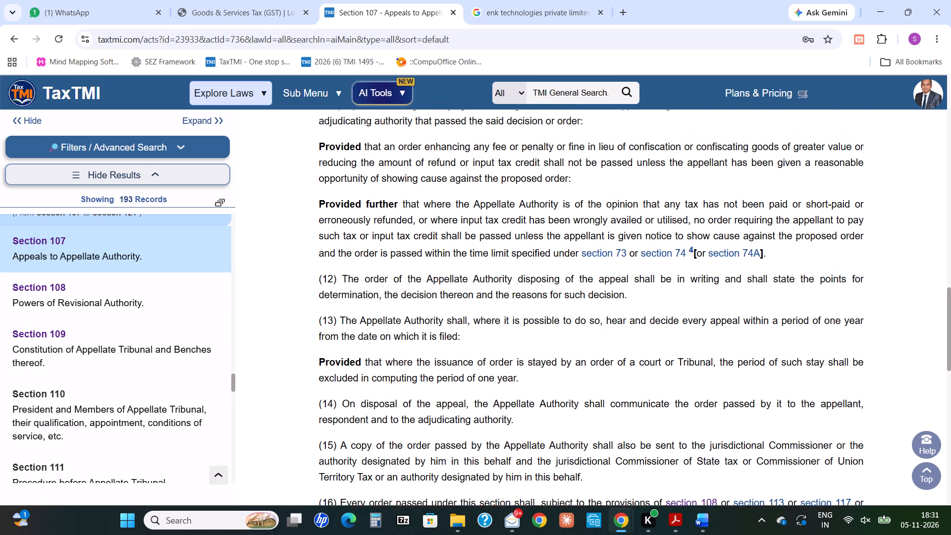
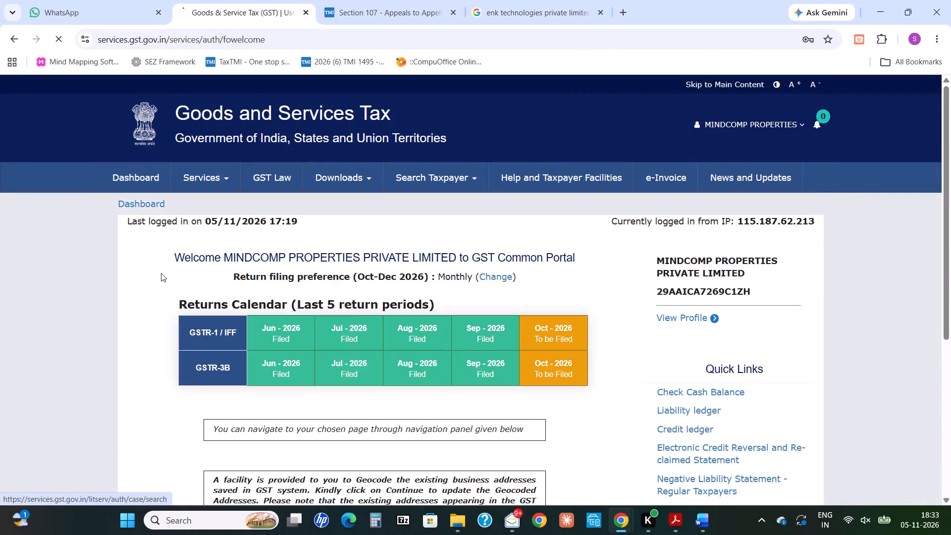
Search the GST portal's My Applications for Appeal to Appellate Authority filings from 01/09/2026 to 05/11/2026.
{"action": "triple_click", "coordinate": [278, 311]}
{"action": "triple_click", "coordinate": [278, 311]}
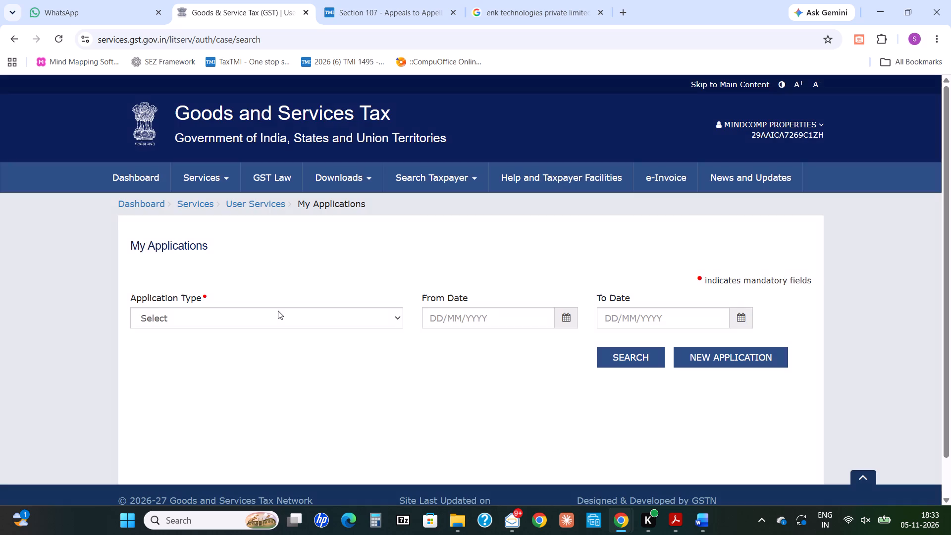
{"action": "left_click", "coordinate": [278, 311]}
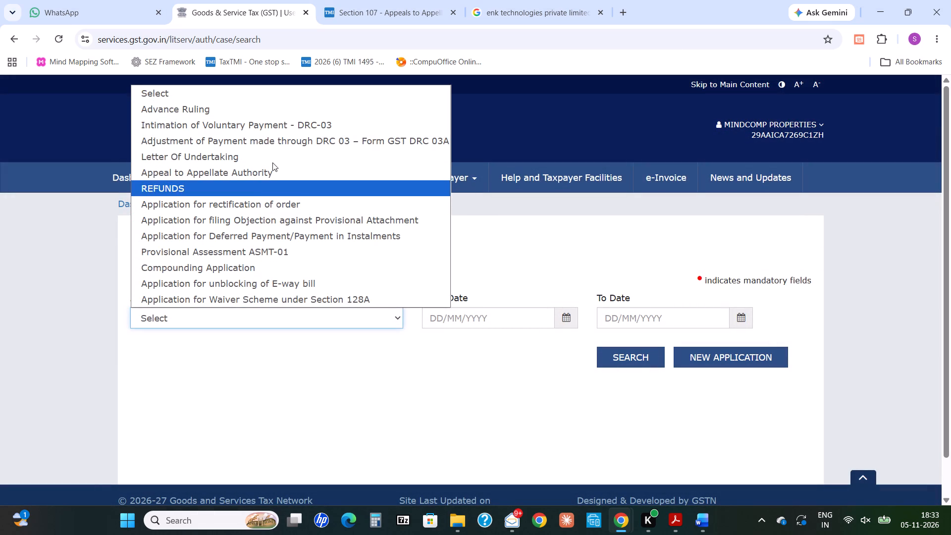
{"action": "left_click", "coordinate": [272, 166]}
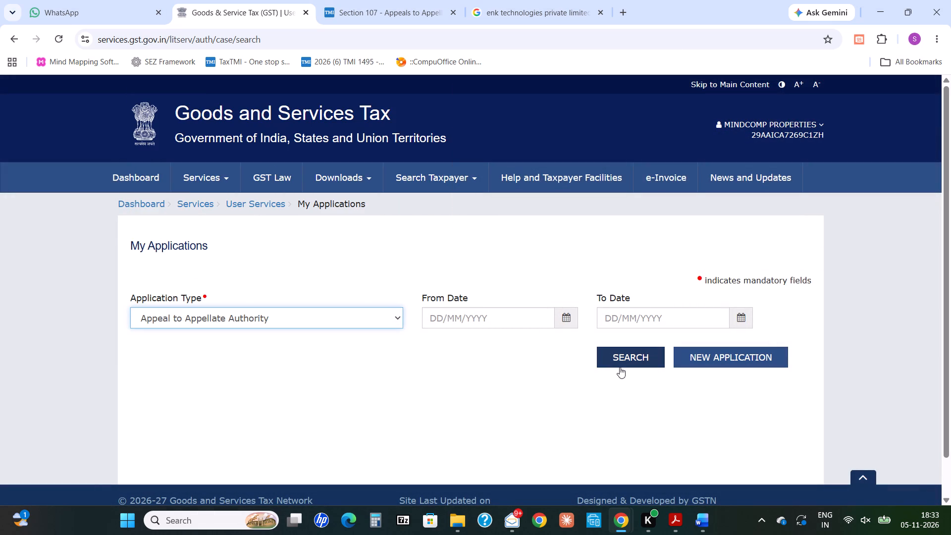
{"action": "key", "text": "alt+Tab"}
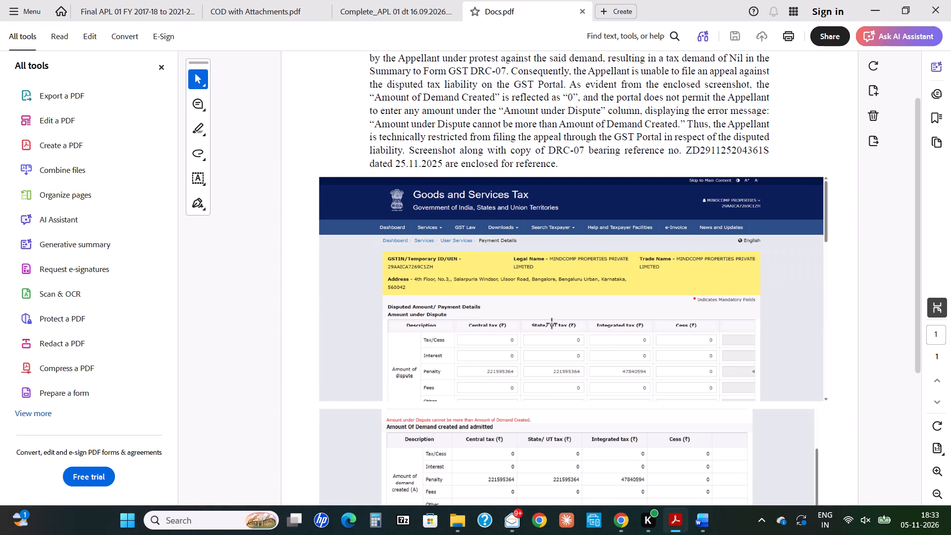
{"action": "key", "text": "ctrl+shift+Tab"}
{"action": "key", "text": "Home"}
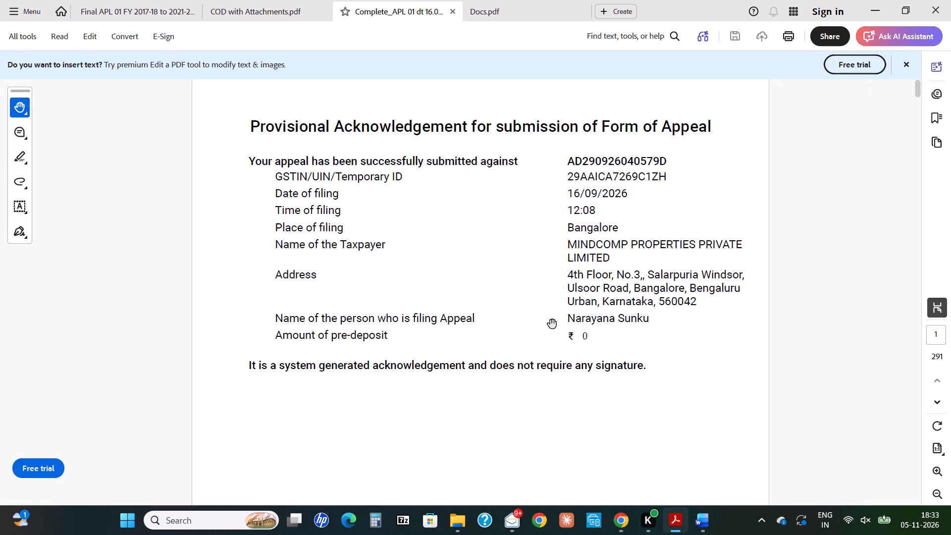
{"action": "key", "text": "alt+Tab"}
{"action": "left_click", "coordinate": [563, 315]}
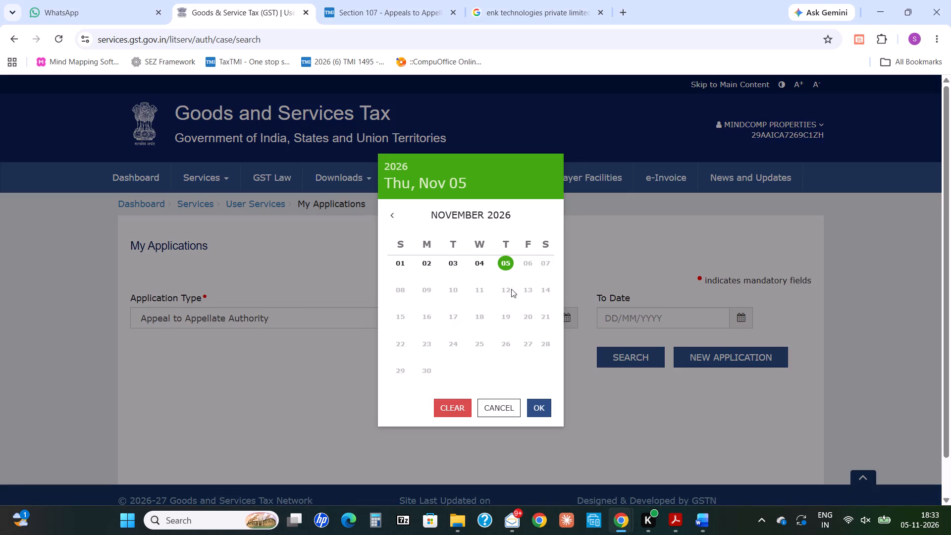
{"action": "double_click", "coordinate": [390, 207]}
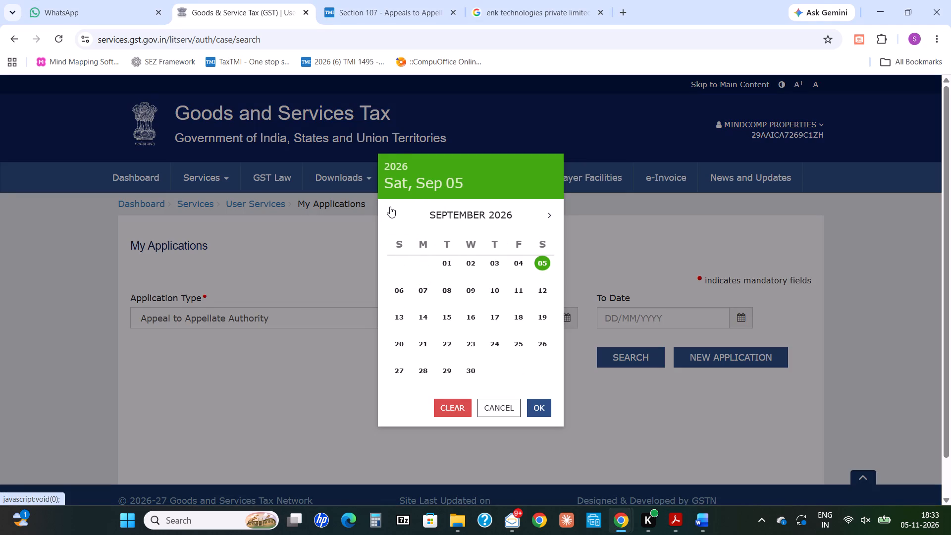
{"action": "left_click", "coordinate": [451, 261]}
{"action": "left_click", "coordinate": [746, 319]}
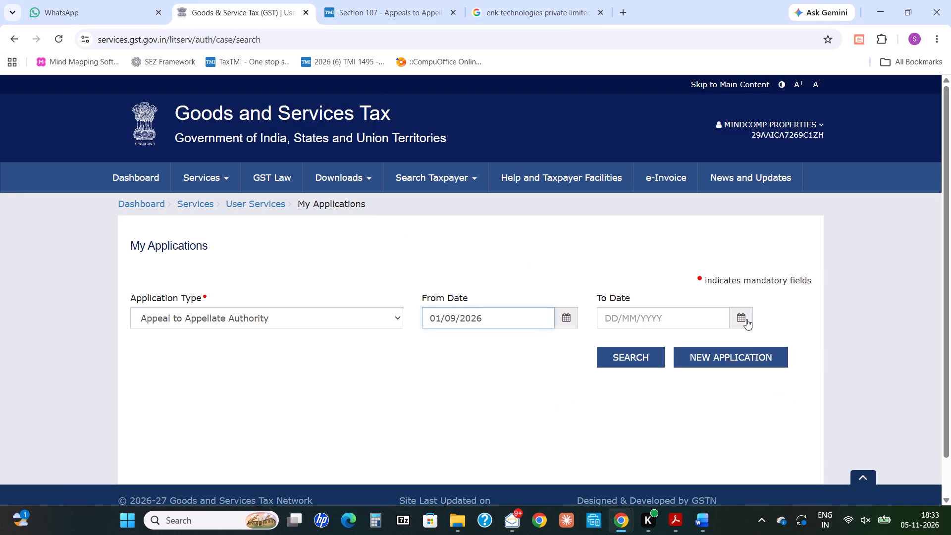
{"action": "left_click", "coordinate": [550, 407]}
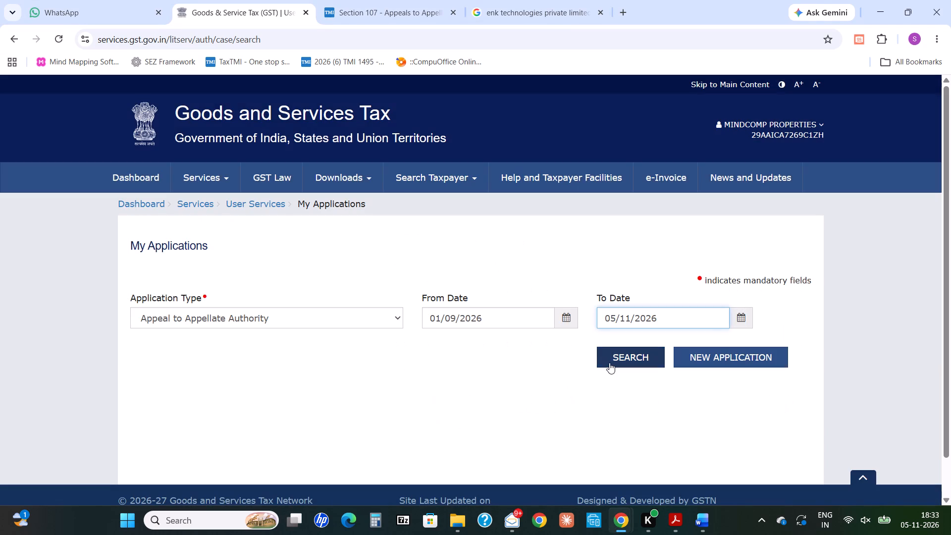
{"action": "left_click", "coordinate": [610, 363]}
Open the case details of the GST APL-01 appeal filed on 16/09/2026 and check its orders, notices and replies.
{"action": "scroll", "coordinate": [610, 363], "scroll_direction": "down", "scroll_amount": 2}
{"action": "left_click", "coordinate": [202, 346]}
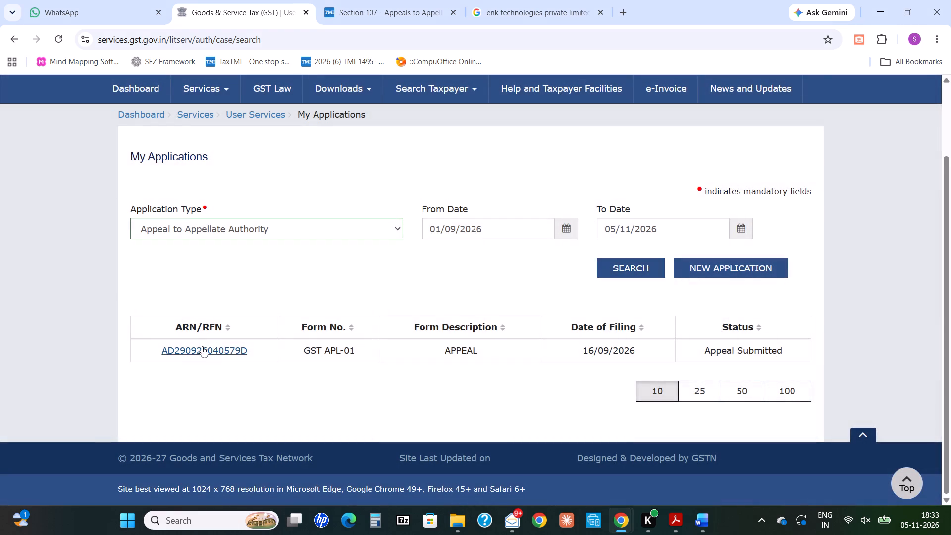
{"action": "scroll", "coordinate": [223, 366], "scroll_direction": "down", "scroll_amount": 1}
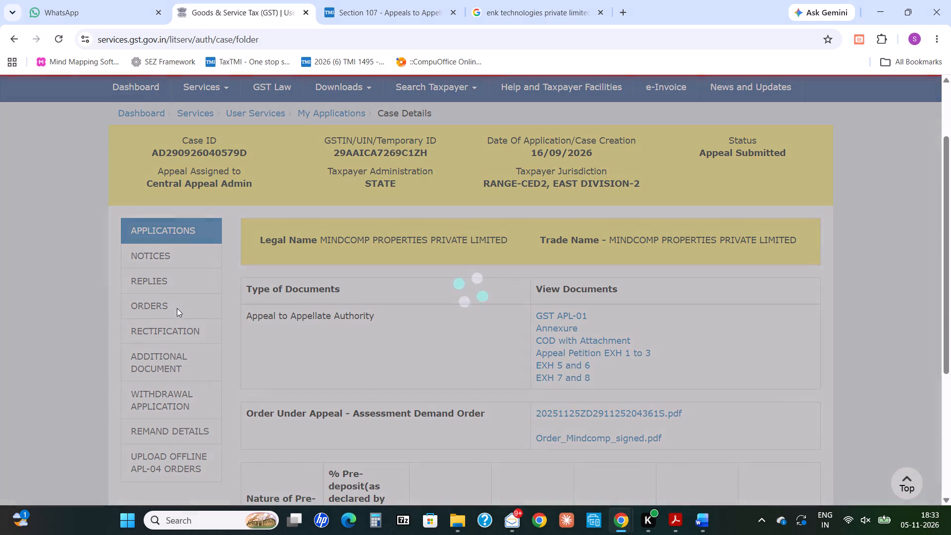
{"action": "triple_click", "coordinate": [176, 310]}
{"action": "left_click", "coordinate": [166, 308]}
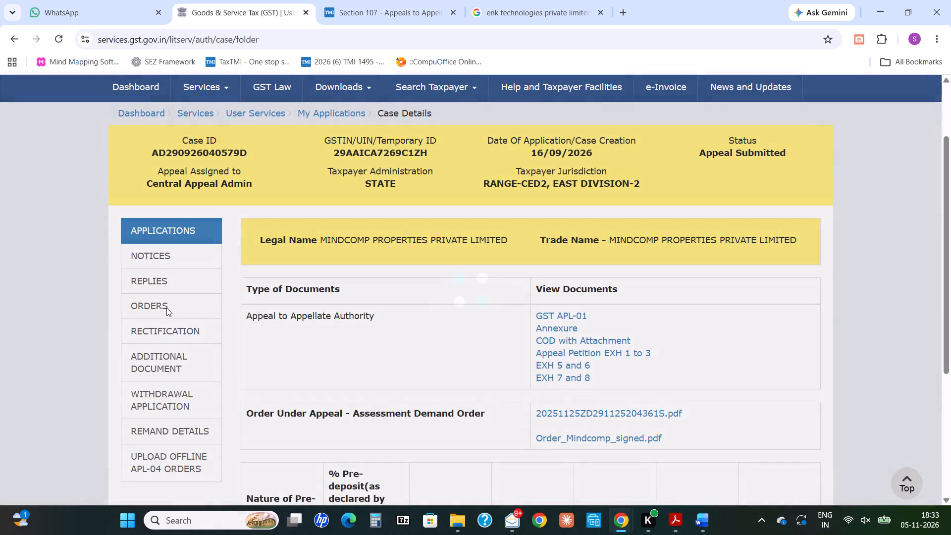
{"action": "left_click", "coordinate": [166, 308]}
{"action": "left_click", "coordinate": [166, 308]}
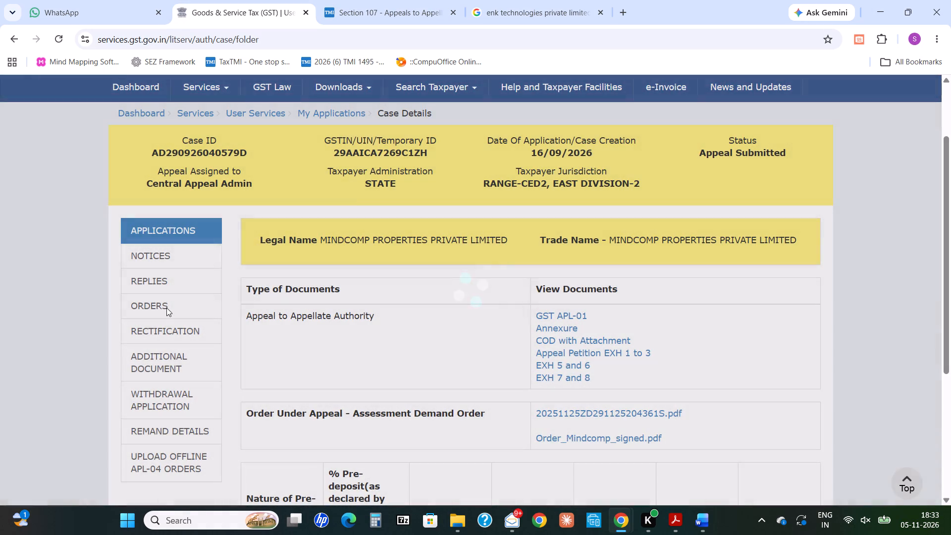
{"action": "left_click", "coordinate": [166, 308]}
{"action": "left_click", "coordinate": [166, 308]}
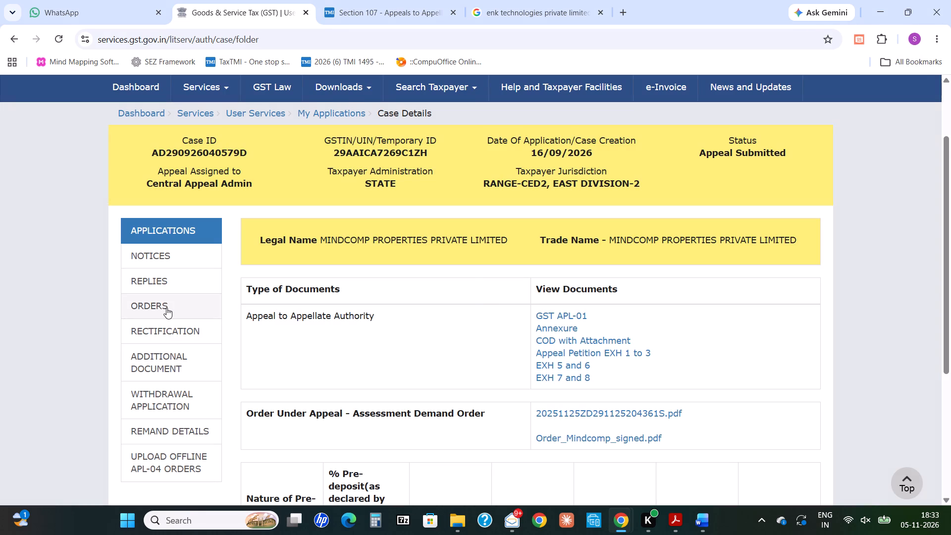
{"action": "scroll", "coordinate": [471, 354], "scroll_direction": "down", "scroll_amount": 1}
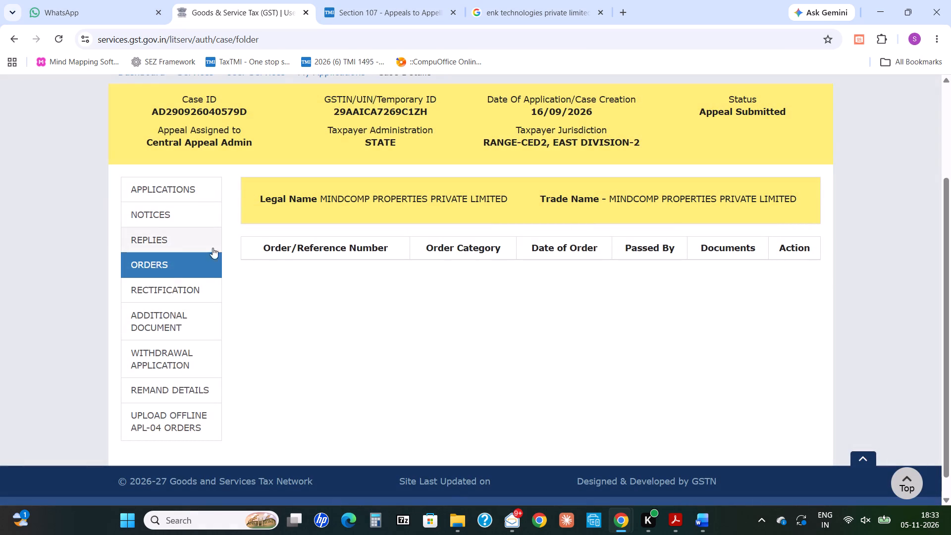
{"action": "left_click", "coordinate": [155, 226]}
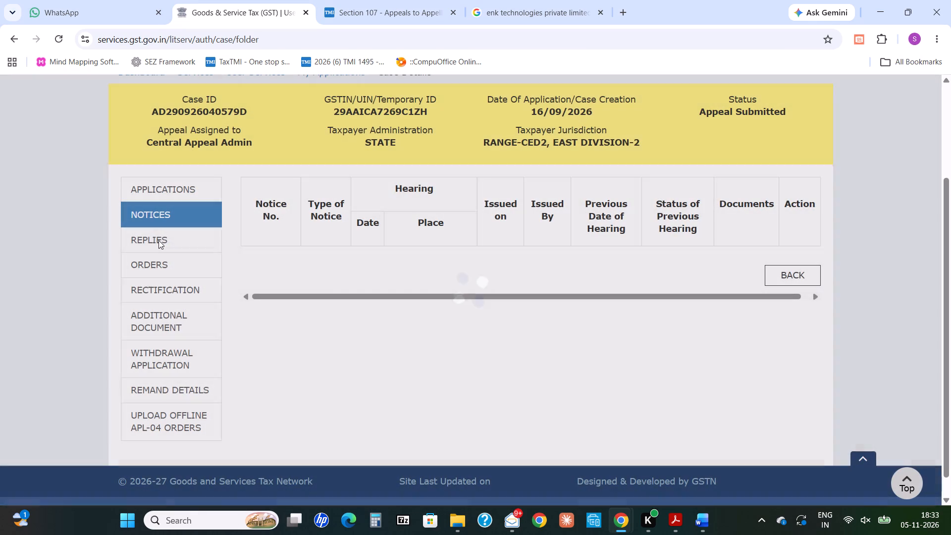
{"action": "left_click", "coordinate": [158, 240]}
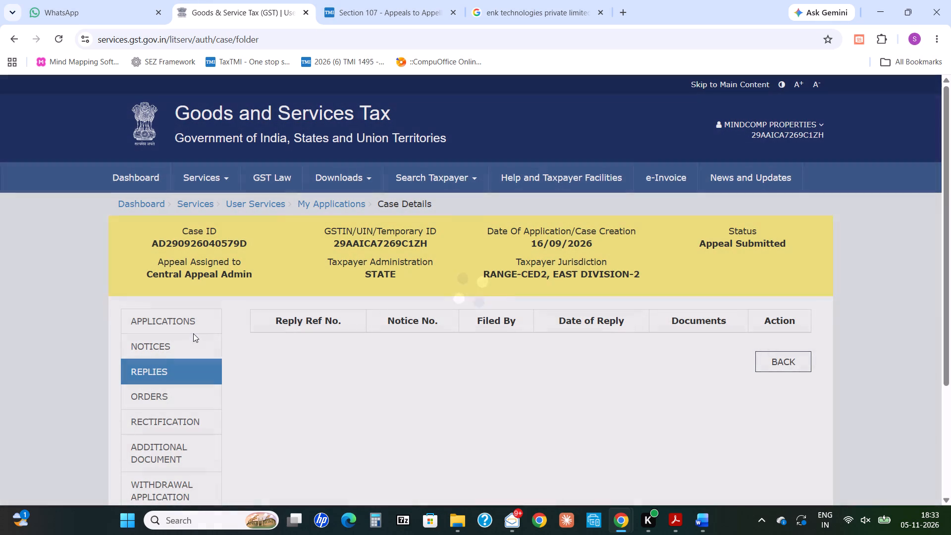
{"action": "left_click", "coordinate": [181, 348]}
{"action": "scroll", "coordinate": [347, 396], "scroll_direction": "down", "scroll_amount": 1}
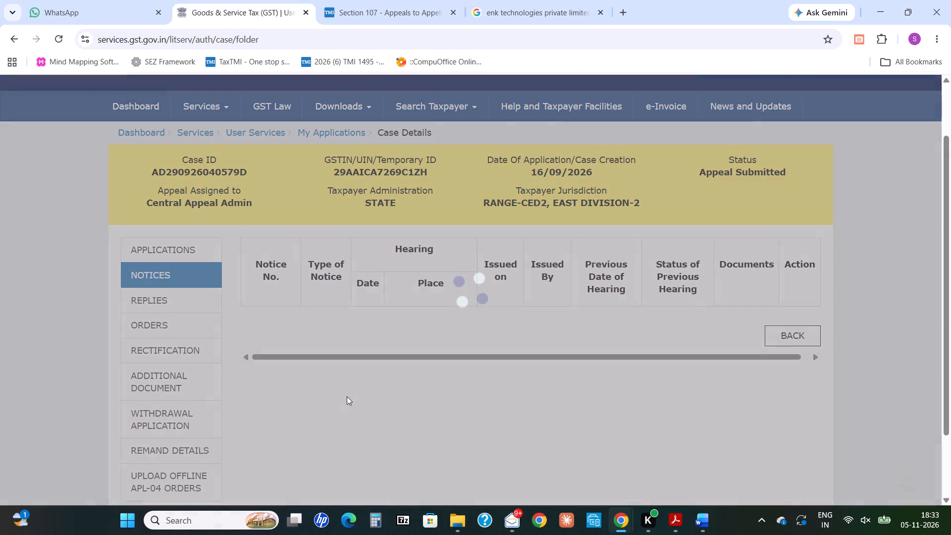
{"action": "left_click", "coordinate": [170, 321]}
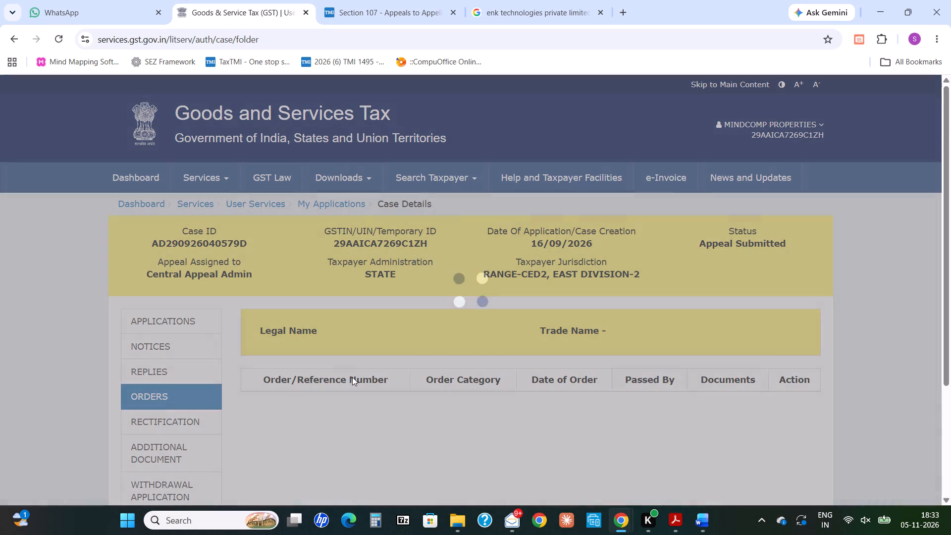
{"action": "scroll", "coordinate": [409, 380], "scroll_direction": "down", "scroll_amount": 1}
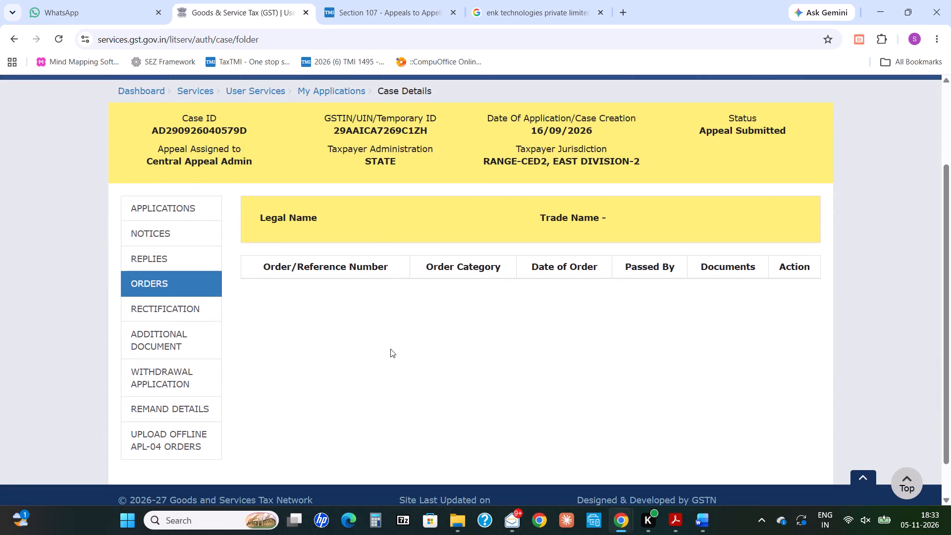
{"action": "scroll", "coordinate": [232, 135], "scroll_direction": "up", "scroll_amount": 2}
Open the portal's list of notices and orders issued by authorities and review it alongside the filed appeal PDF.
{"action": "left_click", "coordinate": [203, 171]}
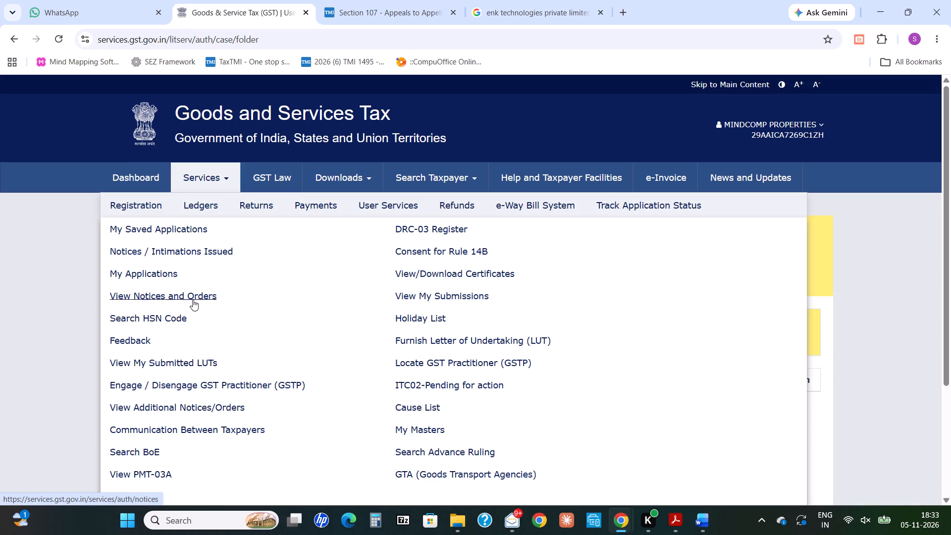
{"action": "left_click", "coordinate": [184, 296]}
{"action": "scroll", "coordinate": [639, 346], "scroll_direction": "down", "scroll_amount": 2}
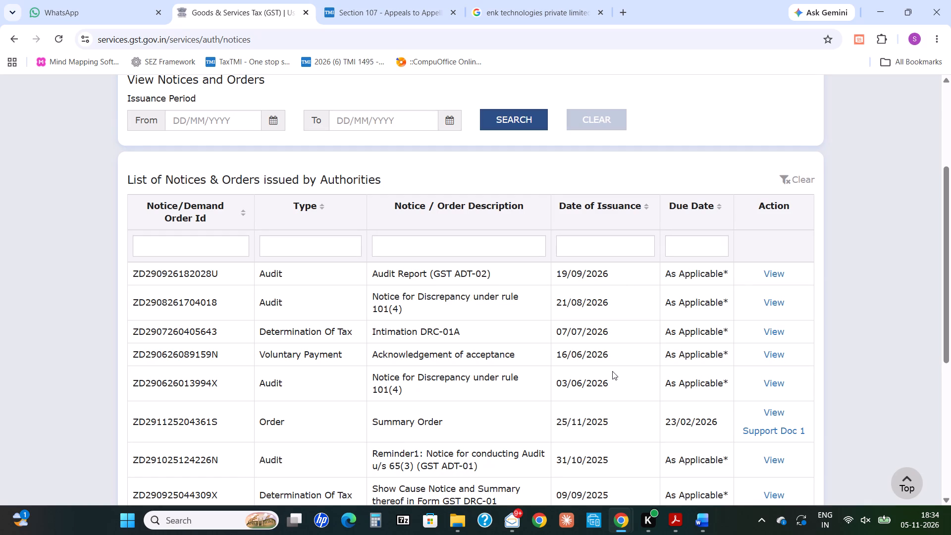
{"action": "key", "text": "alt+Tab"}
{"action": "key", "text": "alt+Tab"}
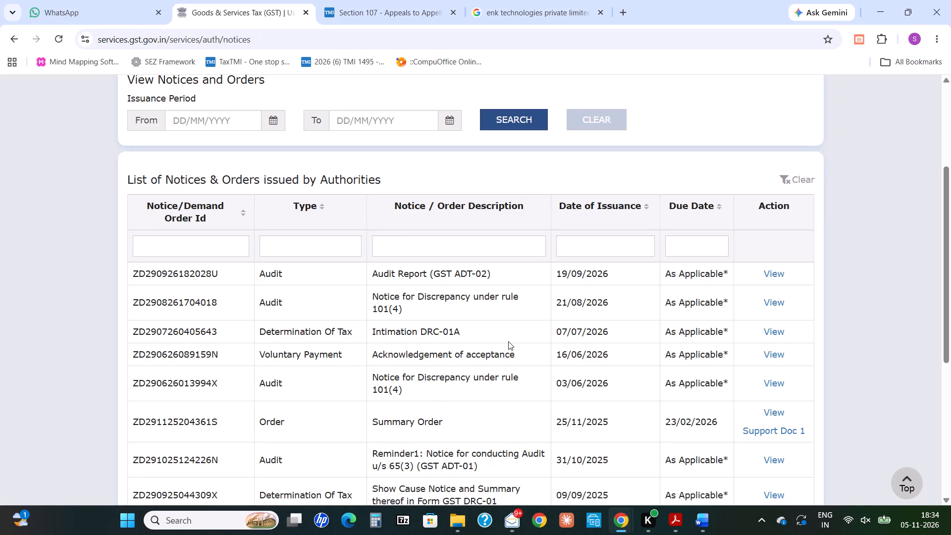
{"action": "key", "text": "alt+Tab"}
{"action": "key", "text": "alt+Tab"}
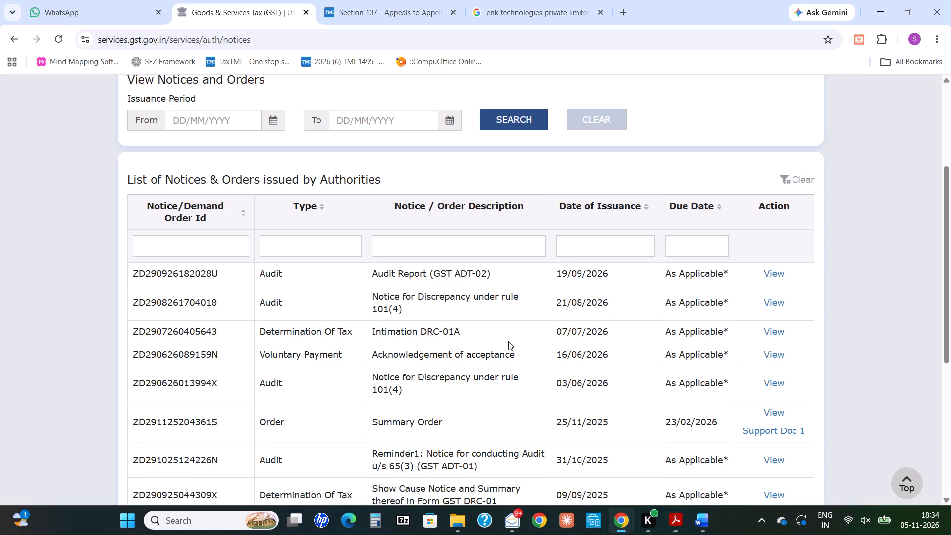
Examine the complete APL-01 PDF, from the provisional acknowledgement and annexure to the paragraphs on pre-deposit of penalty.
{"action": "key", "text": "alt+Tab"}
{"action": "left_click_drag", "start_coordinate": [508, 341], "coordinate": [523, 292]}
{"action": "left_click_drag", "start_coordinate": [502, 412], "coordinate": [591, 97]}
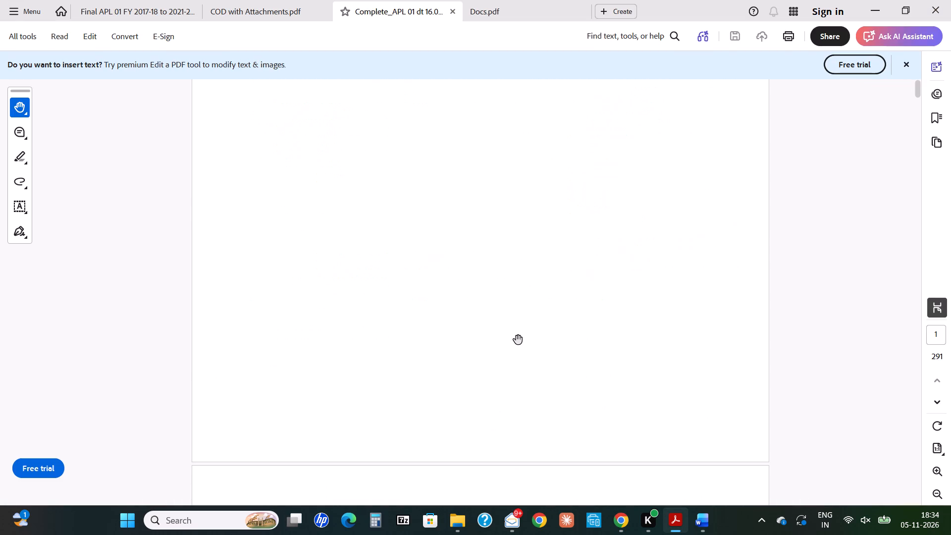
{"action": "left_click_drag", "start_coordinate": [518, 340], "coordinate": [593, 152]}
{"action": "left_click_drag", "start_coordinate": [535, 328], "coordinate": [608, 83]}
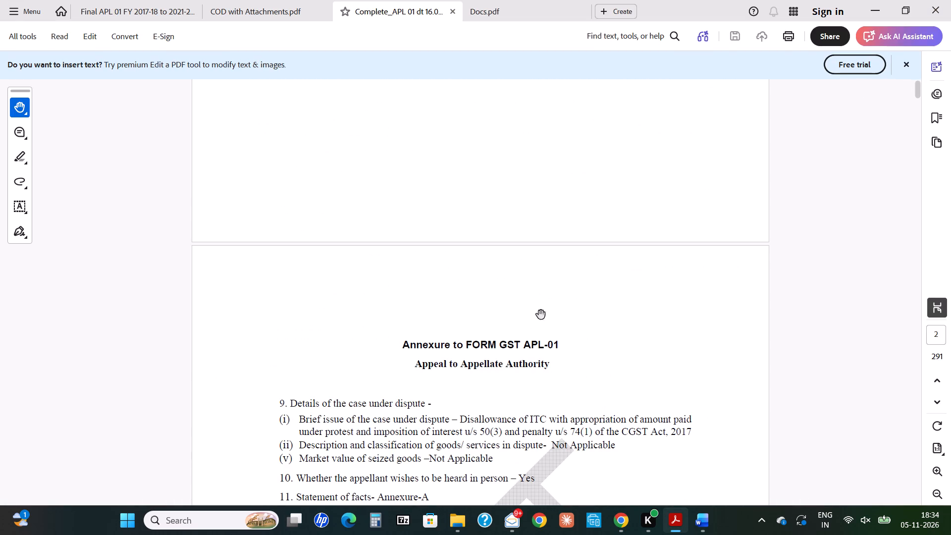
{"action": "left_click_drag", "start_coordinate": [533, 373], "coordinate": [585, 200]}
{"action": "scroll", "coordinate": [544, 373], "scroll_direction": "down", "scroll_amount": 15}
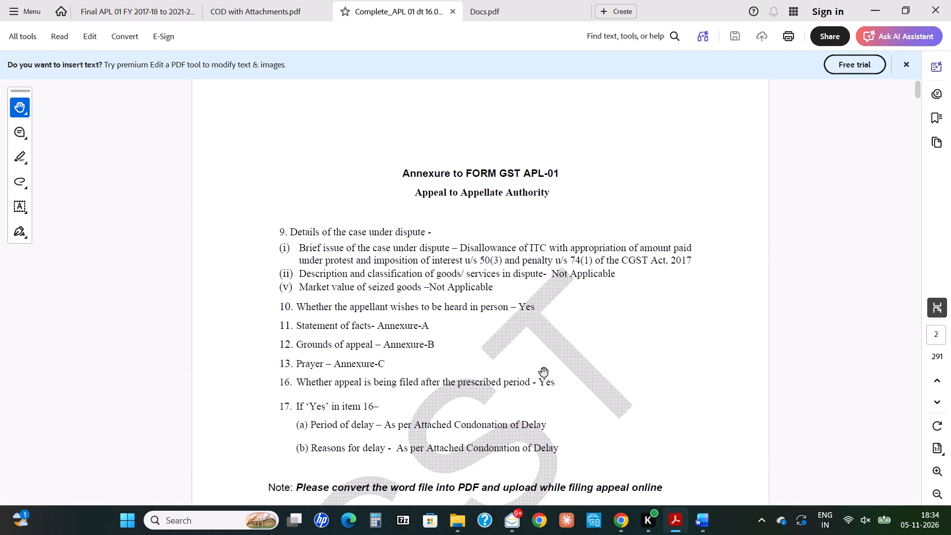
{"action": "scroll", "coordinate": [544, 373], "scroll_direction": "down", "scroll_amount": 18}
{"action": "left_click_drag", "start_coordinate": [545, 407], "coordinate": [586, 285]}
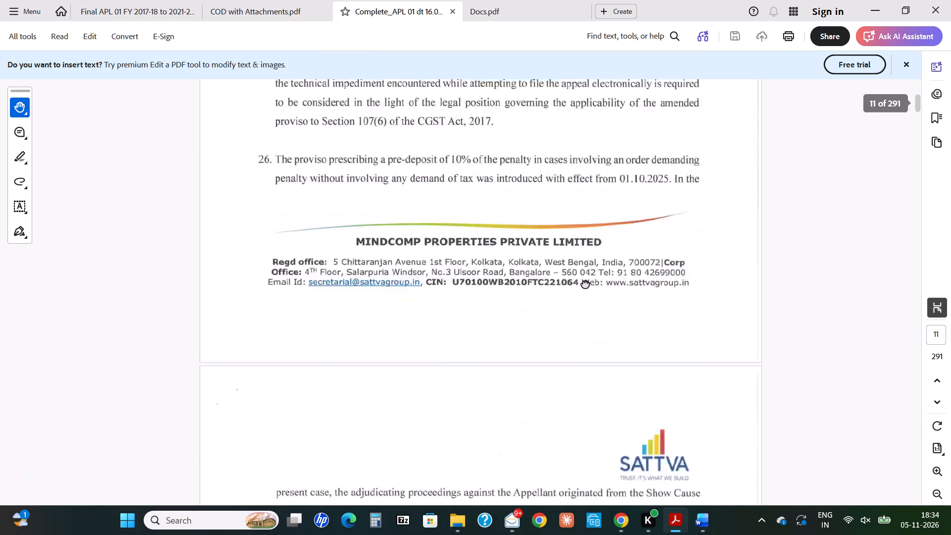
{"action": "left_click_drag", "start_coordinate": [586, 285], "coordinate": [597, 270]}
{"action": "key", "text": "Escape"}
{"action": "key", "text": "Escape"}
{"action": "key", "text": "Escape"}
{"action": "key", "text": "Escape"}
{"action": "key", "text": "Escape"}
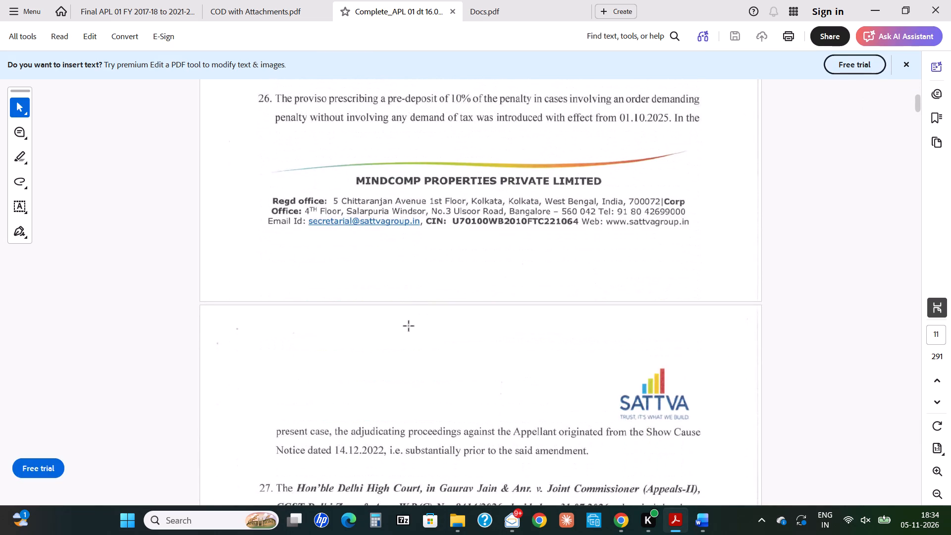
Return to the Word letter and continue the condonation sentence with "delay before the appellate authority".
{"action": "key", "text": "alt+Tab"}
{"action": "key", "text": "alt+Tab"}
{"action": "key", "text": "alt+Tab"}
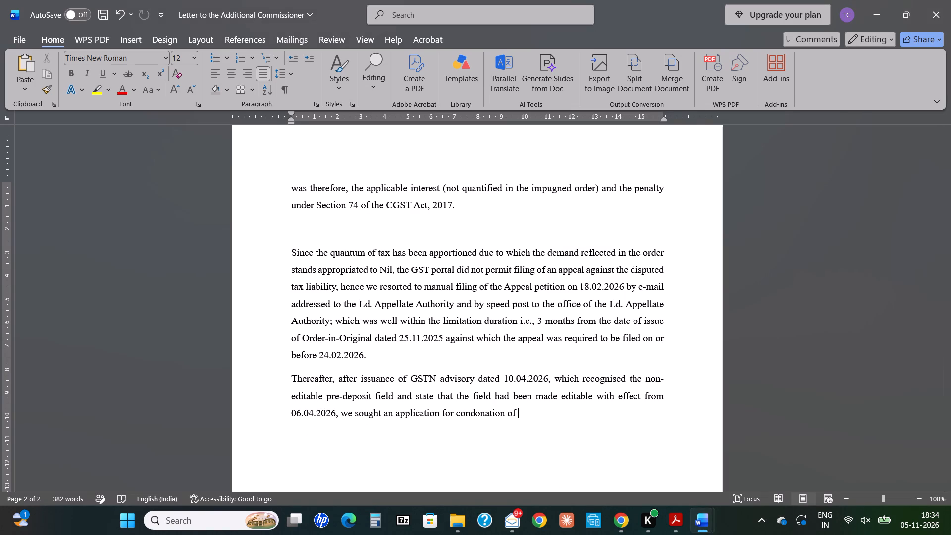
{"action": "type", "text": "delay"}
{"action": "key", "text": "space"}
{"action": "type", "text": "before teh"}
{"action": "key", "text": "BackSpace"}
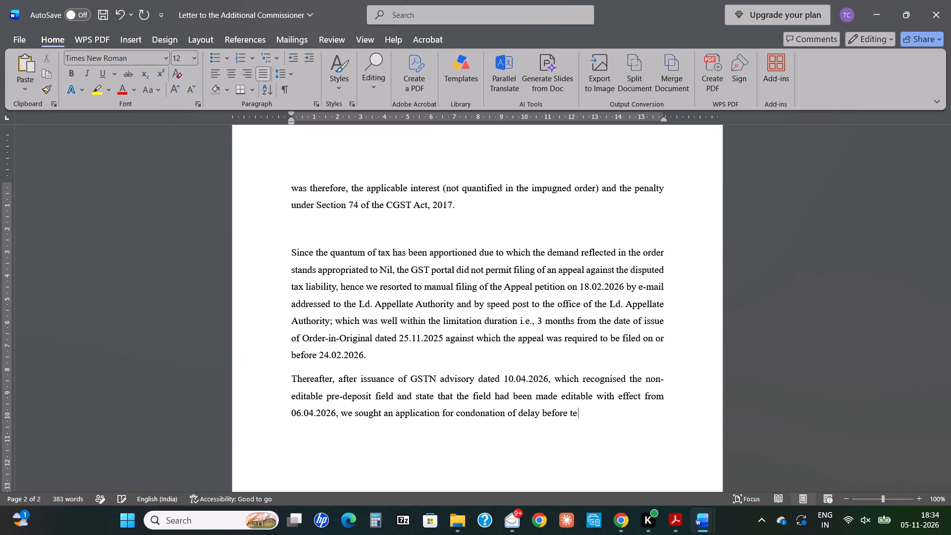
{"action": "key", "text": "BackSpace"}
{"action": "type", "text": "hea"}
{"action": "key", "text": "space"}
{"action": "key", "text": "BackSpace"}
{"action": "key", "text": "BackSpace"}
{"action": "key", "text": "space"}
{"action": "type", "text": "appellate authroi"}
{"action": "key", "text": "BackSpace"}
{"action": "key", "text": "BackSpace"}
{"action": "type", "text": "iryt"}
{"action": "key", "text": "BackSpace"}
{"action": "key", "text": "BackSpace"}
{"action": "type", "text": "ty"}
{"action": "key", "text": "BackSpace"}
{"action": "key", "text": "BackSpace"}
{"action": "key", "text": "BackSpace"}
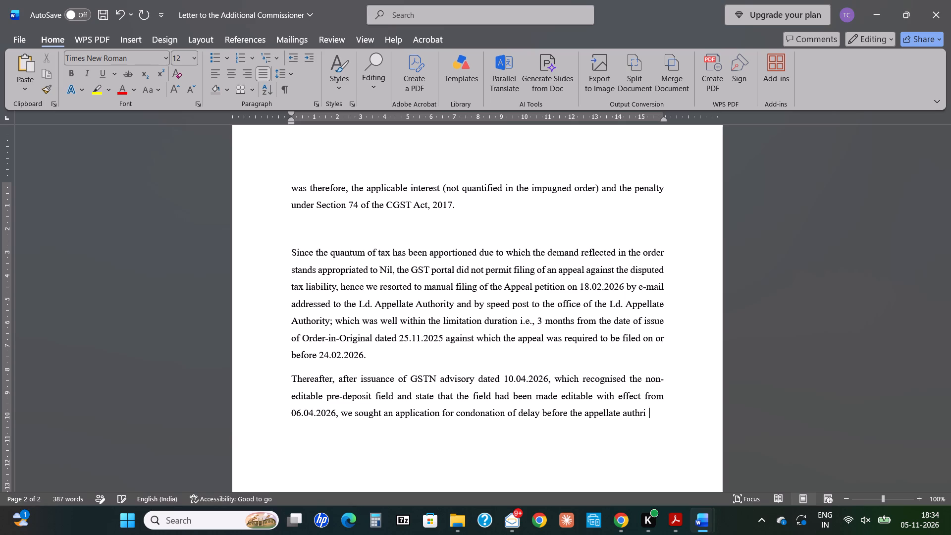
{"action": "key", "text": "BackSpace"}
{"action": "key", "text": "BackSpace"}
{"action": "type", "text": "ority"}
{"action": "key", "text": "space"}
Extend the sentence with "in Form GST APL-01 having reference no.", leaving the number itself out.
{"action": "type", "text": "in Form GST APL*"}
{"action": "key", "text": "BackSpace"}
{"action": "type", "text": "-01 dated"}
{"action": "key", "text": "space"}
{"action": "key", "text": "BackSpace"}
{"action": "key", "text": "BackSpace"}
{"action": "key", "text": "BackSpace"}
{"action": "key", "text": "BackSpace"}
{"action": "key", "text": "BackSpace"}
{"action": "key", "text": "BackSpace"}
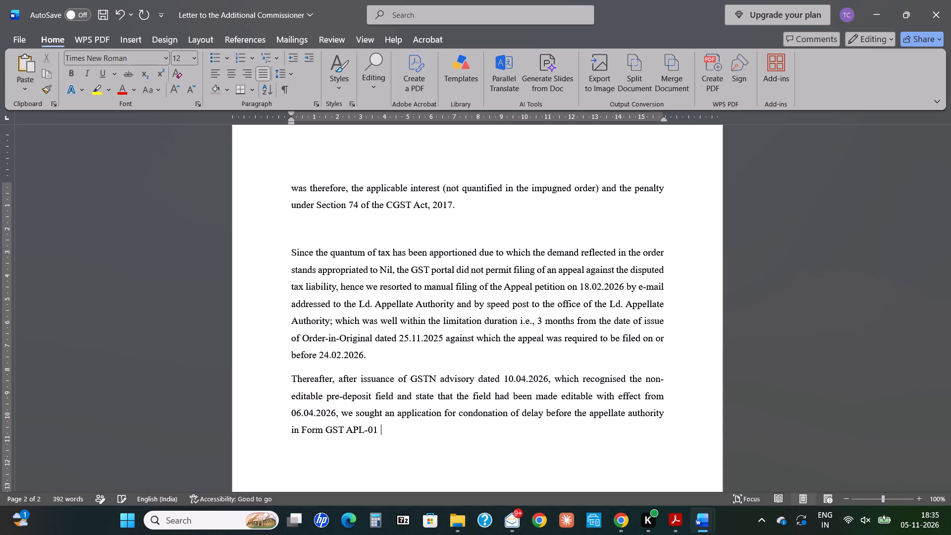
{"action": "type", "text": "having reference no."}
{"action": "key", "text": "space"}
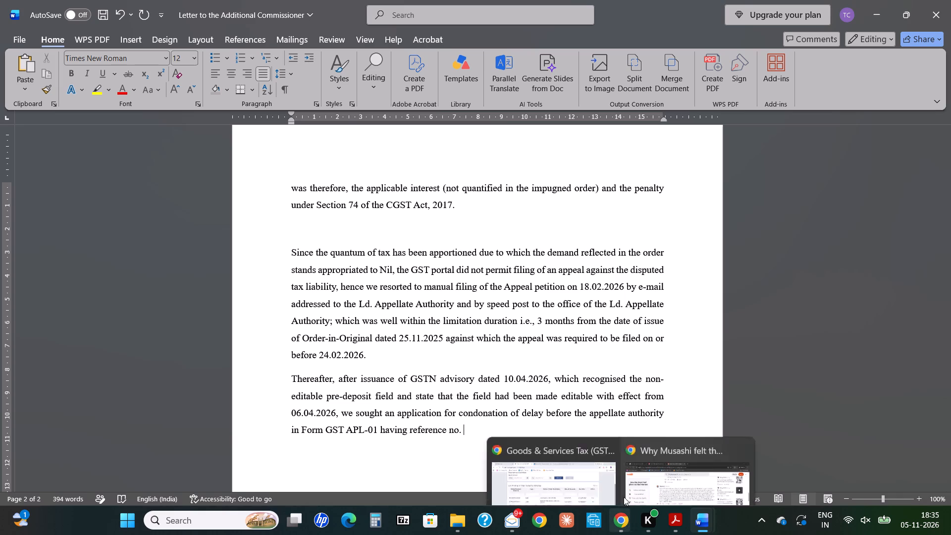
Switch to Chrome and search Google in a new tab for "do we need to submit hard copy for appeal petition u/s 107 of the cgst act, 2017".
{"action": "left_click", "coordinate": [604, 466]}
{"action": "key", "text": "ctrl+t"}
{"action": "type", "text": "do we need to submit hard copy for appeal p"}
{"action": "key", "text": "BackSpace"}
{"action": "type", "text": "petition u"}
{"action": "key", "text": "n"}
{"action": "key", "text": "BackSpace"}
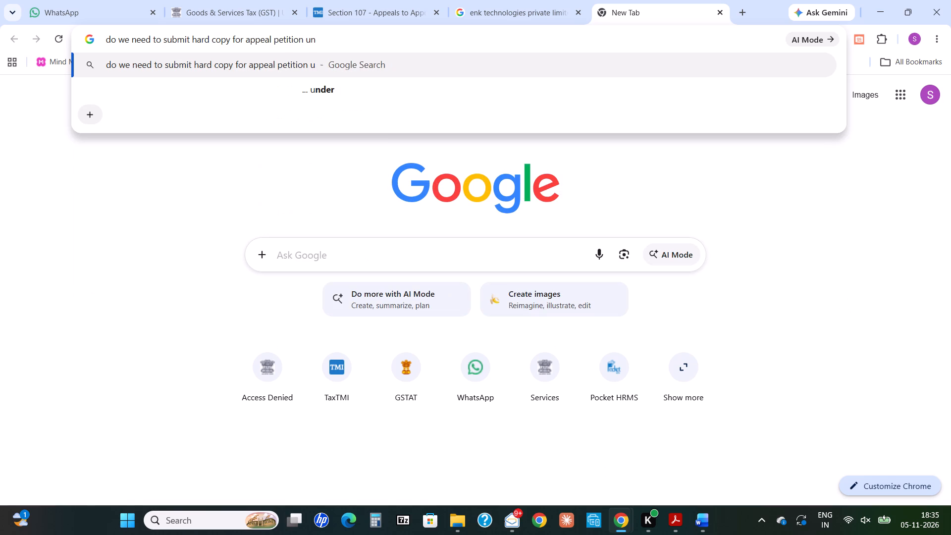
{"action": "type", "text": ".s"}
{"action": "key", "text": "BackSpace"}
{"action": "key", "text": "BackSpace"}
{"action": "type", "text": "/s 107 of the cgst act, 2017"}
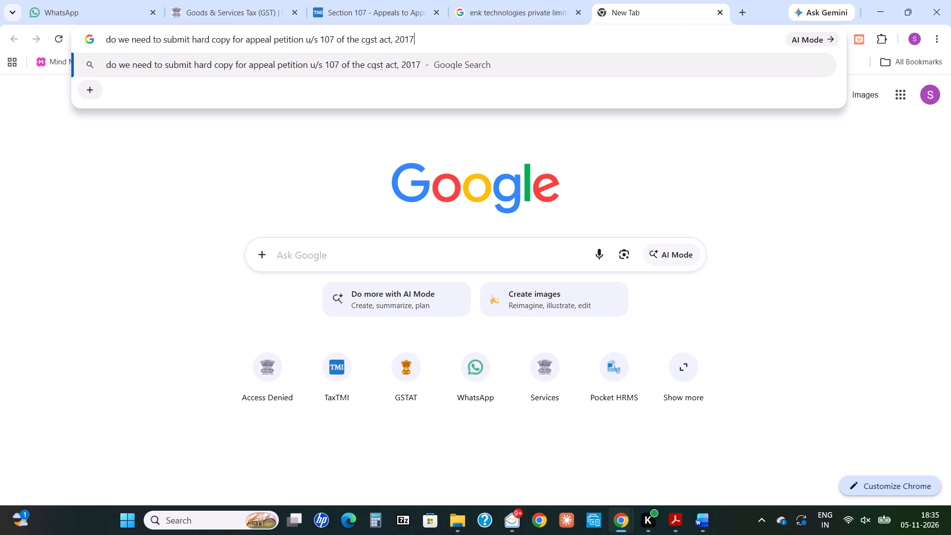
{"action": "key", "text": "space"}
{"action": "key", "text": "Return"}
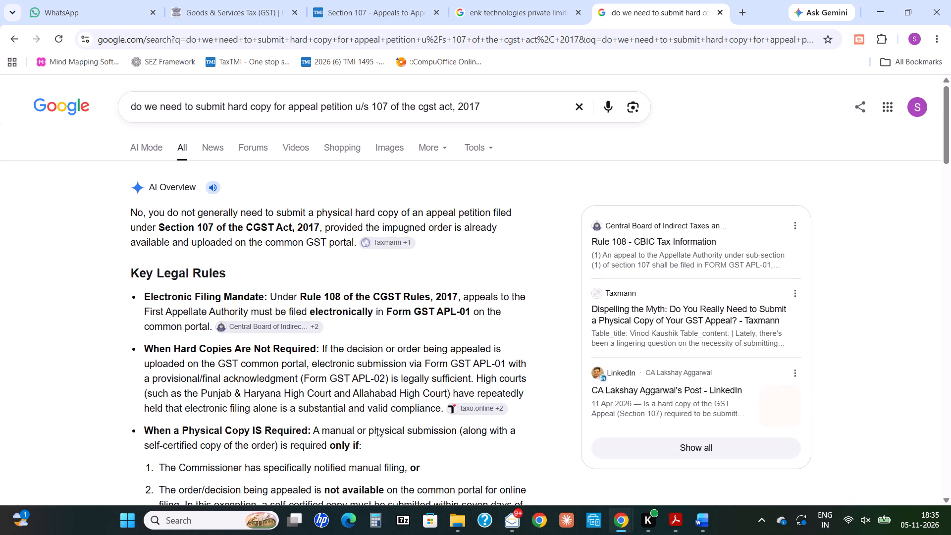
Read the AI overview on when a physical copy of a GST appeal is required and on administrative practice.
{"action": "scroll", "coordinate": [314, 295], "scroll_direction": "down", "scroll_amount": 1}
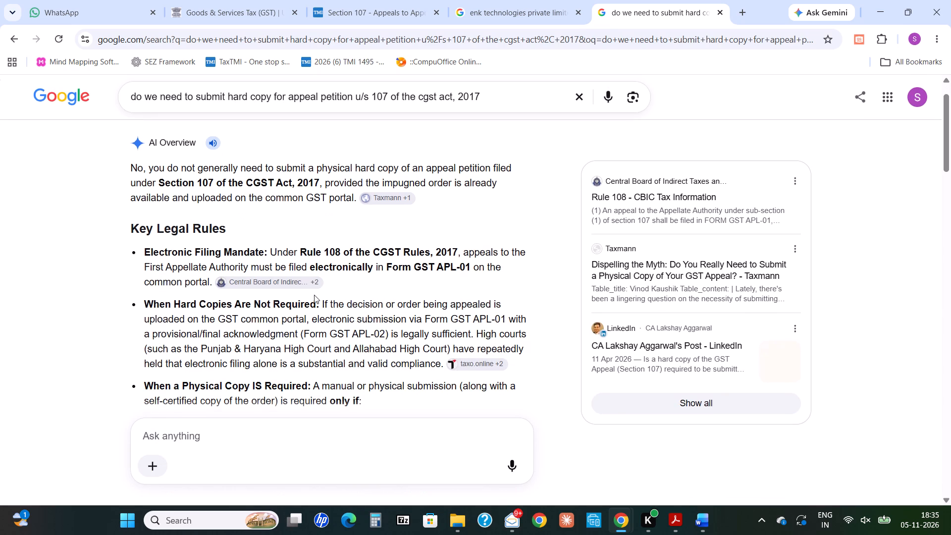
{"action": "scroll", "coordinate": [314, 295], "scroll_direction": "down", "scroll_amount": 1}
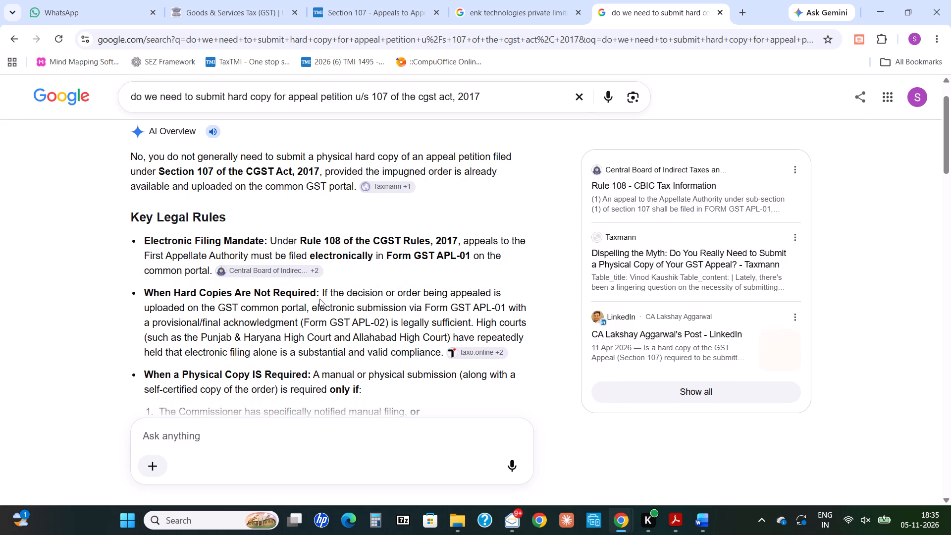
{"action": "scroll", "coordinate": [355, 370], "scroll_direction": "down", "scroll_amount": 1}
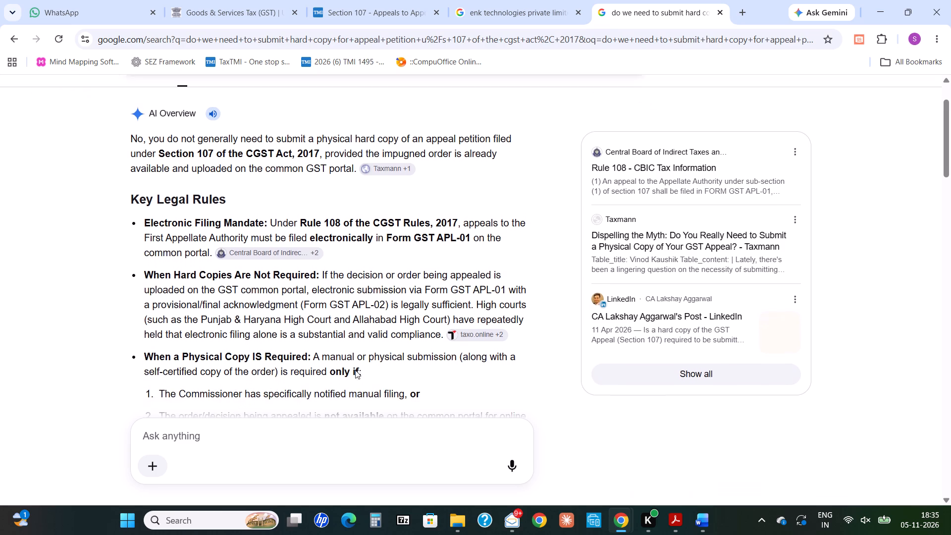
{"action": "scroll", "coordinate": [355, 370], "scroll_direction": "down", "scroll_amount": 2}
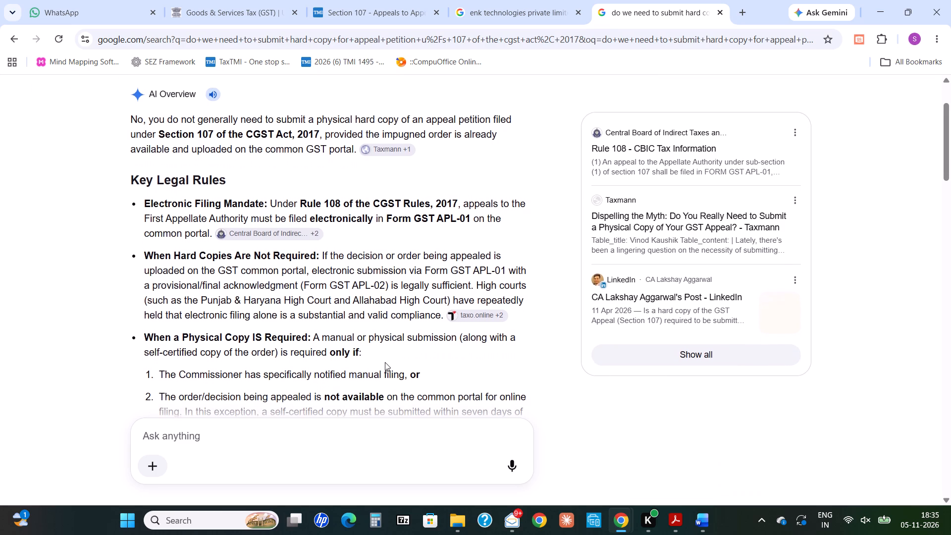
{"action": "scroll", "coordinate": [385, 362], "scroll_direction": "down", "scroll_amount": 3}
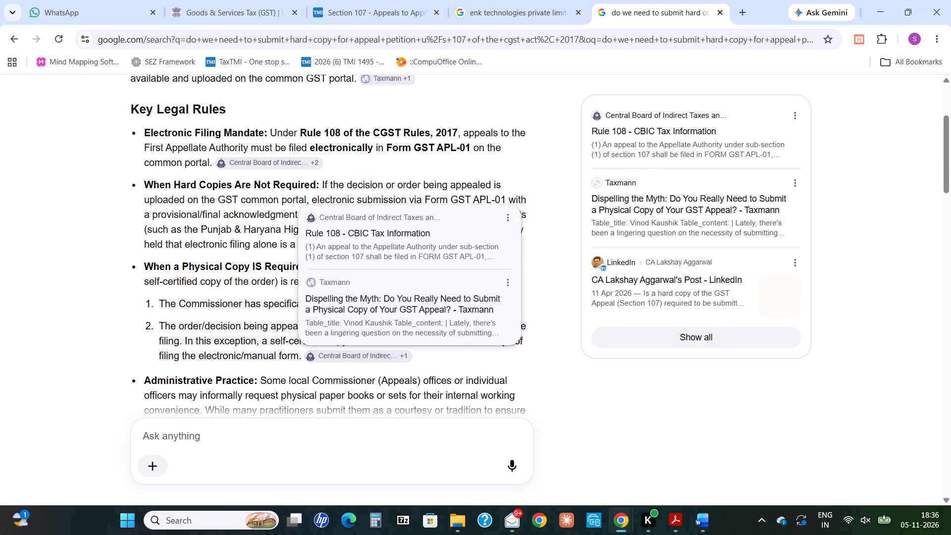
{"action": "scroll", "coordinate": [297, 330], "scroll_direction": "down", "scroll_amount": 1}
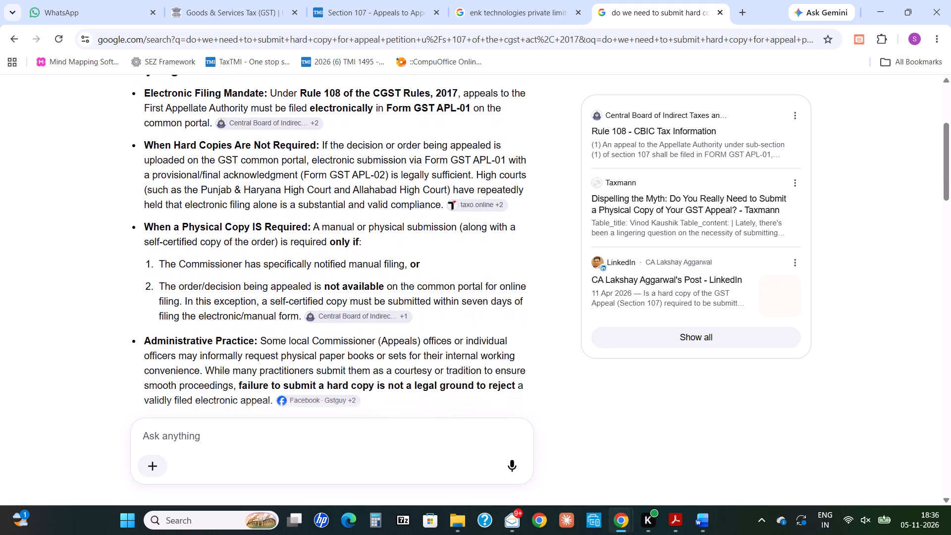
{"action": "scroll", "coordinate": [297, 330], "scroll_direction": "down", "scroll_amount": 3}
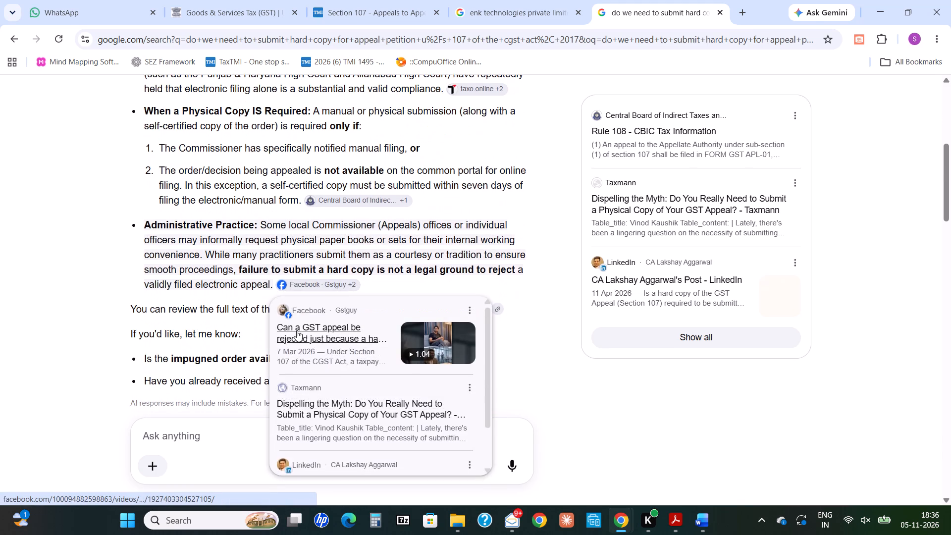
Ask the follow-up question "which section talks about manual submission of hard copy of the appeal petition".
{"action": "left_click", "coordinate": [246, 430]}
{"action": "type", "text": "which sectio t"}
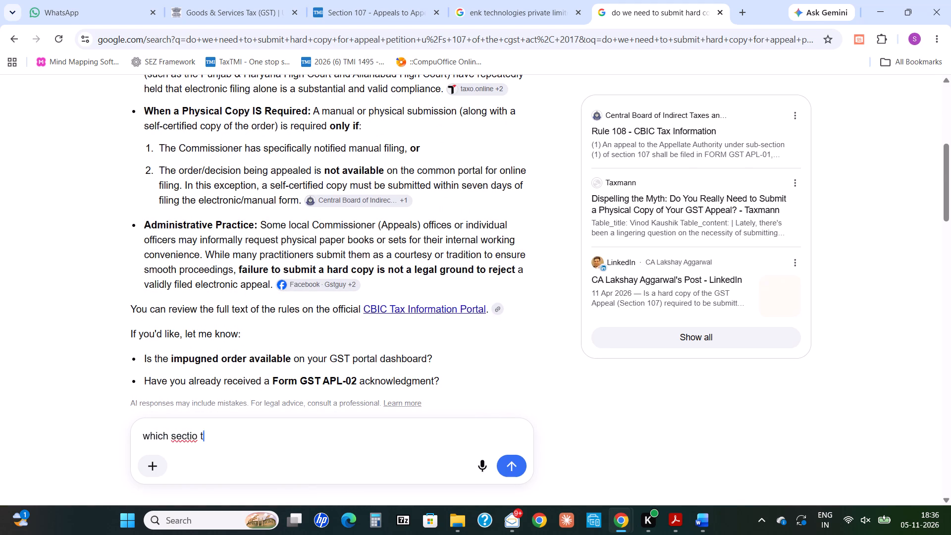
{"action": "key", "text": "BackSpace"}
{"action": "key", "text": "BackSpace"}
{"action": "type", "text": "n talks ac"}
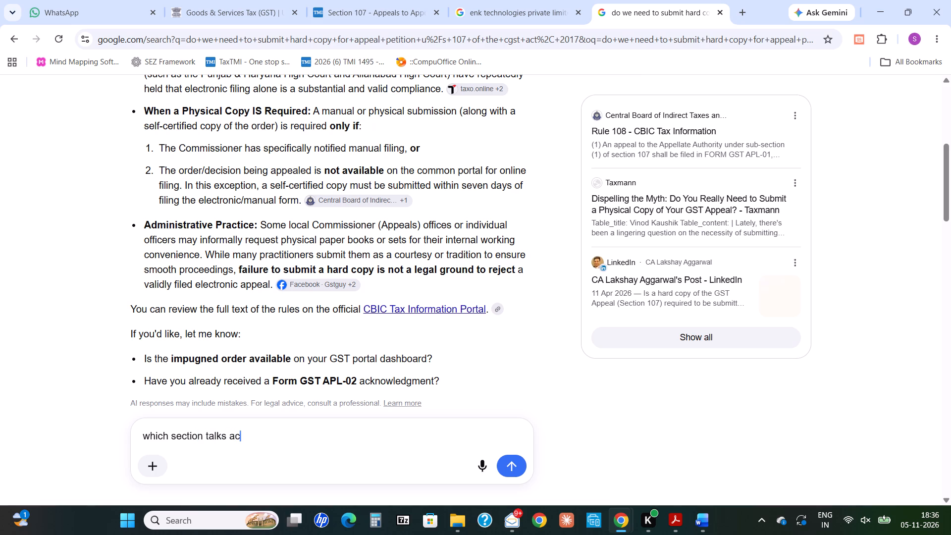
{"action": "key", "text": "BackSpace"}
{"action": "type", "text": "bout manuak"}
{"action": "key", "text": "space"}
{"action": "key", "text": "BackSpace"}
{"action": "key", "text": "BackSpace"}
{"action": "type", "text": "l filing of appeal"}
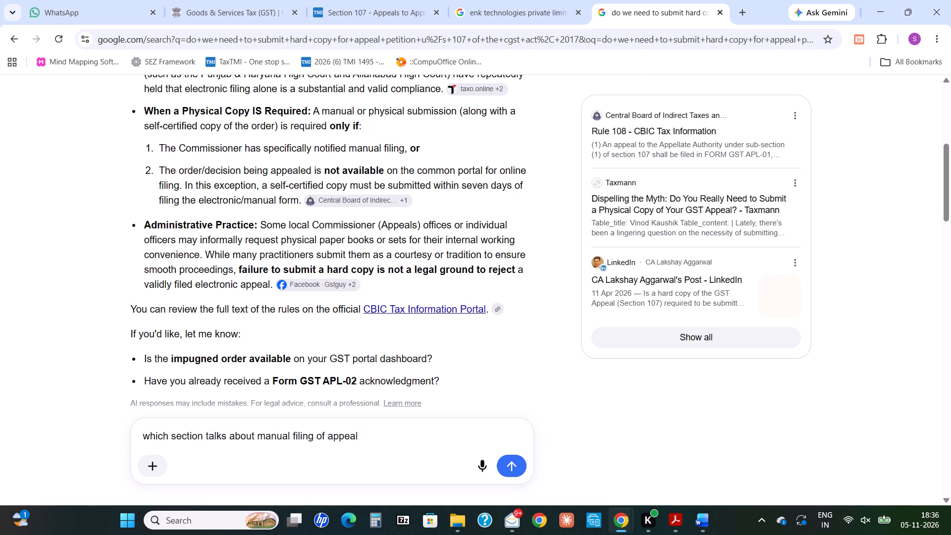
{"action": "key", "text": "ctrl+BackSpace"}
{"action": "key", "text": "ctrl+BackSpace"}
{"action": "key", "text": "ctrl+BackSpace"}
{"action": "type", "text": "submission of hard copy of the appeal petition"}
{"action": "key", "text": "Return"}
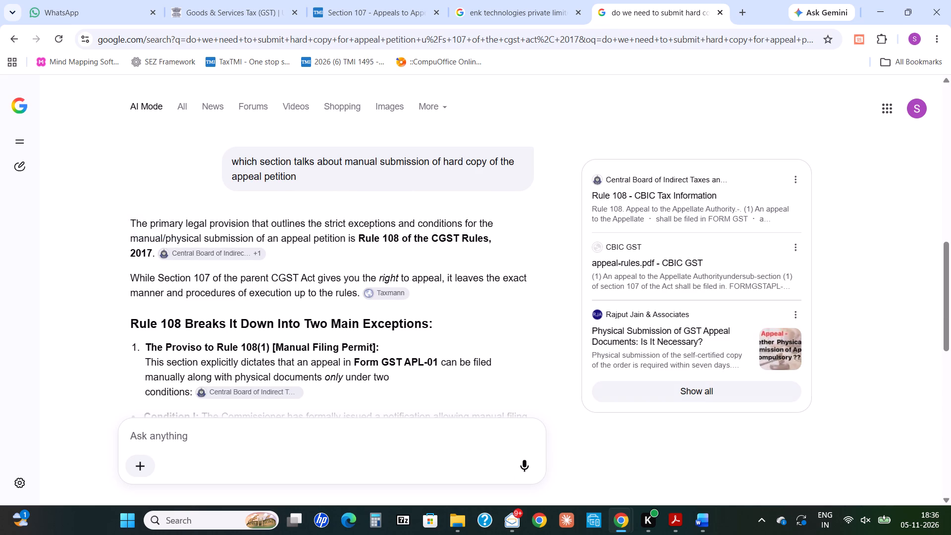
Open the Central Goods and Services Tax Rules, 2017 from the GST rules in TaxTMI's Acts & Rules listing.
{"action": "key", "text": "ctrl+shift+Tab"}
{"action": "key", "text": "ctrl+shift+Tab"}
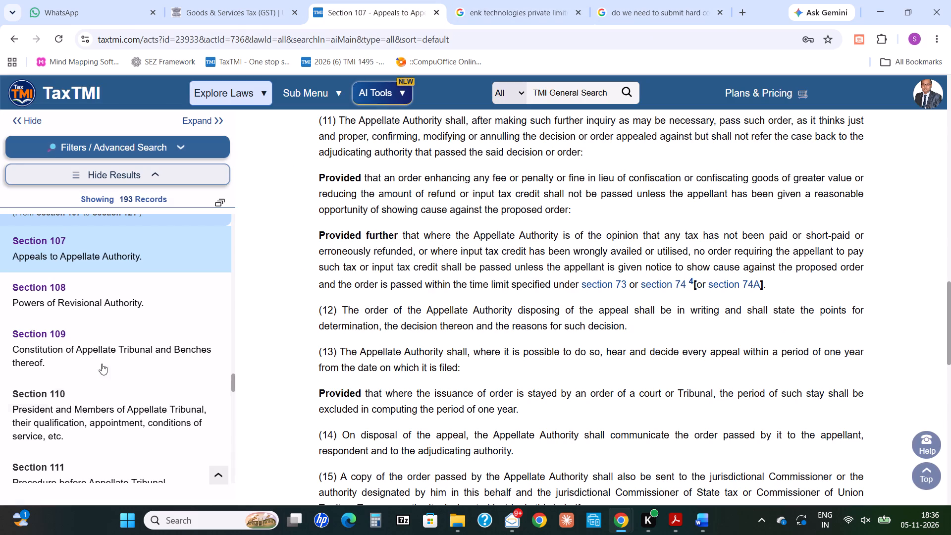
{"action": "scroll", "coordinate": [278, 242], "scroll_direction": "up", "scroll_amount": 15}
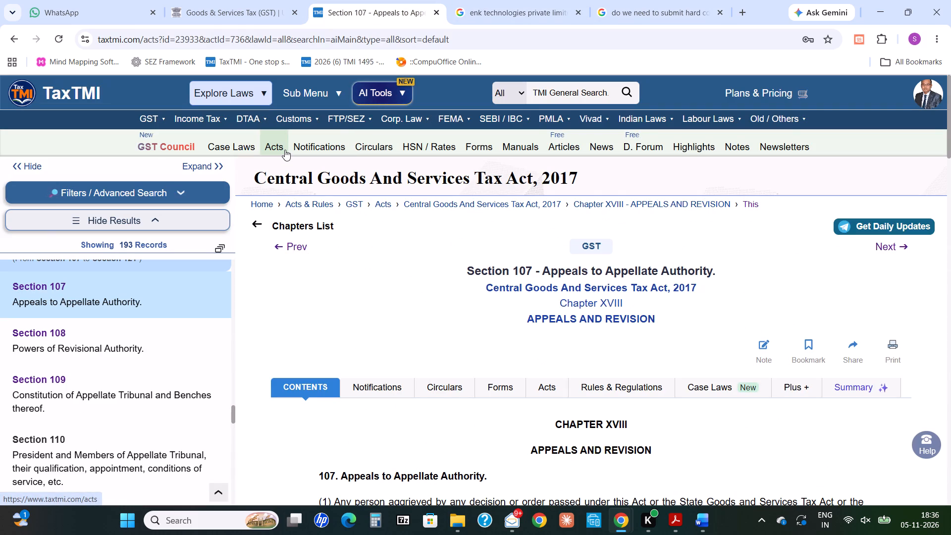
{"action": "left_click", "coordinate": [285, 150], "text": "ctrl"}
{"action": "key", "text": "ctrl+Tab"}
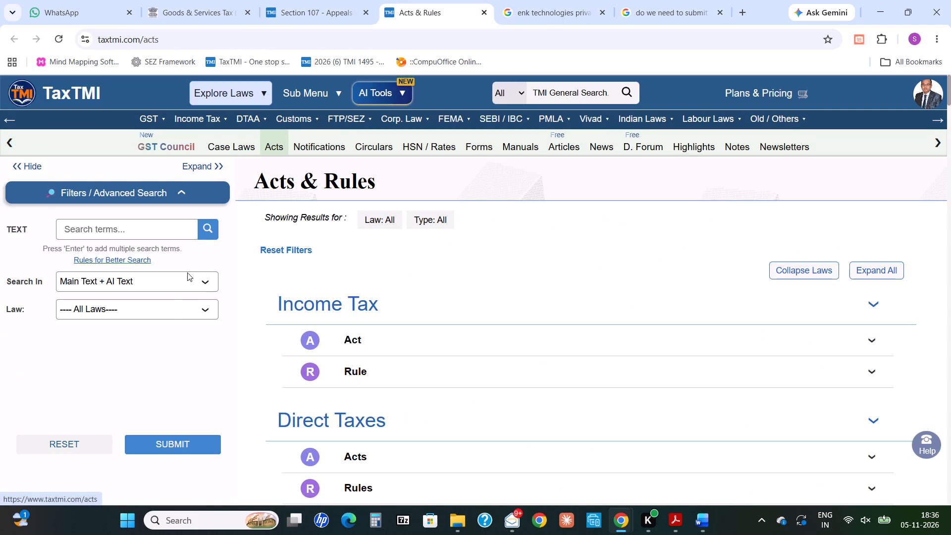
{"action": "scroll", "coordinate": [428, 403], "scroll_direction": "down", "scroll_amount": 8}
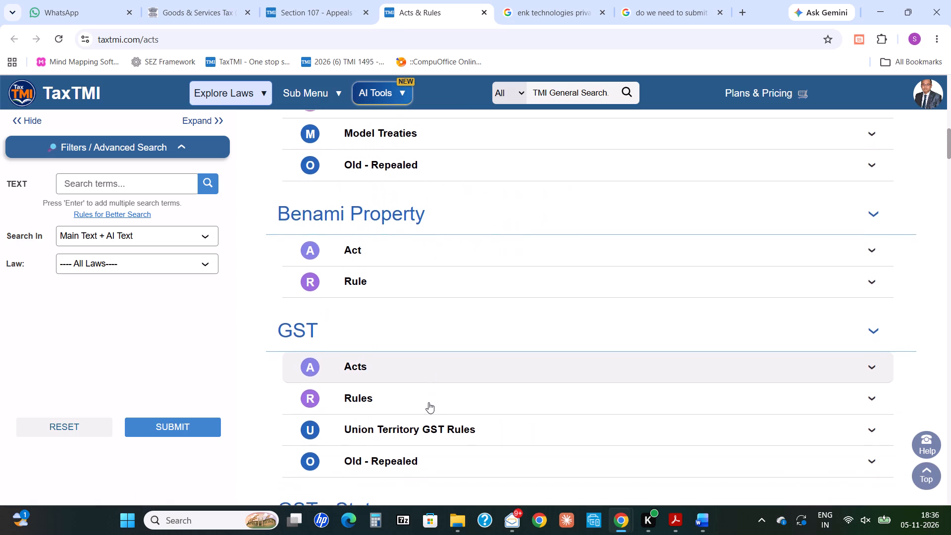
{"action": "left_click", "coordinate": [428, 401]}
{"action": "scroll", "coordinate": [428, 401], "scroll_direction": "down", "scroll_amount": 2}
{"action": "left_click", "coordinate": [413, 457]}
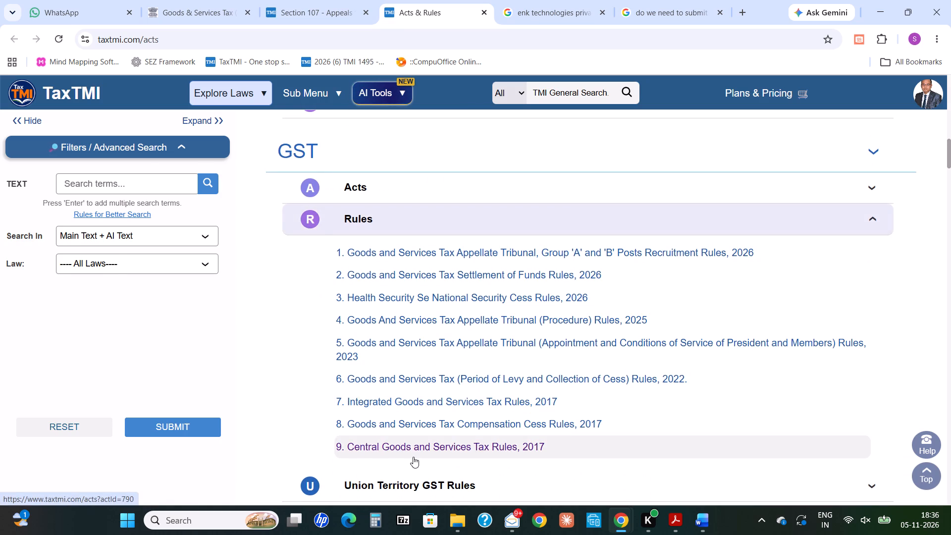
Open Rule 108, Appeal to the Appellate Authority, under Chapter XIII and read its provisions on electronic and manual filing.
{"action": "scroll", "coordinate": [439, 339], "scroll_direction": "down", "scroll_amount": 17}
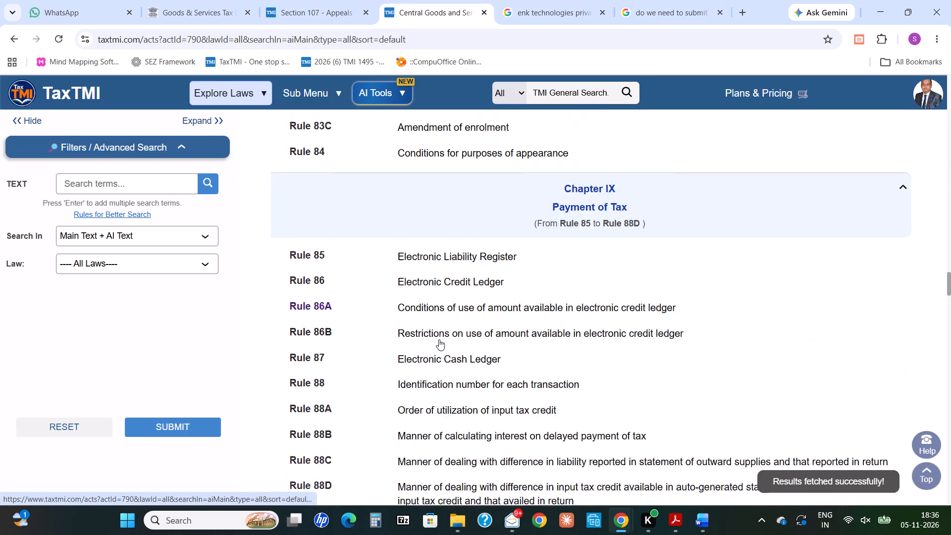
{"action": "scroll", "coordinate": [439, 339], "scroll_direction": "down", "scroll_amount": 6}
{"action": "scroll", "coordinate": [439, 339], "scroll_direction": "up", "scroll_amount": 5}
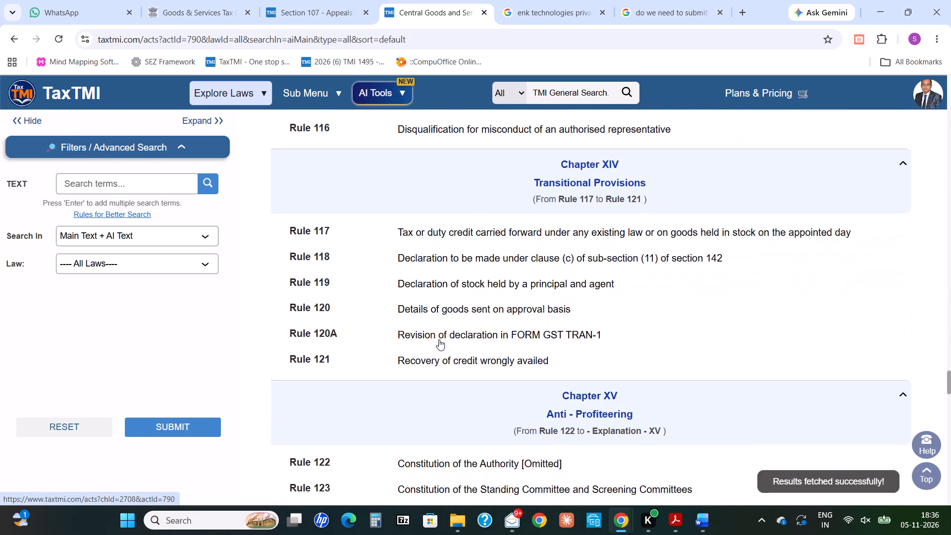
{"action": "scroll", "coordinate": [439, 339], "scroll_direction": "up", "scroll_amount": 4}
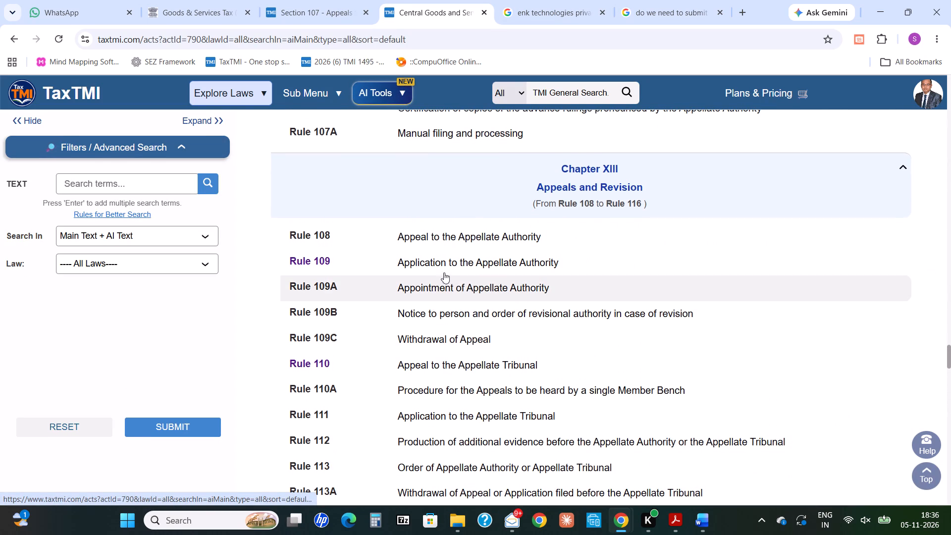
{"action": "left_click", "coordinate": [455, 240]}
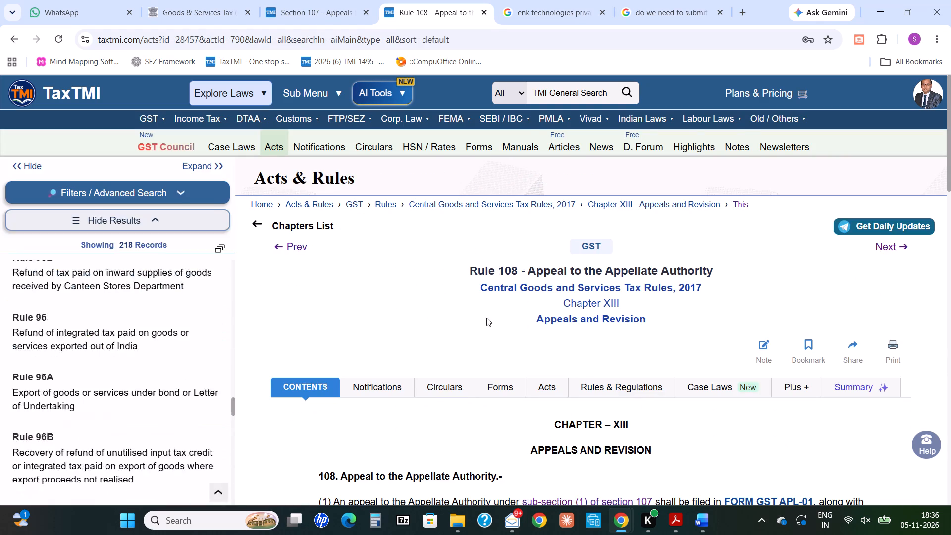
{"action": "scroll", "coordinate": [486, 318], "scroll_direction": "down", "scroll_amount": 3}
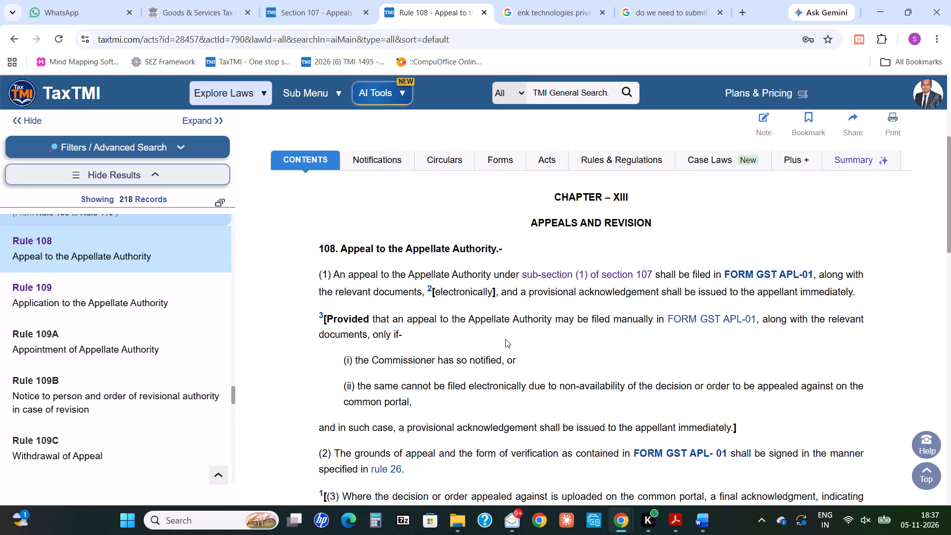
{"action": "scroll", "coordinate": [505, 339], "scroll_direction": "down", "scroll_amount": 1}
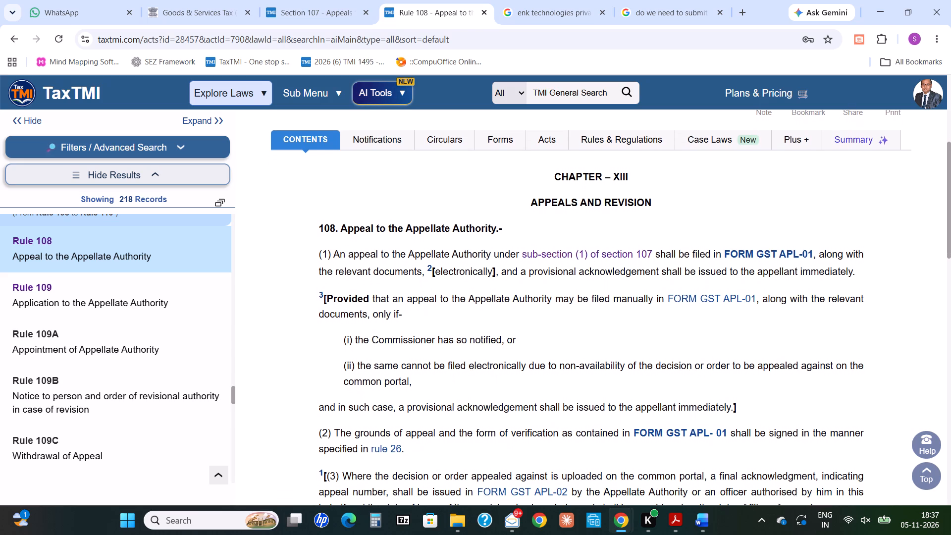
Read the rest of Rule 108, covering the manual filing proviso, sub-rules (2) and (3), their provisos and the Explanation.
{"action": "scroll", "coordinate": [505, 339], "scroll_direction": "down", "scroll_amount": 1}
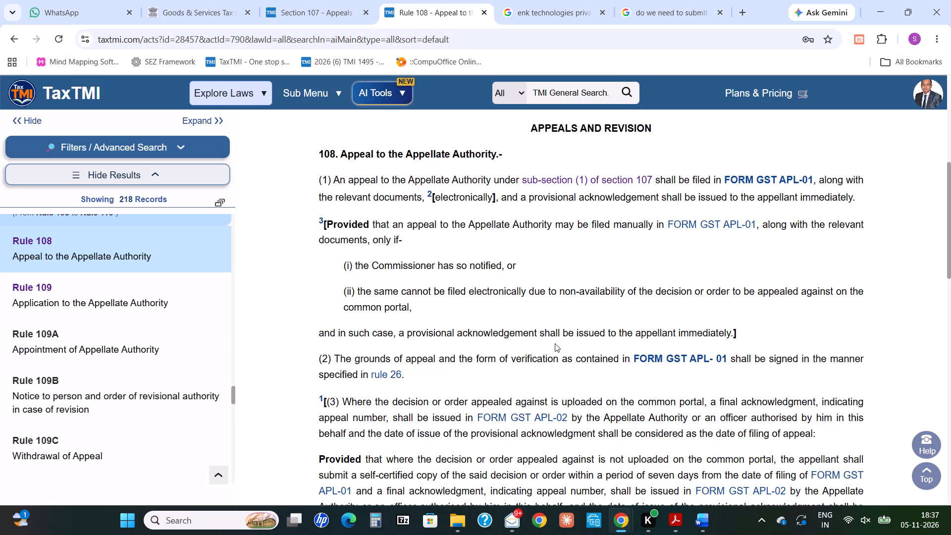
{"action": "scroll", "coordinate": [555, 343], "scroll_direction": "down", "scroll_amount": 1}
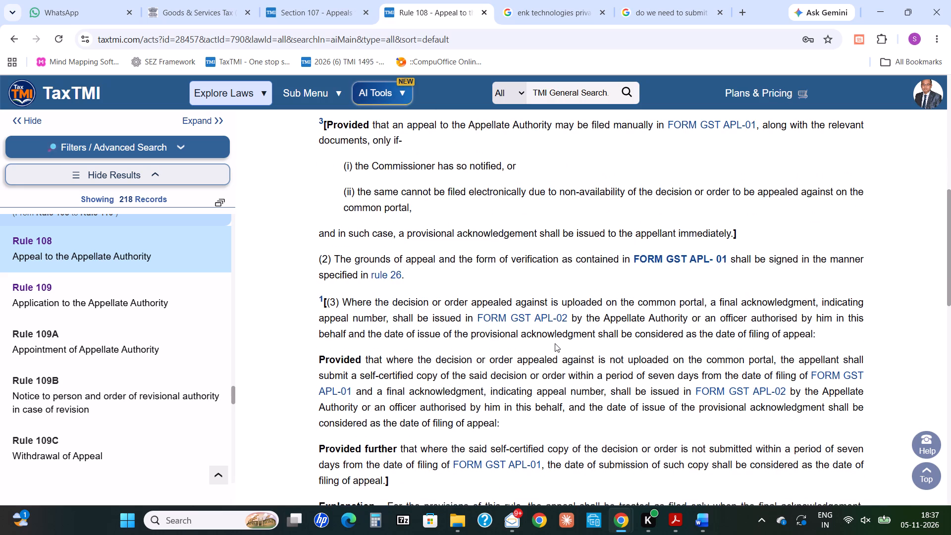
{"action": "scroll", "coordinate": [555, 343], "scroll_direction": "down", "scroll_amount": 1}
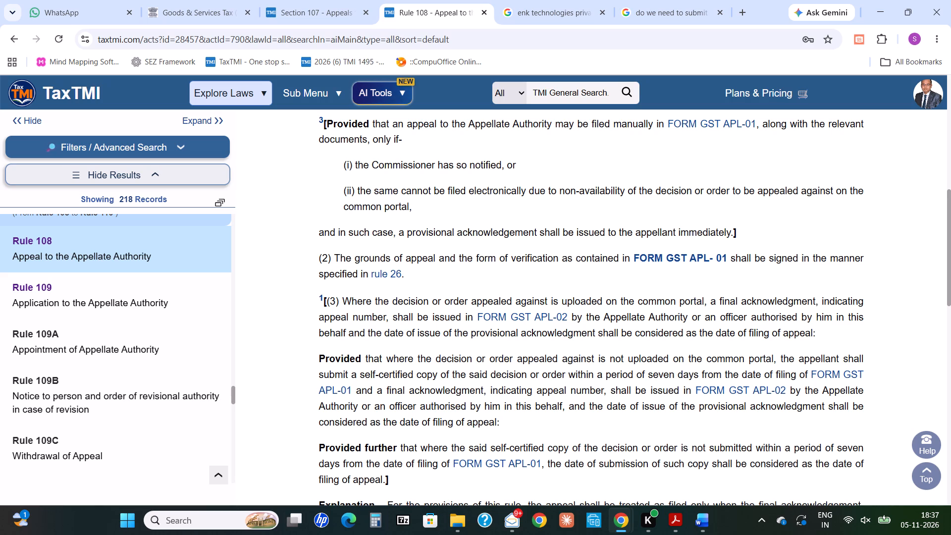
{"action": "scroll", "coordinate": [546, 379], "scroll_direction": "down", "scroll_amount": 1}
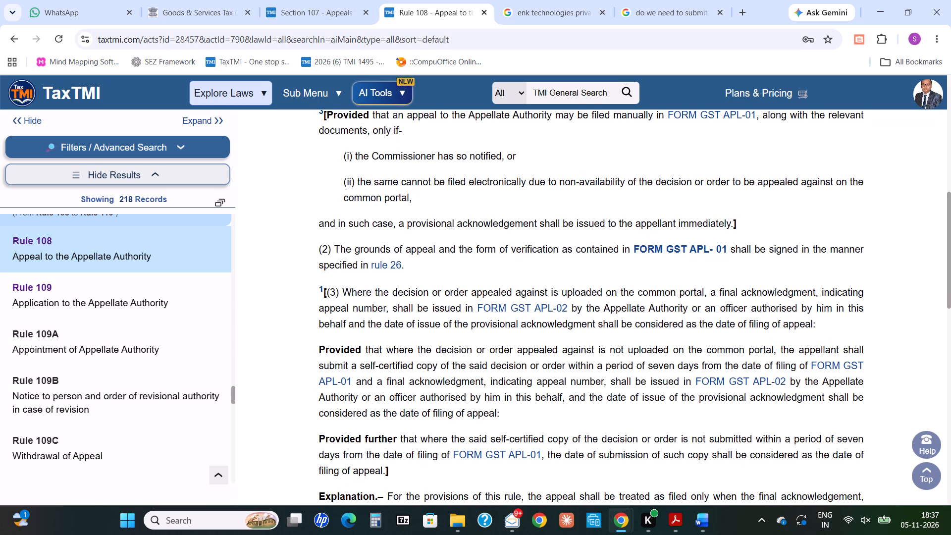
{"action": "scroll", "coordinate": [546, 379], "scroll_direction": "down", "scroll_amount": 1}
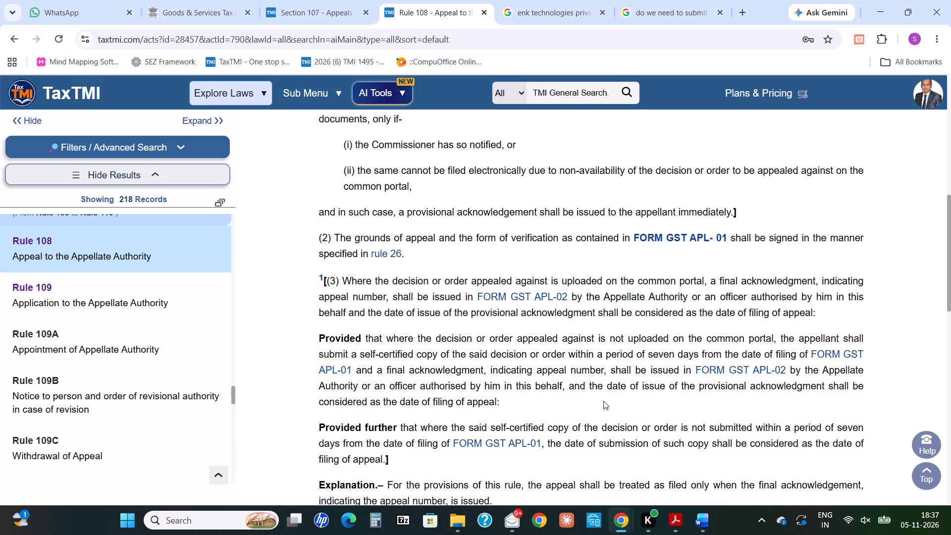
{"action": "scroll", "coordinate": [603, 401], "scroll_direction": "down", "scroll_amount": 1}
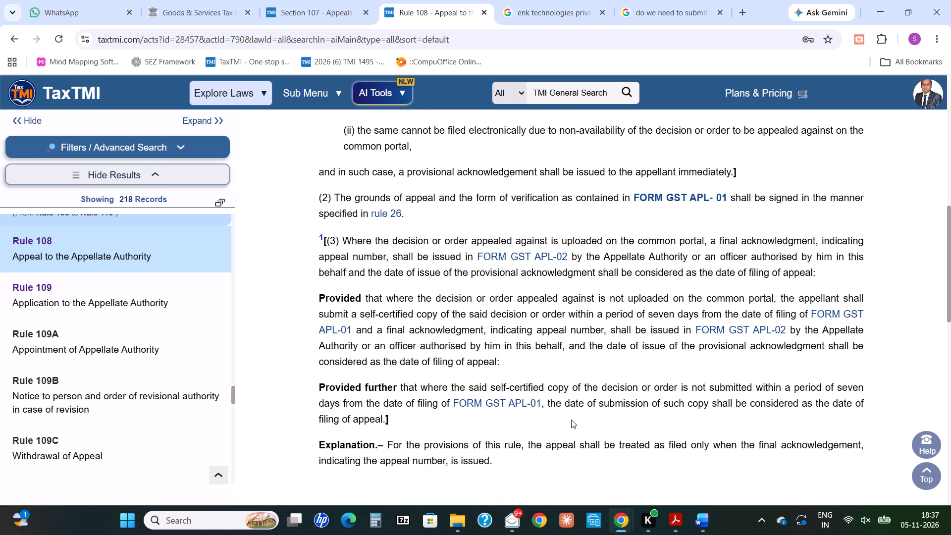
{"action": "scroll", "coordinate": [571, 420], "scroll_direction": "down", "scroll_amount": 1}
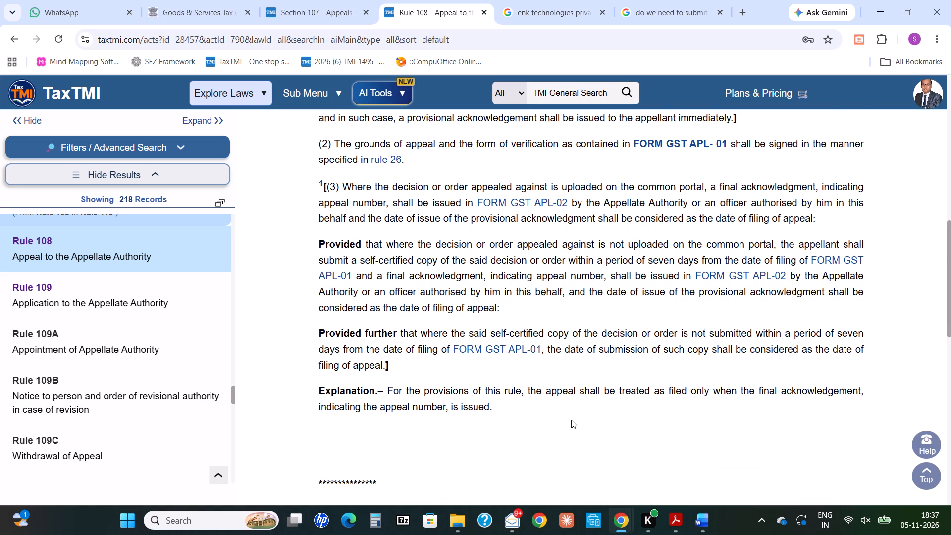
{"action": "scroll", "coordinate": [571, 420], "scroll_direction": "down", "scroll_amount": 1}
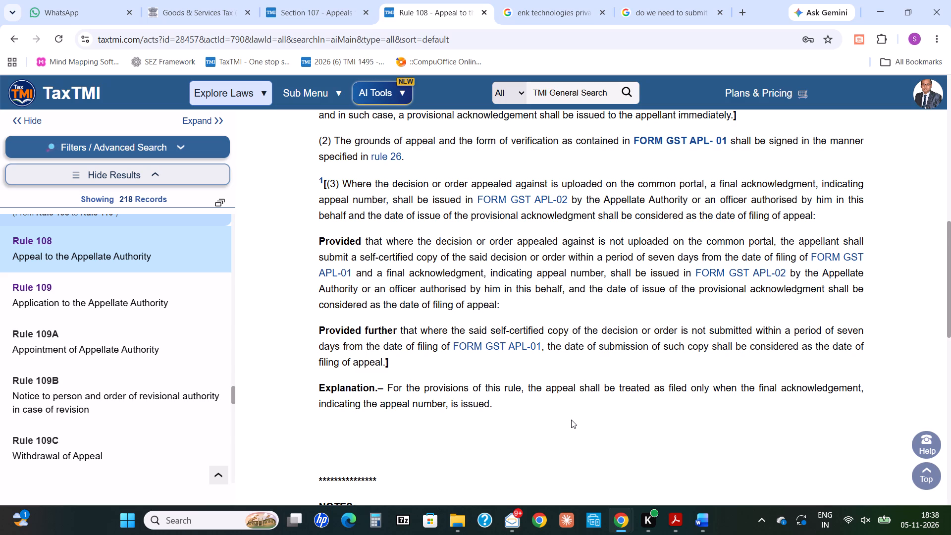
Copy the appeal reference number from the provisional acknowledgement PDF to the end of the letter's last paragraph and add "dated 16.09.2026.".
{"action": "key", "text": "alt+Tab"}
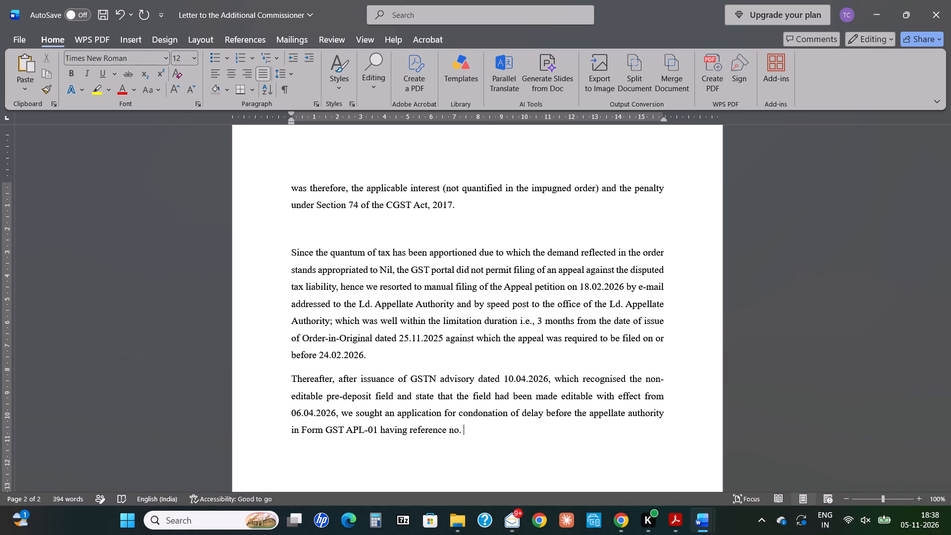
{"action": "key", "text": "alt+Tab"}
{"action": "key", "text": "alt+Tab"}
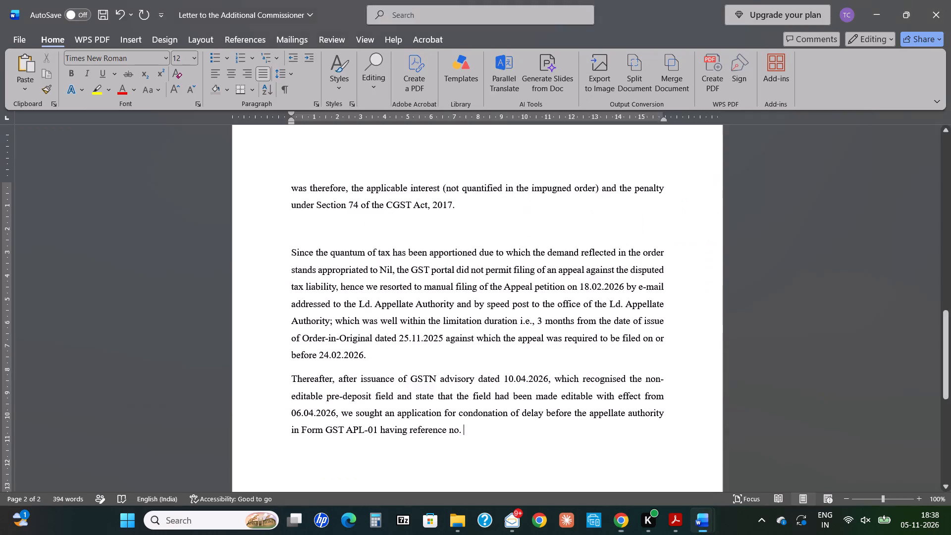
{"action": "key", "text": "alt+Tab"}
{"action": "key", "text": "alt+Tab"}
{"action": "key", "text": "Home"}
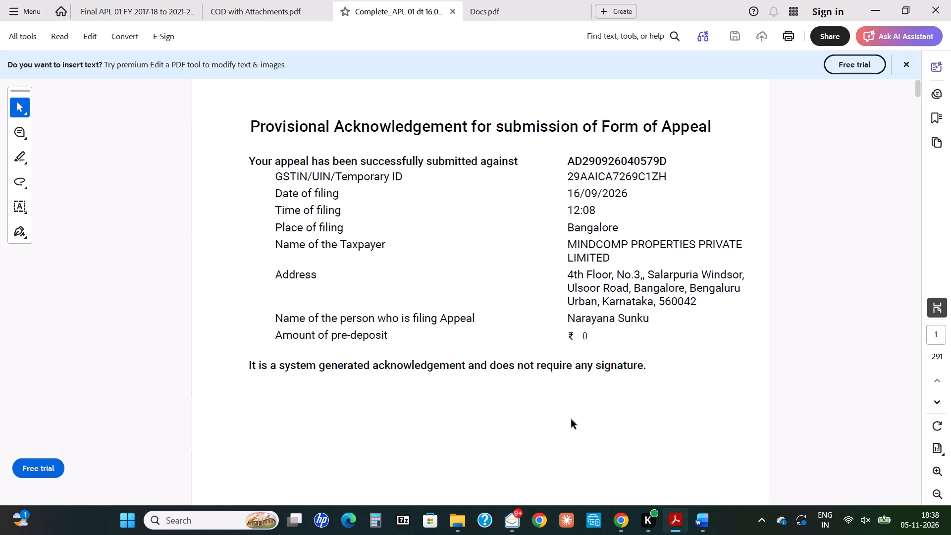
{"action": "double_click", "coordinate": [603, 163]}
{"action": "key", "text": "ctrl+c"}
{"action": "key", "text": "alt+Tab"}
{"action": "key", "text": "ctrl+v"}
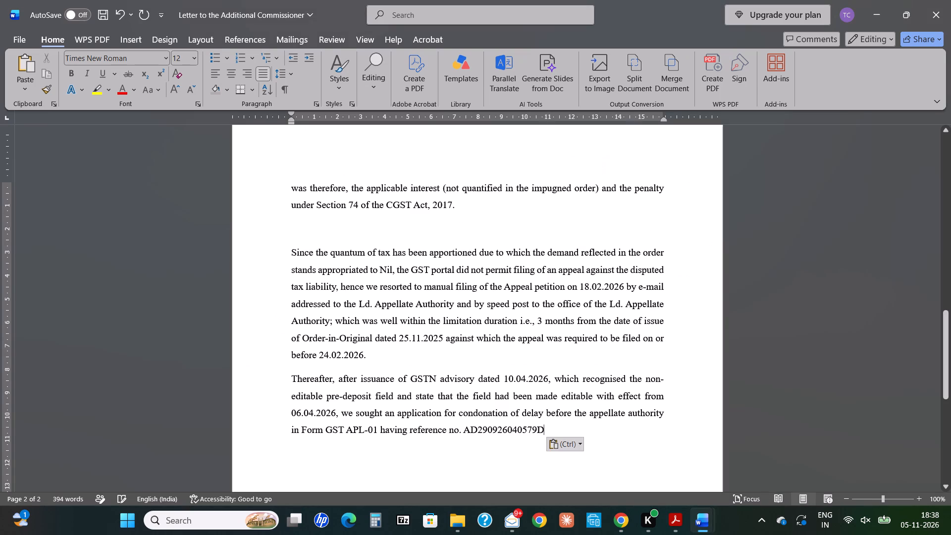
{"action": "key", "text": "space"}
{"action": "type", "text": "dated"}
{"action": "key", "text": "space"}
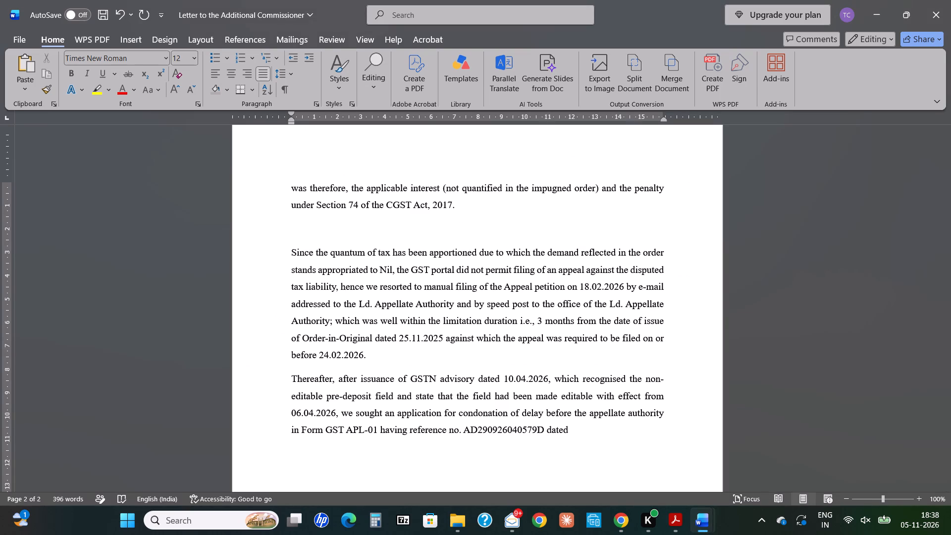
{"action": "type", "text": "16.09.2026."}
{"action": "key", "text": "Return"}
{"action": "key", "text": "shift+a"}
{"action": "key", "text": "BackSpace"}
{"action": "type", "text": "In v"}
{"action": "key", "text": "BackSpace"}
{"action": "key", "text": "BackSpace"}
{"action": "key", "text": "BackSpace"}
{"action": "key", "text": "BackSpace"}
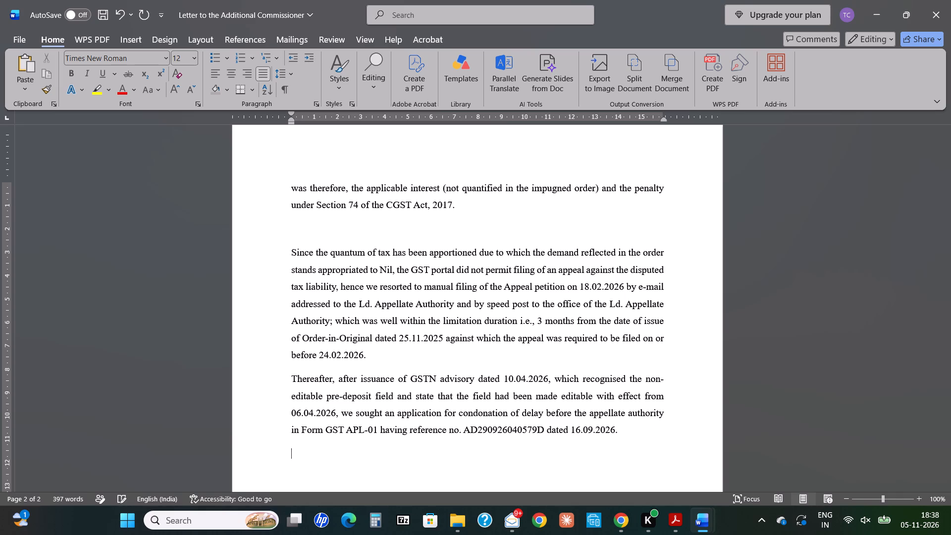
Start the new closing paragraph with "Afterwards, a Reminder Notice has been issued by the".
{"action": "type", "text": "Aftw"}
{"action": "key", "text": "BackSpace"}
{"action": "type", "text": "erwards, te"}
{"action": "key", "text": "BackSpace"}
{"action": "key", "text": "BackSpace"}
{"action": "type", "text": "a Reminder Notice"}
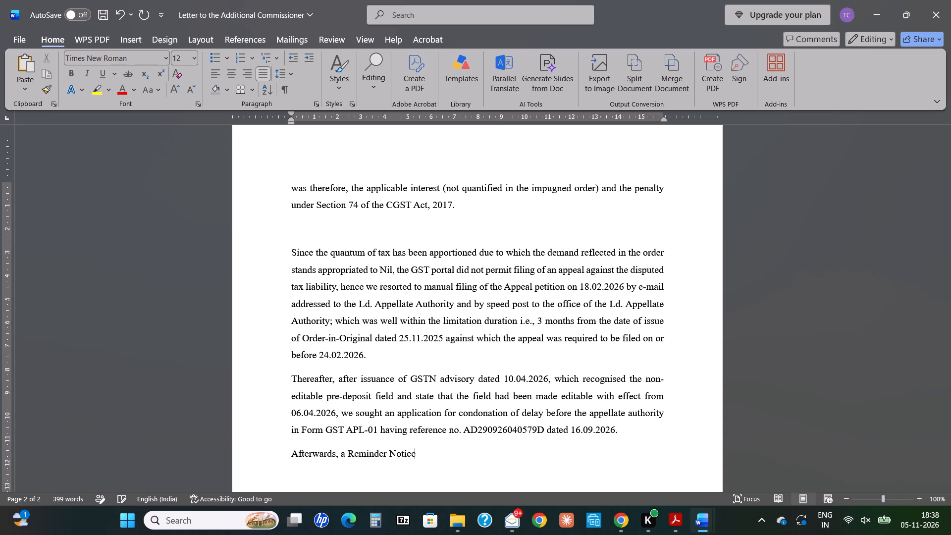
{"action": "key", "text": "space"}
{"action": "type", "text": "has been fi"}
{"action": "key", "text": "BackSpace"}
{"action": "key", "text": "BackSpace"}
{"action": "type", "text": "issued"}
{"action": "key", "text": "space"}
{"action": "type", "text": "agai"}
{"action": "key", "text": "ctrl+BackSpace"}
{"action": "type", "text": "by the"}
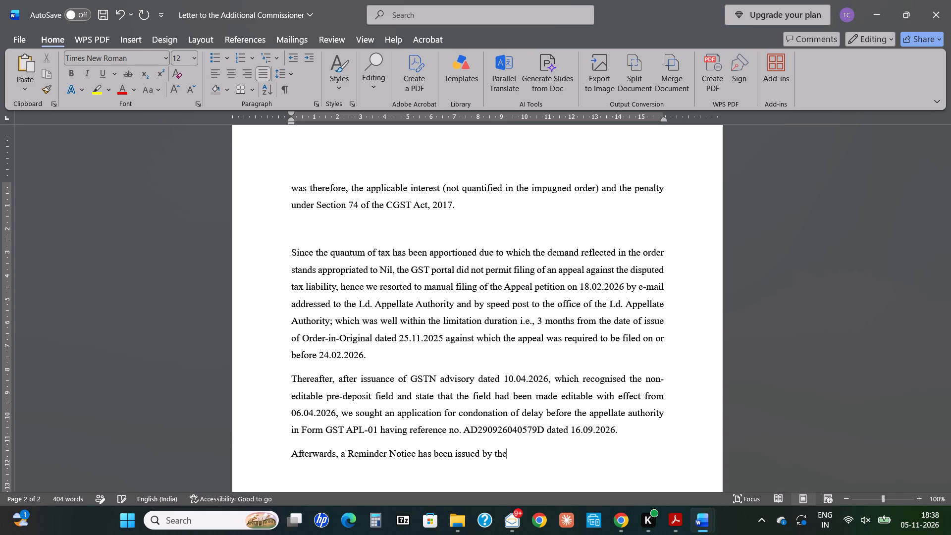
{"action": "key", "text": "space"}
Find the issuing officer in the Reminder email's signature in Zoho Mail and add "Superintendent of Central Tax," to the letter's new sentence.
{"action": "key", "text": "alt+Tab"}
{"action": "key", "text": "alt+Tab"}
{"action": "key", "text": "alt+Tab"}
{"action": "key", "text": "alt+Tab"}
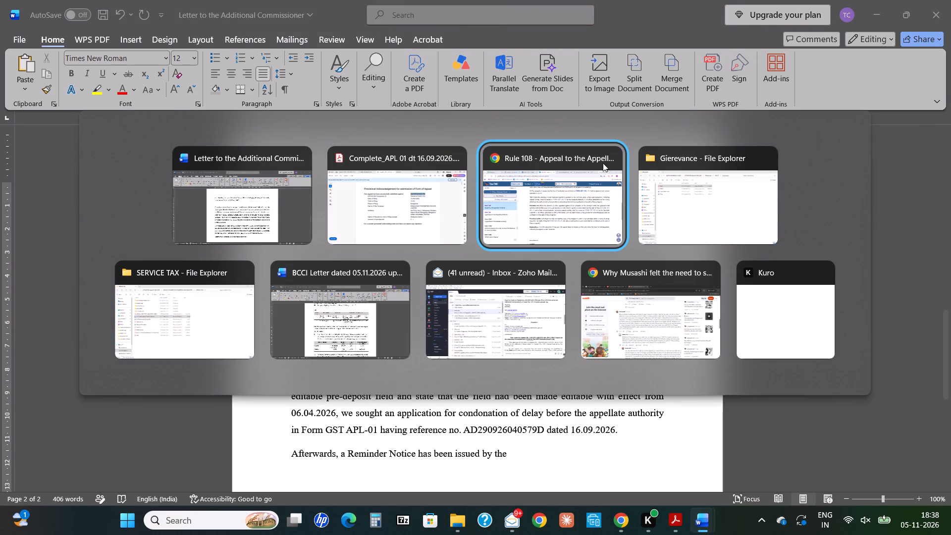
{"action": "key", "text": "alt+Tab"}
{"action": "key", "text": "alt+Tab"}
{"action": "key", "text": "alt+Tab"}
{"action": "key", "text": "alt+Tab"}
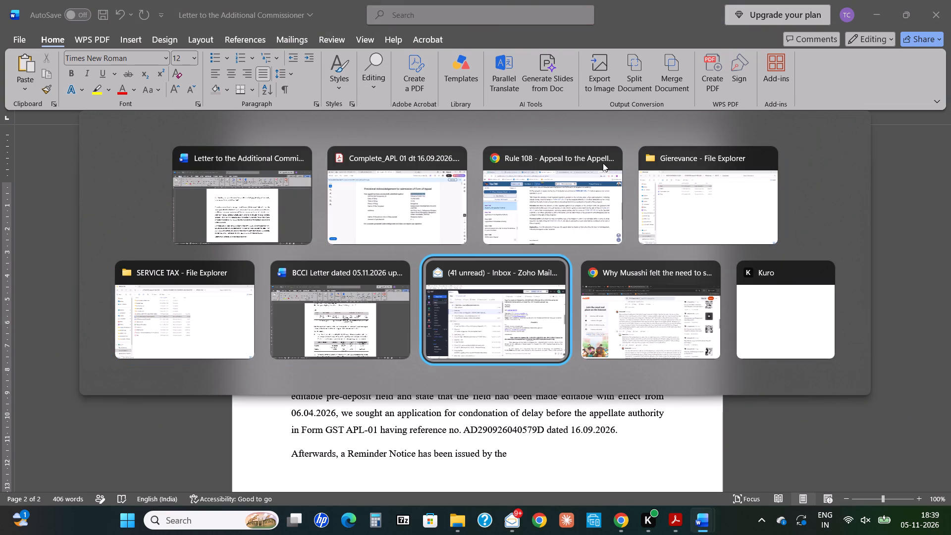
{"action": "scroll", "coordinate": [603, 163], "scroll_direction": "down", "scroll_amount": 2}
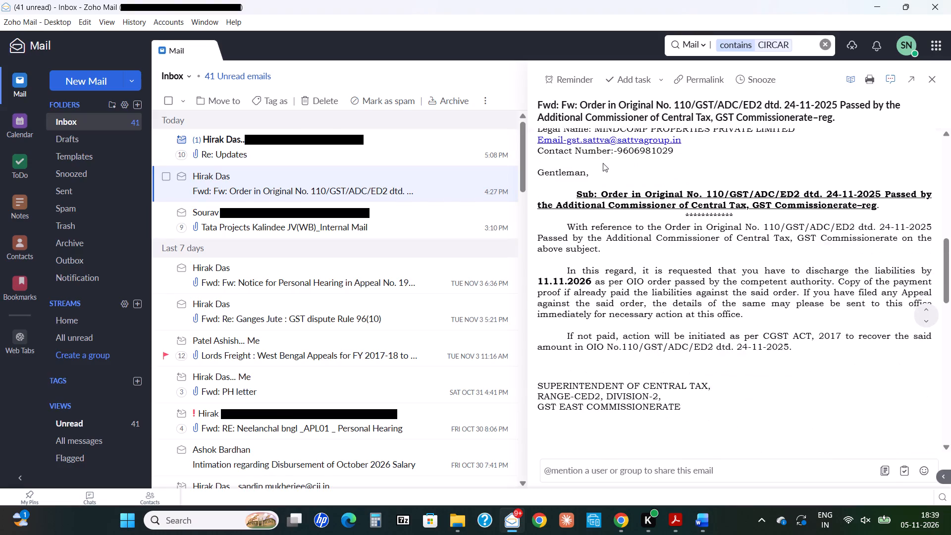
{"action": "scroll", "coordinate": [603, 163], "scroll_direction": "down", "scroll_amount": 1}
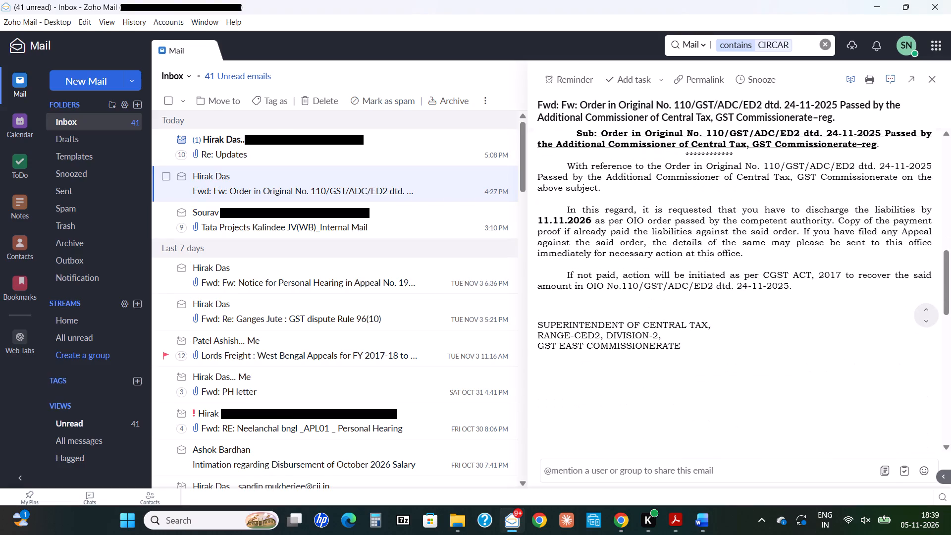
{"action": "key", "text": "alt+Tab"}
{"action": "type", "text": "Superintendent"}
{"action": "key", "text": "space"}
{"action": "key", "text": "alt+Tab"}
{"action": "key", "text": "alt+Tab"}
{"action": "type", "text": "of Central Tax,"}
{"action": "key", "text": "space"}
Add the officer's range from the email signature to the sentence as "Range-CED2".
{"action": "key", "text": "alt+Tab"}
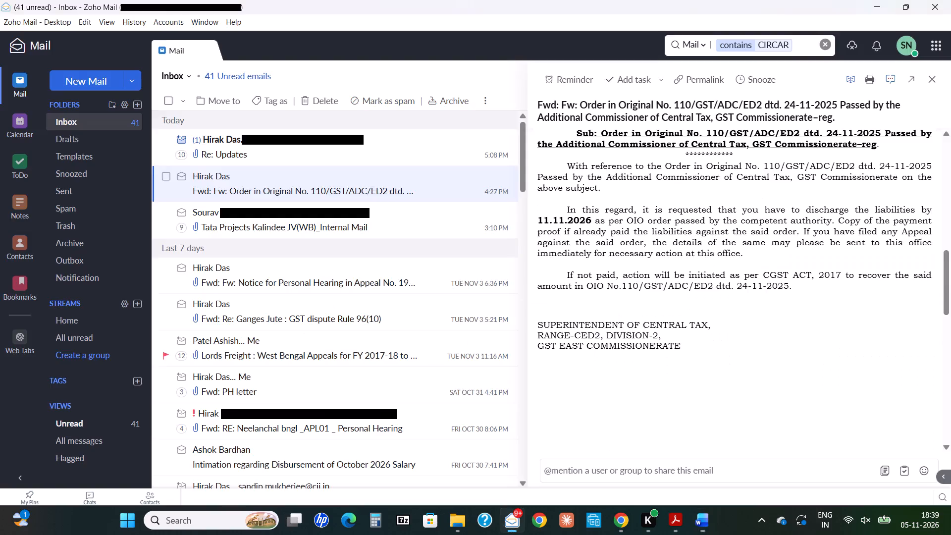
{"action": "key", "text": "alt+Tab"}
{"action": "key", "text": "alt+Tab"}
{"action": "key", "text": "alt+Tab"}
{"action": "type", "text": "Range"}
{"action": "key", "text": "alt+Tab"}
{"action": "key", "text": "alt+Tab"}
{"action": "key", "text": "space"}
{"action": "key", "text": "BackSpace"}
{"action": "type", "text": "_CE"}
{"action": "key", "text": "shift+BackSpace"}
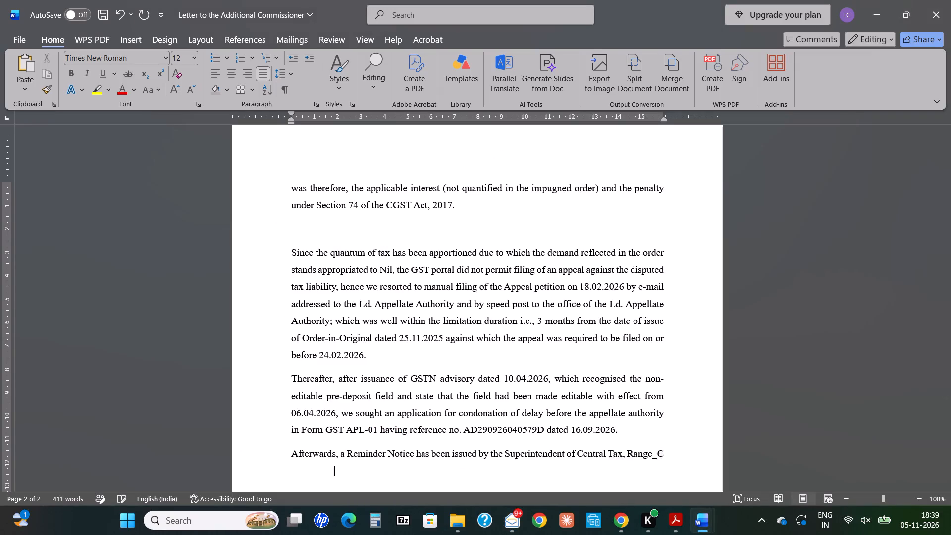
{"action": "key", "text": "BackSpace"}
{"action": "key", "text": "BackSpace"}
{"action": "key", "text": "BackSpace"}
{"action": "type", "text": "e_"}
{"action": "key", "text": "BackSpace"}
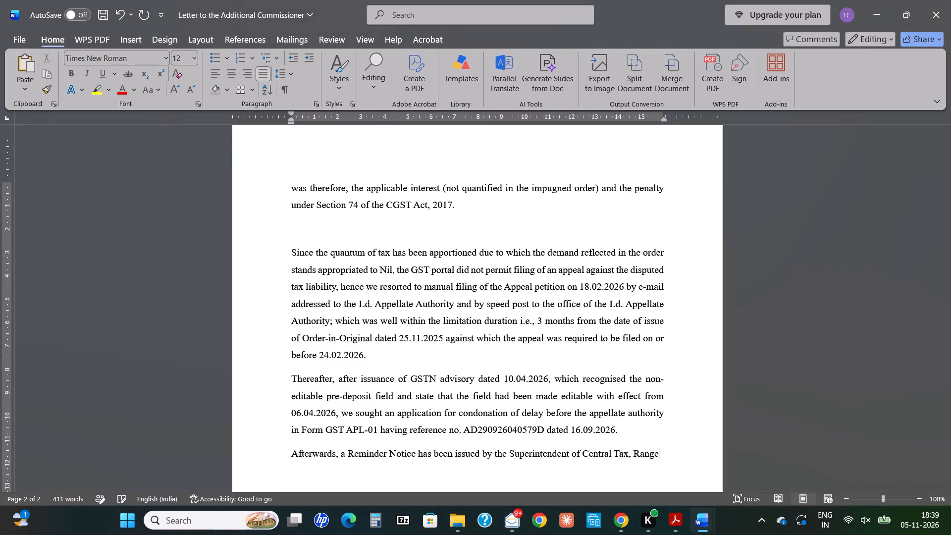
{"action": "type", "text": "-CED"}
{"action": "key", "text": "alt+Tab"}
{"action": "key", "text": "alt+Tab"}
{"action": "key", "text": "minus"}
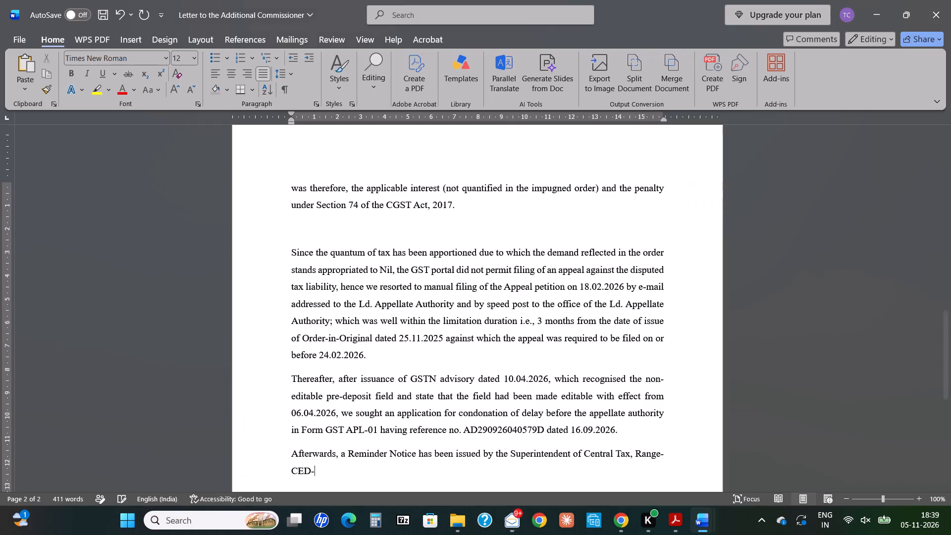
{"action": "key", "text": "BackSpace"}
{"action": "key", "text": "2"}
Complete the officer's designation from the email signature with ", Division-2, GST East Commissionerate".
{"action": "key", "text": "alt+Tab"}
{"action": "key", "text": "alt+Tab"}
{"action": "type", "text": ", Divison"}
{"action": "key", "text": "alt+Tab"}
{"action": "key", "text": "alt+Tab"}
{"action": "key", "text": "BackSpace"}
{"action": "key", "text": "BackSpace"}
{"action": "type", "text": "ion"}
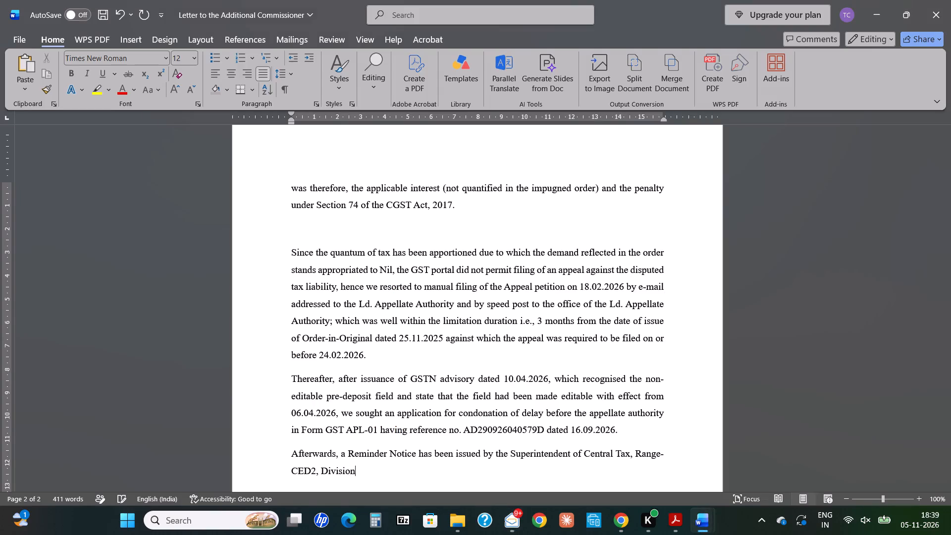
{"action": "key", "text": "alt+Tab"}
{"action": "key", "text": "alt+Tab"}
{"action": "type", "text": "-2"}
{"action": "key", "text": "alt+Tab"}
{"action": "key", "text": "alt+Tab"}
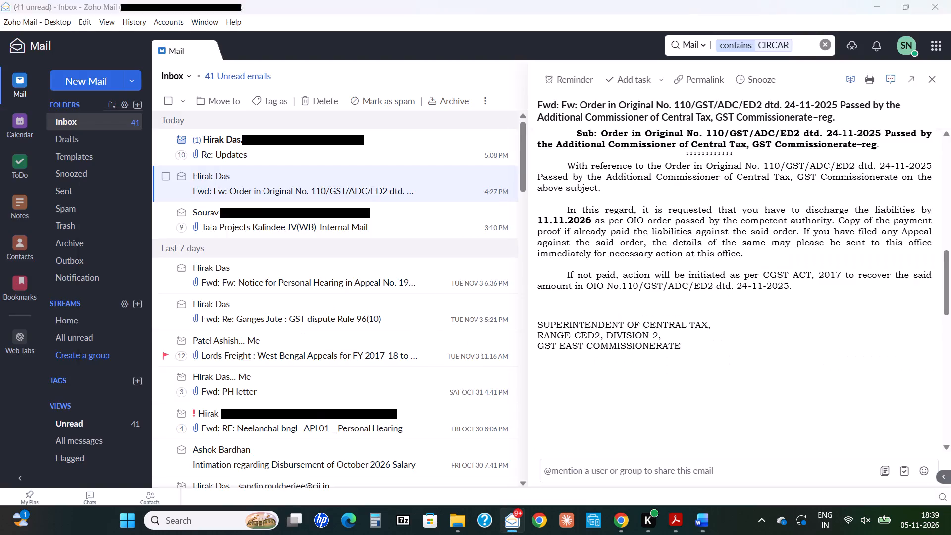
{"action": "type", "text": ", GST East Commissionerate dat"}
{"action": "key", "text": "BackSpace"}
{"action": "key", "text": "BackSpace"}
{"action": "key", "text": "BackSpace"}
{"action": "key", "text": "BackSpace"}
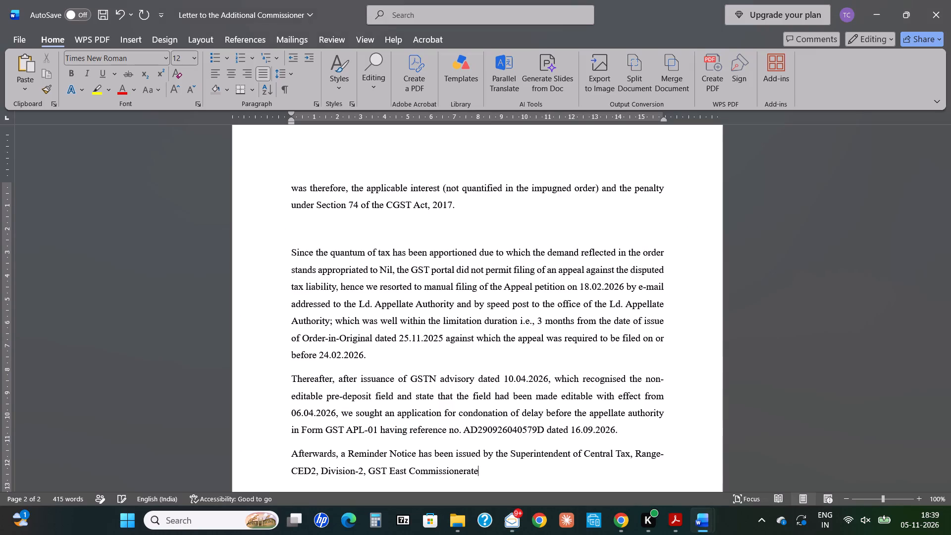
Insert "via email dated 04.11.2026" after "issued" in the Reminder Notice sentence, taking the date from the forwarded email's header.
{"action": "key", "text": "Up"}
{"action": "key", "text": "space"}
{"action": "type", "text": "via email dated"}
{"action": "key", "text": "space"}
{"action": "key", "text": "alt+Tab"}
{"action": "scroll", "coordinate": [603, 163], "scroll_direction": "up", "scroll_amount": 2}
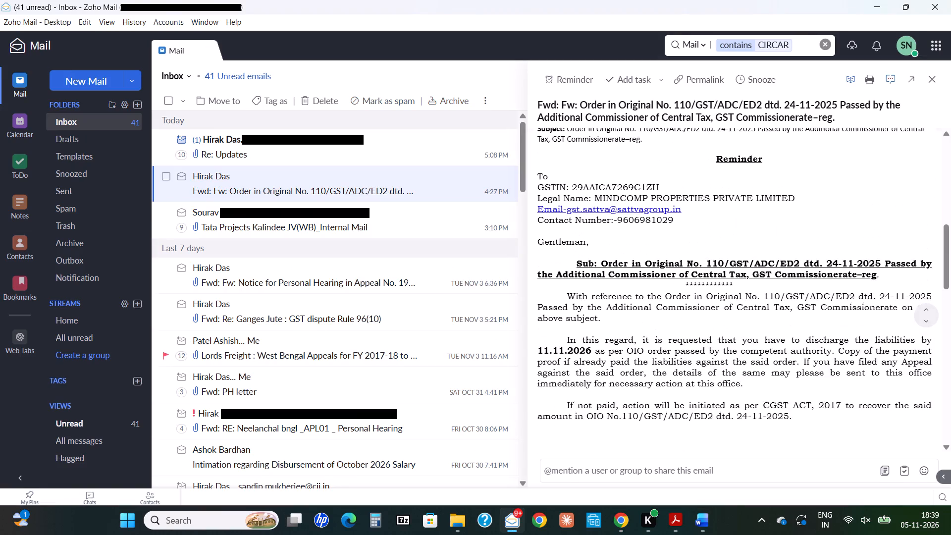
{"action": "scroll", "coordinate": [603, 163], "scroll_direction": "up", "scroll_amount": 1}
{"action": "key", "text": "alt+Tab"}
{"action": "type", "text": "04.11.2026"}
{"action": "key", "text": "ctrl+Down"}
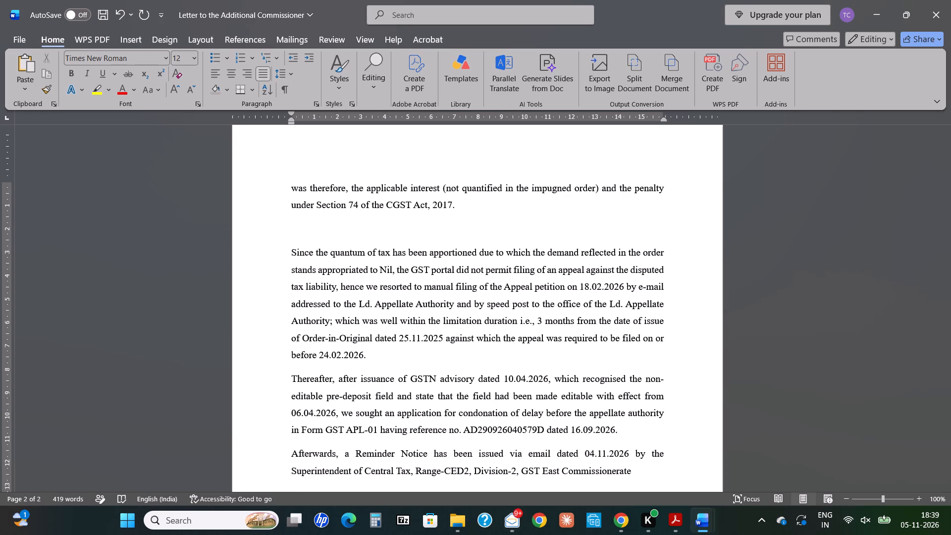
Save the letter.
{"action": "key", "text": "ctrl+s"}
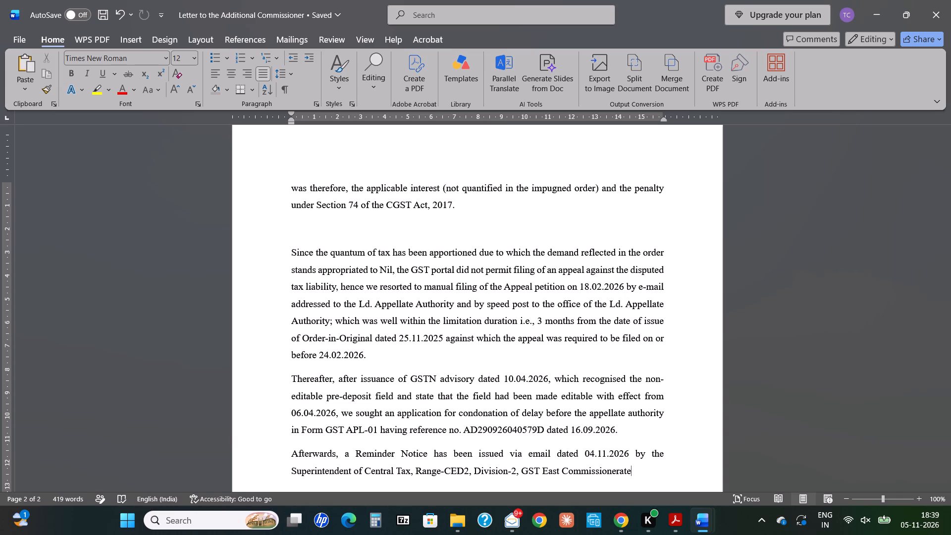
Extend the Reminder Notice sentence after "GST East Commissionerate" with "communicating us to discharge", following the forwarded Reminder email.
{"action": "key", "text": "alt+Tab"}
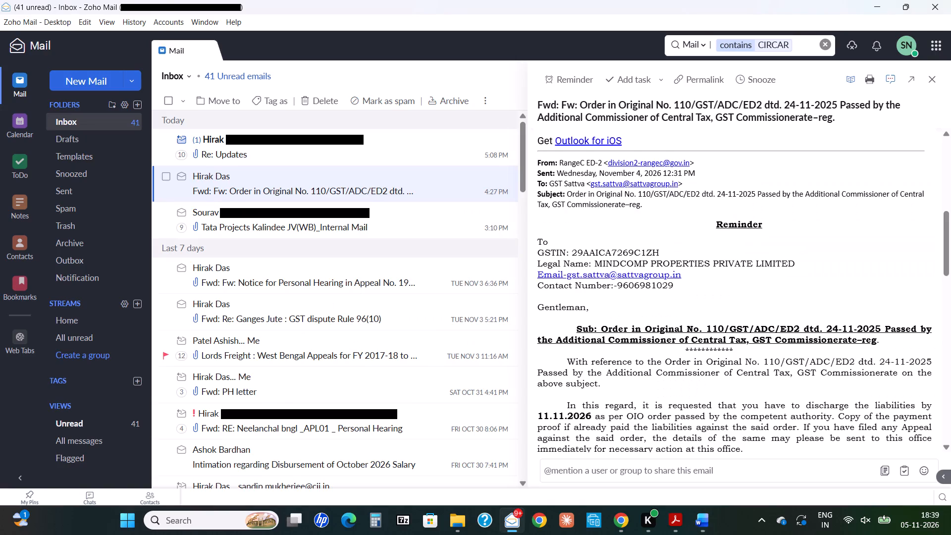
{"action": "scroll", "coordinate": [603, 163], "scroll_direction": "down", "scroll_amount": 1}
{"action": "key", "text": "alt+Tab"}
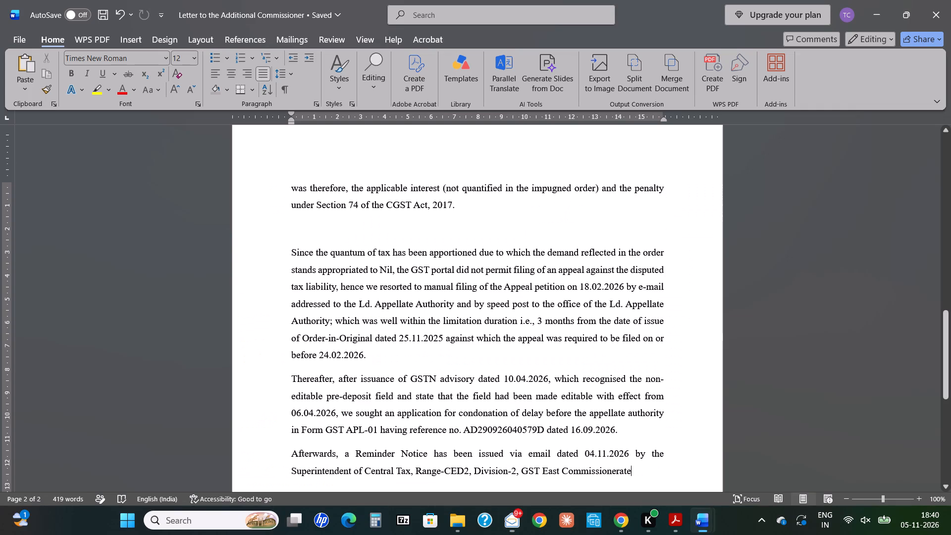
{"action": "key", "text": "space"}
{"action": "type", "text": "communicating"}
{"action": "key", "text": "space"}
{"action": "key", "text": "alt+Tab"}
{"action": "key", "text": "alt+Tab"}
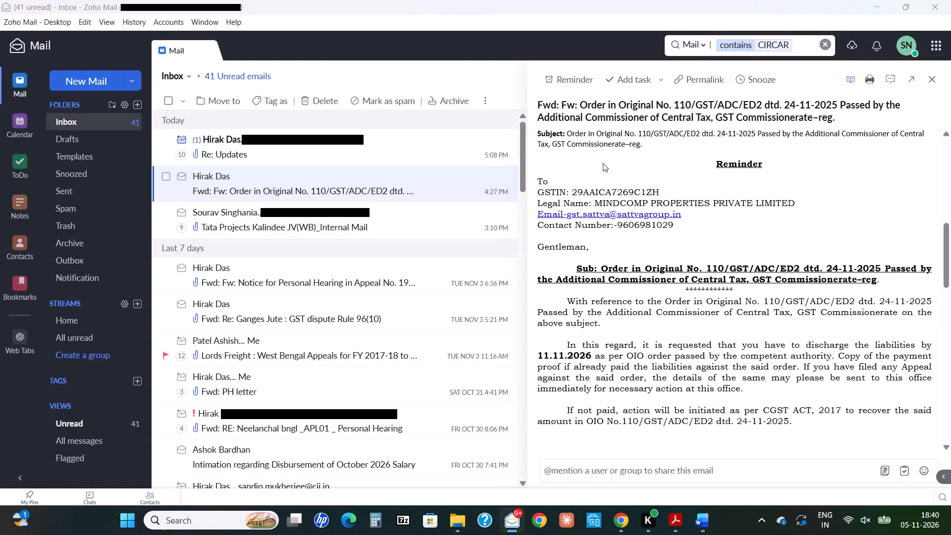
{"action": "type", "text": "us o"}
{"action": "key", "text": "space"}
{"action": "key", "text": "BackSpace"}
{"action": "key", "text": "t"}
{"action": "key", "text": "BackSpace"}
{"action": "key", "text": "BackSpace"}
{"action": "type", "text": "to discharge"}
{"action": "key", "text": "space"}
Continue the sentence with "the liabilities by 11.11.2026", taking the due date from the Reminder email.
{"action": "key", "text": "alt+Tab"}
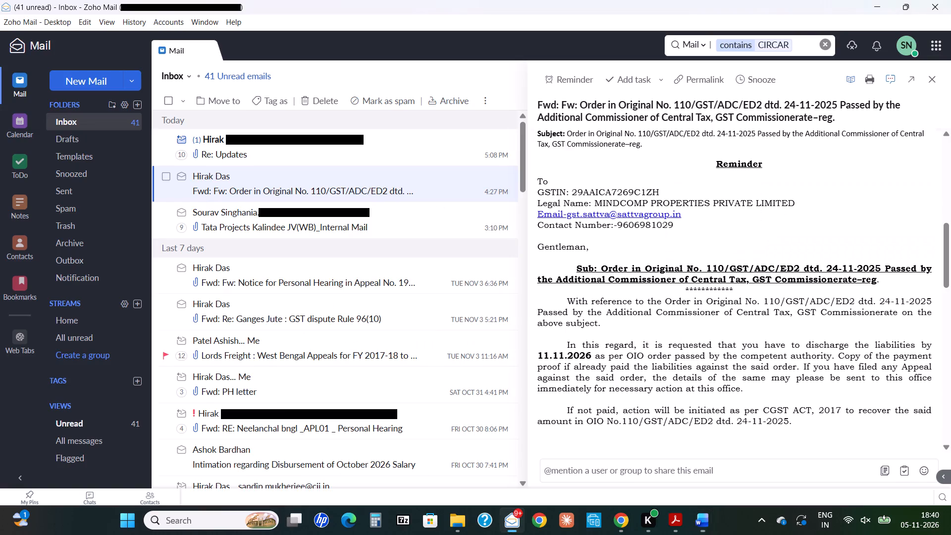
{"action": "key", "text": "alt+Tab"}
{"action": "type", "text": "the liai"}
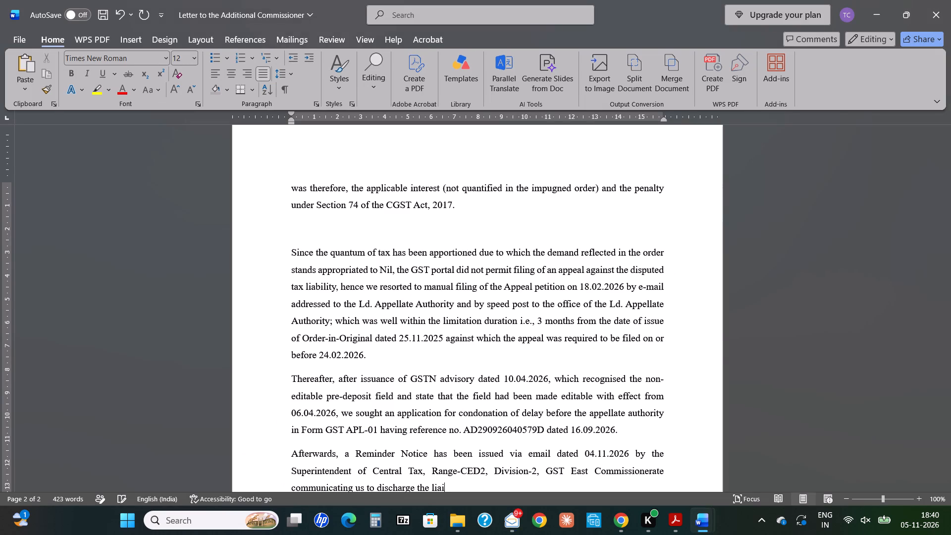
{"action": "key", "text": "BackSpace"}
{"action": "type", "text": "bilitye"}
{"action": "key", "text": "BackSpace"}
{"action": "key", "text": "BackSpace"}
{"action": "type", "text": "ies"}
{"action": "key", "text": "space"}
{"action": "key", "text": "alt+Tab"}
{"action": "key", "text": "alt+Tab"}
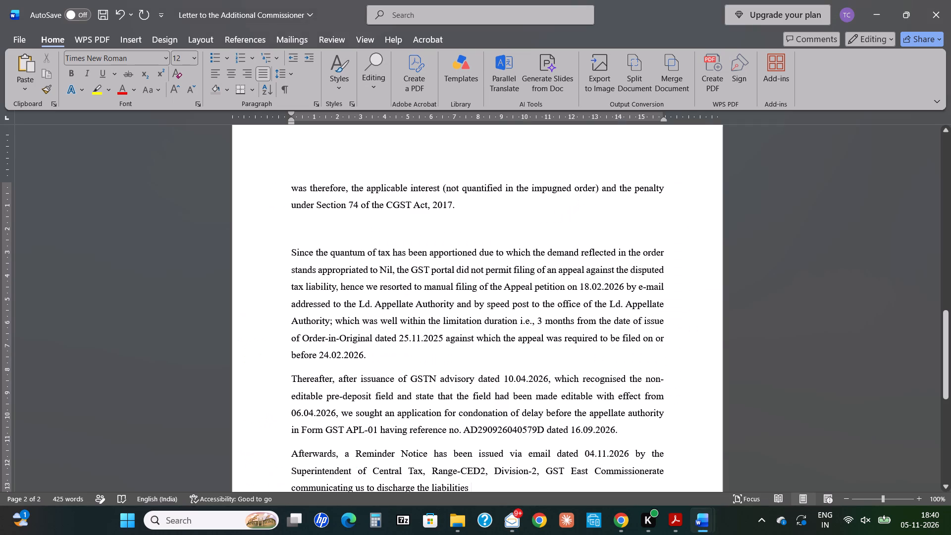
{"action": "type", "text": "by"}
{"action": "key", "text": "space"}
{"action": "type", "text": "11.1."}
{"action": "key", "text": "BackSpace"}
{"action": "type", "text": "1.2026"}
Add "as per Order-in-Original" after the 11.11.2026 date in the Reminder Notice sentence.
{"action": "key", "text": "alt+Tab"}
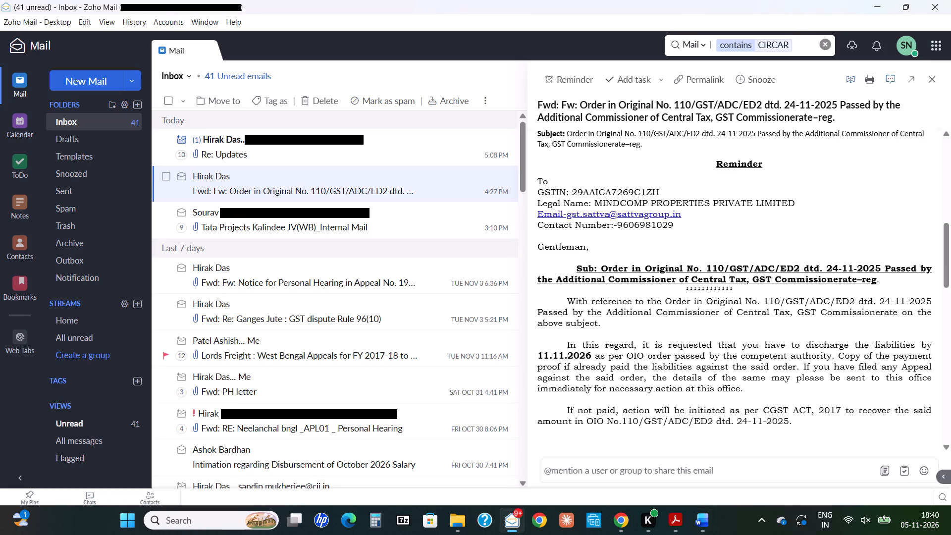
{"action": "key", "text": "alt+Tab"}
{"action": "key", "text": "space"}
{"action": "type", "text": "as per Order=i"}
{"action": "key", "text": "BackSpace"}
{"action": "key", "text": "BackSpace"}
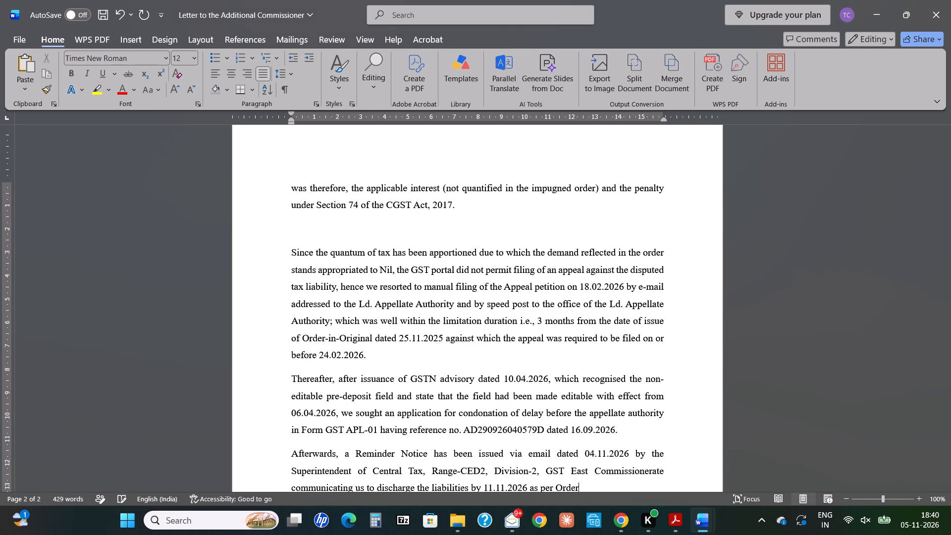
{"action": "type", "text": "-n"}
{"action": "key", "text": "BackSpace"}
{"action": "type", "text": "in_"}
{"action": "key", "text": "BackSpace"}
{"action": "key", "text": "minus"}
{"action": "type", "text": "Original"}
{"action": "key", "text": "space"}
Add "passed by the Ld. Adjudicating Authority" after "Order-in-Original", checking the wording against the Reminder email.
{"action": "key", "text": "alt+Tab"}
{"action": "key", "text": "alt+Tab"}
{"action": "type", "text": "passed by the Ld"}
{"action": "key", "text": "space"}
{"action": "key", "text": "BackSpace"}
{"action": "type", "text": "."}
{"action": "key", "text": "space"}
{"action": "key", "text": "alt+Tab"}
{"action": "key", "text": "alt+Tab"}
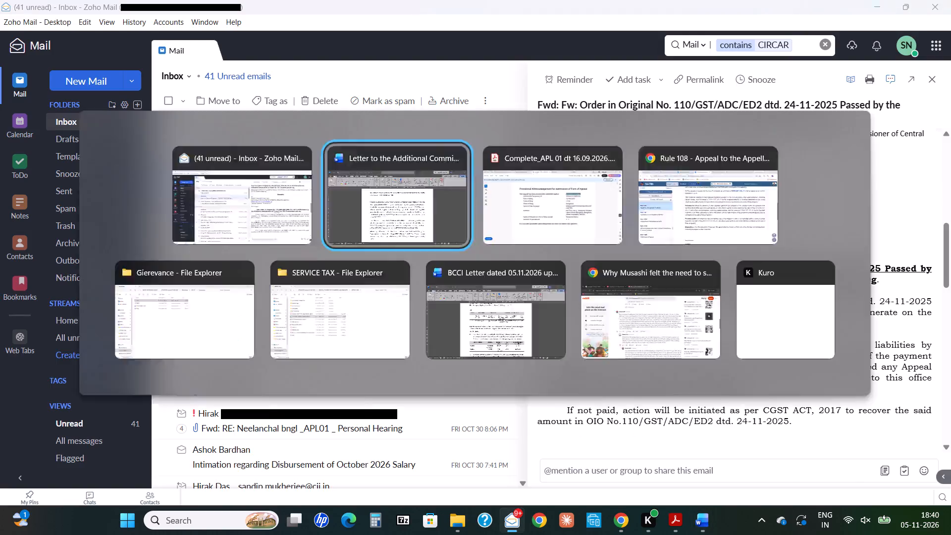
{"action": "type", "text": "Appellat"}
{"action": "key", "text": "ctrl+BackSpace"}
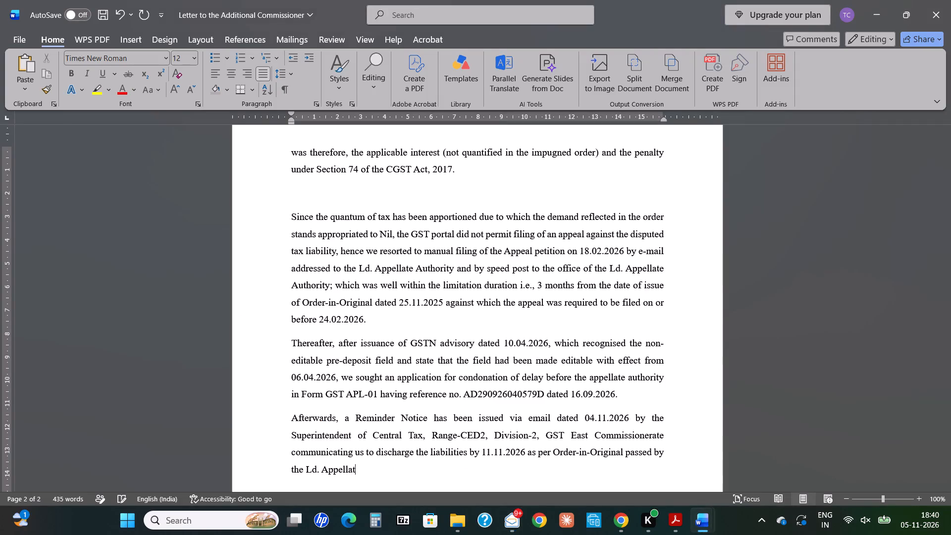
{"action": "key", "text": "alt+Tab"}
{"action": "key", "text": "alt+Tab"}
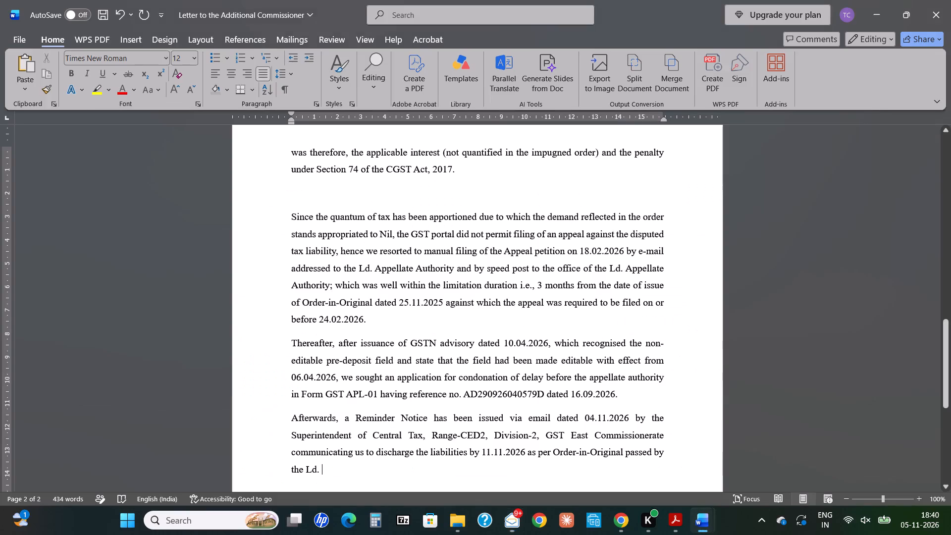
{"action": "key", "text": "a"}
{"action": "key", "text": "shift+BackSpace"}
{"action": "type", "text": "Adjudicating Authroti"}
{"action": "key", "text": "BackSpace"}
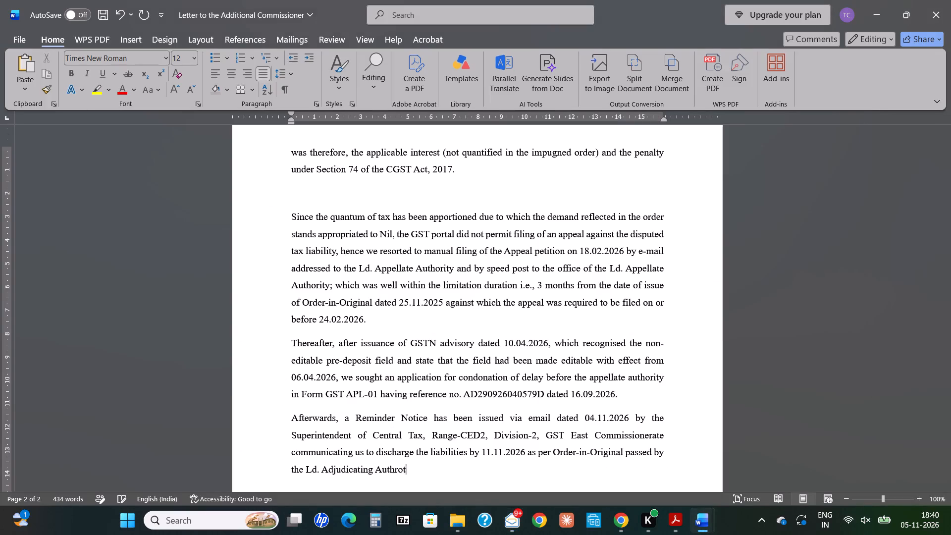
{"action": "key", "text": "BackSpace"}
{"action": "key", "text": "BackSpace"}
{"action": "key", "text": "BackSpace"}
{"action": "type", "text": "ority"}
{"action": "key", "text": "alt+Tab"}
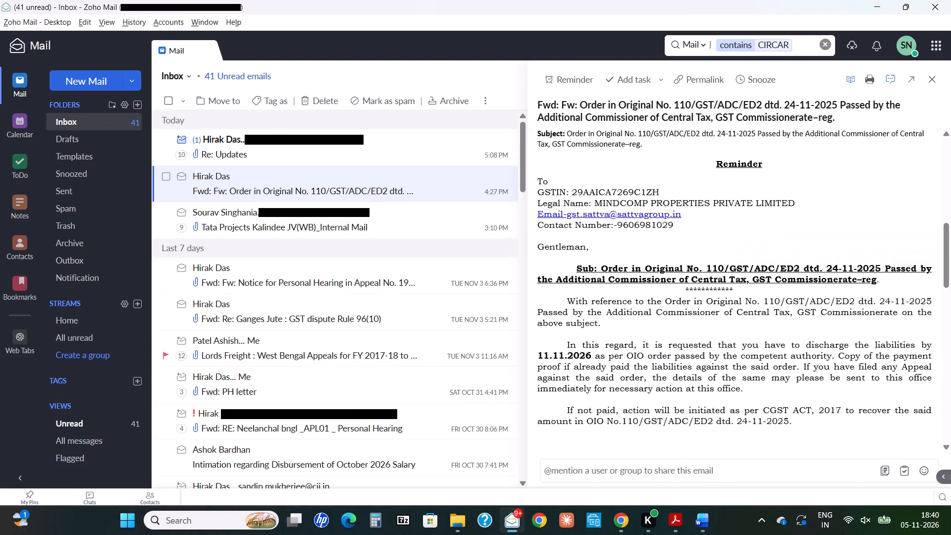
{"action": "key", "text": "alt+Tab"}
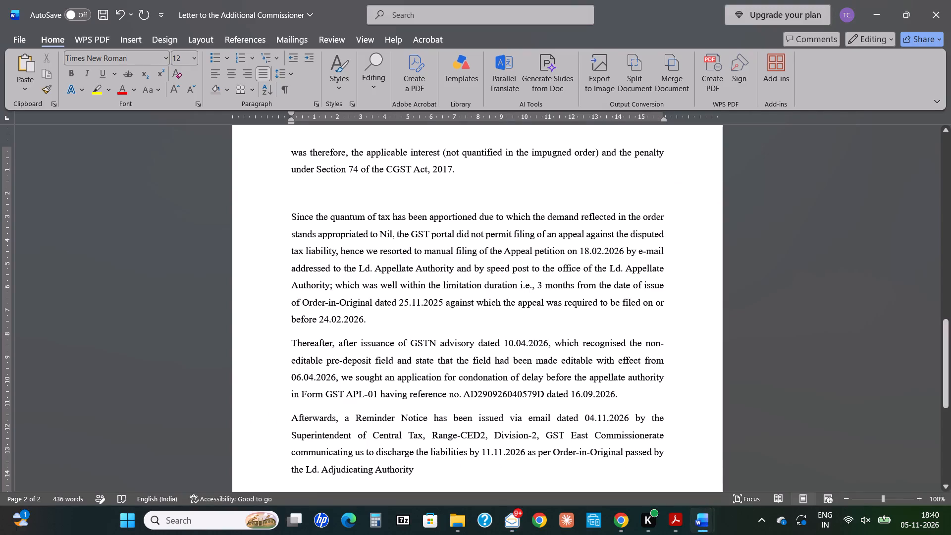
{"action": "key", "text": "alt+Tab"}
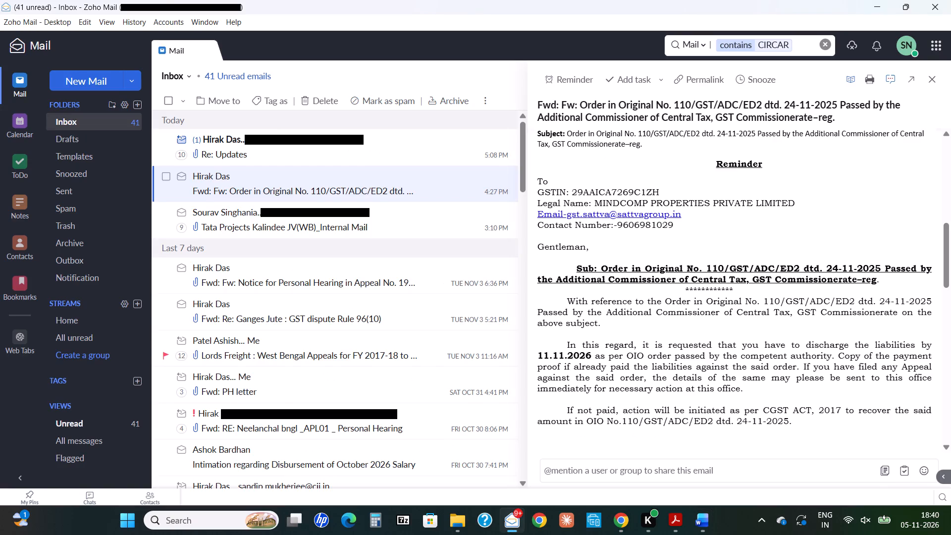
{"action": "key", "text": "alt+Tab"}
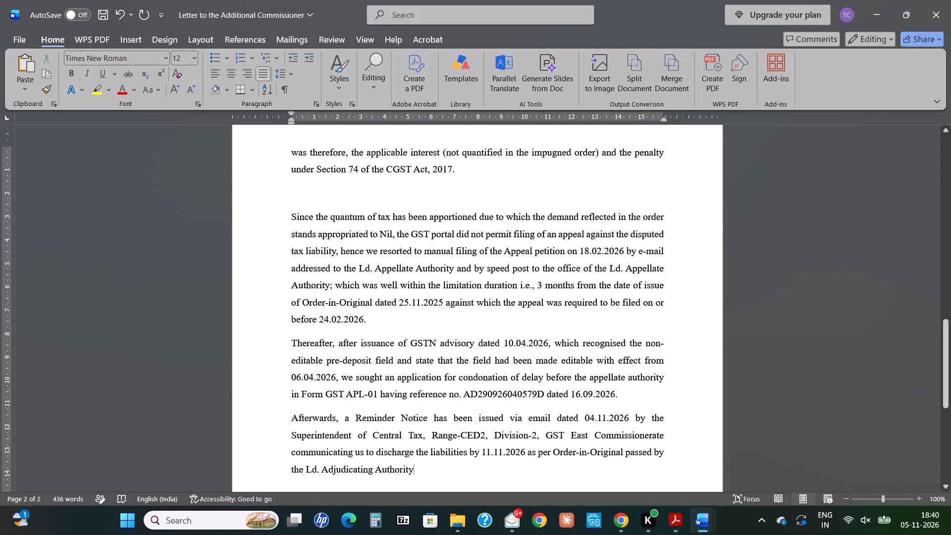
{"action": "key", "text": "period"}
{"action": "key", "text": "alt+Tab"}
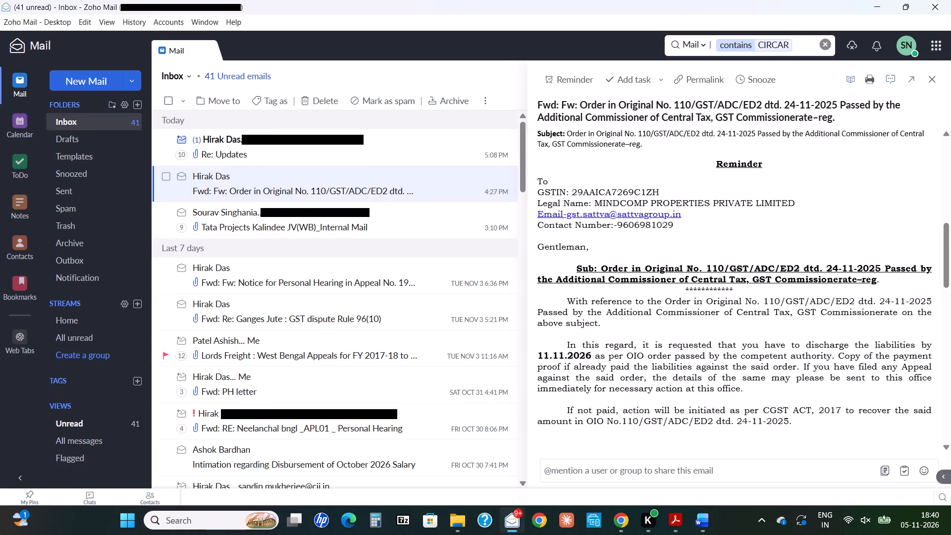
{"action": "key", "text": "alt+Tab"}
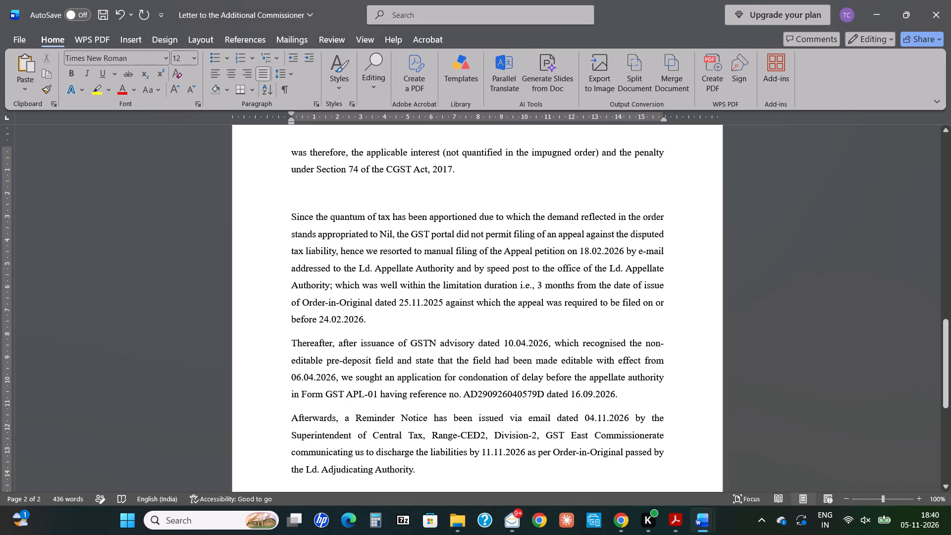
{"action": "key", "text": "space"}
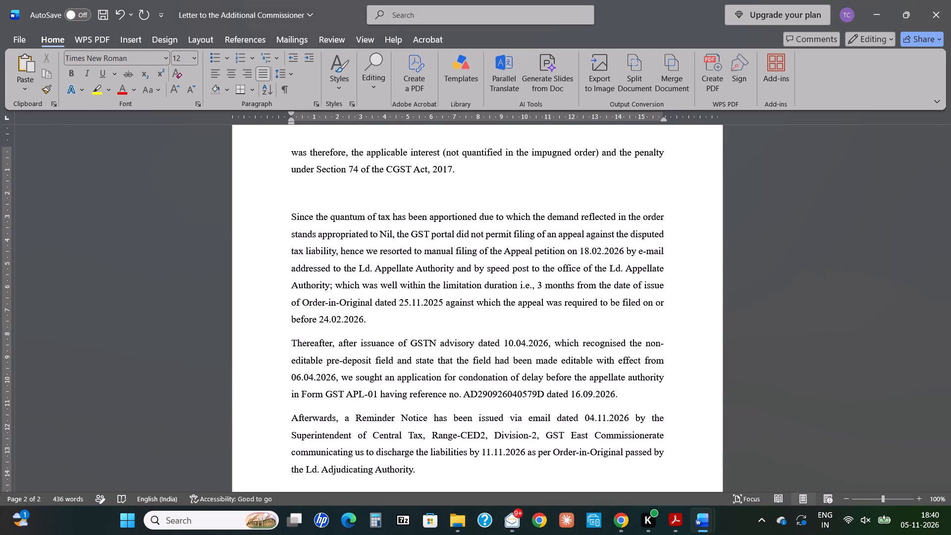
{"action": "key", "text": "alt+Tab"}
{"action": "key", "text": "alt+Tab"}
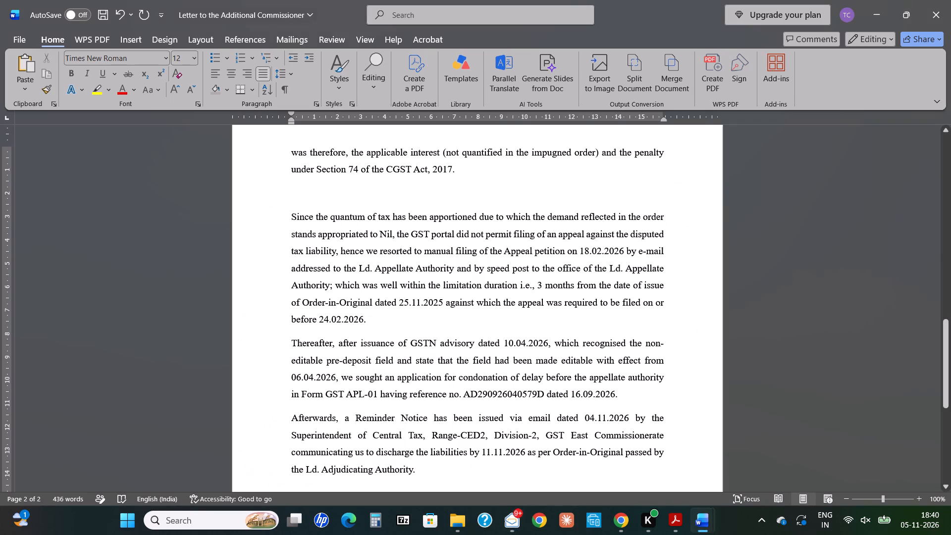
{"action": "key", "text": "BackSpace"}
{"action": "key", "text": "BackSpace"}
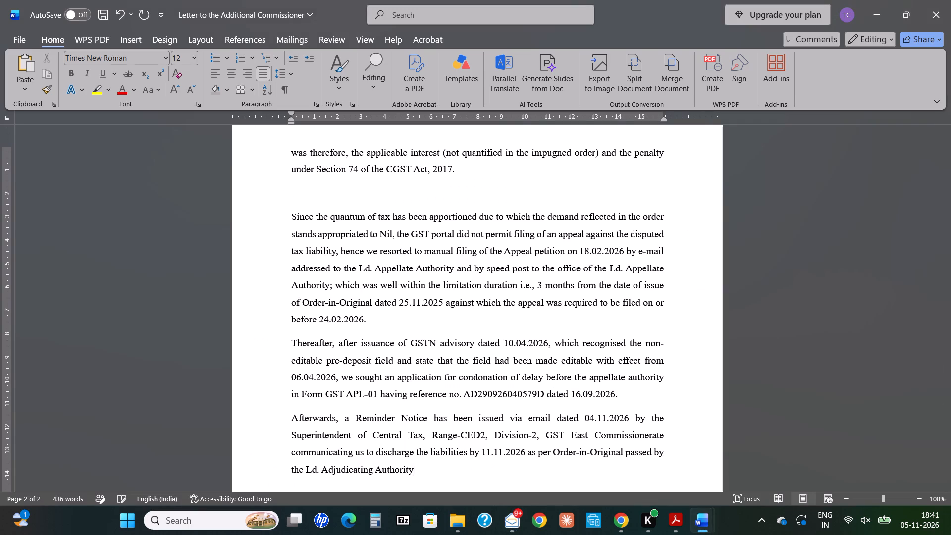
Continue after "Adjudicating Authority" with ", requesting any copy of the payment proof if", based on the Reminder email.
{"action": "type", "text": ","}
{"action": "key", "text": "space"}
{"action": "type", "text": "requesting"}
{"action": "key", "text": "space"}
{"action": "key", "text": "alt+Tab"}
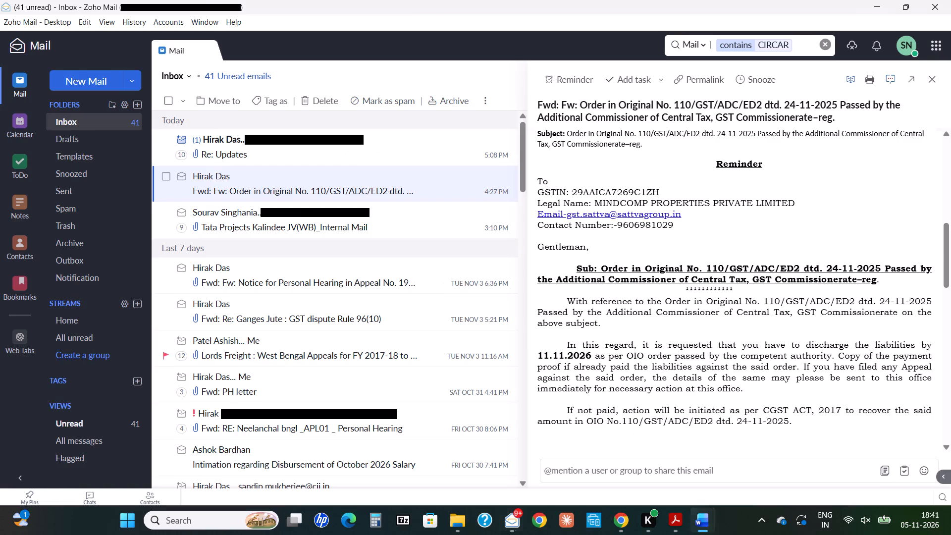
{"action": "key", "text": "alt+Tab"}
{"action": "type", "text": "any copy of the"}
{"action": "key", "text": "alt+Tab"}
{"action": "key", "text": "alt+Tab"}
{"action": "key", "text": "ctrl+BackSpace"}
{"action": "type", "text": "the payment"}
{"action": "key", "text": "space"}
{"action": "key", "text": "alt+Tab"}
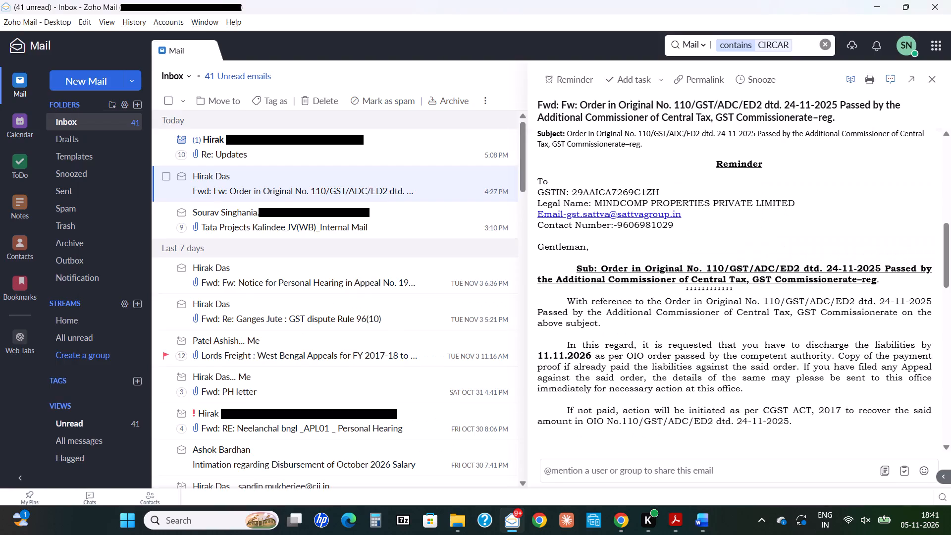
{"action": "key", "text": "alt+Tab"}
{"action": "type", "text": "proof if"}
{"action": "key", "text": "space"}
Continue the payment proof clause with "already paid the liabilities", following the email's wording.
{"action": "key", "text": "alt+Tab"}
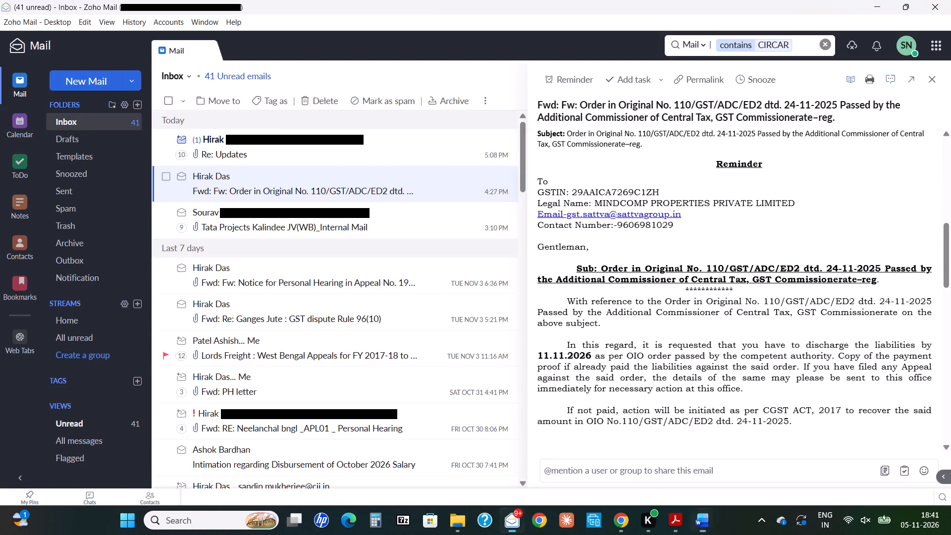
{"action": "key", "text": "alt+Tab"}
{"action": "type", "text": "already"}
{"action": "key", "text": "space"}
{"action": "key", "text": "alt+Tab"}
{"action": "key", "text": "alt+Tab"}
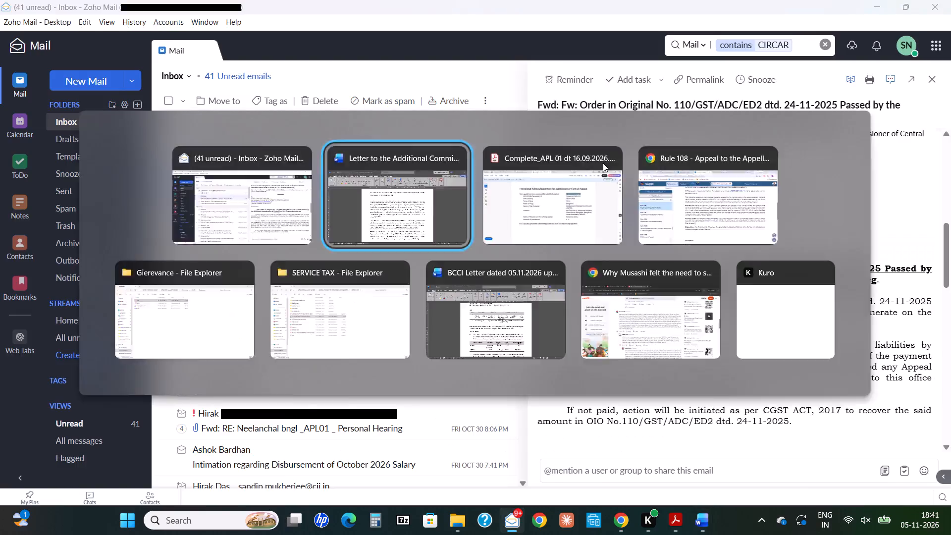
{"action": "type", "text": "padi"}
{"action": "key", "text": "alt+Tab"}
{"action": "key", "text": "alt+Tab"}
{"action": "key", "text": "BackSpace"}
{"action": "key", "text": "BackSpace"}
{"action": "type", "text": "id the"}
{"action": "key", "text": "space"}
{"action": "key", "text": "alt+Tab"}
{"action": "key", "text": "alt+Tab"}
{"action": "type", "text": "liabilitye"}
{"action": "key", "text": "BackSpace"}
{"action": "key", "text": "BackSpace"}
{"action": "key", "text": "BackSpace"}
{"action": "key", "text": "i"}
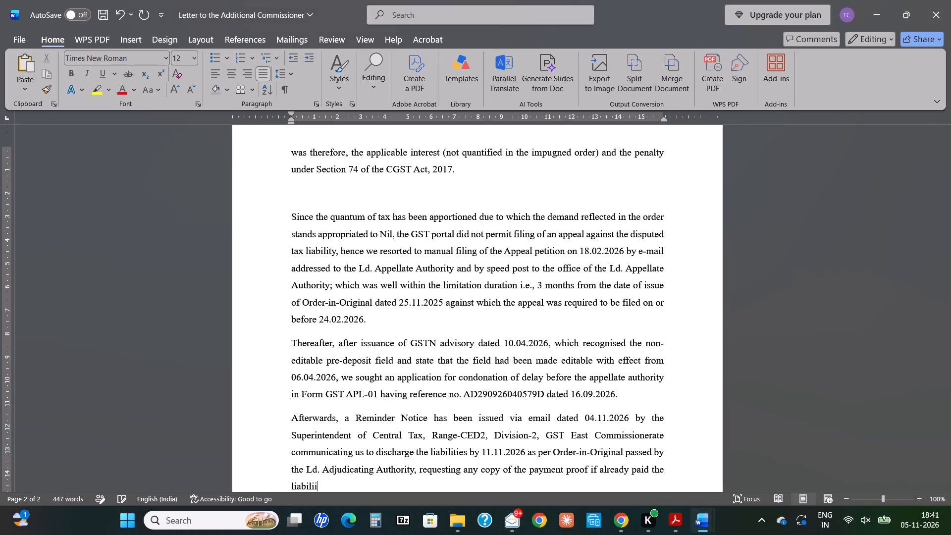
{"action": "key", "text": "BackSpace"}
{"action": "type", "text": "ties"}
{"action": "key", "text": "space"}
Extend the payment proof clause after "already paid the liabilities" with "against he".
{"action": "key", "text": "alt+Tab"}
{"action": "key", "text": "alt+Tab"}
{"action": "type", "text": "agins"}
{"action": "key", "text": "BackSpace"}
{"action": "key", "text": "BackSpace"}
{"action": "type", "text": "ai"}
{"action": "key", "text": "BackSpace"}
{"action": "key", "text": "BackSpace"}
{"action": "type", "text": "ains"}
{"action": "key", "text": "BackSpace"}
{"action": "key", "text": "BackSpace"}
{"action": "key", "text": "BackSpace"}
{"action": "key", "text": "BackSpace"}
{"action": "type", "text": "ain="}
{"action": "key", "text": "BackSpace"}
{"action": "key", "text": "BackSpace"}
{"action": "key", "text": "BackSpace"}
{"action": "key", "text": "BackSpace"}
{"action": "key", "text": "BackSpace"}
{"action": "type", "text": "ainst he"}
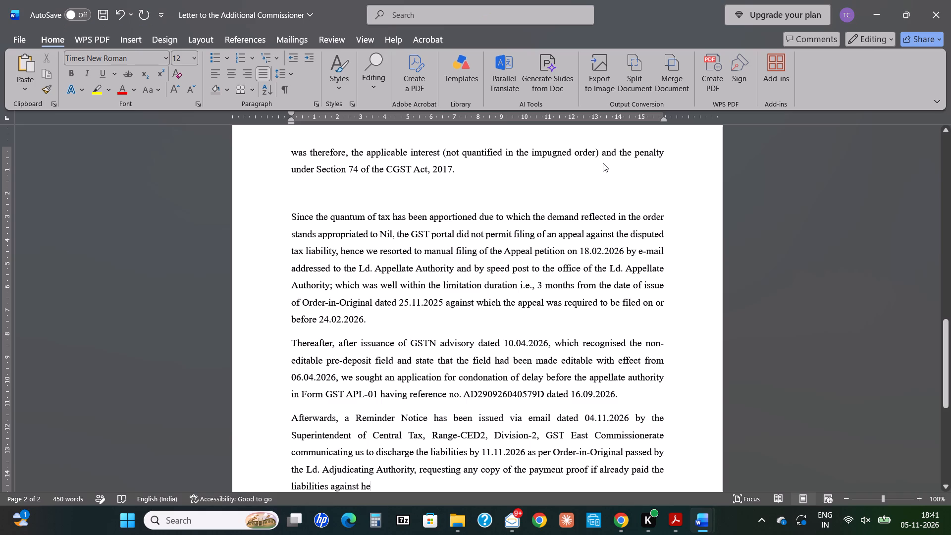
Replace "us" between "communicating" and "to discharge" in the Reminder Notice sentence with "the following:".
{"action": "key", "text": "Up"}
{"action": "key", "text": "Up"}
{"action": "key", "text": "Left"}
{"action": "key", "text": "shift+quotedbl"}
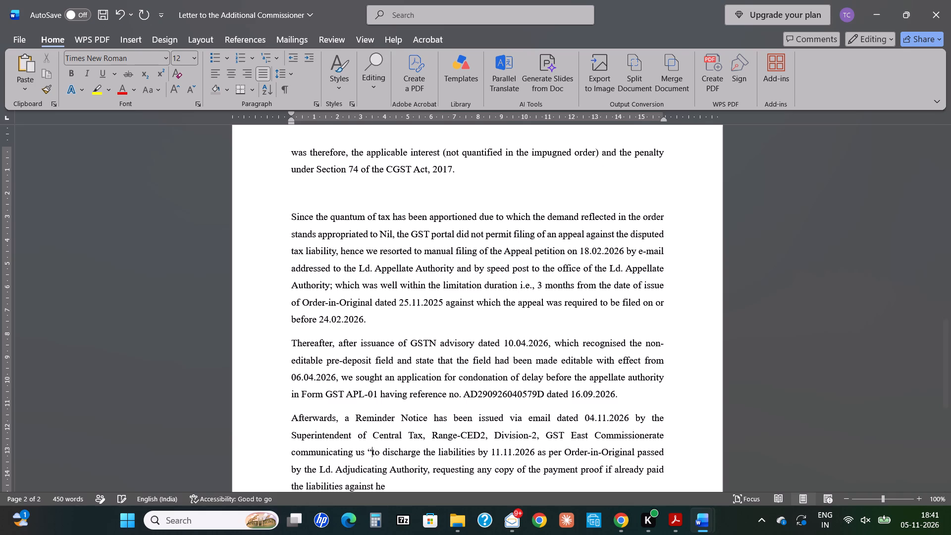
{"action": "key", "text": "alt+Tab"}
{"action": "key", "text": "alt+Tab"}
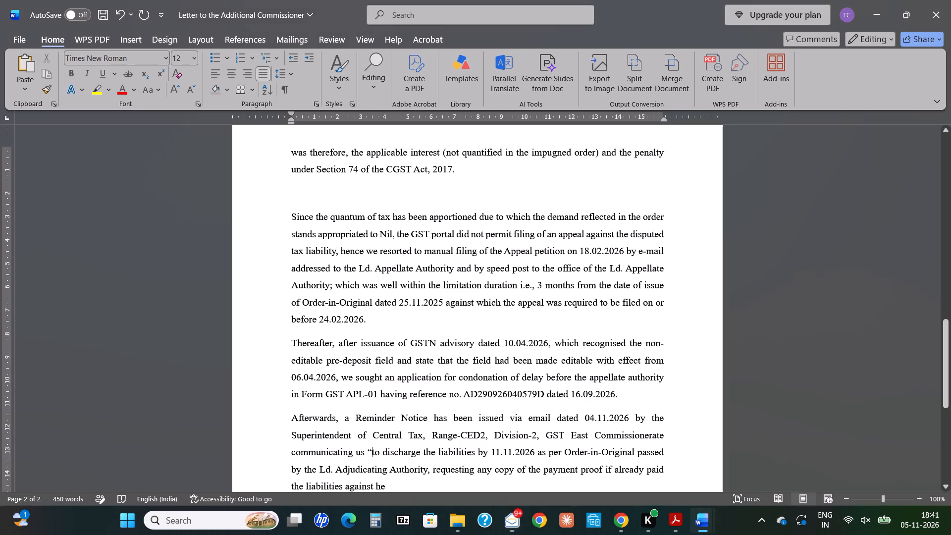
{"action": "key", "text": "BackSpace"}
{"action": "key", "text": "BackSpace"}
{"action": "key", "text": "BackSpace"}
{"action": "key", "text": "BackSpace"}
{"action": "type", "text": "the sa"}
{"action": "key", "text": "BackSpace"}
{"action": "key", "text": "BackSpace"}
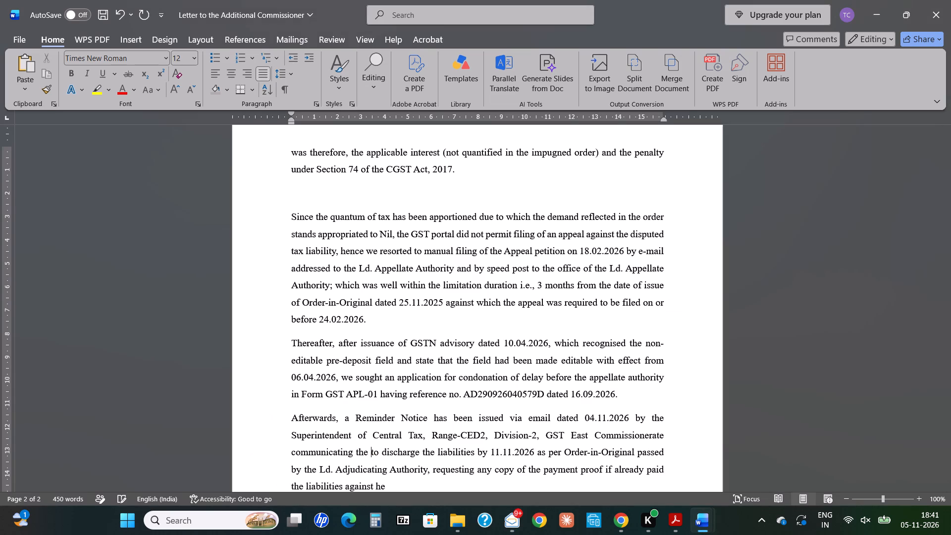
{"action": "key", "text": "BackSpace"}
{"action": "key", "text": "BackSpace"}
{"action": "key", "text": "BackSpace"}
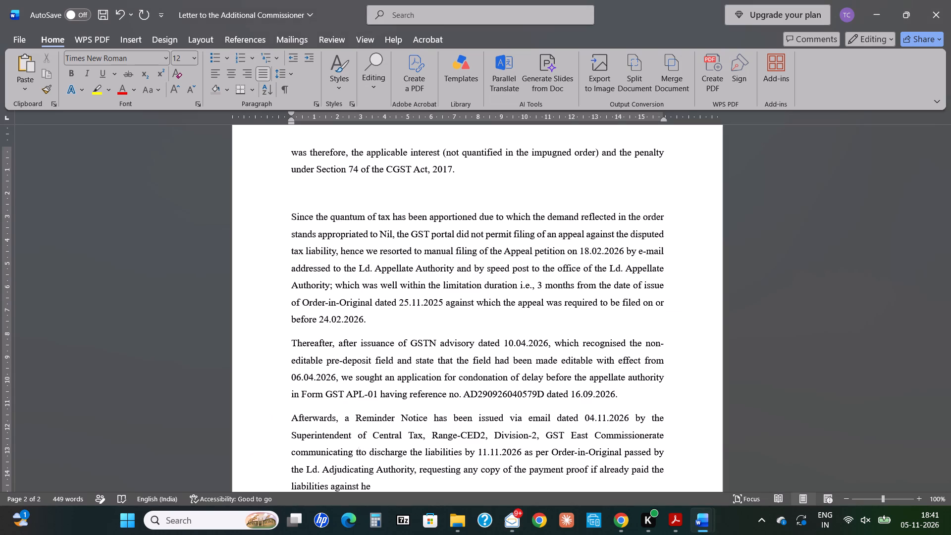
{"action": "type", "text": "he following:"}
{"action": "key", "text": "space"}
Copy the Reminder email's two demand paragraphs and paste them over the text following "communicating the following:" in the letter.
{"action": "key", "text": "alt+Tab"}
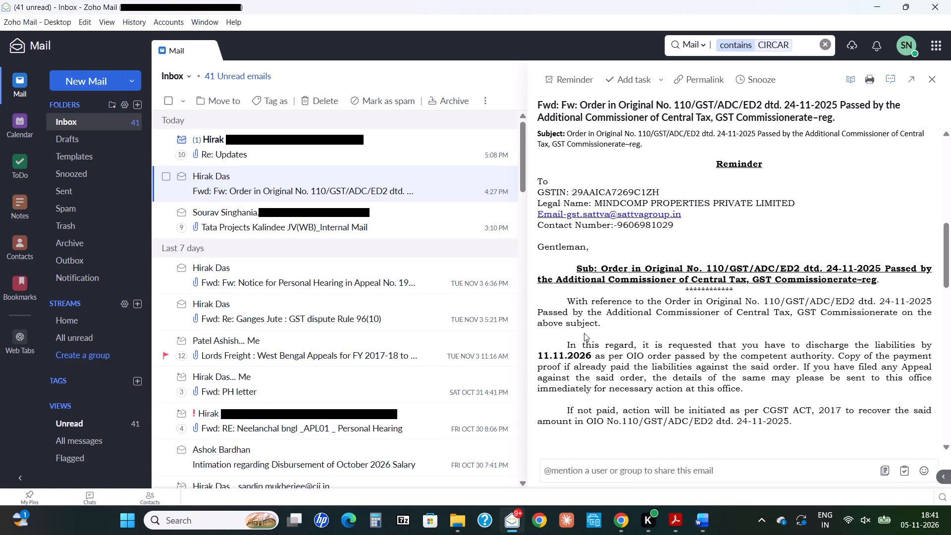
{"action": "left_click_drag", "start_coordinate": [568, 343], "coordinate": [789, 425]}
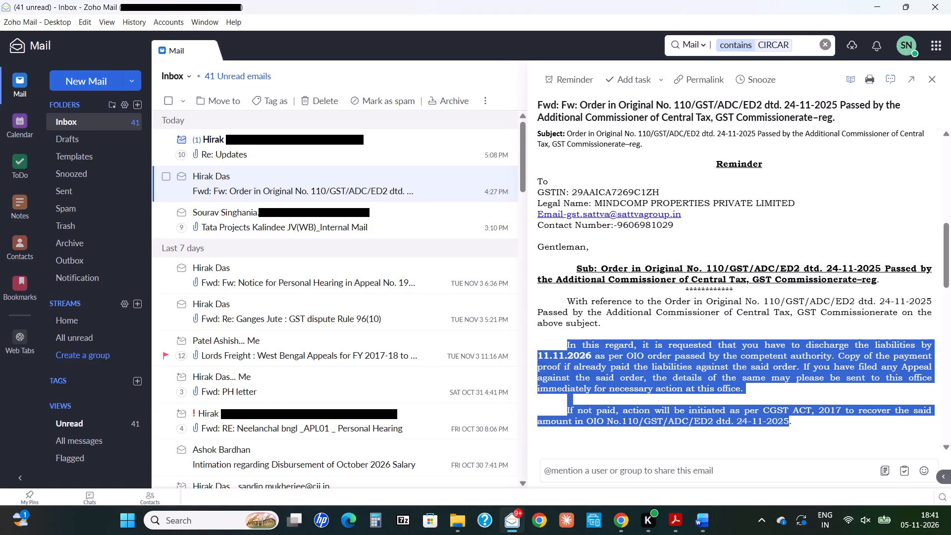
{"action": "left_click_drag", "start_coordinate": [789, 425], "coordinate": [793, 425]}
{"action": "key", "text": "ctrl+c"}
{"action": "key", "text": "alt+Tab"}
{"action": "key", "text": "ctrl+shift+Down"}
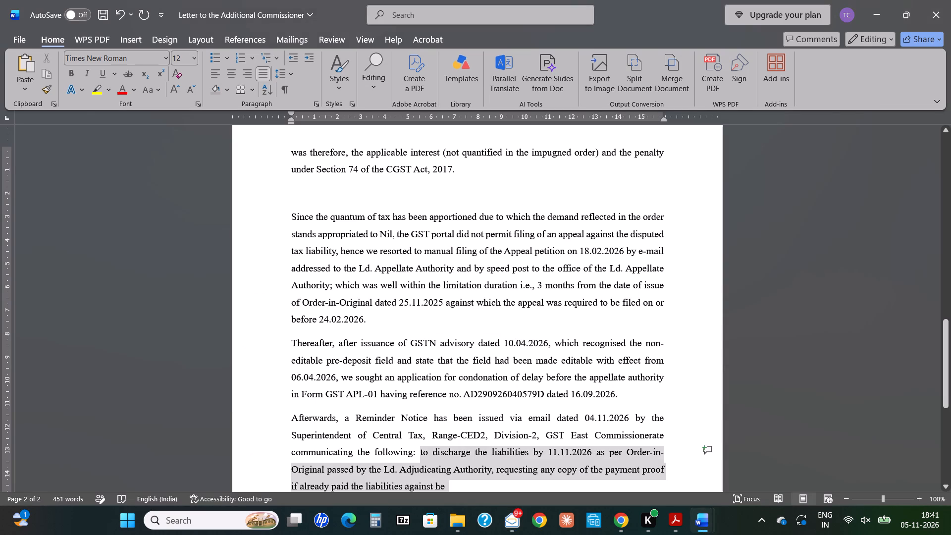
{"action": "key", "text": "ctrl+v"}
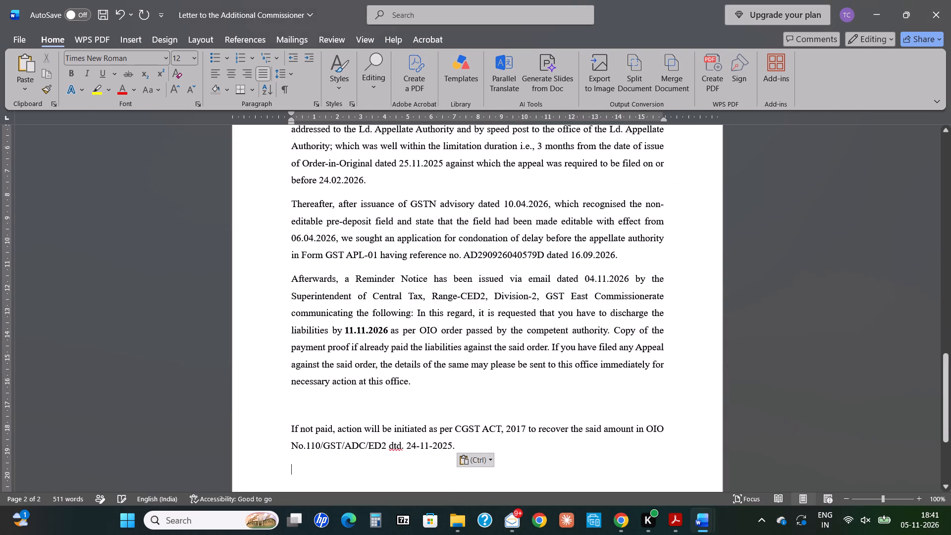
{"action": "key", "text": "ctrl+z"}
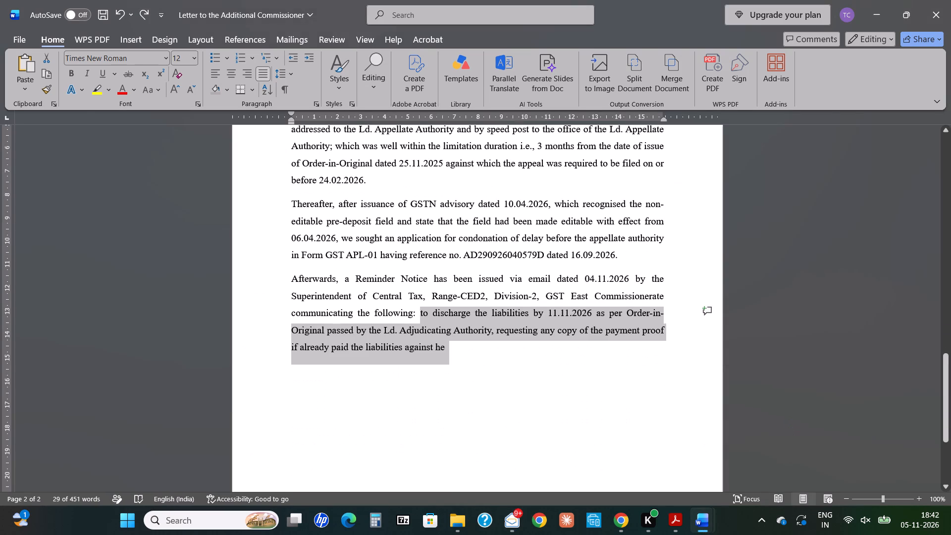
{"action": "key", "text": "ctrl+v"}
Start a new paragraph after "communicating the following:" so the pasted reminder text stands on its own.
{"action": "key", "text": "ctrl+Left"}
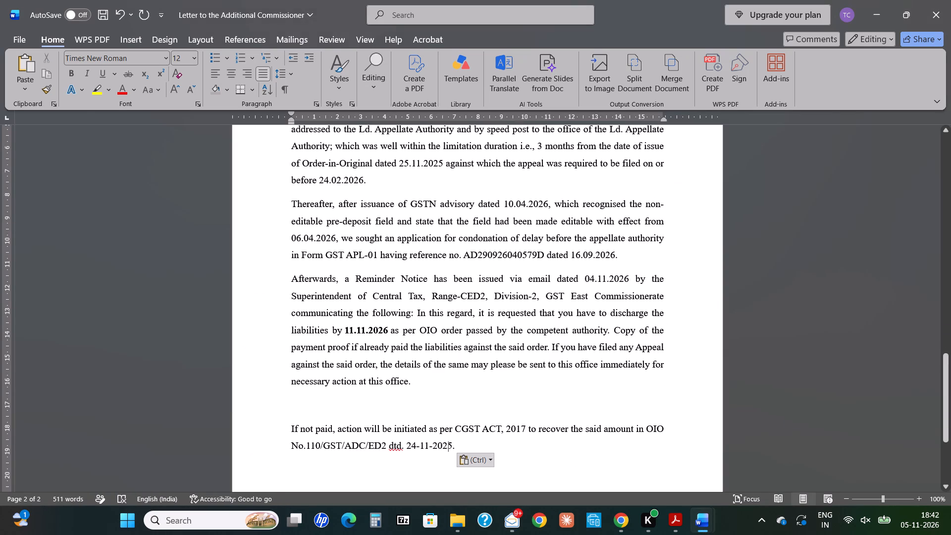
{"action": "key", "text": "ctrl+Left"}
{"action": "key", "text": "ctrl+Left"}
{"action": "key", "text": "ctrl+Up"}
{"action": "key", "text": "ctrl+Up"}
{"action": "key", "text": "ctrl+Up"}
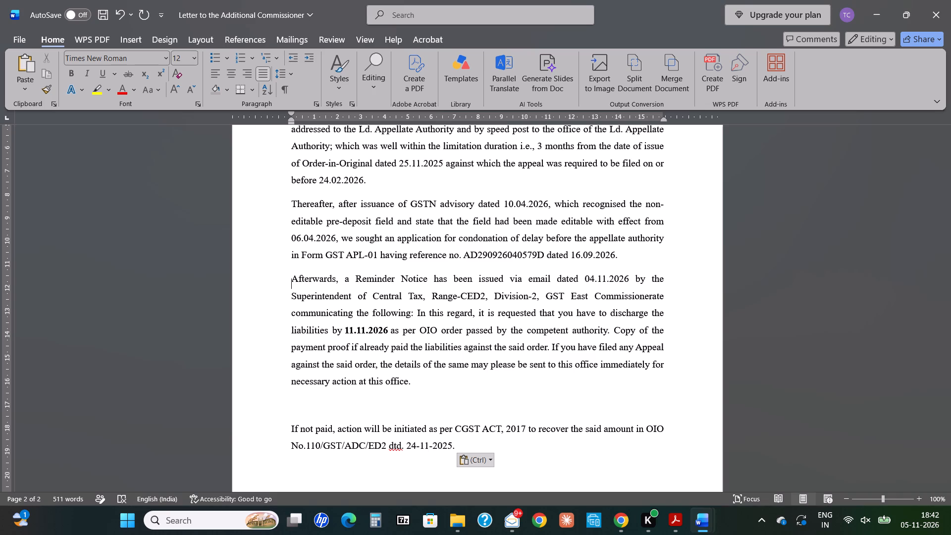
{"action": "key", "text": "Down"}
{"action": "key", "text": "Down"}
{"action": "key", "text": "Right"}
{"action": "key", "text": "Right"}
{"action": "key", "text": "ctrl+Right"}
{"action": "key", "text": "ctrl+Right"}
{"action": "key", "text": "ctrl+Right"}
{"action": "key", "text": "Right"}
{"action": "key", "text": "Right"}
{"action": "key", "text": "Return"}
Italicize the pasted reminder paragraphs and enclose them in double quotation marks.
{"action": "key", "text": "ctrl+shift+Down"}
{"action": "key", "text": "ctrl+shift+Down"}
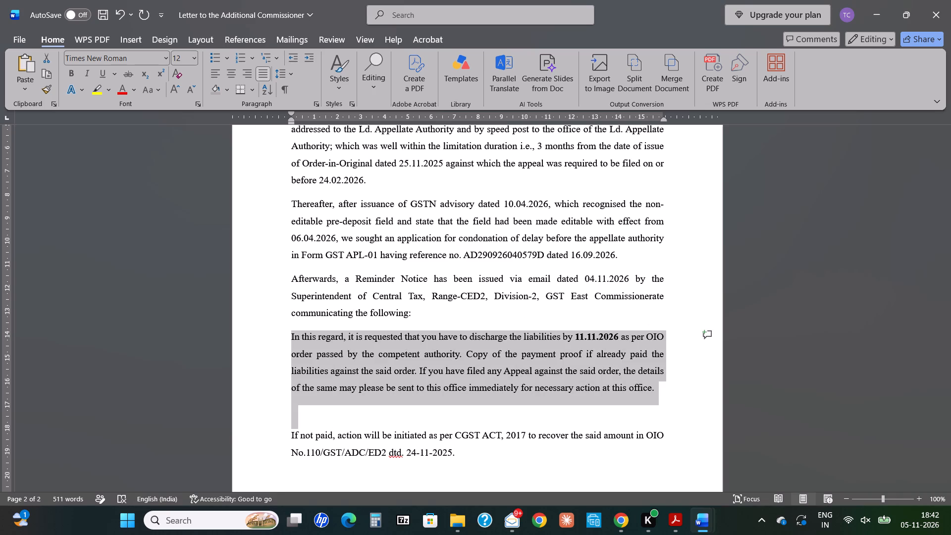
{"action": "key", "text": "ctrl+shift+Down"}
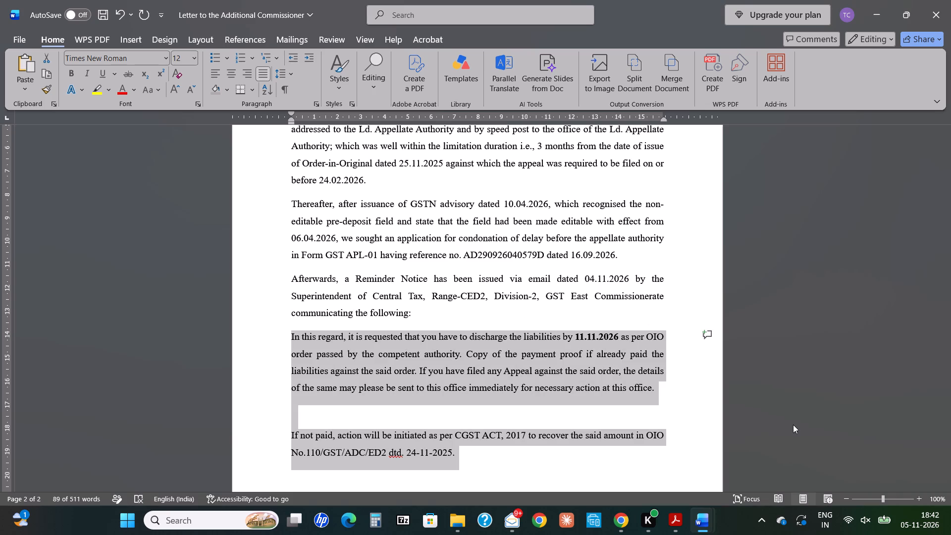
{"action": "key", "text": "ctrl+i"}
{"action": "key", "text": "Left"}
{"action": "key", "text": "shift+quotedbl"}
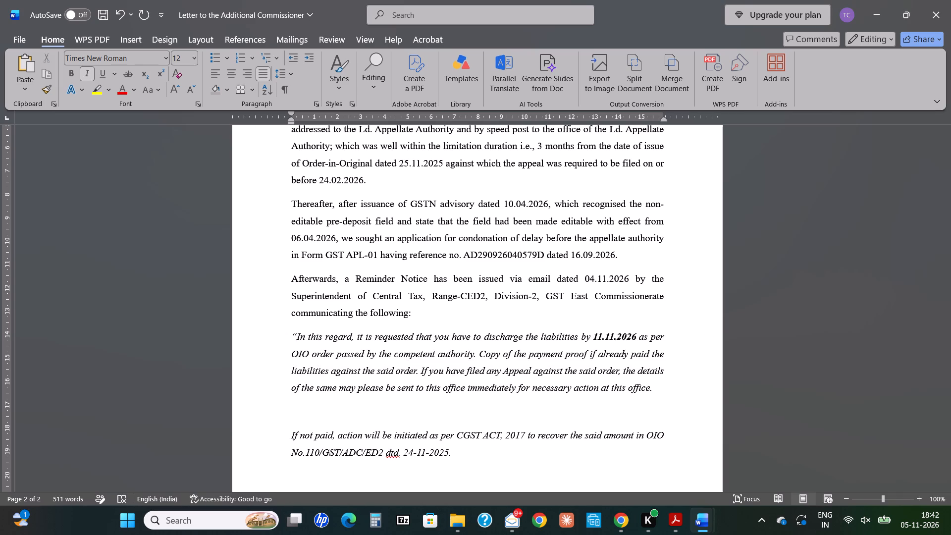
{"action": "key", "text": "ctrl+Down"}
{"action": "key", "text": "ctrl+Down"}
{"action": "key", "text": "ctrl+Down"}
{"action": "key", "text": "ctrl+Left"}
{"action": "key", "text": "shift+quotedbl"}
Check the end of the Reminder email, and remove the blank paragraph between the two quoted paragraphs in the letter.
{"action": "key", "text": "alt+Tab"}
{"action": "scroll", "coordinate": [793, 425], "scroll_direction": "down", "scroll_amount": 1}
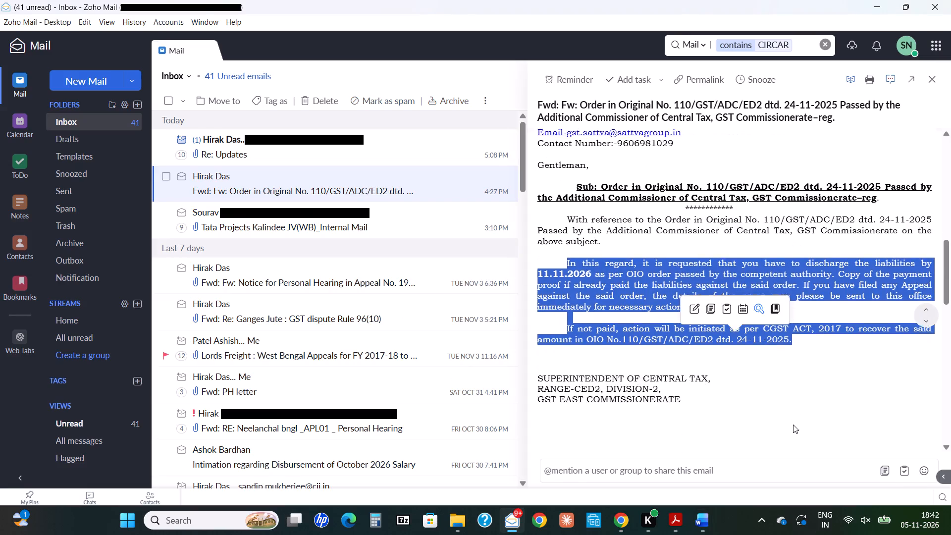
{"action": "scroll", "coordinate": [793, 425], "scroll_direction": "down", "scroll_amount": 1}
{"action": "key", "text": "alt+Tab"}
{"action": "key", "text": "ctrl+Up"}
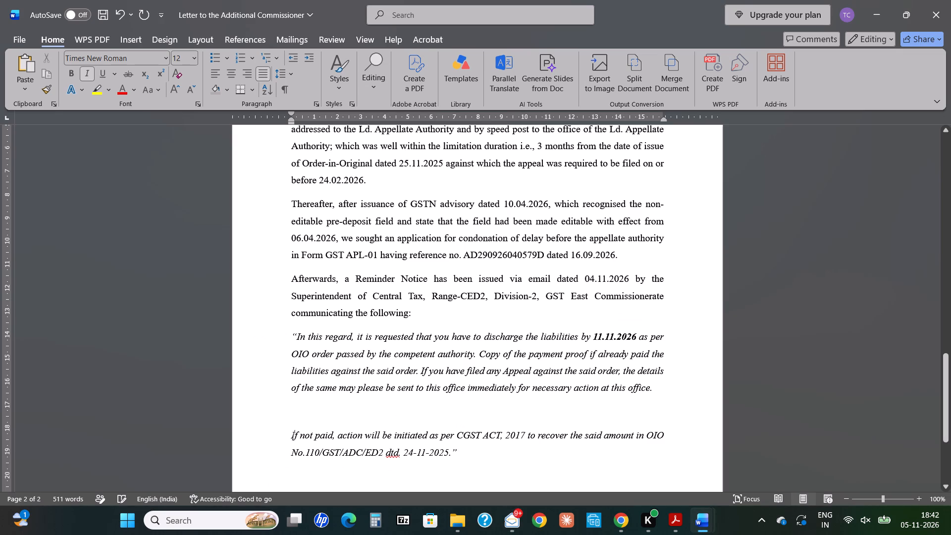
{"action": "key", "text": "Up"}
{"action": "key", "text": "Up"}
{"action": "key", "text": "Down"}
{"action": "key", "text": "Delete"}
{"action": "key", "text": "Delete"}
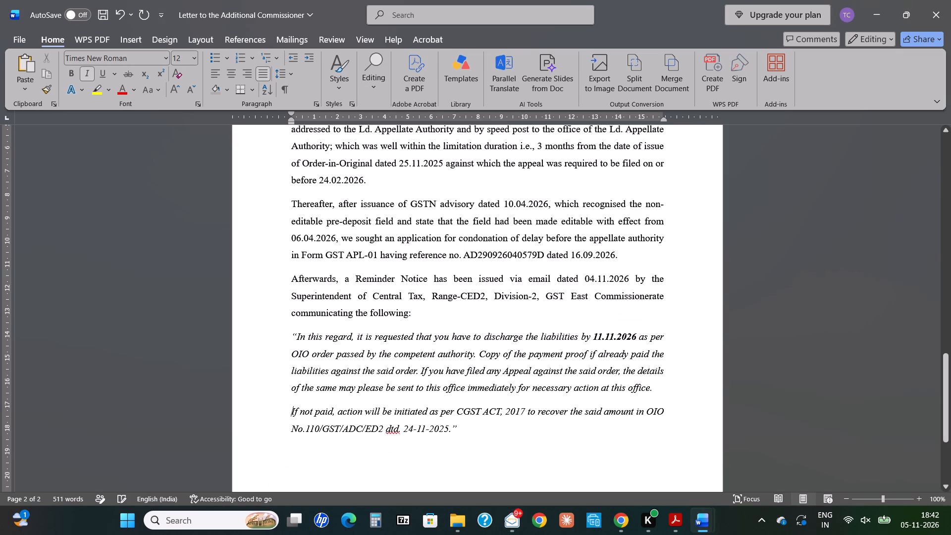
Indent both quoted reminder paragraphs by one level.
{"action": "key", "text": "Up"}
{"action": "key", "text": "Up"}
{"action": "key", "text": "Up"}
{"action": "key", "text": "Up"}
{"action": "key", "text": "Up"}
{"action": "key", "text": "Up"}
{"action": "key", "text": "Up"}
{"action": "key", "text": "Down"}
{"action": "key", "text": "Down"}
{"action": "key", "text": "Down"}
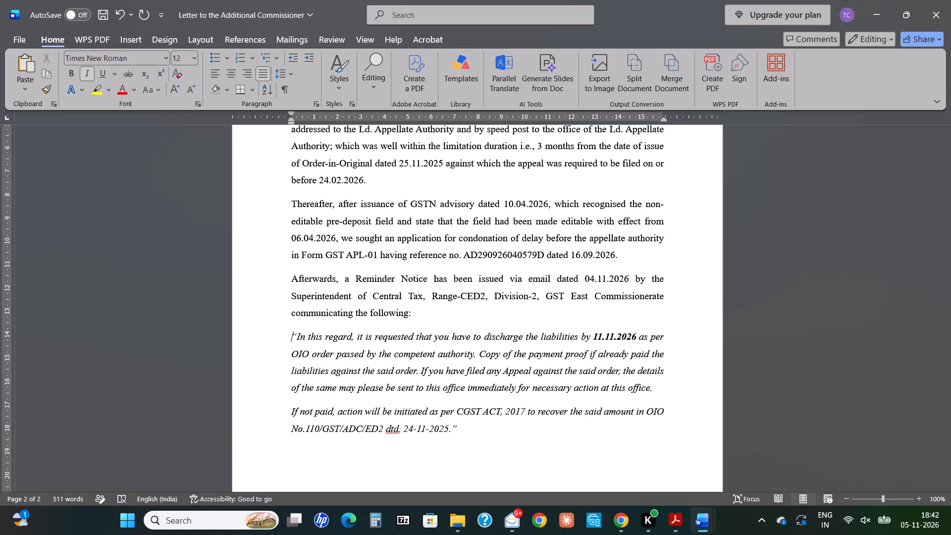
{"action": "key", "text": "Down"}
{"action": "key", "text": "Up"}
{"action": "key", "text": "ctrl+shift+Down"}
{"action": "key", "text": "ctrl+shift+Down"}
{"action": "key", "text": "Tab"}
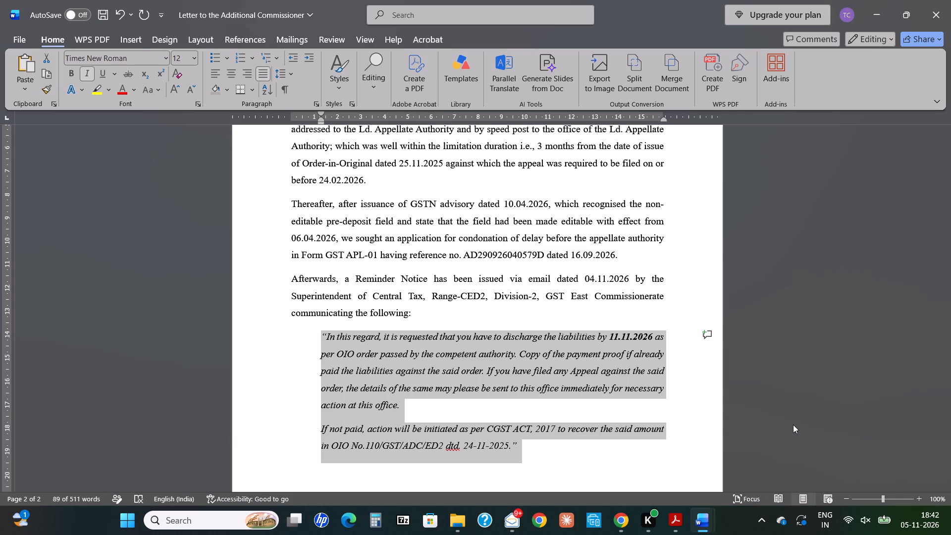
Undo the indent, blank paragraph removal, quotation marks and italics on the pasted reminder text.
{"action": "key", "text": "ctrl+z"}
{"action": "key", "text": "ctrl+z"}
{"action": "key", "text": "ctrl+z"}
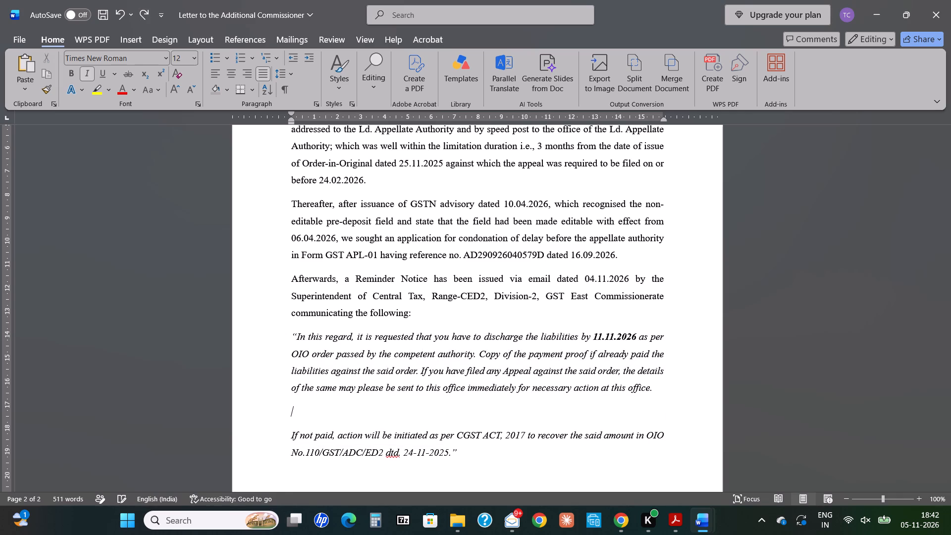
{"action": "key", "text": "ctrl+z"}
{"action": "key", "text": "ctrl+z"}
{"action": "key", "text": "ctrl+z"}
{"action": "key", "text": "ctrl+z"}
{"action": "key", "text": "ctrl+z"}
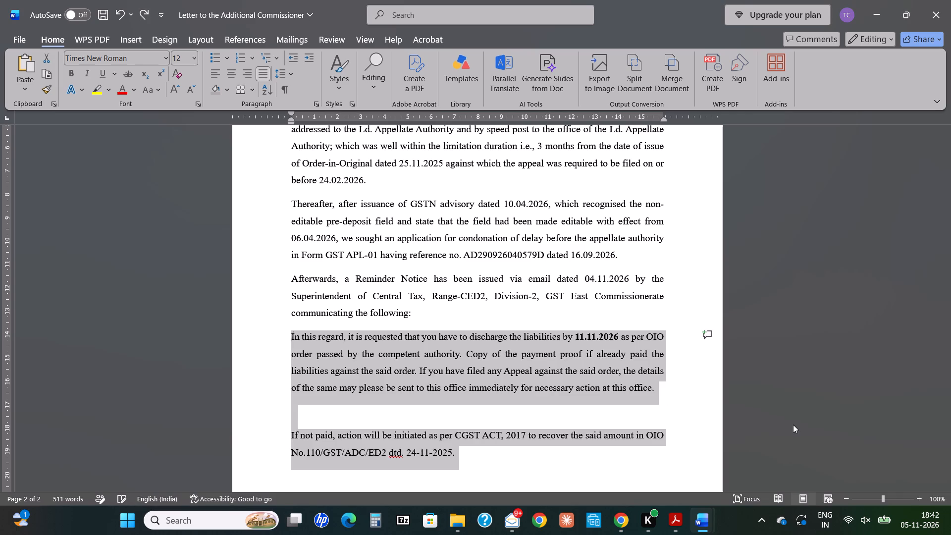
Italicize the pasted reminder text from "In this regard" through "24-11-2025.".
{"action": "key", "text": "Right"}
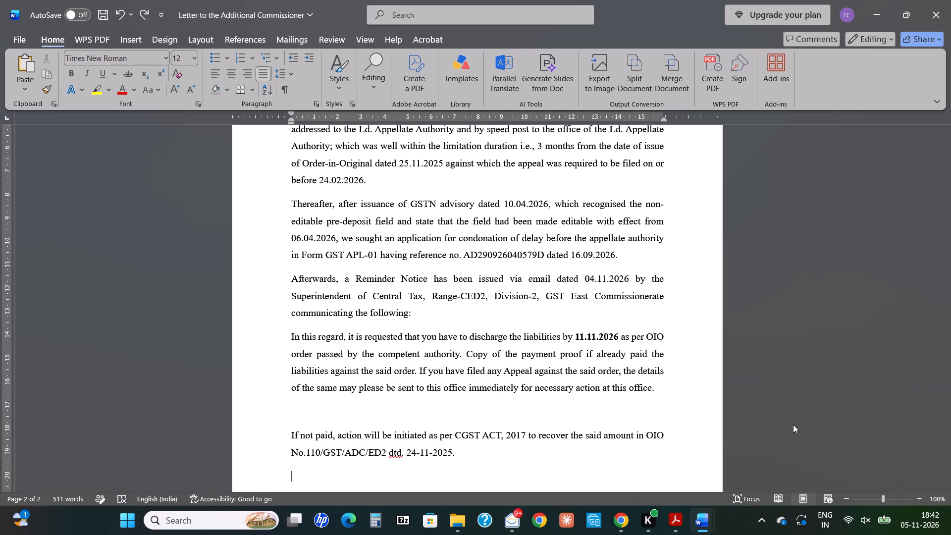
{"action": "key", "text": "Left"}
{"action": "key", "text": "ctrl+shift+Up"}
{"action": "key", "text": "ctrl+shift+Up"}
{"action": "key", "text": "ctrl+shift+Up"}
{"action": "key", "text": "ctrl+shift+Up"}
{"action": "key", "text": "ctrl+shift+Down"}
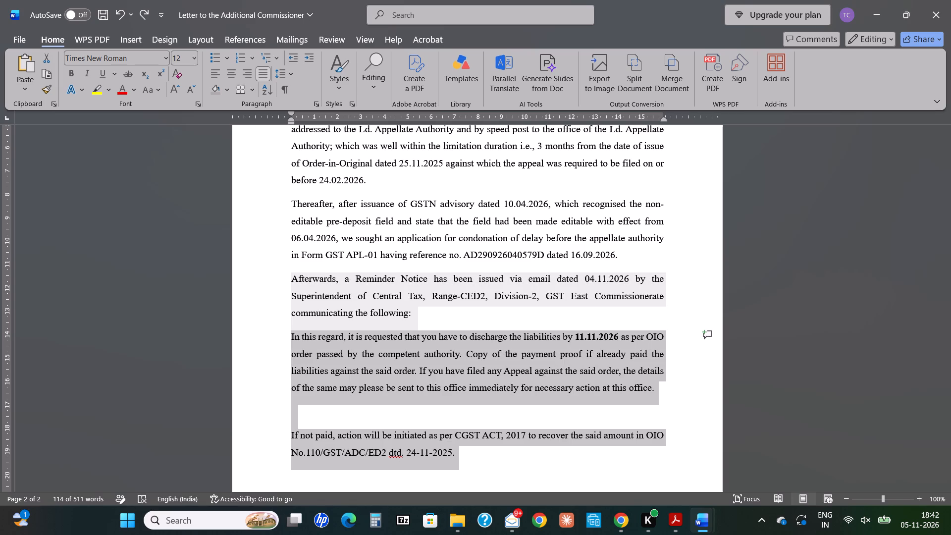
{"action": "key", "text": "ctrl+i"}
{"action": "key", "text": "Left"}
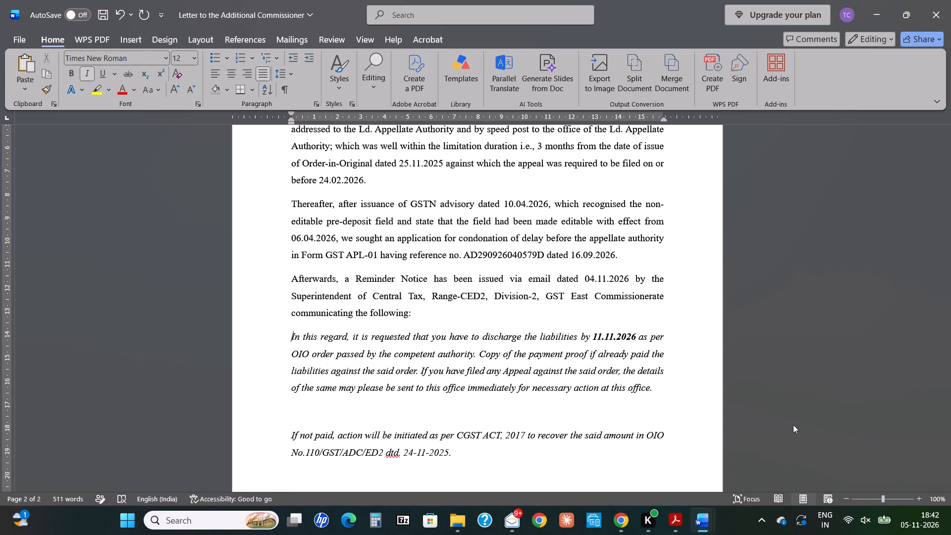
Enclose the italic reminder text in double quotation marks, opening before "In this regard" and closing after "24-11-2025.".
{"action": "key", "text": "shift+quotedbl"}
{"action": "key", "text": "ctrl+Down"}
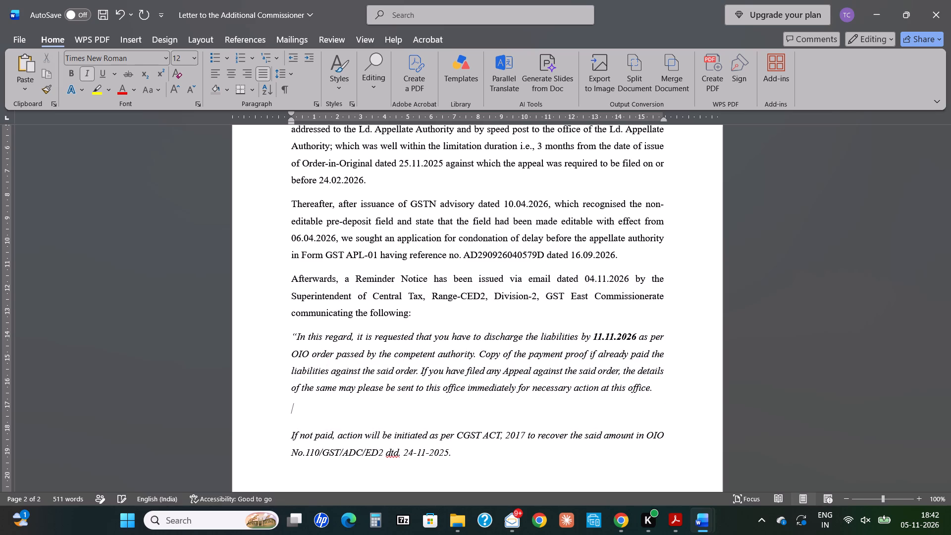
{"action": "key", "text": "ctrl+Down"}
{"action": "key", "text": "Down"}
{"action": "key", "text": "Down"}
{"action": "key", "text": "Left"}
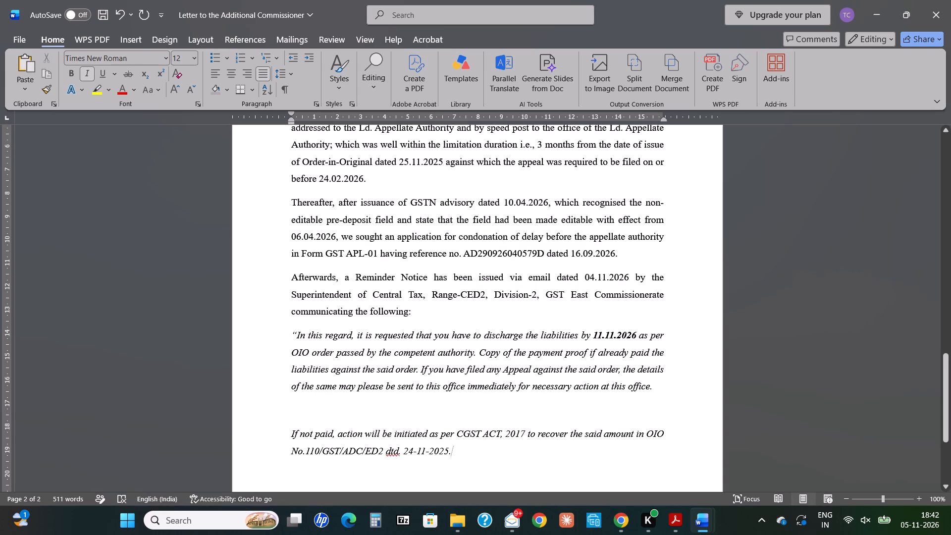
{"action": "key", "text": "shift+quotedbl"}
Indent the whole quoted reminder passage by one level.
{"action": "key", "text": "Up"}
{"action": "key", "text": "Down"}
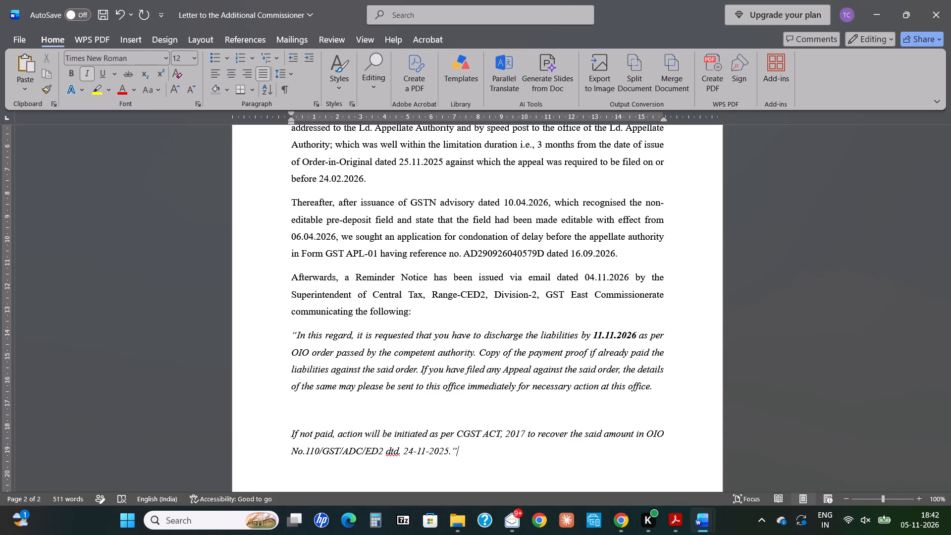
{"action": "key", "text": "ctrl+shift+Up"}
{"action": "key", "text": "ctrl+shift+Up"}
{"action": "key", "text": "ctrl+shift+Up"}
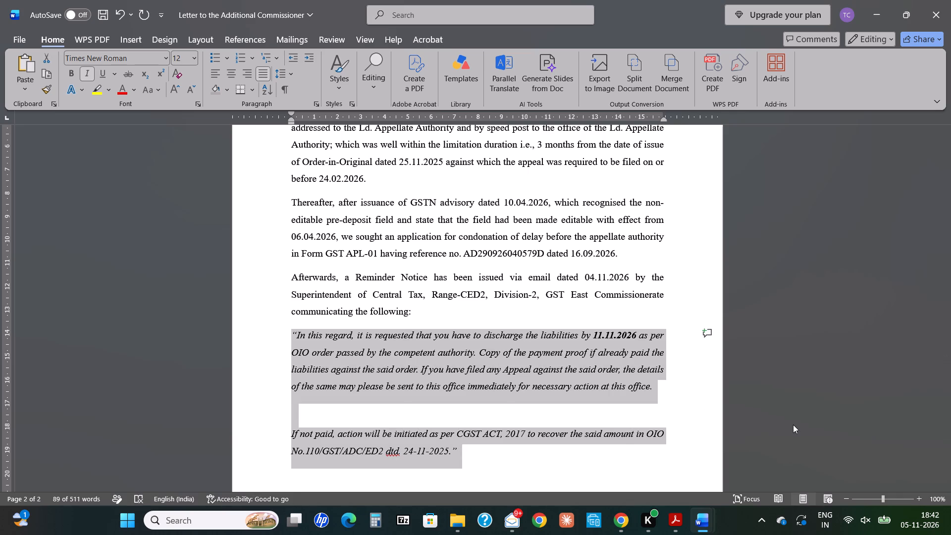
{"action": "key", "text": "Tab"}
{"action": "key", "text": "Right"}
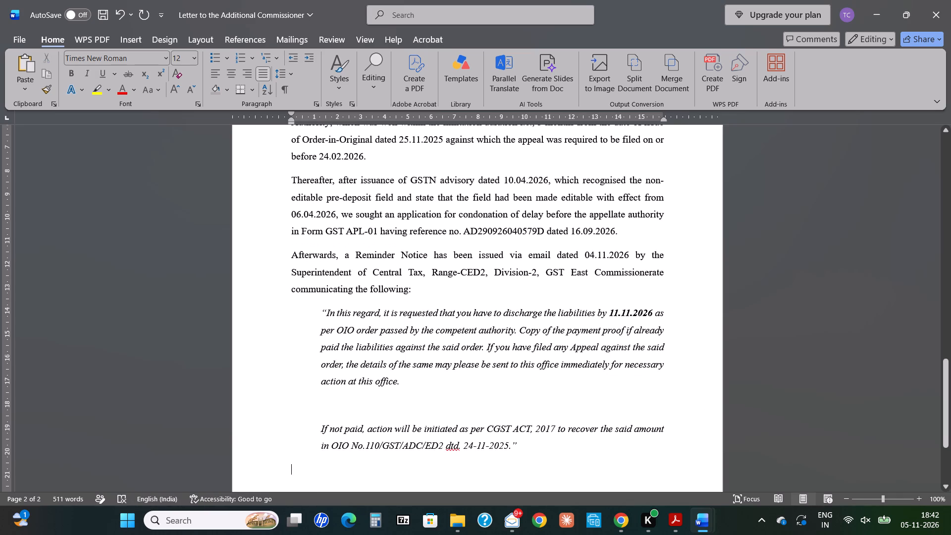
Begin the paragraph below the quotation with "In response to this, we are hereby attaching the appeal petition".
{"action": "key", "text": "alt+Tab"}
{"action": "key", "text": "alt+Tab"}
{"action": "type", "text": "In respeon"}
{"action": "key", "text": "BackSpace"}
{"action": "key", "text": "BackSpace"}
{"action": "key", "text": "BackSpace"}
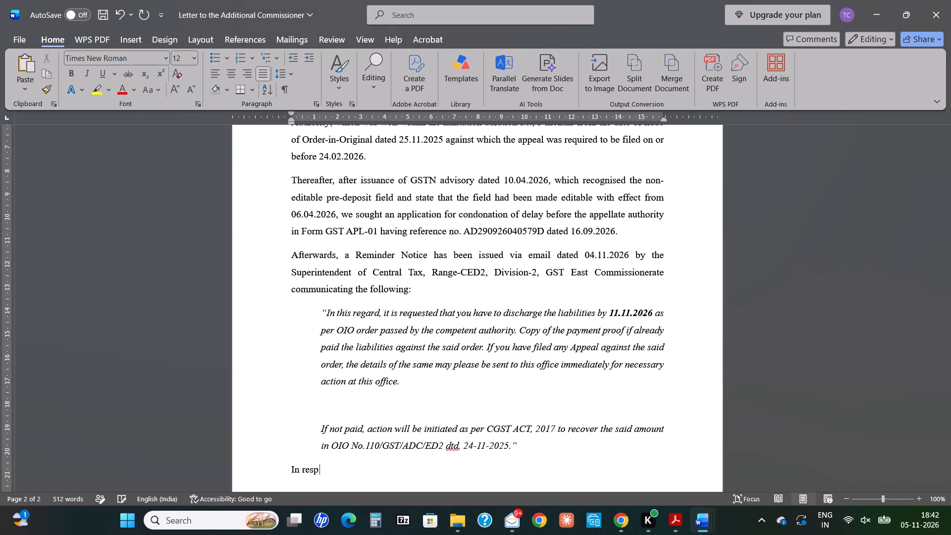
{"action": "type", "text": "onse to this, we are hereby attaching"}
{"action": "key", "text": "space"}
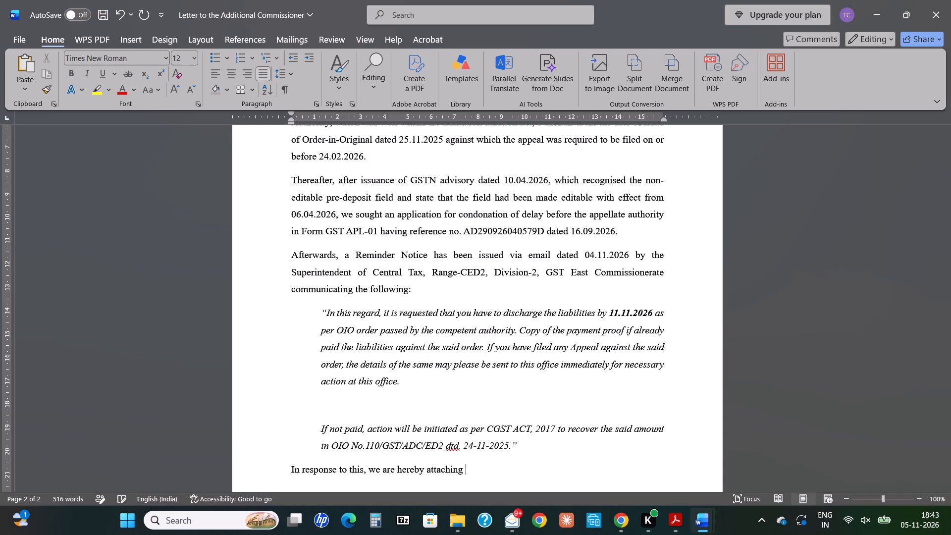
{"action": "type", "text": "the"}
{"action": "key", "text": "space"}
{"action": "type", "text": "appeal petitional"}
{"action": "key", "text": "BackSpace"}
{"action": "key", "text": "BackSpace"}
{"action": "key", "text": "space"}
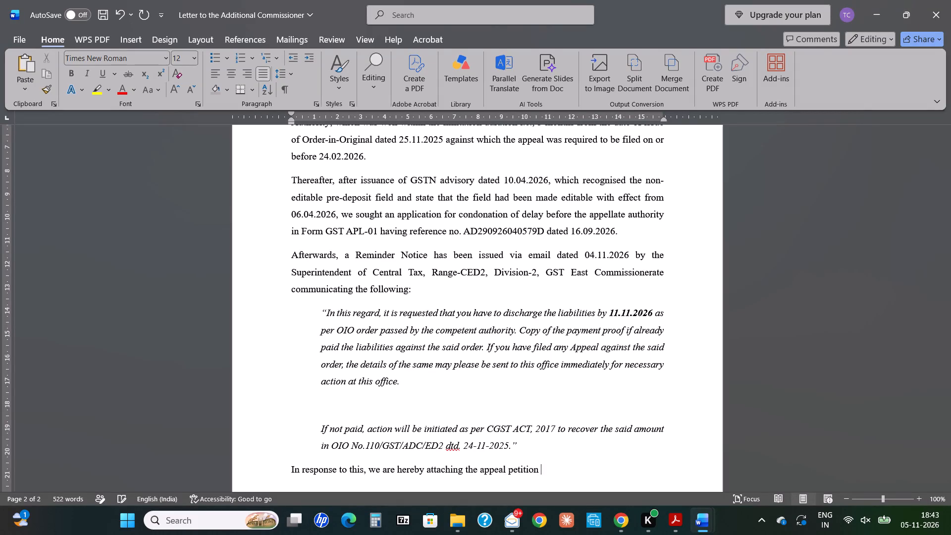
Continue the response sentence after "appeal petition" with "manually filed on 18.02.2026".
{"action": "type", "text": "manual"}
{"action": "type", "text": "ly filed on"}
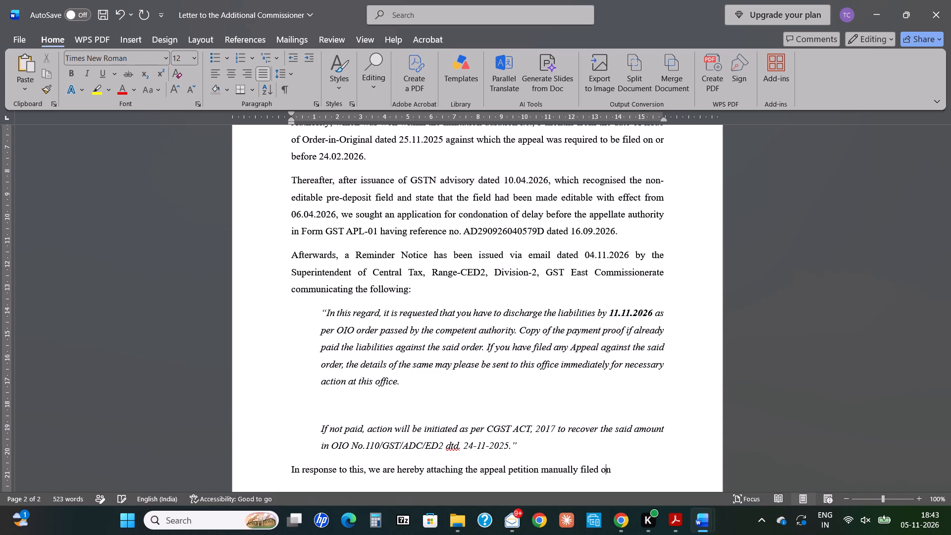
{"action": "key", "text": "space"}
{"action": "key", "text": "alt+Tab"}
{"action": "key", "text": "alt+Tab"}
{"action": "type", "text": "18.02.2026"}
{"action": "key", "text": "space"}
Extend the response sentence with "by email and the copies".
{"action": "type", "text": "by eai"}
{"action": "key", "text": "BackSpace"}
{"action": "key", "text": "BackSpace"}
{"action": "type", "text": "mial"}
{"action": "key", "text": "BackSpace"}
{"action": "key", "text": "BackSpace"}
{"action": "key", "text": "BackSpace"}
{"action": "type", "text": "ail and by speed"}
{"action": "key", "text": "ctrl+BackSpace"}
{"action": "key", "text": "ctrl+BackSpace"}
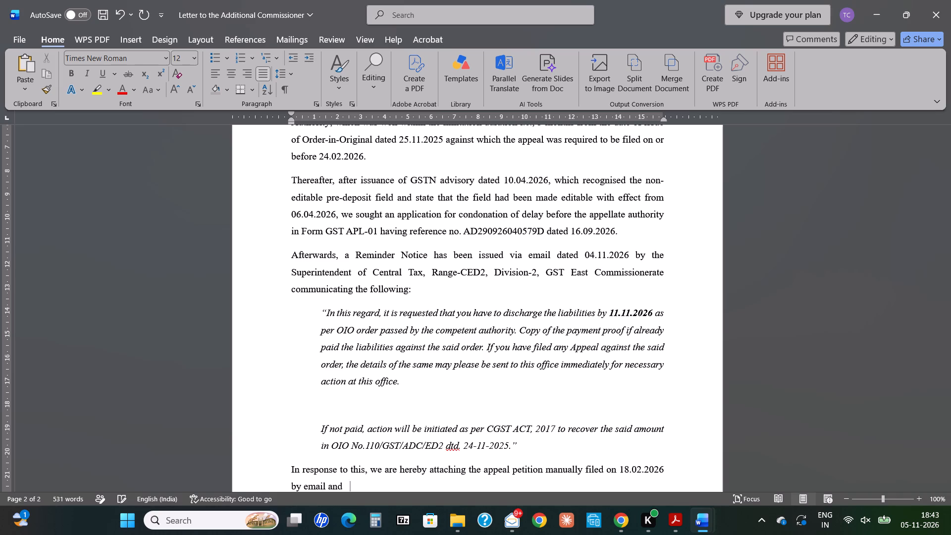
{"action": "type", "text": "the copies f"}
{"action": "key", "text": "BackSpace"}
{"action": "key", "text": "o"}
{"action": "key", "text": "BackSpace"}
Extend the response sentence with "which have been sent by Speed Post".
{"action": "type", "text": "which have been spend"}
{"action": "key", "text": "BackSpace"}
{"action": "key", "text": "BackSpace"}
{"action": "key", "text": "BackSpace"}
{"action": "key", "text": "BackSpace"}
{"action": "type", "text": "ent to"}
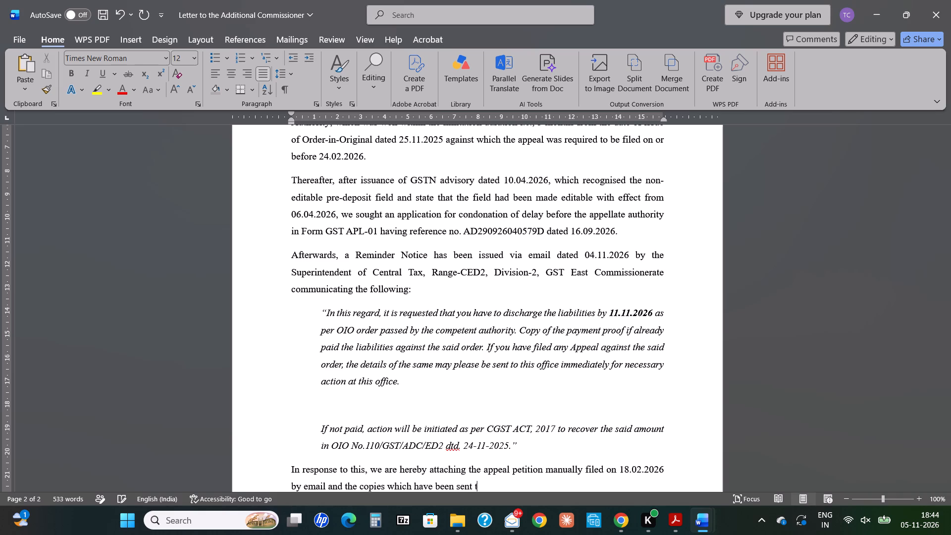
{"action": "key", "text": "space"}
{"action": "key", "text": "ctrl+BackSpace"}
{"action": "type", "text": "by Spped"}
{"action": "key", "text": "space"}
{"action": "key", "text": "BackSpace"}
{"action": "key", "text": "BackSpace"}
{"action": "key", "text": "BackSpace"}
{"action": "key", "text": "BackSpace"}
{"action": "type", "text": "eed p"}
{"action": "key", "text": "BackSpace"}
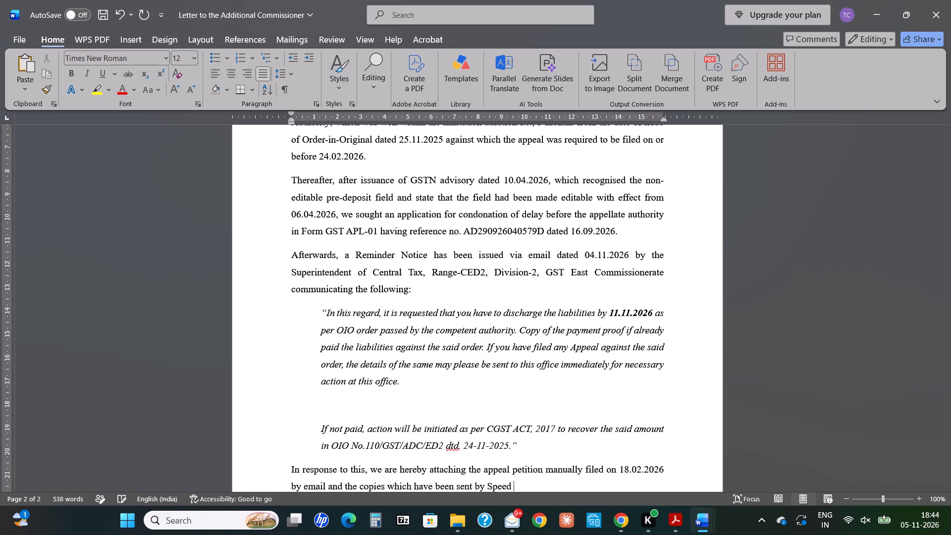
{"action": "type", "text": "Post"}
Add the recipient of the copies to the sentence: "to the office of the Ld. Appellate Authority".
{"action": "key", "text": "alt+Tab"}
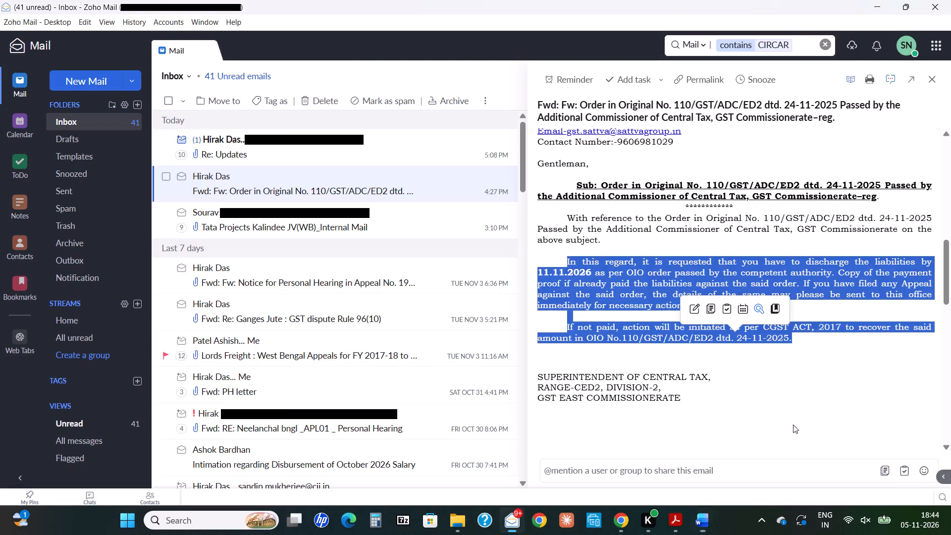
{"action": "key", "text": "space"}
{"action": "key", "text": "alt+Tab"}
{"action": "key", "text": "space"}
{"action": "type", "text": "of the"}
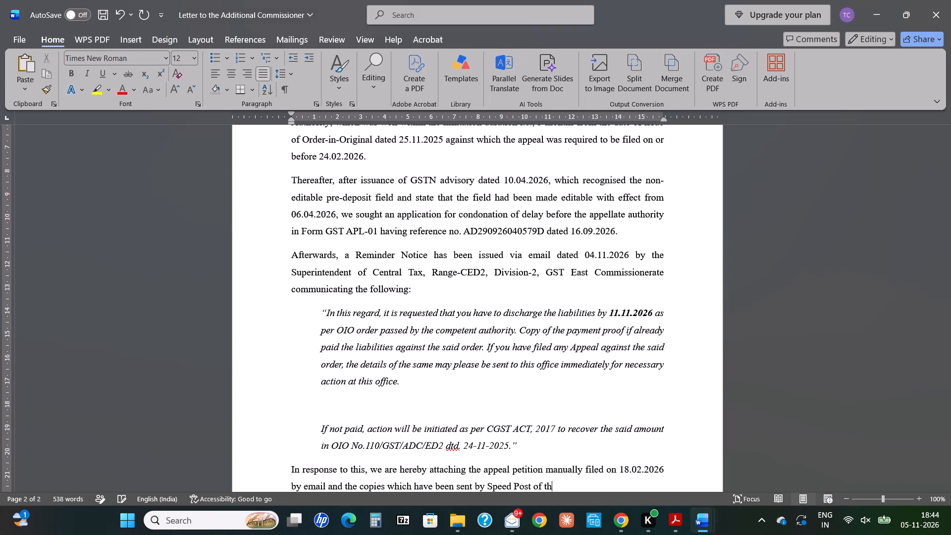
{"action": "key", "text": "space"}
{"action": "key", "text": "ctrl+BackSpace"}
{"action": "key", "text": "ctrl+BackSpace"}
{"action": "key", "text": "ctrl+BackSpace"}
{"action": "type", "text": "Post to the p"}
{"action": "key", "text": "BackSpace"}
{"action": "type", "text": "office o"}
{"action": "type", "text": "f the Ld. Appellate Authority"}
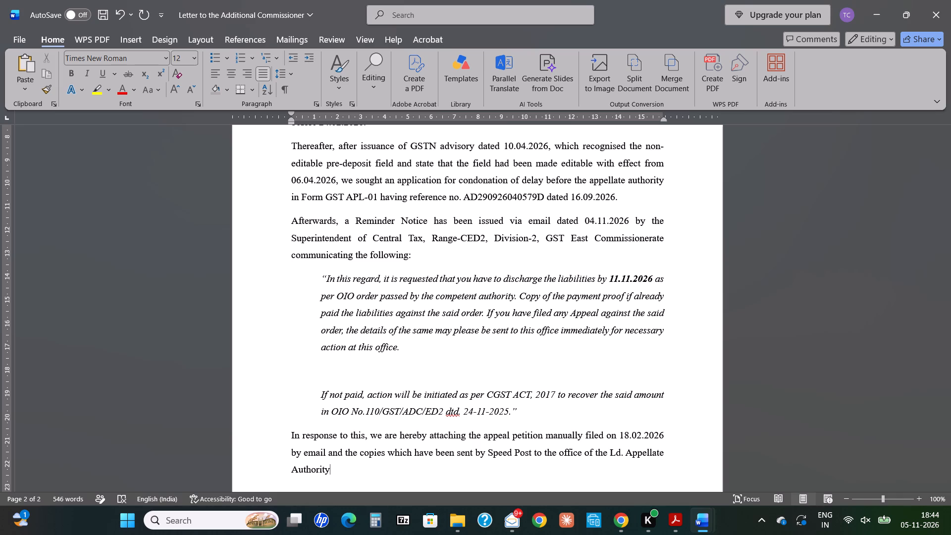
Put a comma after "Ld. Appellate Authority" so the response sentence can continue.
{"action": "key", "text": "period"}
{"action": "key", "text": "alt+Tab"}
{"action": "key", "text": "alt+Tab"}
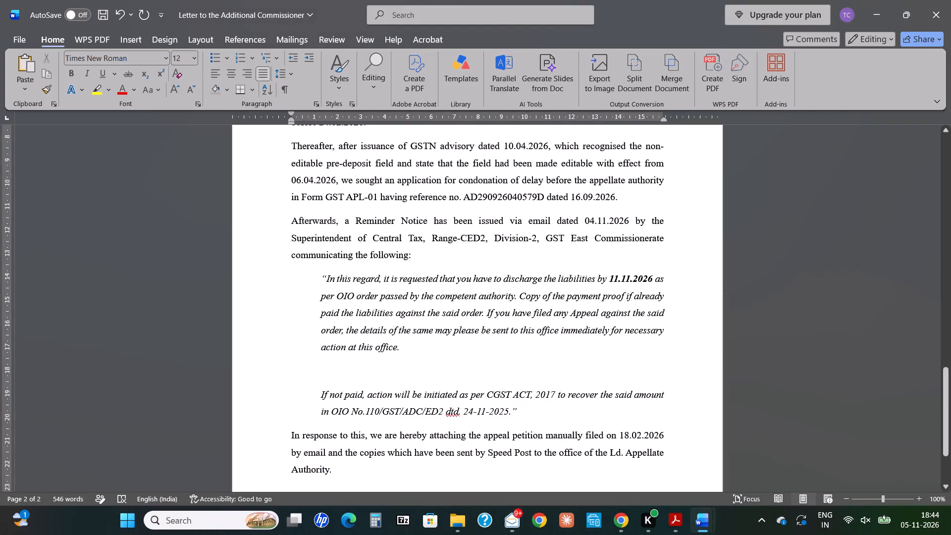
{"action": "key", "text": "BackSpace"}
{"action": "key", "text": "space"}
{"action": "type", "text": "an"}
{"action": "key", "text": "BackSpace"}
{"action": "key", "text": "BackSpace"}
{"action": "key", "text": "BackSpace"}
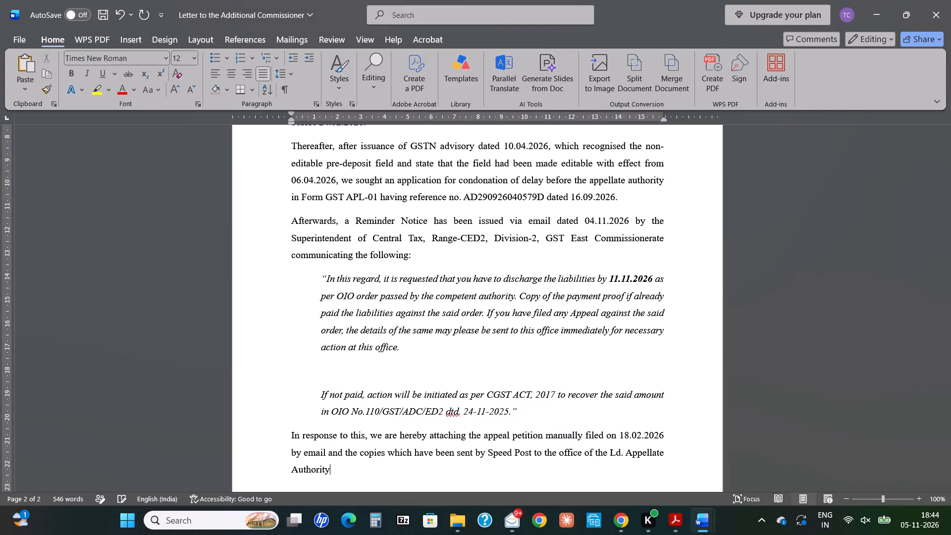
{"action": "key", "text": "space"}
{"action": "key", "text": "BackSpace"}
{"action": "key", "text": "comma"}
Continue the response sentence with "and the condonation application filed in Form GST APL-01".
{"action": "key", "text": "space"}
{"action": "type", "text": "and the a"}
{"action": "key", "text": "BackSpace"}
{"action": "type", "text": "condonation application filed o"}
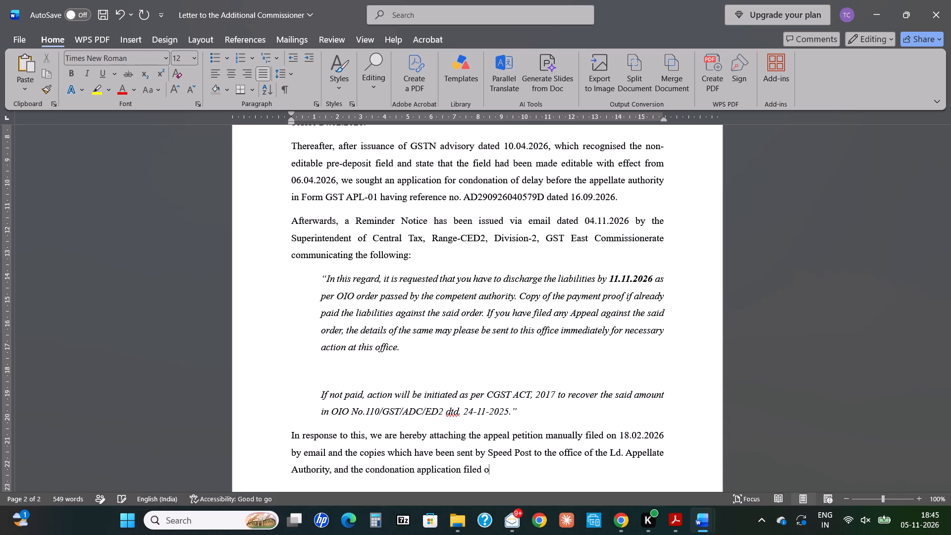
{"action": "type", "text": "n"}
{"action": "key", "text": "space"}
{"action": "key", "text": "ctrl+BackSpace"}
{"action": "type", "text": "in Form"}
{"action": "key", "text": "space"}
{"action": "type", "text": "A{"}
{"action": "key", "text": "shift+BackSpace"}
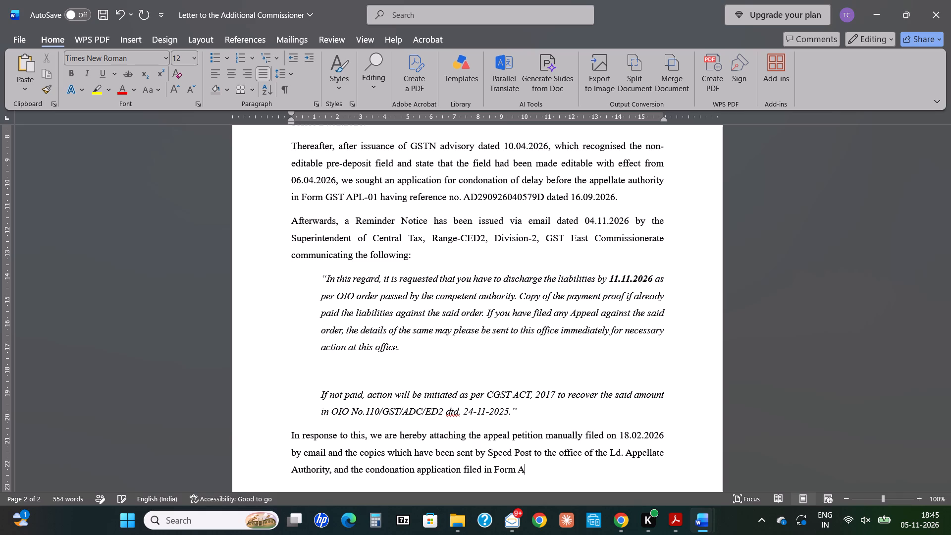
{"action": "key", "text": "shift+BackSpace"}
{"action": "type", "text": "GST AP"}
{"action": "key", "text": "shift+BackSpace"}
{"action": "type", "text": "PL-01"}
Add "having ref. no. –" after "Form GST APL-01" in the response paragraph.
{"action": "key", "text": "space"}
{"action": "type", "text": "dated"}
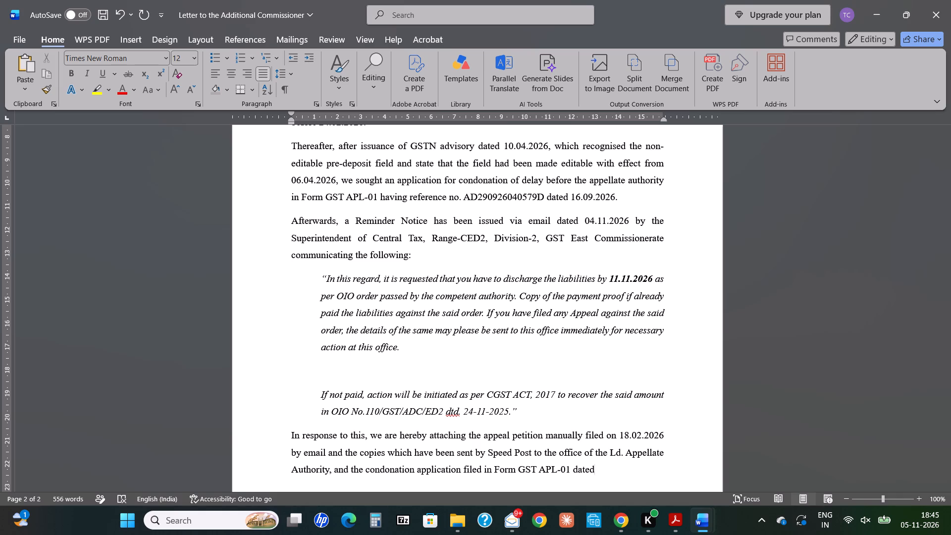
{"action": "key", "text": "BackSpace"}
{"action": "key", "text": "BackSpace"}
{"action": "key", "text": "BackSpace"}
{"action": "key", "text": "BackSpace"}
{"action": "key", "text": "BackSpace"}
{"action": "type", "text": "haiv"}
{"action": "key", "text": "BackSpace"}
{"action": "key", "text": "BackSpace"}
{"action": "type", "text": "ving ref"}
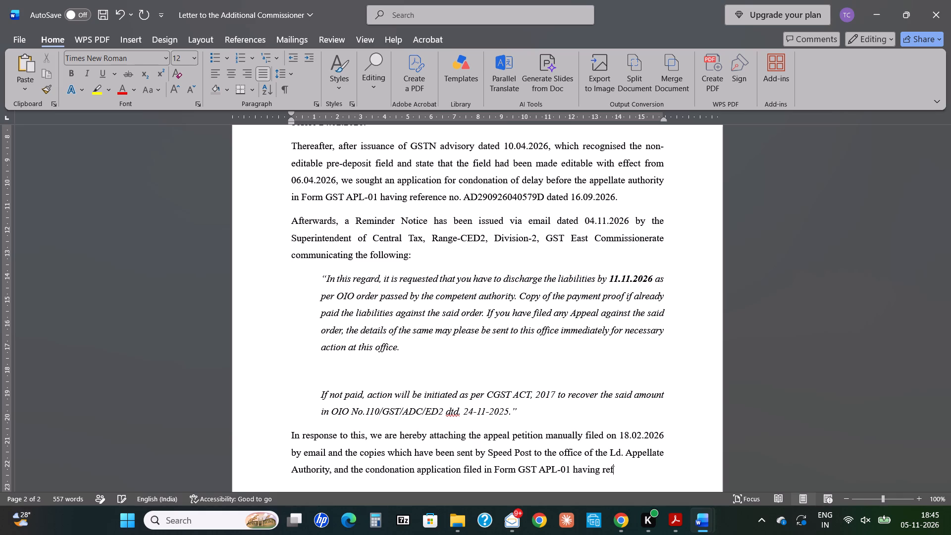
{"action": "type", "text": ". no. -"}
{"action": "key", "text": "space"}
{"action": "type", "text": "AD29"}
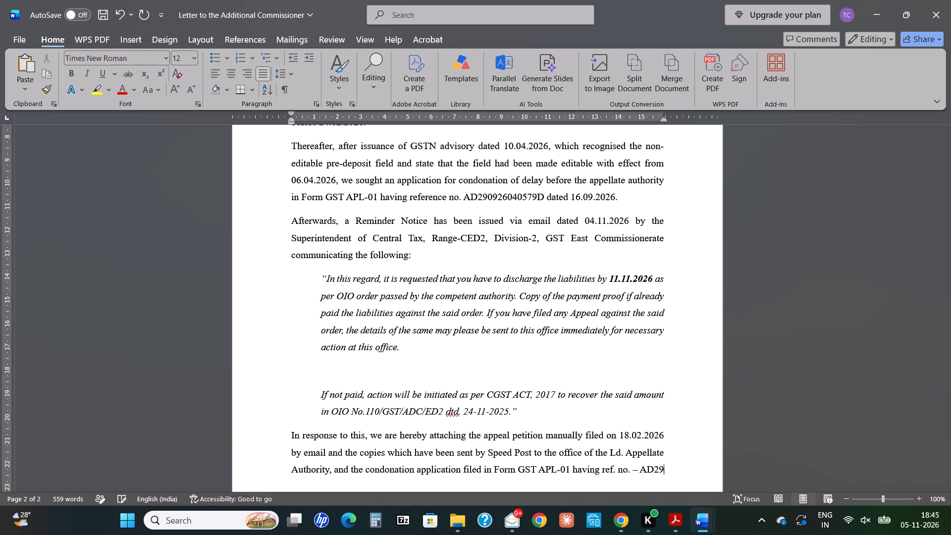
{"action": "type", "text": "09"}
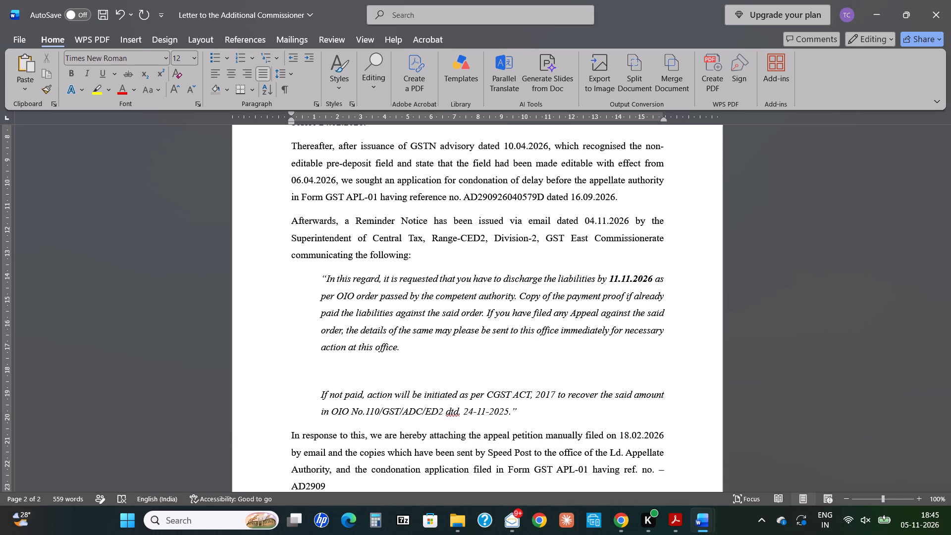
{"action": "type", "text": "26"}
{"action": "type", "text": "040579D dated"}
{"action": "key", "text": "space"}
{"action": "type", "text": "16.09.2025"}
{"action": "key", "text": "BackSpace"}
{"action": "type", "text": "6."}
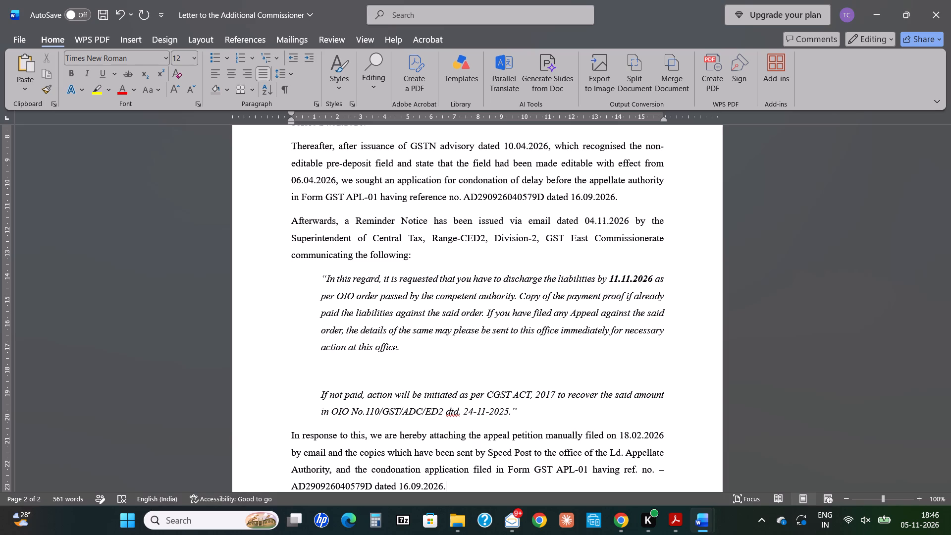
Insert "following:" after "we are hereby attaching the" and break the remaining text into a new paragraph starting at "appeal petition".
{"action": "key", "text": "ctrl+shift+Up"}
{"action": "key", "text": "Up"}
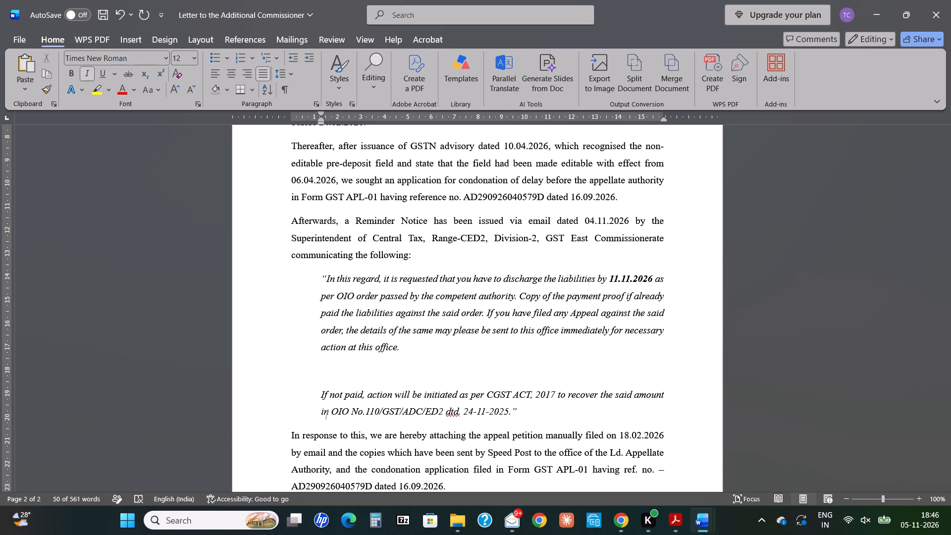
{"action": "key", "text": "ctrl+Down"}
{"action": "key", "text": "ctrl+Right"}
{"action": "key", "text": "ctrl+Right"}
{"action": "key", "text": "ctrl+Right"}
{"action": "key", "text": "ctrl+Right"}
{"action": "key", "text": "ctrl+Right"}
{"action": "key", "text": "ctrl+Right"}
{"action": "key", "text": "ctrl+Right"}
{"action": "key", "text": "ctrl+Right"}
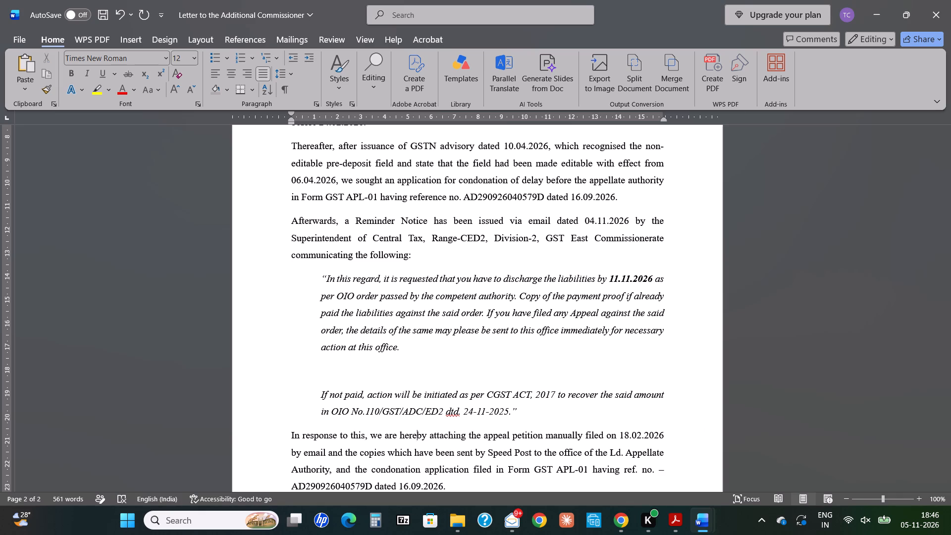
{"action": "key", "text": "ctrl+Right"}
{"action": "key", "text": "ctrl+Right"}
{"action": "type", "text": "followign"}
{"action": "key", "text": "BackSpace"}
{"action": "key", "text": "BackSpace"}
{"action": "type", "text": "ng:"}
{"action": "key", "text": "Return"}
Turn the new paragraph beginning "appeal petition" into a lettered list item marked with lowercase "a.".
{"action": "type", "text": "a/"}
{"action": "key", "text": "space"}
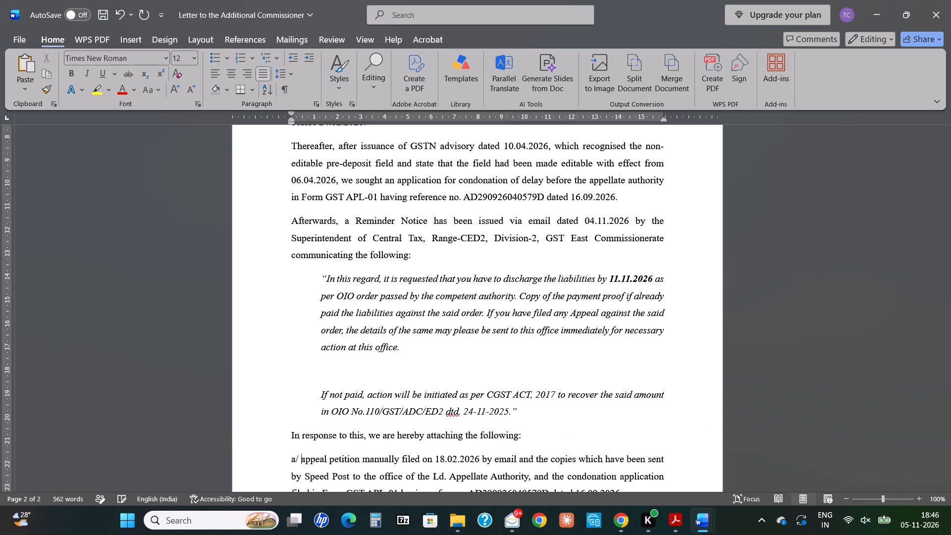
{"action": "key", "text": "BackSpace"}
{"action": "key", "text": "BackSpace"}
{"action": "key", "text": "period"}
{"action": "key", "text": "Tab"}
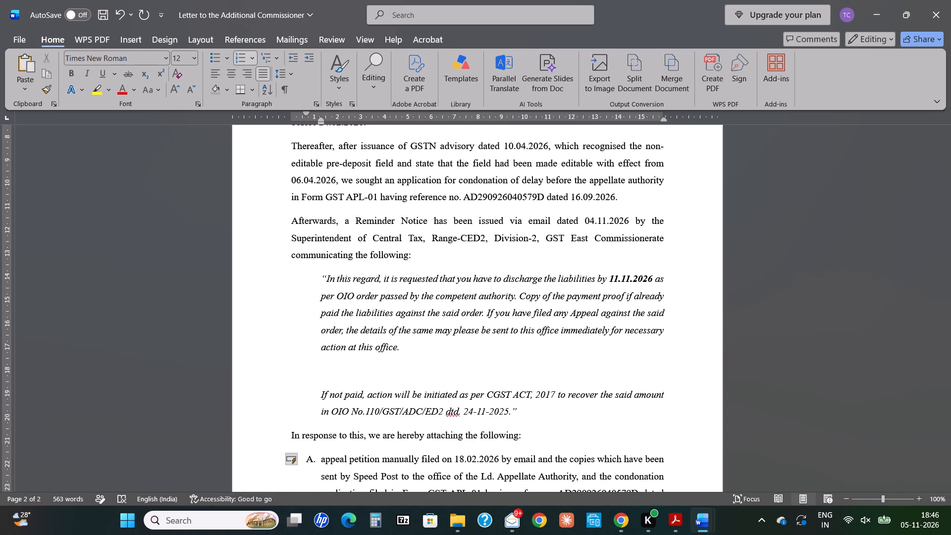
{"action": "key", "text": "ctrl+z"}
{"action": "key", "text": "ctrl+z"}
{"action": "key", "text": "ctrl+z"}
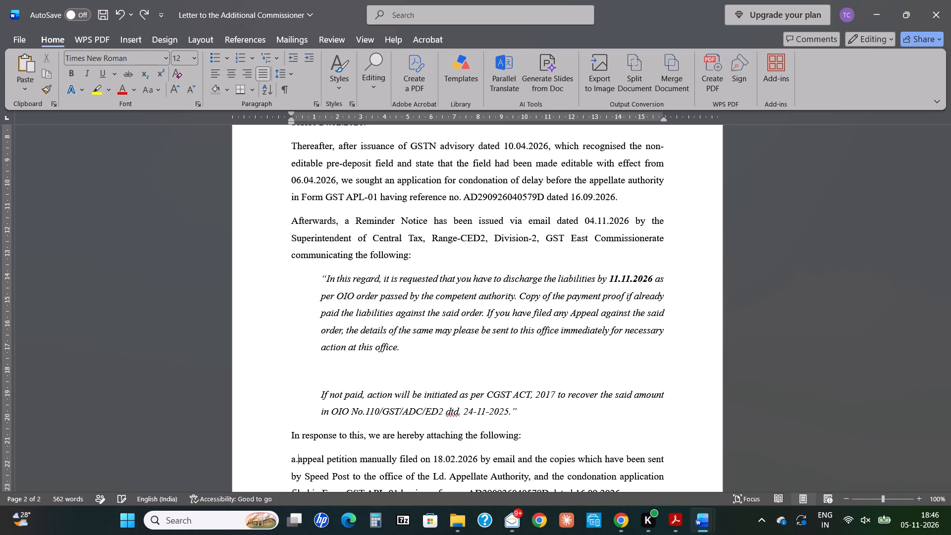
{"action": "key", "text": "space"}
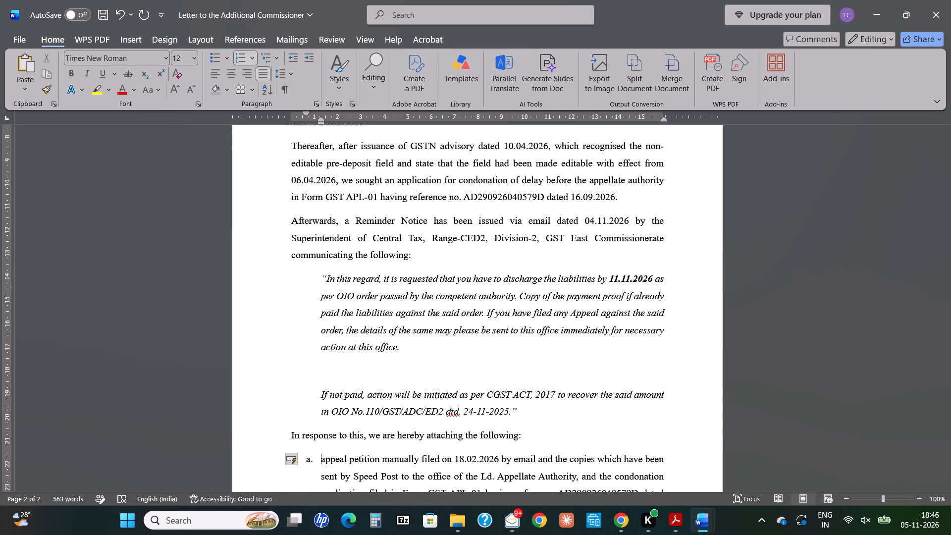
Capitalize the first word of list item a as "Appeal".
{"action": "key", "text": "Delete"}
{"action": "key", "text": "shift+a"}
Place the insertion point just after the filing date "18.02.2026" in list item a.
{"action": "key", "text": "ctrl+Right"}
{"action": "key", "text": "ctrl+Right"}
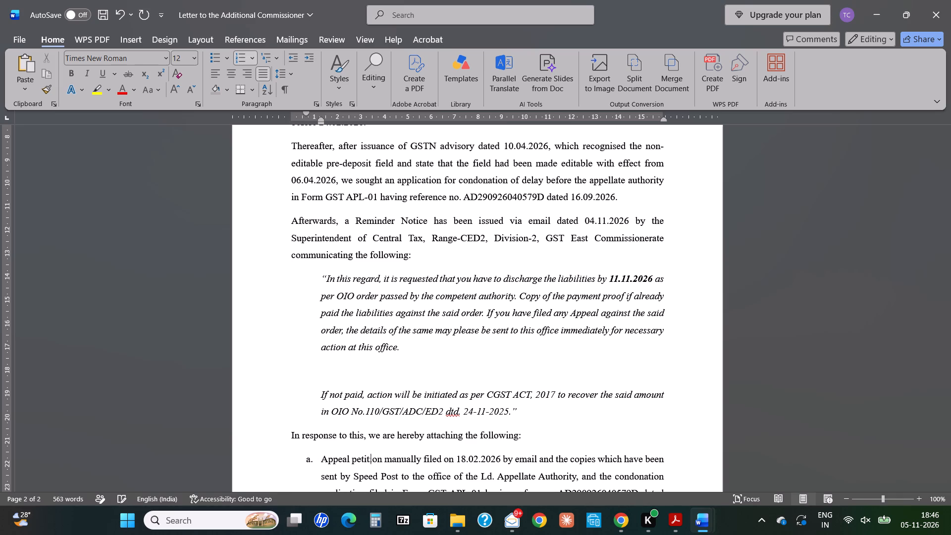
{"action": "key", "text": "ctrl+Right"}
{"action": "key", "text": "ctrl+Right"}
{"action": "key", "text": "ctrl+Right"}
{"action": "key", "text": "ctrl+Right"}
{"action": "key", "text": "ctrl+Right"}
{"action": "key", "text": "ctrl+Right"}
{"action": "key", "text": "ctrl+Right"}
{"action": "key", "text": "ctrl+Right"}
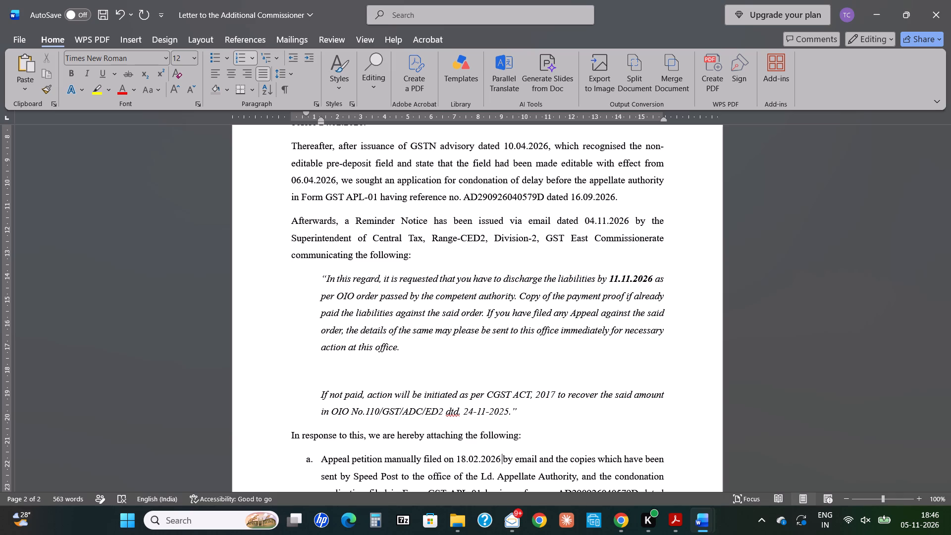
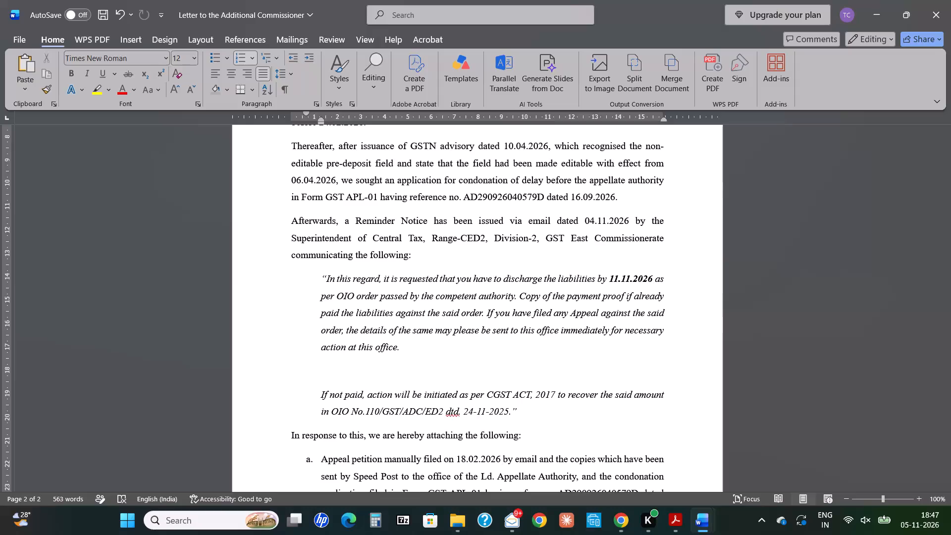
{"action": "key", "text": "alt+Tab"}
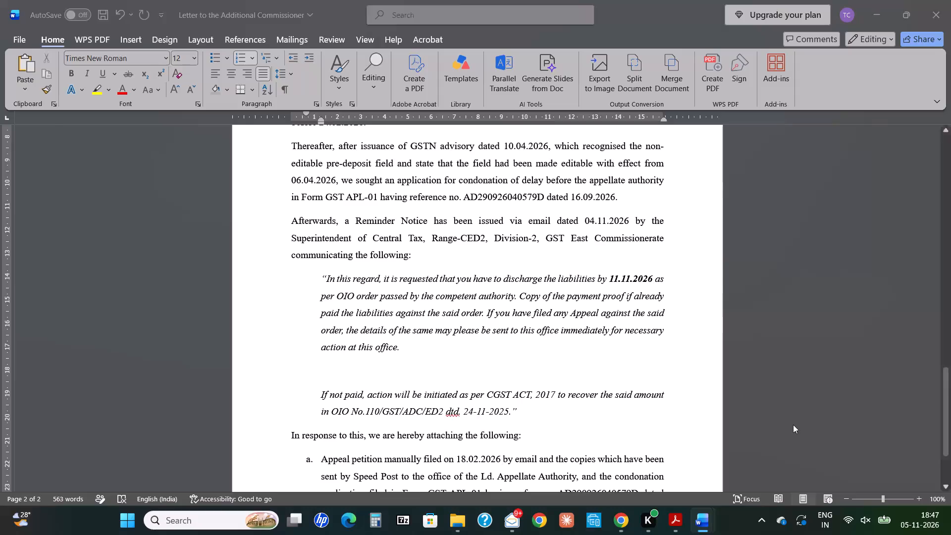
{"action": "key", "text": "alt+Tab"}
In list item a, end the sentence after "Appellate Authority" and add "Copy of the email and the postal acknowledgement is marked as “Annexure-1”.".
{"action": "key", "text": "ctrl+Right"}
{"action": "key", "text": "ctrl+Right"}
{"action": "key", "text": "ctrl+Right"}
{"action": "key", "text": "ctrl+Right"}
{"action": "key", "text": "ctrl+Right"}
{"action": "key", "text": "ctrl+Right"}
{"action": "key", "text": "ctrl+Right"}
{"action": "key", "text": "ctrl+Right"}
{"action": "key", "text": "ctrl+Right"}
{"action": "key", "text": "ctrl+Right"}
{"action": "key", "text": "ctrl+Right"}
{"action": "key", "text": "ctrl+Right"}
{"action": "key", "text": "ctrl+Right"}
{"action": "key", "text": "ctrl+Right"}
{"action": "key", "text": "ctrl+Right"}
{"action": "key", "text": "ctrl+Right"}
{"action": "key", "text": "ctrl+Right"}
{"action": "key", "text": "ctrl+Right"}
{"action": "key", "text": "ctrl+Right"}
{"action": "key", "text": "ctrl+Right"}
{"action": "key", "text": "ctrl+Right"}
{"action": "key", "text": "ctrl+Right"}
{"action": "key", "text": "ctrl+Right"}
{"action": "key", "text": "ctrl+Right"}
{"action": "key", "text": "ctrl+Right"}
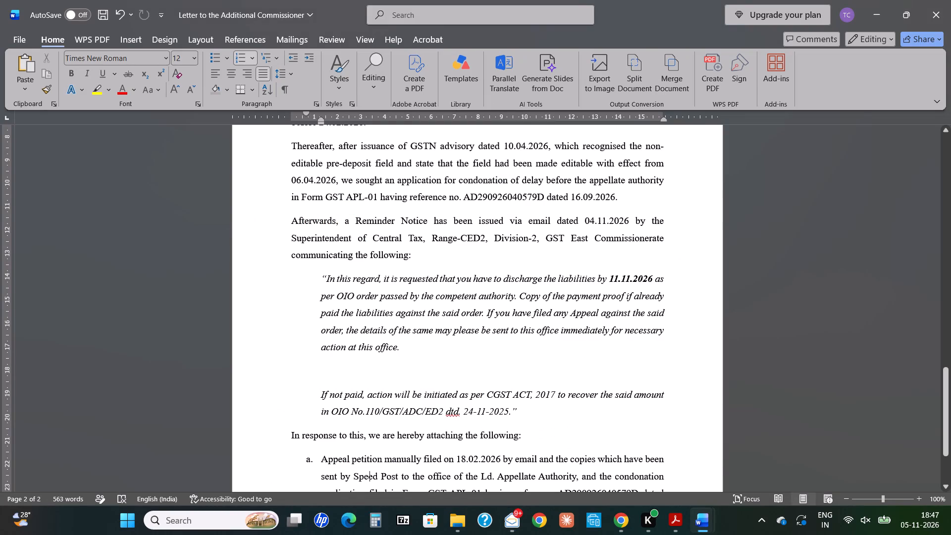
{"action": "key", "text": "ctrl+Left"}
{"action": "key", "text": "ctrl+Left"}
{"action": "key", "text": "ctrl+Left"}
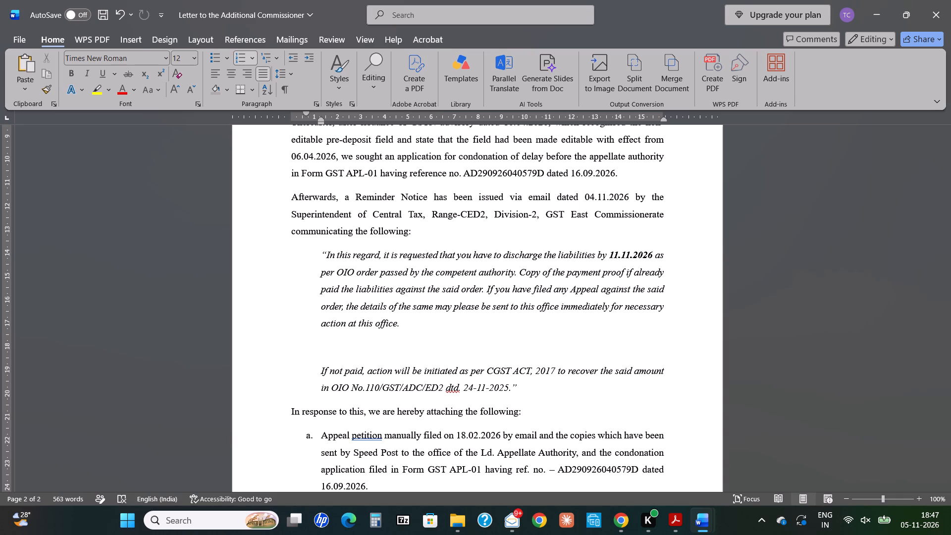
{"action": "key", "text": "BackSpace"}
{"action": "key", "text": "BackSpace"}
{"action": "type", "text": ". Copies"}
{"action": "key", "text": "space"}
{"action": "key", "text": "o"}
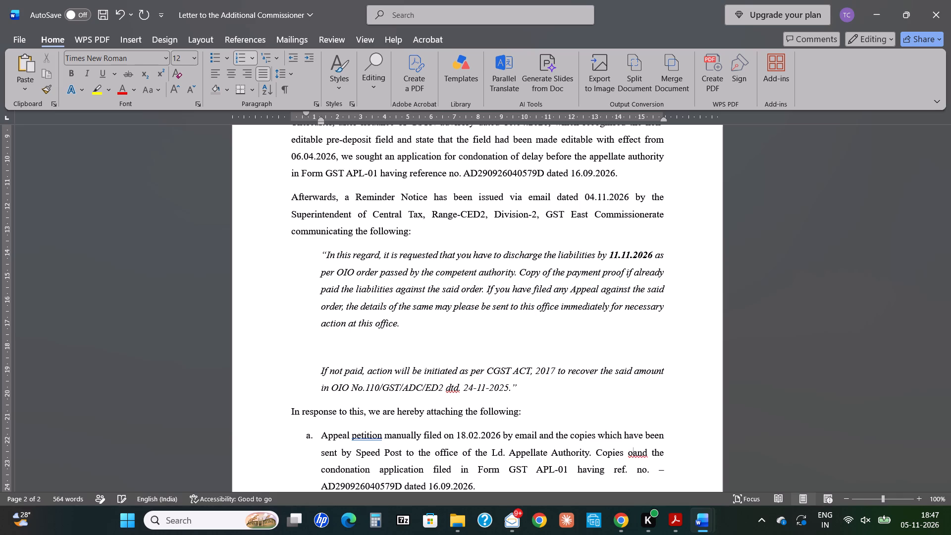
{"action": "type", "text": "f the a"}
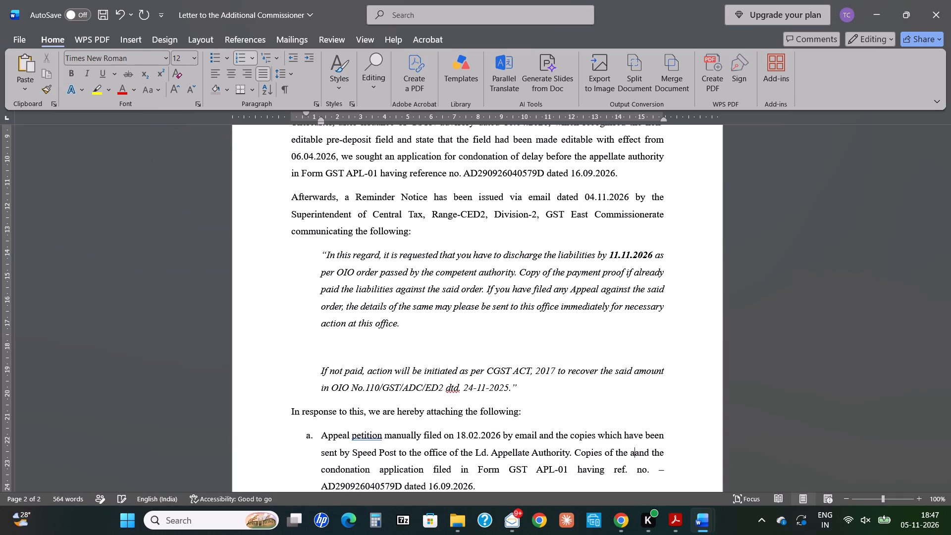
{"action": "key", "text": "BackSpace"}
{"action": "key", "text": "BackSpace"}
{"action": "key", "text": "ctrl+BackSpace"}
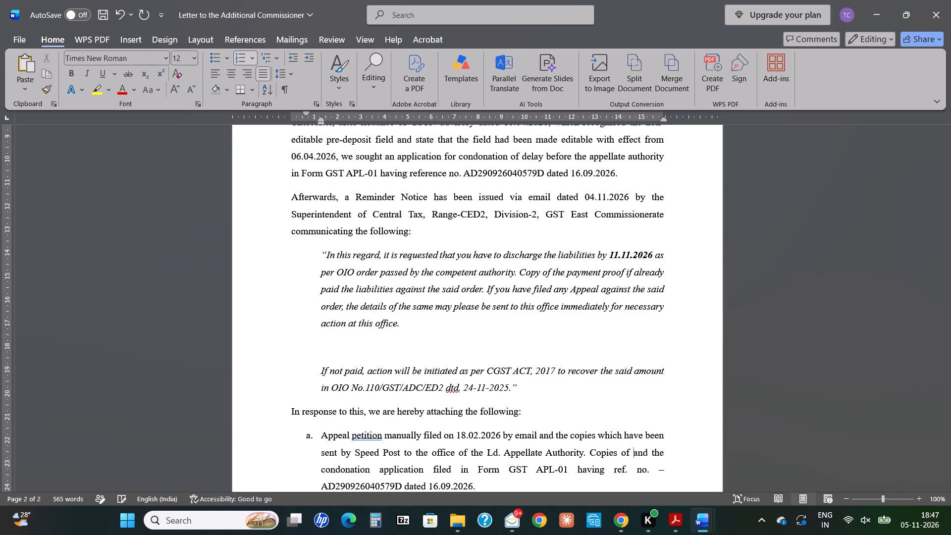
{"action": "key", "text": "ctrl+BackSpace"}
{"action": "key", "text": "BackSpace"}
{"action": "key", "text": "BackSpace"}
{"action": "key", "text": "BackSpace"}
{"action": "key", "text": "BackSpace"}
{"action": "type", "text": "y of the email and the confi"}
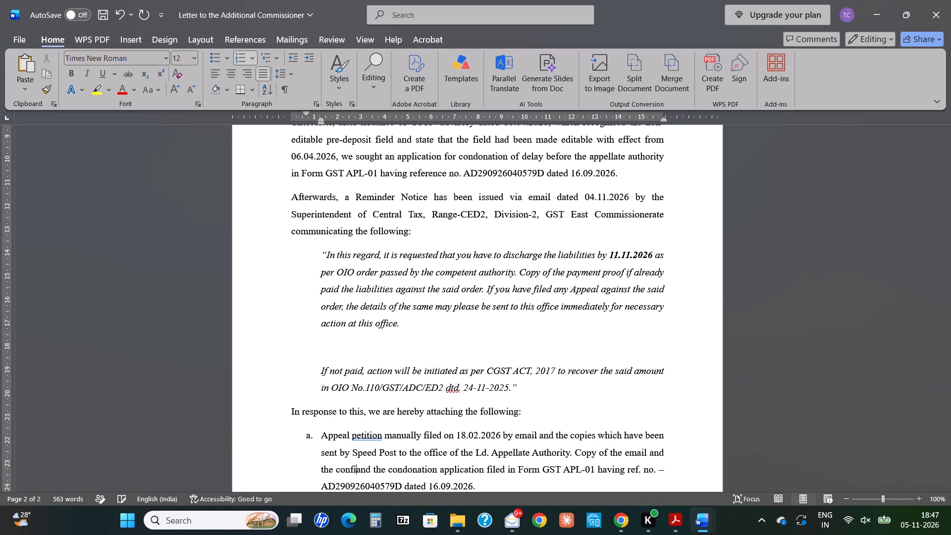
{"action": "key", "text": "ctrl+BackSpace"}
{"action": "type", "text": "ackn"}
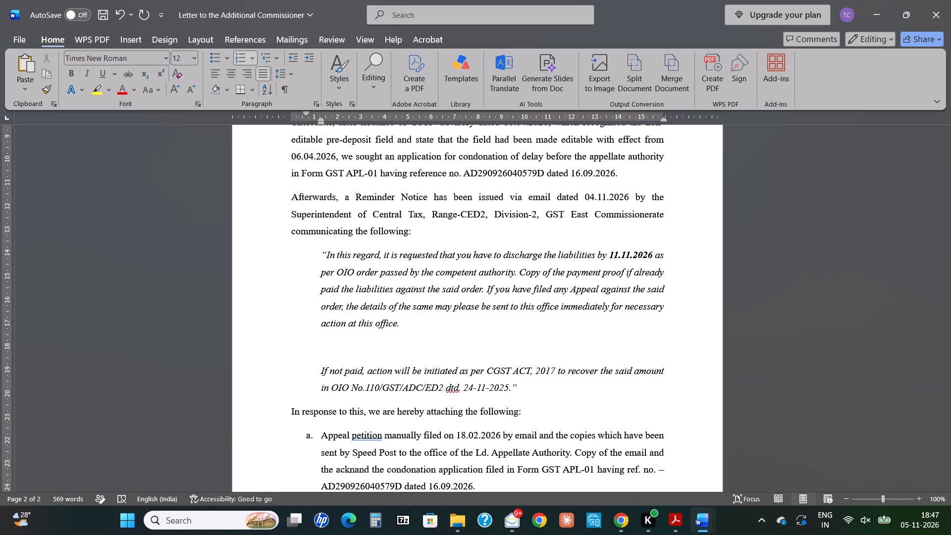
{"action": "key", "text": "ctrl+BackSpace"}
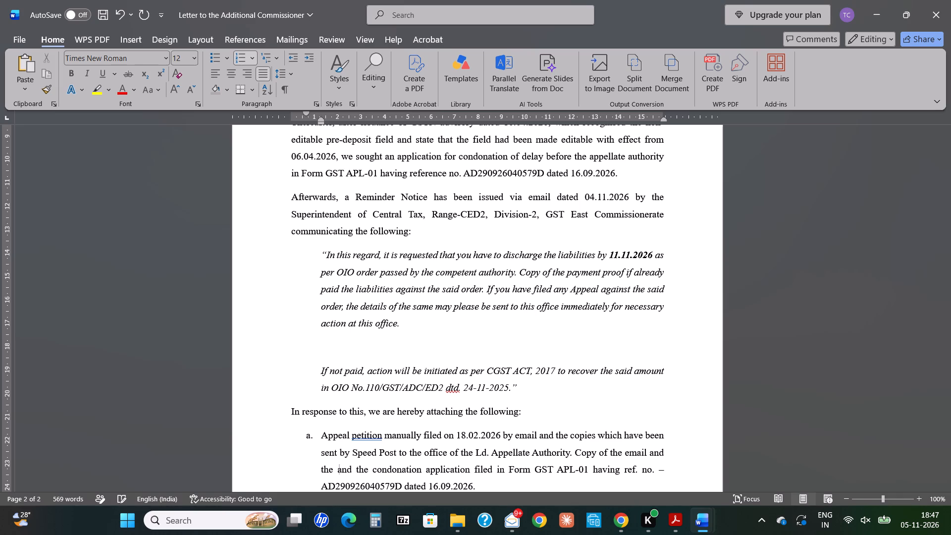
{"action": "type", "text": "postal acknowledgement is ma"}
{"action": "key", "text": "BackSpace"}
{"action": "key", "text": "BackSpace"}
{"action": "type", "text": "marked as \"Annexure-1\"."}
Make the “Annexure-1”. reference at the end of the new sentence bold.
{"action": "key", "text": "ctrl+shift+Left"}
{"action": "key", "text": "ctrl+shift+Left"}
{"action": "key", "text": "ctrl+shift+Left"}
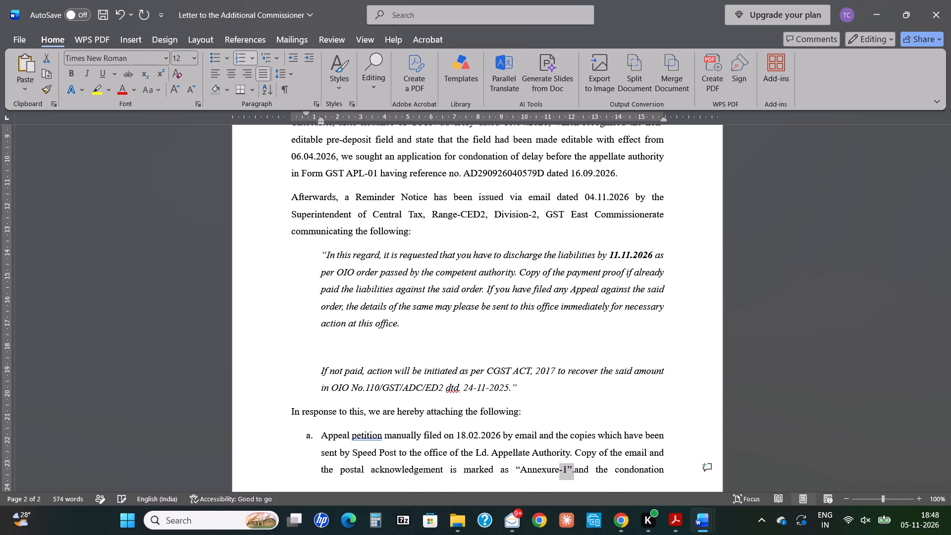
{"action": "key", "text": "ctrl+shift+Left"}
{"action": "key", "text": "ctrl+shift+Left"}
{"action": "key", "text": "ctrl+b"}
{"action": "key", "text": "Right"}
Break the text after “Annexure-1”. into list item b, removing "and" so that it begins "The condonation application".
{"action": "key", "text": "Return"}
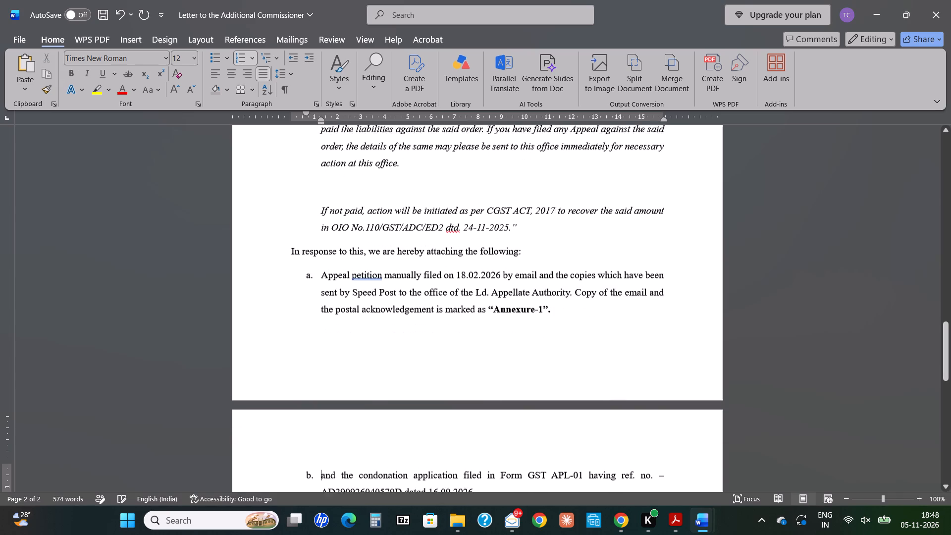
{"action": "key", "text": "Delete"}
{"action": "key", "text": "Delete"}
{"action": "key", "text": "ctrl+Delete"}
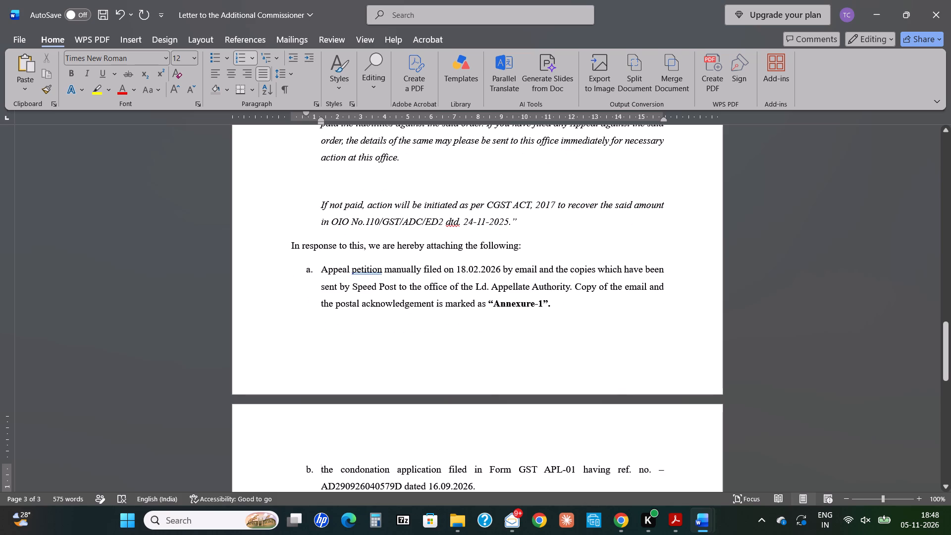
{"action": "key", "text": "ctrl+Delete"}
{"action": "key", "text": "space"}
{"action": "type", "text": "T"}
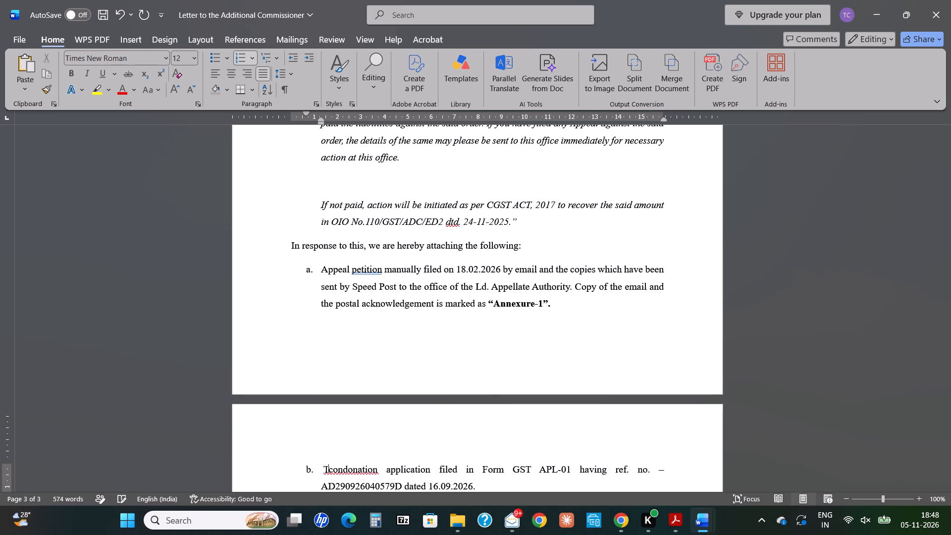
{"action": "key", "text": "BackSpace"}
{"action": "key", "text": "BackSpace"}
{"action": "type", "text": "The"}
{"action": "key", "text": "space"}
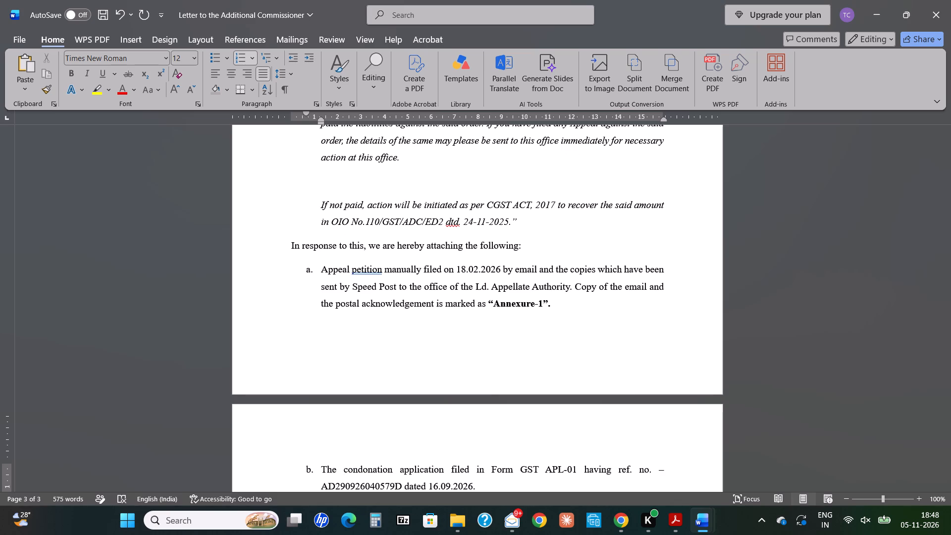
Insert "marked as “Annexure-2”" after the date 16.09.2026 in list item b.
{"action": "key", "text": "ctrl+shift+Right"}
{"action": "key", "text": "Down"}
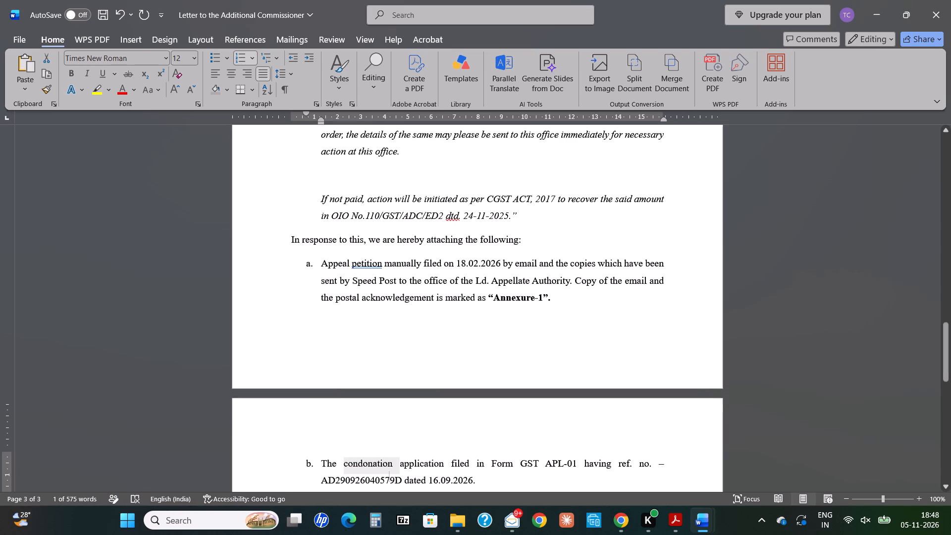
{"action": "key", "text": "ctrl+Right"}
{"action": "key", "text": "ctrl+Right"}
{"action": "key", "text": "ctrl+Right"}
{"action": "key", "text": "ctrl+Right"}
{"action": "key", "text": "ctrl+Right"}
{"action": "key", "text": "ctrl+Right"}
{"action": "key", "text": "ctrl+Right"}
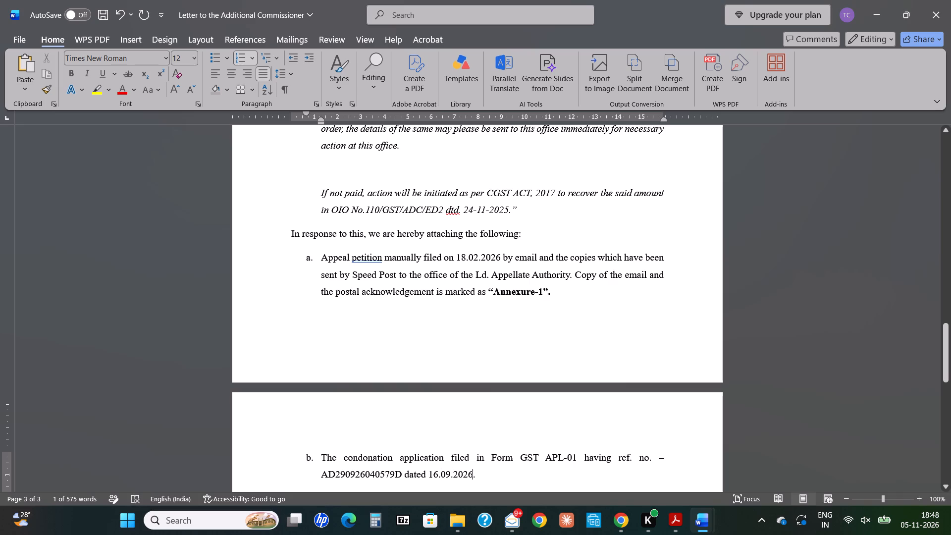
{"action": "key", "text": "space"}
{"action": "type", "text": "marked as \"Annexure-"}
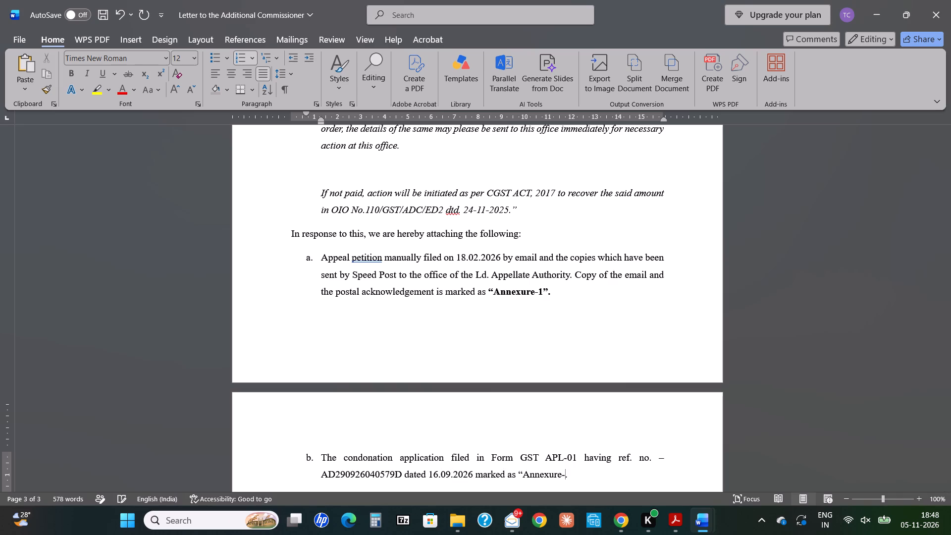
{"action": "type", "text": "2:"}
{"action": "key", "text": "BackSpace"}
{"action": "key", "text": "shift+quotedbl"}
Make the “Annexure-2” reference in list item b bold.
{"action": "key", "text": "ctrl+shift+Left"}
{"action": "key", "text": "ctrl+shift+Left"}
{"action": "key", "text": "ctrl+shift+Left"}
{"action": "key", "text": "ctrl+shift+Left"}
{"action": "key", "text": "ctrl+shift+Left"}
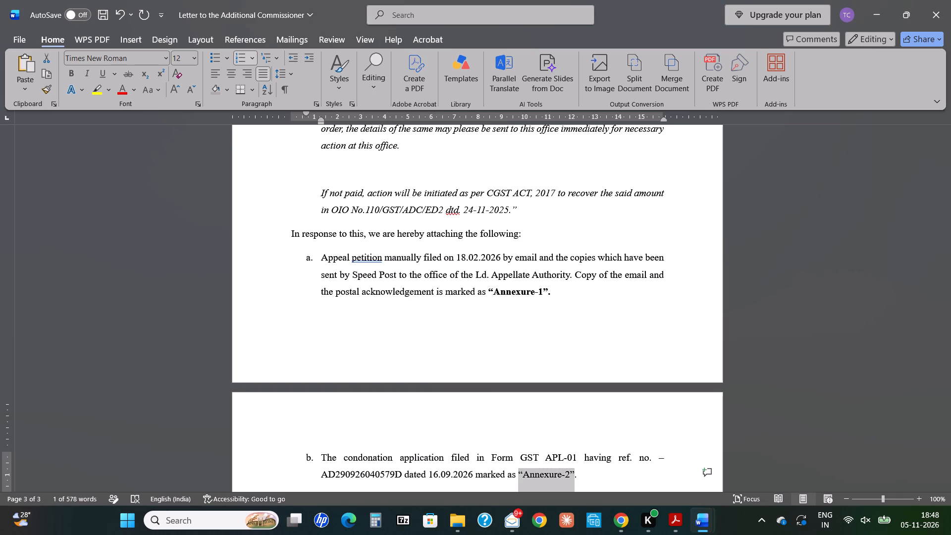
{"action": "key", "text": "ctrl+b"}
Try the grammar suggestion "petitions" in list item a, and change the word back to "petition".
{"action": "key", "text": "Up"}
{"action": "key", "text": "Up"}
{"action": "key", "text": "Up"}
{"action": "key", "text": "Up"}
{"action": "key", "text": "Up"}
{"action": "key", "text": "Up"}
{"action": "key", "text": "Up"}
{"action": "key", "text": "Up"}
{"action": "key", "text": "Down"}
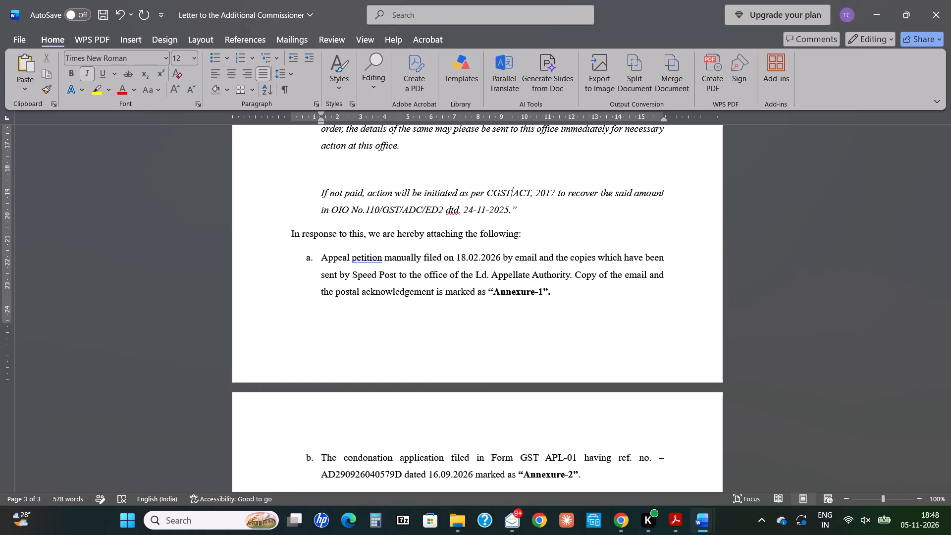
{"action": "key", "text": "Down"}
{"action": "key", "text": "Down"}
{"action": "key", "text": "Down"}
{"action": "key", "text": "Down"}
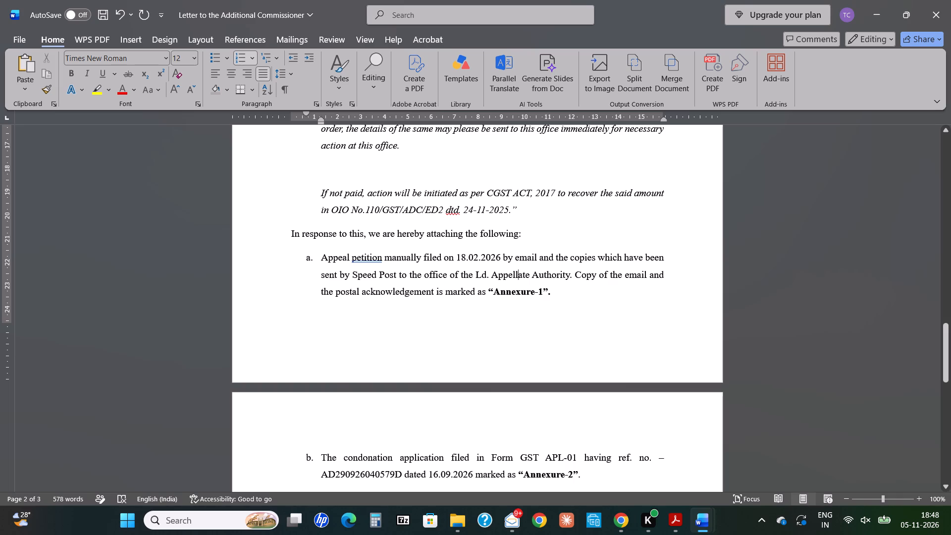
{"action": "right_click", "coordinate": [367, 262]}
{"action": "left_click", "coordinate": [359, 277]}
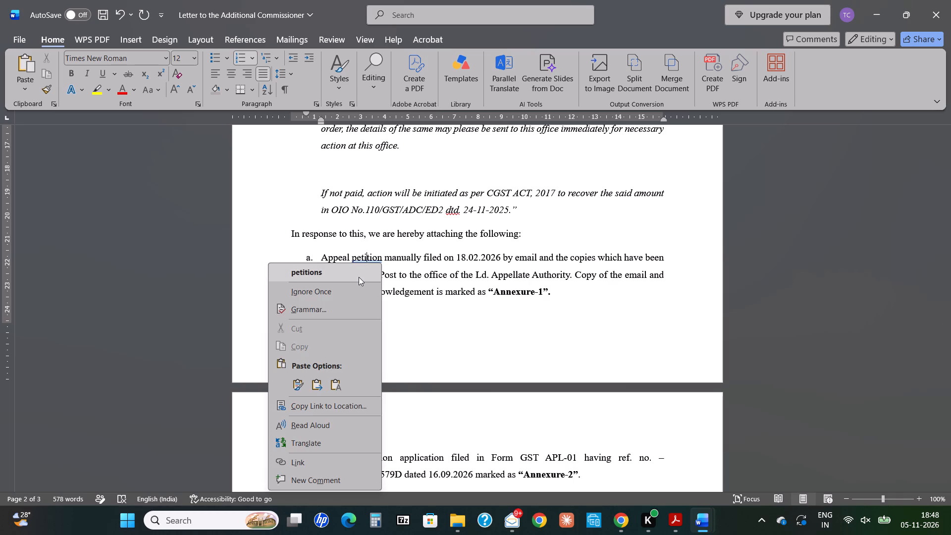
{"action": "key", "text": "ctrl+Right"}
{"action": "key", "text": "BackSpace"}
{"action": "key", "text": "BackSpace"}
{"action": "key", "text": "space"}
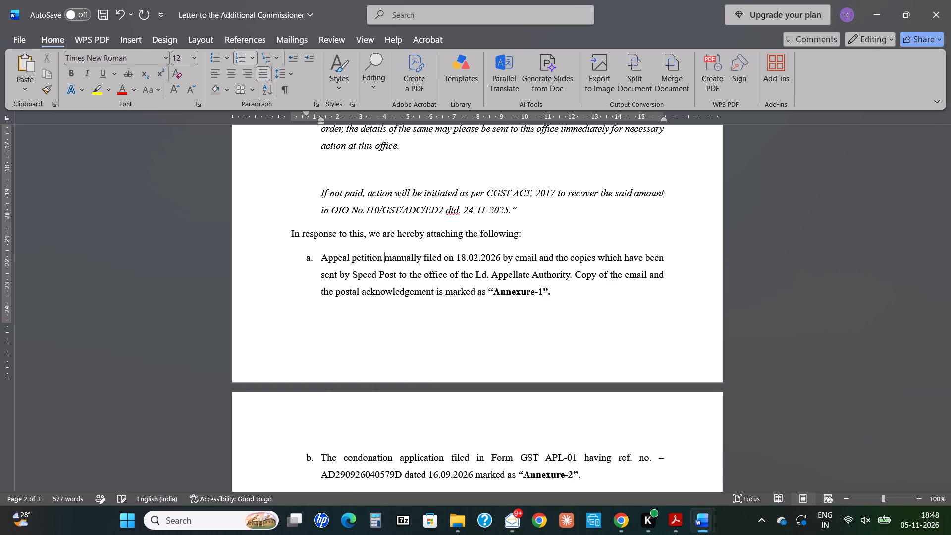
Turn off grammar checking for the singular-or-plural issue flagged on "petition" in list item a.
{"action": "key", "text": "Down"}
{"action": "key", "text": "Down"}
{"action": "key", "text": "Down"}
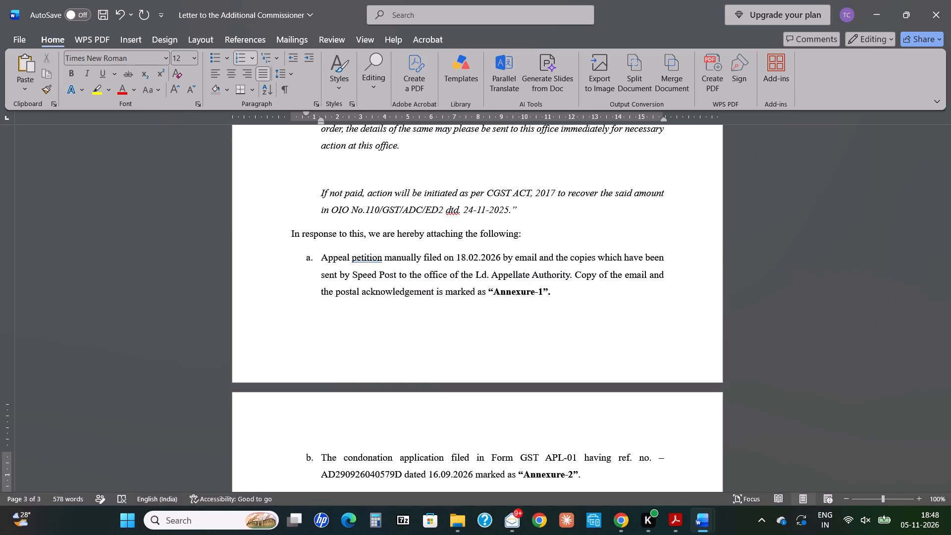
{"action": "right_click", "coordinate": [363, 255]}
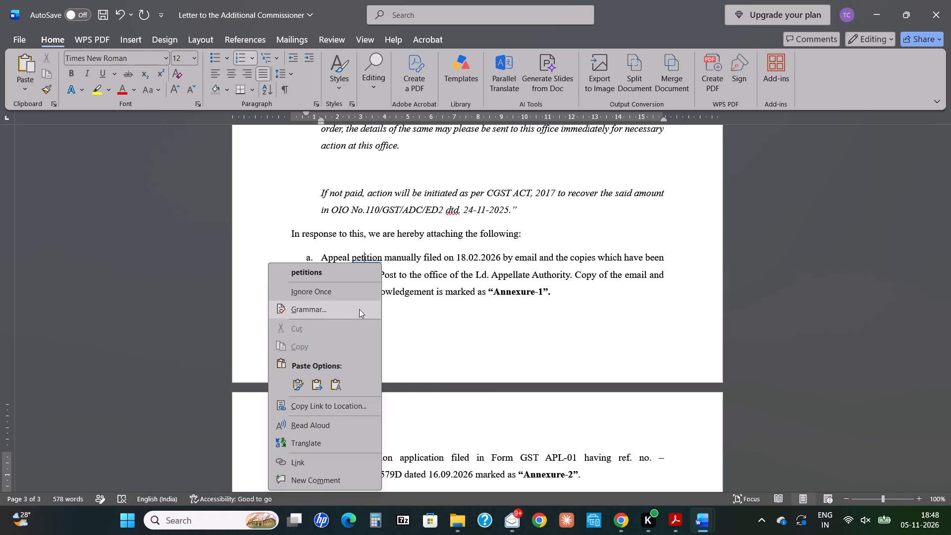
{"action": "left_click", "coordinate": [359, 309]}
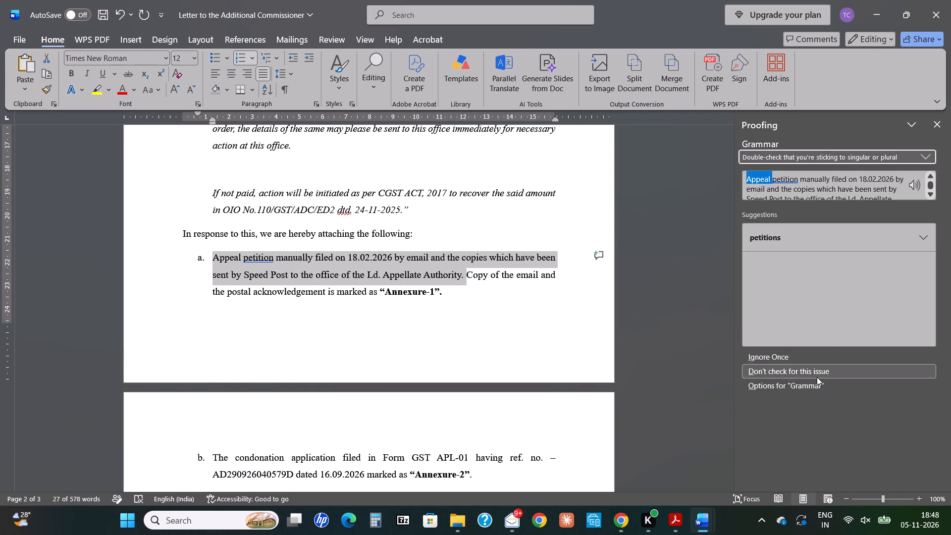
{"action": "left_click", "coordinate": [817, 377]}
Start an unnumbered closing paragraph below list item b with "In view of the above, it is prayed by us".
{"action": "scroll", "coordinate": [588, 367], "scroll_direction": "down", "scroll_amount": 1}
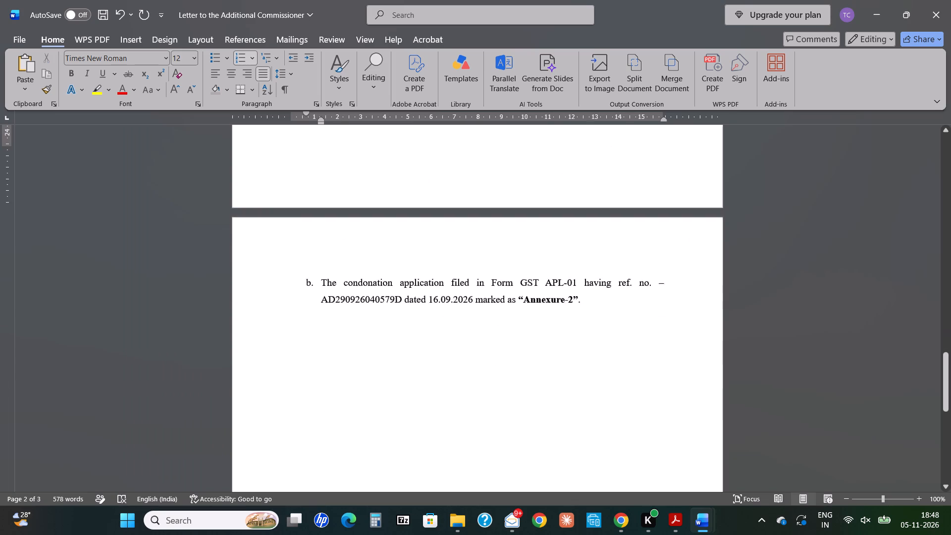
{"action": "scroll", "coordinate": [588, 367], "scroll_direction": "up", "scroll_amount": 2}
{"action": "scroll", "coordinate": [588, 367], "scroll_direction": "down", "scroll_amount": 3}
{"action": "scroll", "coordinate": [588, 367], "scroll_direction": "up", "scroll_amount": 3}
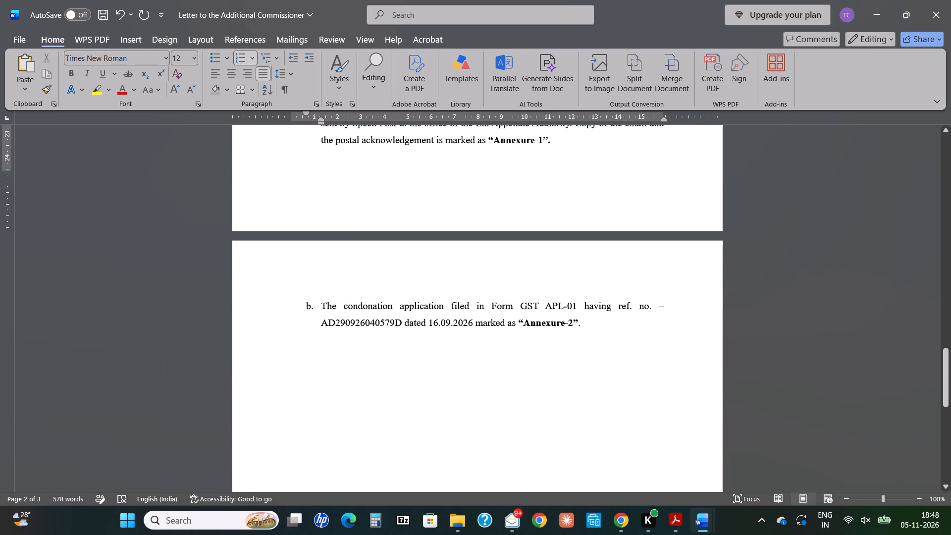
{"action": "left_click", "coordinate": [613, 321]}
{"action": "key", "text": "Return"}
{"action": "key", "text": "Return"}
{"action": "key", "text": "Return"}
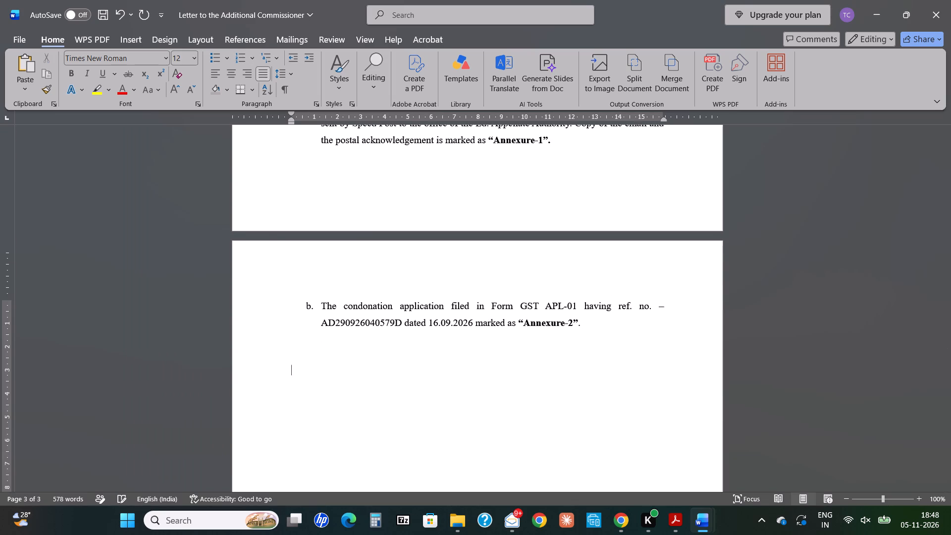
{"action": "type", "text": "In view,"}
{"action": "key", "text": "space"}
{"action": "key", "text": "BackSpace"}
{"action": "key", "text": "BackSpace"}
{"action": "key", "text": "space"}
{"action": "type", "text": "of the ba"}
{"action": "key", "text": "BackSpace"}
{"action": "key", "text": "BackSpace"}
{"action": "type", "text": "above, it si"}
{"action": "key", "text": "BackSpace"}
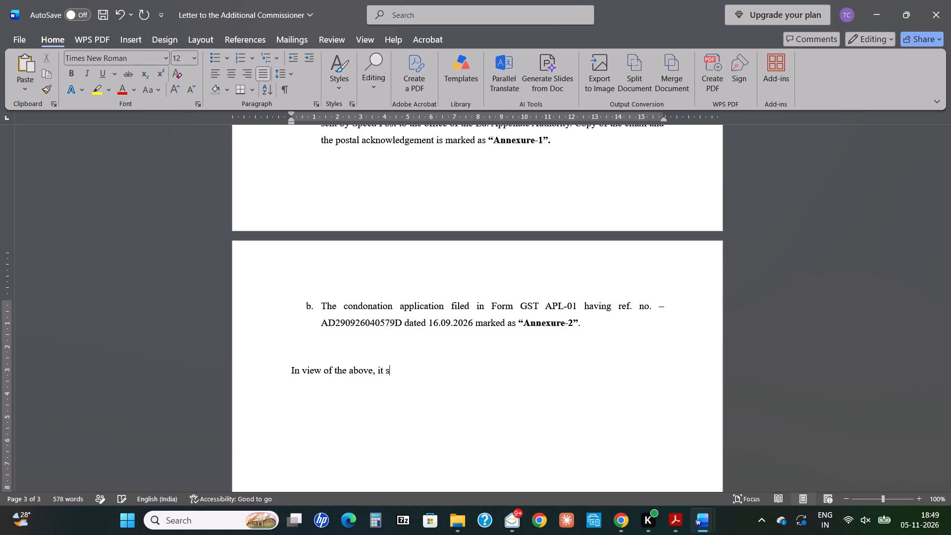
{"action": "key", "text": "BackSpace"}
{"action": "type", "text": "is prayed"}
{"action": "key", "text": "space"}
{"action": "type", "text": "by us t"}
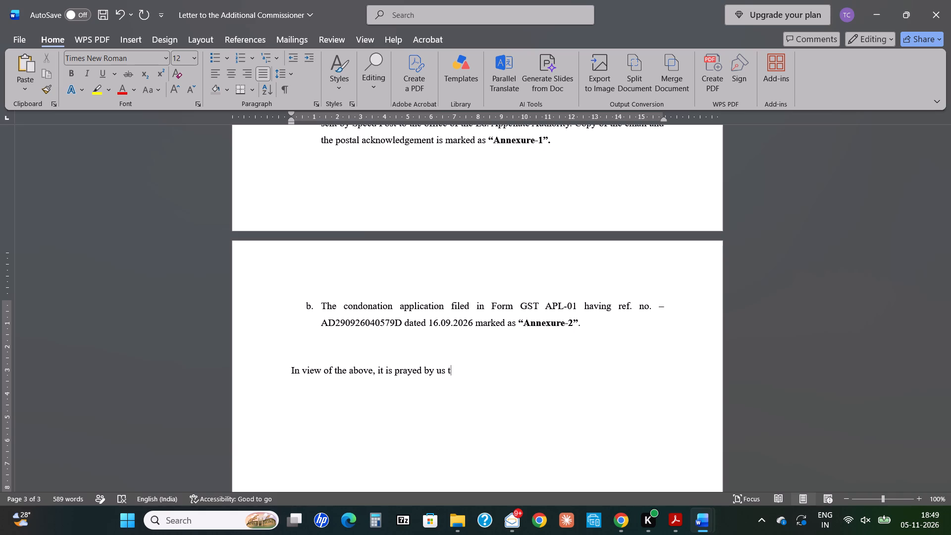
{"action": "key", "text": "BackSpace"}
Continue the closing paragraph with "please kindly acknowledge our submissions and".
{"action": "type", "text": "please kindly acknowledge out"}
{"action": "key", "text": "BackSpace"}
{"action": "type", "text": "r usb"}
{"action": "key", "text": "BackSpace"}
{"action": "key", "text": "BackSpace"}
{"action": "key", "text": "BackSpace"}
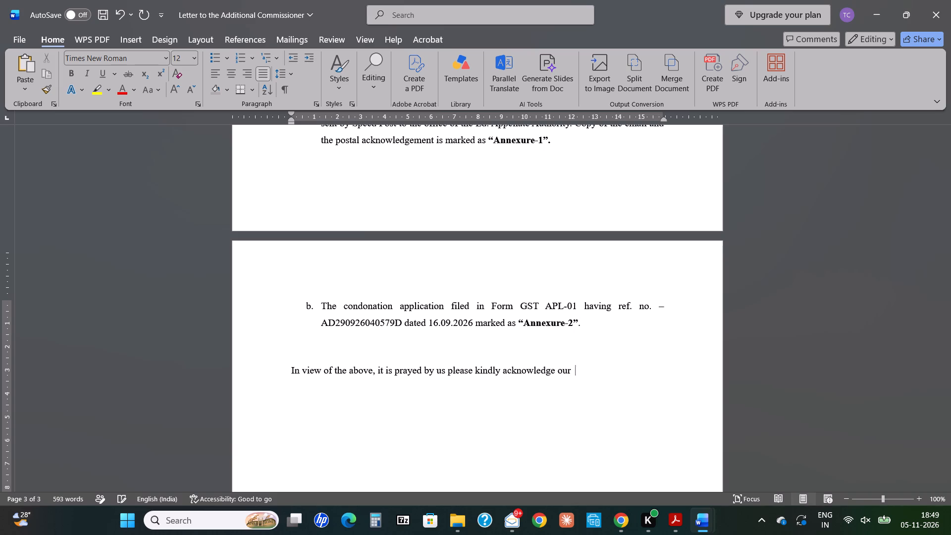
{"action": "key", "text": "BackSpace"}
{"action": "key", "text": "space"}
{"action": "type", "text": "submissions and"}
{"action": "key", "text": "space"}
Continue the sentence with "kindly admit the appeal since the same has been preferred manually on 18.02.2026".
{"action": "type", "text": "kindle"}
{"action": "key", "text": "BackSpace"}
{"action": "type", "text": "y admit the appeal"}
{"action": "key", "text": "space"}
{"action": "key", "text": "BackSpace"}
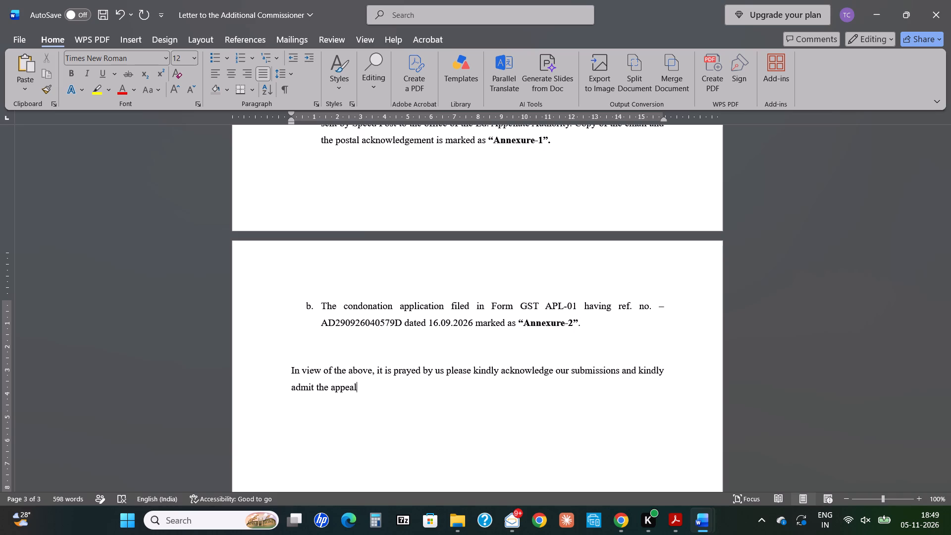
{"action": "key", "text": "space"}
{"action": "type", "text": "since the same i"}
{"action": "key", "text": "BackSpace"}
{"action": "type", "text": "has been preferred"}
{"action": "key", "text": "space"}
{"action": "key", "text": "a"}
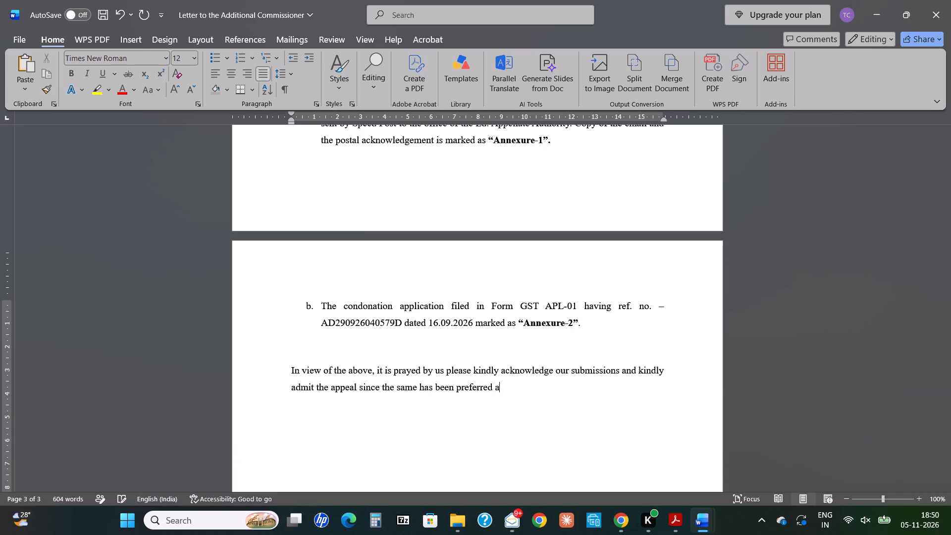
{"action": "key", "text": "BackSpace"}
{"action": "type", "text": "manually on"}
{"action": "key", "text": "space"}
{"action": "type", "text": "7="}
{"action": "key", "text": "BackSpace"}
{"action": "key", "text": "BackSpace"}
{"action": "type", "text": "18"}
{"action": "type", "text": ".0"}
{"action": "type", "text": "2.2026"}
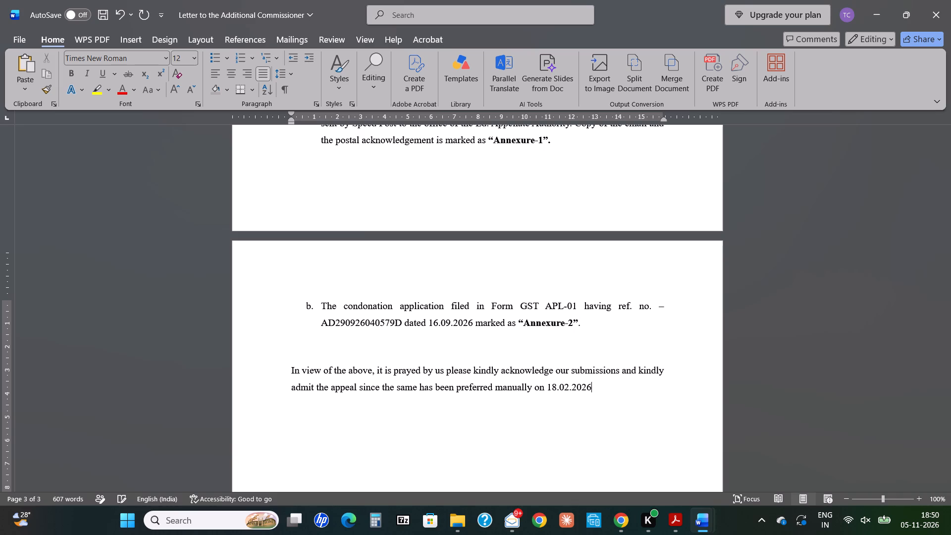
Finish the closing sentence with "in due compliance to Section 107(1) of the CGST Act, 2017.".
{"action": "key", "text": "space"}
{"action": "type", "text": "in due compliabce"}
{"action": "key", "text": "BackSpace"}
{"action": "key", "text": "BackSpace"}
{"action": "type", "text": "nc"}
{"action": "key", "text": "BackSpace"}
{"action": "key", "text": "BackSpace"}
{"action": "key", "text": "BackSpace"}
{"action": "type", "text": "nce to Sectin"}
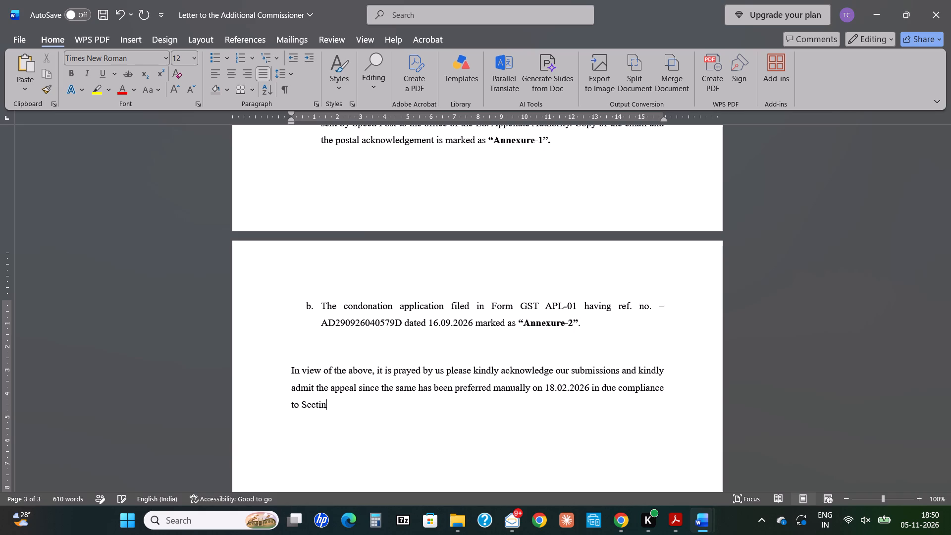
{"action": "key", "text": "BackSpace"}
{"action": "type", "text": "on 107"}
{"action": "type", "text": "(1"}
{"action": "type", "text": ") of the CGST Act, 2017"}
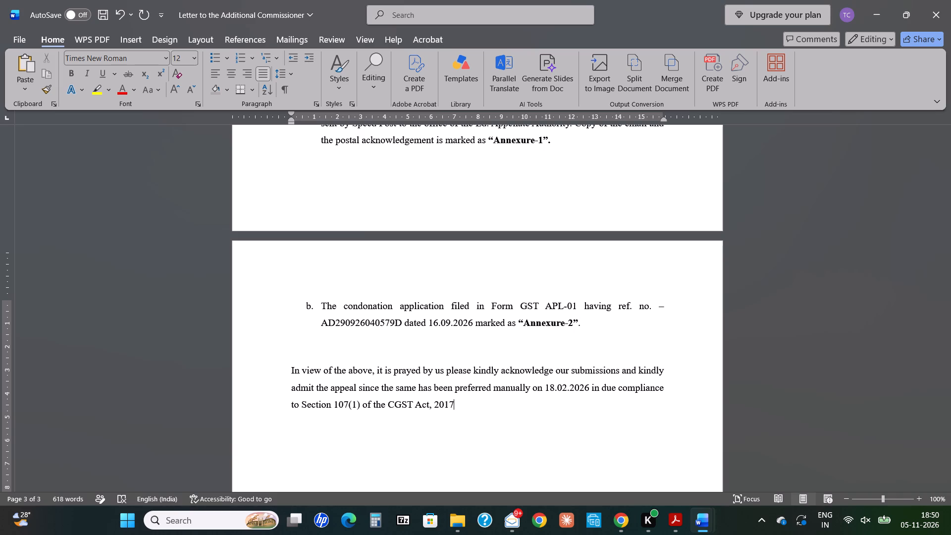
{"action": "key", "text": "period"}
{"action": "key", "text": "space"}
{"action": "key", "text": "BackSpace"}
{"action": "key", "text": "BackSpace"}
{"action": "type", "text": "."}
{"action": "key", "text": "space"}
Replace "please" with "to" before "kindly acknowledge" in the closing paragraph.
{"action": "key", "text": "ctrl+Up"}
{"action": "key", "text": "Down"}
{"action": "key", "text": "Up"}
{"action": "key", "text": "ctrl+Right"}
{"action": "key", "text": "ctrl+Right"}
{"action": "key", "text": "ctrl+Right"}
{"action": "key", "text": "ctrl+Right"}
{"action": "key", "text": "ctrl+Right"}
{"action": "key", "text": "ctrl+Right"}
{"action": "key", "text": "ctrl+Right"}
{"action": "key", "text": "ctrl+Right"}
{"action": "key", "text": "ctrl+Right"}
{"action": "key", "text": "ctrl+Right"}
{"action": "key", "text": "ctrl+Right"}
{"action": "key", "text": "ctrl+shift+Right"}
{"action": "type", "text": "to"}
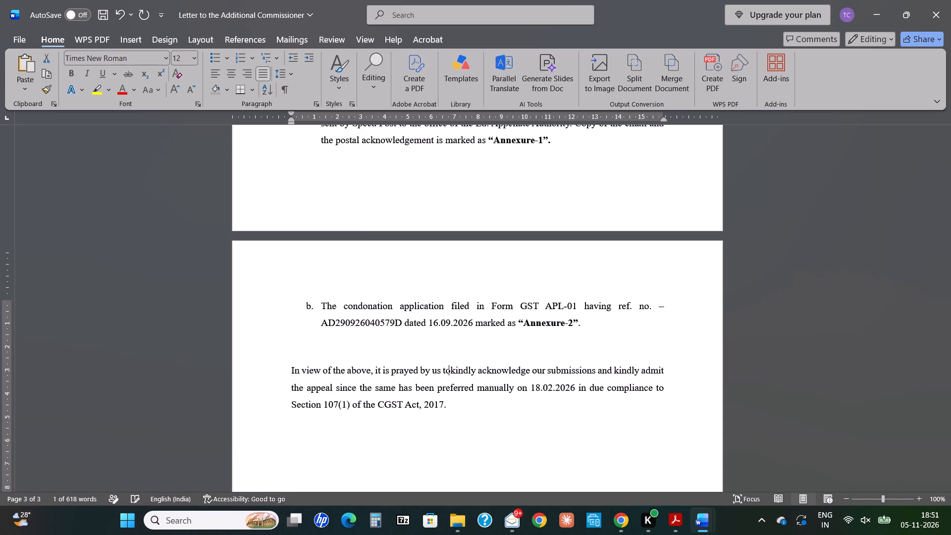
{"action": "key", "text": "space"}
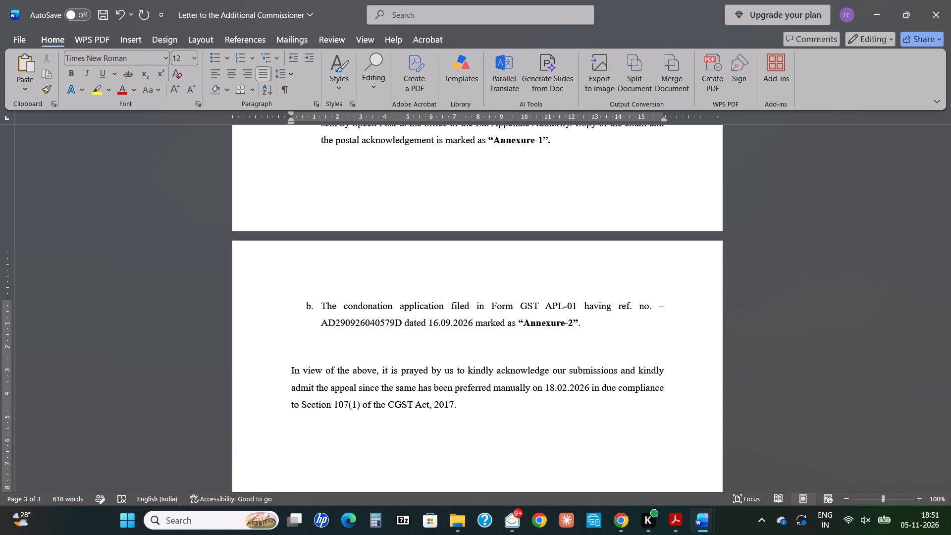
Review the wording of the closing prayer paragraph, especially the phrase "it is prayed by us to kindly acknowledge".
{"action": "key", "text": "ctrl+shift+Left"}
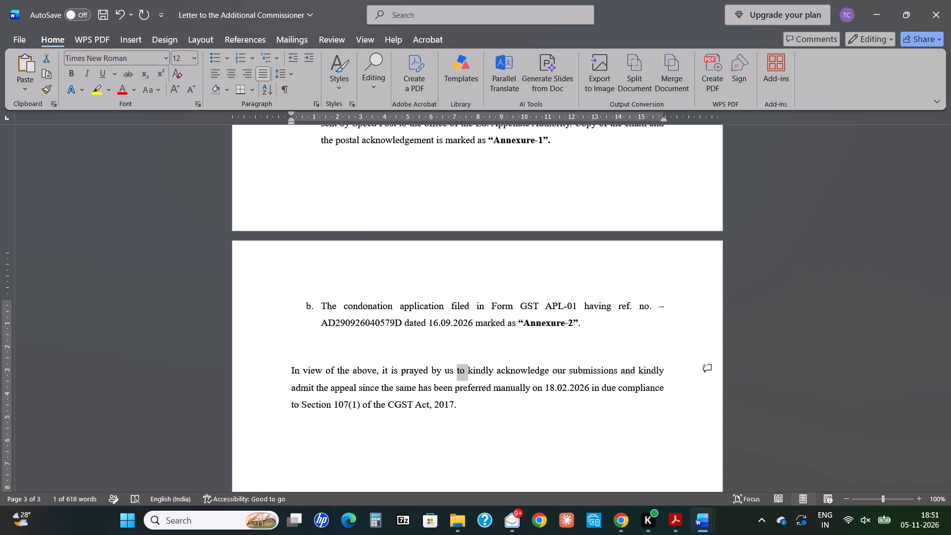
{"action": "key", "text": "Down"}
{"action": "key", "text": "Down"}
{"action": "key", "text": "Down"}
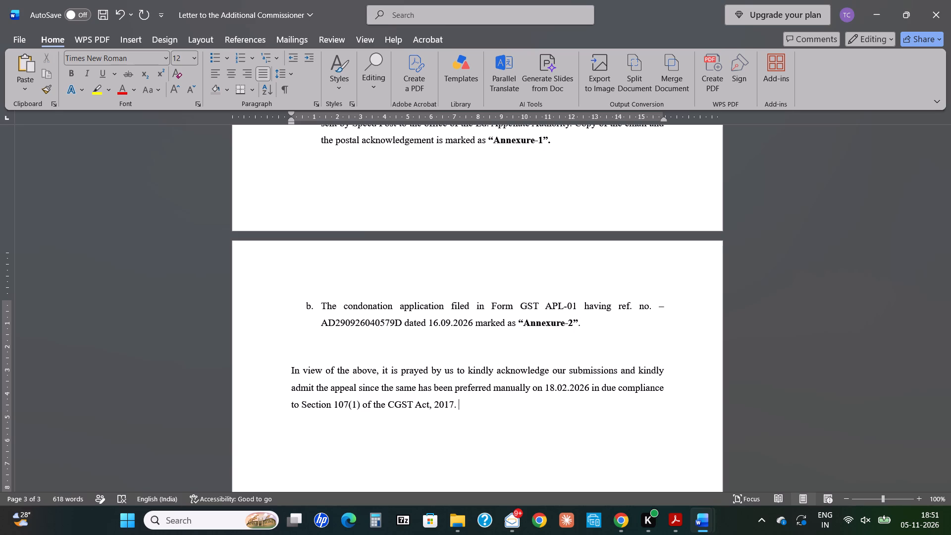
{"action": "key", "text": "ctrl+shift+Up"}
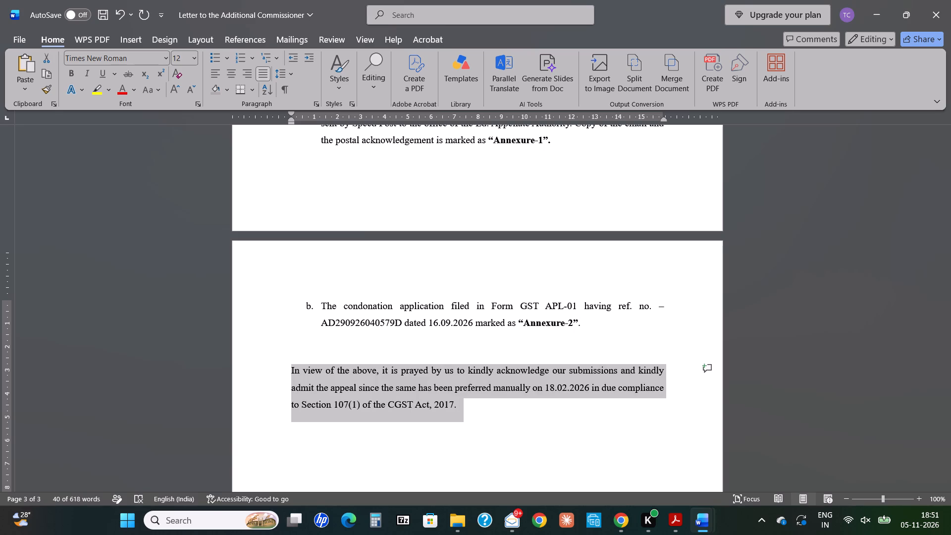
{"action": "key", "text": "Up"}
{"action": "key", "text": "Down"}
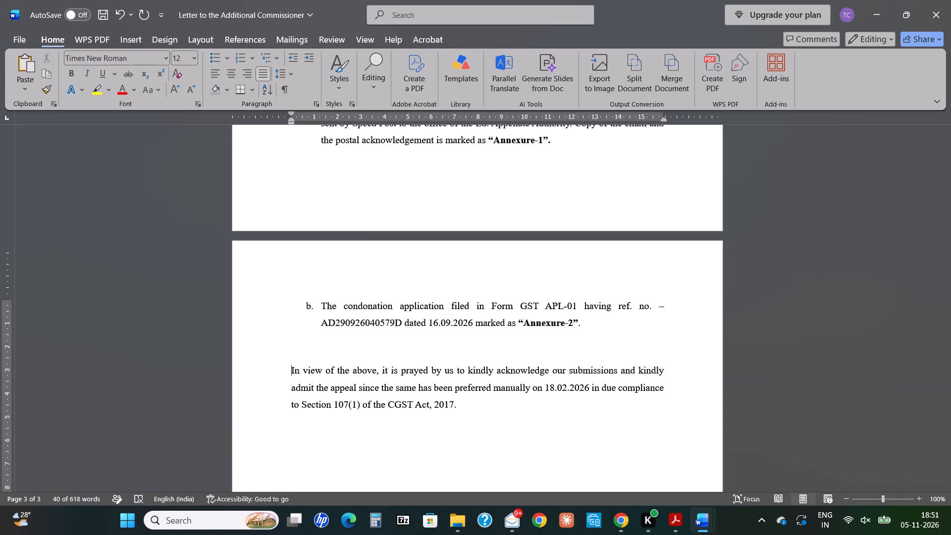
{"action": "key", "text": "ctrl+Right"}
{"action": "key", "text": "ctrl+Right"}
{"action": "key", "text": "ctrl+Right"}
{"action": "key", "text": "ctrl+Right"}
{"action": "key", "text": "ctrl+Right"}
{"action": "key", "text": "ctrl+Right"}
{"action": "key", "text": "ctrl+Right"}
{"action": "key", "text": "ctrl+Right"}
{"action": "key", "text": "ctrl+Right"}
{"action": "key", "text": "ctrl+Right"}
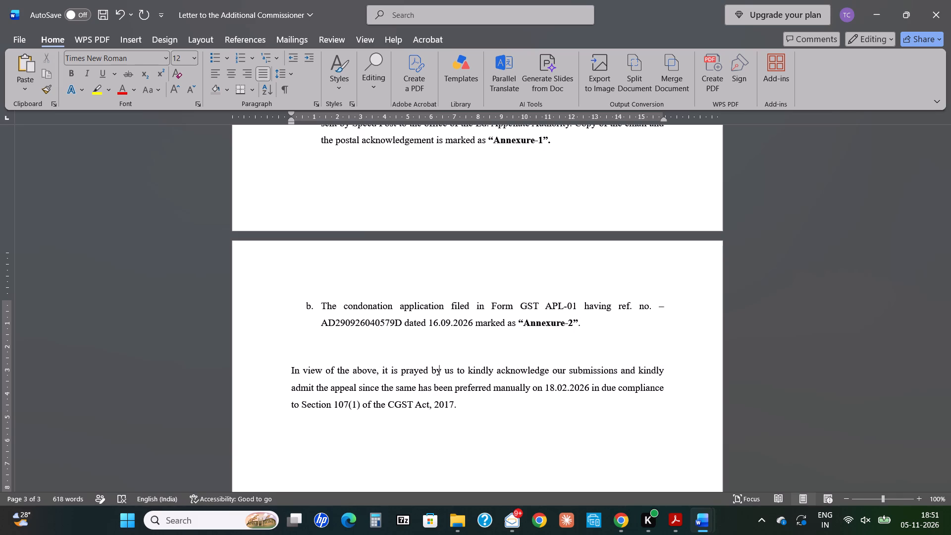
{"action": "key", "text": "ctrl+Right"}
Replace "it is prayed by us" in the closing paragraph with "we humbly and most respectfully".
{"action": "key", "text": "BackSpace"}
{"action": "key", "text": "ctrl+BackSpace"}
{"action": "key", "text": "ctrl+BackSpace"}
{"action": "key", "text": "ctrl+BackSpace"}
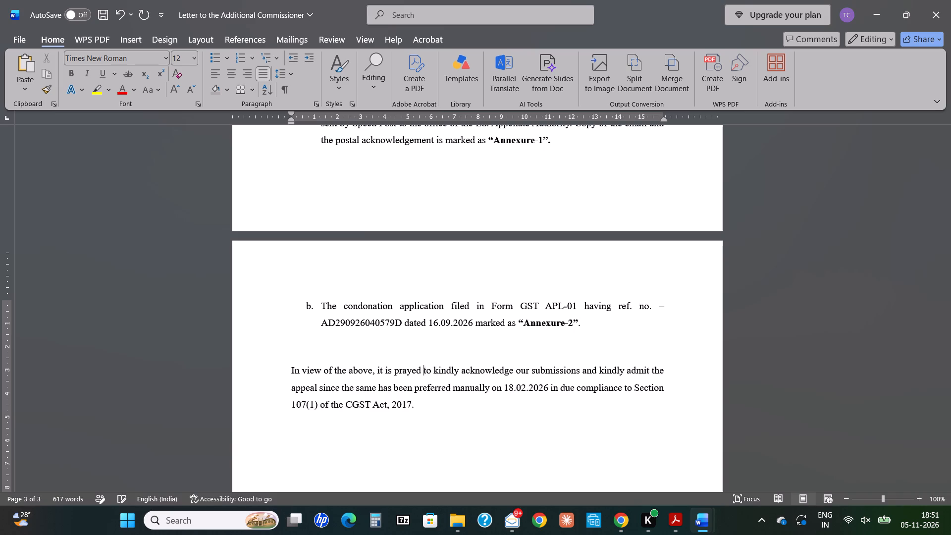
{"action": "key", "text": "ctrl+BackSpace"}
{"action": "key", "text": "ctrl+BackSpace"}
{"action": "type", "text": "we"}
{"action": "key", "text": "space"}
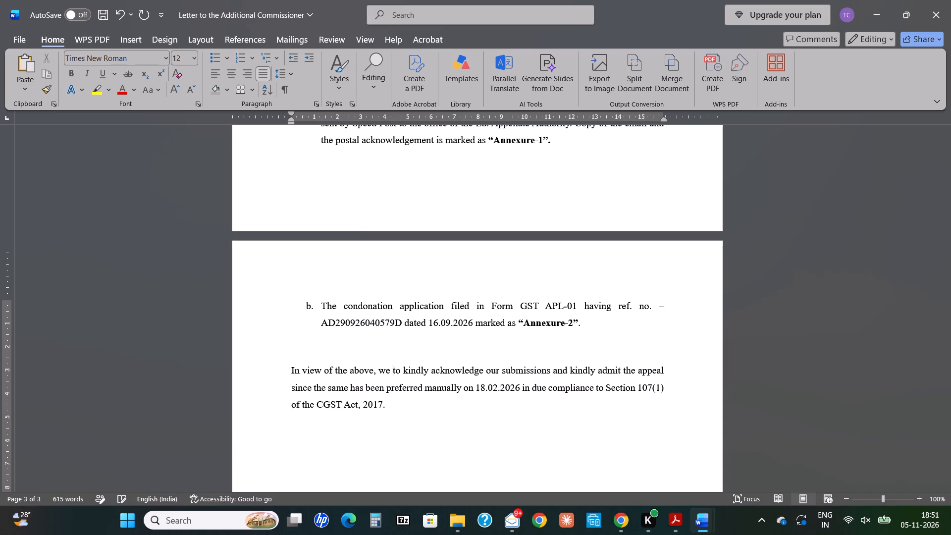
{"action": "type", "text": "res"}
{"action": "key", "text": "BackSpace"}
{"action": "key", "text": "BackSpace"}
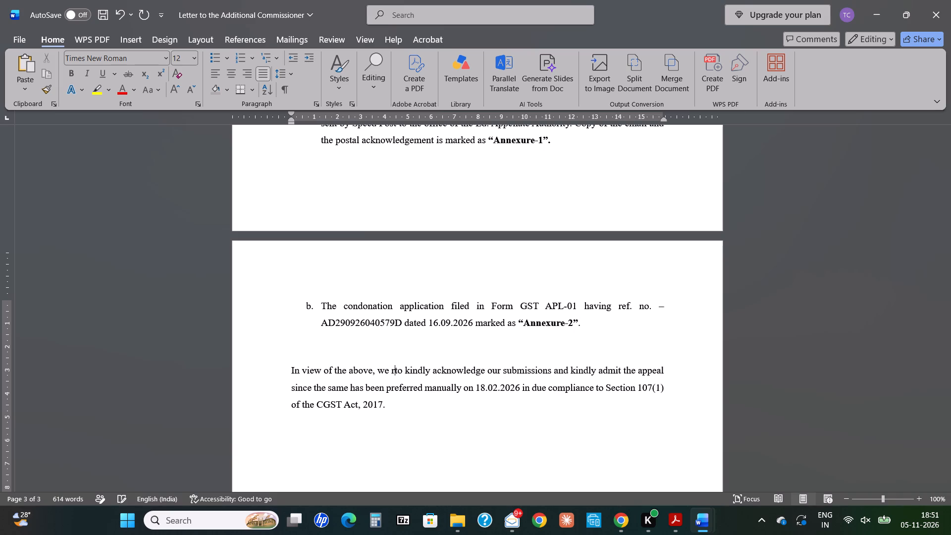
{"action": "key", "text": "BackSpace"}
{"action": "type", "text": "humbly and most respect"}
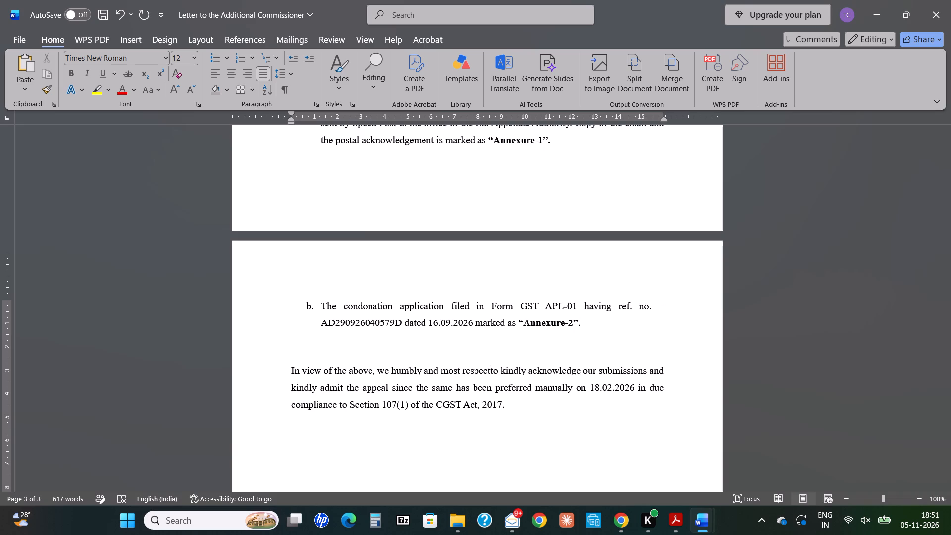
{"action": "type", "text": "fl"}
{"action": "key", "text": "BackSpace"}
{"action": "type", "text": "ully"}
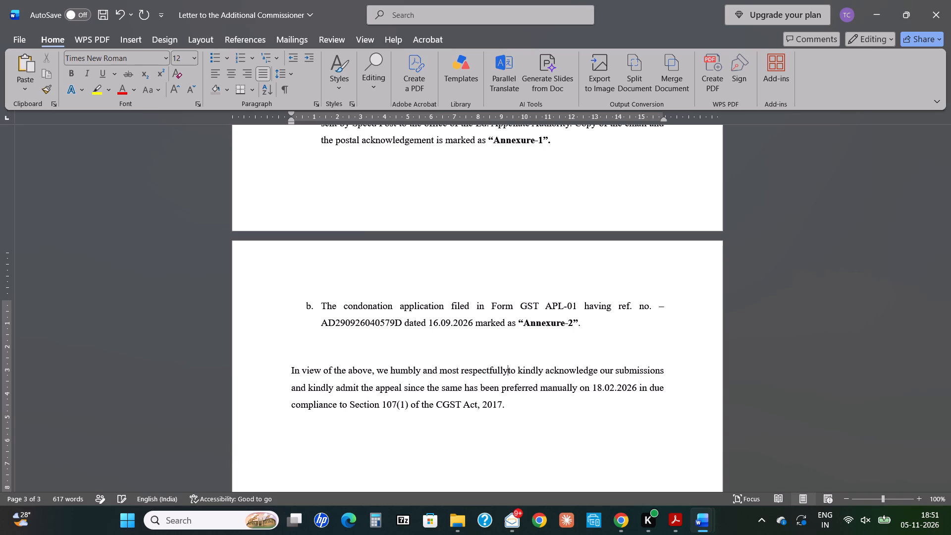
Continue the prayer's opening with "prays that the Hon'ble Authority may be please to:" before "to kindly acknowledge".
{"action": "key", "text": "space"}
{"action": "type", "text": "pray"}
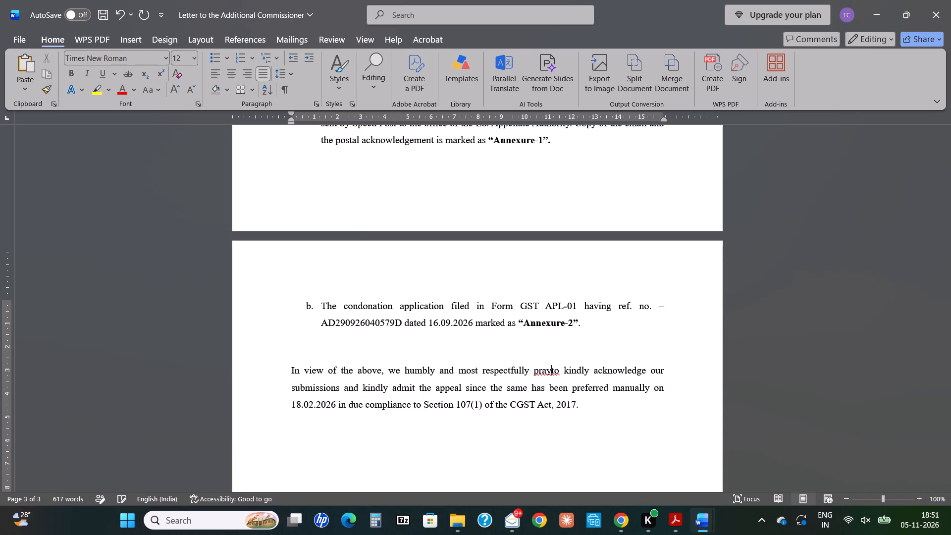
{"action": "type", "text": "s taht"}
{"action": "key", "text": "BackSpace"}
{"action": "key", "text": "BackSpace"}
{"action": "key", "text": "BackSpace"}
{"action": "type", "text": "hat"}
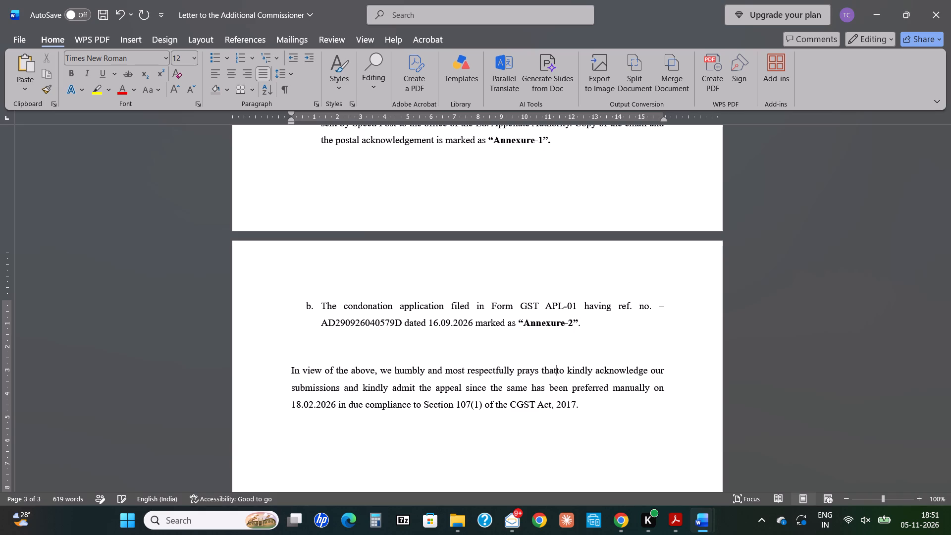
{"action": "key", "text": "space"}
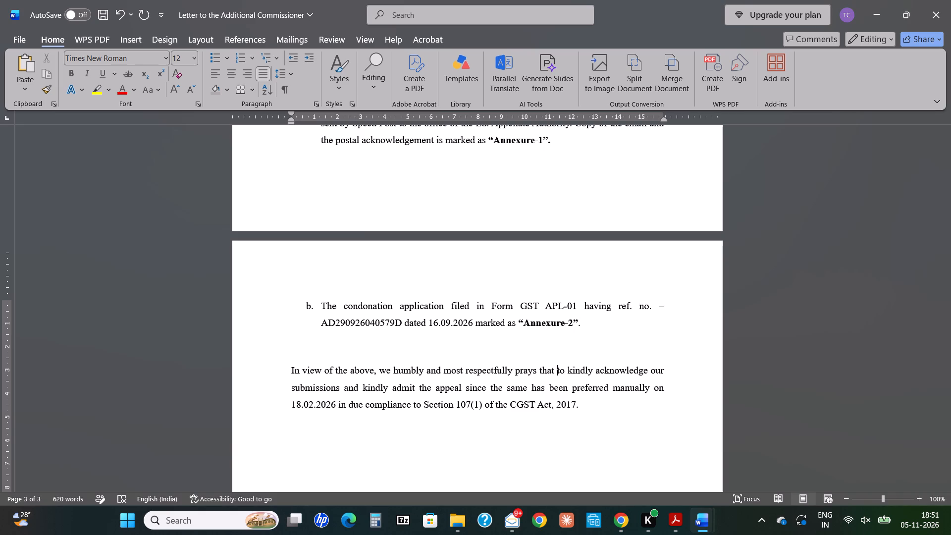
{"action": "type", "text": "the Hon'b;e"}
{"action": "key", "text": "space"}
{"action": "key", "text": "BackSpace"}
{"action": "key", "text": "BackSpace"}
{"action": "key", "text": "BackSpace"}
{"action": "type", "text": "le Authority may be please to :"}
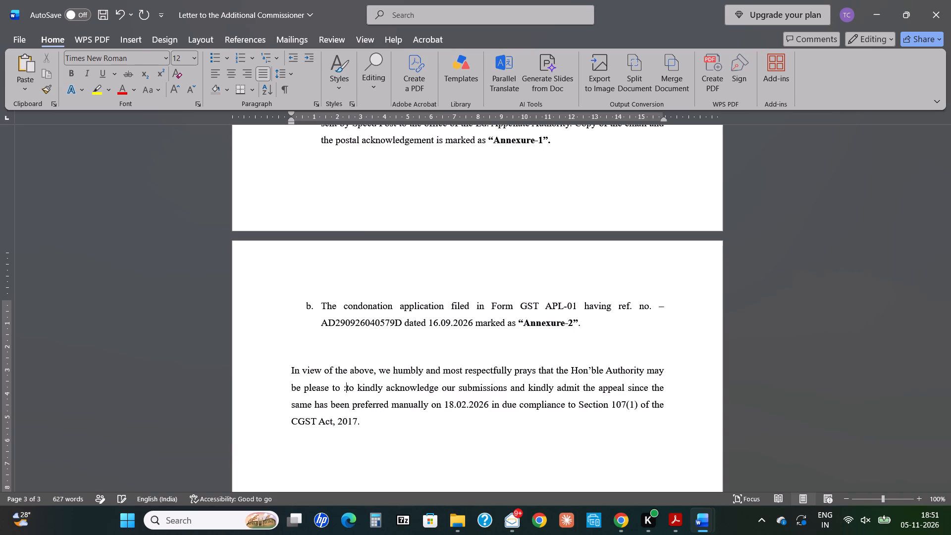
{"action": "key", "text": "BackSpace"}
{"action": "key", "text": "BackSpace"}
{"action": "key", "text": "shift+colon"}
Turn the text after the colon into lettered item a., replacing "to kindly acknowledge" with "Acknowledge".
{"action": "key", "text": "Return"}
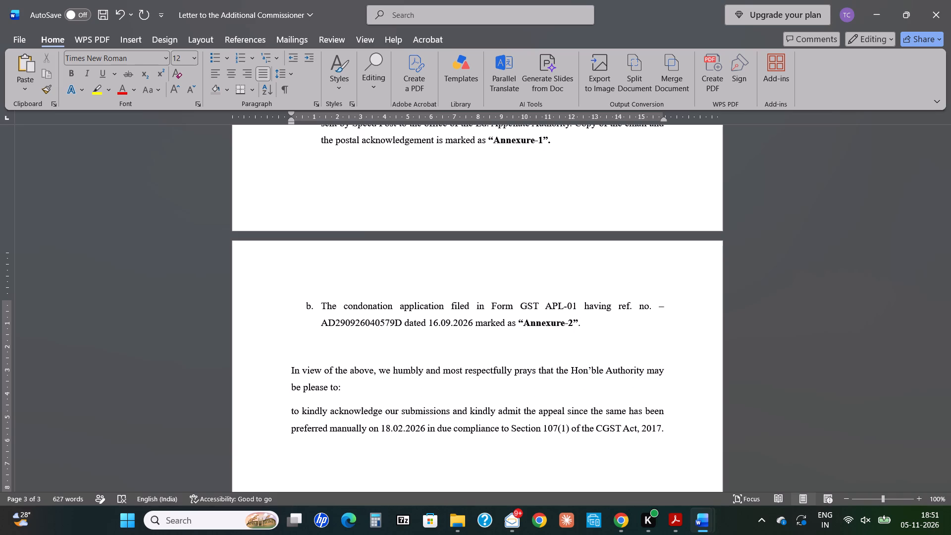
{"action": "key", "text": "Delete"}
{"action": "key", "text": "Delete"}
{"action": "key", "text": "Delete"}
{"action": "type", "text": "a."}
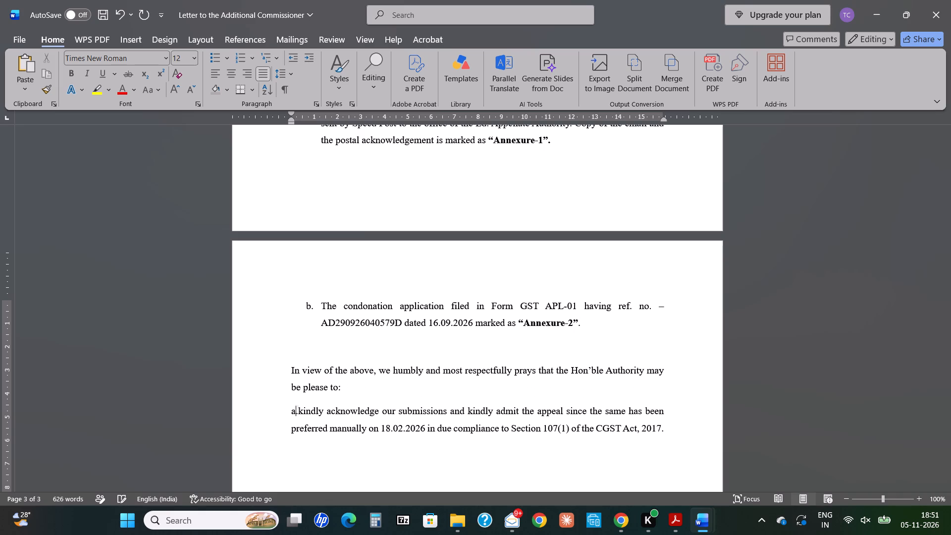
{"action": "key", "text": "space"}
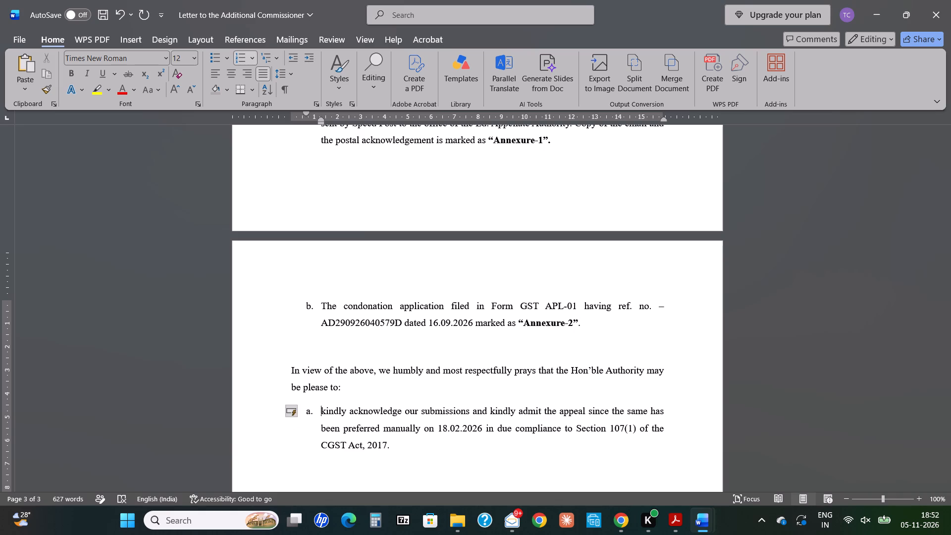
{"action": "key", "text": "Delete"}
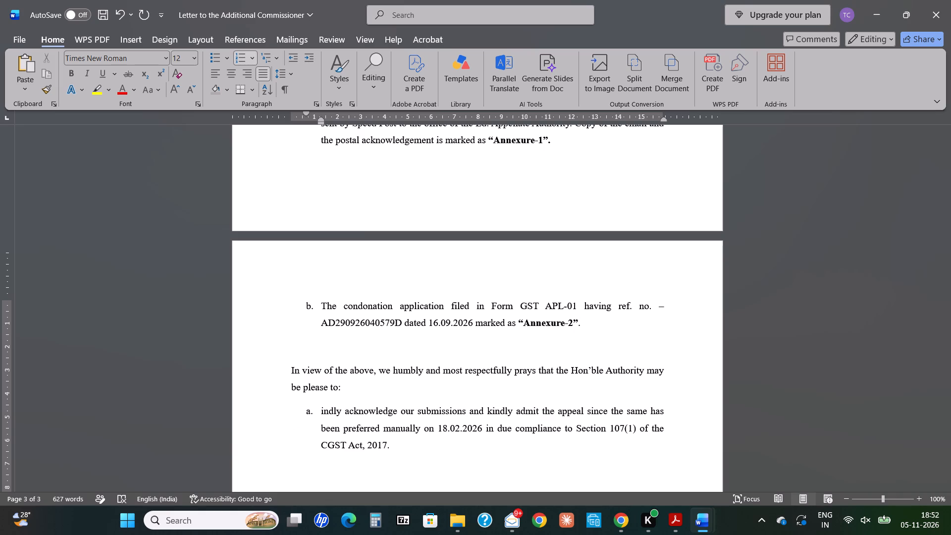
{"action": "key", "text": "ctrl+Delete"}
{"action": "key", "text": "Delete"}
{"action": "key", "text": "shift+a"}
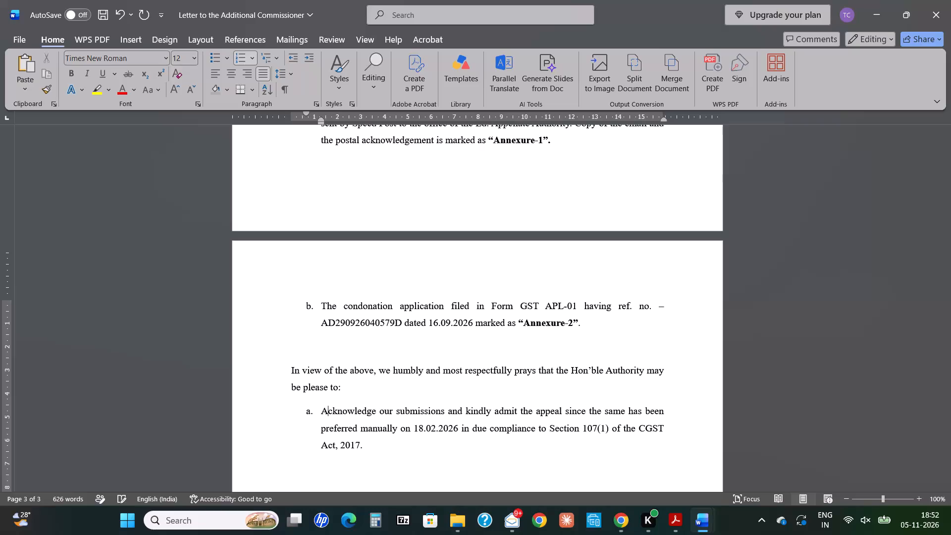
Add prayer item b. after the CGST Act item: "Adjudicate the same on merits;".
{"action": "key", "text": "ctrl+Right"}
{"action": "key", "text": "ctrl+Right"}
{"action": "key", "text": "ctrl+Right"}
{"action": "key", "text": "ctrl+Right"}
{"action": "key", "text": "ctrl+Right"}
{"action": "key", "text": "ctrl+Left"}
{"action": "key", "text": "ctrl+Left"}
{"action": "key", "text": "ctrl+Right"}
{"action": "key", "text": "ctrl+Right"}
{"action": "key", "text": "ctrl+Right"}
{"action": "key", "text": "ctrl+Right"}
{"action": "key", "text": "ctrl+Right"}
{"action": "key", "text": "ctrl+Right"}
{"action": "key", "text": "ctrl+Down"}
{"action": "key", "text": "Return"}
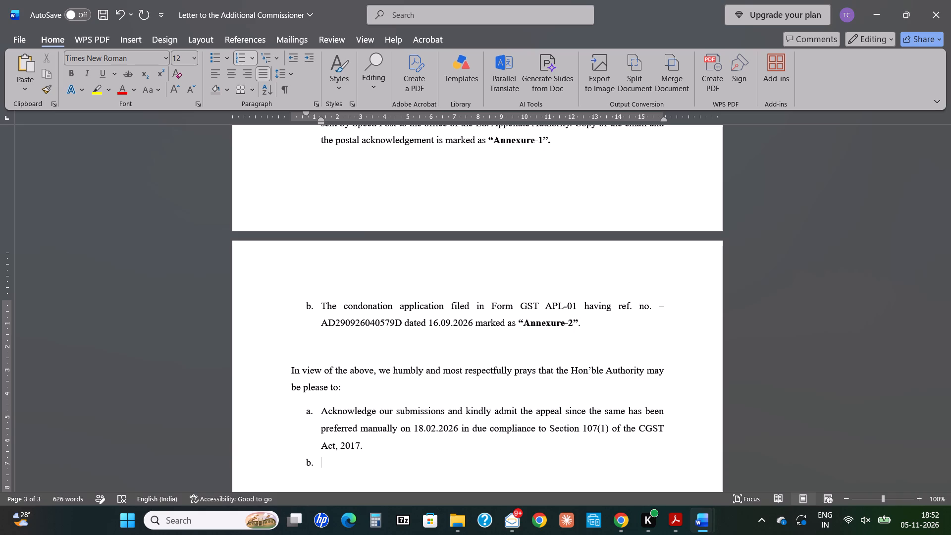
{"action": "type", "text": "Adjdu"}
{"action": "key", "text": "BackSpace"}
{"action": "key", "text": "BackSpace"}
{"action": "type", "text": "du"}
{"action": "key", "text": "BackSpace"}
{"action": "key", "text": "BackSpace"}
{"action": "type", "text": "udia"}
{"action": "key", "text": "BackSpace"}
{"action": "type", "text": "cate the same on merits"}
{"action": "key", "text": "semicolon"}
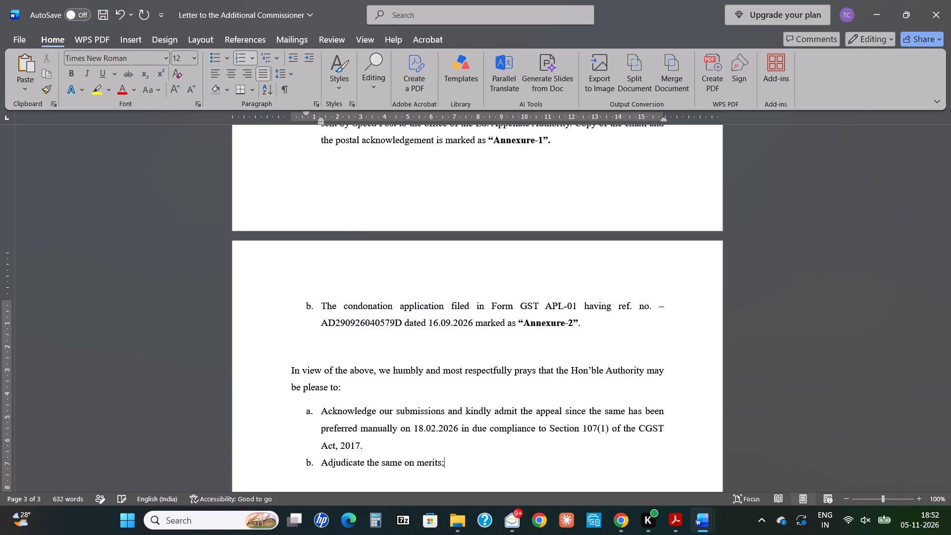
Add prayer item c.: "Grant a personal hearing in case of adverse decision;".
{"action": "key", "text": "Return"}
{"action": "type", "text": "Fra"}
{"action": "key", "text": "BackSpace"}
{"action": "key", "text": "BackSpace"}
{"action": "key", "text": "BackSpace"}
{"action": "type", "text": "Grant a personal hera"}
{"action": "key", "text": "BackSpace"}
{"action": "key", "text": "BackSpace"}
{"action": "key", "text": "e"}
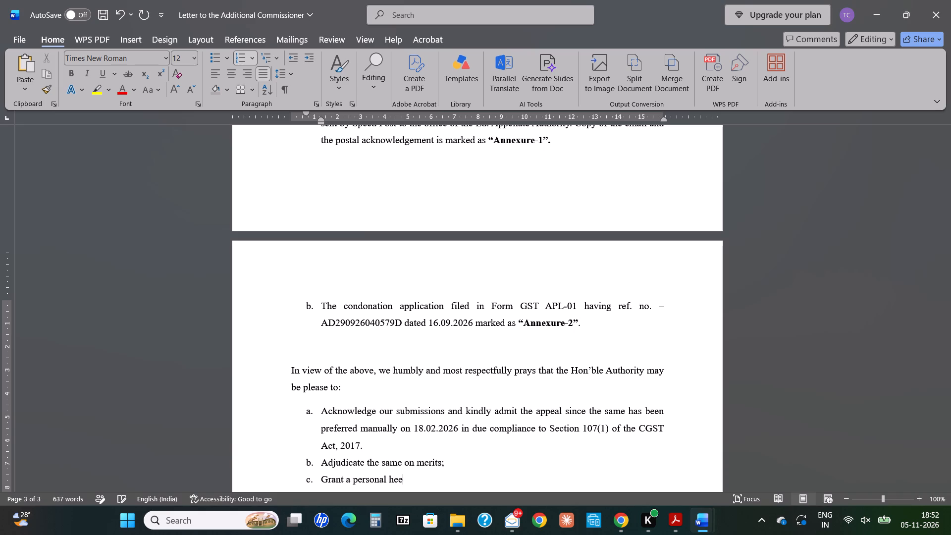
{"action": "key", "text": "BackSpace"}
{"action": "type", "text": "aring in caase"}
{"action": "key", "text": "space"}
{"action": "key", "text": "BackSpace"}
{"action": "key", "text": "BackSpace"}
{"action": "key", "text": "BackSpace"}
{"action": "key", "text": "BackSpace"}
{"action": "type", "text": "se of adverse decision;"}
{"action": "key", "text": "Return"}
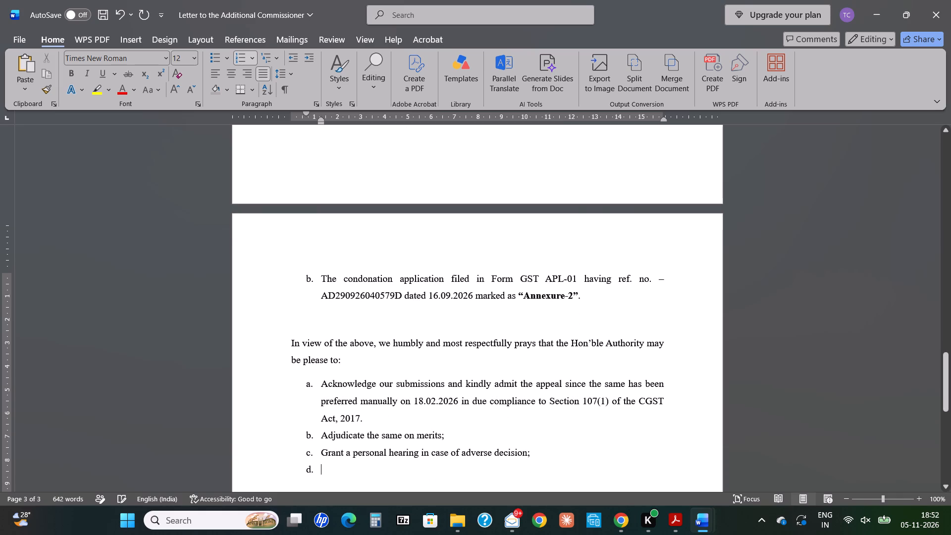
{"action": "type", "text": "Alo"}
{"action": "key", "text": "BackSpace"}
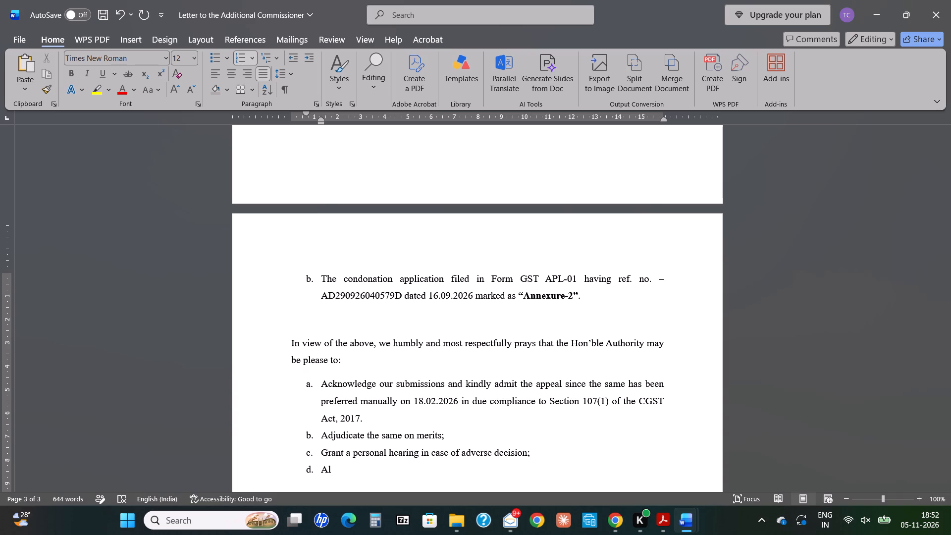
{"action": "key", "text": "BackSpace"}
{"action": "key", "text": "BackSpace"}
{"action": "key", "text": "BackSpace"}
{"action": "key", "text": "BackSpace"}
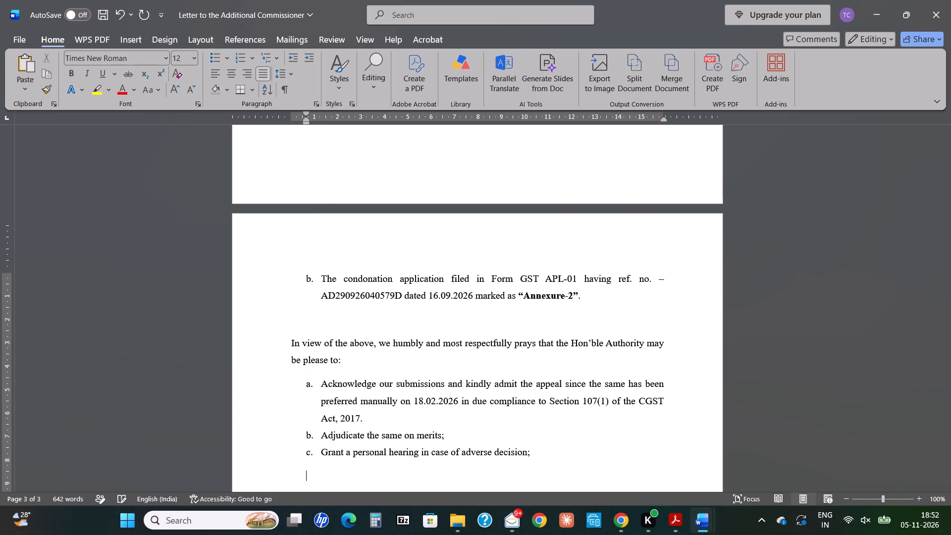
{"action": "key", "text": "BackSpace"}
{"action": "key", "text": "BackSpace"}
Add prayer item d.: "Allow for additional submissions as may be required at the time of personal hearing and".
{"action": "key", "text": "Return"}
{"action": "type", "text": "Allow for additional"}
{"action": "key", "text": "space"}
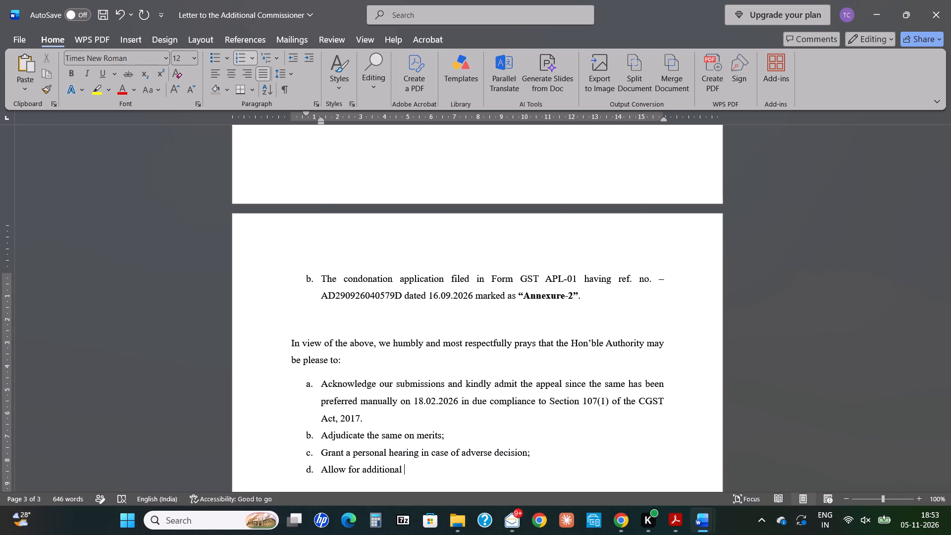
{"action": "type", "text": "subi"}
{"action": "key", "text": "BackSpace"}
{"action": "type", "text": "missions as may be required at the time of"}
{"action": "key", "text": "space"}
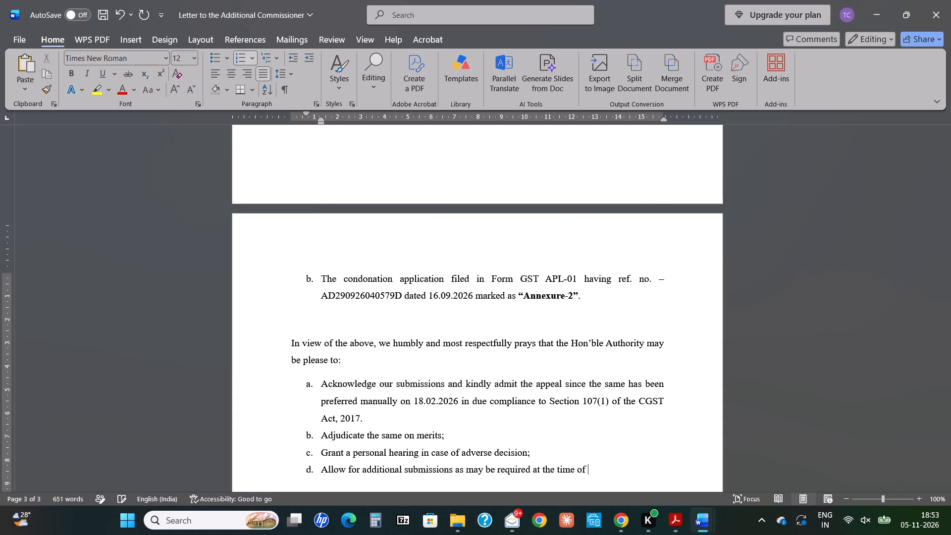
{"action": "type", "text": "persona l"}
{"action": "key", "text": "BackSpace"}
{"action": "key", "text": "BackSpace"}
{"action": "type", "text": "l hearing and"}
Add prayer item e.: "Pass such order or orders as may be deemed fit and proper in the interest of justice.".
{"action": "key", "text": "Return"}
{"action": "type", "text": "pa"}
{"action": "key", "text": "BackSpace"}
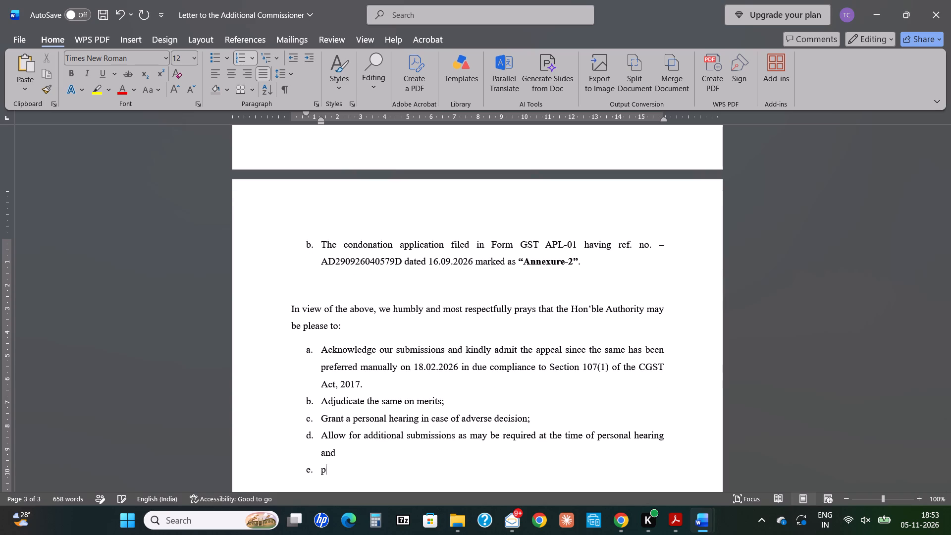
{"action": "key", "text": "BackSpace"}
{"action": "type", "text": "Pass such order or orders as may be pl"}
{"action": "key", "text": "BackSpace"}
{"action": "key", "text": "BackSpace"}
{"action": "type", "text": "deemed fit and proper in the intere"}
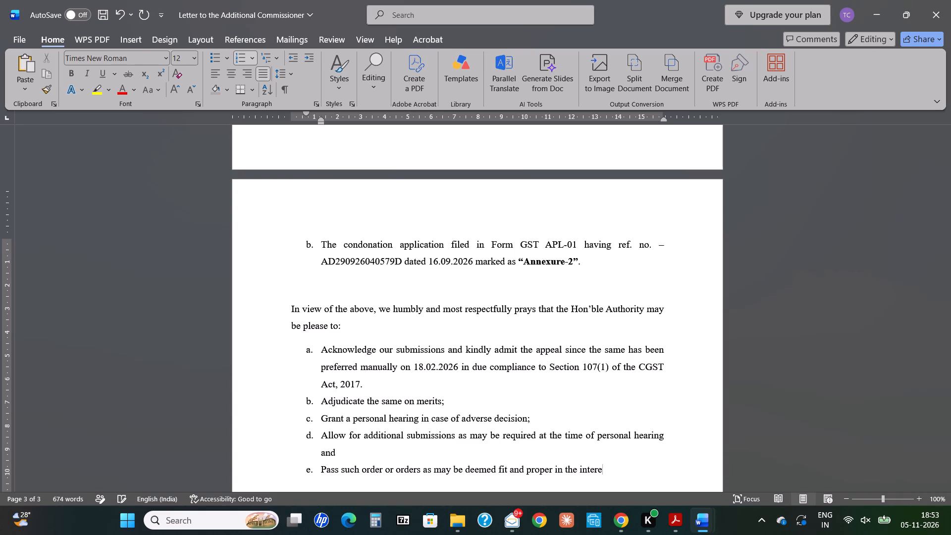
{"action": "type", "text": "st of justice."}
End the lettered prayer list and start an unnumbered, unindented paragraph below item e.
{"action": "key", "text": "Return"}
{"action": "key", "text": "Return"}
{"action": "key", "text": "Return"}
{"action": "key", "text": "Return"}
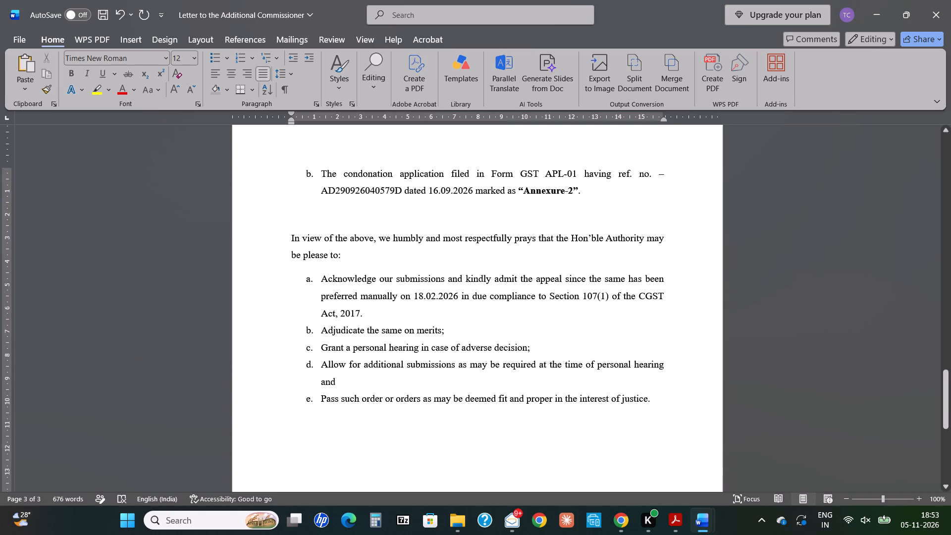
{"action": "key", "text": "BackSpace"}
{"action": "key", "text": "BackSpace"}
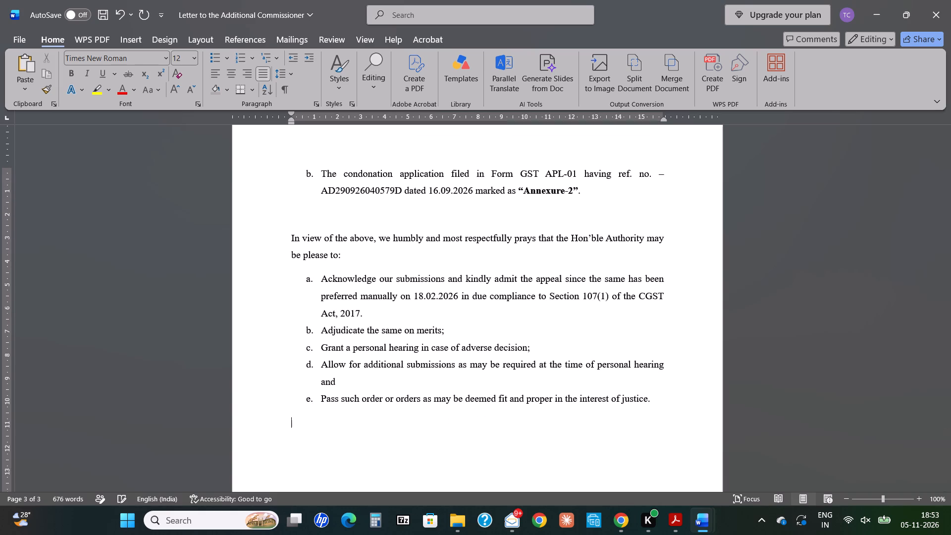
Consult the closing of the BCCI letter dated 05.11.2026 and begin this letter's closing line below item e.: "And for this act of kindness,".
{"action": "key", "text": "alt+Tab"}
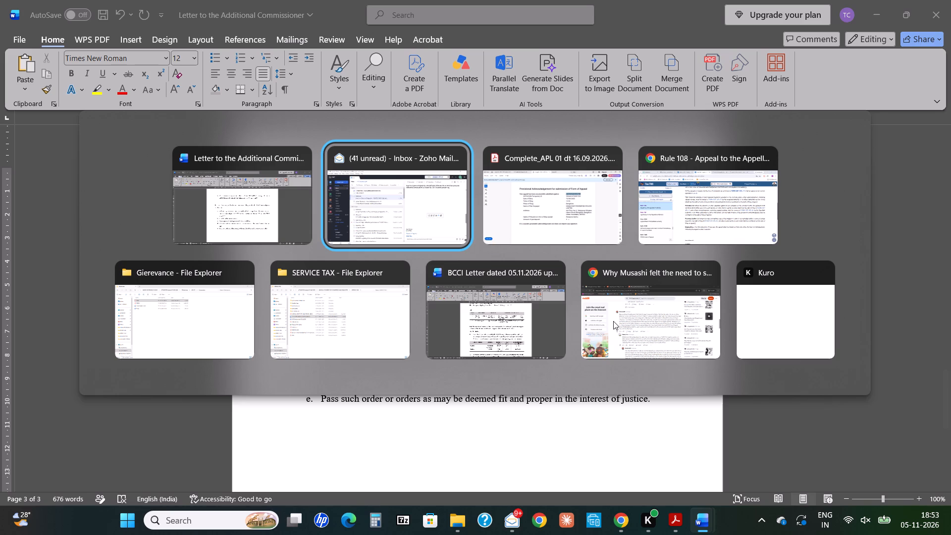
{"action": "key", "text": "alt+Tab"}
{"action": "key", "text": "alt+Down"}
{"action": "key", "text": "Page_Down"}
{"action": "key", "text": "Page_Down"}
{"action": "key", "text": "Page_Down"}
{"action": "key", "text": "Page_Down"}
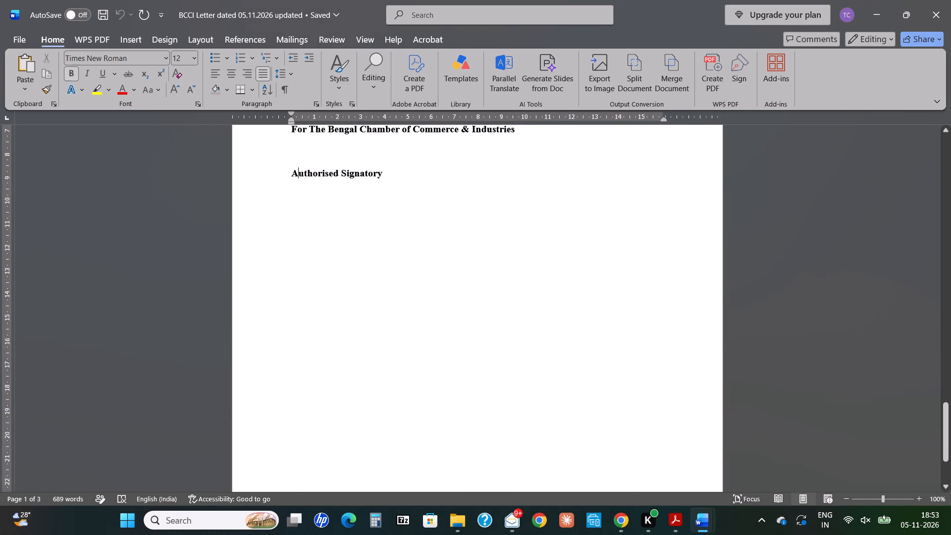
{"action": "key", "text": "Page_Up"}
{"action": "key", "text": "alt+Tab"}
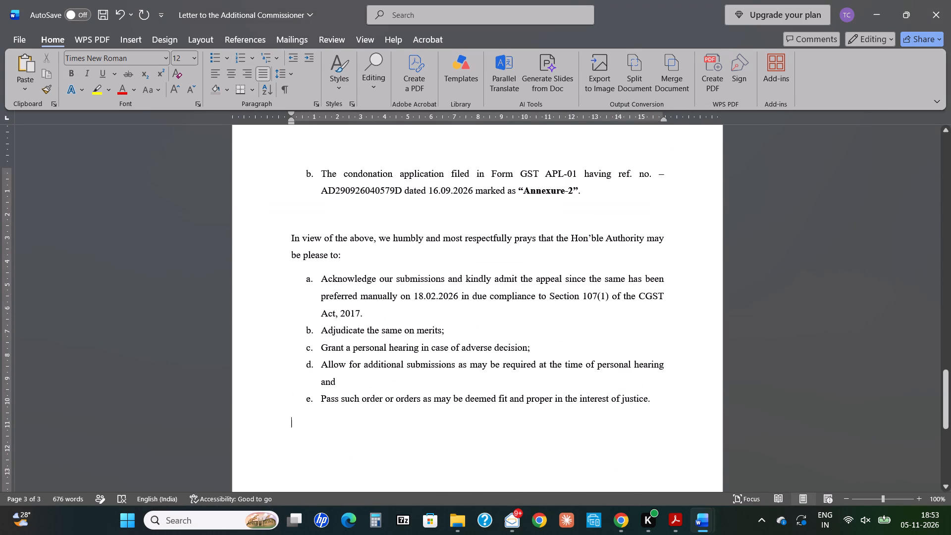
{"action": "type", "text": "An"}
{"action": "key", "text": "space"}
{"action": "key", "text": "BackSpace"}
{"action": "type", "text": "d for this act"}
{"action": "key", "text": "space"}
{"action": "key", "text": "alt+Tab"}
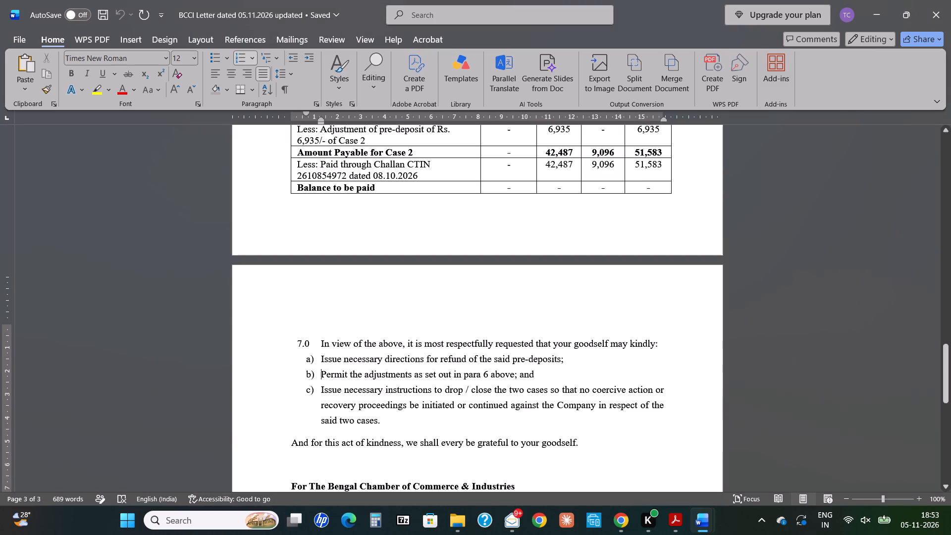
{"action": "key", "text": "alt+Tab"}
{"action": "type", "text": "of kindness,"}
{"action": "key", "text": "space"}
Complete the closing sentence with "we shall ever be grateful to your goodself.", checking it against the BCCI letter's wording.
{"action": "key", "text": "alt+Tab"}
{"action": "key", "text": "alt+Tab"}
{"action": "type", "text": "we shall ever be"}
{"action": "key", "text": "space"}
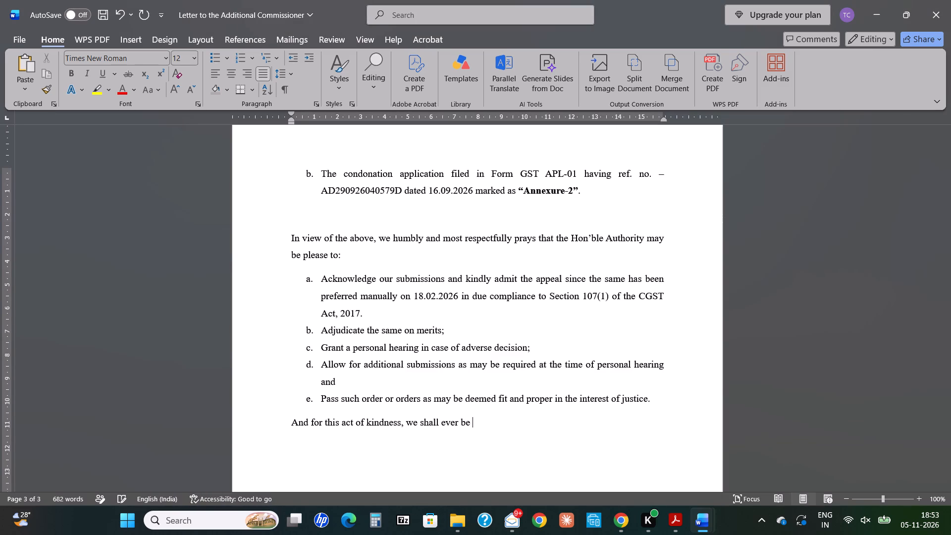
{"action": "type", "text": "grateful"}
{"action": "key", "text": "space"}
{"action": "key", "text": "alt+Tab"}
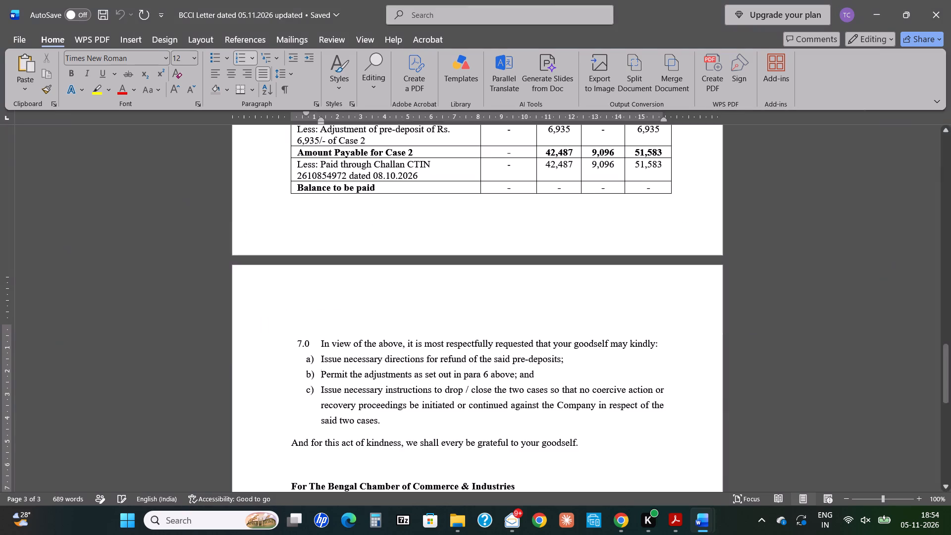
{"action": "key", "text": "alt+Tab"}
{"action": "type", "text": "to your so"}
{"action": "key", "text": "BackSpace"}
{"action": "key", "text": "BackSpace"}
{"action": "type", "text": "goodself."}
{"action": "key", "text": "alt+Tab"}
{"action": "key", "text": "alt+Tab"}
Leave blank space below the closing sentence and add "For MINDCOMP PROPERTIES PRIVATE LIMITED", with only the company name in bold.
{"action": "key", "text": "Return"}
{"action": "key", "text": "Return"}
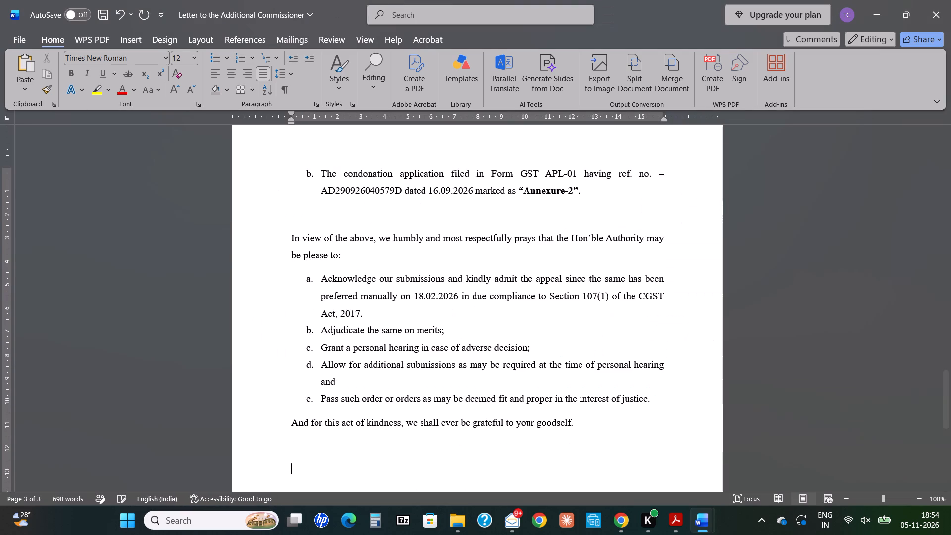
{"action": "key", "text": "Return"}
{"action": "type", "text": "For t"}
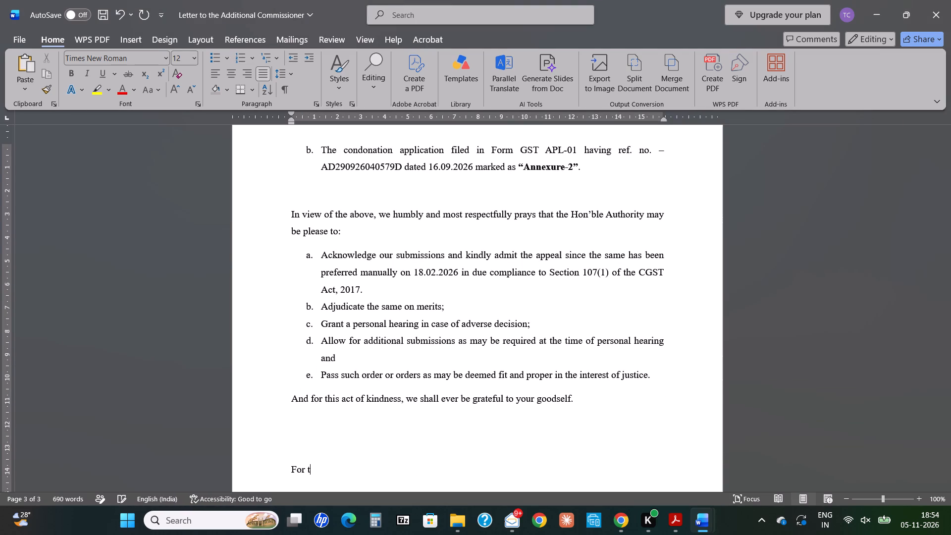
{"action": "key", "text": "BackSpace"}
{"action": "key", "text": "BackSpace"}
{"action": "type", "text": "MI"}
{"action": "key", "text": "BackSpace"}
{"action": "key", "text": "BackSpace"}
{"action": "key", "text": "BackSpace"}
{"action": "type", "text": "r"}
{"action": "key", "text": "space"}
{"action": "key", "text": "ctrl+b"}
{"action": "type", "text": "Mi"}
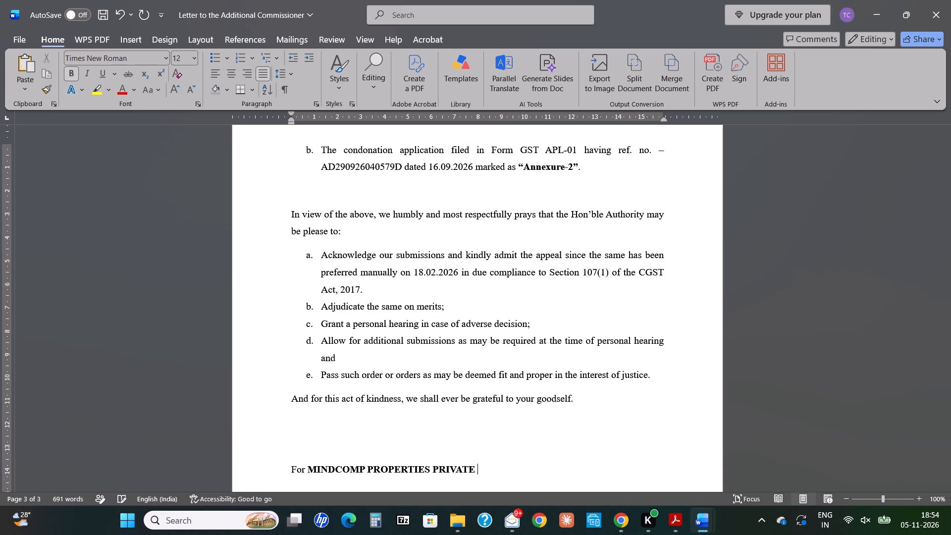
{"action": "key", "text": "BackSpace"}
{"action": "type", "text": "LIMITED"}
Leave a blank line below the company name and add "(Authorized Signatory)" in regular weight.
{"action": "key", "text": "Return"}
{"action": "key", "text": "Return"}
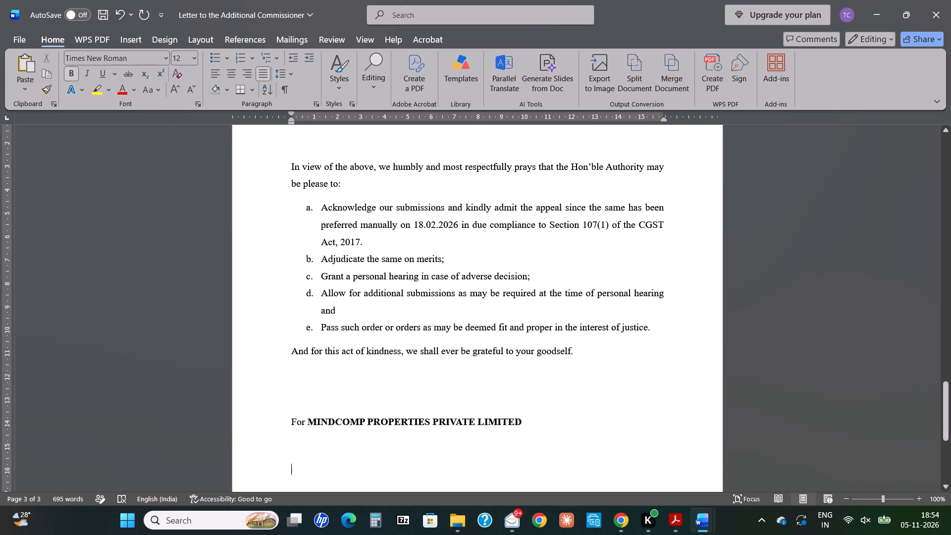
{"action": "type", "text": "(A"}
{"action": "key", "text": "BackSpace"}
{"action": "key", "text": "BackSpace"}
{"action": "key", "text": "ctrl+b"}
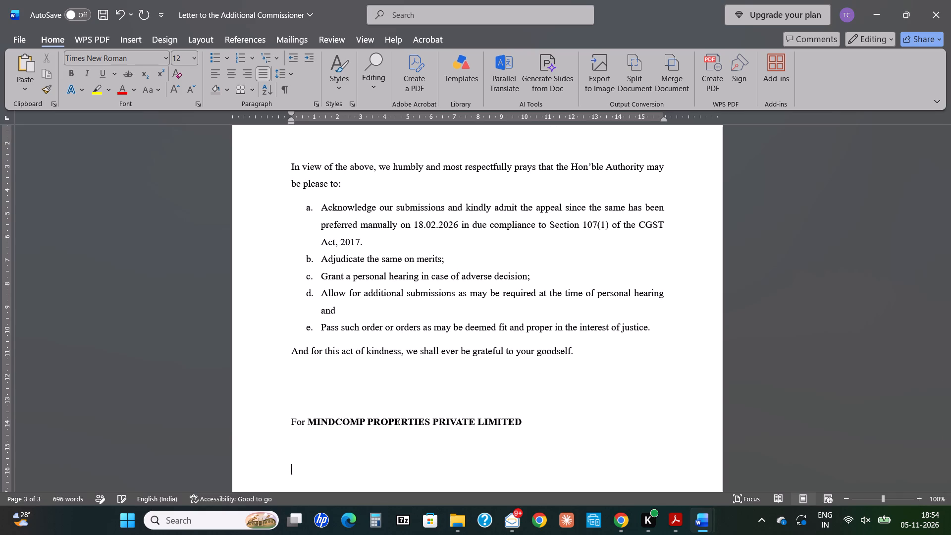
{"action": "key", "text": "shift+parenright"}
{"action": "key", "text": "shift+BackSpace"}
{"action": "type", "text": "(Authorized Singato"}
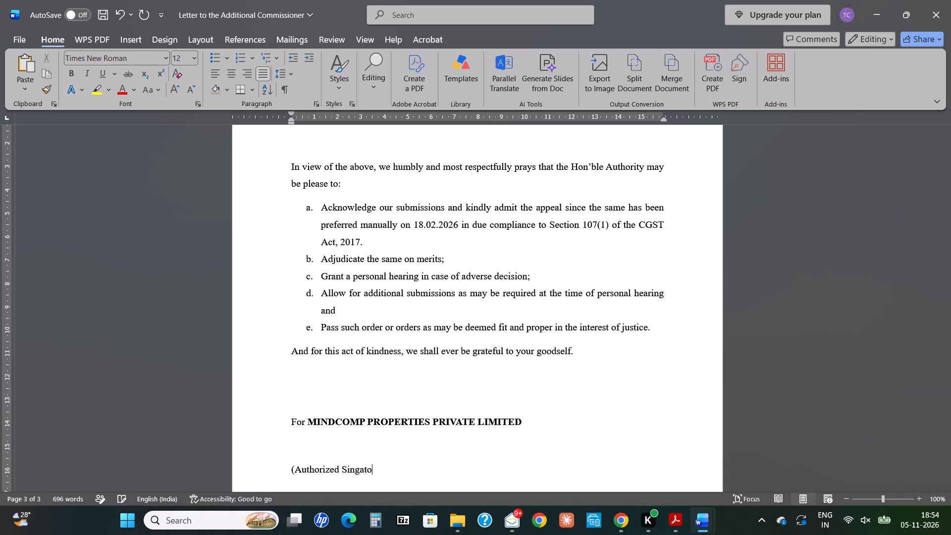
{"action": "key", "text": "BackSpace"}
{"action": "key", "text": "BackSpace"}
{"action": "key", "text": "BackSpace"}
{"action": "key", "text": "BackSpace"}
{"action": "key", "text": "BackSpace"}
{"action": "type", "text": "gnao"}
{"action": "key", "text": "BackSpace"}
{"action": "type", "text": "tory)"}
Add the line "Date: 06.11.2026" below the authorized signatory line.
{"action": "key", "text": "Return"}
{"action": "type", "text": "Date:"}
{"action": "key", "text": "space"}
{"action": "type", "text": "15.09.202"}
{"action": "key", "text": "ctrl+BackSpace"}
{"action": "key", "text": "ctrl+BackSpace"}
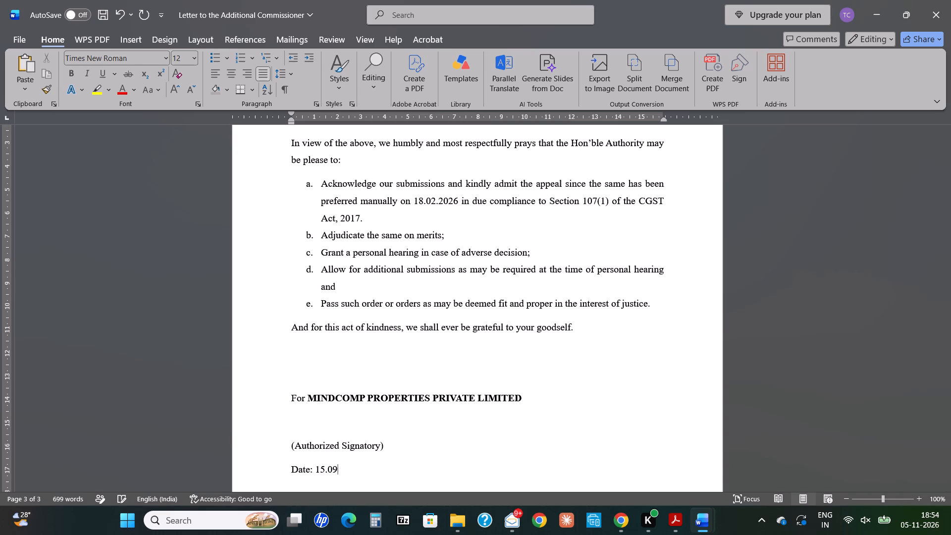
{"action": "key", "text": "ctrl+BackSpace"}
{"action": "key", "text": "ctrl+BackSpace"}
{"action": "key", "text": "ctrl+BackSpace"}
{"action": "type", "text": "05.11"}
{"action": "key", "text": "BackSpace"}
{"action": "key", "text": "BackSpace"}
{"action": "key", "text": "BackSpace"}
{"action": "key", "text": "BackSpace"}
{"action": "type", "text": "6.11.2026"}
Save the letter and copy its entire text.
{"action": "key", "text": "ctrl+s"}
{"action": "key", "text": "ctrl+a"}
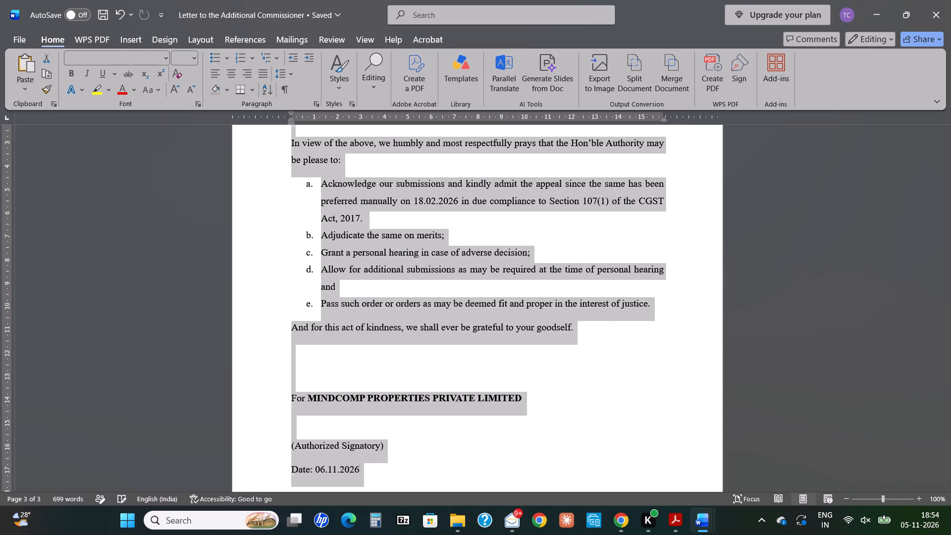
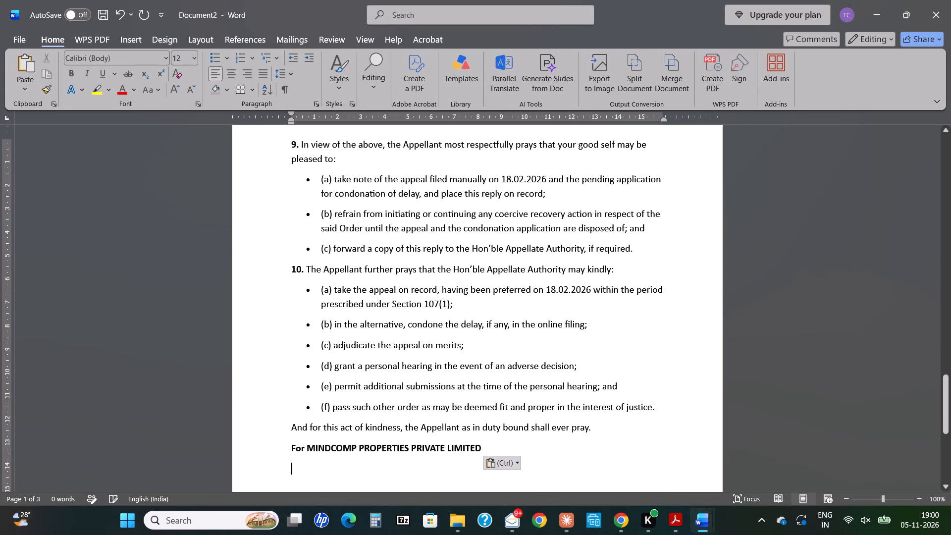
{"action": "scroll", "coordinate": [633, 169], "scroll_direction": "up", "scroll_amount": 12}
{"action": "scroll", "coordinate": [633, 169], "scroll_direction": "down", "scroll_amount": 2}
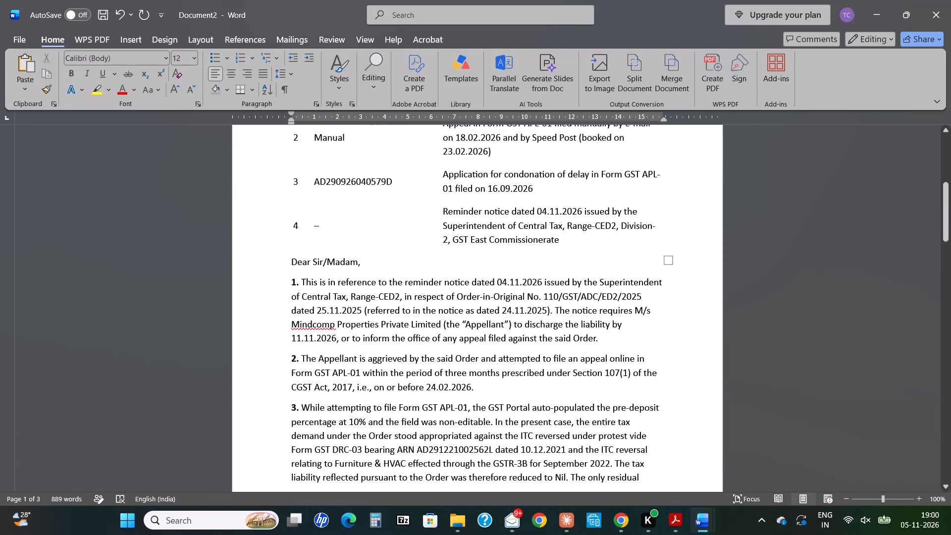
{"action": "scroll", "coordinate": [633, 169], "scroll_direction": "down", "scroll_amount": 1}
In the Letter to the Additional Commissioner, number the opening paragraph as 1 and align its text with the page's left margin.
{"action": "key", "text": "alt+Tab"}
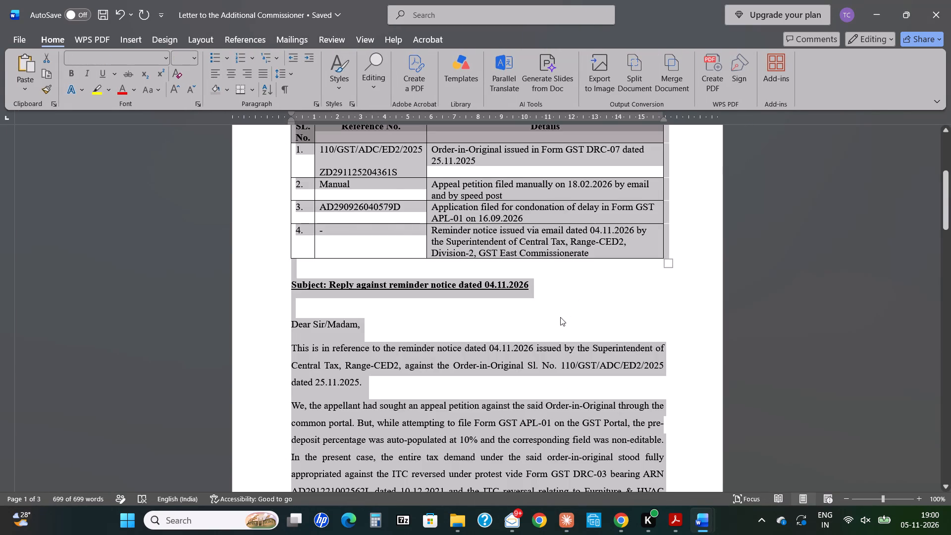
{"action": "key", "text": "alt+Tab"}
{"action": "key", "text": "alt+Tab"}
{"action": "left_click", "coordinate": [290, 350]}
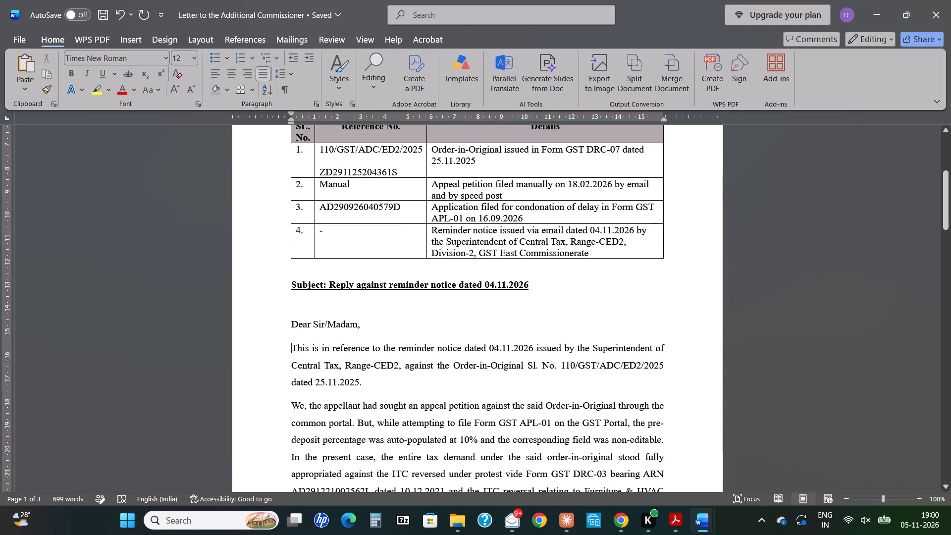
{"action": "type", "text": "1."}
{"action": "key", "text": "space"}
{"action": "key", "text": "alt+Tab"}
{"action": "key", "text": "alt+Tab"}
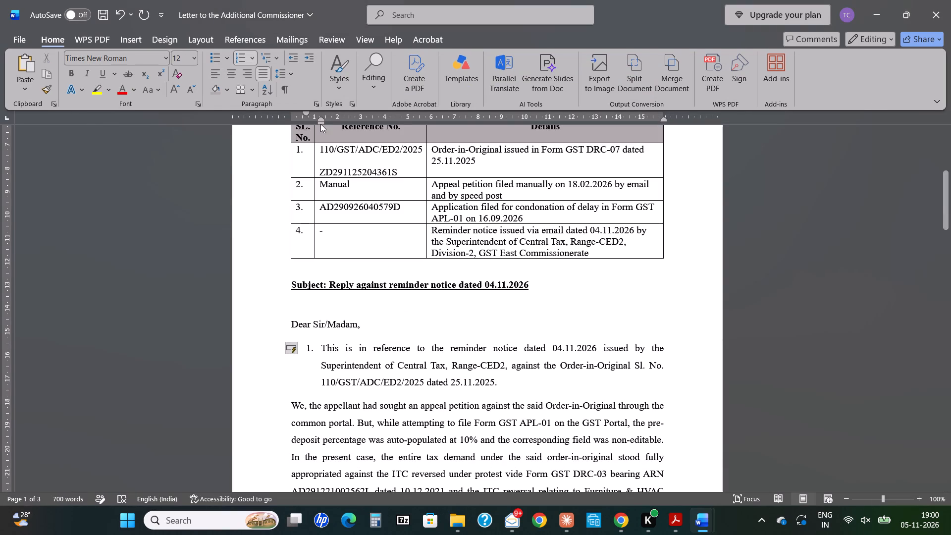
{"action": "left_click_drag", "start_coordinate": [320, 123], "coordinate": [296, 126]}
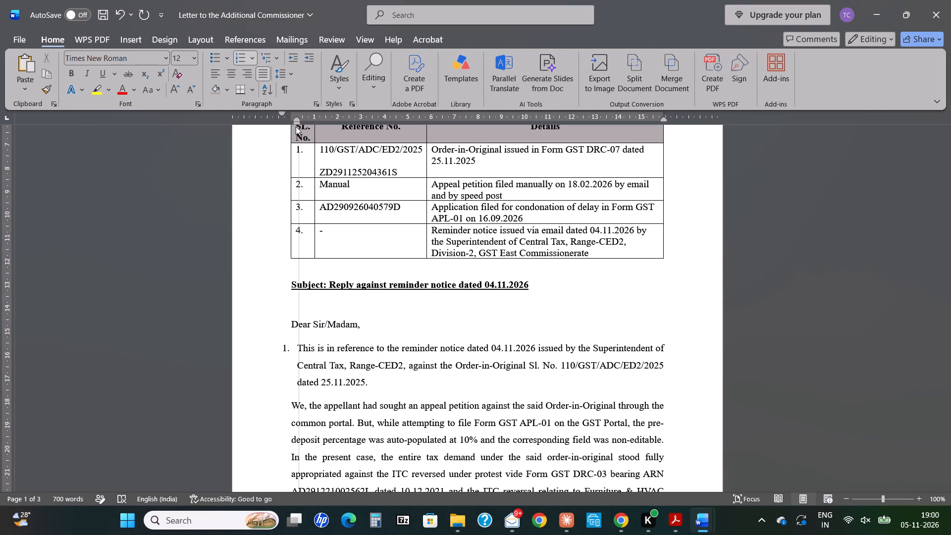
{"action": "left_click_drag", "start_coordinate": [296, 126], "coordinate": [293, 128]}
{"action": "key", "text": "alt+Tab"}
{"action": "key", "text": "alt+Tab"}
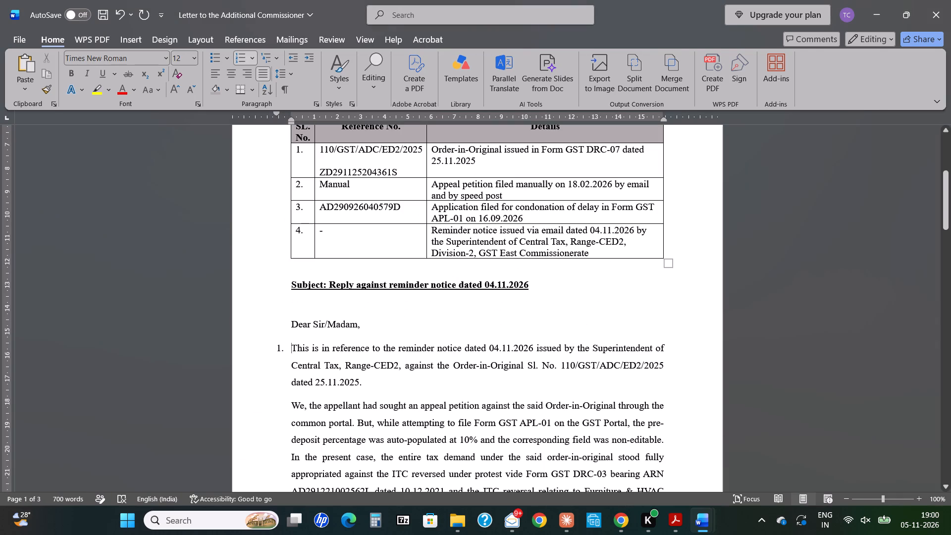
Compare the draft letter's opening paragraphs with the reframed version in the new document.
{"action": "key", "text": "Down"}
{"action": "key", "text": "ctrl+Down"}
{"action": "key", "text": "Left"}
{"action": "key", "text": "Right"}
{"action": "key", "text": "alt+Tab"}
{"action": "key", "text": "alt+Tab"}
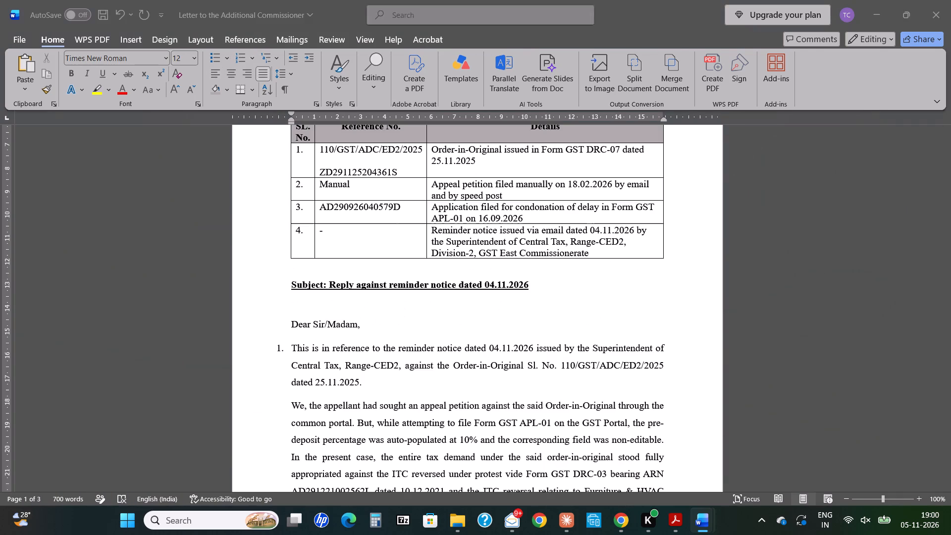
{"action": "key", "text": "alt+Tab"}
{"action": "key", "text": "alt+Tab"}
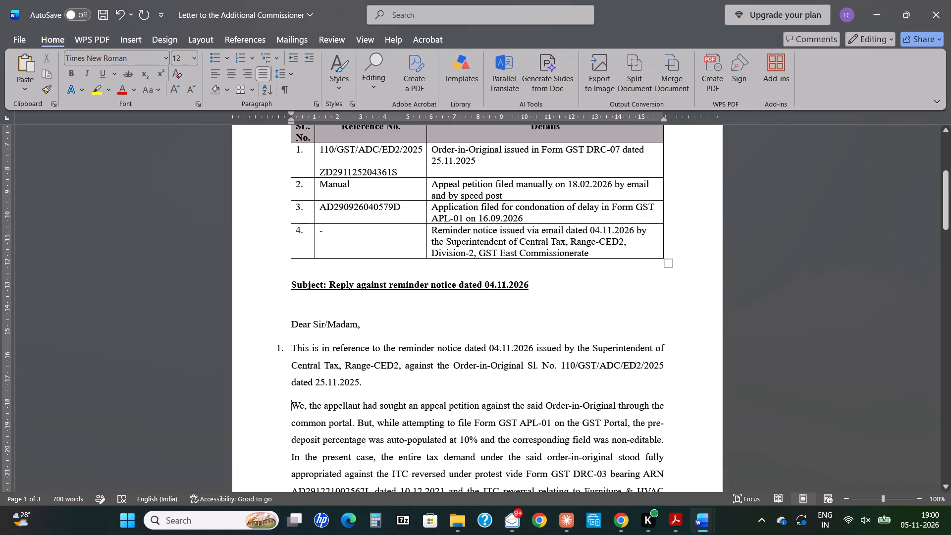
{"action": "key", "text": "Right"}
{"action": "key", "text": "Right"}
{"action": "key", "text": "Up"}
{"action": "key", "text": "alt+Tab"}
{"action": "key", "text": "alt+Tab"}
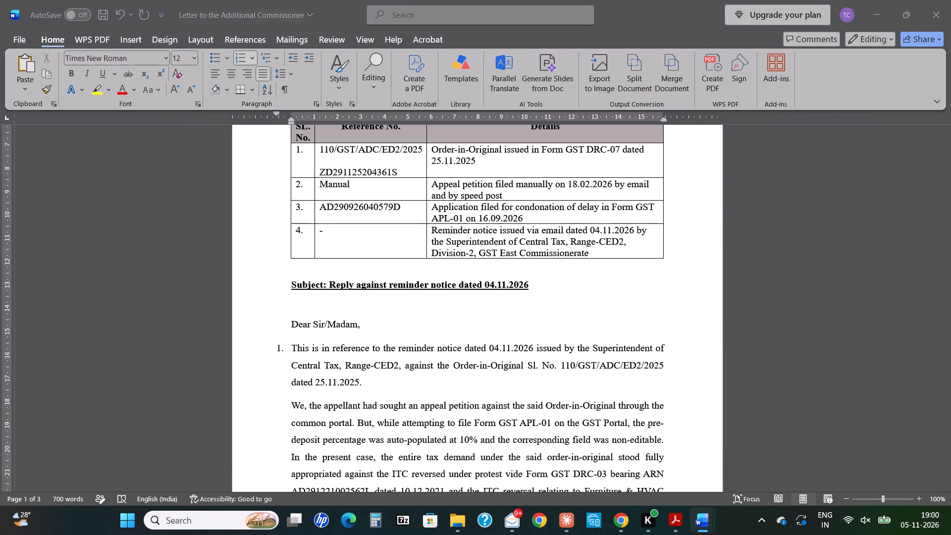
{"action": "key", "text": "alt+Tab"}
{"action": "key", "text": "alt+Tab"}
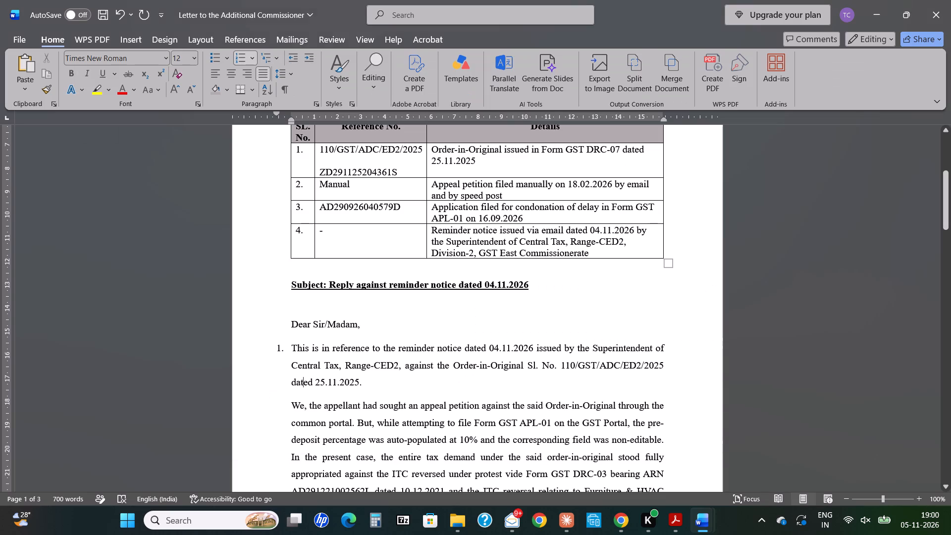
In paragraph 1 of the draft letter, replace "against the" before "Order-in-Original" with "in respect of".
{"action": "key", "text": "ctrl+Right"}
{"action": "key", "text": "ctrl+Right"}
{"action": "key", "text": "ctrl+Right"}
{"action": "key", "text": "ctrl+Up"}
{"action": "key", "text": "ctrl+Right"}
{"action": "key", "text": "ctrl+Down"}
{"action": "key", "text": "Up"}
{"action": "key", "text": "Up"}
{"action": "key", "text": "ctrl+Right"}
{"action": "key", "text": "ctrl+Right"}
{"action": "key", "text": "ctrl+Right"}
{"action": "key", "text": "ctrl+Right"}
{"action": "key", "text": "ctrl+Right"}
{"action": "key", "text": "ctrl+Right"}
{"action": "key", "text": "ctrl+Right"}
{"action": "type", "text": "in respect"}
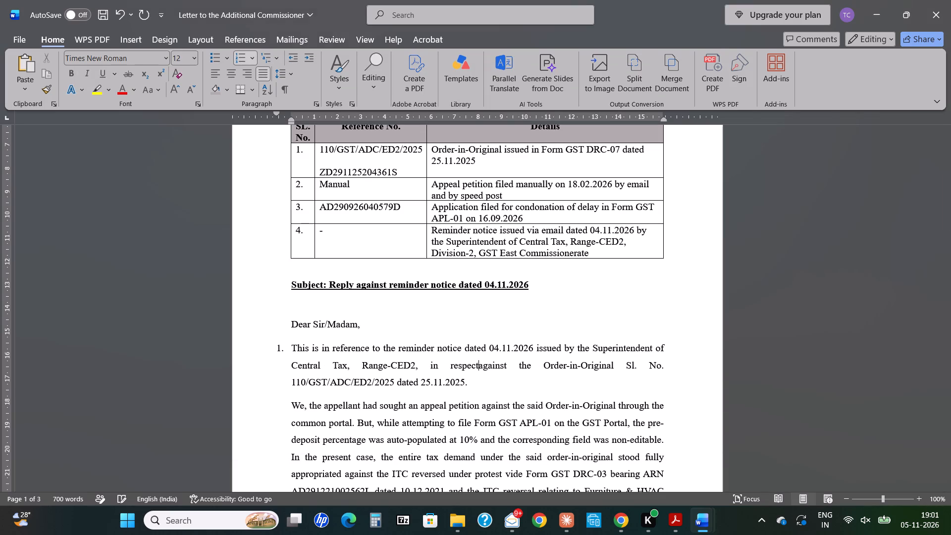
{"action": "key", "text": "space"}
{"action": "key", "text": "alt+Tab"}
{"action": "key", "text": "alt+Tab"}
{"action": "type", "text": "of"}
{"action": "key", "text": "space"}
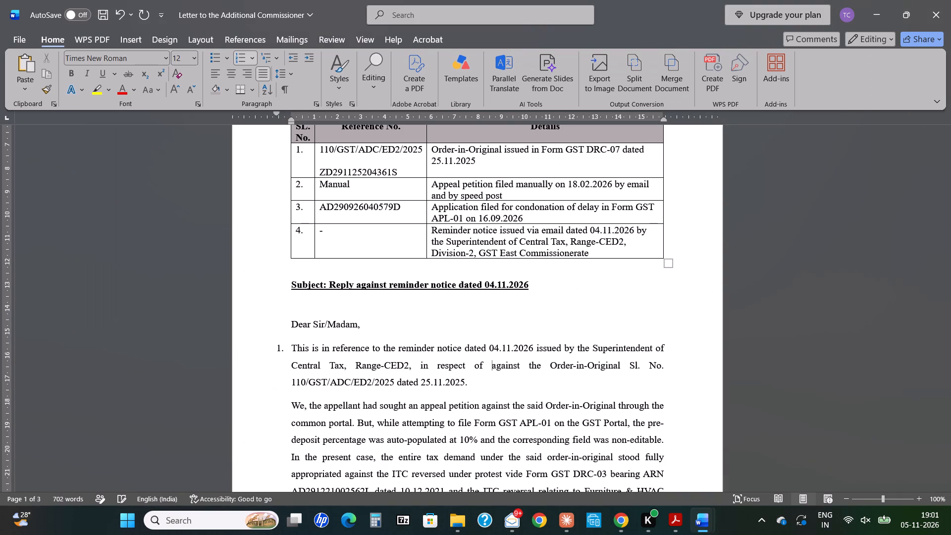
{"action": "key", "text": "ctrl+Delete"}
{"action": "key", "text": "ctrl+Delete"}
Compare the draft letter's first two paragraphs with paragraphs 1 and 2 of the reframed version in the other document.
{"action": "key", "text": "alt+Tab"}
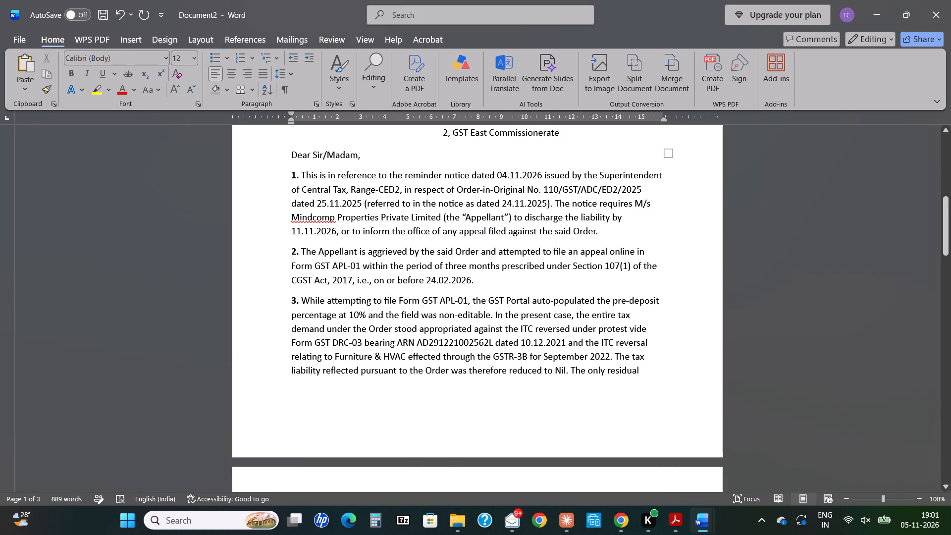
{"action": "key", "text": "alt+Tab"}
{"action": "key", "text": "alt+Tab"}
{"action": "key", "text": "alt+Tab"}
{"action": "key", "text": "alt+Tab"}
{"action": "key", "text": "alt+Tab"}
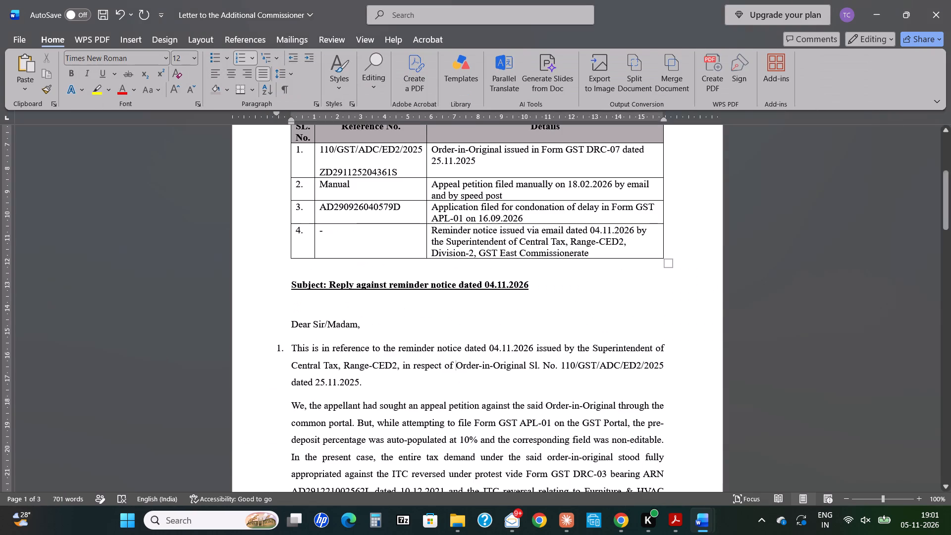
{"action": "key", "text": "Down"}
{"action": "key", "text": "alt+Tab"}
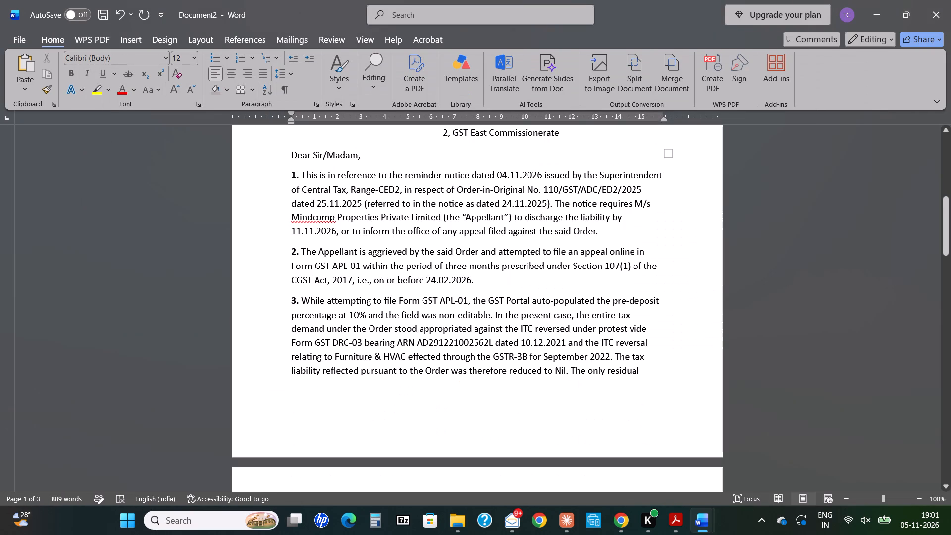
{"action": "key", "text": "alt+Tab"}
{"action": "key", "text": "alt+Tab"}
{"action": "key", "text": "alt+Tab"}
{"action": "key", "text": "ctrl+Right"}
{"action": "key", "text": "alt+Tab"}
{"action": "key", "text": "alt+Tab"}
{"action": "key", "text": "alt+Tab"}
{"action": "key", "text": "alt+Tab"}
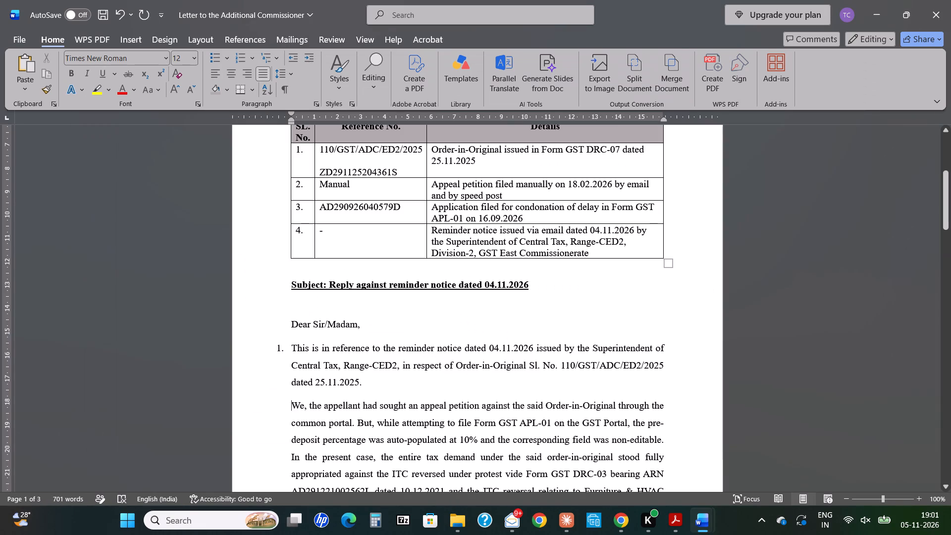
{"action": "key", "text": "alt+Tab"}
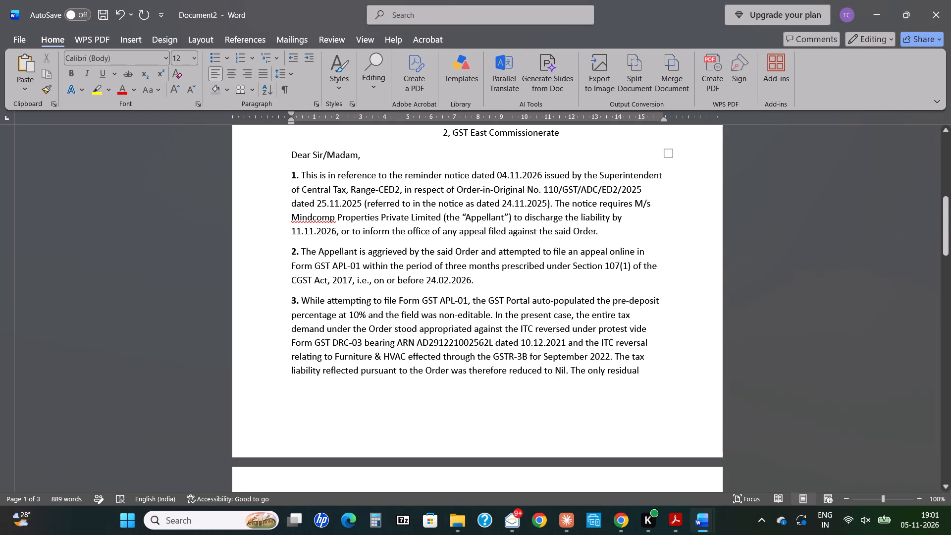
In the draft's second paragraph, enclose "the appellant" after "We," in parentheses.
{"action": "key", "text": "alt+Tab"}
{"action": "key", "text": "ctrl+Right"}
{"action": "key", "text": "ctrl+Right"}
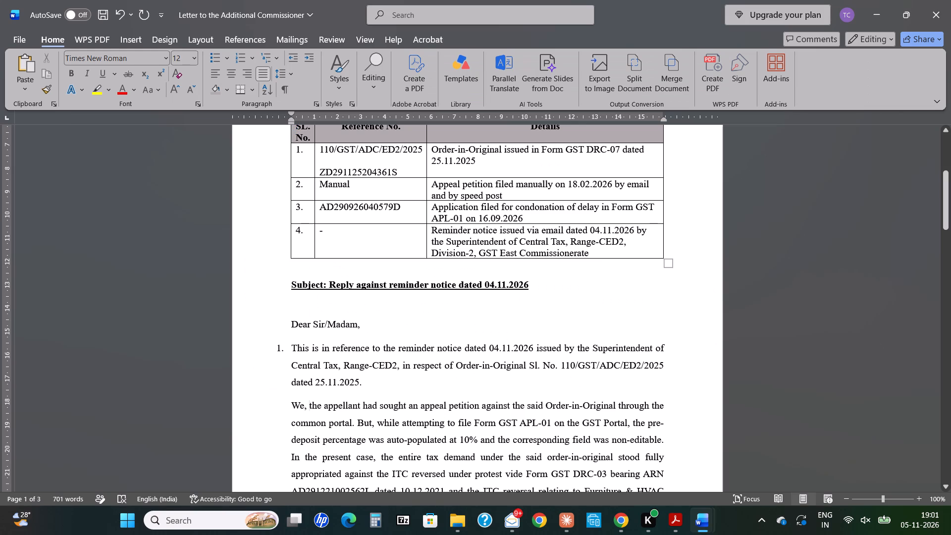
{"action": "key", "text": "shift+quotedbl"}
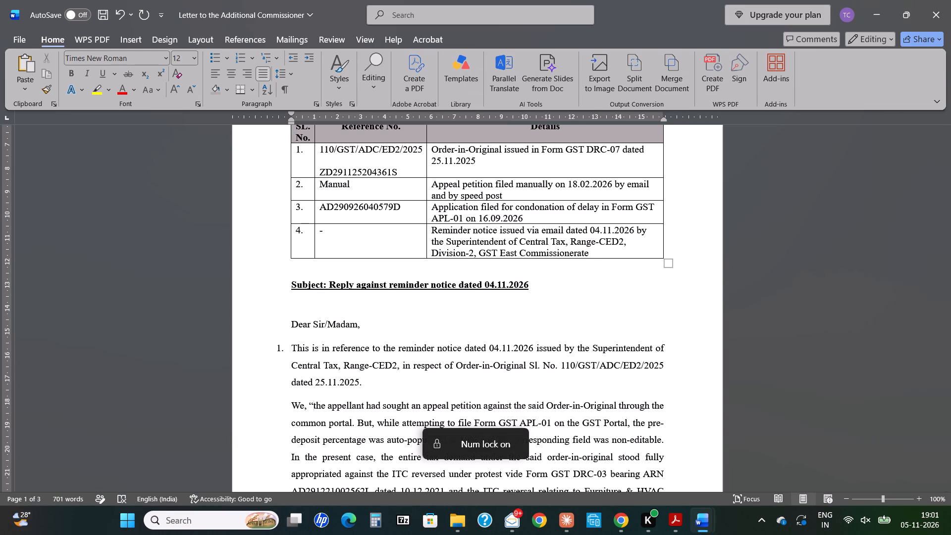
{"action": "key", "text": "BackSpace"}
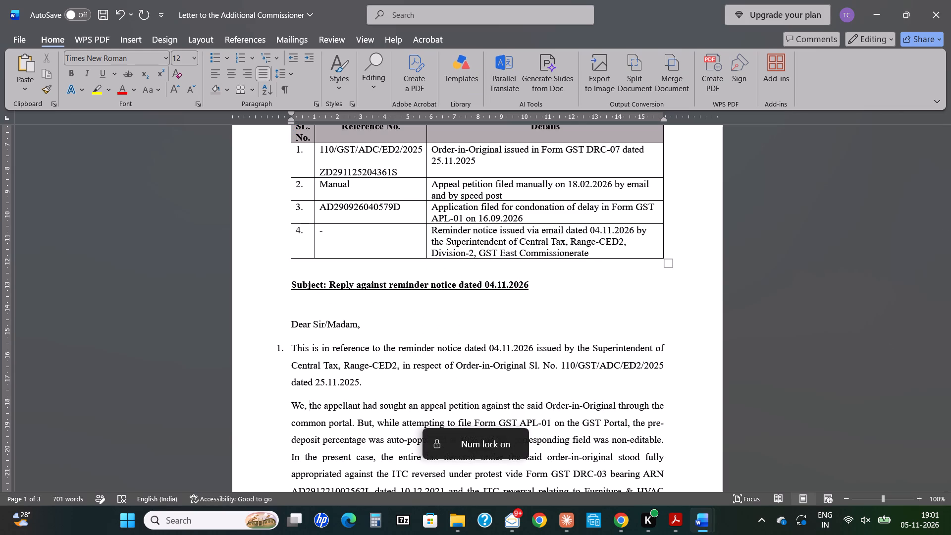
{"action": "key", "text": "shift+braceleft"}
{"action": "key", "text": "BackSpace"}
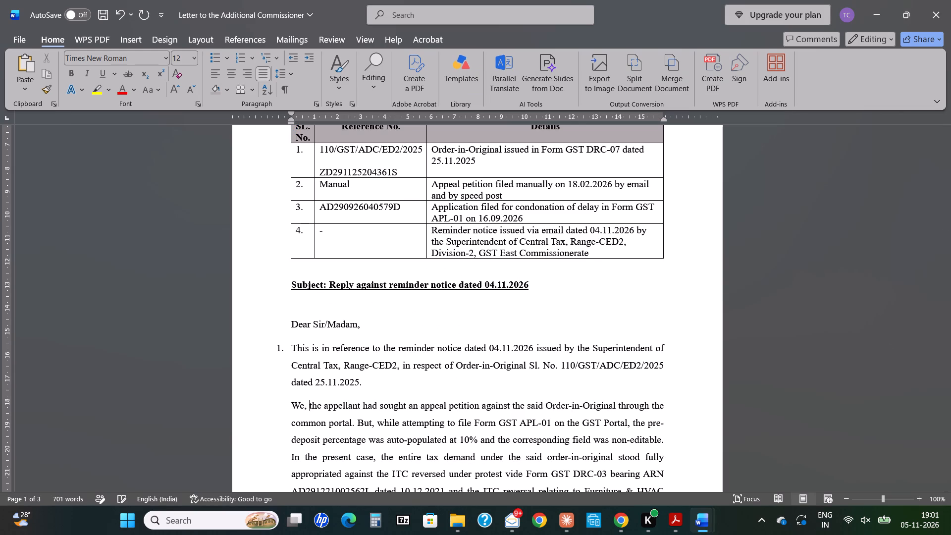
{"action": "key", "text": "shift+parenleft"}
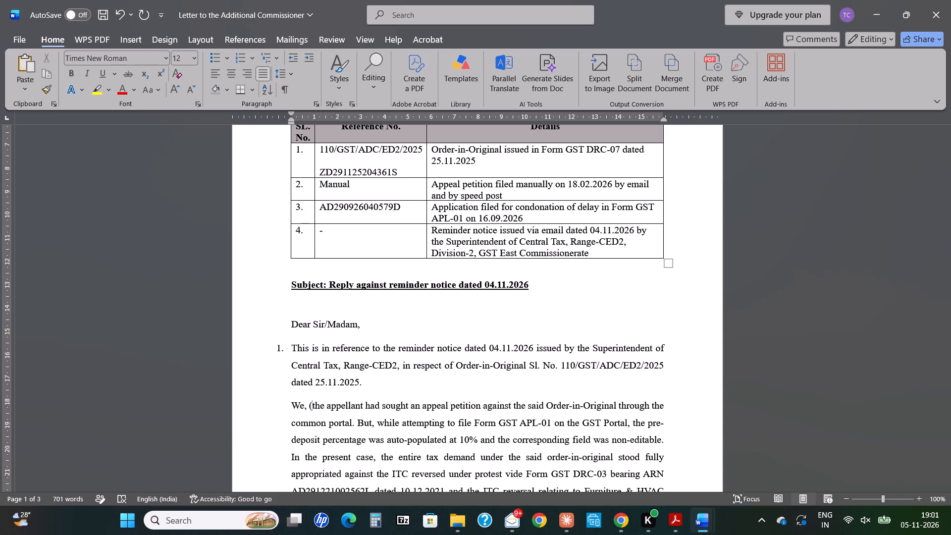
{"action": "key", "text": "ctrl+Right"}
{"action": "key", "text": "ctrl+Right"}
{"action": "key", "text": "BackSpace"}
{"action": "key", "text": "shift+parenright"}
Add double quotation marks around "the appellant" inside the parentheses and a space after the closing parenthesis.
{"action": "key", "text": "alt+Tab"}
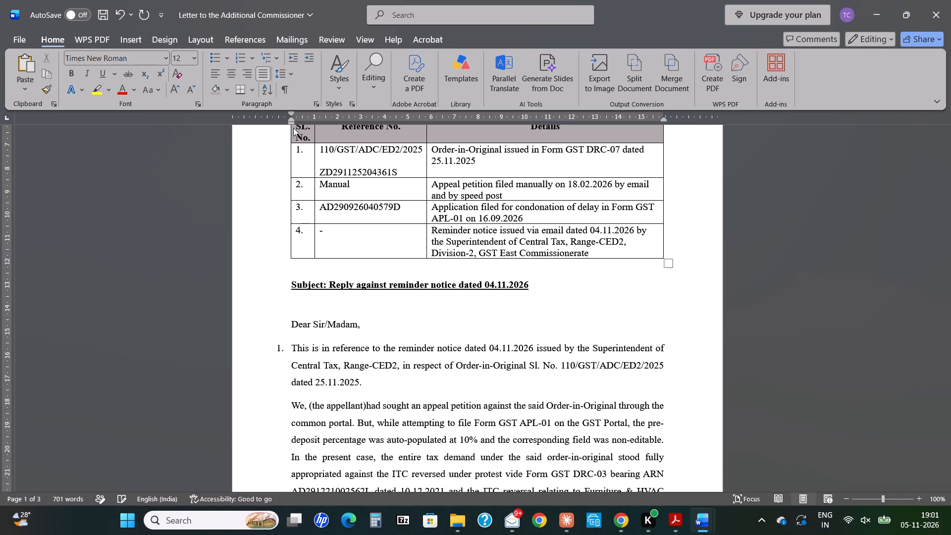
{"action": "key", "text": "alt+Tab"}
{"action": "key", "text": "Left"}
{"action": "key", "text": "shift+quotedbl"}
{"action": "key", "text": "Left"}
{"action": "key", "text": "Left"}
{"action": "key", "text": "Left"}
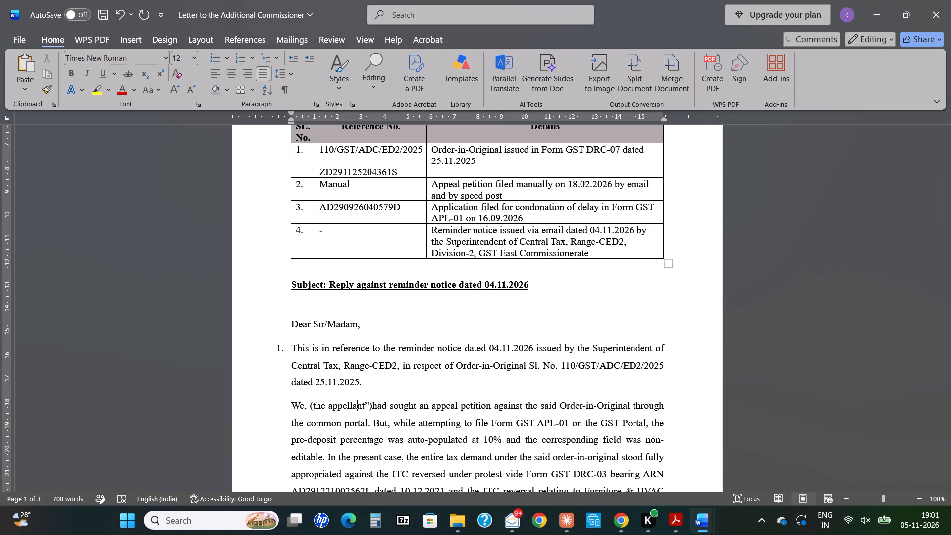
{"action": "key", "text": "ctrl+Left"}
{"action": "key", "text": "ctrl+Left"}
{"action": "type", "text": "\""}
{"action": "key", "text": "space"}
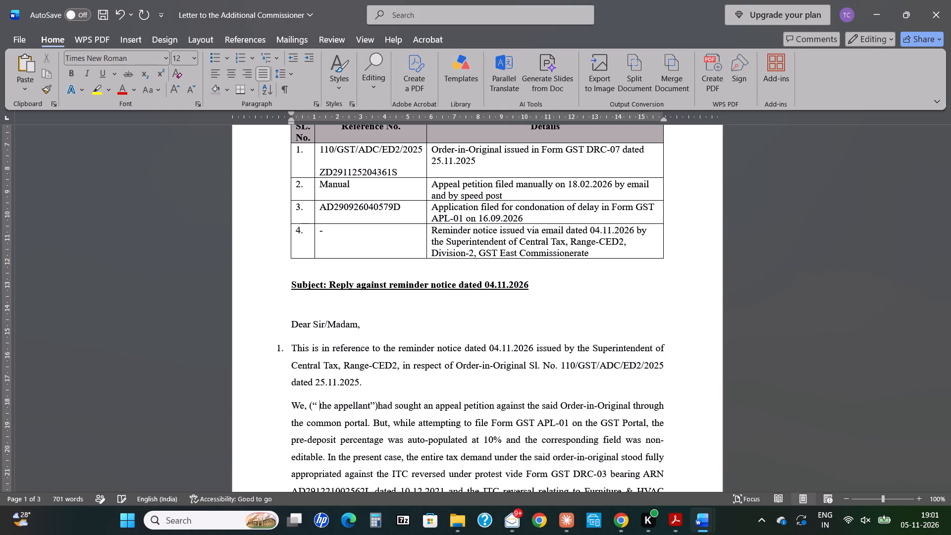
{"action": "key", "text": "BackSpace"}
{"action": "key", "text": "ctrl+Right"}
{"action": "key", "text": "ctrl+Right"}
{"action": "key", "text": "ctrl+Right"}
{"action": "key", "text": "space"}
After the bracketed "the appellant", insert "is aggrieved by the said Order and", following the reframed paragraph 2.
{"action": "key", "text": "alt+Tab"}
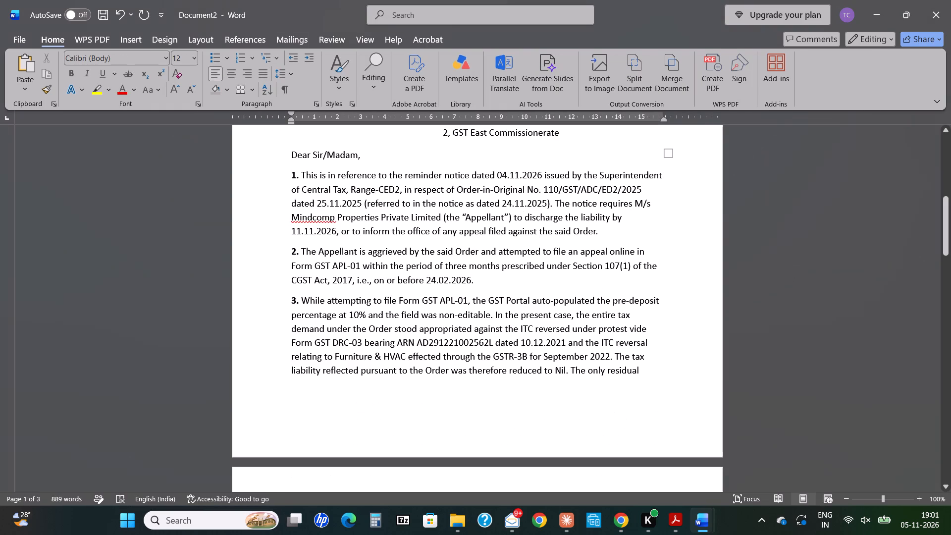
{"action": "key", "text": "alt+Tab"}
{"action": "type", "text": "is aggrieved by the"}
{"action": "key", "text": "space"}
{"action": "key", "text": "alt+Tab"}
{"action": "key", "text": "alt+Tab"}
{"action": "type", "text": "said"}
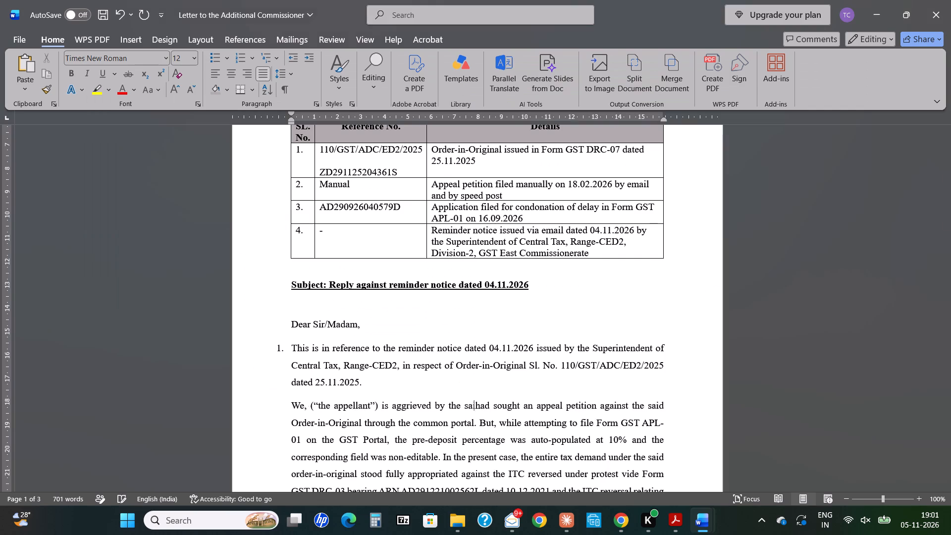
{"action": "key", "text": "space"}
{"action": "key", "text": "alt+Tab"}
{"action": "key", "text": "alt+Tab"}
{"action": "type", "text": "Order and"}
{"action": "key", "text": "space"}
In the same sentence, replace "had sought an" before "appeal petition" with "attempted to filed an".
{"action": "key", "text": "alt+Tab"}
{"action": "key", "text": "alt+Tab"}
{"action": "type", "text": "attemep"}
{"action": "key", "text": "BackSpace"}
{"action": "key", "text": "BackSpace"}
{"action": "type", "text": "pted"}
{"action": "key", "text": "space"}
{"action": "key", "text": "alt+Tab"}
{"action": "key", "text": "alt+Tab"}
{"action": "type", "text": "to filed an"}
{"action": "key", "text": "space"}
{"action": "key", "text": "alt+Tab"}
{"action": "key", "text": "alt+Tab"}
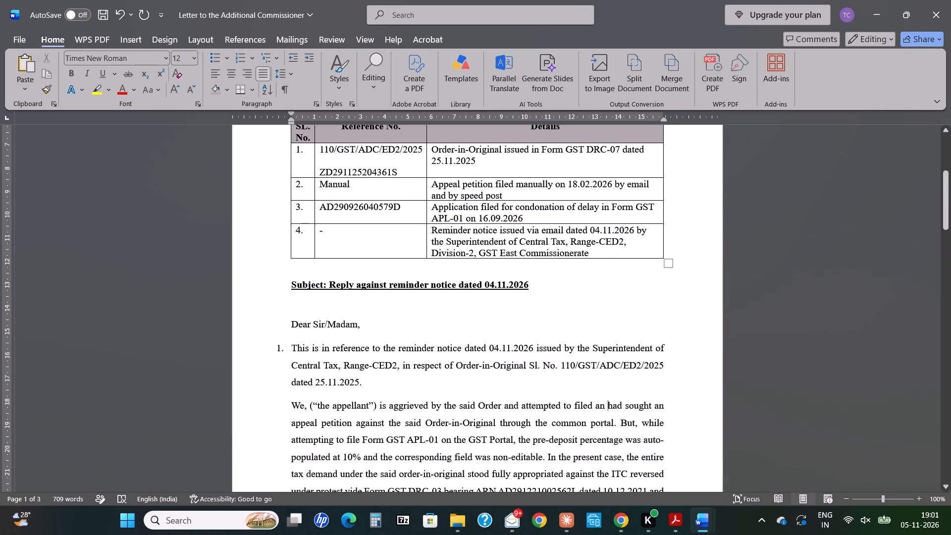
{"action": "key", "text": "ctrl+Delete"}
{"action": "key", "text": "ctrl+Delete"}
{"action": "key", "text": "ctrl+Delete"}
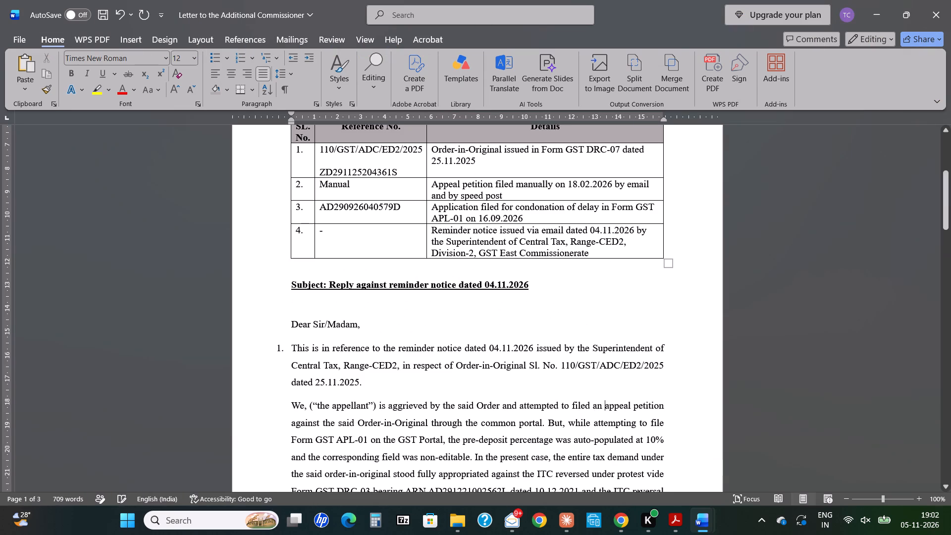
Delete "against the said Order-in-Original" after "appeal petition" in the draft's second paragraph.
{"action": "key", "text": "alt+Tab"}
{"action": "key", "text": "alt+Tab"}
{"action": "key", "text": "ctrl+Right"}
{"action": "key", "text": "ctrl+Right"}
{"action": "key", "text": "ctrl+Right"}
{"action": "key", "text": "ctrl+Left"}
{"action": "key", "text": "ctrl+Delete"}
{"action": "key", "text": "ctrl+Delete"}
{"action": "key", "text": "ctrl+Delete"}
{"action": "key", "text": "ctrl+Delete"}
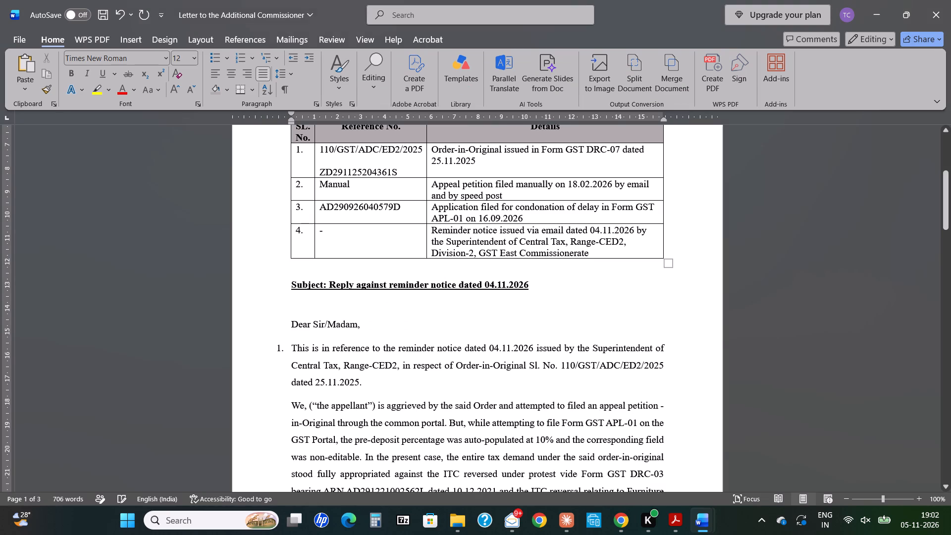
{"action": "key", "text": "ctrl+Delete"}
{"action": "key", "text": "ctrl+Delete"}
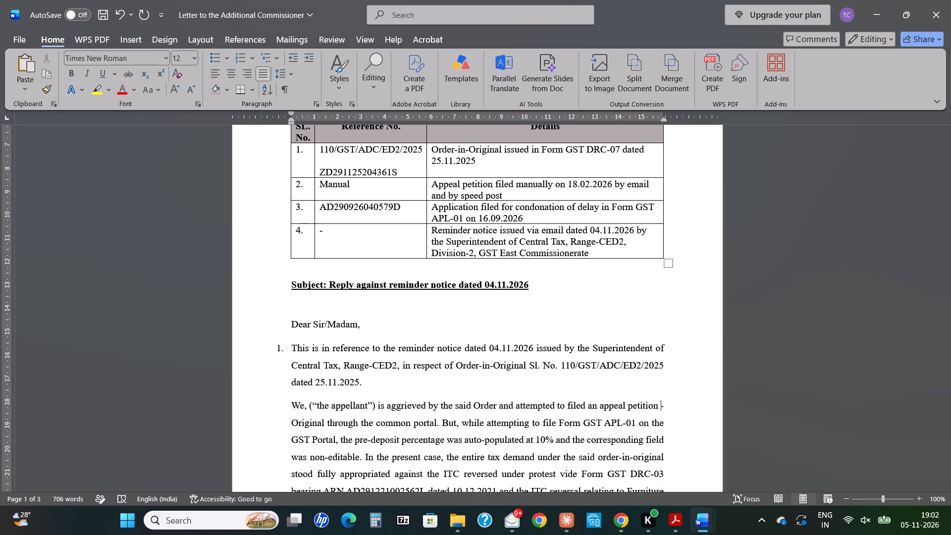
{"action": "key", "text": "ctrl+Delete"}
{"action": "key", "text": "ctrl+Delete"}
Following the reframed paragraph 2, insert ", within the period" after "through the common portal" in the draft.
{"action": "key", "text": "alt+Tab"}
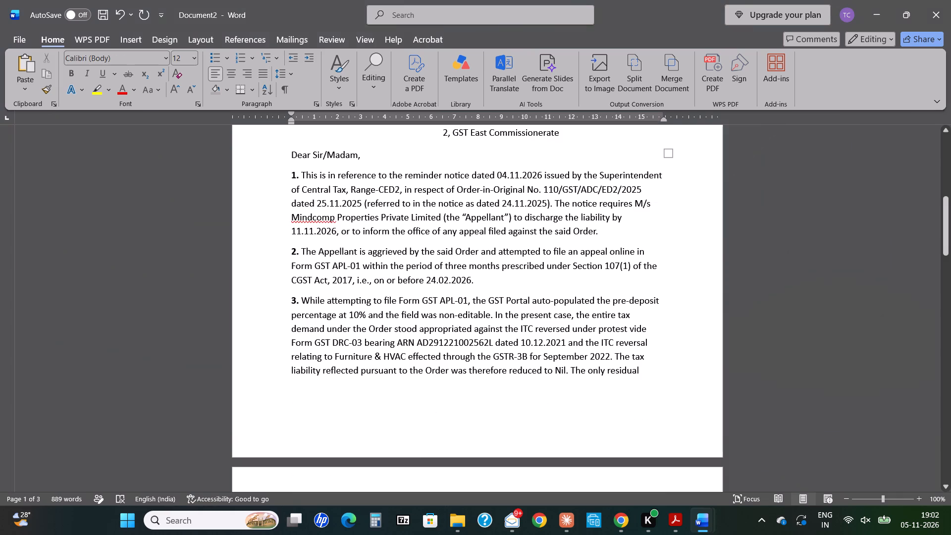
{"action": "key", "text": "alt+Tab"}
{"action": "key", "text": "ctrl+Right"}
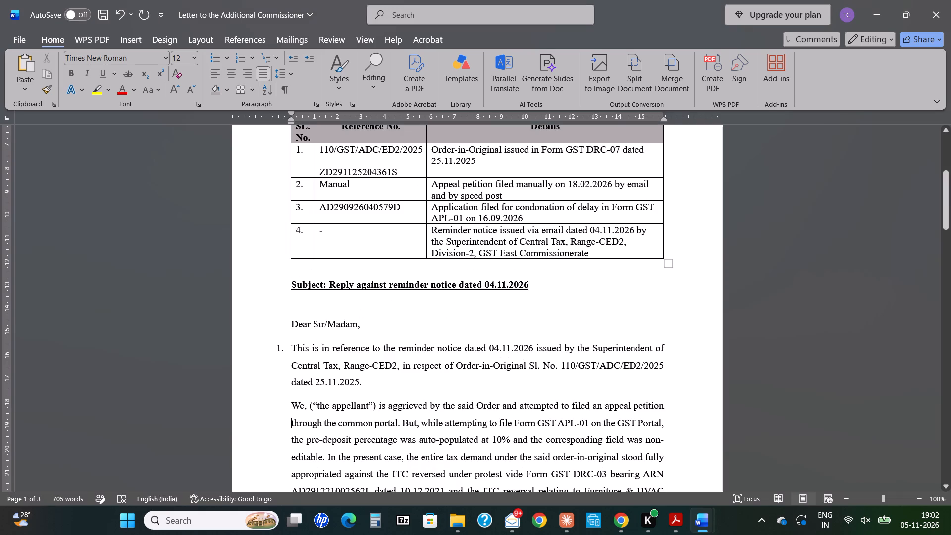
{"action": "key", "text": "ctrl+Right"}
{"action": "key", "text": "ctrl+Right"}
{"action": "key", "text": "ctrl+Right"}
{"action": "key", "text": "ctrl+Right"}
{"action": "key", "text": "alt+Tab"}
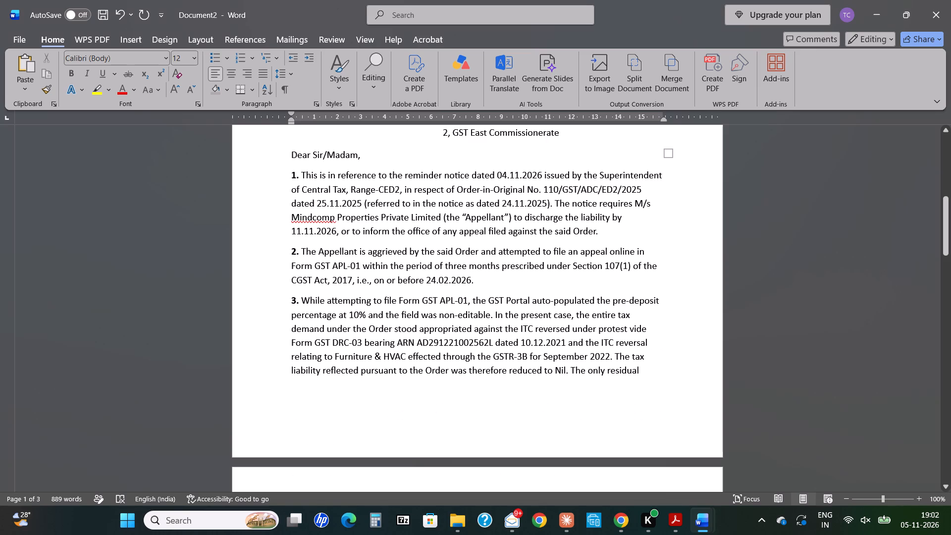
{"action": "key", "text": "alt+Tab"}
{"action": "key", "text": "alt+Tab"}
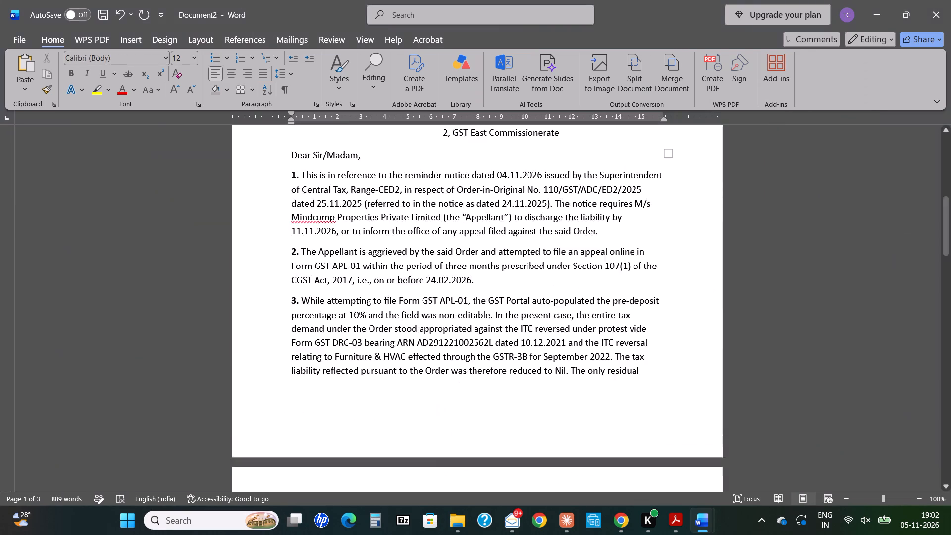
{"action": "key", "text": "alt+Tab"}
{"action": "key", "text": "alt+Tab"}
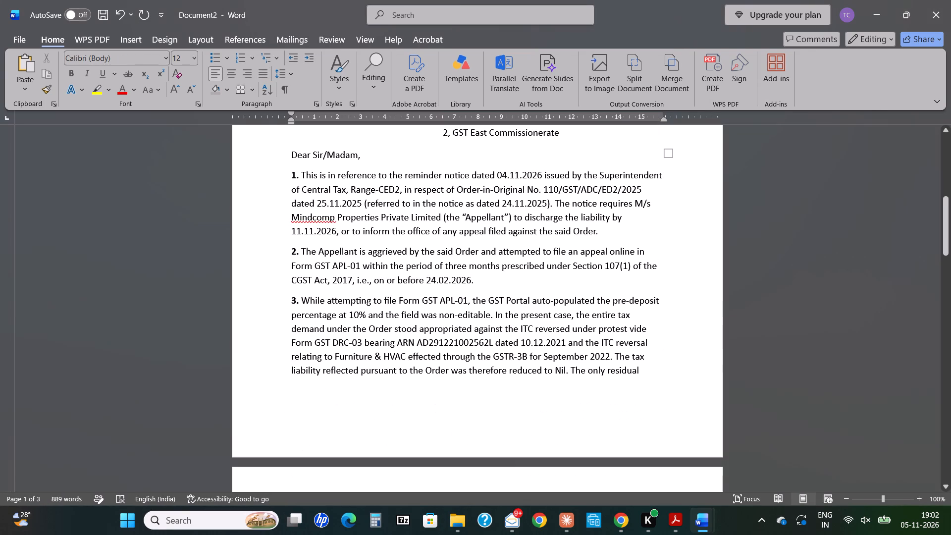
{"action": "key", "text": "alt+Tab"}
{"action": "key", "text": "Left"}
{"action": "key", "text": "Left"}
{"action": "key", "text": "alt+Tab"}
{"action": "key", "text": "alt+Tab"}
{"action": "type", "text": ", withing"}
{"action": "key", "text": "space"}
{"action": "key", "text": "alt+Tab"}
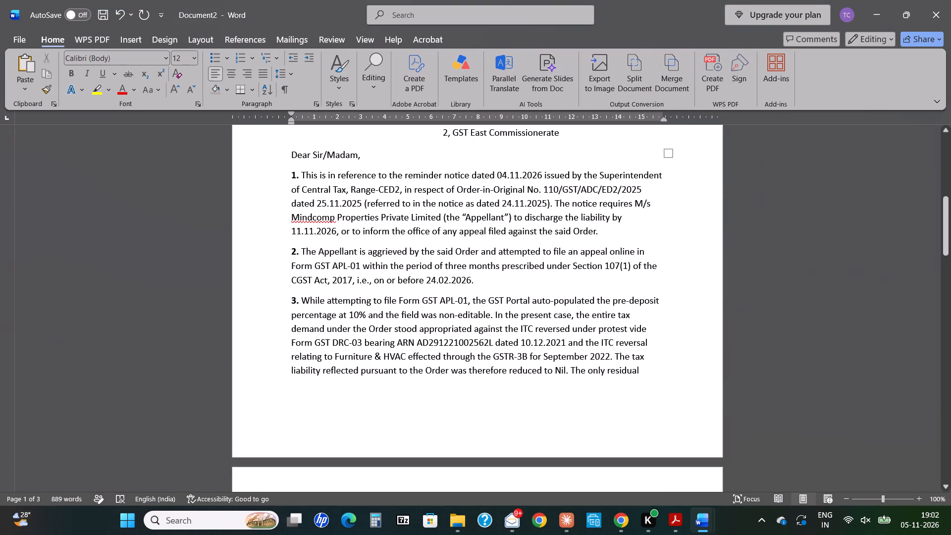
{"action": "key", "text": "alt+Tab"}
{"action": "key", "text": "BackSpace"}
{"action": "key", "text": "BackSpace"}
{"action": "key", "text": "space"}
{"action": "type", "text": "the"}
{"action": "key", "text": "space"}
{"action": "key", "text": "BackSpace"}
{"action": "key", "text": "BackSpace"}
{"action": "key", "text": "BackSpace"}
{"action": "key", "text": "BackSpace"}
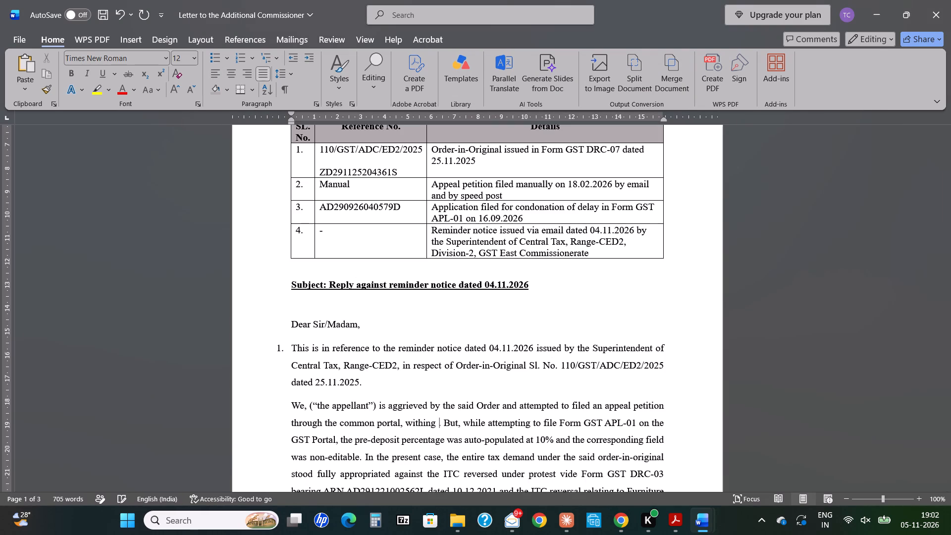
{"action": "key", "text": "BackSpace"}
{"action": "key", "text": "BackSpace"}
{"action": "key", "text": "BackSpace"}
{"action": "key", "text": "space"}
{"action": "key", "text": "BackSpace"}
{"action": "type", "text": "n the period"}
{"action": "key", "text": "space"}
Continue the inserted phrase after "within the period" with "of three months prescribed".
{"action": "key", "text": "alt+Tab"}
{"action": "key", "text": "alt+Tab"}
{"action": "type", "text": "of three months"}
{"action": "key", "text": "space"}
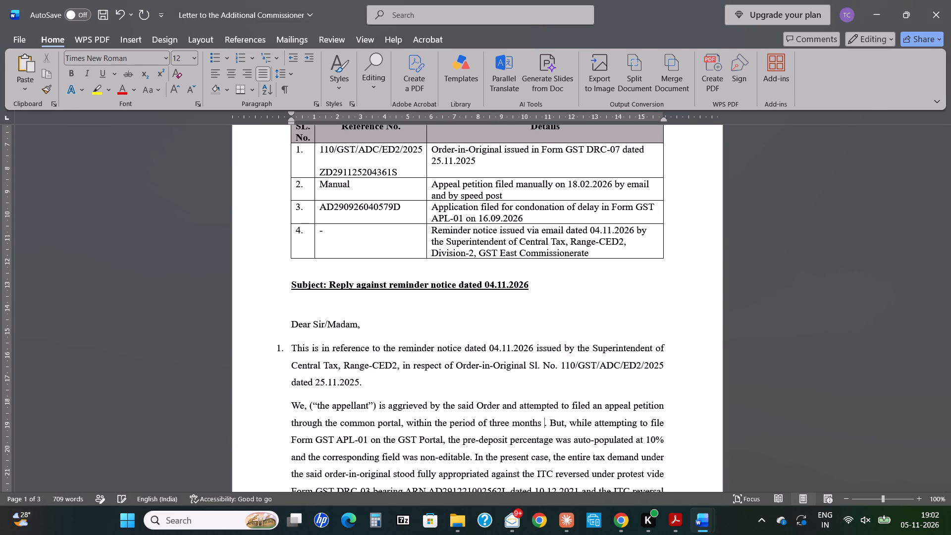
{"action": "key", "text": "alt+Tab"}
{"action": "key", "text": "alt+Tab"}
{"action": "type", "text": "prescribed"}
{"action": "key", "text": "space"}
Extend the phrase after "prescribed" with "under Section 107(1) of the CGST Act, 2017".
{"action": "key", "text": "alt+Tab"}
{"action": "key", "text": "alt+Tab"}
{"action": "type", "text": "under Section"}
{"action": "key", "text": "space"}
{"action": "key", "text": "alt+Tab"}
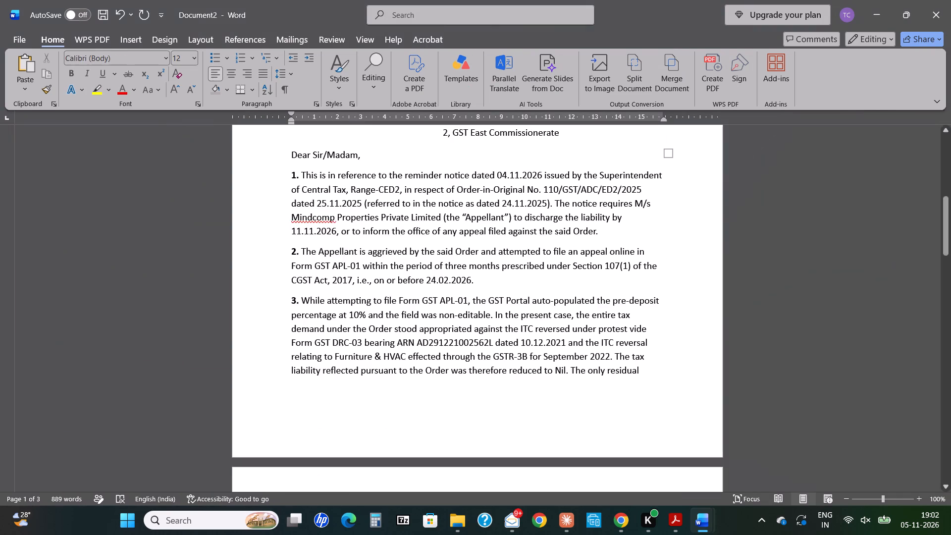
{"action": "key", "text": "alt+Tab"}
{"action": "type", "text": "107(10"}
{"action": "key", "text": "BackSpace"}
{"action": "type", "text": ") of the CGST ACt,"}
{"action": "key", "text": "space"}
{"action": "key", "text": "alt+Tab"}
{"action": "key", "text": "alt+Tab"}
{"action": "type", "text": "2017"}
{"action": "key", "text": "alt+Tab"}
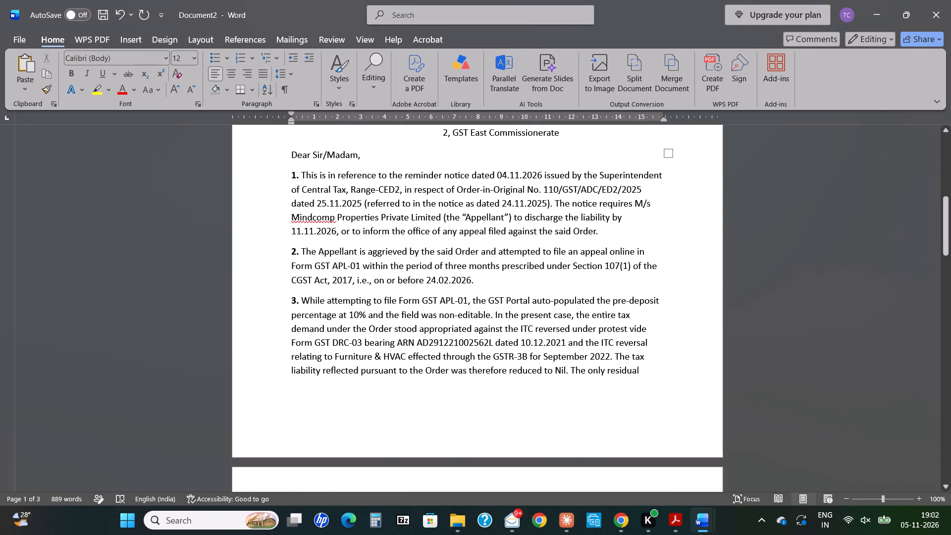
Following the reframed paragraph 2, add "., i.e" after "CGST Act, 2017" in the draft.
{"action": "key", "text": "alt+Tab"}
{"action": "type", "text": ","}
{"action": "key", "text": "space"}
{"action": "key", "text": "BackSpace"}
{"action": "key", "text": "BackSpace"}
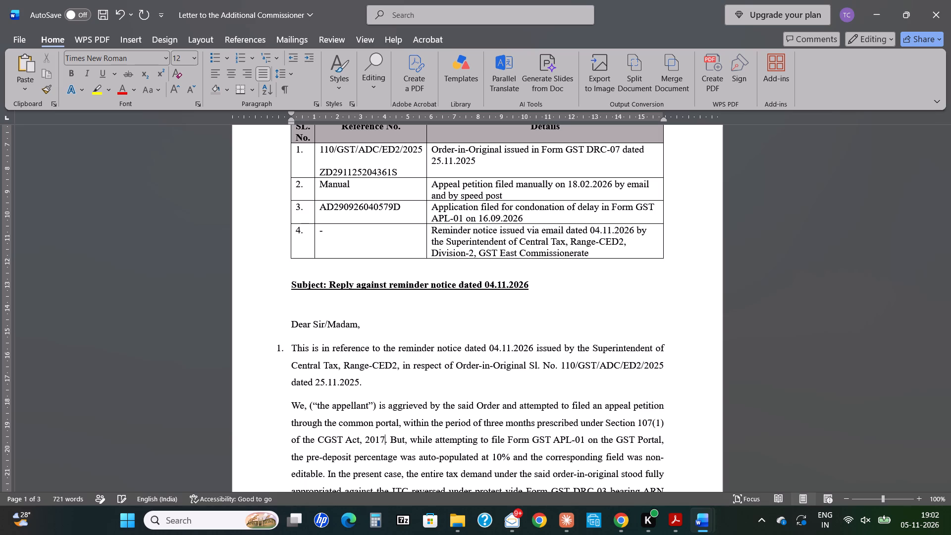
{"action": "type", "text": "., o"}
{"action": "key", "text": "BackSpace"}
{"action": "type", "text": "ie."}
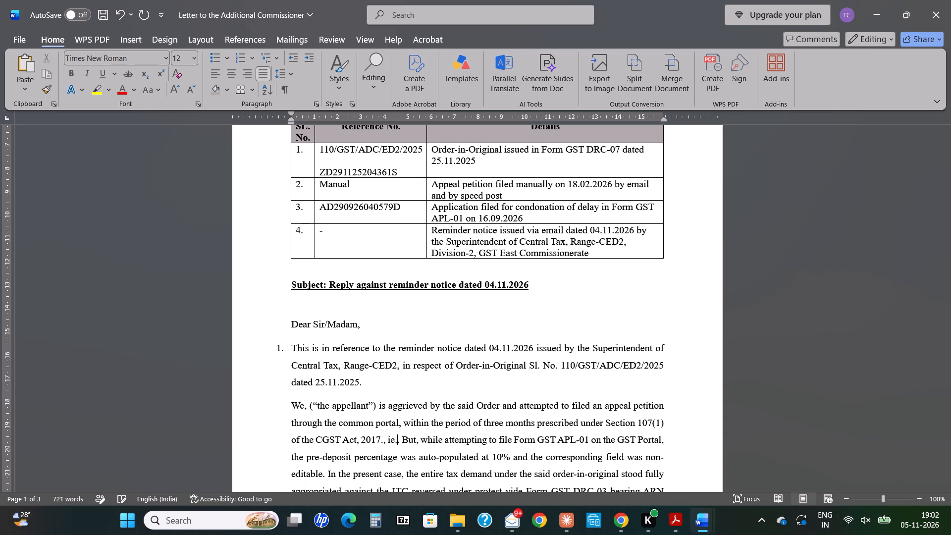
{"action": "key", "text": "BackSpace"}
{"action": "key", "text": "BackSpace"}
{"action": "type", "text": ".e,"}
{"action": "key", "text": "BackSpace"}
Continue after "i.e" with "., on or before 24.02.2026".
{"action": "type", "text": "., o"}
{"action": "key", "text": "space"}
{"action": "key", "text": "BackSpace"}
{"action": "type", "text": "n or before"}
{"action": "key", "text": "space"}
{"action": "key", "text": "alt+Tab"}
{"action": "key", "text": "alt+Tab"}
{"action": "type", "text": "24.02.2026"}
Start a new paragraph in the draft at "But, while attempting to file Form GST APL-01".
{"action": "key", "text": "alt+Tab"}
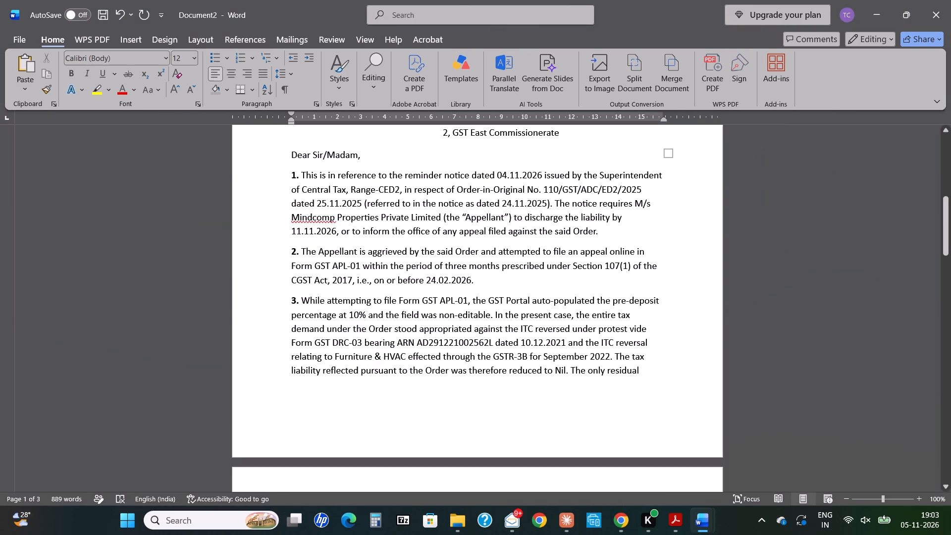
{"action": "key", "text": "alt+Tab"}
{"action": "key", "text": "Right"}
{"action": "key", "text": "Right"}
{"action": "key", "text": "Return"}
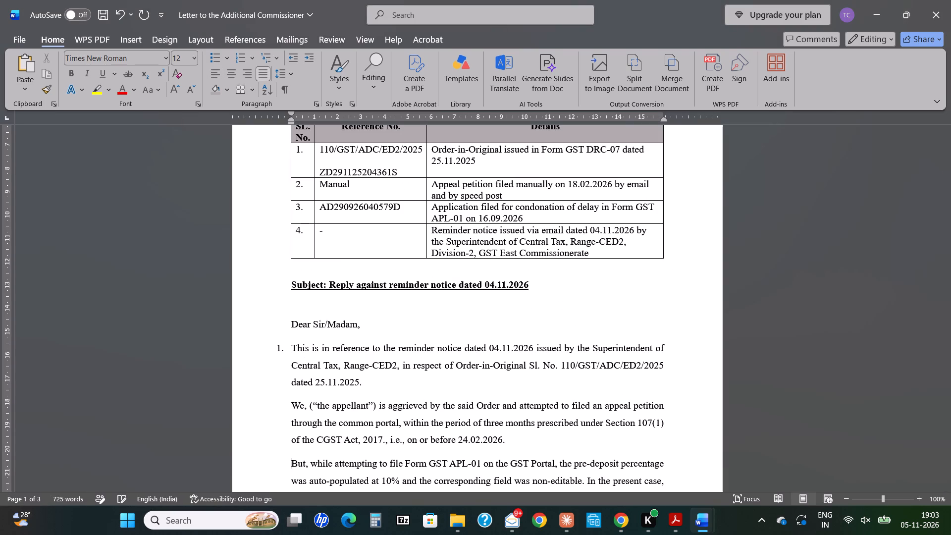
Make the "We, (“the appellant”)" paragraph numbered item 2, separated from item 1 by a blank line.
{"action": "key", "text": "Up"}
{"action": "key", "text": "Up"}
{"action": "key", "text": "BackSpace"}
{"action": "key", "text": "ctrl+z"}
{"action": "key", "text": "Up"}
{"action": "key", "text": "BackSpace"}
{"action": "key", "text": "BackSpace"}
{"action": "key", "text": "ctrl+z"}
{"action": "key", "text": "Return"}
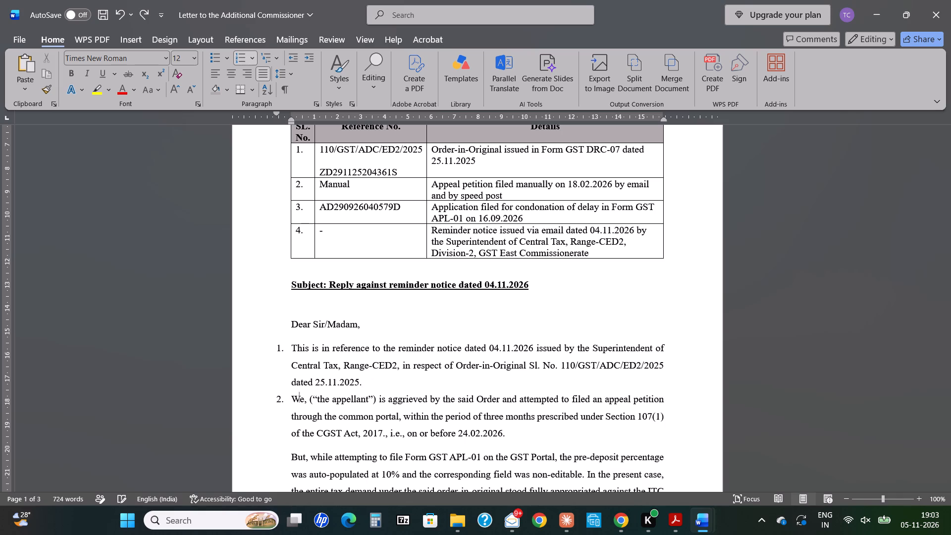
{"action": "key", "text": "Return"}
{"action": "key", "text": "Up"}
{"action": "key", "text": "BackSpace"}
Make the "But, while attempting to file" paragraph numbered item 3.
{"action": "key", "text": "Down"}
{"action": "key", "text": "Down"}
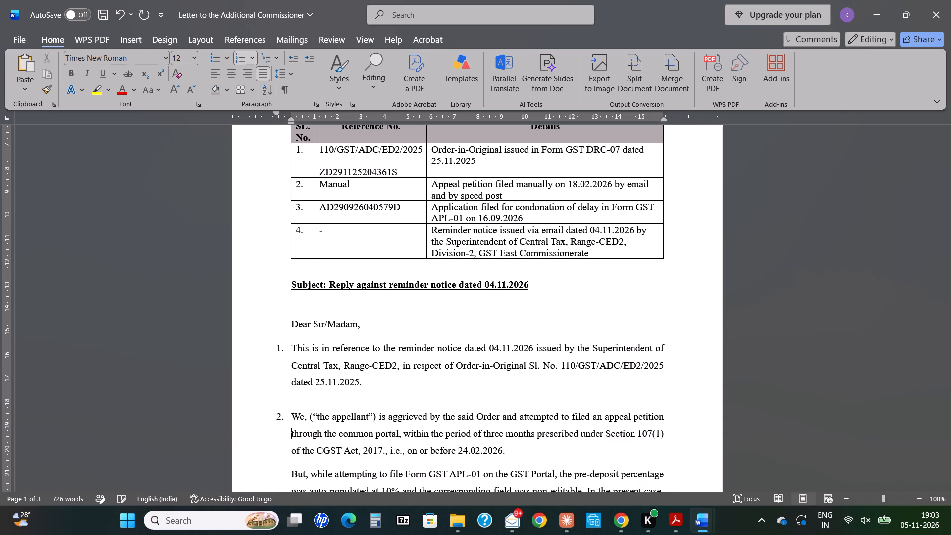
{"action": "key", "text": "Down"}
{"action": "key", "text": "Down"}
{"action": "key", "text": "BackSpace"}
{"action": "key", "text": "Return"}
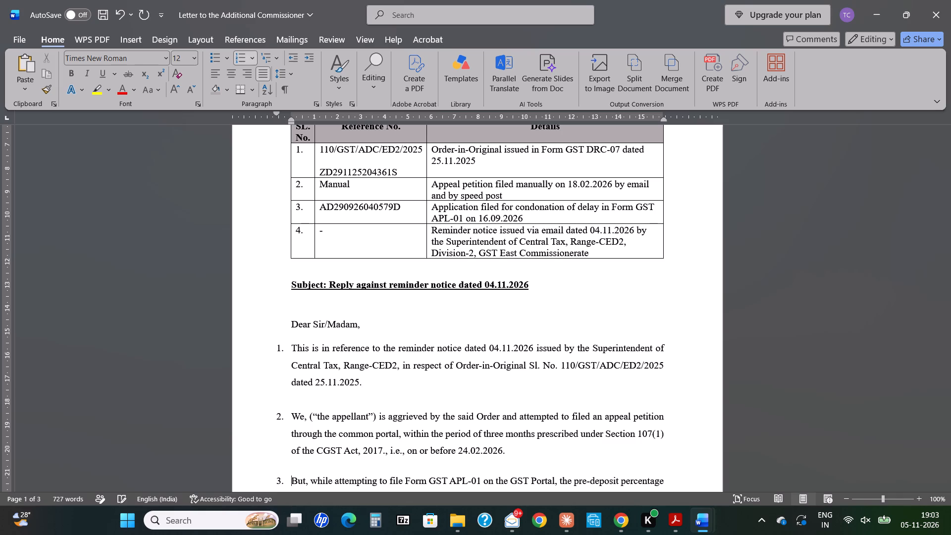
Replace "But, while" with "While" at the start of item 3, matching the reframed paragraph 3.
{"action": "key", "text": "alt+Tab"}
{"action": "key", "text": "alt+Tab"}
{"action": "key", "text": "ctrl+Delete"}
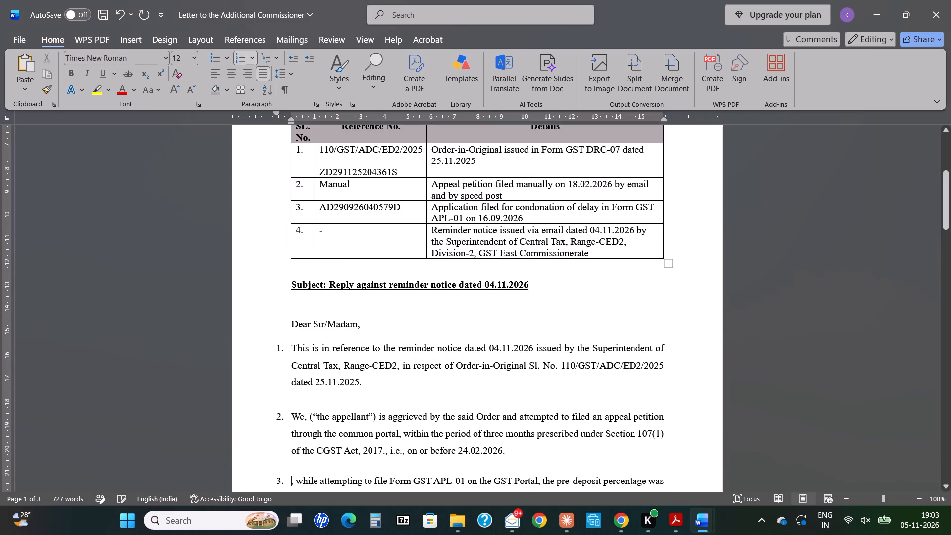
{"action": "key", "text": "ctrl+Delete"}
{"action": "key", "text": "Delete"}
{"action": "key", "text": "shift+w"}
{"action": "key", "text": "alt+Tab"}
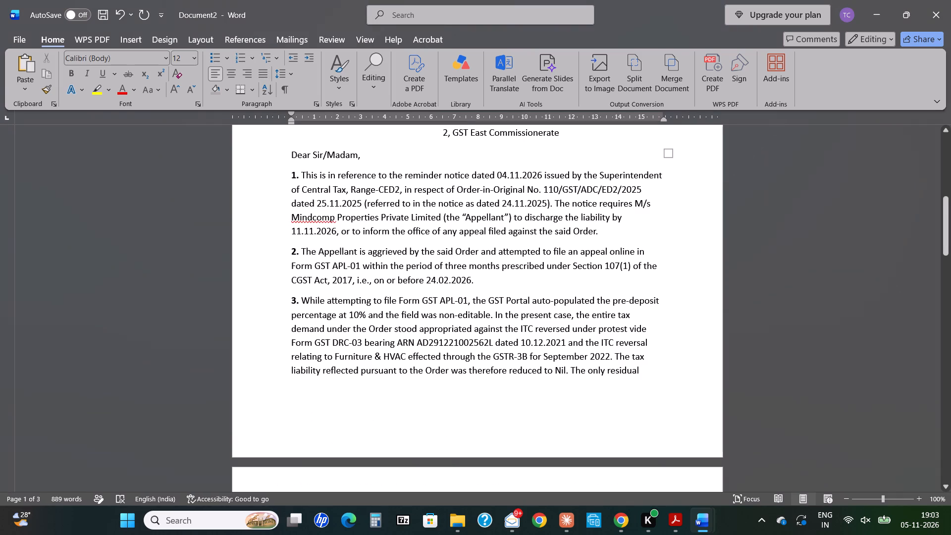
{"action": "key", "text": "alt+Tab"}
{"action": "key", "text": "alt+Tab"}
{"action": "key", "text": "alt+Tab"}
In item 3, replace "on" after "Form GST APL-01" with a comma, so it reads "APL-01, the GST Portal".
{"action": "key", "text": "ctrl+Right"}
{"action": "key", "text": "ctrl+Right"}
{"action": "key", "text": "ctrl+Right"}
{"action": "key", "text": "ctrl+Right"}
{"action": "key", "text": "ctrl+Right"}
{"action": "key", "text": "ctrl+Right"}
{"action": "key", "text": "ctrl+Right"}
{"action": "key", "text": "ctrl+Right"}
{"action": "key", "text": "ctrl+Right"}
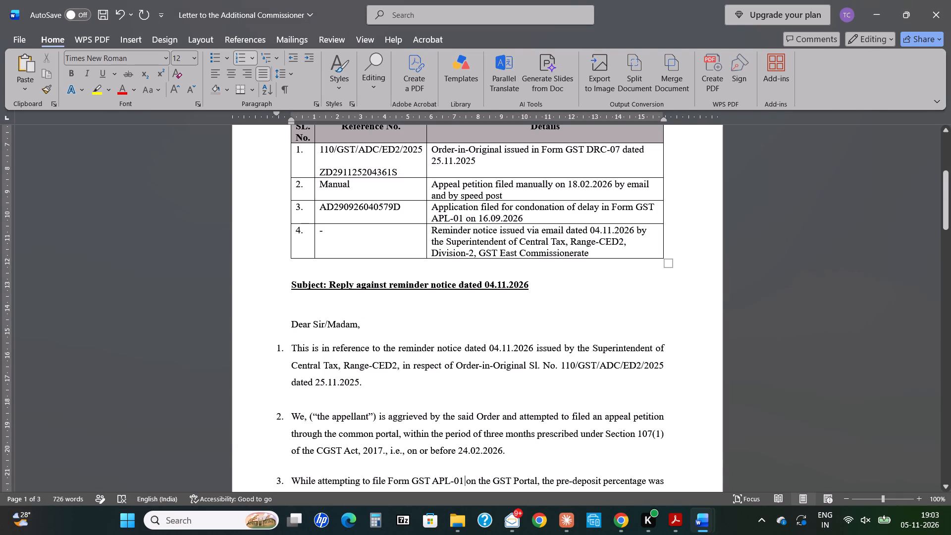
{"action": "key", "text": "ctrl+Right"}
{"action": "key", "text": "ctrl+Left"}
{"action": "key", "text": "BackSpace"}
{"action": "key", "text": "comma"}
{"action": "key", "text": "alt+Tab"}
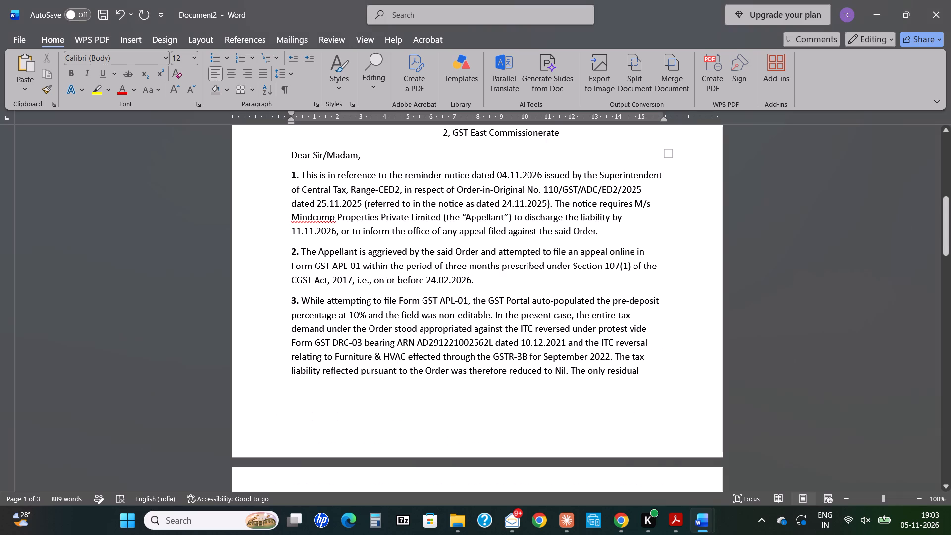
{"action": "key", "text": "alt+Tab"}
{"action": "key", "text": "alt+Tab"}
{"action": "key", "text": "alt+Tab"}
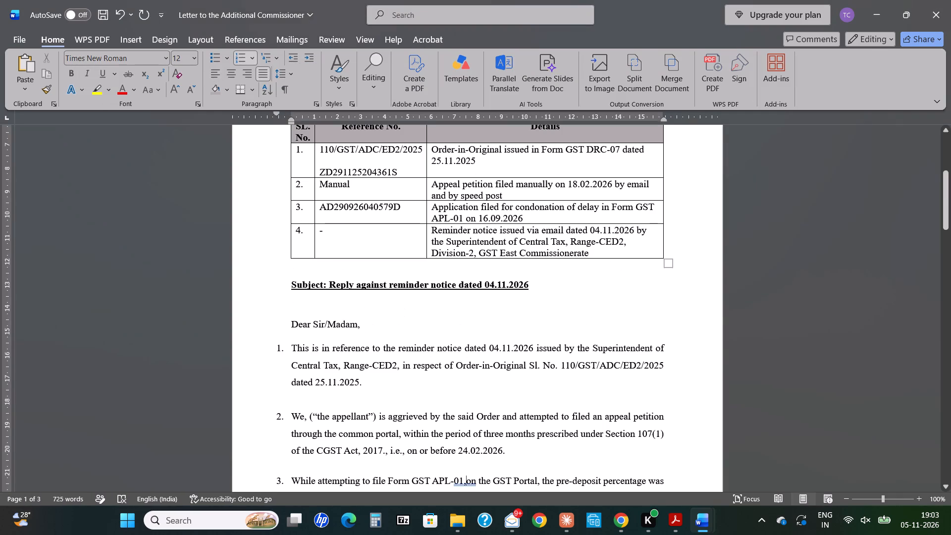
{"action": "key", "text": "alt+Tab"}
{"action": "key", "text": "alt+Tab"}
{"action": "key", "text": "space"}
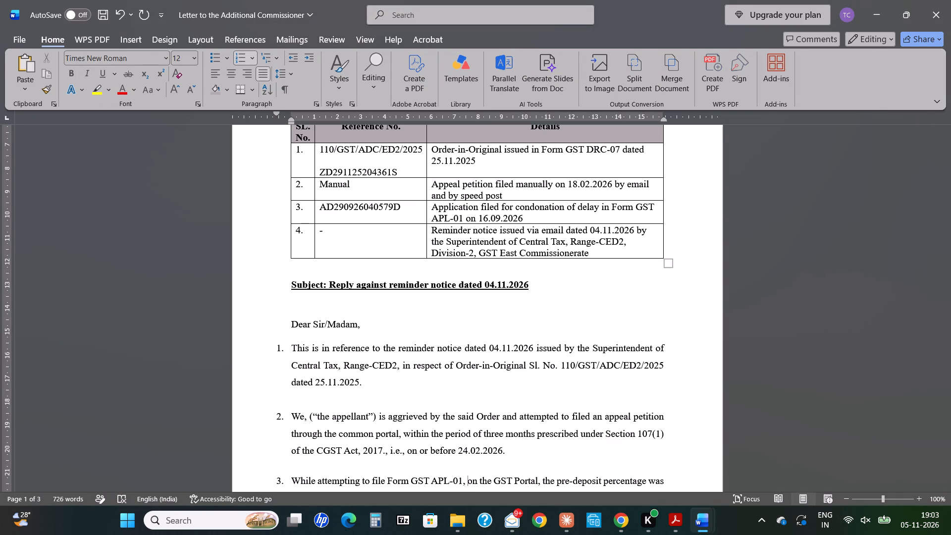
{"action": "key", "text": "ctrl+Delete"}
Insert "auto-populated" after "the GST Portal" in item 3.
{"action": "key", "text": "ctrl+Right"}
{"action": "key", "text": "ctrl+Right"}
{"action": "key", "text": "ctrl+Right"}
{"action": "key", "text": "space"}
{"action": "type", "text": "auto"}
{"action": "key", "text": "alt+Tab"}
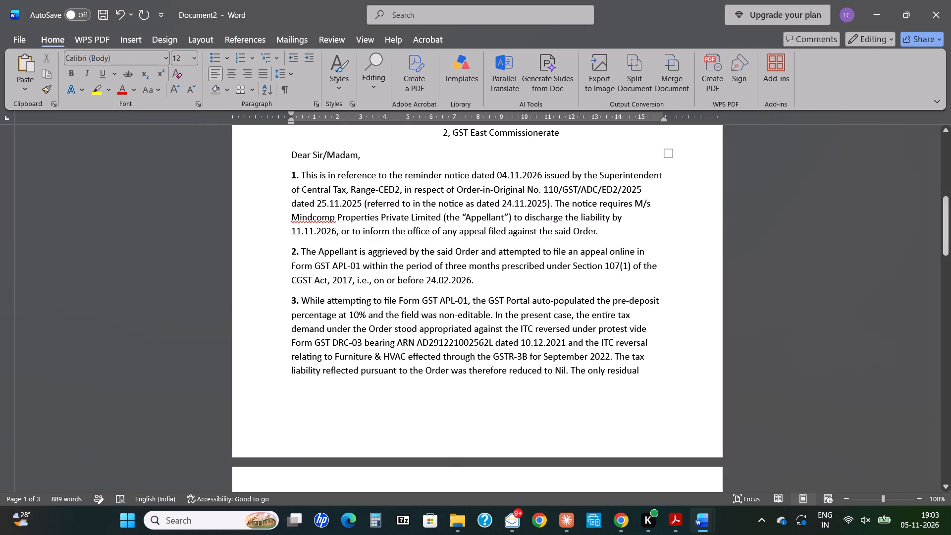
{"action": "key", "text": "alt+Tab"}
{"action": "type", "text": "=po"}
{"action": "key", "text": "BackSpace"}
{"action": "key", "text": "BackSpace"}
{"action": "key", "text": "BackSpace"}
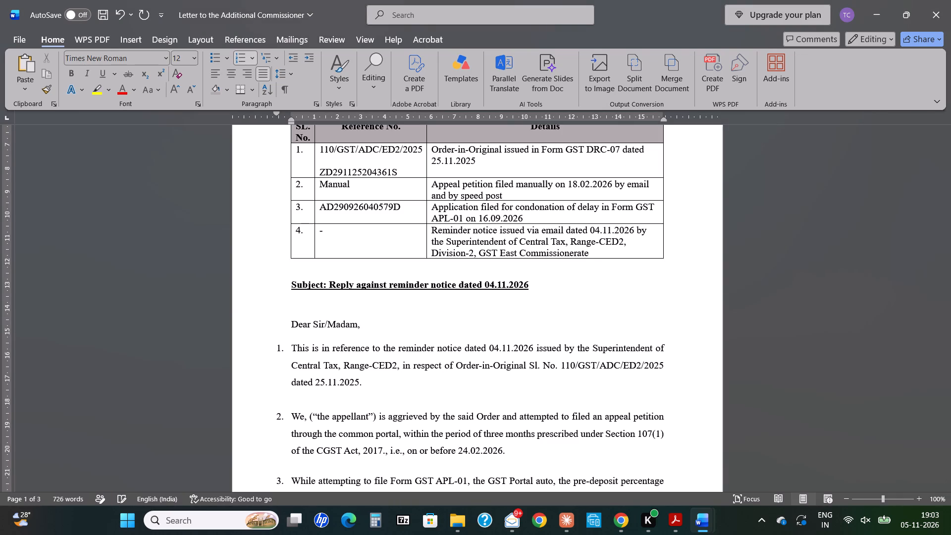
{"action": "type", "text": "-populated"}
{"action": "key", "text": "space"}
Replace ", the" with "the" between "auto-populated" and "pre-deposit" in item 3.
{"action": "key", "text": "alt+Tab"}
{"action": "key", "text": "alt+Tab"}
{"action": "type", "text": "the p"}
{"action": "key", "text": "ctrl+BackSpace"}
{"action": "key", "text": "ctrl+Delete"}
{"action": "key", "text": "ctrl+Delete"}
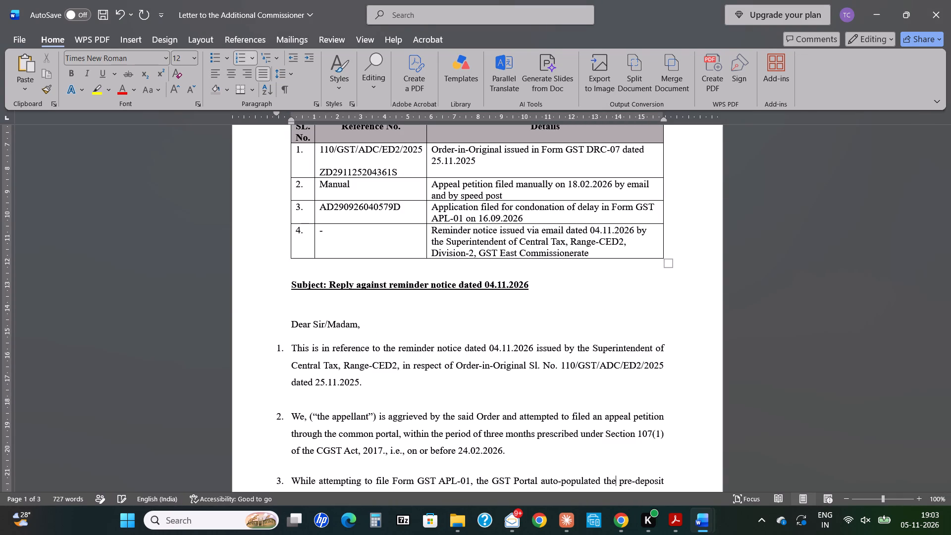
{"action": "key", "text": "space"}
{"action": "key", "text": "Delete"}
{"action": "key", "text": "alt+Tab"}
{"action": "key", "text": "alt+Tab"}
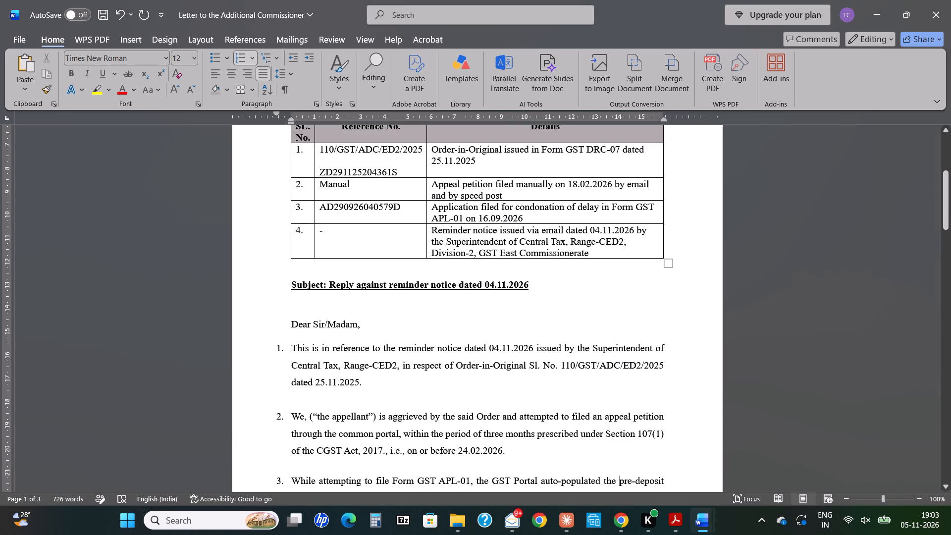
Delete "was auto-populated" after "pre-deposit percentage" in item 3, keeping "at 10%".
{"action": "key", "text": "ctrl+Right"}
{"action": "key", "text": "ctrl+Right"}
{"action": "key", "text": "ctrl+Right"}
{"action": "key", "text": "alt+Tab"}
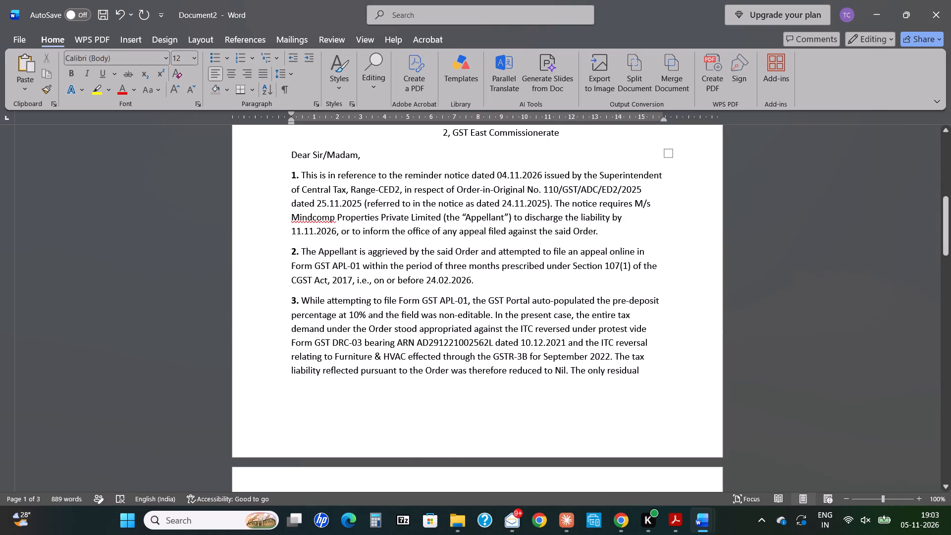
{"action": "key", "text": "alt+Tab"}
{"action": "key", "text": "ctrl+Right"}
{"action": "key", "text": "ctrl+Right"}
{"action": "key", "text": "ctrl+Left"}
{"action": "key", "text": "ctrl+Delete"}
{"action": "key", "text": "ctrl+Delete"}
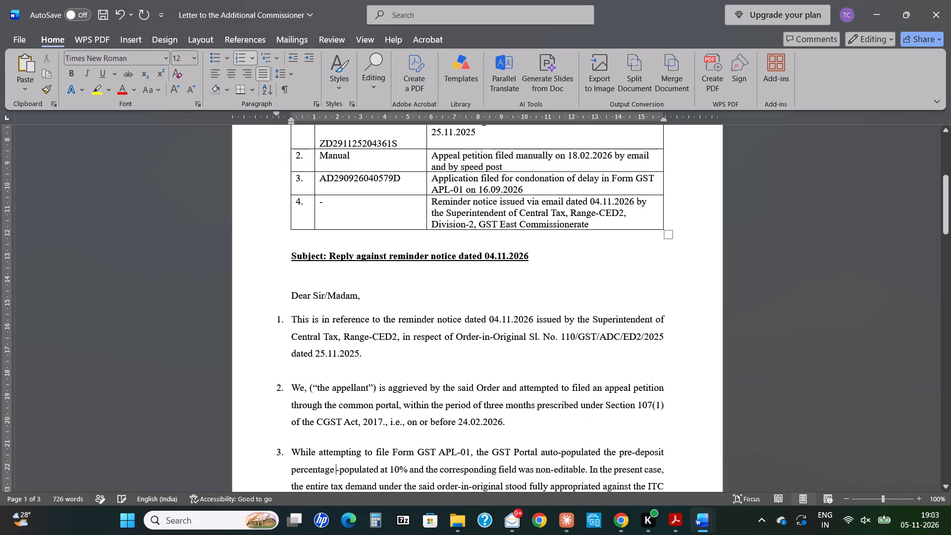
{"action": "key", "text": "ctrl+Delete"}
{"action": "key", "text": "ctrl+Delete"}
{"action": "key", "text": "ctrl+Delete"}
{"action": "key", "text": "ctrl+z"}
Compare item 3 from "at 10%" through "In the present case, the entire" with the reframed paragraph 3.
{"action": "key", "text": "alt+Tab"}
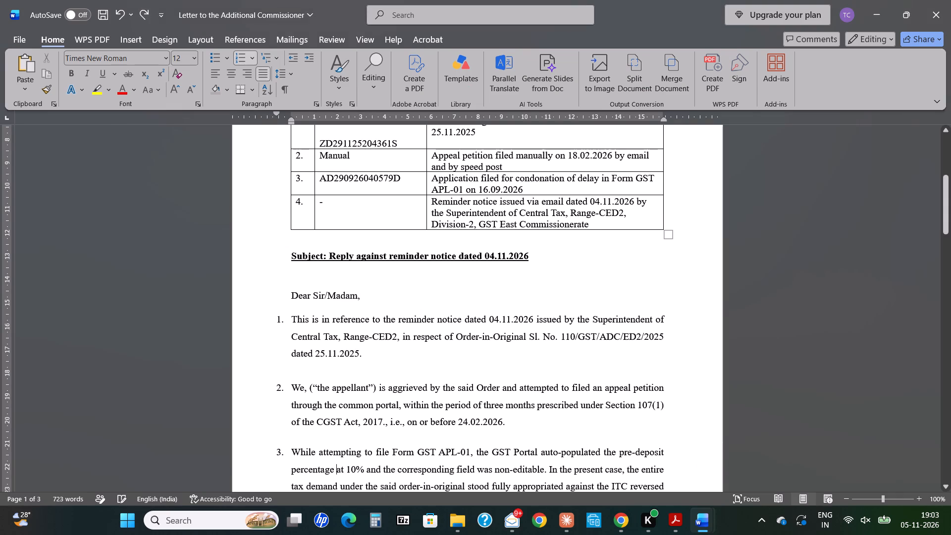
{"action": "key", "text": "alt+Tab"}
{"action": "key", "text": "ctrl+Right"}
{"action": "key", "text": "ctrl+Right"}
{"action": "key", "text": "ctrl+Right"}
{"action": "key", "text": "ctrl+Right"}
{"action": "key", "text": "ctrl+Right"}
{"action": "key", "text": "alt+Tab"}
{"action": "key", "text": "alt+Tab"}
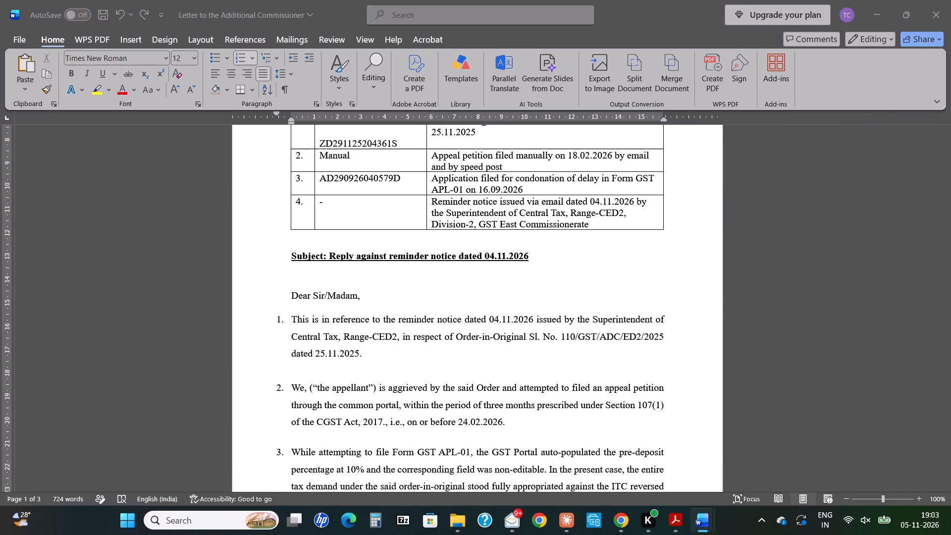
{"action": "key", "text": "ctrl+Right"}
{"action": "key", "text": "ctrl+Right"}
{"action": "key", "text": "ctrl+Right"}
{"action": "key", "text": "ctrl+Right"}
{"action": "key", "text": "ctrl+Right"}
{"action": "key", "text": "ctrl+Right"}
{"action": "key", "text": "ctrl+Right"}
{"action": "key", "text": "alt+Tab"}
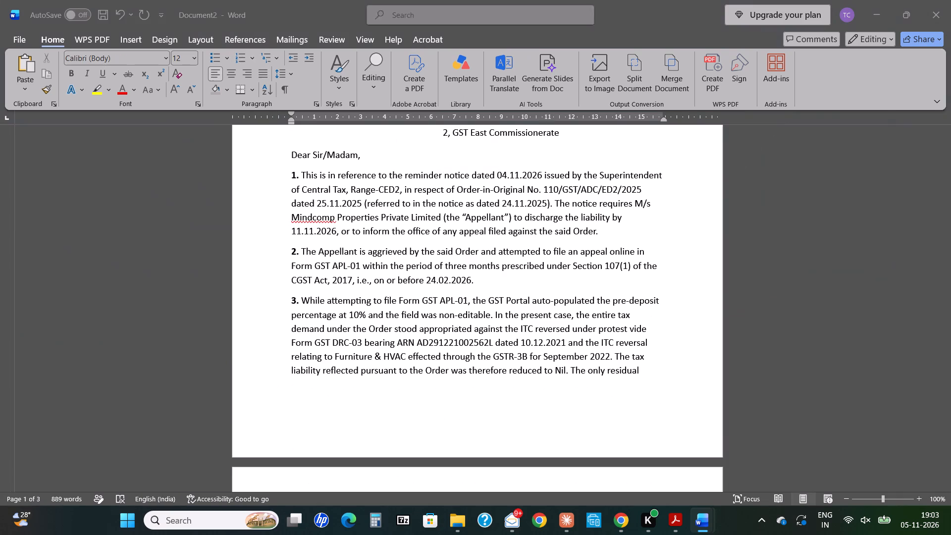
{"action": "key", "text": "alt+Tab"}
{"action": "key", "text": "ctrl+Right"}
{"action": "key", "text": "ctrl+Right"}
{"action": "key", "text": "ctrl+Right"}
{"action": "key", "text": "ctrl+Right"}
{"action": "key", "text": "ctrl+Right"}
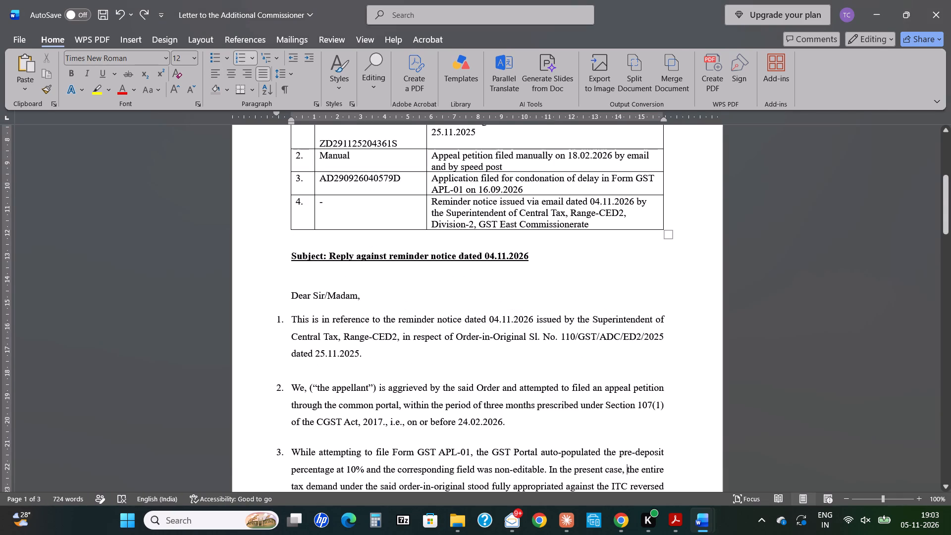
{"action": "key", "text": "alt+Tab"}
{"action": "key", "text": "alt+Tab"}
Delete "-in-original" after "under the said order" in item 3.
{"action": "key", "text": "Down"}
{"action": "key", "text": "Left"}
{"action": "key", "text": "Left"}
{"action": "key", "text": "Left"}
{"action": "key", "text": "Left"}
{"action": "key", "text": "Left"}
{"action": "key", "text": "Left"}
{"action": "key", "text": "Left"}
{"action": "key", "text": "Left"}
{"action": "key", "text": "Left"}
{"action": "key", "text": "Left"}
{"action": "key", "text": "Left"}
{"action": "key", "text": "Left"}
{"action": "key", "text": "Left"}
{"action": "key", "text": "Left"}
{"action": "key", "text": "Left"}
{"action": "key", "text": "Left"}
{"action": "key", "text": "Left"}
{"action": "key", "text": "Left"}
{"action": "key", "text": "Left"}
{"action": "key", "text": "Left"}
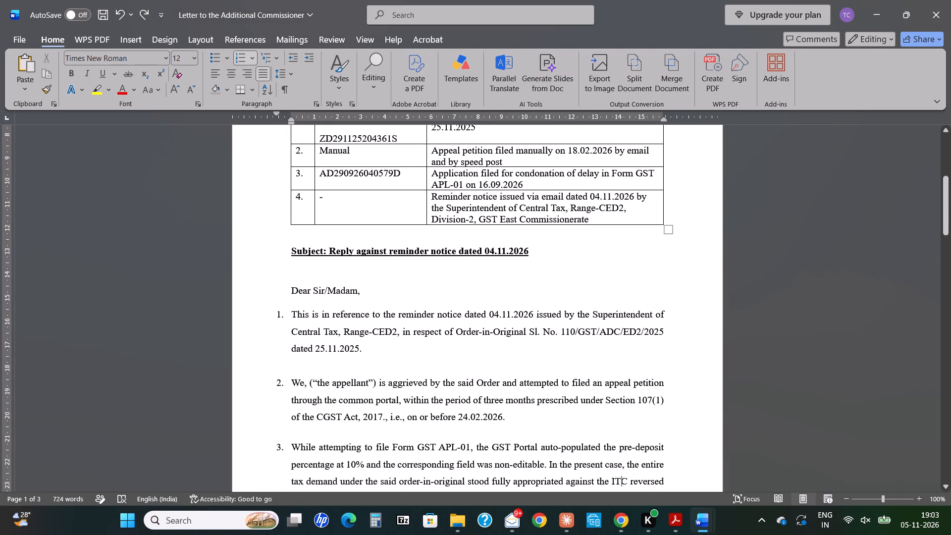
{"action": "key", "text": "Left"}
{"action": "key", "text": "Left"}
{"action": "key", "text": "Left"}
{"action": "key", "text": "Left"}
{"action": "key", "text": "ctrl+Delete"}
{"action": "key", "text": "ctrl+Delete"}
{"action": "key", "text": "ctrl+Delete"}
{"action": "key", "text": "ctrl+Delete"}
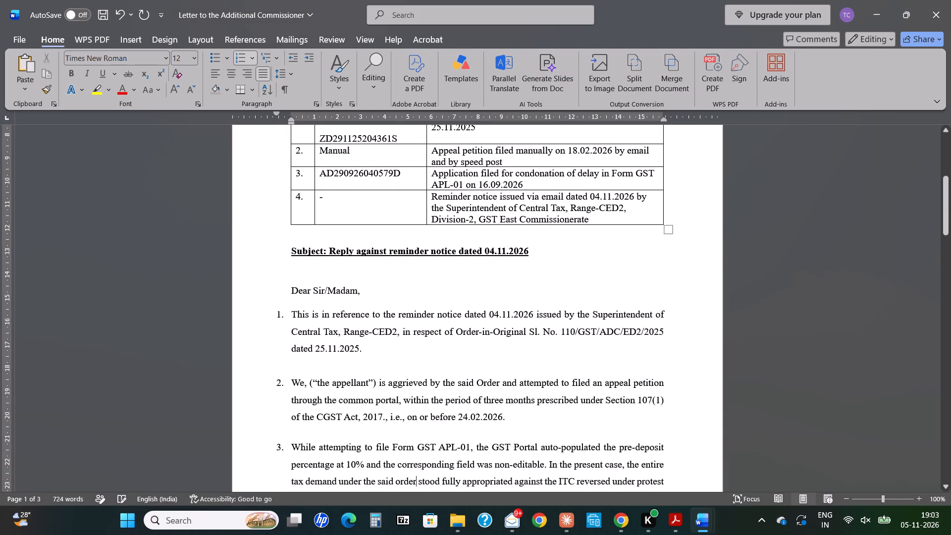
Delete "fully" between "stood" and "appropriated" in item 3.
{"action": "key", "text": "alt+Tab"}
{"action": "key", "text": "alt+Tab"}
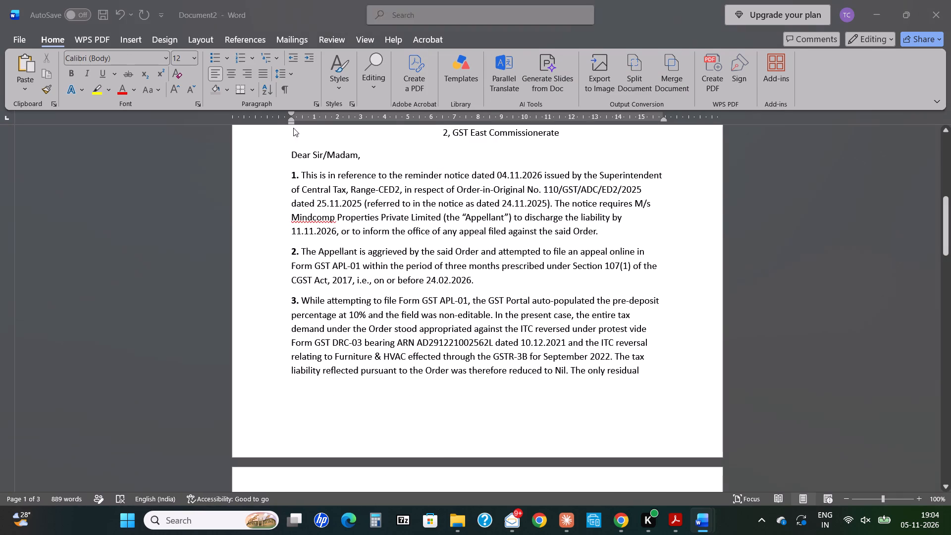
{"action": "key", "text": "ctrl+Right"}
{"action": "key", "text": "ctrl+Right"}
{"action": "key", "text": "ctrl+Delete"}
Compare item 3 from "appropriated against the ITC reversed" through "Consequently, the tax liability" with the reframed paragraph 3.
{"action": "key", "text": "alt+Tab"}
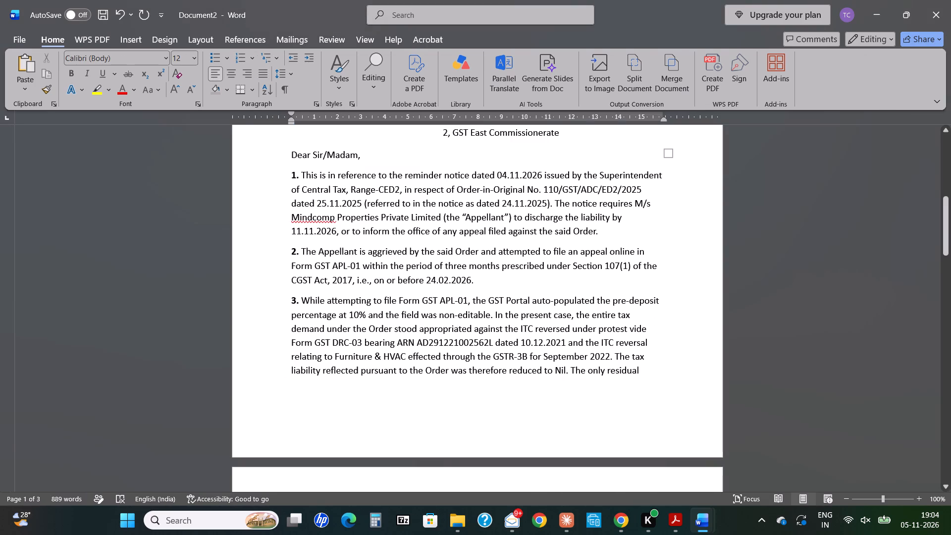
{"action": "key", "text": "alt+Tab"}
{"action": "key", "text": "alt+Tab"}
{"action": "key", "text": "alt+Tab"}
{"action": "key", "text": "Down"}
{"action": "key", "text": "Down"}
{"action": "key", "text": "alt+Tab"}
{"action": "key", "text": "alt+Tab"}
{"action": "key", "text": "alt+Tab"}
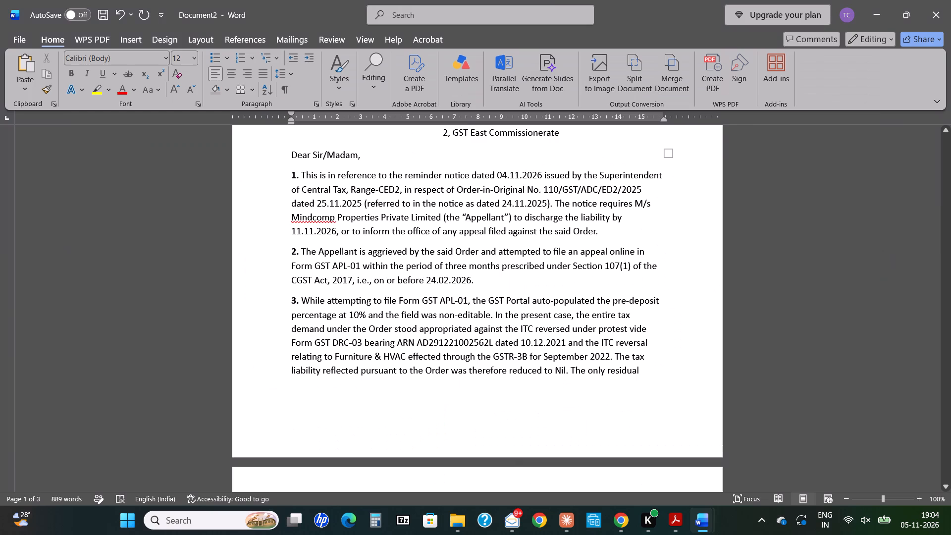
{"action": "key", "text": "alt+Tab"}
{"action": "key", "text": "alt+Tab"}
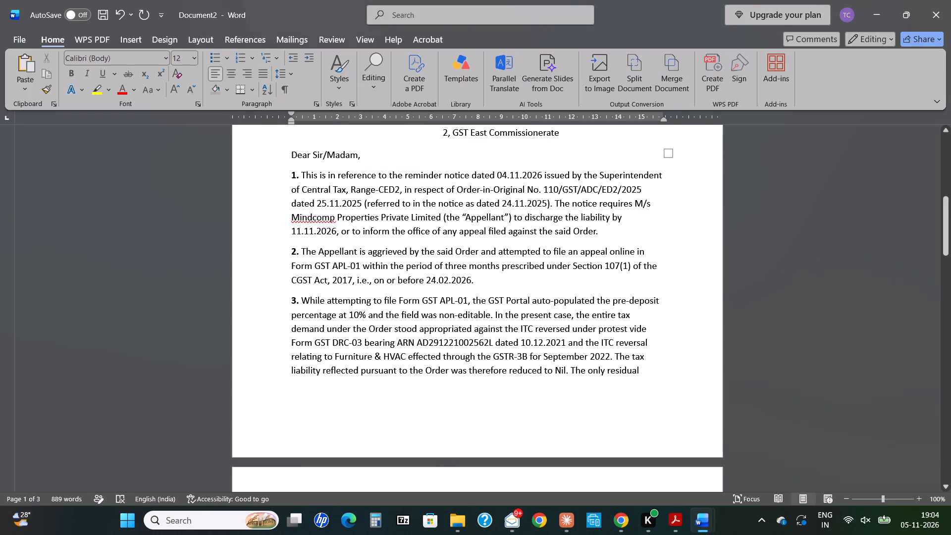
{"action": "key", "text": "alt+Tab"}
{"action": "key", "text": "Down"}
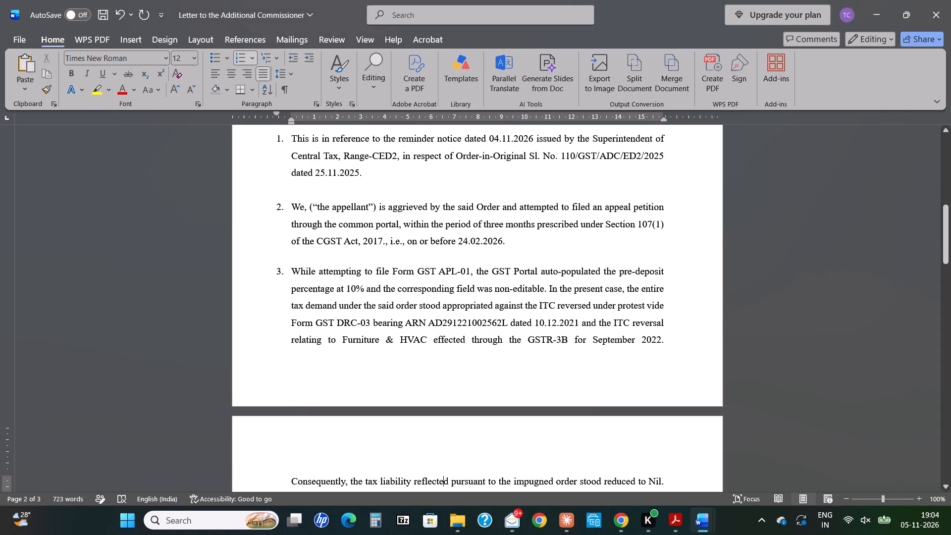
{"action": "key", "text": "alt+Tab"}
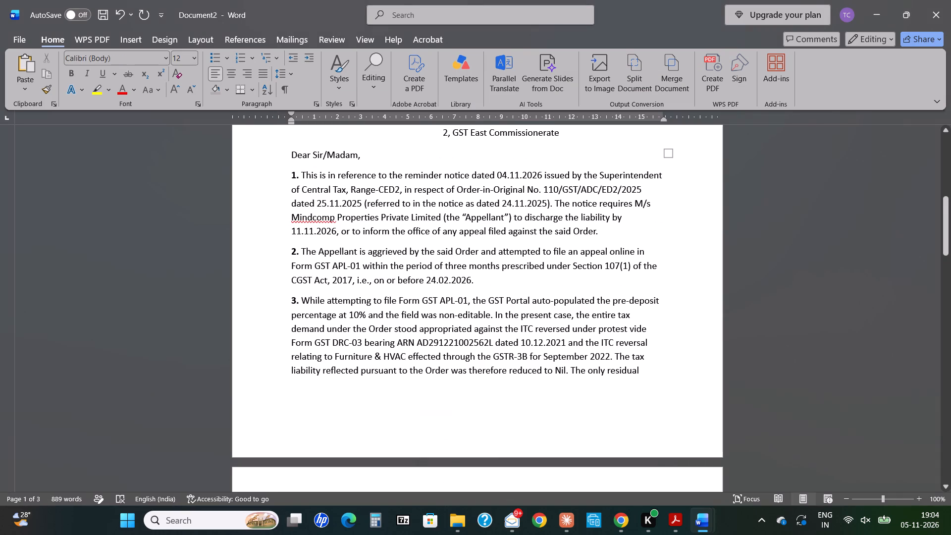
{"action": "key", "text": "alt+Tab"}
Delete "Consequently," after "September 2022." in item 3 and start the sentence with "The tax liability".
{"action": "key", "text": "ctrl+Left"}
{"action": "key", "text": "ctrl+Left"}
{"action": "key", "text": "ctrl+Left"}
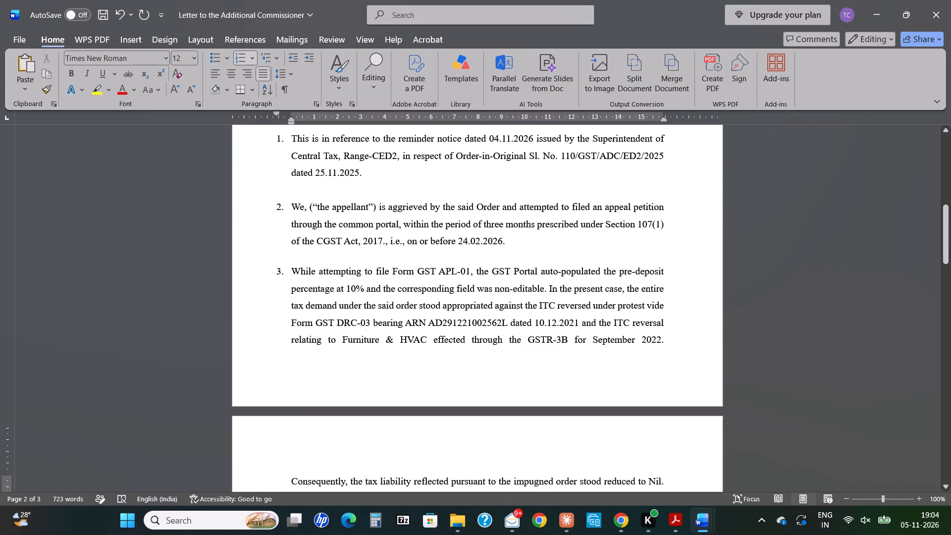
{"action": "key", "text": "ctrl+Left"}
{"action": "key", "text": "ctrl+BackSpace"}
{"action": "key", "text": "ctrl+BackSpace"}
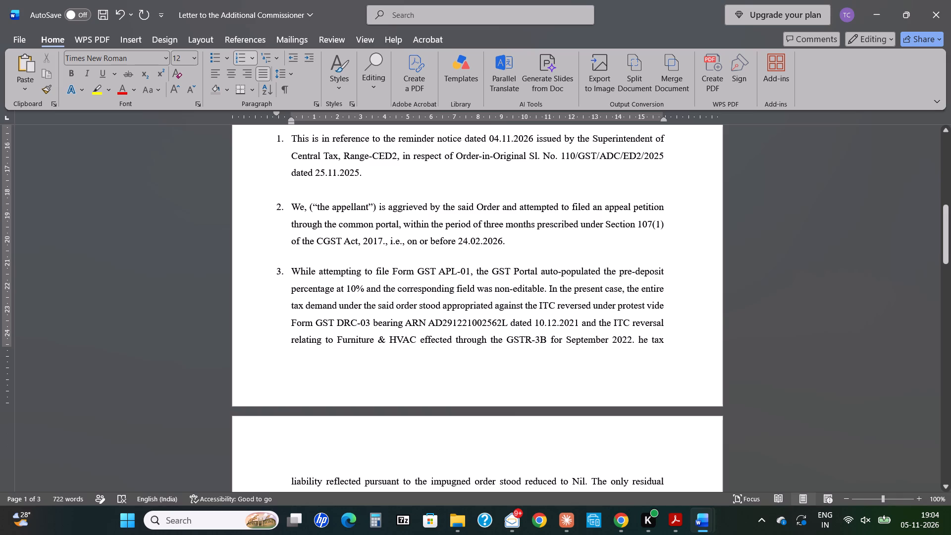
{"action": "key", "text": "Delete"}
{"action": "key", "text": "shift+t"}
Following the reframed paragraph 3, replace "stood" with "was therefore" before "reduced to Nil" in item 3.
{"action": "key", "text": "alt+Tab"}
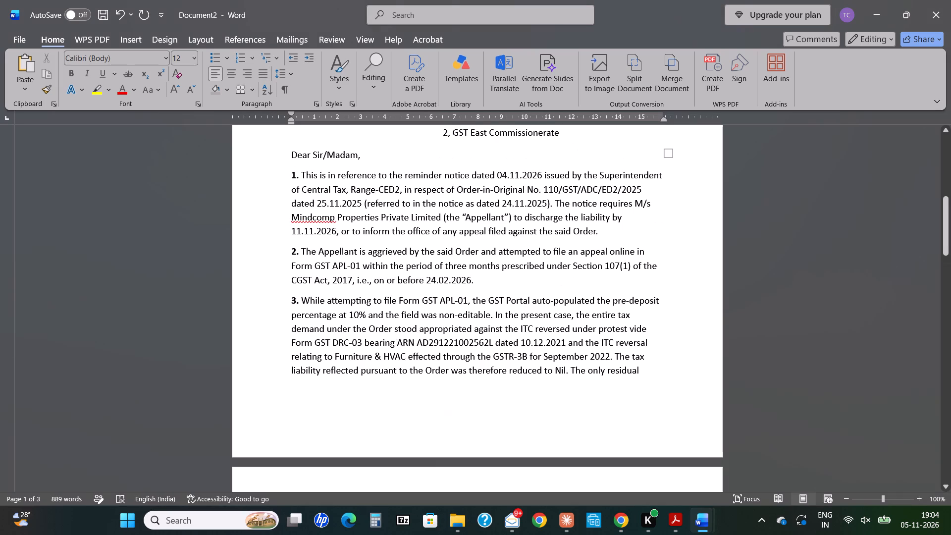
{"action": "key", "text": "alt+Tab"}
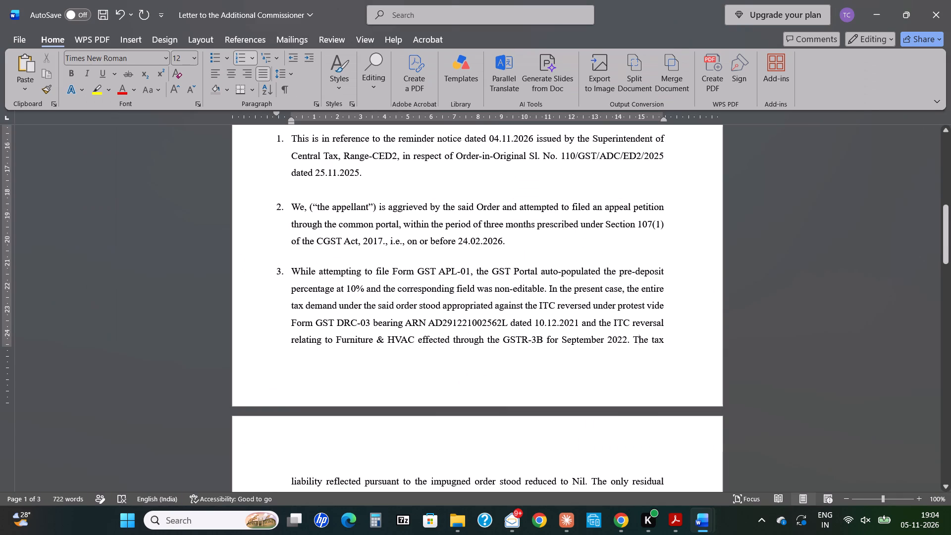
{"action": "key", "text": "alt+Tab"}
{"action": "key", "text": "alt+Tab"}
{"action": "key", "text": "alt+Tab"}
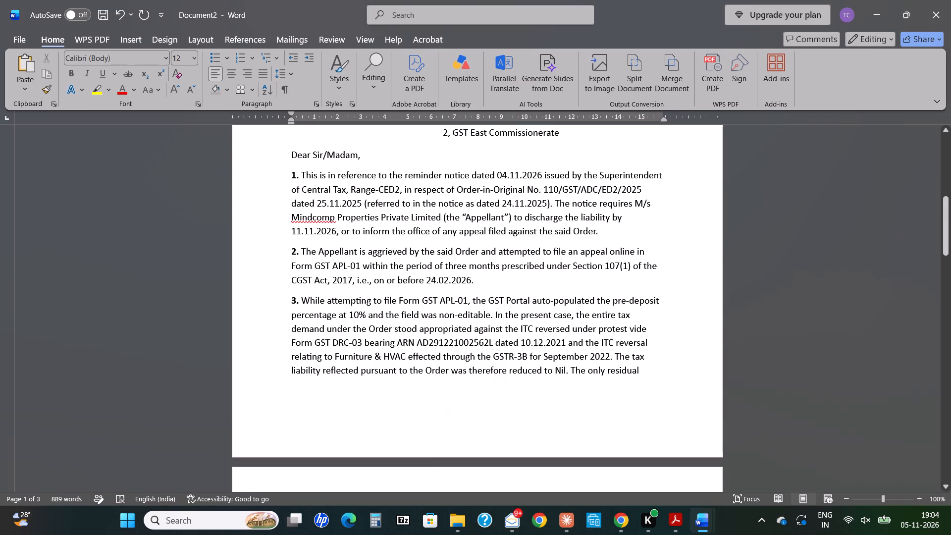
{"action": "key", "text": "alt+Tab"}
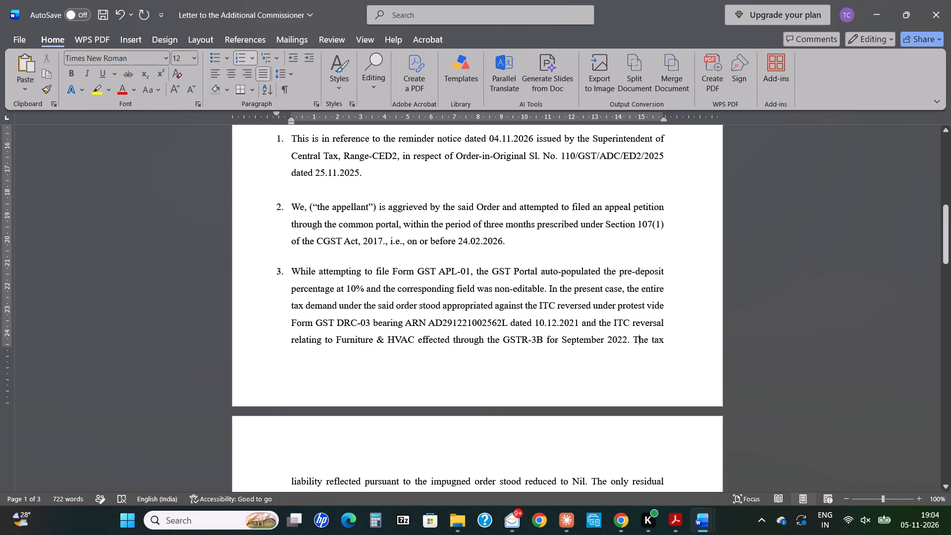
{"action": "left_click", "coordinate": [471, 485]}
{"action": "key", "text": "ctrl+Right"}
{"action": "key", "text": "ctrl+Right"}
{"action": "type", "text": "was therefore"}
{"action": "key", "text": "space"}
{"action": "key", "text": "alt+Tab"}
{"action": "key", "text": "alt+Tab"}
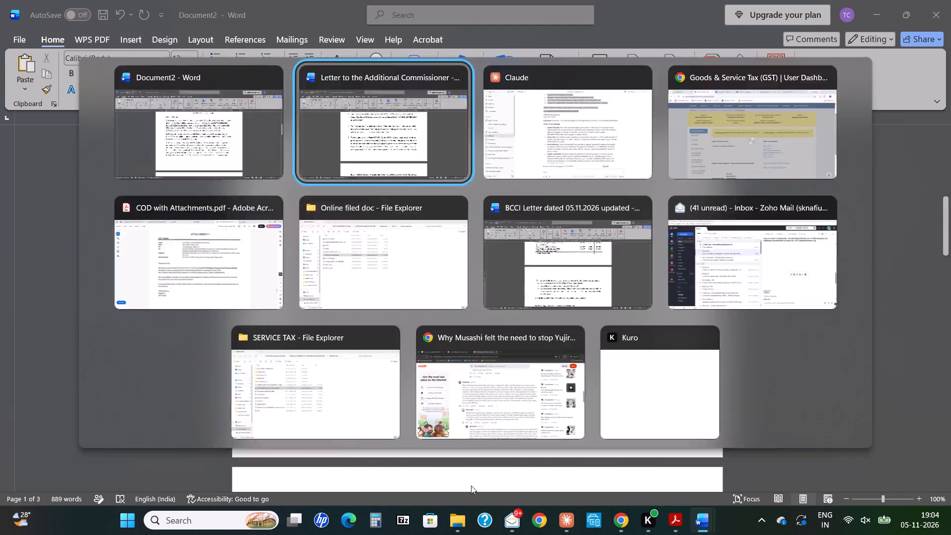
{"action": "key", "text": "ctrl+Delete"}
Change "element" to "elements" in item 3's sentence beginning "The only residual".
{"action": "key", "text": "alt+Tab"}
{"action": "key", "text": "alt+Tab"}
{"action": "key", "text": "ctrl+Right"}
{"action": "key", "text": "ctrl+Right"}
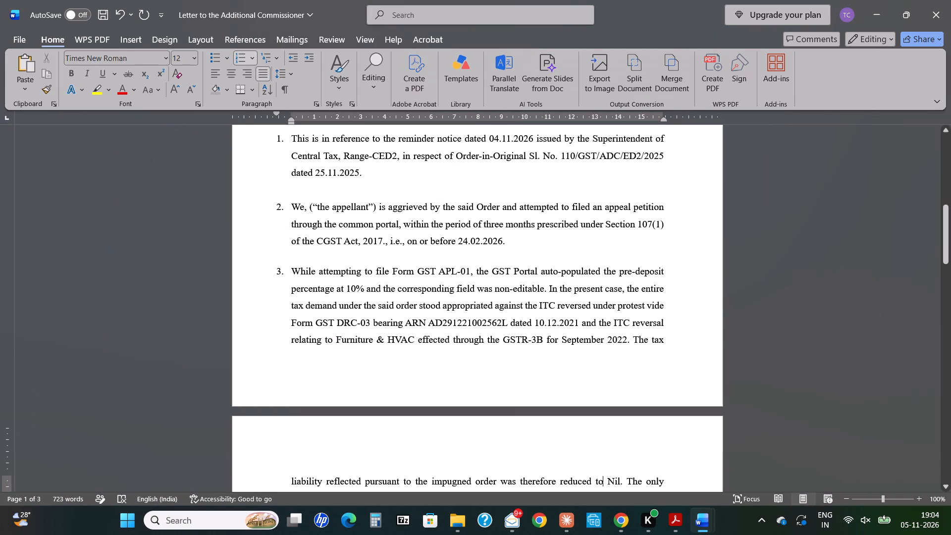
{"action": "key", "text": "ctrl+Right"}
{"action": "key", "text": "ctrl+Right"}
{"action": "scroll", "coordinate": [471, 485], "scroll_direction": "down", "scroll_amount": 1}
{"action": "key", "text": "alt+Tab"}
{"action": "scroll", "coordinate": [471, 485], "scroll_direction": "down", "scroll_amount": 1}
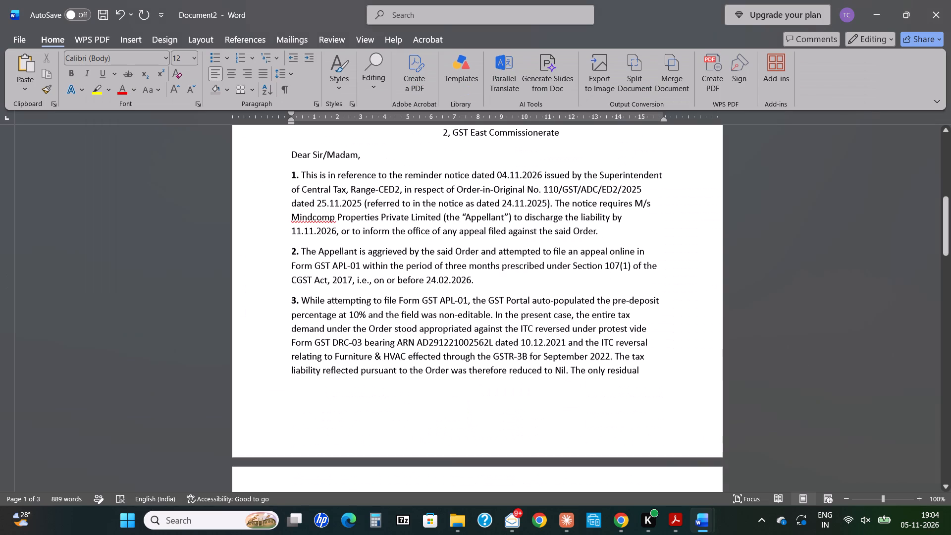
{"action": "scroll", "coordinate": [471, 485], "scroll_direction": "down", "scroll_amount": 1}
{"action": "key", "text": "alt+Tab"}
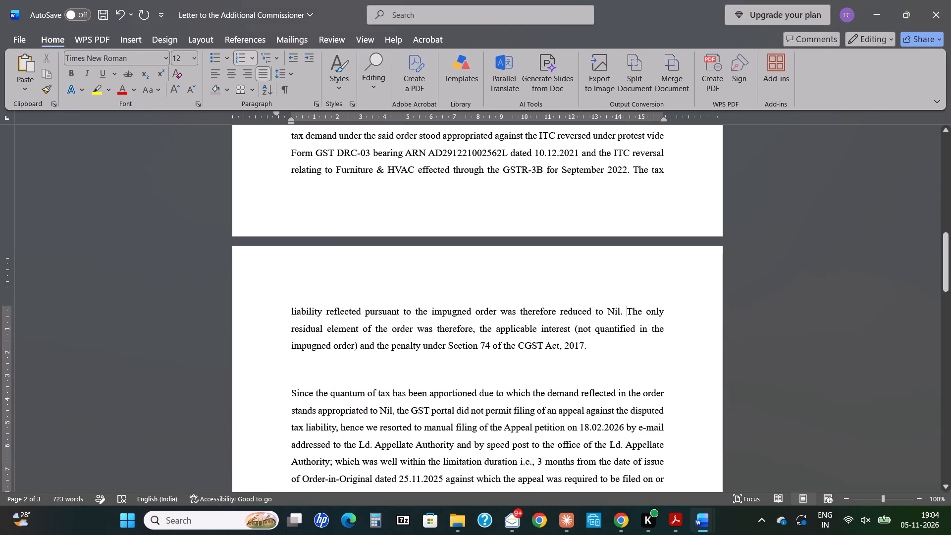
{"action": "left_click", "coordinate": [364, 331]}
{"action": "key", "text": "Left"}
{"action": "key", "text": "s"}
Replace "of the order was therefore, the" with "were the" after "residual elements" in item 3, matching the reframed wording.
{"action": "key", "text": "alt+Tab"}
{"action": "key", "text": "alt+Tab"}
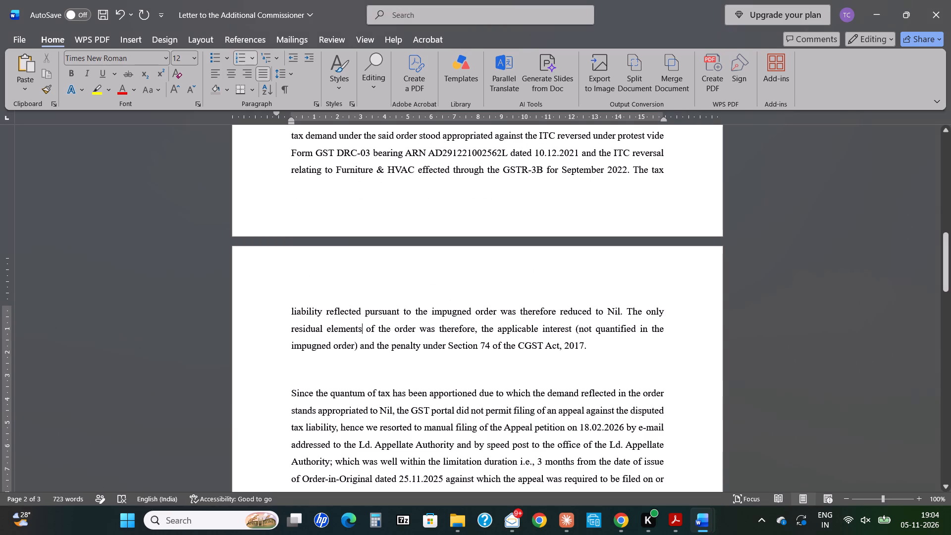
{"action": "key", "text": "space"}
{"action": "type", "text": "were"}
{"action": "key", "text": "space"}
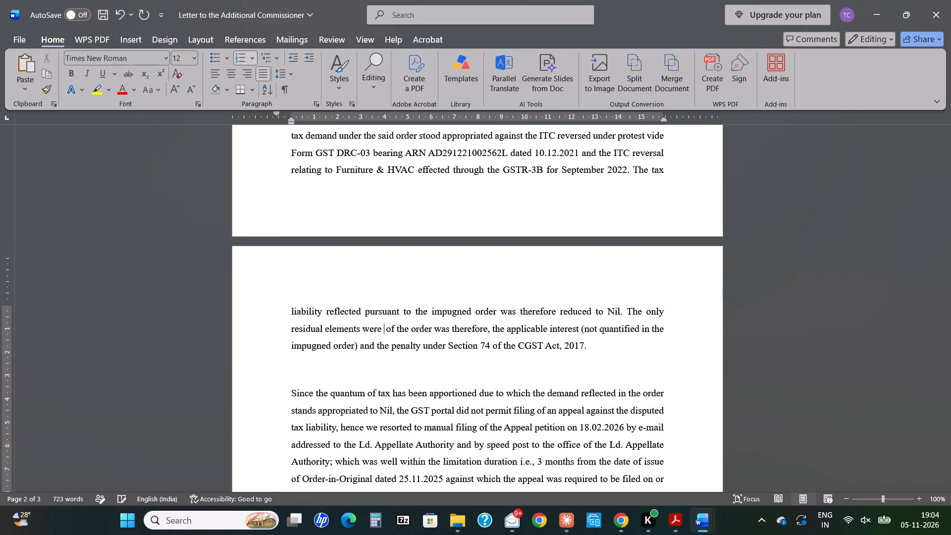
{"action": "key", "text": "alt+Tab"}
{"action": "key", "text": "alt+Tab"}
{"action": "key", "text": "ctrl+Delete"}
{"action": "key", "text": "ctrl+Delete"}
{"action": "key", "text": "ctrl+Delete"}
{"action": "key", "text": "ctrl+Delete"}
{"action": "key", "text": "ctrl+Delete"}
{"action": "key", "text": "ctrl+Delete"}
{"action": "key", "text": "ctrl+Delete"}
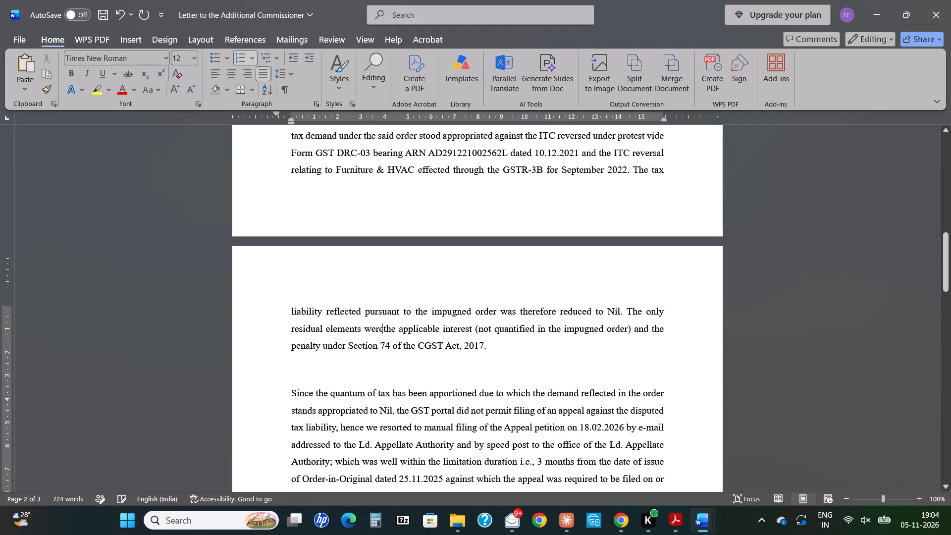
{"action": "key", "text": "ctrl+Delete"}
{"action": "key", "text": "t"}
{"action": "key", "text": "BackSpace"}
{"action": "key", "text": "space"}
{"action": "type", "text": "the"}
Compare item 3's closing sentence on the applicable interest and Section 74 penalty with the reframed paragraph 3.
{"action": "key", "text": "alt+Tab"}
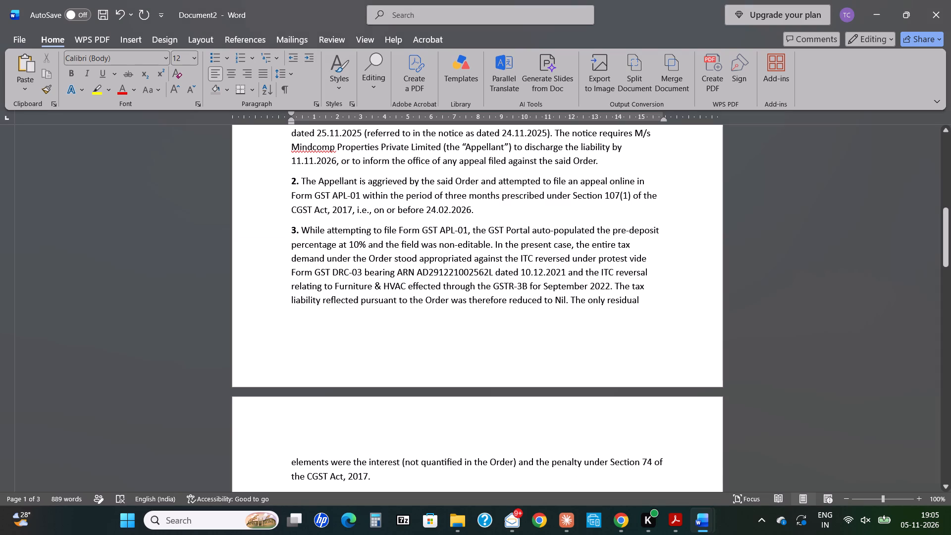
{"action": "key", "text": "alt+Tab"}
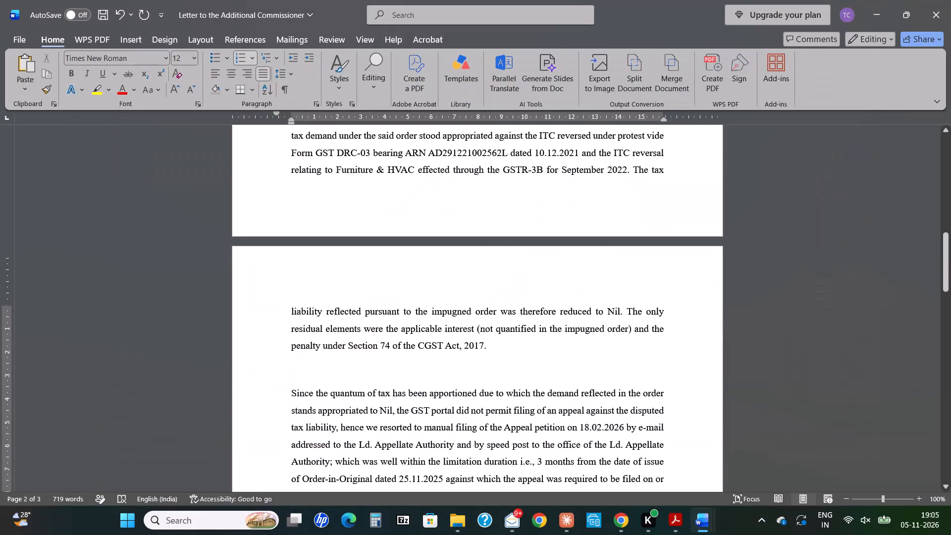
{"action": "key", "text": "alt+Tab"}
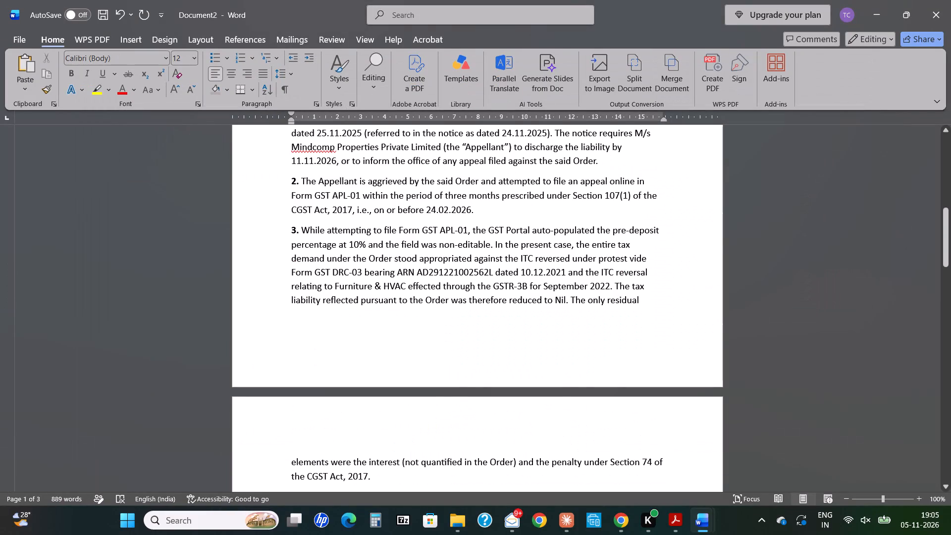
{"action": "key", "text": "alt+Tab"}
{"action": "key", "text": "alt+Tab"}
{"action": "key", "text": "ctrl+Right"}
{"action": "key", "text": "ctrl+Right"}
{"action": "key", "text": "ctrl+Right"}
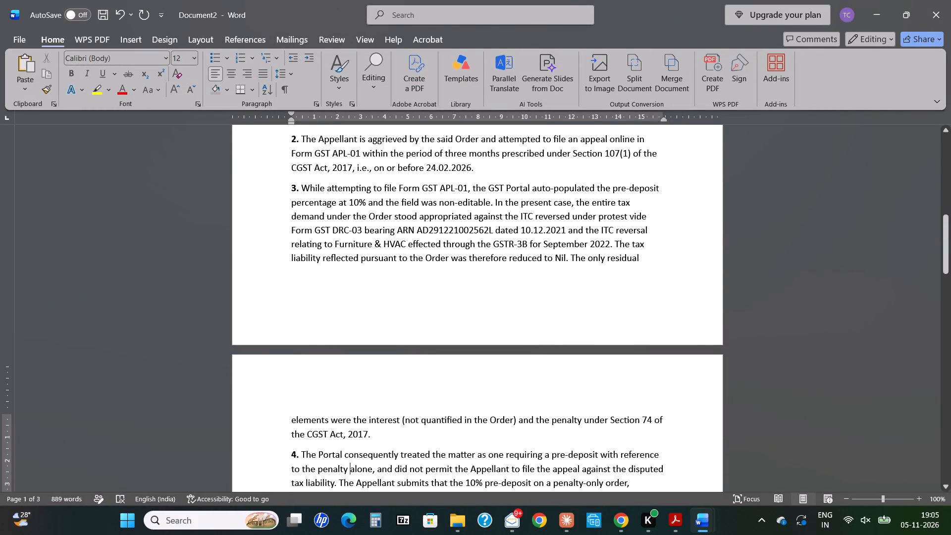
{"action": "key", "text": "Up"}
{"action": "key", "text": "Up"}
{"action": "key", "text": "Up"}
{"action": "key", "text": "ctrl+Right"}
{"action": "key", "text": "ctrl+Right"}
{"action": "key", "text": "ctrl+Right"}
{"action": "key", "text": "ctrl+Right"}
{"action": "key", "text": "ctrl+Right"}
{"action": "key", "text": "ctrl+Right"}
{"action": "key", "text": "ctrl+Right"}
{"action": "key", "text": "alt+Tab"}
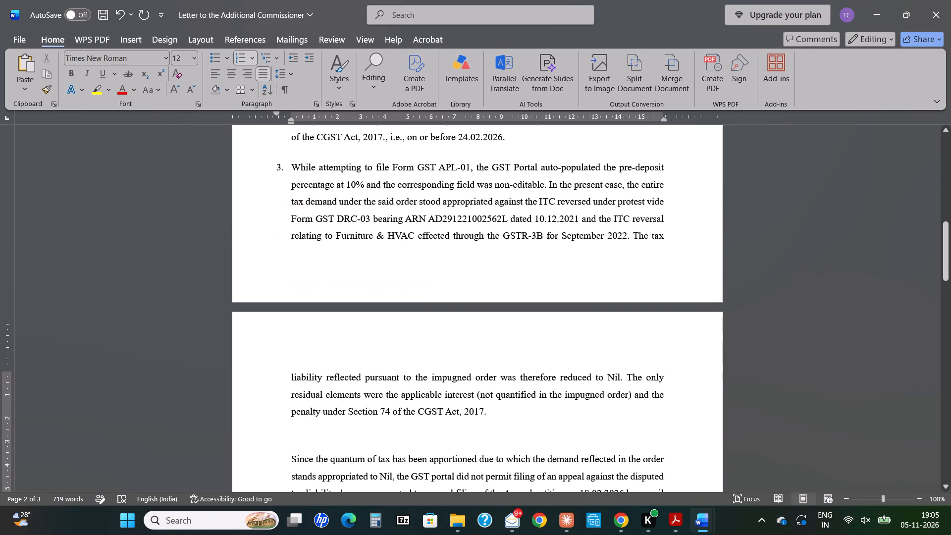
{"action": "key", "text": "alt+Tab"}
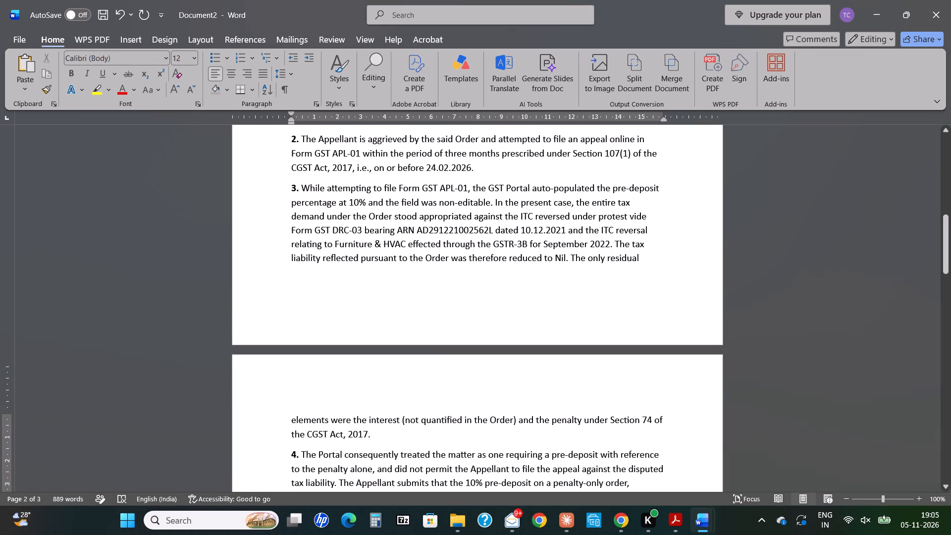
{"action": "key", "text": "alt+Tab"}
{"action": "key", "text": "alt+Tab"}
{"action": "key", "text": "alt+Tab"}
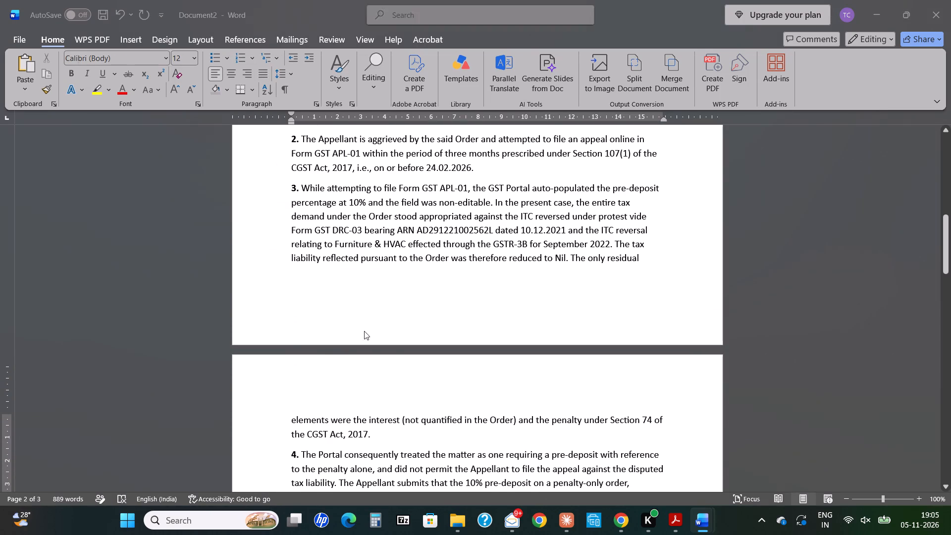
Turn the paragraph beginning "Since the quantum of tax" into numbered item 4, directly following item 3.
{"action": "key", "text": "Down"}
{"action": "key", "text": "Down"}
{"action": "key", "text": "Down"}
{"action": "key", "text": "BackSpace"}
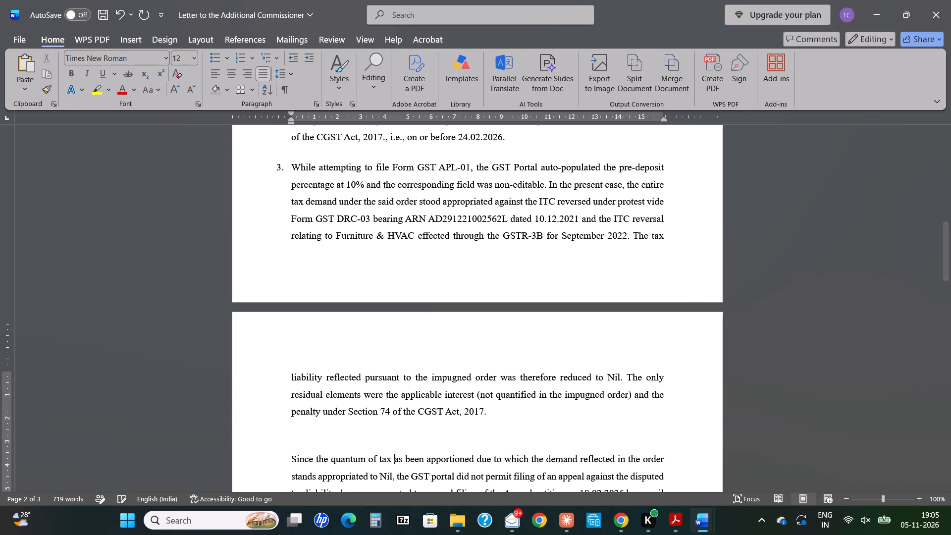
{"action": "key", "text": "ctrl+z"}
{"action": "key", "text": "Home"}
{"action": "key", "text": "BackSpace"}
{"action": "key", "text": "BackSpace"}
{"action": "key", "text": "Return"}
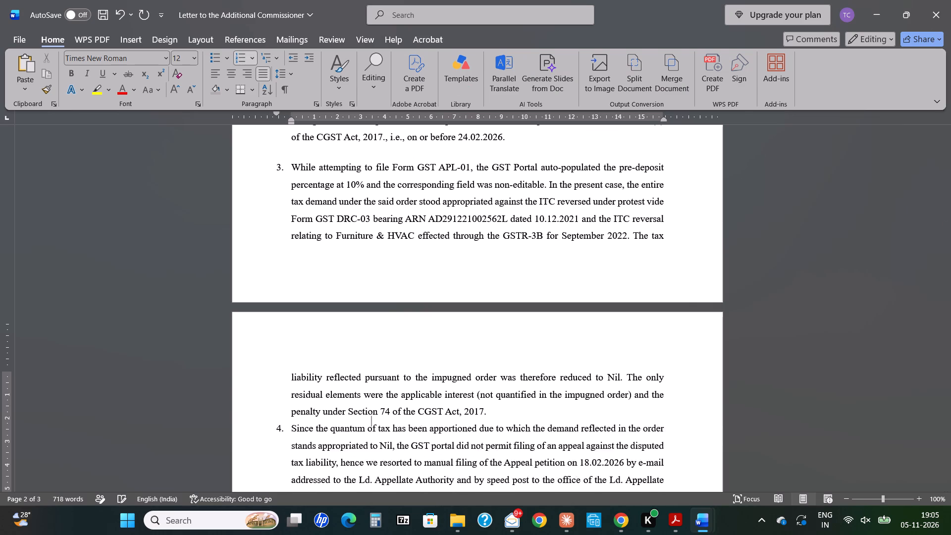
Following reframed paragraph 4, begin item 4 with "The portal consequently treated the matter" ahead of the existing "Since the quantum of tax" text.
{"action": "key", "text": "alt+Tab"}
{"action": "key", "text": "alt+Tab"}
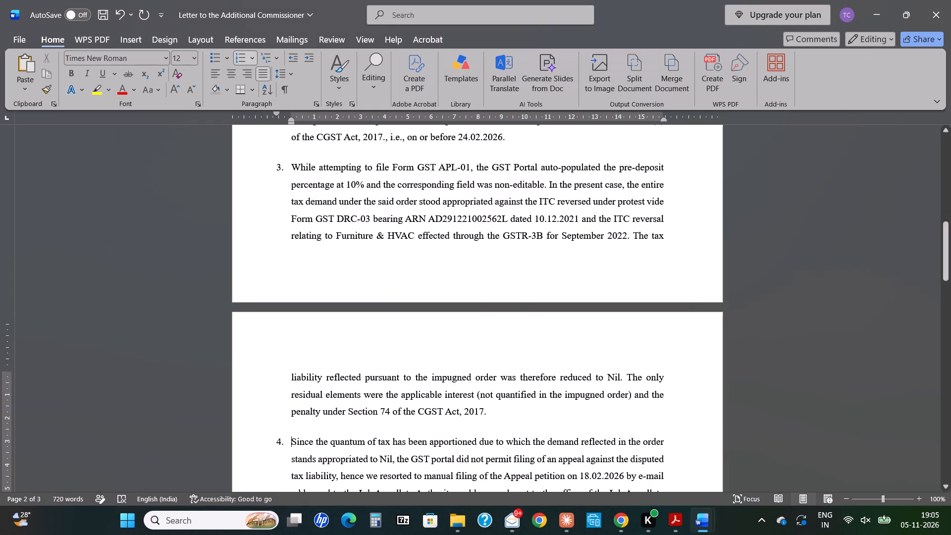
{"action": "type", "text": "The portal"}
{"action": "key", "text": "space"}
{"action": "key", "text": "alt+Tab"}
{"action": "key", "text": "alt+Tab"}
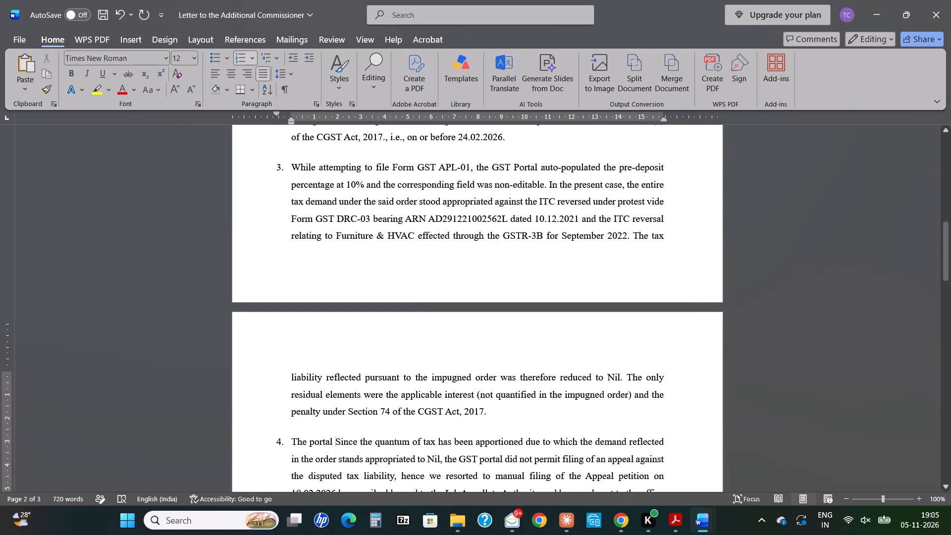
{"action": "type", "text": "consequently"}
{"action": "key", "text": "space"}
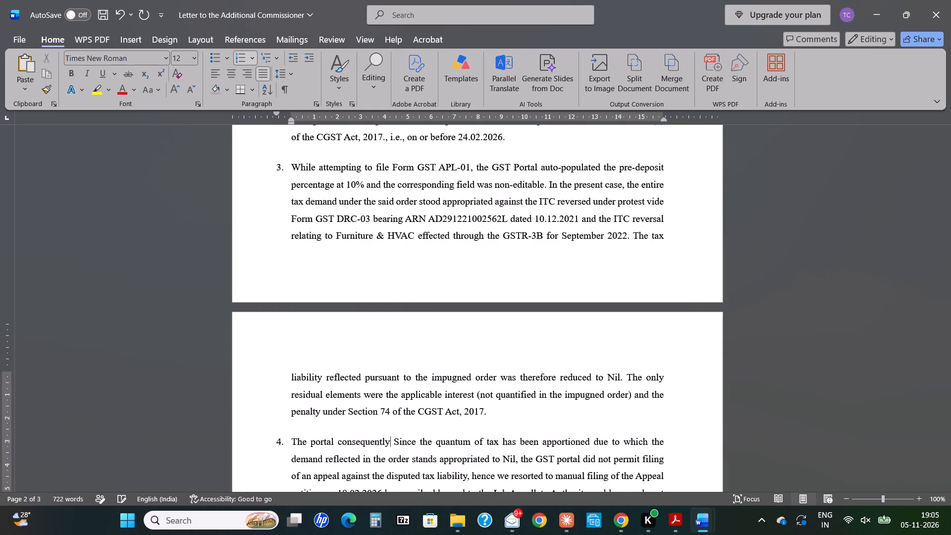
{"action": "key", "text": "alt+Tab"}
{"action": "key", "text": "alt+Tab"}
{"action": "type", "text": "treated the matter"}
{"action": "key", "text": "space"}
Continue item 4's new opening sentence with "as one requiring", matching the reframed wording.
{"action": "key", "text": "alt+Tab"}
{"action": "key", "text": "alt+Tab"}
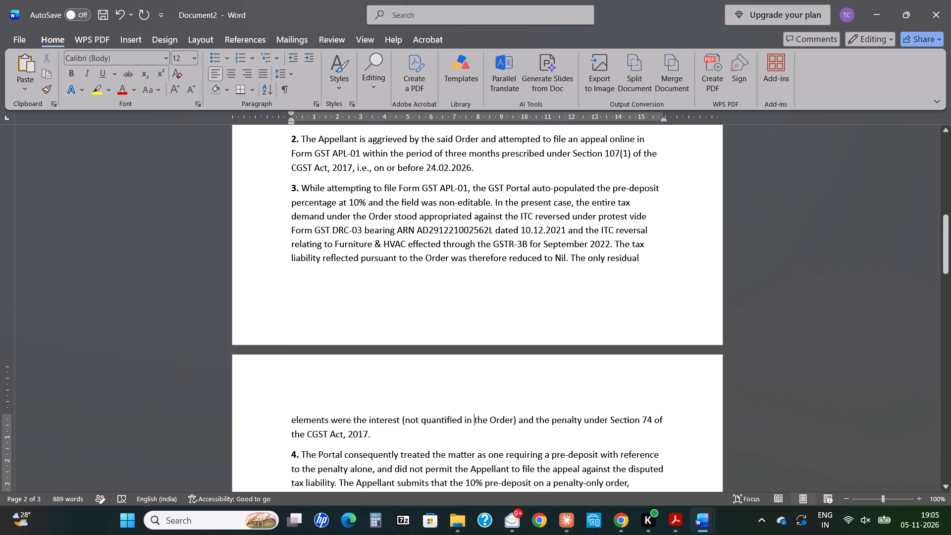
{"action": "type", "text": "as"}
{"action": "key", "text": "space"}
{"action": "key", "text": "alt+Tab"}
{"action": "key", "text": "alt+Tab"}
{"action": "type", "text": "one reqiure"}
{"action": "key", "text": "BackSpace"}
{"action": "key", "text": "BackSpace"}
{"action": "key", "text": "BackSpace"}
{"action": "key", "text": "BackSpace"}
{"action": "type", "text": "urigin"}
{"action": "key", "text": "BackSpace"}
{"action": "key", "text": "BackSpace"}
{"action": "key", "text": "BackSpace"}
{"action": "type", "text": "ing"}
{"action": "key", "text": "space"}
{"action": "key", "text": "BackSpace"}
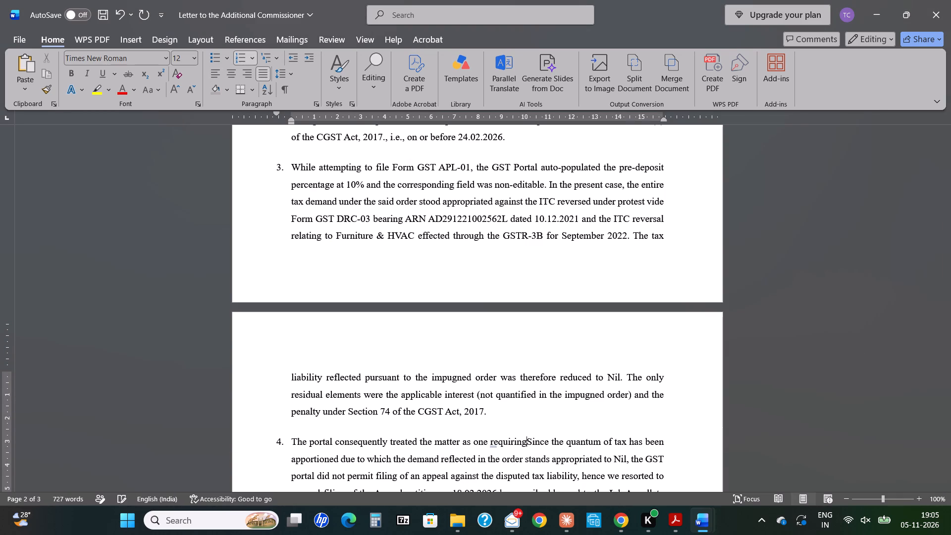
{"action": "key", "text": "BackSpace"}
{"action": "type", "text": "g"}
{"action": "key", "text": "space"}
Add "a pre-deposit with reference to the penalty alone," after "requiring" in item 4.
{"action": "key", "text": "alt+Tab"}
{"action": "key", "text": "alt+Tab"}
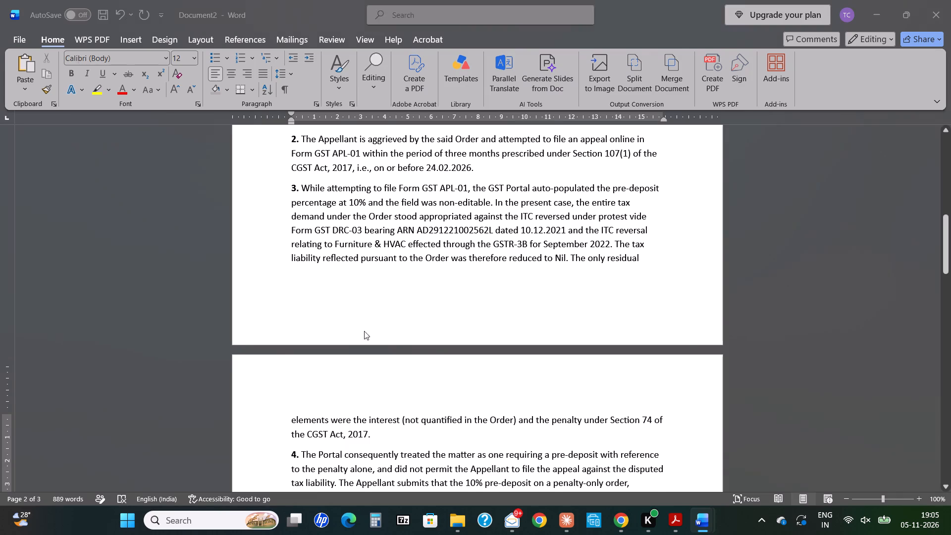
{"action": "key", "text": "alt+Tab"}
{"action": "key", "text": "alt+Tab"}
{"action": "type", "text": "a [r"}
{"action": "key", "text": "BackSpace"}
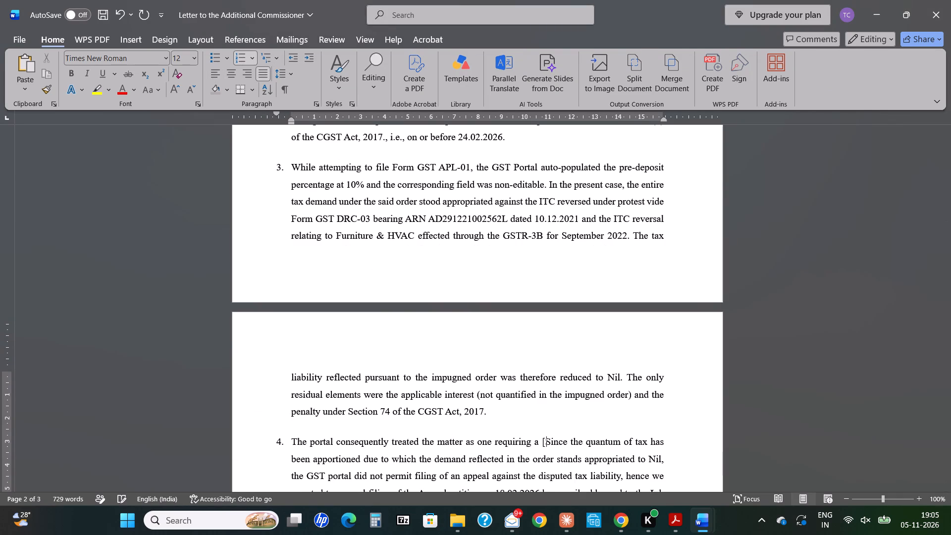
{"action": "key", "text": "BackSpace"}
{"action": "type", "text": "pre-deposit"}
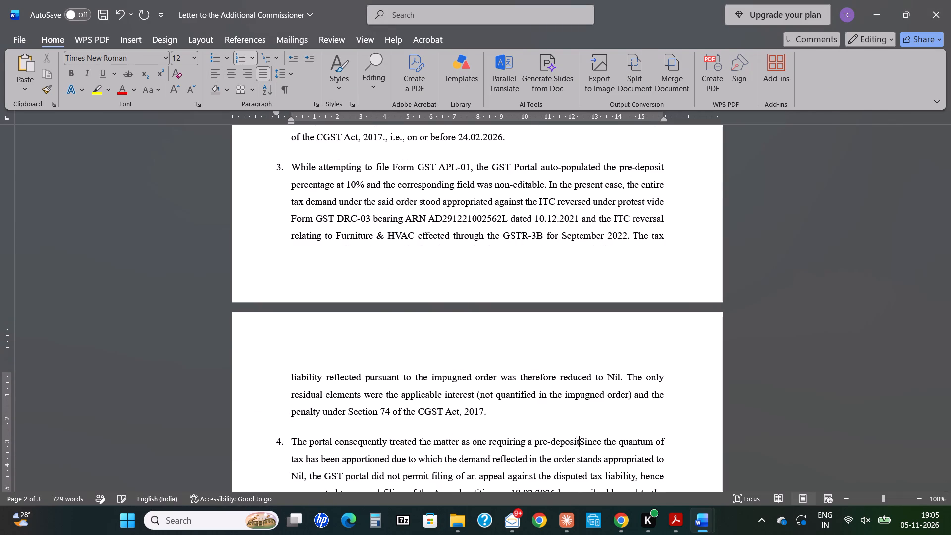
{"action": "key", "text": "alt+Tab"}
{"action": "key", "text": "alt+Tab"}
{"action": "key", "text": "space"}
{"action": "type", "text": "with reference"}
{"action": "key", "text": "space"}
{"action": "key", "text": "alt+Tab"}
{"action": "key", "text": "alt+Tab"}
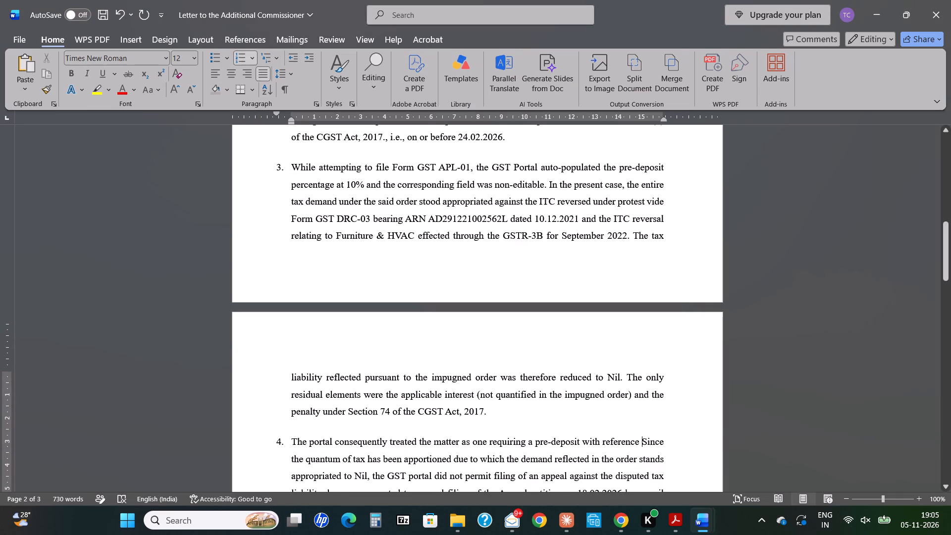
{"action": "type", "text": "to the penalty o"}
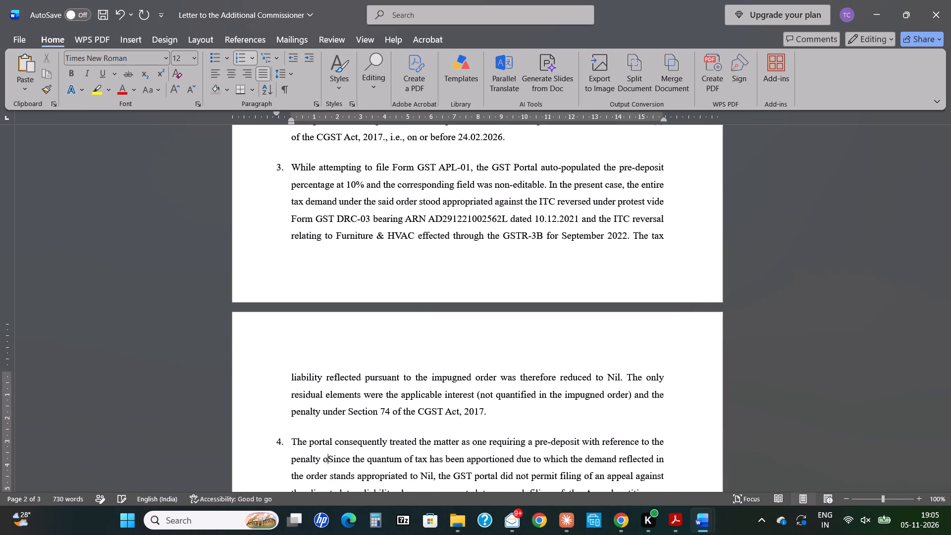
{"action": "key", "text": "BackSpace"}
{"action": "type", "text": "alone,"}
Continue item 4's opening sentence with "and did not permit the Appellant to" after "the penalty alone,".
{"action": "key", "text": "alt+Tab"}
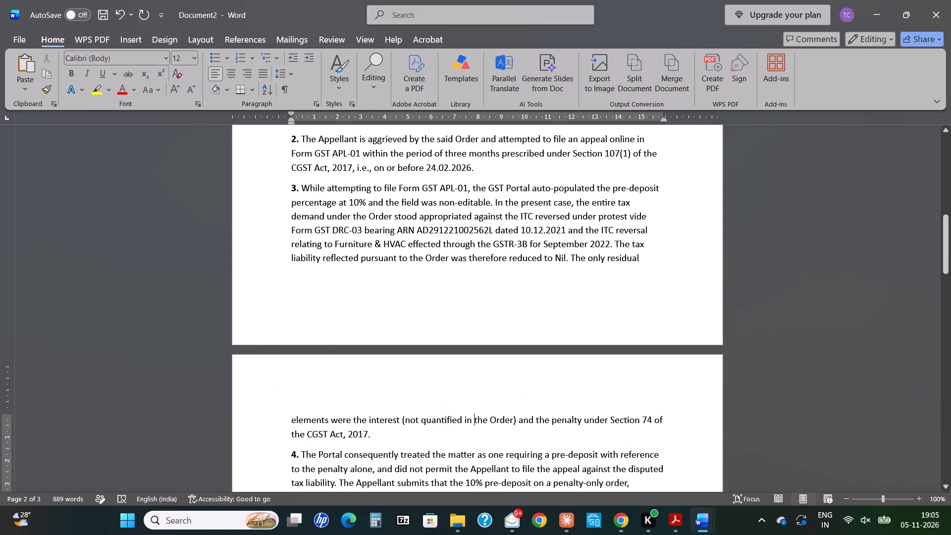
{"action": "key", "text": "alt+Tab"}
{"action": "key", "text": "space"}
{"action": "type", "text": "and dd"}
{"action": "key", "text": "BackSpace"}
{"action": "type", "text": "id not permit"}
{"action": "key", "text": "space"}
{"action": "key", "text": "alt+Tab"}
{"action": "key", "text": "alt+Tab"}
{"action": "type", "text": "the Appellatn to"}
{"action": "key", "text": "space"}
{"action": "key", "text": "BackSpace"}
{"action": "key", "text": "BackSpace"}
{"action": "key", "text": "BackSpace"}
{"action": "key", "text": "BackSpace"}
{"action": "key", "text": "BackSpace"}
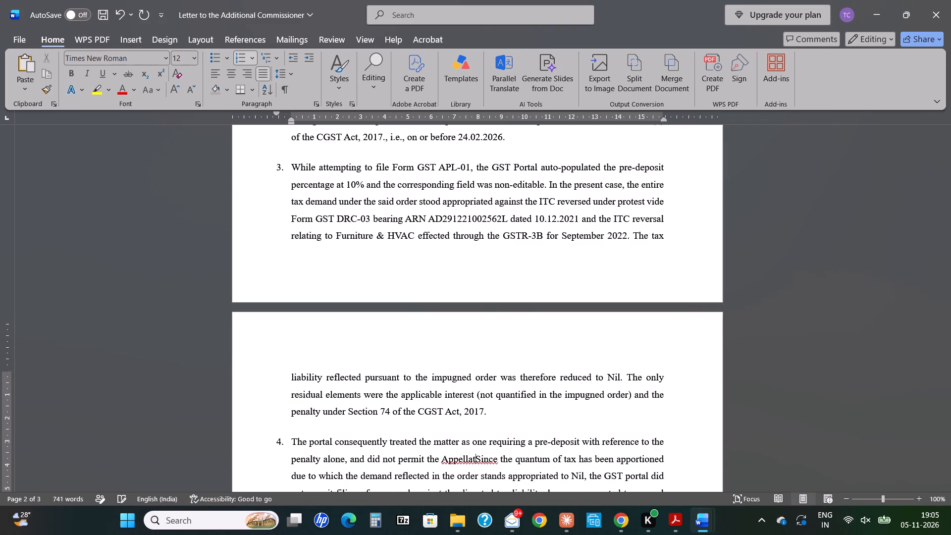
{"action": "key", "text": "BackSpace"}
{"action": "type", "text": "nt to"}
{"action": "key", "text": "space"}
Add "file the appeal against the disputed tax liability" after "the Appellant to" in item 4, following the reframed paragraph.
{"action": "key", "text": "alt+Tab"}
{"action": "key", "text": "alt+Tab"}
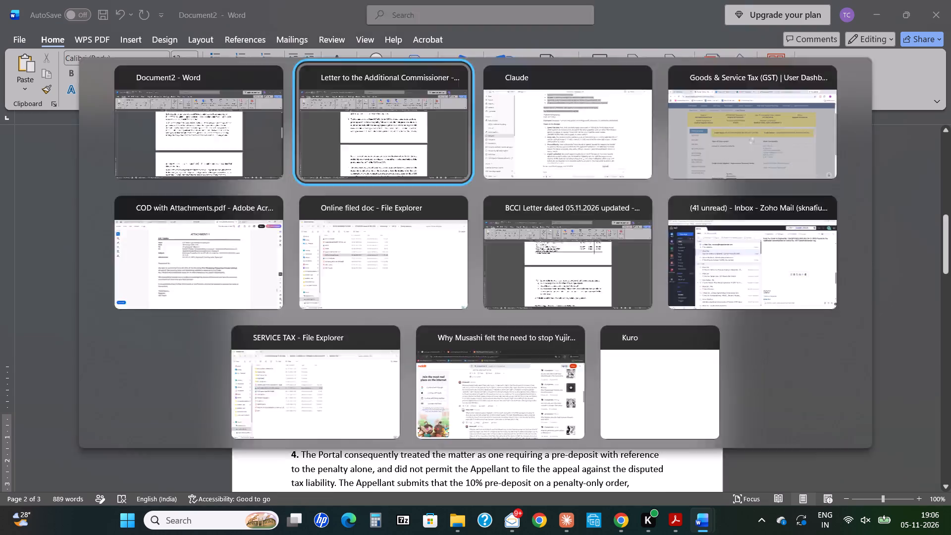
{"action": "type", "text": "filed"}
{"action": "key", "text": "space"}
{"action": "key", "text": "BackSpace"}
{"action": "key", "text": "BackSpace"}
{"action": "key", "text": "BackSpace"}
{"action": "key", "text": "space"}
{"action": "key", "text": "BackSpace"}
{"action": "type", "text": "e the appeal"}
{"action": "key", "text": "space"}
{"action": "key", "text": "alt+Tab"}
{"action": "key", "text": "alt+Tab"}
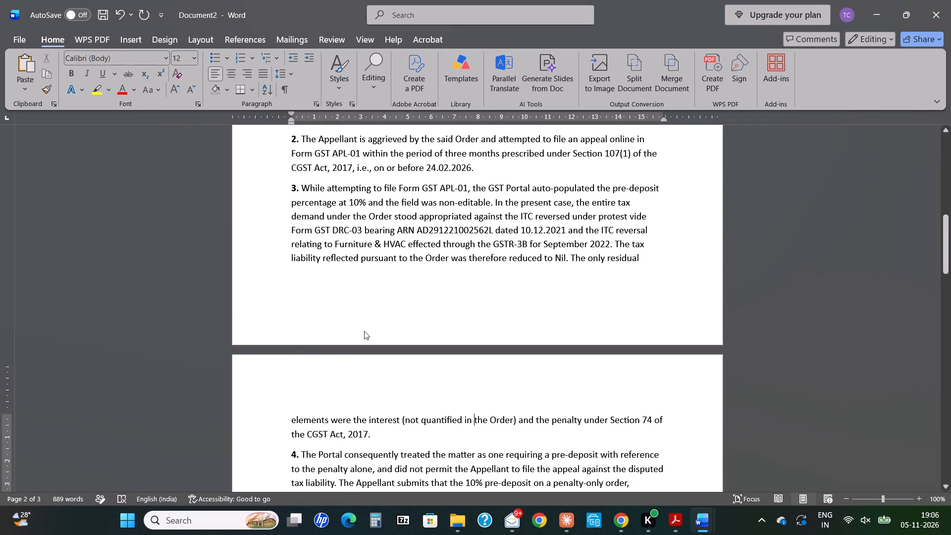
{"action": "type", "text": "against the dispute"}
{"action": "key", "text": "space"}
{"action": "key", "text": "alt+Tab"}
{"action": "key", "text": "alt+Tab"}
{"action": "key", "text": "BackSpace"}
{"action": "type", "text": "d tax liability"}
End item 4's new opening sentence with "which stood nil." after "disputed tax liability".
{"action": "key", "text": "alt+Tab"}
{"action": "key", "text": "alt+Tab"}
{"action": "key", "text": "space"}
{"action": "type", "text": "which stood nil"}
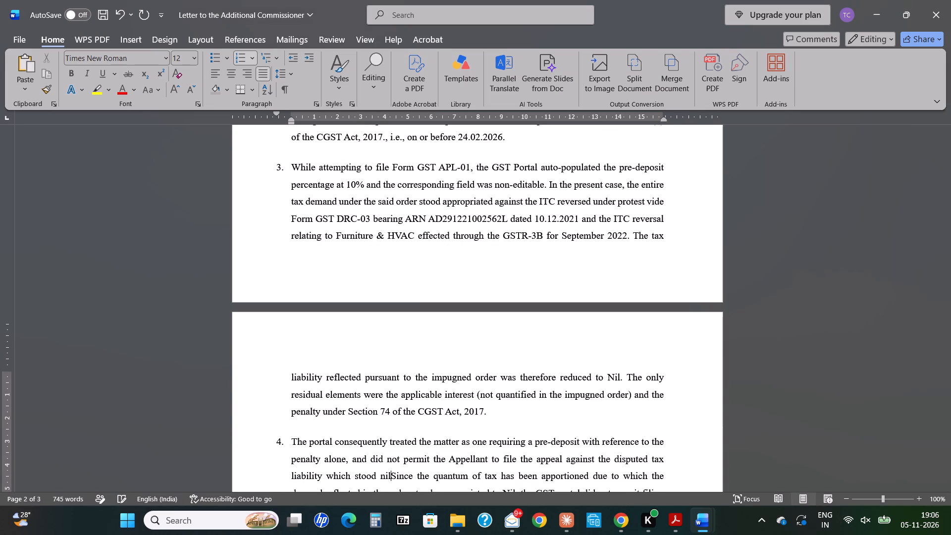
{"action": "key", "text": "period"}
{"action": "key", "text": "alt+Tab"}
{"action": "key", "text": "alt+Tab"}
{"action": "key", "text": "BackSpace"}
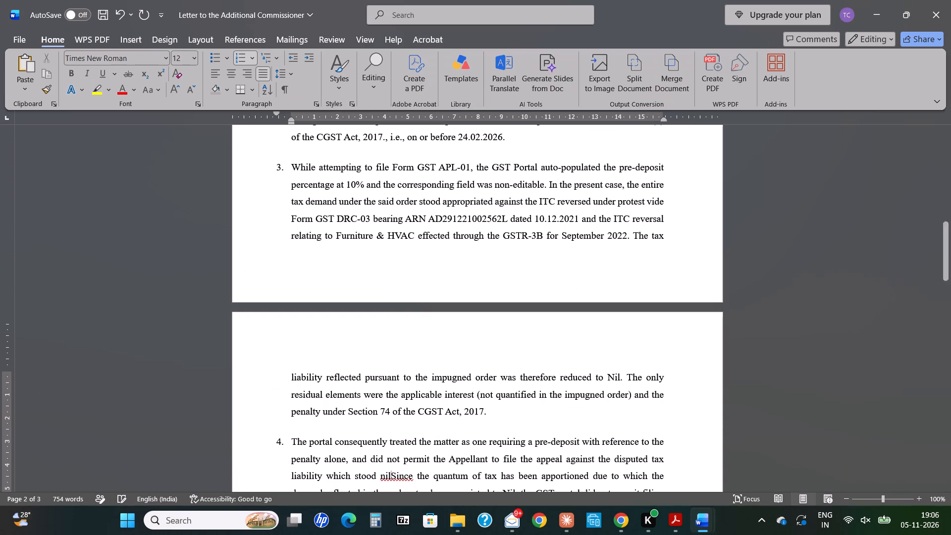
{"action": "key", "text": "period"}
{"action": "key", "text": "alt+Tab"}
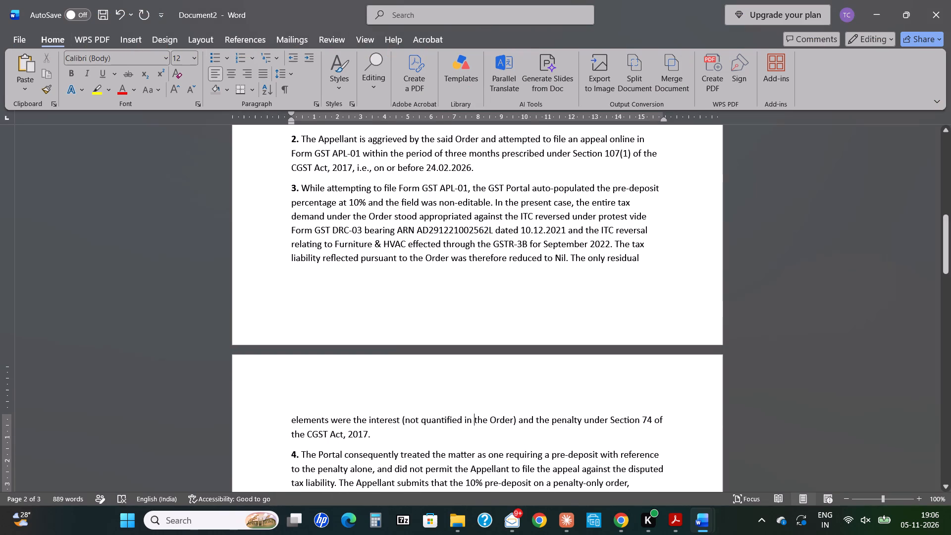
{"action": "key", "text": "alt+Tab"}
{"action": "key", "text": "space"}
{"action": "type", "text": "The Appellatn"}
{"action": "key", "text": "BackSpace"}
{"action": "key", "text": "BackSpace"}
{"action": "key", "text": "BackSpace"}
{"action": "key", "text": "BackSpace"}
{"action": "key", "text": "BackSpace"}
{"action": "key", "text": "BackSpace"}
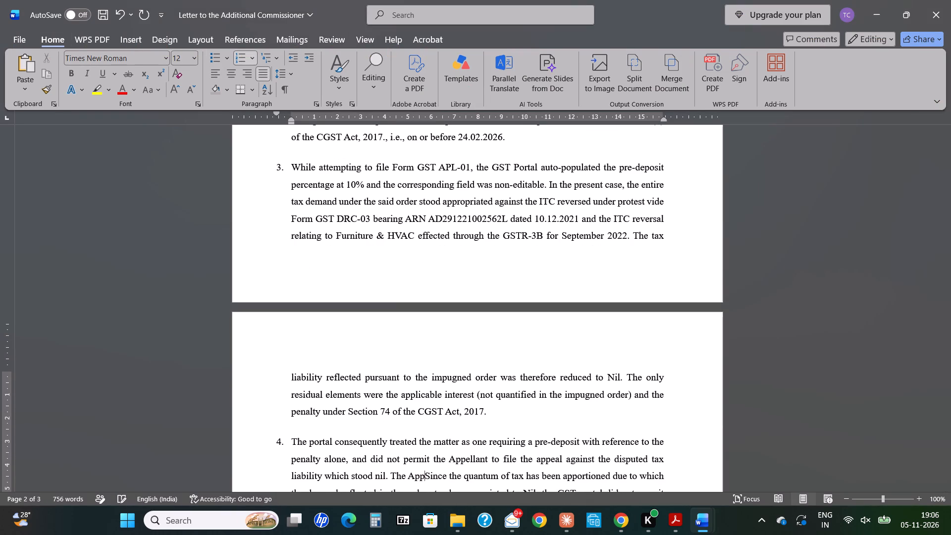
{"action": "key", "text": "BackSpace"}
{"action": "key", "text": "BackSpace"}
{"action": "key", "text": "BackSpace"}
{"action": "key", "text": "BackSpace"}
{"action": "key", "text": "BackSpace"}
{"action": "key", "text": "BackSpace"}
Examine the rest of reframed paragraph 4 on the penalty-only pre-deposit and online filing, and clear the stray letter left in item 4.
{"action": "key", "text": "alt+Tab"}
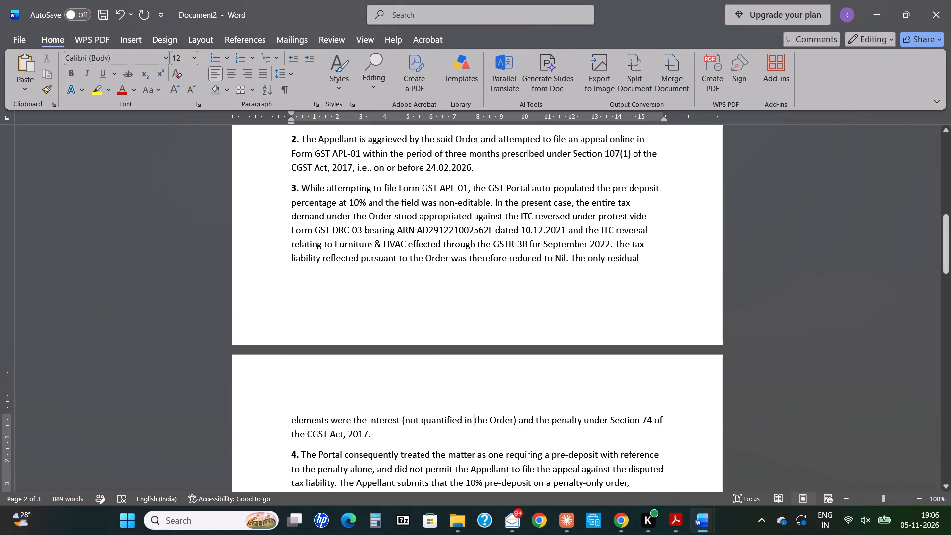
{"action": "key", "text": "alt+Tab"}
{"action": "key", "text": "alt+Tab"}
{"action": "scroll", "coordinate": [363, 334], "scroll_direction": "down", "scroll_amount": 1}
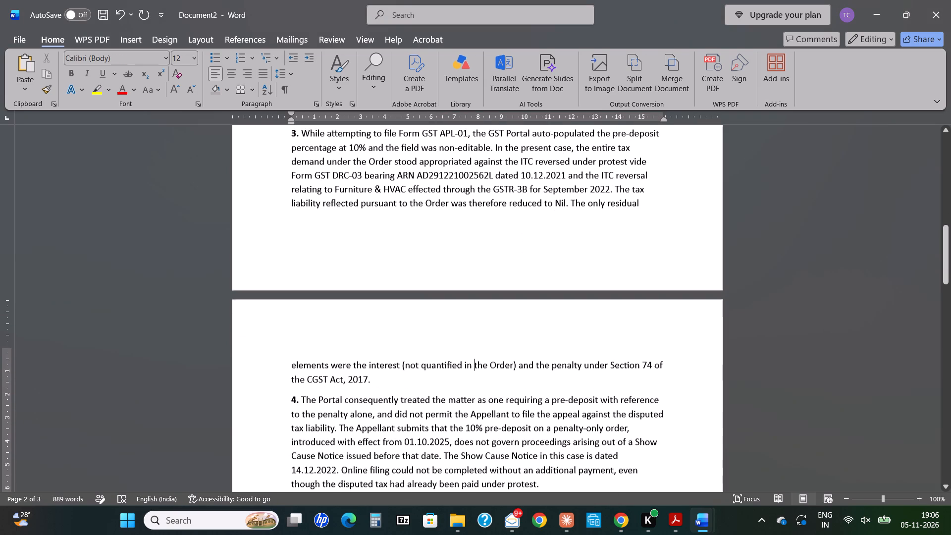
{"action": "scroll", "coordinate": [363, 334], "scroll_direction": "down", "scroll_amount": 1}
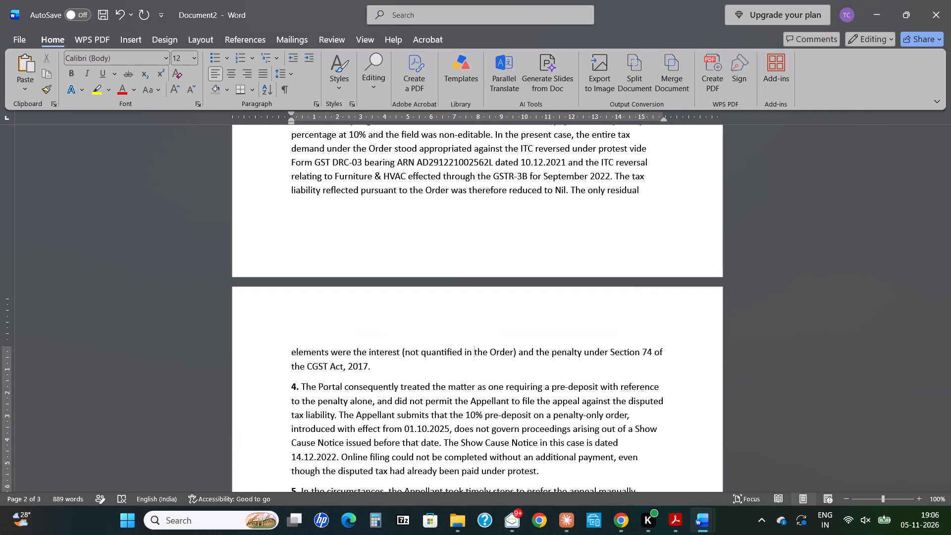
{"action": "key", "text": "alt+Tab"}
{"action": "key", "text": "BackSpace"}
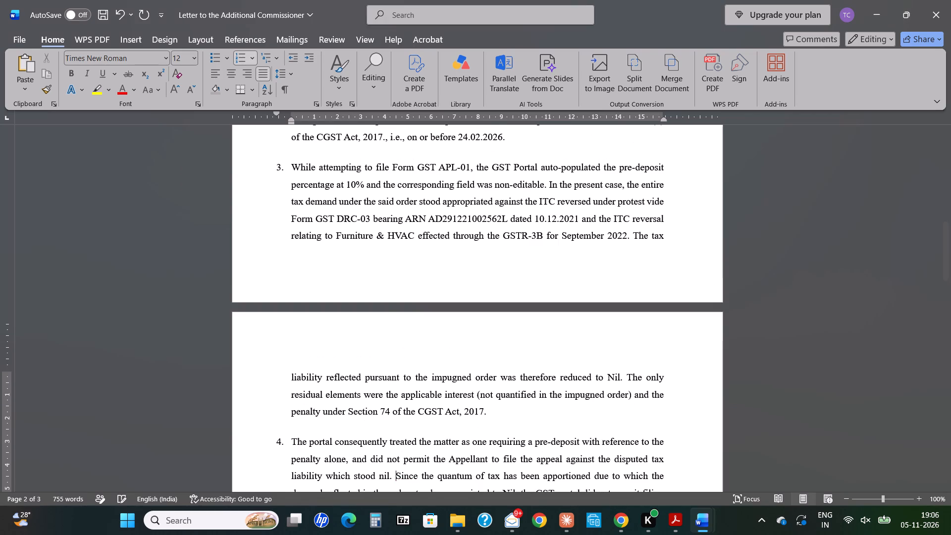
{"action": "key", "text": "alt+Tab"}
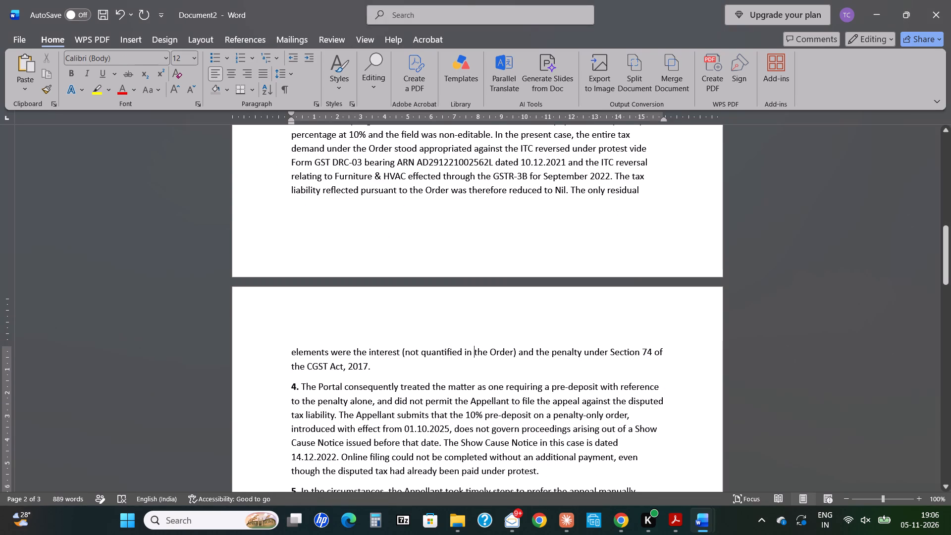
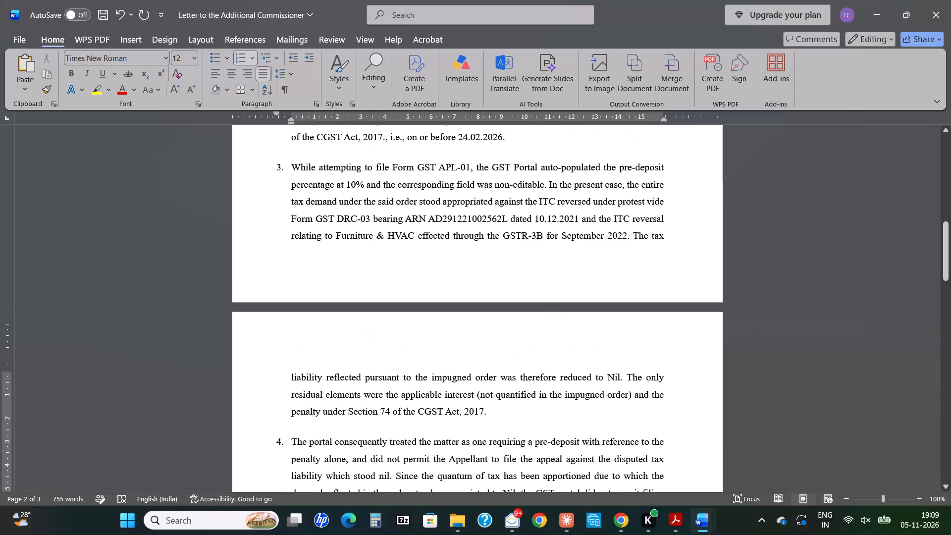
Split item 4 after "which stood nil." so the older text beginning "Since the quantum of tax" becomes its own numbered item 5.
{"action": "key", "text": "Return"}
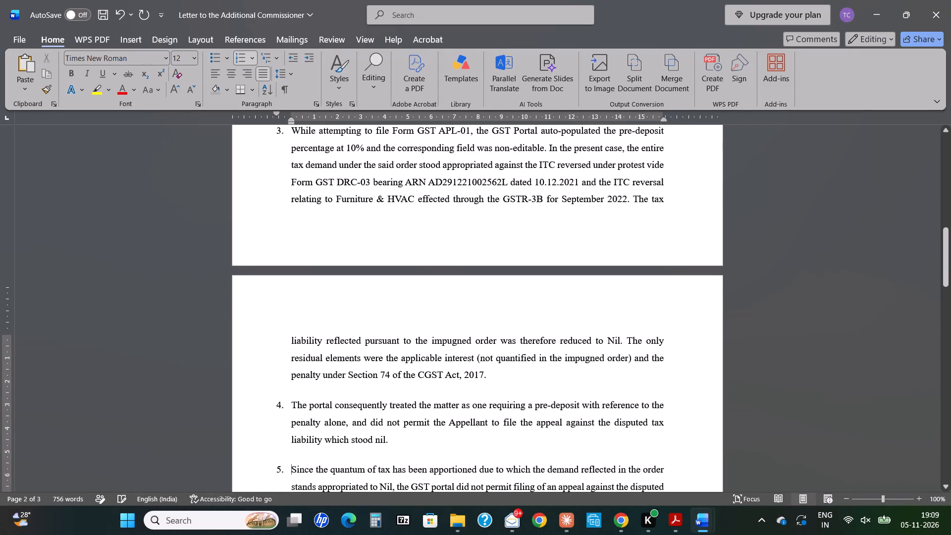
{"action": "key", "text": "ctrl+z"}
{"action": "key", "text": "Return"}
{"action": "key", "text": "alt+Tab"}
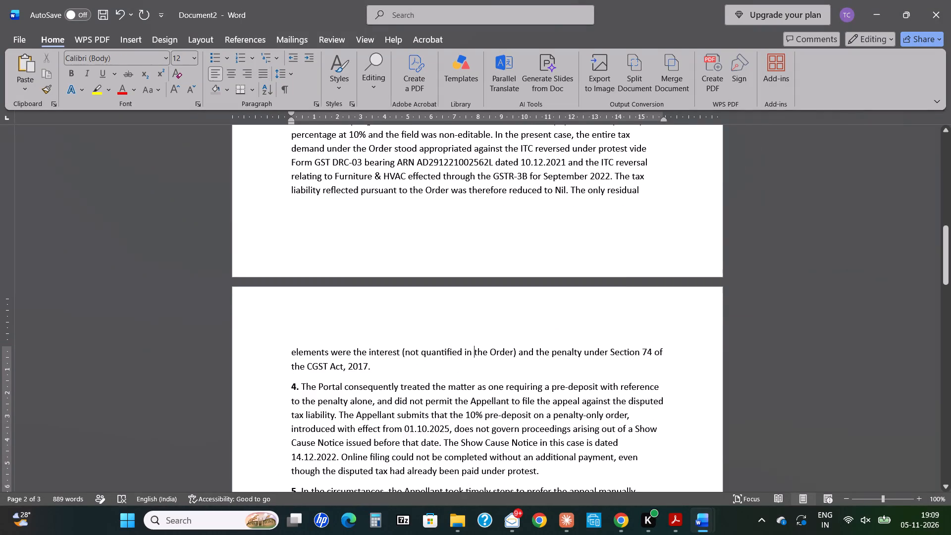
{"action": "key", "text": "alt+Tab"}
{"action": "key", "text": "Up"}
{"action": "key", "text": "BackSpace"}
{"action": "key", "text": "alt+Tab"}
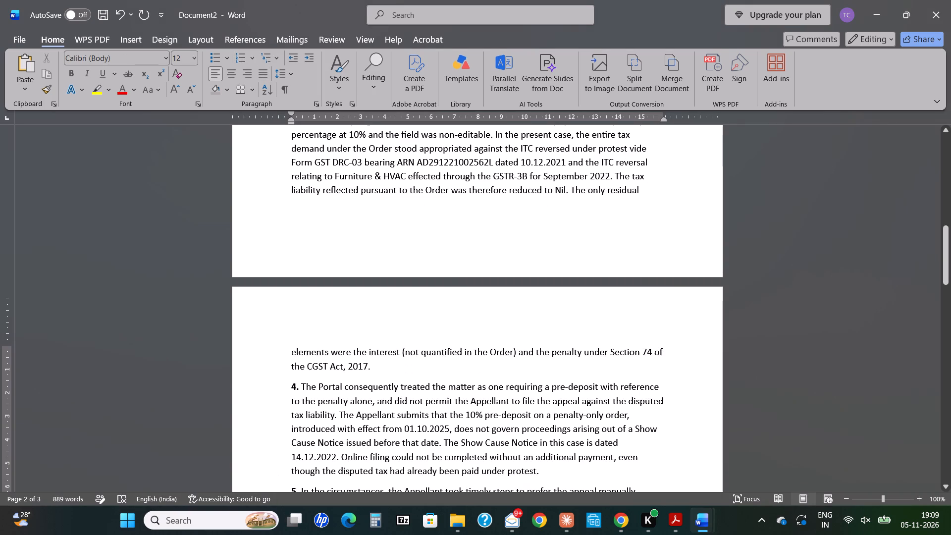
{"action": "key", "text": "alt+Tab"}
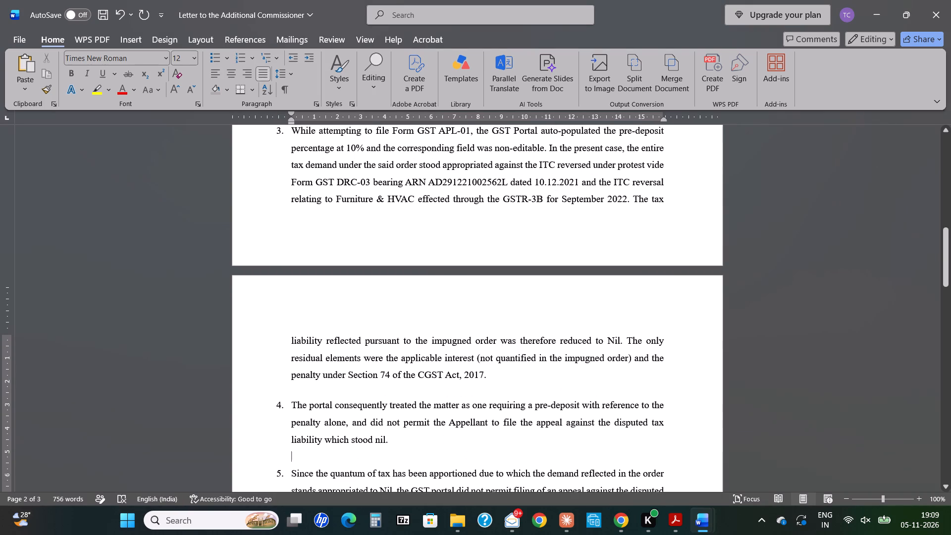
{"action": "key", "text": "alt+Tab"}
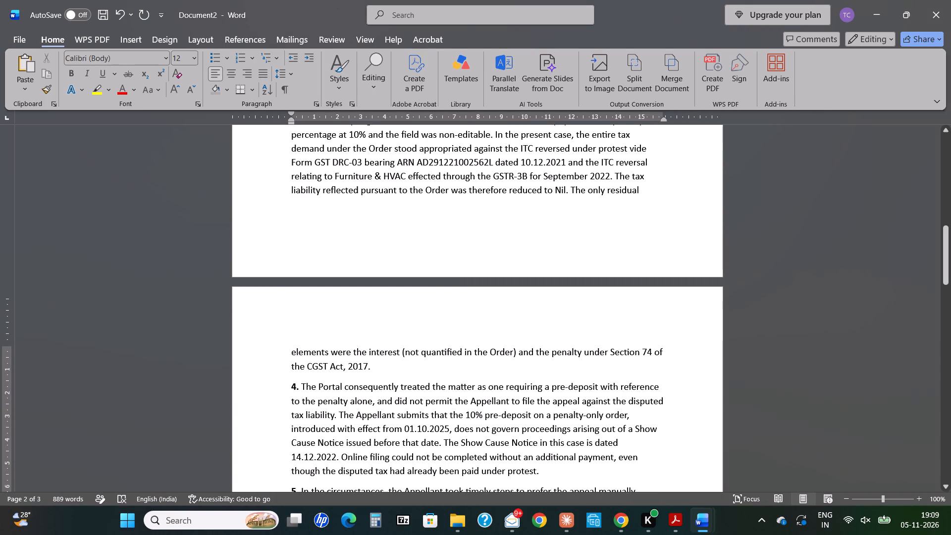
{"action": "key", "text": "alt+Tab"}
{"action": "key", "text": "ctrl+Up"}
{"action": "key", "text": "ctrl+Down"}
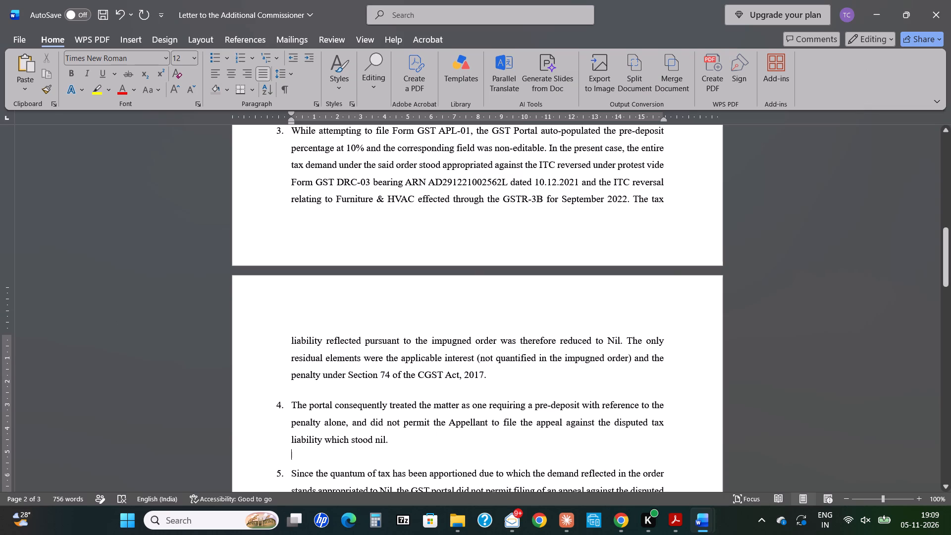
Begin a second sentence in item 4 with "We respectfully submit that" after "which stood nil.".
{"action": "key", "text": "Left"}
{"action": "type", "text": "We respectfully submits,"}
{"action": "key", "text": "space"}
{"action": "key", "text": "alt+Tab"}
{"action": "key", "text": "alt+Tab"}
{"action": "key", "text": "BackSpace"}
{"action": "key", "text": "BackSpace"}
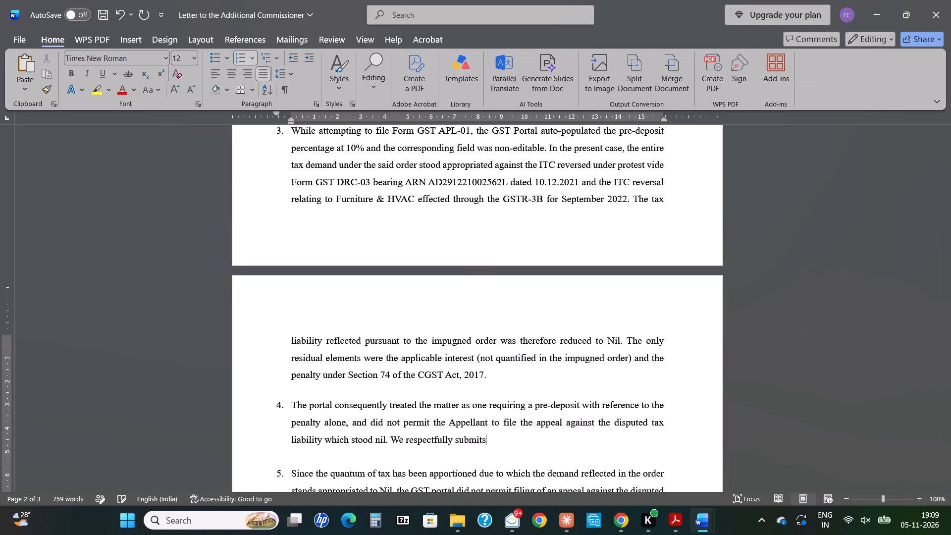
{"action": "key", "text": "BackSpace"}
{"action": "key", "text": "space"}
{"action": "type", "text": "that"}
{"action": "key", "text": "space"}
Continue item 4's second sentence with "the 10% pre-deposit", following reframed paragraph 4 in the separate document.
{"action": "key", "text": "alt+Tab"}
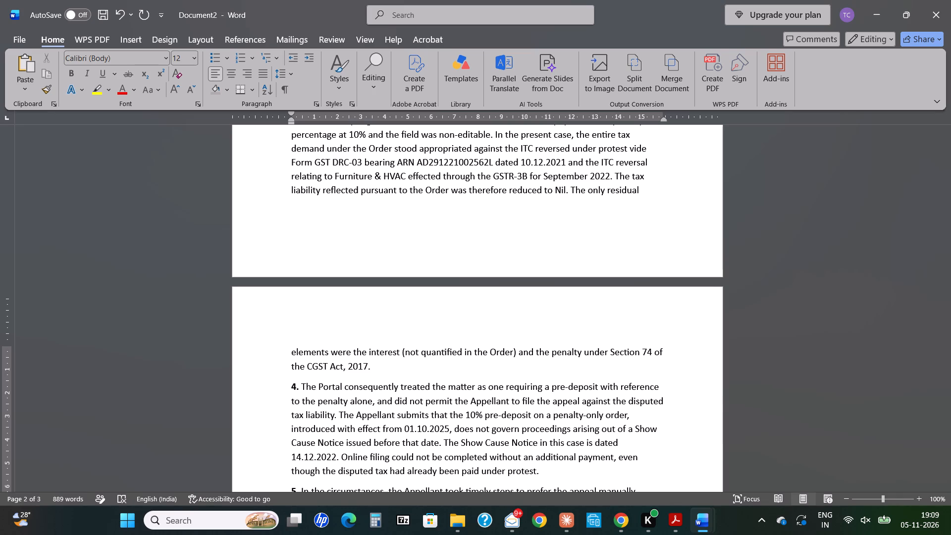
{"action": "key", "text": "alt+Tab"}
{"action": "key", "text": "alt+Tab"}
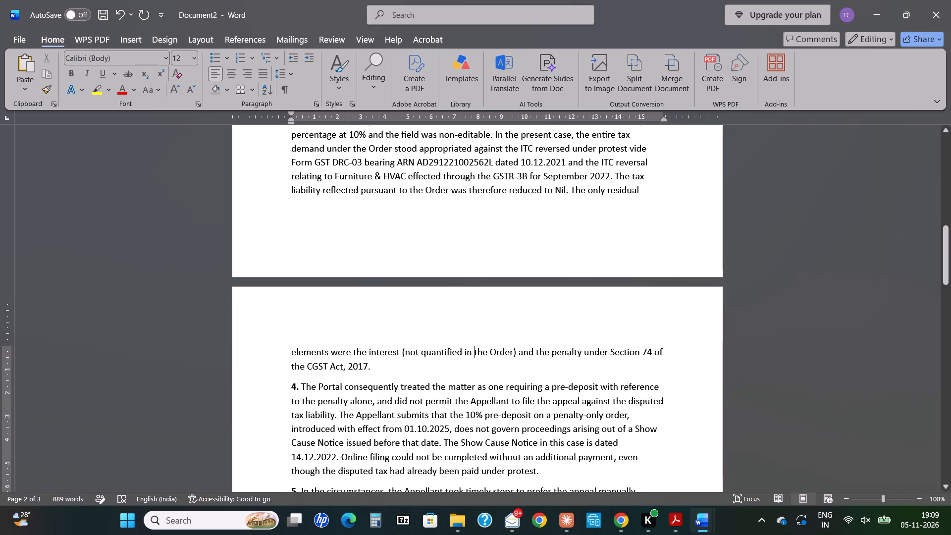
{"action": "key", "text": "alt+Tab"}
{"action": "type", "text": "the 10"}
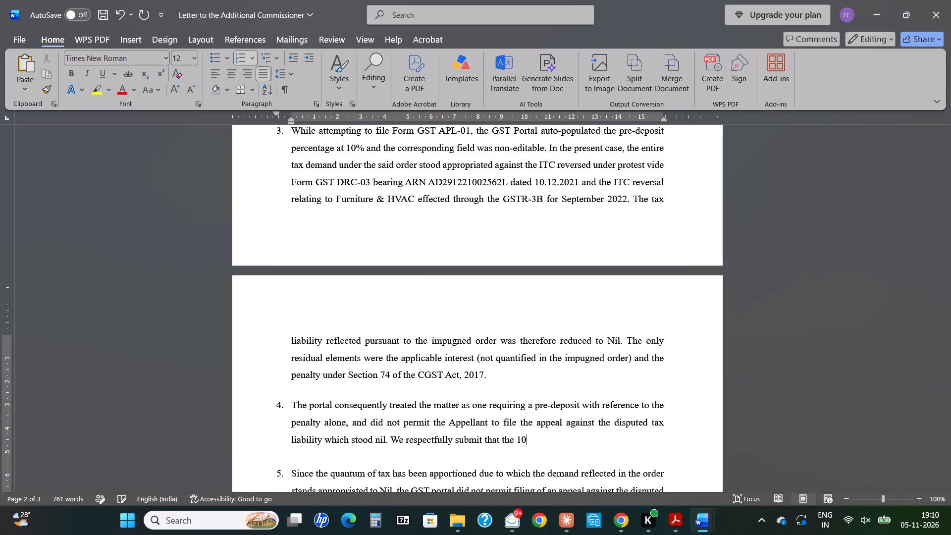
{"action": "type", "text": "%"}
{"action": "key", "text": "space"}
{"action": "key", "text": "alt+Tab"}
{"action": "key", "text": "alt+Tab"}
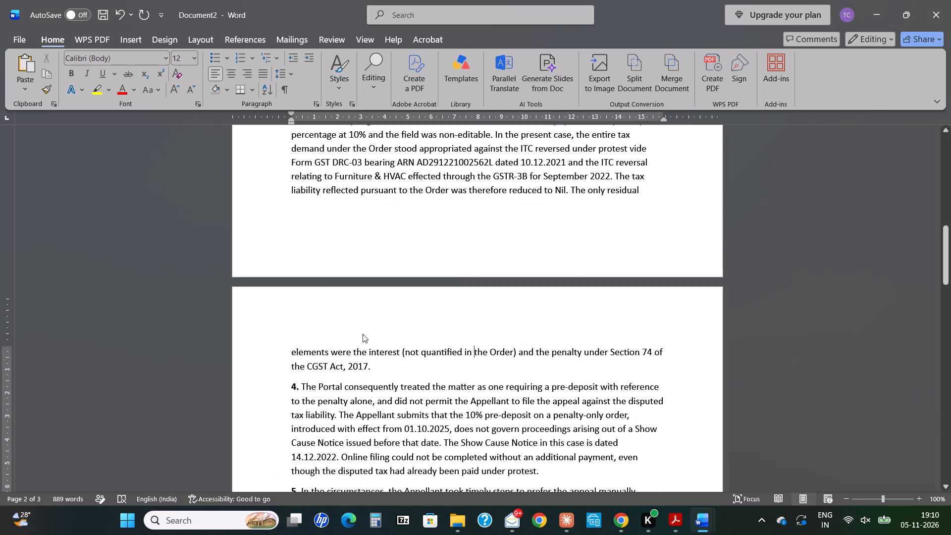
{"action": "key", "text": "alt+Tab"}
{"action": "key", "text": "alt+Tab"}
{"action": "type", "text": "pre-deposit"}
{"action": "key", "text": "space"}
Add "on a penalty only order" after "the 10% pre-deposit" in item 4.
{"action": "key", "text": "alt+Tab"}
{"action": "key", "text": "alt+Tab"}
{"action": "type", "text": "on a penalty only ored"}
{"action": "key", "text": "BackSpace"}
{"action": "key", "text": "d"}
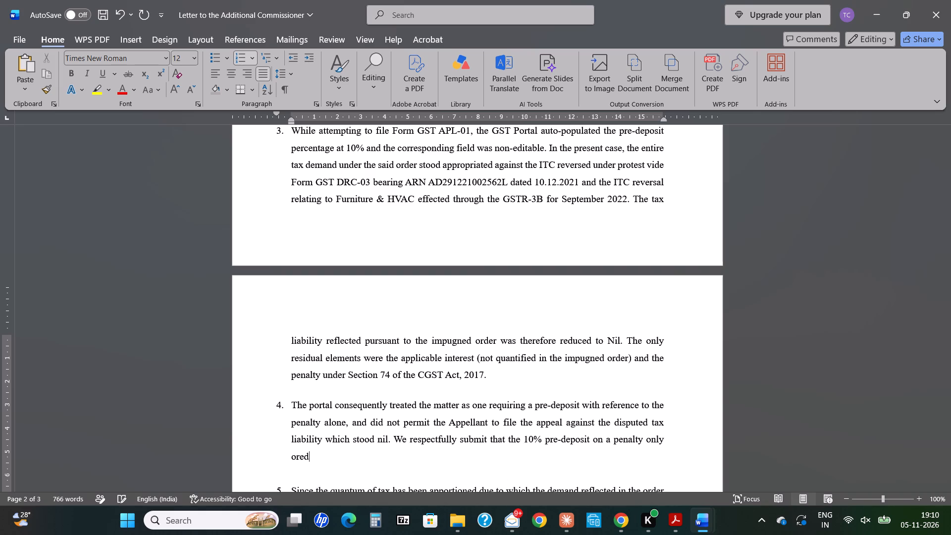
{"action": "key", "text": "BackSpace"}
{"action": "type", "text": "der"}
{"action": "key", "text": "space"}
{"action": "key", "text": "BackSpace"}
{"action": "key", "text": "BackSpace"}
{"action": "key", "text": "BackSpace"}
{"action": "key", "text": "BackSpace"}
{"action": "key", "text": "BackSpace"}
{"action": "type", "text": "der"}
{"action": "key", "text": "space"}
Continue item 4's second sentence with ", was introduced with effect" after "penalty only order", consulting the reframed paragraph.
{"action": "key", "text": "alt+Tab"}
{"action": "key", "text": "alt+Tab"}
{"action": "key", "text": "BackSpace"}
{"action": "type", "text": ", was introder"}
{"action": "key", "text": "BackSpace"}
{"action": "key", "text": "BackSpace"}
{"action": "type", "text": "uced"}
{"action": "key", "text": "space"}
{"action": "key", "text": "alt+Tab"}
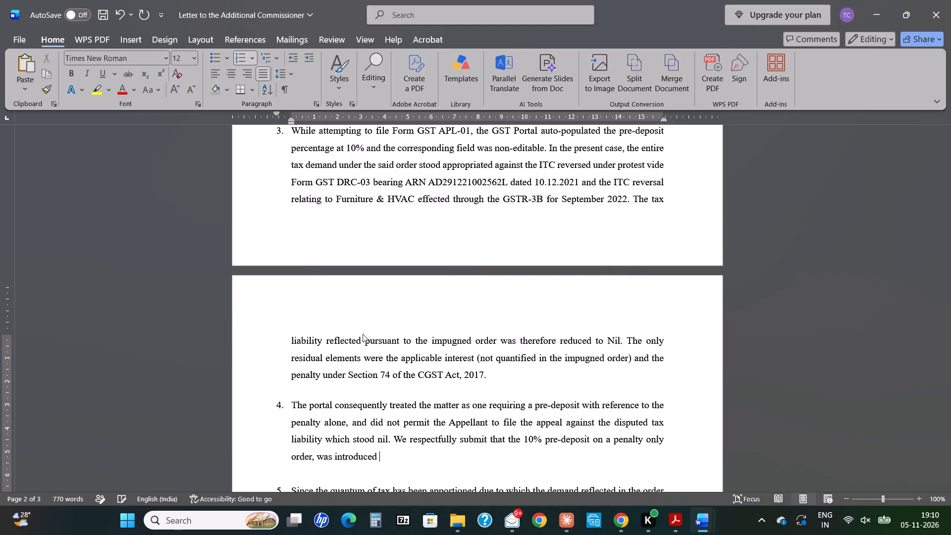
{"action": "key", "text": "alt+Tab"}
{"action": "key", "text": "w"}
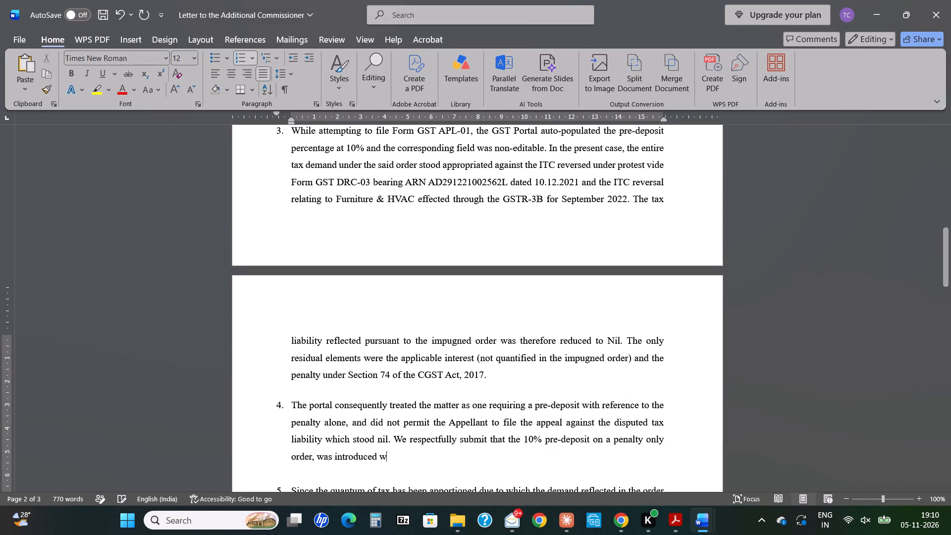
{"action": "key", "text": "BackSpace"}
{"action": "type", "text": "with effect"}
{"action": "key", "text": "space"}
{"action": "key", "text": "alt+Tab"}
{"action": "key", "text": "alt+Tab"}
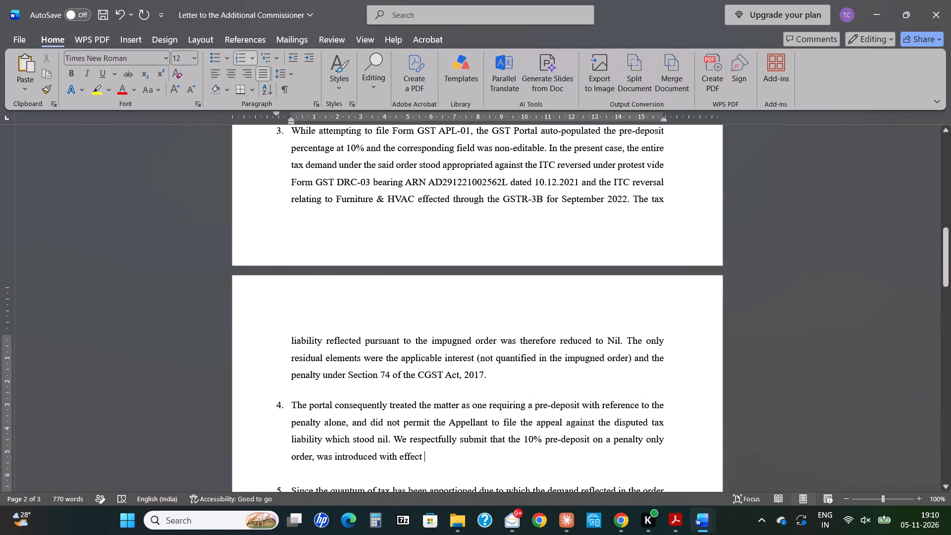
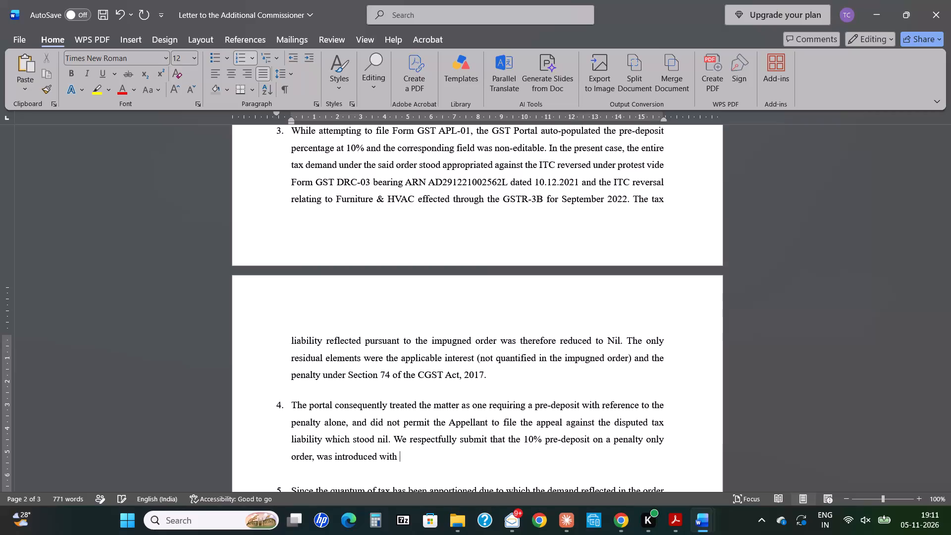
Continue item 4's second sentence with "amendment of the proviso" after "was introduced with".
{"action": "type", "text": "amendment of tht"}
{"action": "key", "text": "space"}
{"action": "key", "text": "BackSpace"}
{"action": "key", "text": "BackSpace"}
{"action": "type", "text": "e provisio"}
{"action": "key", "text": "BackSpace"}
{"action": "key", "text": "BackSpace"}
{"action": "key", "text": "BackSpace"}
{"action": "key", "text": "o"}
{"action": "key", "text": "BackSpace"}
{"action": "type", "text": "so"}
{"action": "key", "text": "space"}
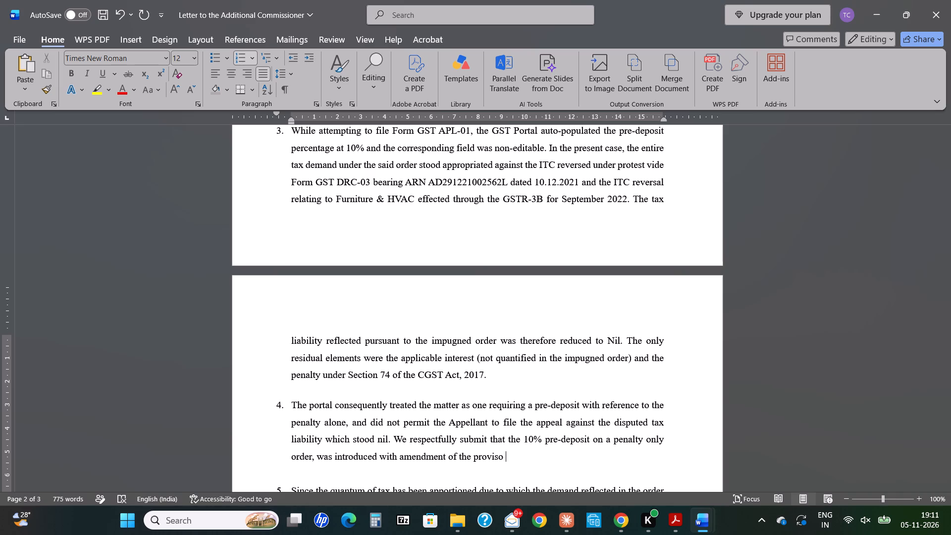
Add "to Section 107(6) of the CGST Act, 2017" after "amendment of the proviso" in item 4.
{"action": "type", "text": "to Sdct"}
{"action": "key", "text": "BackSpace"}
{"action": "key", "text": "BackSpace"}
{"action": "key", "text": "BackSpace"}
{"action": "type", "text": "ection"}
{"action": "key", "text": "space"}
{"action": "key", "text": "space"}
{"action": "key", "text": "BackSpace"}
{"action": "type", "text": "01"}
{"action": "key", "text": "BackSpace"}
{"action": "key", "text": "BackSpace"}
{"action": "type", "text": "107"}
{"action": "type", "text": "(6) f"}
{"action": "key", "text": "BackSpace"}
{"action": "type", "text": "of the CGST Act, 2017"}
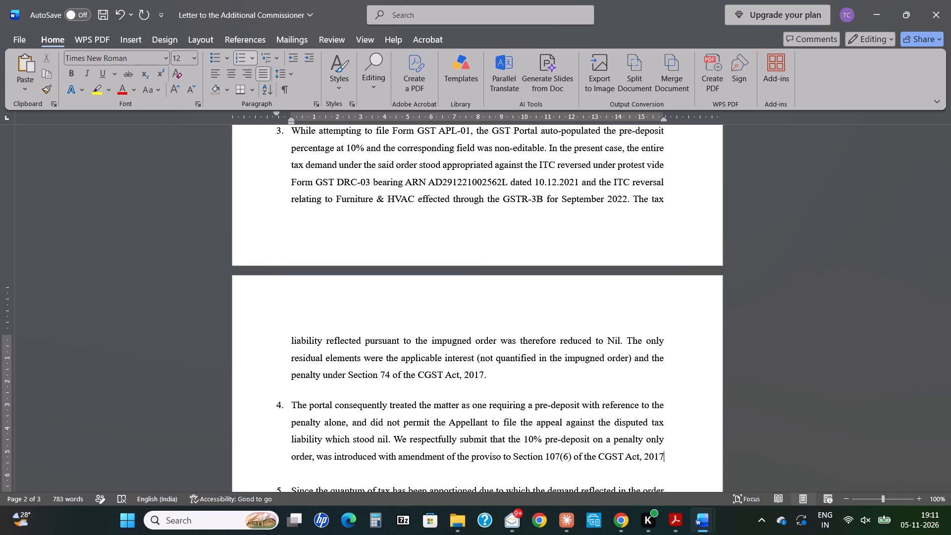
Add the effective date to item 4's second sentence with "with effect from 01.10.2025" after "CGST Act, 2017".
{"action": "key", "text": "space"}
{"action": "type", "text": "as i"}
{"action": "key", "text": "BackSpace"}
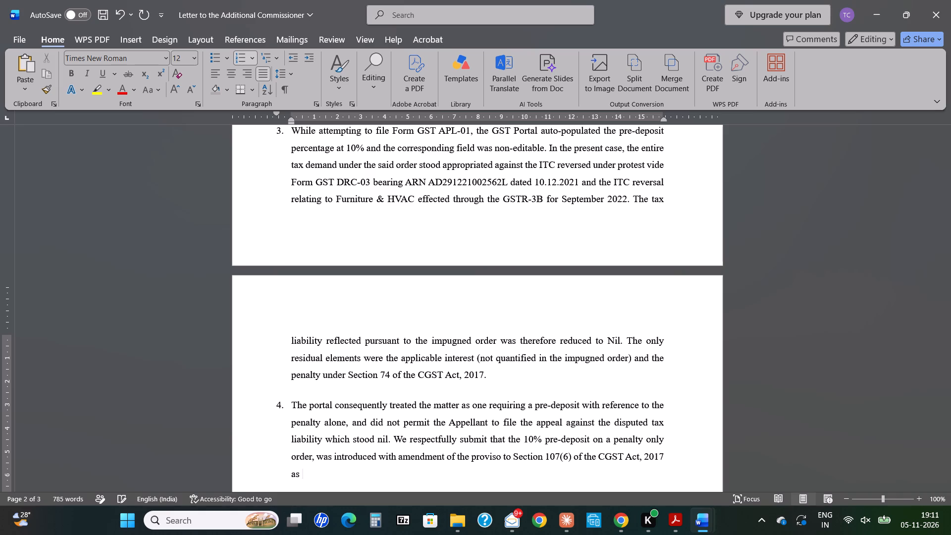
{"action": "key", "text": "BackSpace"}
{"action": "key", "text": "BackSpace"}
{"action": "key", "text": "BackSpace"}
{"action": "type", "text": "with effect from"}
{"action": "key", "text": "space"}
{"action": "type", "text": "01."}
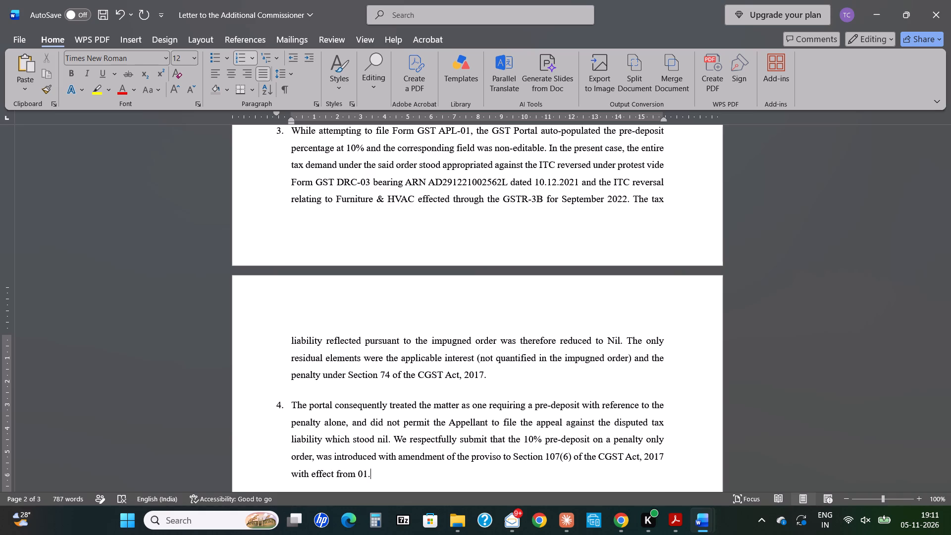
{"action": "type", "text": "10.2025"}
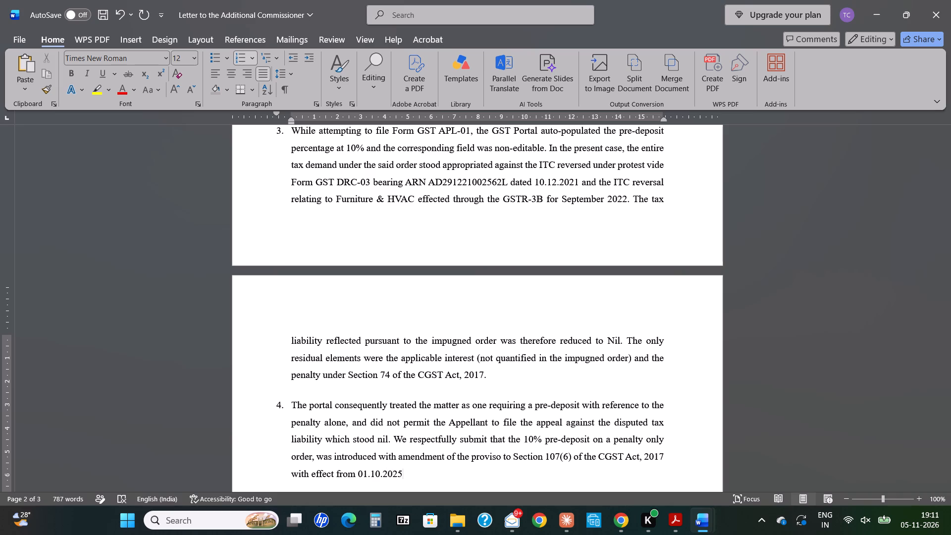
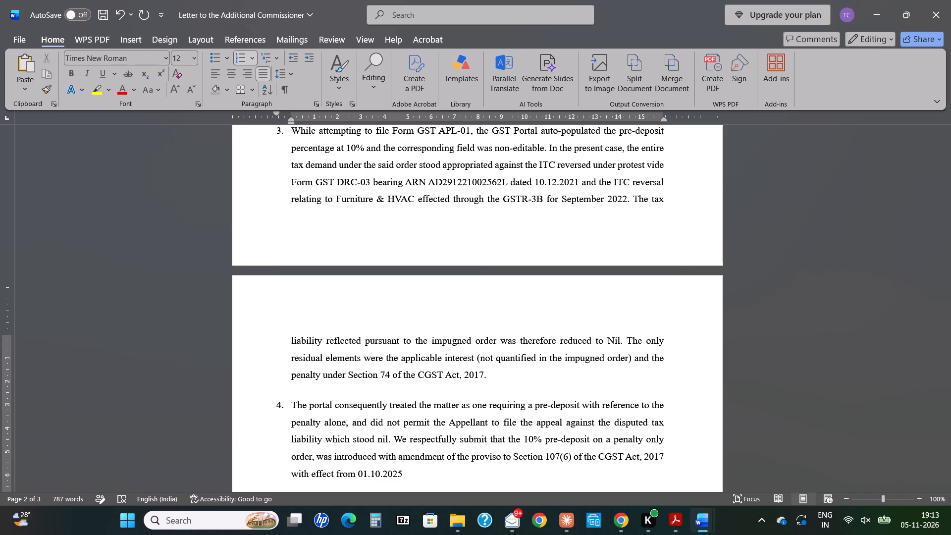
Continue item 4's second sentence with ", does not govern proceedings" after "01.10.2025", following the wording in the reframed document.
{"action": "key", "text": "alt+Tab"}
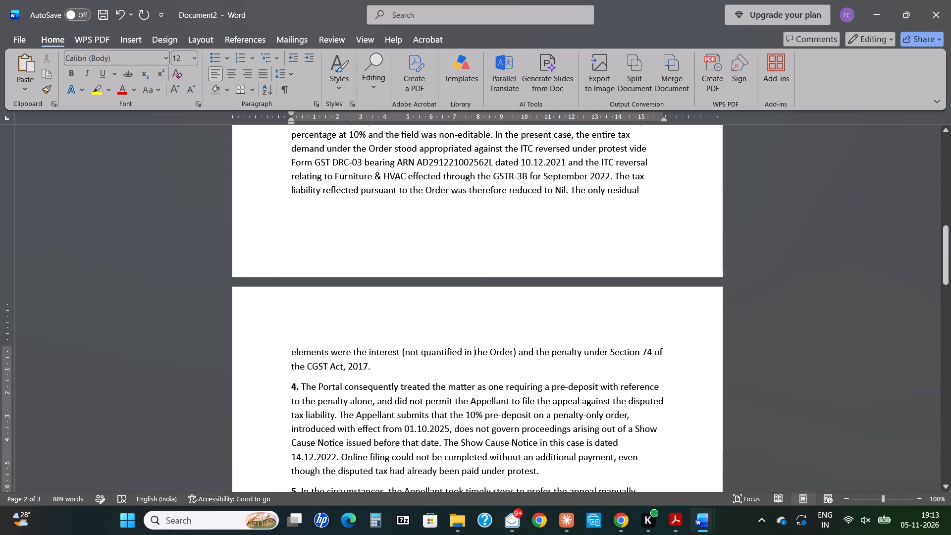
{"action": "key", "text": "alt+Tab"}
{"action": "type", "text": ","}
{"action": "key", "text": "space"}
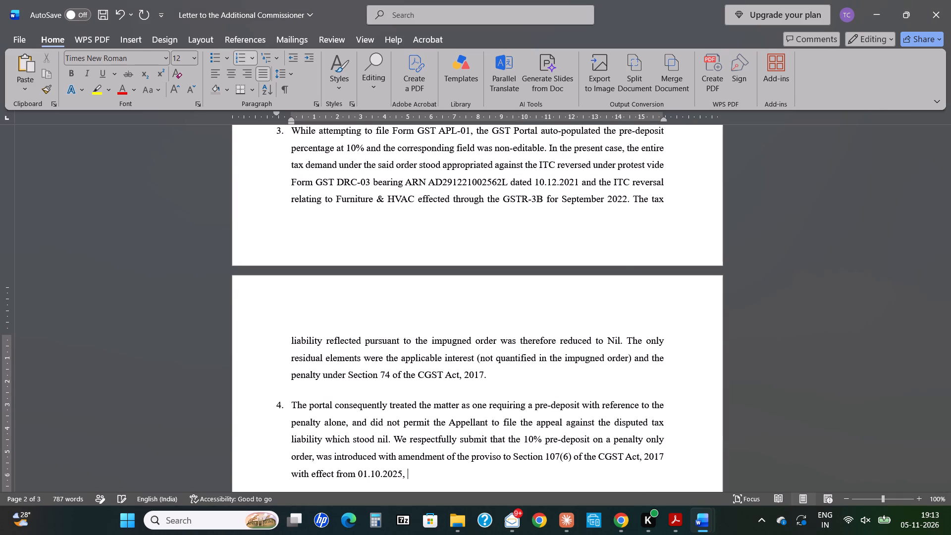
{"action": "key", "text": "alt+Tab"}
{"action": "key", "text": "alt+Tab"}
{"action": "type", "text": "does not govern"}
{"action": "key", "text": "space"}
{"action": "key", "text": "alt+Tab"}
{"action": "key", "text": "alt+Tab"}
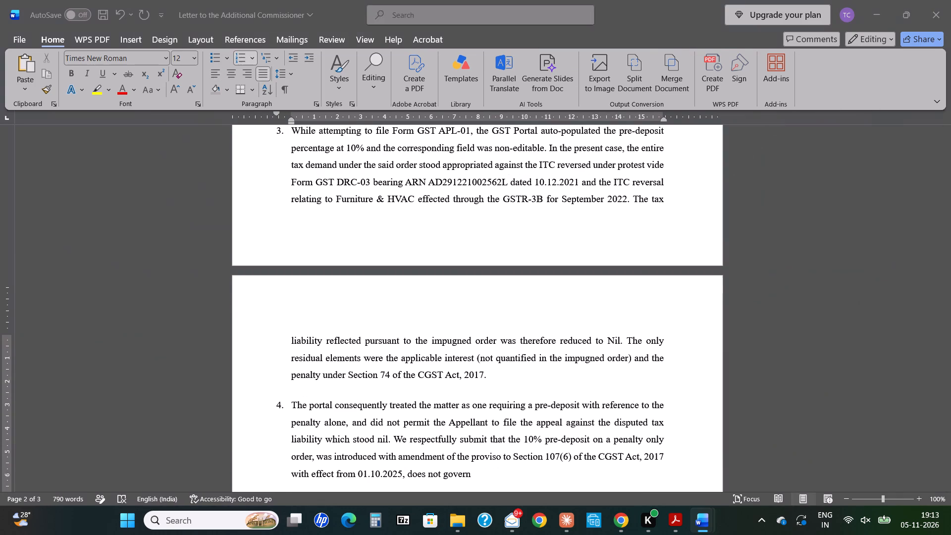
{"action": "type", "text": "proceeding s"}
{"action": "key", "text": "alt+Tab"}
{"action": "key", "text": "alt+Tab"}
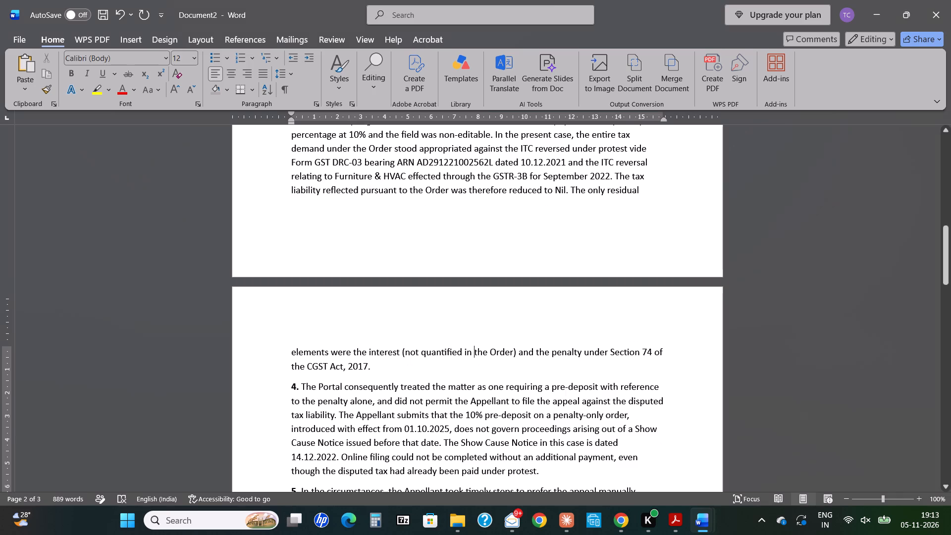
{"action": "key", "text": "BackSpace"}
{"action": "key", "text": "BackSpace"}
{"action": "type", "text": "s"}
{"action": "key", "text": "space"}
Add "arising out of a Show Cause Notice" after "does not govern proceedings" in item 4, following the reframed document.
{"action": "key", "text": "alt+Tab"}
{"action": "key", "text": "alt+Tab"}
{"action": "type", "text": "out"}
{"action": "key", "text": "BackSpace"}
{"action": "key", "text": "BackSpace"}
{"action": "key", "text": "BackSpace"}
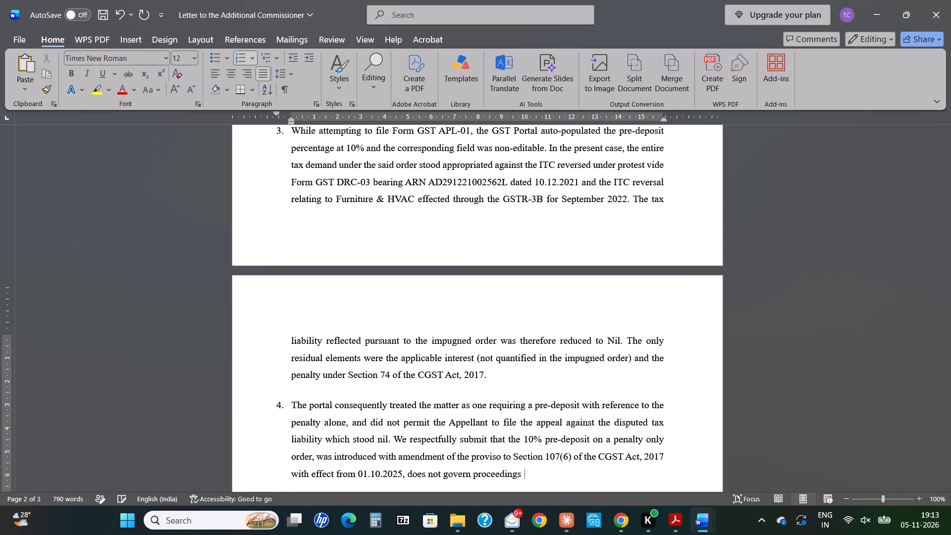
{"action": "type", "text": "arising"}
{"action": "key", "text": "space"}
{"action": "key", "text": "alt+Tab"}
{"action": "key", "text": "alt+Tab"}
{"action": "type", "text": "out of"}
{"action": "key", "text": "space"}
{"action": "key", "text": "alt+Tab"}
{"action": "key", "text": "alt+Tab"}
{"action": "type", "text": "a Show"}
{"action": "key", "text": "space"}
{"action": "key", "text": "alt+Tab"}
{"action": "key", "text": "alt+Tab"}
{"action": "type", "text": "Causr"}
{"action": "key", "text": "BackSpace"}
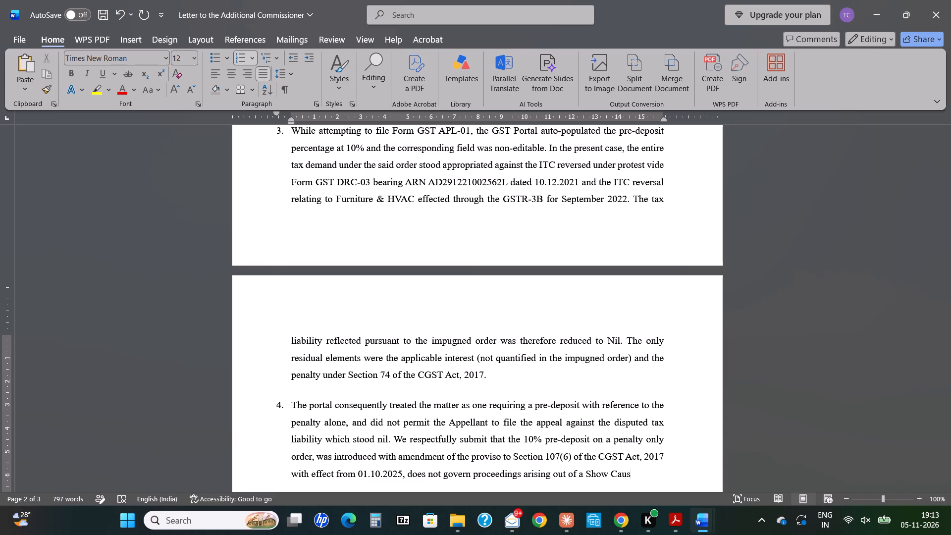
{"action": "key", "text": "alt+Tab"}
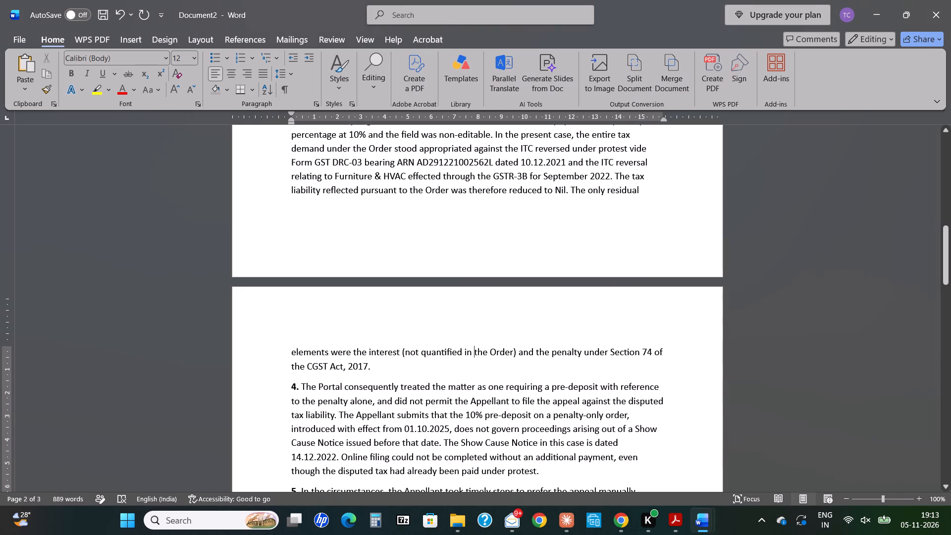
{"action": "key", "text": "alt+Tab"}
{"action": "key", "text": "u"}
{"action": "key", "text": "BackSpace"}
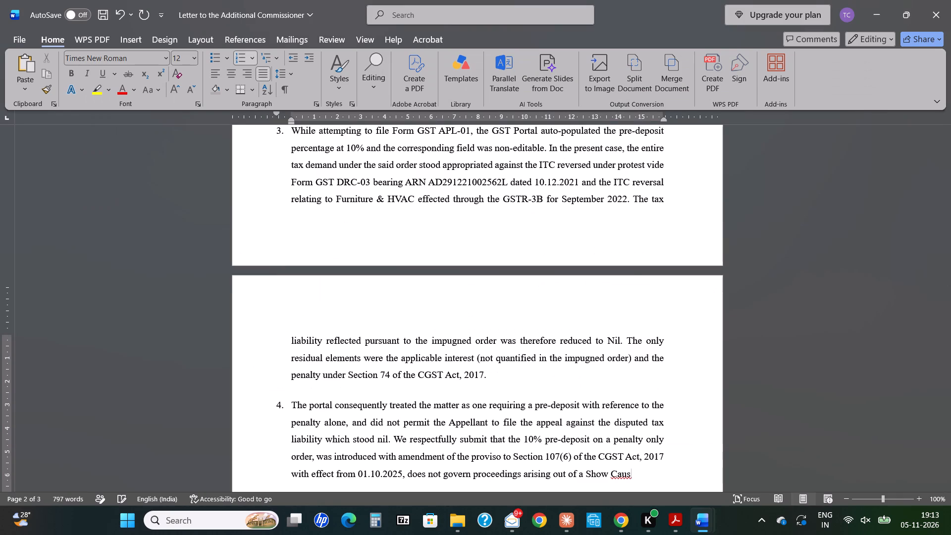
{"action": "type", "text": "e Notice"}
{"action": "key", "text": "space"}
Add "issued before the said dated." after "Show Cause Notice" in item 4.
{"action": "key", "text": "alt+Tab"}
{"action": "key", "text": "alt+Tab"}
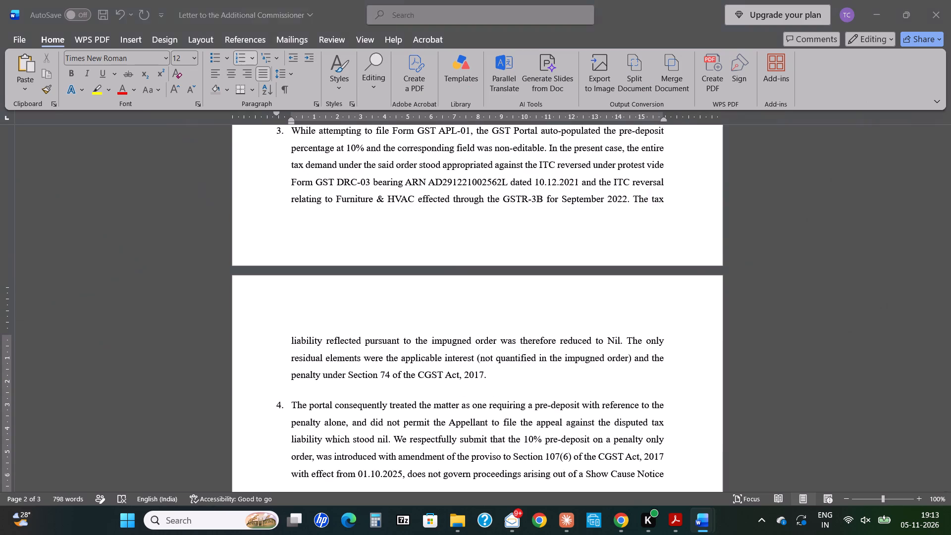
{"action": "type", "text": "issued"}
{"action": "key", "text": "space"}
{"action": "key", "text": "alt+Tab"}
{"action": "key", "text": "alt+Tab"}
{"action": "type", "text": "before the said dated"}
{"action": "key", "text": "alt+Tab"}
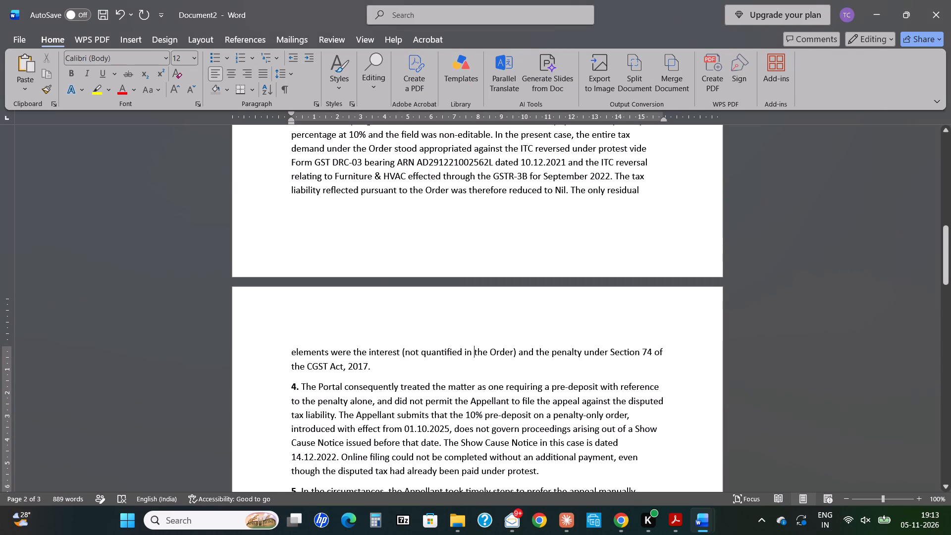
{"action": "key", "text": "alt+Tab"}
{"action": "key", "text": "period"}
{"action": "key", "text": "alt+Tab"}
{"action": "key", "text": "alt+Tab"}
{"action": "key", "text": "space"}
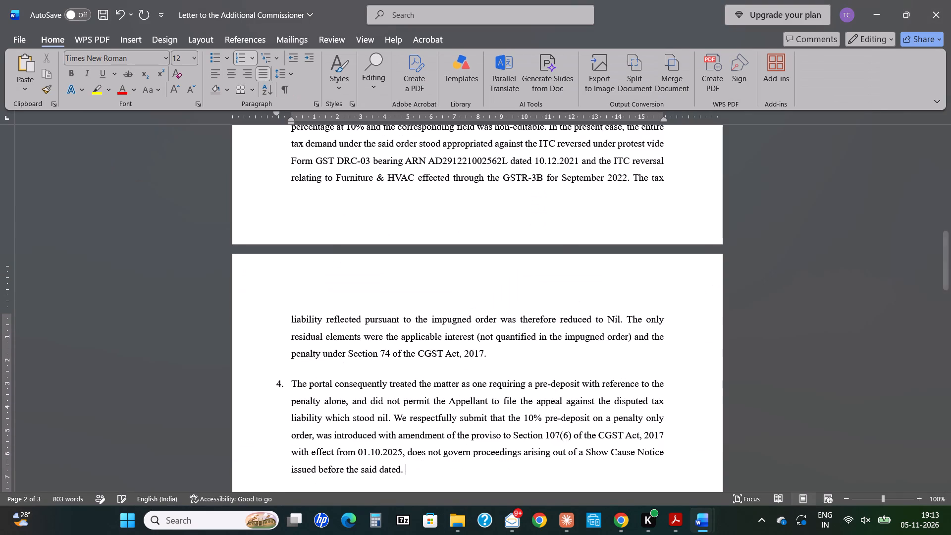
Remove the full stop at the end of item 4's second sentence and correct "dated" to "date".
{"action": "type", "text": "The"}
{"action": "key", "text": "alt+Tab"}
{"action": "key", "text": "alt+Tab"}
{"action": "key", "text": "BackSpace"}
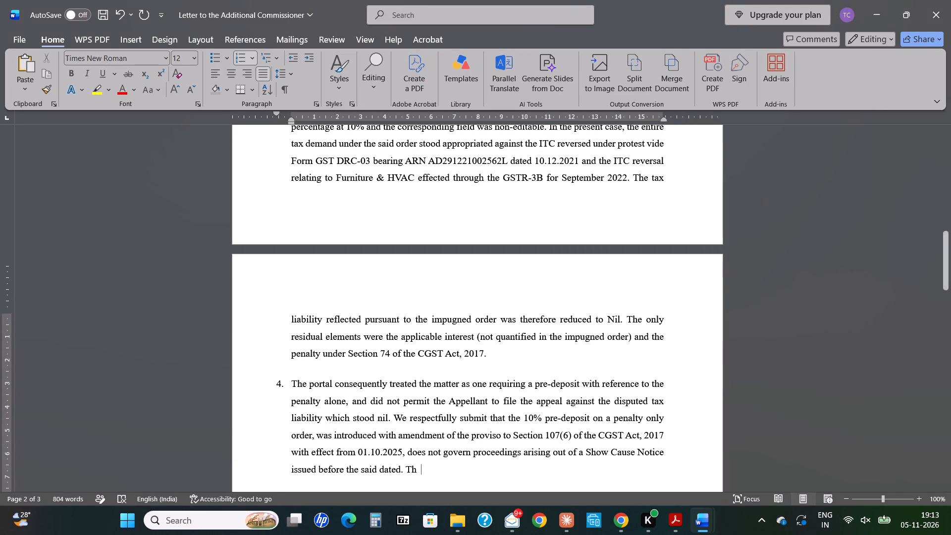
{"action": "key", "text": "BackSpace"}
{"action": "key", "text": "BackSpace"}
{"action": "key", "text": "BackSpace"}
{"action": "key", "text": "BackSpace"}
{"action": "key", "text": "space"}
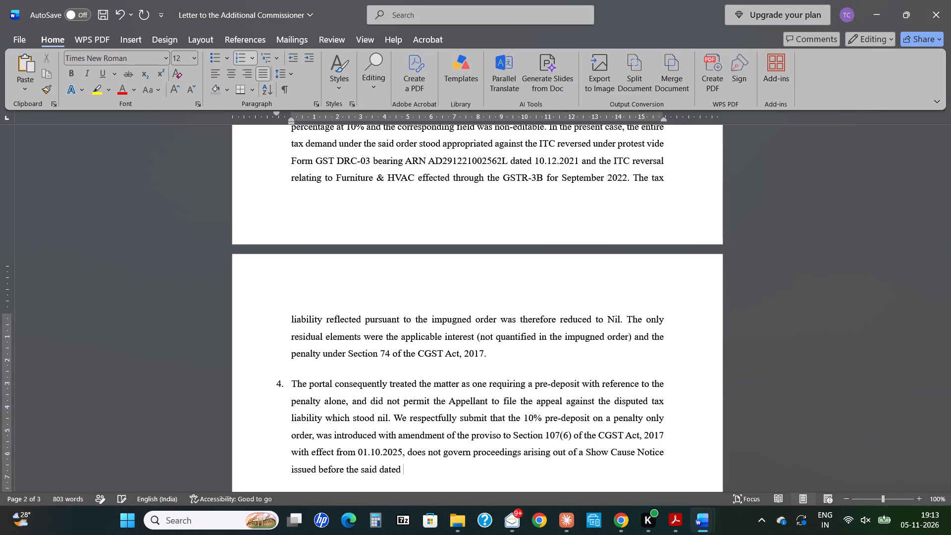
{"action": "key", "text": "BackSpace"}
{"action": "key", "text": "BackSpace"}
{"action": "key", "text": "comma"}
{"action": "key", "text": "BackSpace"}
Extend item 4's second sentence with "as it was held in the case of" after "the said date".
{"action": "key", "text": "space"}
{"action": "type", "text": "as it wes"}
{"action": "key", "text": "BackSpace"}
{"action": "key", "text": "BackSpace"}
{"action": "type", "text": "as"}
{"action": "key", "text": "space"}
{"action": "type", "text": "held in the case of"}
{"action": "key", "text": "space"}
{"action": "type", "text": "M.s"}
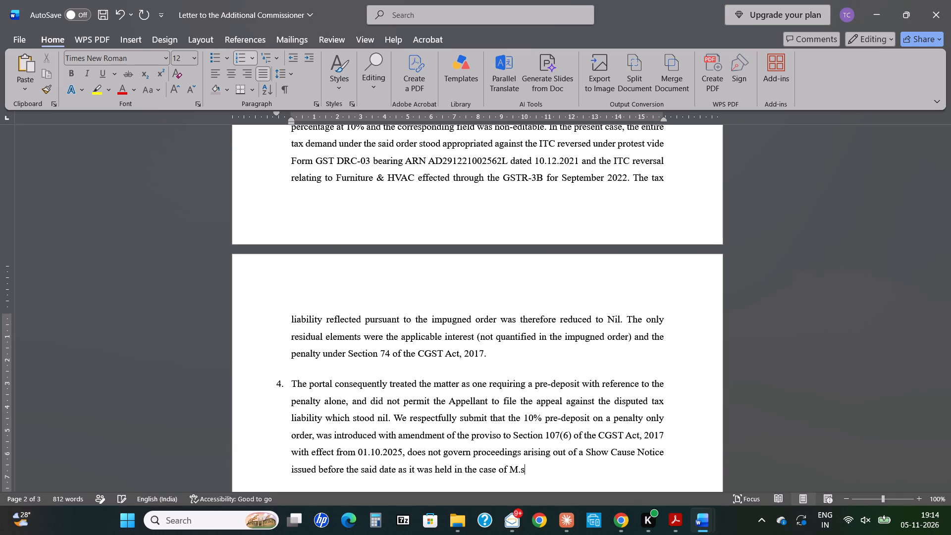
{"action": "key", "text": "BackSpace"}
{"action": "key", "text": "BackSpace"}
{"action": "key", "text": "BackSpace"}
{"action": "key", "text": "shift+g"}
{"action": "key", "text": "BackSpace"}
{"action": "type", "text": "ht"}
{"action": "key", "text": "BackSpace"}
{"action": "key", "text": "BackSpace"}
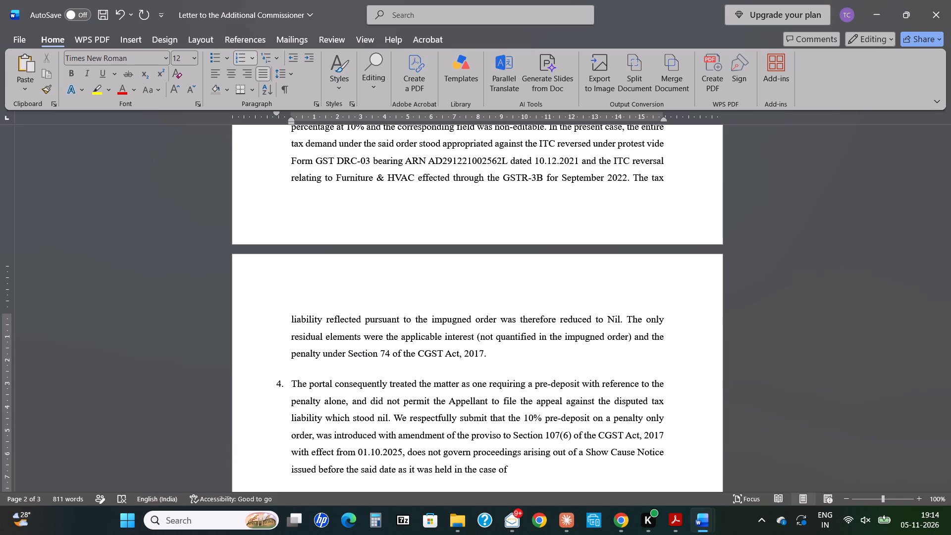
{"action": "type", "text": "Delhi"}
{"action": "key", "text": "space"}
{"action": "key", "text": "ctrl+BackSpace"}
Name the court as "Hon'ble Delhi High Court" after "as it was held in the case of" in item 4.
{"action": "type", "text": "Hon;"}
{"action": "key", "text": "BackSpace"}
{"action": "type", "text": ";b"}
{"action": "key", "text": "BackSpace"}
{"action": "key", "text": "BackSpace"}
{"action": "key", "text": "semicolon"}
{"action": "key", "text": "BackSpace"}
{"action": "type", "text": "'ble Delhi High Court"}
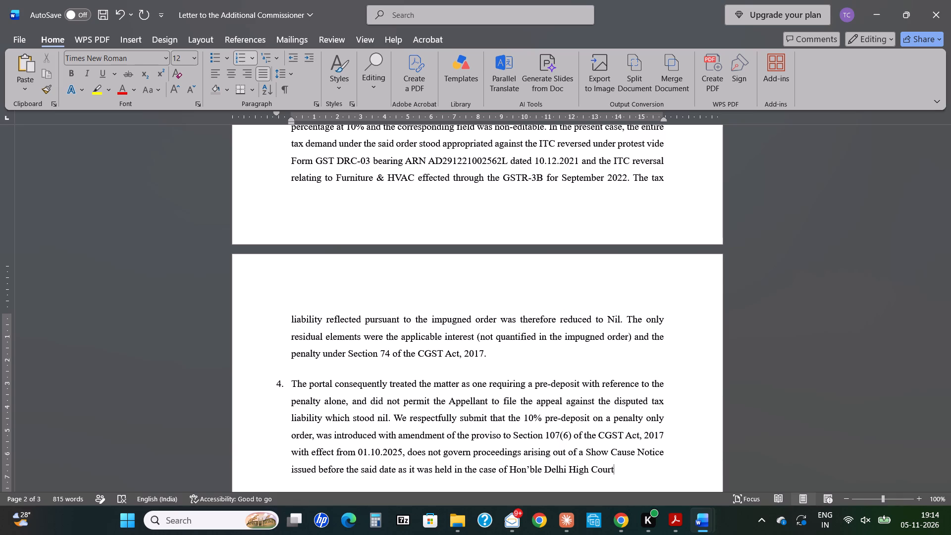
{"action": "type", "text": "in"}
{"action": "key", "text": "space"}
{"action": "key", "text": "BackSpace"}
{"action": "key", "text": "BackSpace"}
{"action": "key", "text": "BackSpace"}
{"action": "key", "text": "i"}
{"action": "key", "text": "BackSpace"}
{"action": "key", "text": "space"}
Add "in" and the first petitioner's name from the cited case after "Hon'ble Delhi High Court" in item 4.
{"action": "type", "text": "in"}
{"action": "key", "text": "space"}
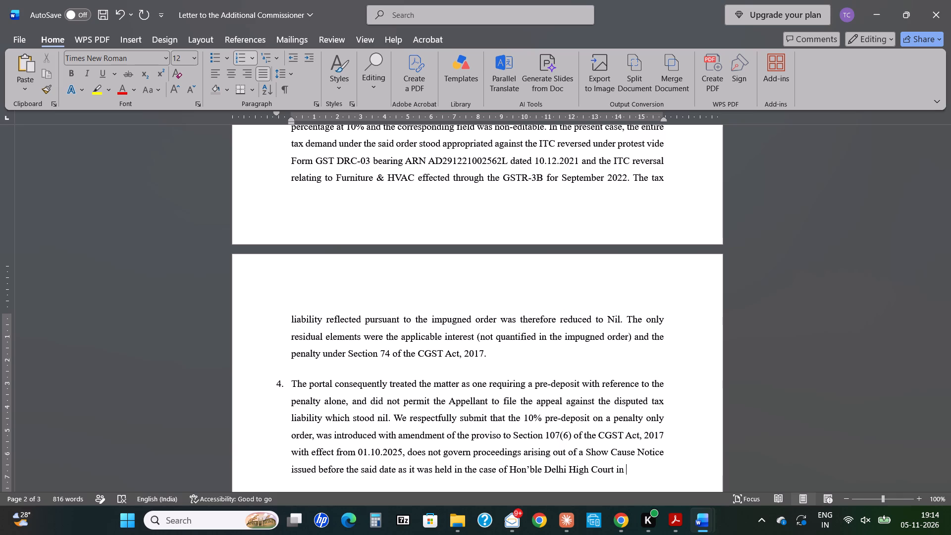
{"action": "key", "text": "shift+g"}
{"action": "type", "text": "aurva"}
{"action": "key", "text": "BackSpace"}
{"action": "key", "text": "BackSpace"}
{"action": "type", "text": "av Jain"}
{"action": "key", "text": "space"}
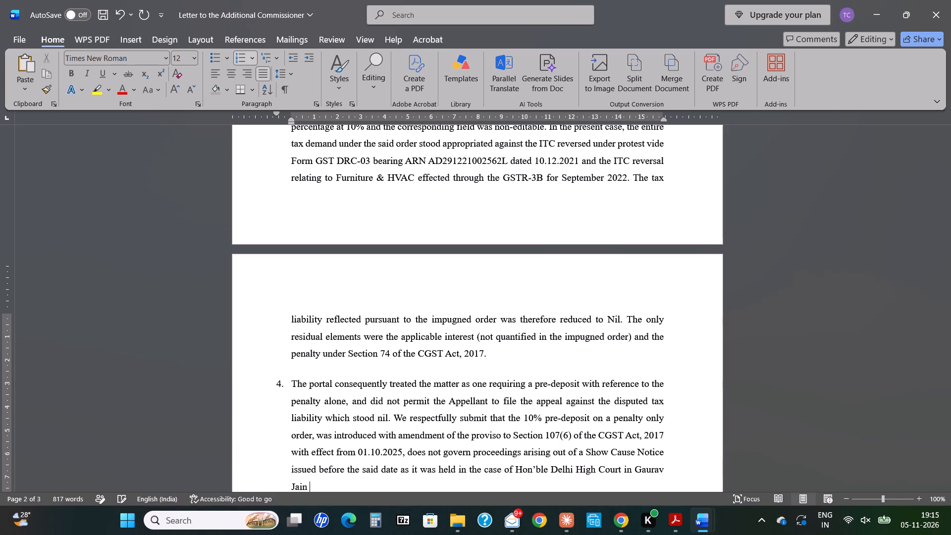
Continue the case title in item 4 with "& Anr. v." after the petitioner's name, using a lowercase "v.".
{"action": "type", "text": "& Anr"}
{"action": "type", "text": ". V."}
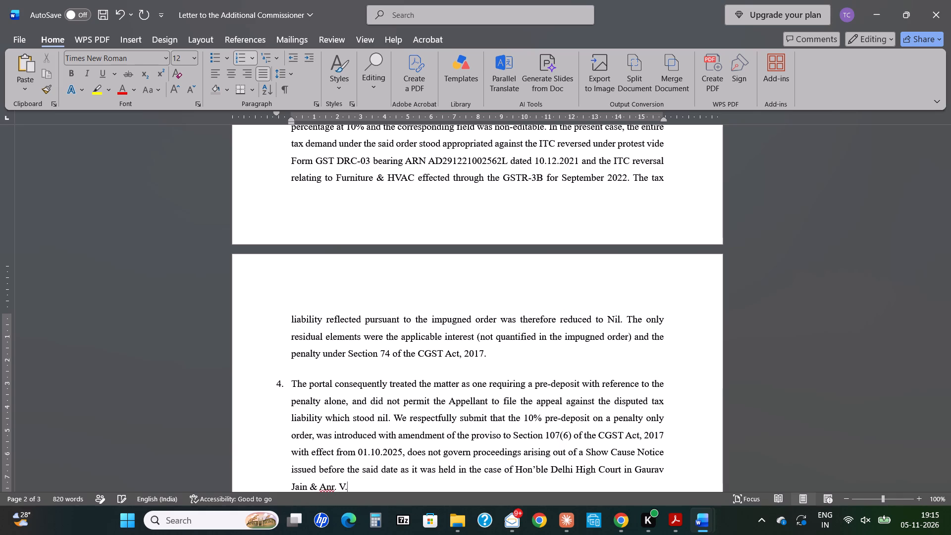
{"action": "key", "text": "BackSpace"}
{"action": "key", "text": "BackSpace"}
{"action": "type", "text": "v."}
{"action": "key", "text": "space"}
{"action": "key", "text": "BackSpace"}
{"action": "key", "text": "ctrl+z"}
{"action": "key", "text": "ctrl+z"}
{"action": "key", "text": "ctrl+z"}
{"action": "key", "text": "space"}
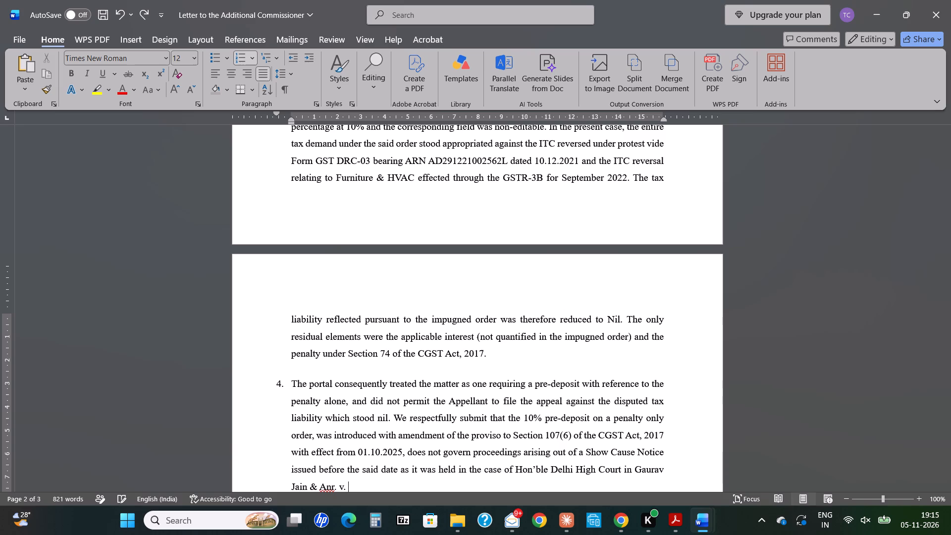
Continue the case title in item 4 with the respondent "Joint Commissioner (Appeals-II), CGST Delhi Zone" after "v.".
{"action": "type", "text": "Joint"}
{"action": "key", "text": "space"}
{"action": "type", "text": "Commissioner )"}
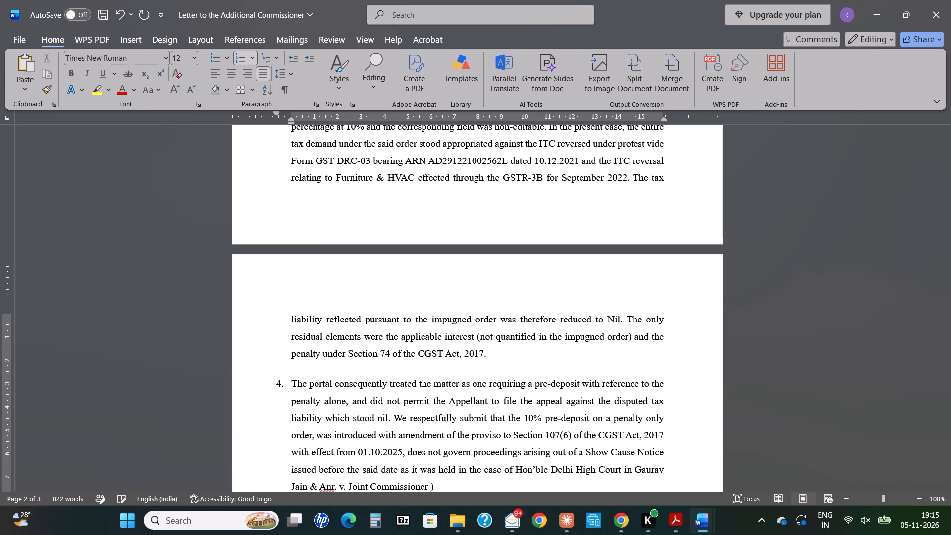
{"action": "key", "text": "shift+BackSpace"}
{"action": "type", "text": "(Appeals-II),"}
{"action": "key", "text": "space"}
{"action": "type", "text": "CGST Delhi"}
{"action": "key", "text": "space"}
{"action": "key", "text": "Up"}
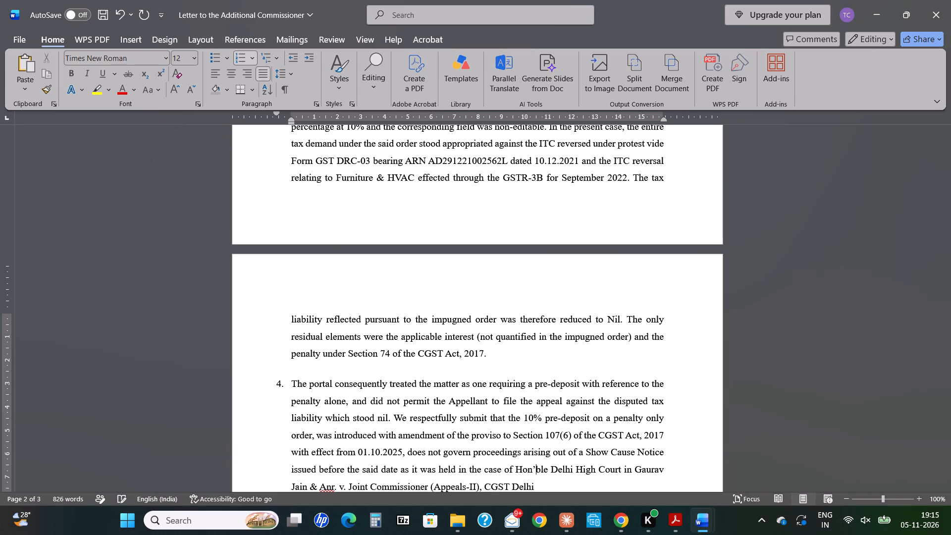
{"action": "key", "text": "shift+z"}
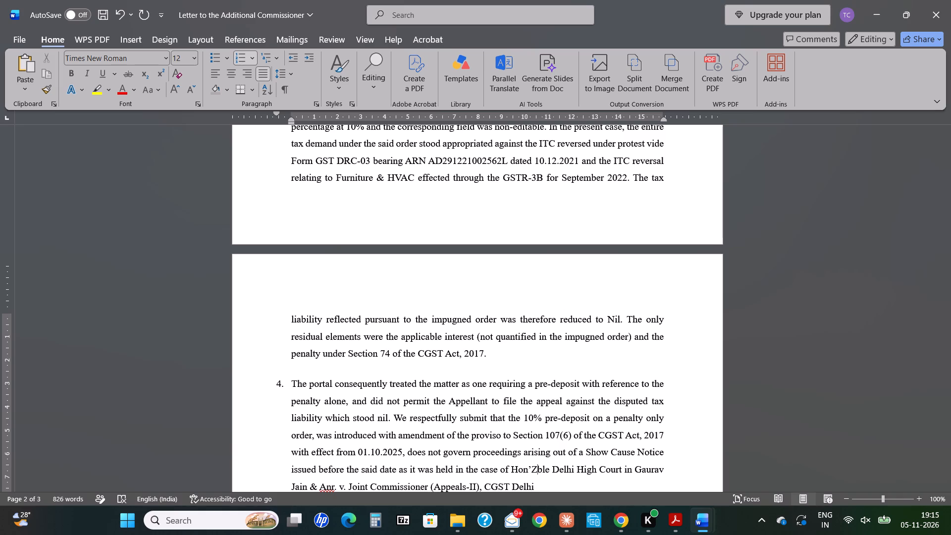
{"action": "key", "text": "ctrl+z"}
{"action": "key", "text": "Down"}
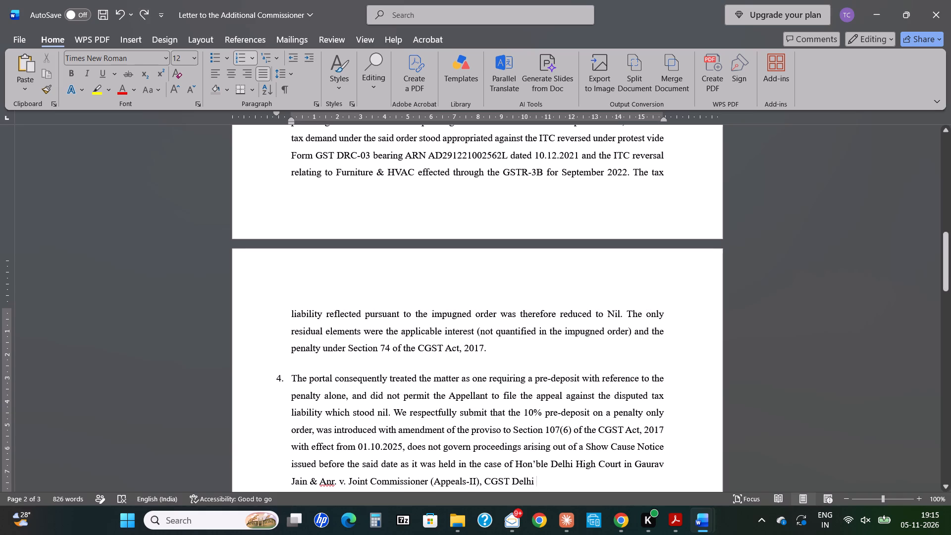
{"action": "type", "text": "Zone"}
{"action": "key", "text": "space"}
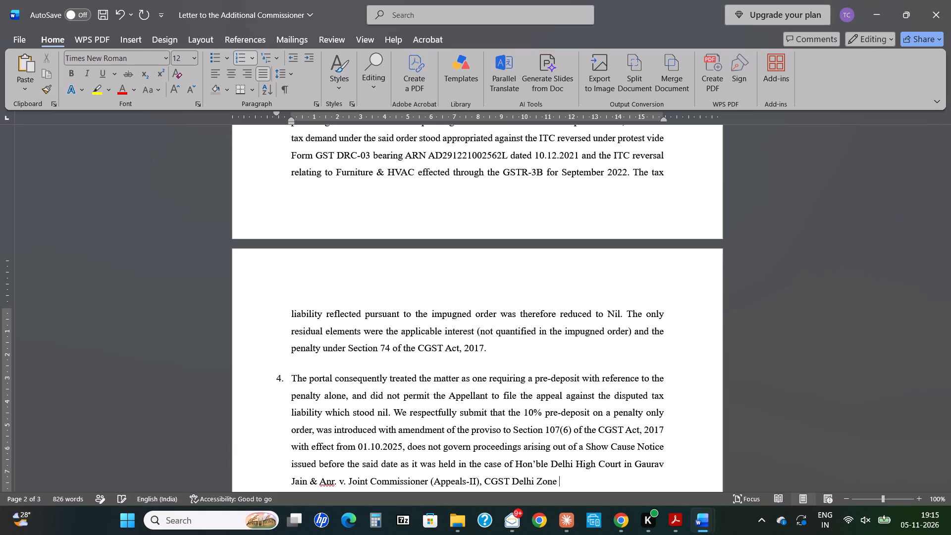
Look through COD with Attachments.pdf in Acrobat for the paragraph citing the Hon'ble Delhi High Court judgment against the Joint Commissioner.
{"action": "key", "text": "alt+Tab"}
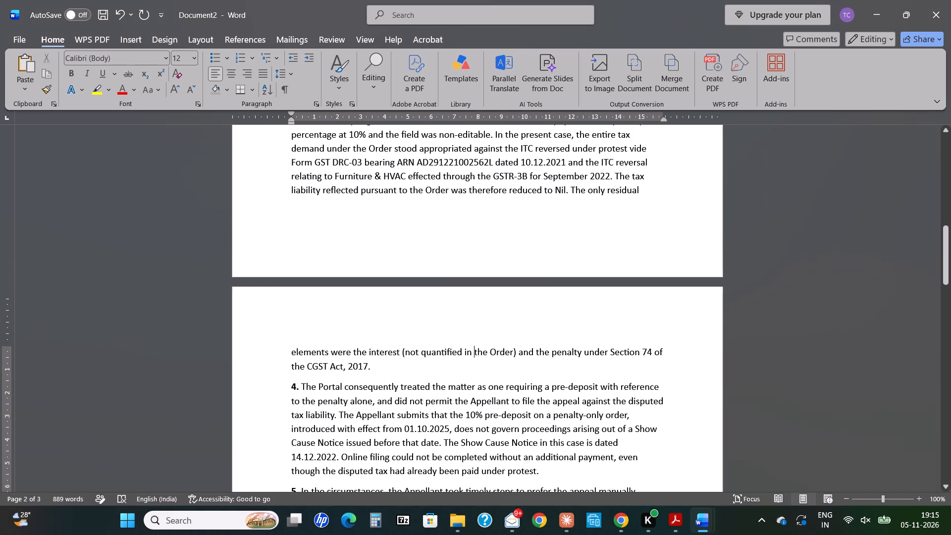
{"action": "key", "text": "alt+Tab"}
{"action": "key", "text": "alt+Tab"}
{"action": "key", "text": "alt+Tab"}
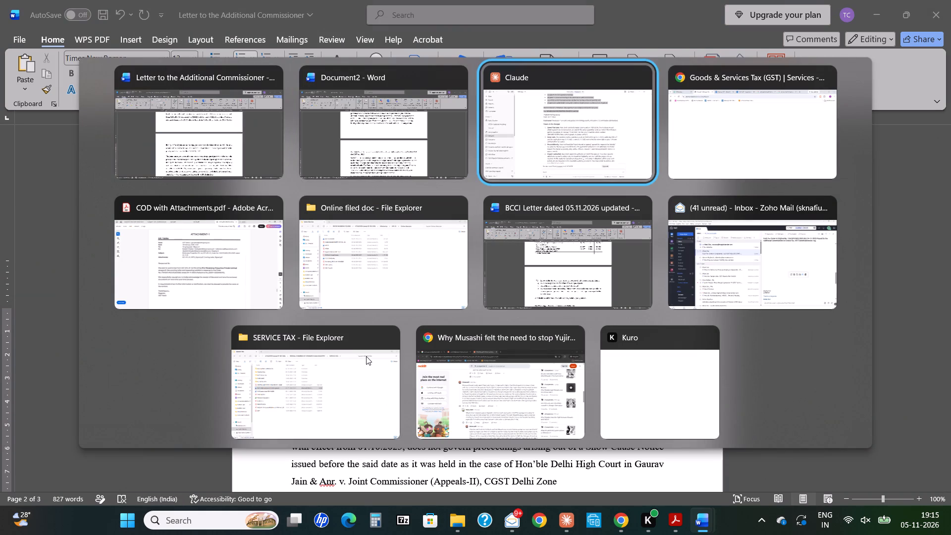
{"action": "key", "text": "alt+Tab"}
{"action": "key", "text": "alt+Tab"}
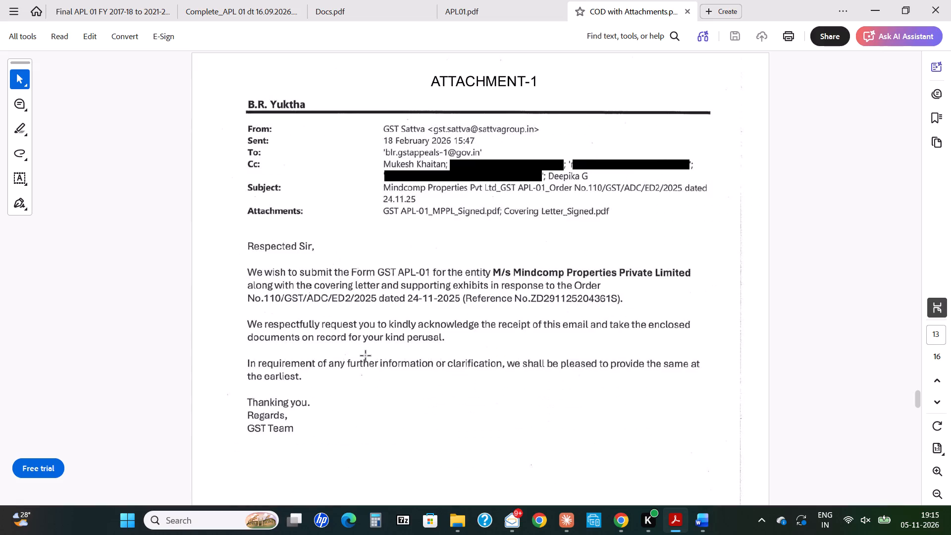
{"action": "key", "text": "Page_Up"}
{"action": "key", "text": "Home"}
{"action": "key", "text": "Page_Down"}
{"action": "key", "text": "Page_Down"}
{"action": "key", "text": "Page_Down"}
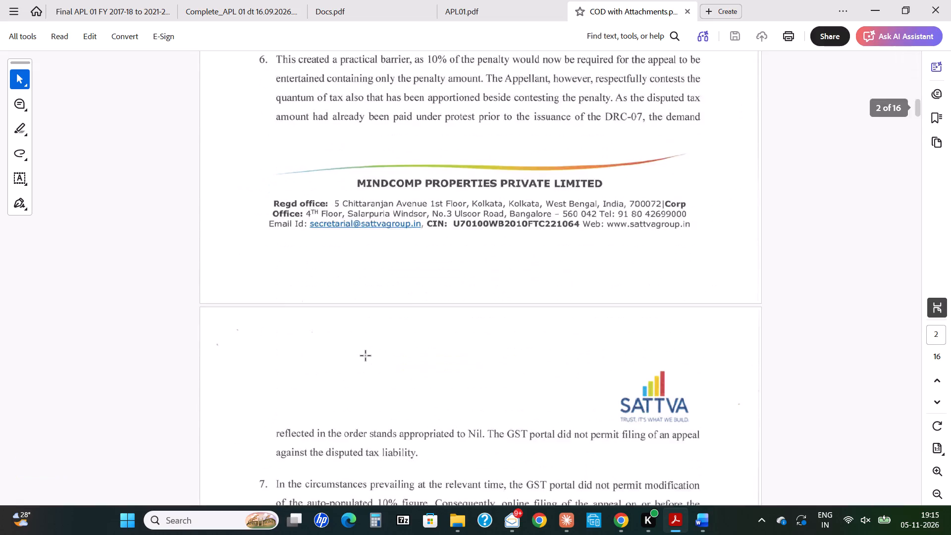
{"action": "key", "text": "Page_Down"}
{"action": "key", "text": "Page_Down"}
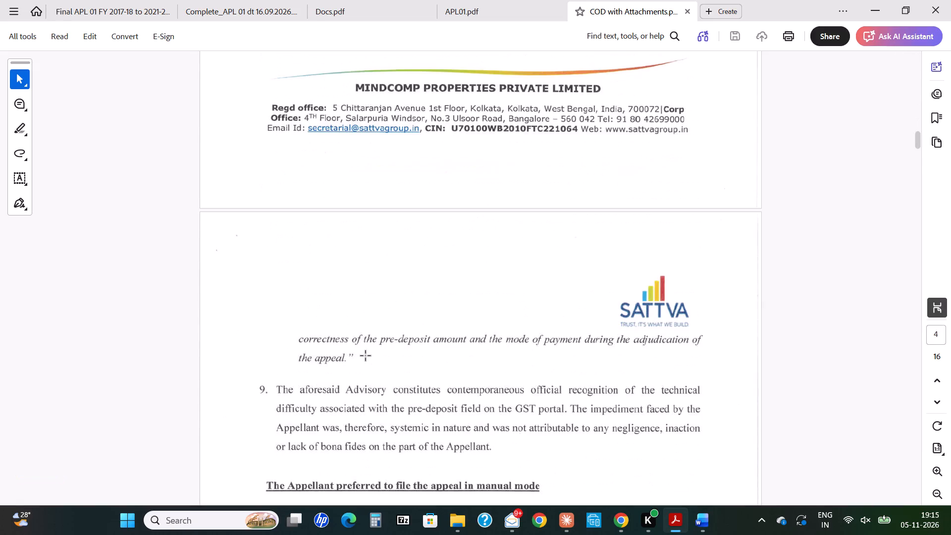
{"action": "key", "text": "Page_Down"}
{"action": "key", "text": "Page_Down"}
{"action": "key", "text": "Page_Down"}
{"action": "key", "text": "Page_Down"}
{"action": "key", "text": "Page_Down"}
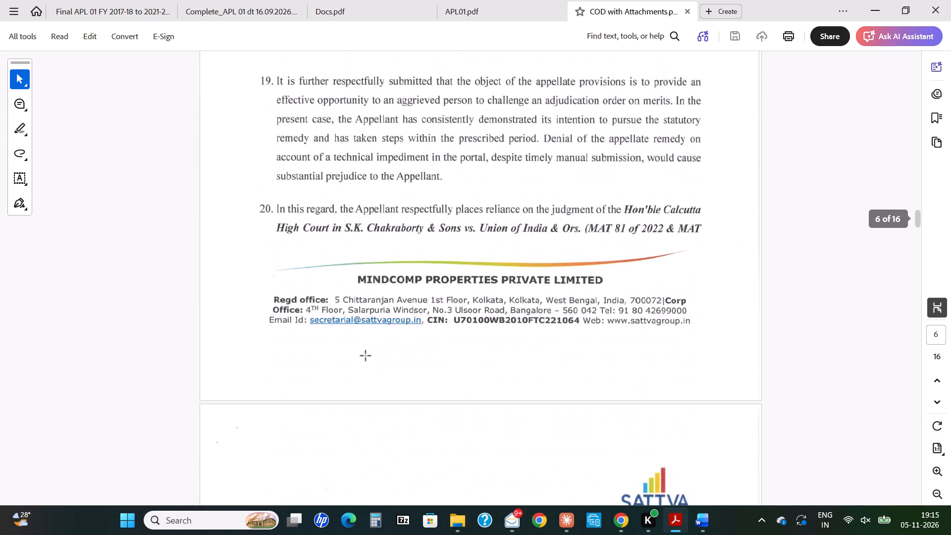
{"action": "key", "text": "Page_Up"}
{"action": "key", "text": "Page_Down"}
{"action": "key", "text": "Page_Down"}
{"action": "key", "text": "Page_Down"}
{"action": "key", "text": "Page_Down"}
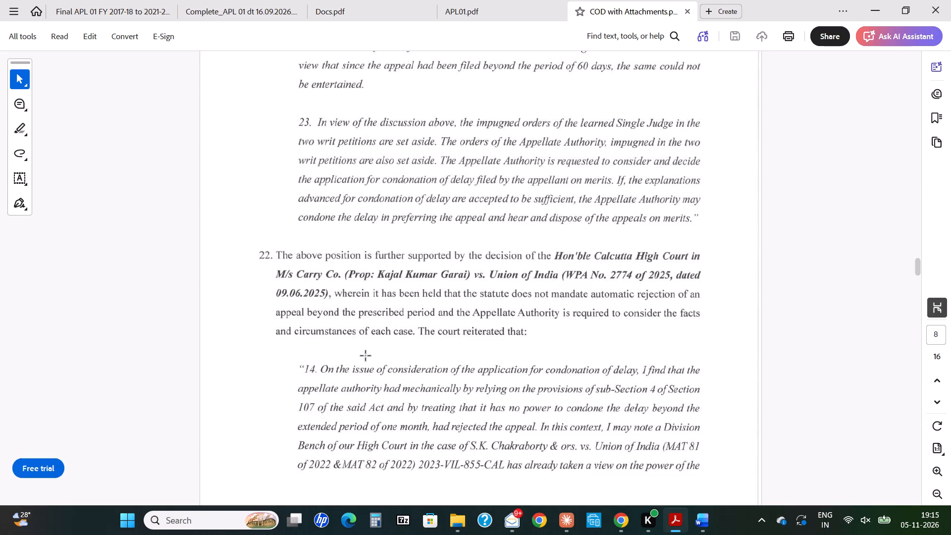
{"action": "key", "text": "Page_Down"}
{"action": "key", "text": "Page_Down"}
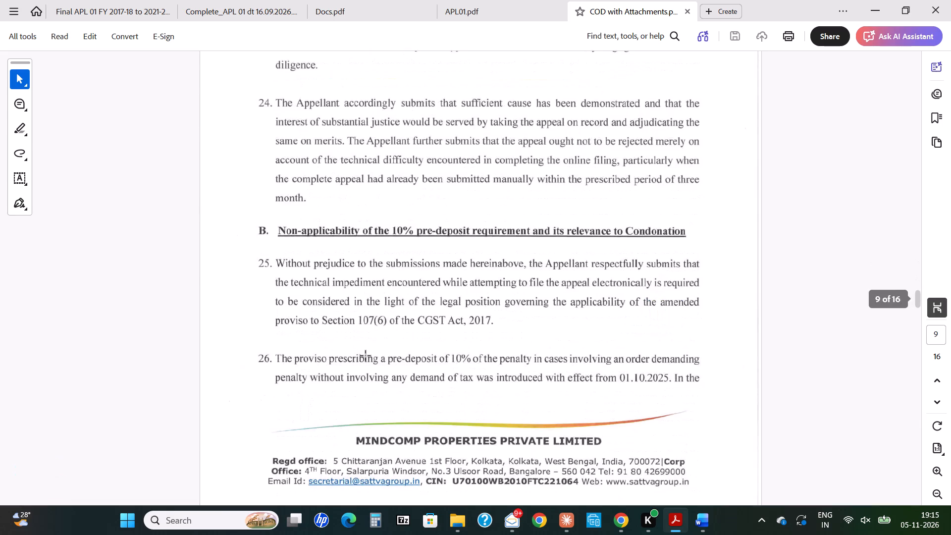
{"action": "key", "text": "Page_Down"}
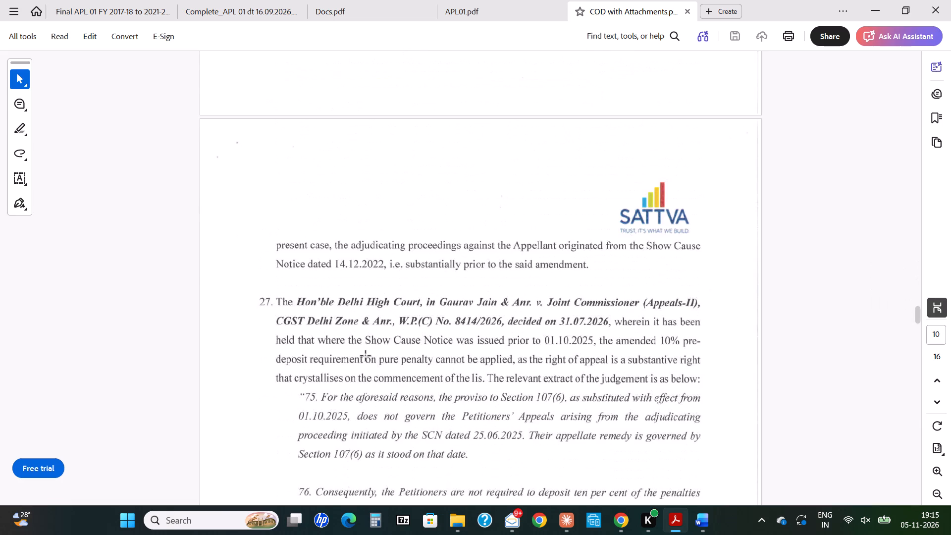
Back in the Word letter, complete the respondent's title in item 4 with "& Anr.," after "CGST Delhi Zone".
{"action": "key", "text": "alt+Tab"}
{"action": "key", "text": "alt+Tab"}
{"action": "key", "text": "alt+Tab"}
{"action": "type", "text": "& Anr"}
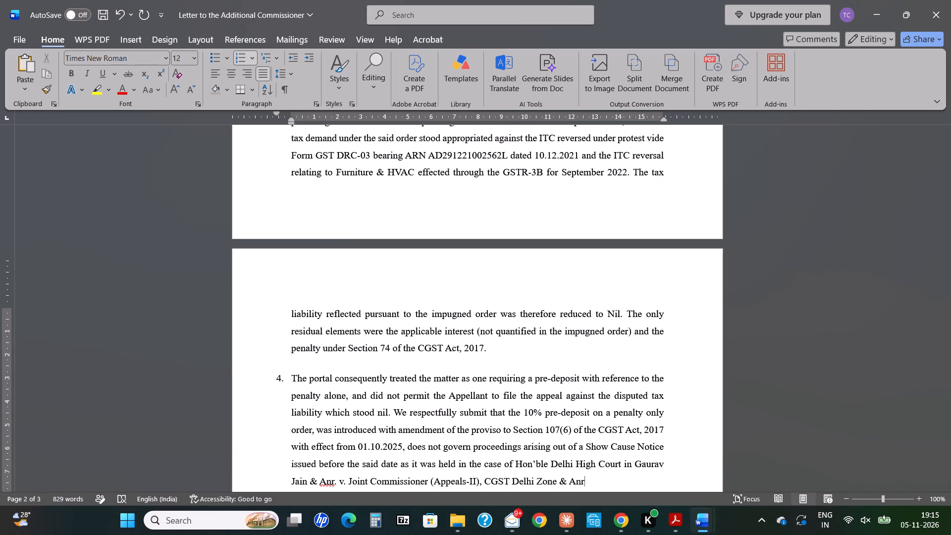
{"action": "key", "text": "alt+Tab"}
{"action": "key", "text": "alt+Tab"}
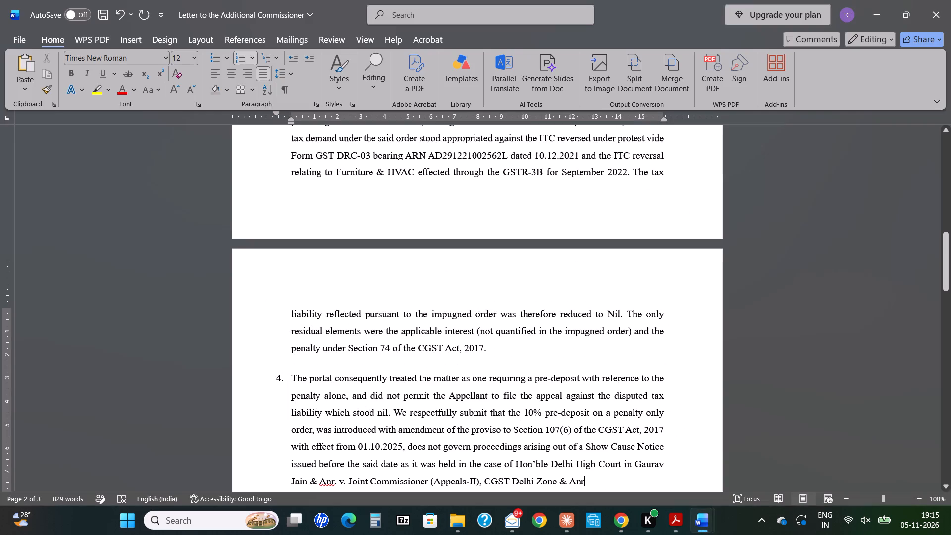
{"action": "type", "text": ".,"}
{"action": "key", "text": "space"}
Add the writ petition number "W.P.(C) No. 8414/2026" after the case title in item 4, following the PDF's paragraph 27.
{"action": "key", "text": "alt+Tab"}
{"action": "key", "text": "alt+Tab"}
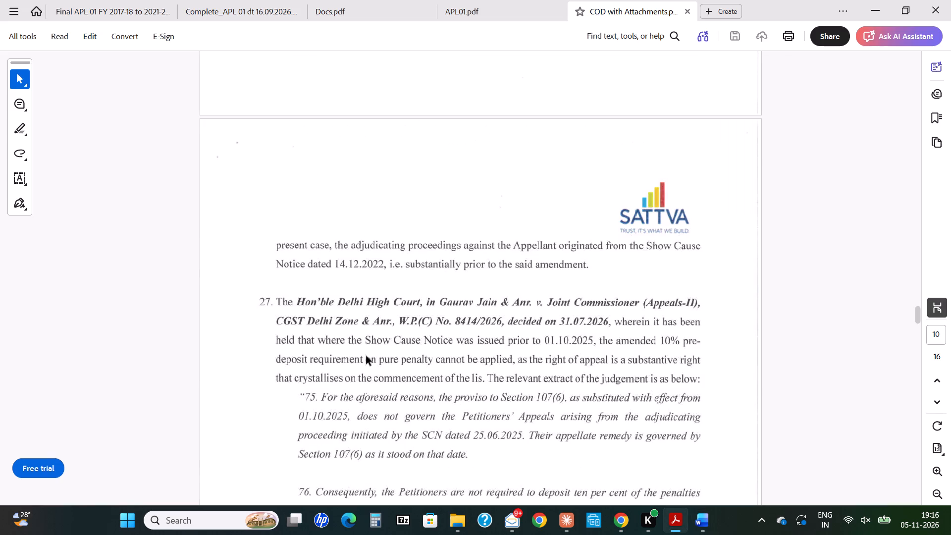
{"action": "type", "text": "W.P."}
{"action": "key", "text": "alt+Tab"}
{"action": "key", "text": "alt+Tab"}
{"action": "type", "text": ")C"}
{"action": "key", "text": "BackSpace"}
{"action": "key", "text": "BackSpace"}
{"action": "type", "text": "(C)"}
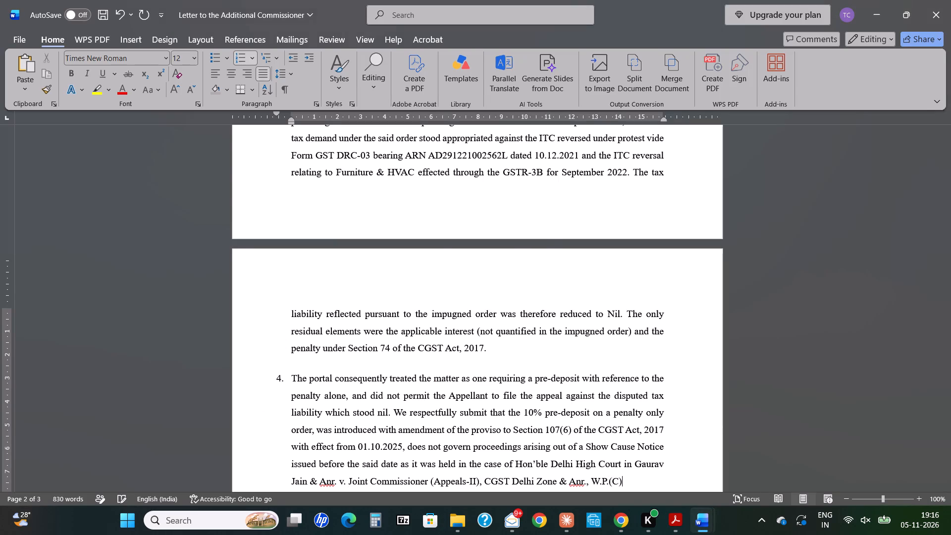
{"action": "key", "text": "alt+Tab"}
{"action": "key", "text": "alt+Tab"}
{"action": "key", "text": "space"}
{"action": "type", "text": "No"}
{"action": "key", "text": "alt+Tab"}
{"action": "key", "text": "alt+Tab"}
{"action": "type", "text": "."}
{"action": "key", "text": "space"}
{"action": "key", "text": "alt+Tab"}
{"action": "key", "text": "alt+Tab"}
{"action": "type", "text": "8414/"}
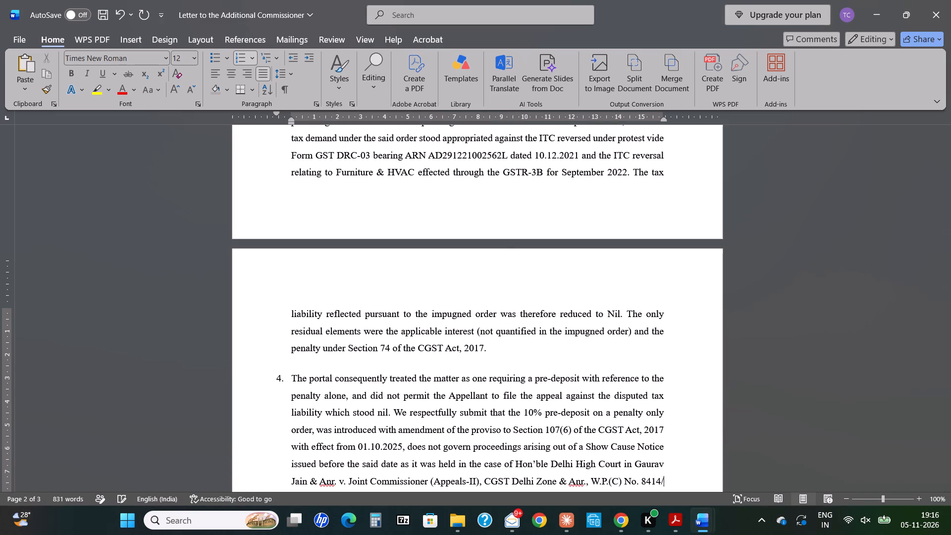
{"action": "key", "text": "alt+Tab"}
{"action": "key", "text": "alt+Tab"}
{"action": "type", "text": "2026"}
End the citation in item 4 with ", decided on 31.07.2026." after the writ petition number.
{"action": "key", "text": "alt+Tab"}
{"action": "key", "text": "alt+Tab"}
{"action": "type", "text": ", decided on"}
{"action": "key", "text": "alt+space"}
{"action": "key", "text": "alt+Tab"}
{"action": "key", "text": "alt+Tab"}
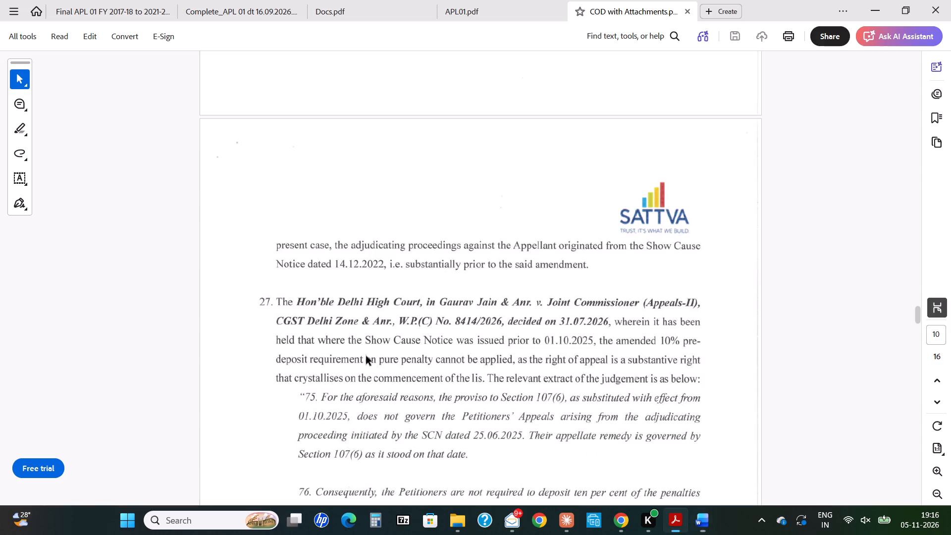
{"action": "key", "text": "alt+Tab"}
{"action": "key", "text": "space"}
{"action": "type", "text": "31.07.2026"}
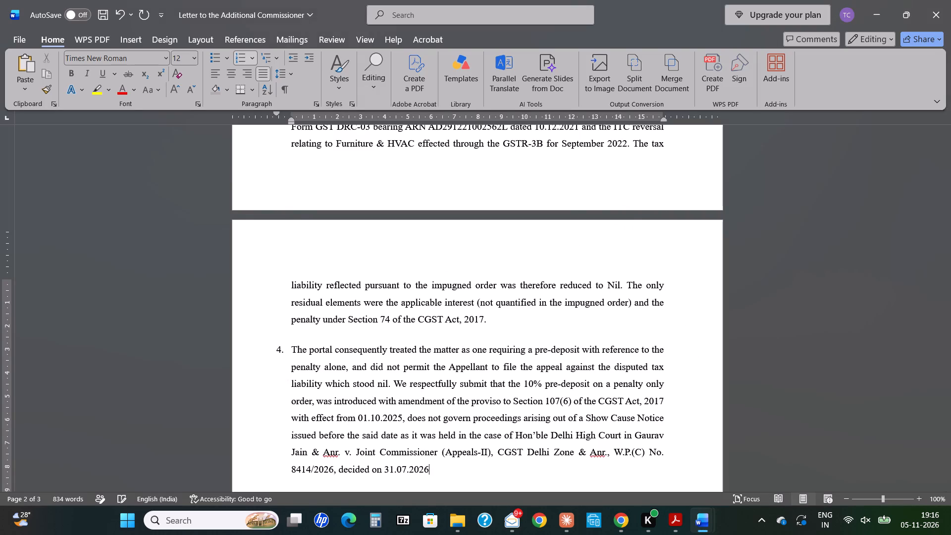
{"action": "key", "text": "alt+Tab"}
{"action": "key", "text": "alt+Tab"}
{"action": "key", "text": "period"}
Make the citation in item 4 bold, from the first petitioner's name through "decided on 31.07.2026.".
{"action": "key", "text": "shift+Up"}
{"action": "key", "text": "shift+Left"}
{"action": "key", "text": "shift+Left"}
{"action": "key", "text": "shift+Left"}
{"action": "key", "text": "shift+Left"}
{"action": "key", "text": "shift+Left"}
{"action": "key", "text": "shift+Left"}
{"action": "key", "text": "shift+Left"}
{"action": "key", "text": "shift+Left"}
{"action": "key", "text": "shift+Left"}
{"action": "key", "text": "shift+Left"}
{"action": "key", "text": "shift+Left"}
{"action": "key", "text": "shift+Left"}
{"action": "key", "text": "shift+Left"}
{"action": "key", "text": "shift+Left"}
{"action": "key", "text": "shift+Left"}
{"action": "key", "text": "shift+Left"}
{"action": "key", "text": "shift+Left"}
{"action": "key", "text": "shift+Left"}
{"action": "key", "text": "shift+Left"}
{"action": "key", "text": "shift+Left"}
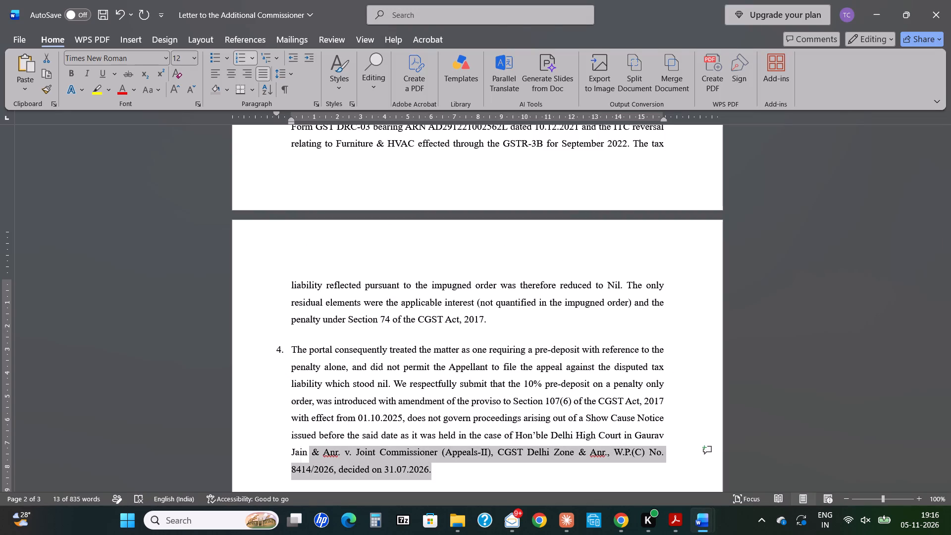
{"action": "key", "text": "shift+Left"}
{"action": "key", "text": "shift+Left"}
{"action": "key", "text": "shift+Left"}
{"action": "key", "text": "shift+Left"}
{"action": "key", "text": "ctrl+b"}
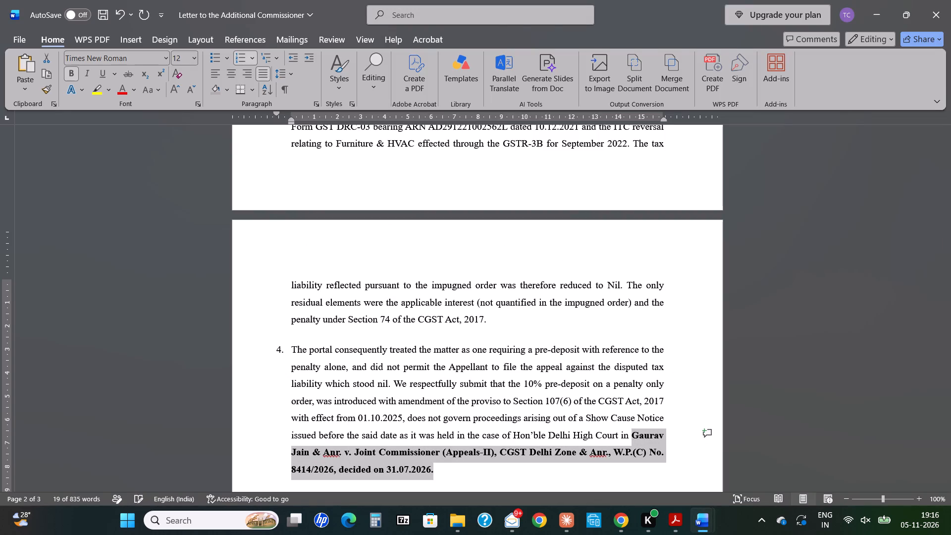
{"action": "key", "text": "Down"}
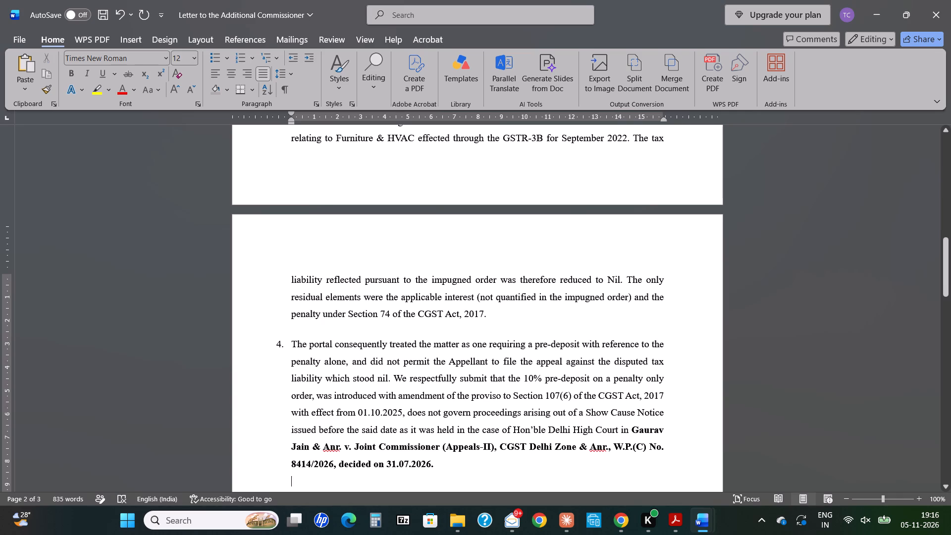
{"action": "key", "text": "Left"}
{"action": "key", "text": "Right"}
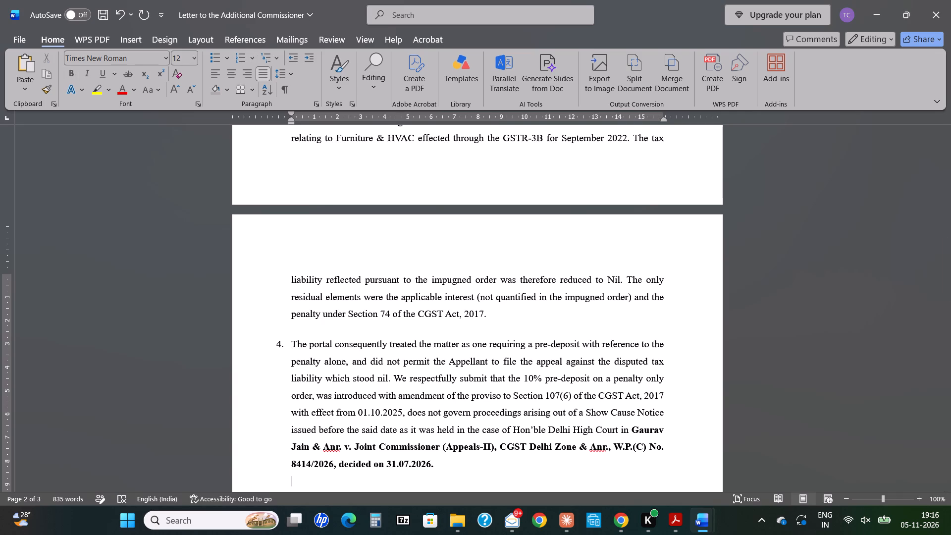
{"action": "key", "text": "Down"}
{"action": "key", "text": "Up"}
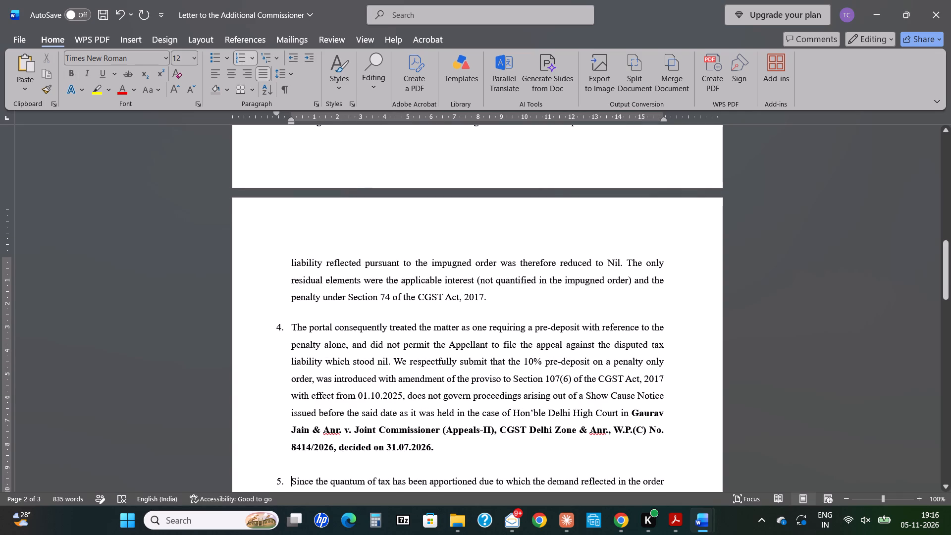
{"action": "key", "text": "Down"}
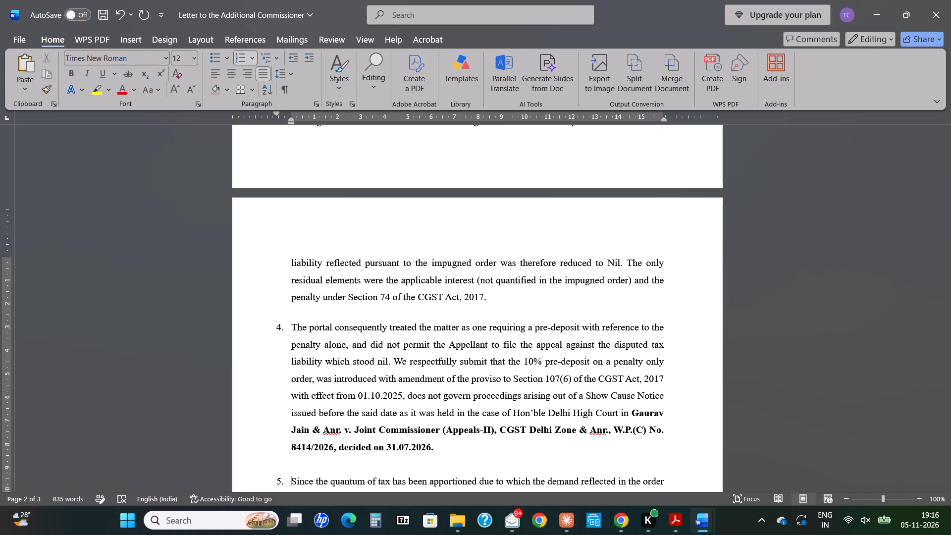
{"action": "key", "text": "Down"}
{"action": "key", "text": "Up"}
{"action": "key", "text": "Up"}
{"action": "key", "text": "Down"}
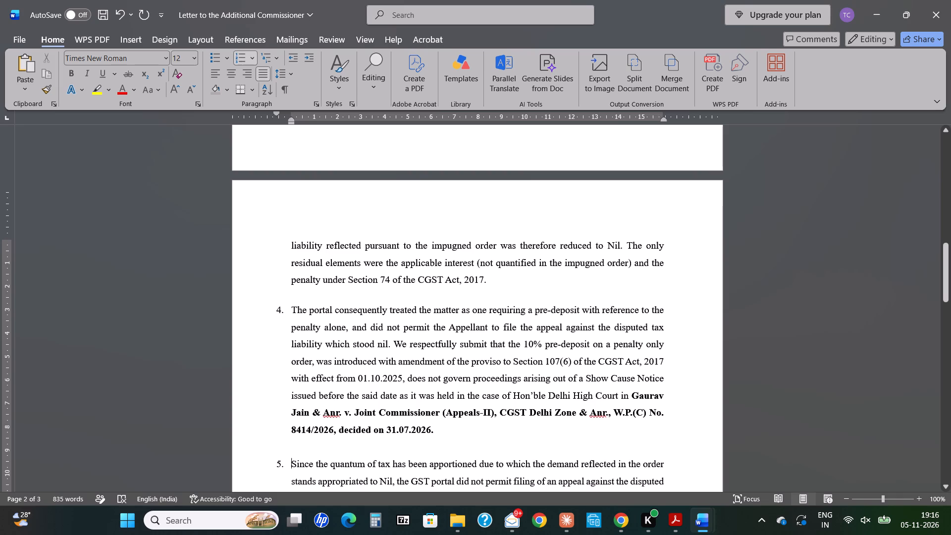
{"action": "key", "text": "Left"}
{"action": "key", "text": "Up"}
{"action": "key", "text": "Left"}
Check the PDF's paragraph 28 for the second ruling and replace the full stop ending item 4 in the letter with " and in the case of ".
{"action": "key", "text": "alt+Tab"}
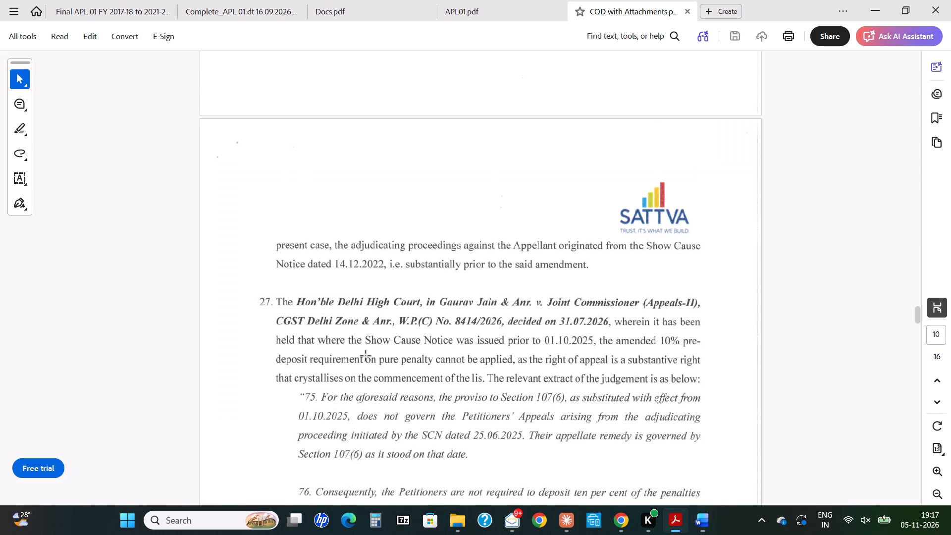
{"action": "scroll", "coordinate": [366, 356], "scroll_direction": "down", "scroll_amount": 4}
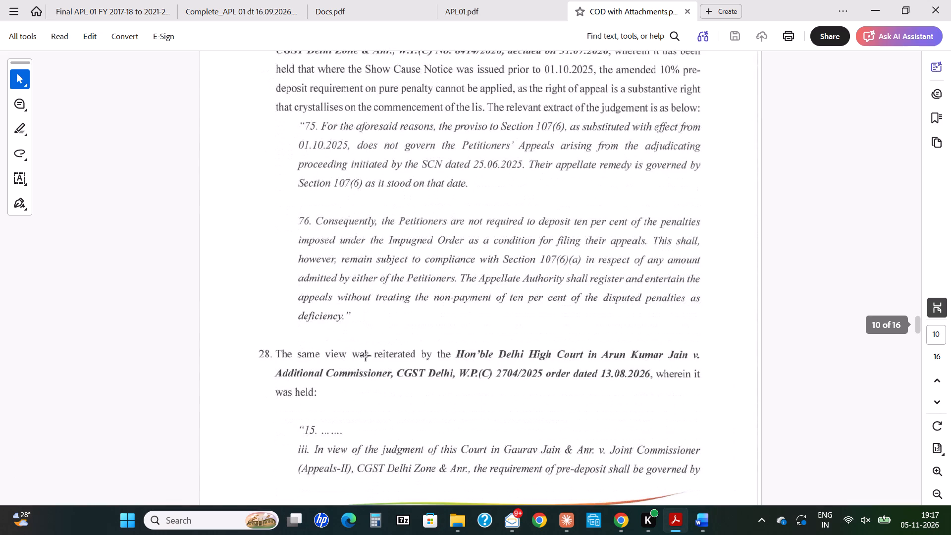
{"action": "key", "text": "alt+Tab"}
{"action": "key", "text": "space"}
{"action": "key", "text": "BackSpace"}
{"action": "key", "text": "BackSpace"}
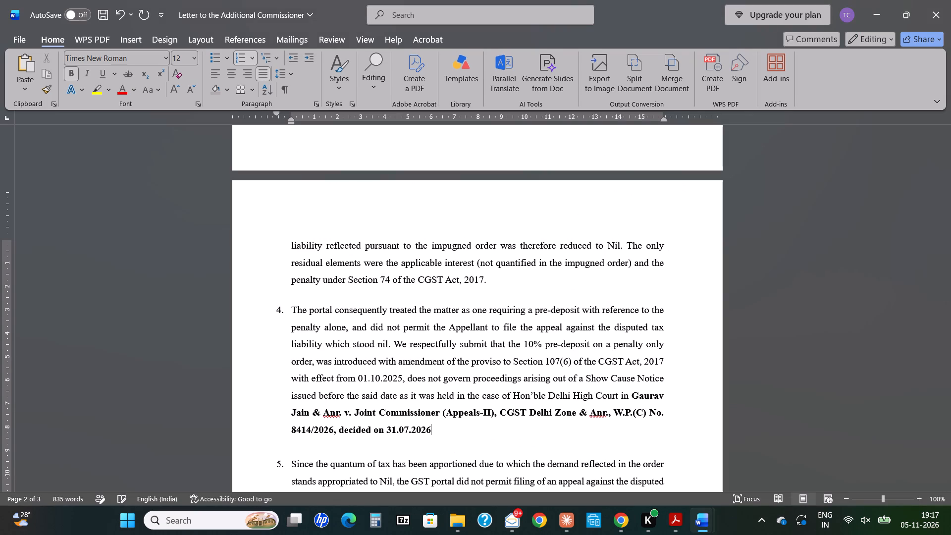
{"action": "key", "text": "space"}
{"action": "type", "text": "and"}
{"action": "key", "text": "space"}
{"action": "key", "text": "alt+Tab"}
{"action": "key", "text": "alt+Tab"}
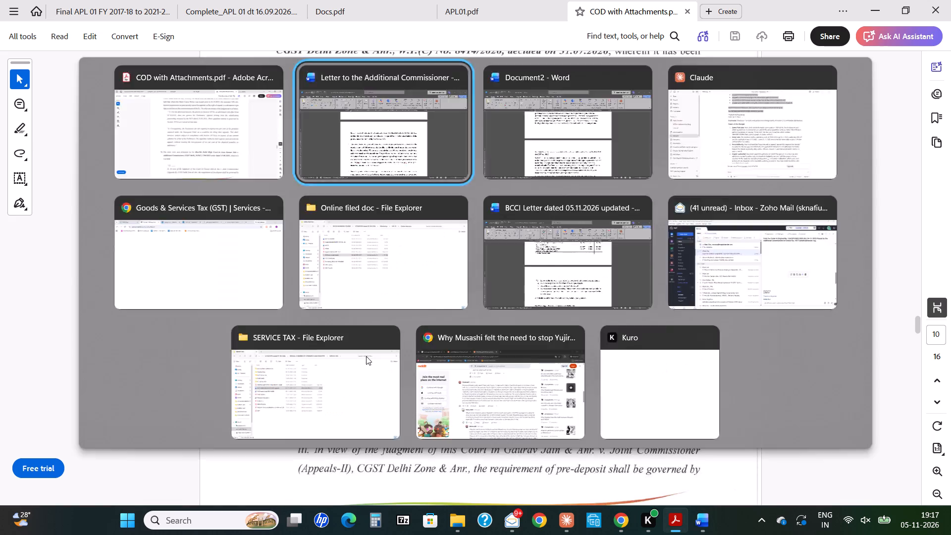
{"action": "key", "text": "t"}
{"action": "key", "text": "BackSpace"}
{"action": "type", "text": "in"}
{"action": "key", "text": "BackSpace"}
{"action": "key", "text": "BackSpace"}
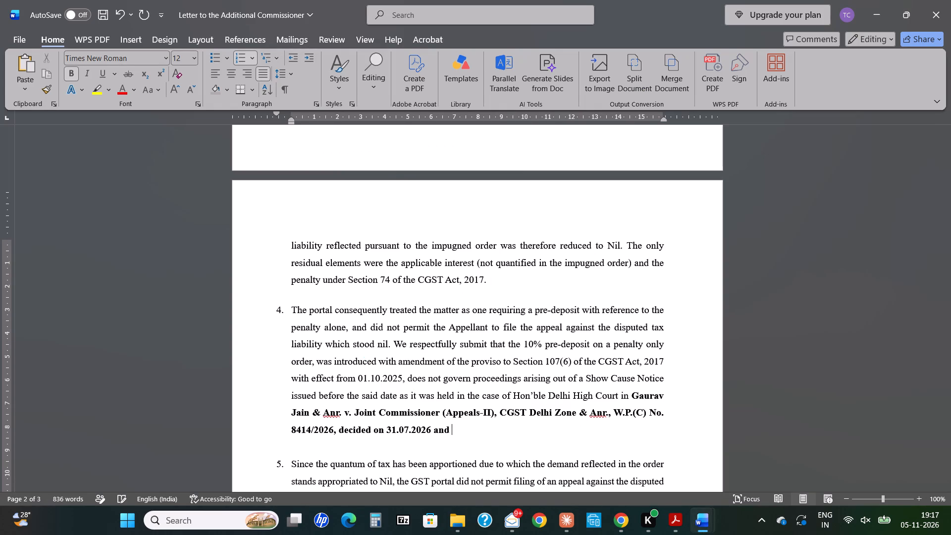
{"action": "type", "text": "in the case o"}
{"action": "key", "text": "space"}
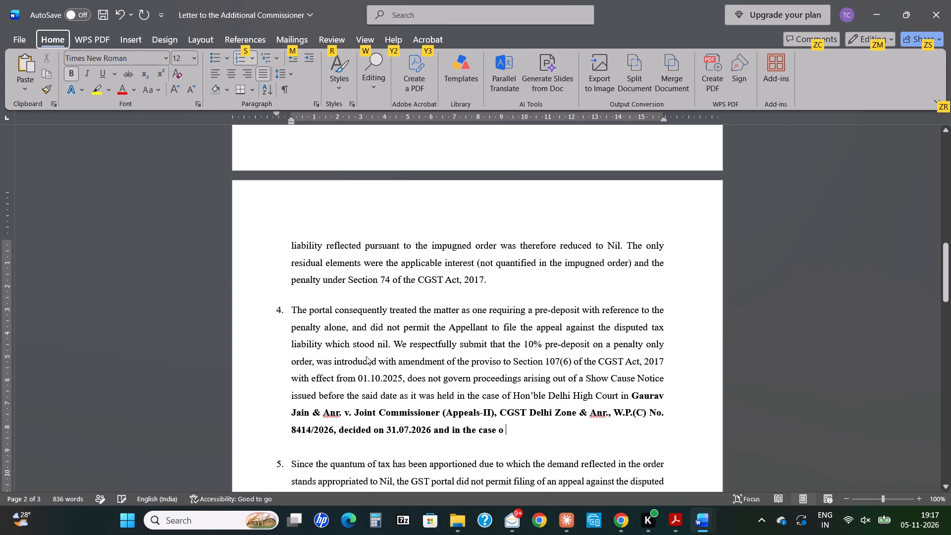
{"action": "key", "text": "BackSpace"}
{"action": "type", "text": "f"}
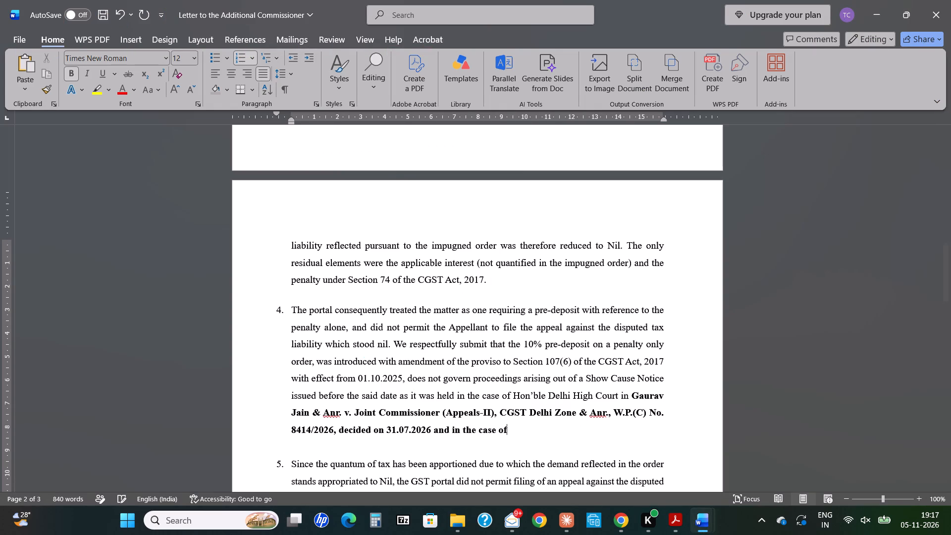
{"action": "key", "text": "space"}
Add the petitioner's name from the PDF's paragraph 28 to the end of item 4, followed by "v.".
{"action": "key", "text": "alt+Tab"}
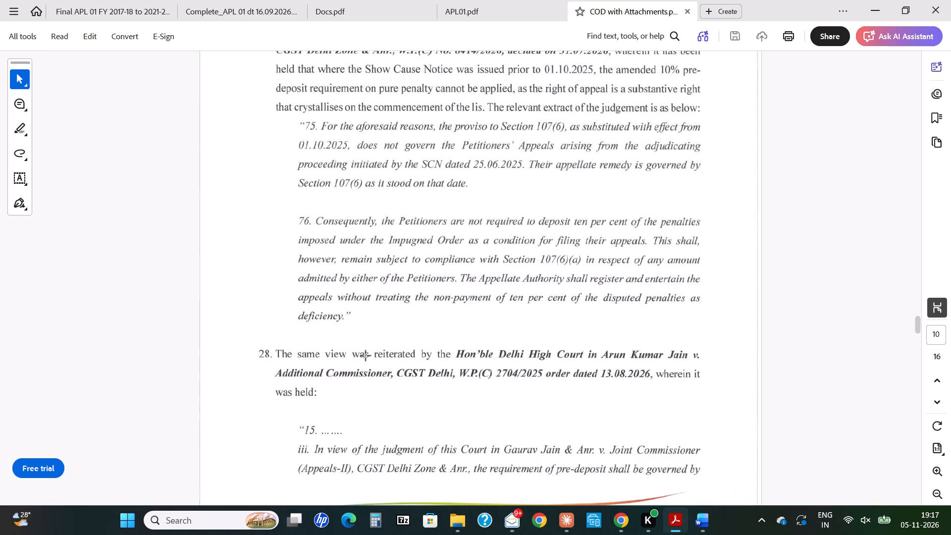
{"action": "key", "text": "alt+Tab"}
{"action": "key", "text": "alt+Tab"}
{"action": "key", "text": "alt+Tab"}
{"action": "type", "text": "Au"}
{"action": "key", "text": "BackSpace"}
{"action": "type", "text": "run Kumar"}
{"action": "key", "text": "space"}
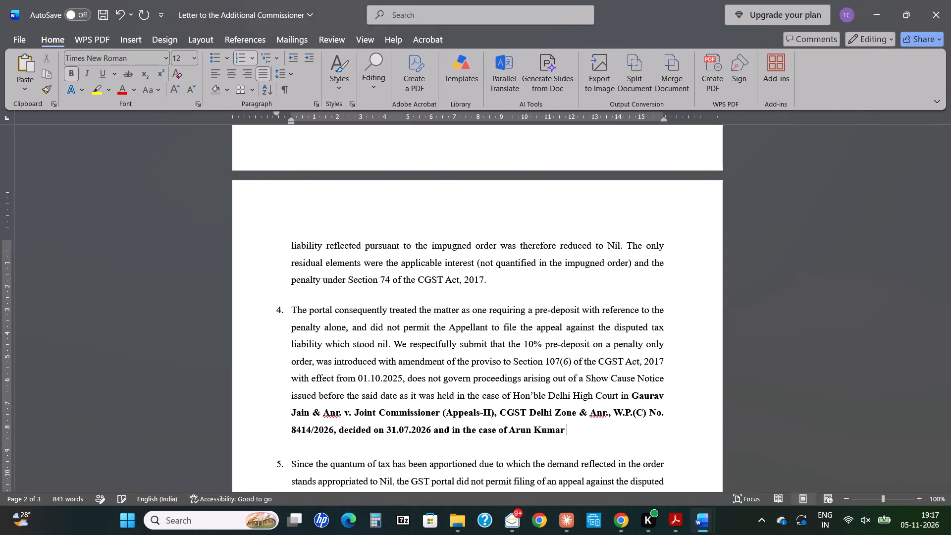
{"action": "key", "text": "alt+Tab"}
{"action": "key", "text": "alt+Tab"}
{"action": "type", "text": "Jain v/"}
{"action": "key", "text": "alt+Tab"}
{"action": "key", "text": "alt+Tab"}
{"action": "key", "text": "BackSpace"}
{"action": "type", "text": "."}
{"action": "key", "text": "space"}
Complete the second case title in item 4 with the respondent "Additional Commissioner, CGST Delhi".
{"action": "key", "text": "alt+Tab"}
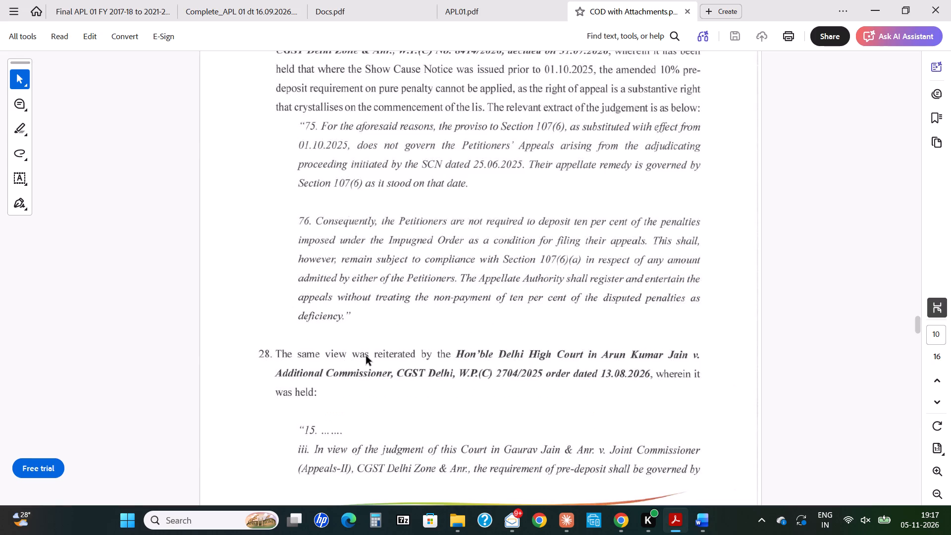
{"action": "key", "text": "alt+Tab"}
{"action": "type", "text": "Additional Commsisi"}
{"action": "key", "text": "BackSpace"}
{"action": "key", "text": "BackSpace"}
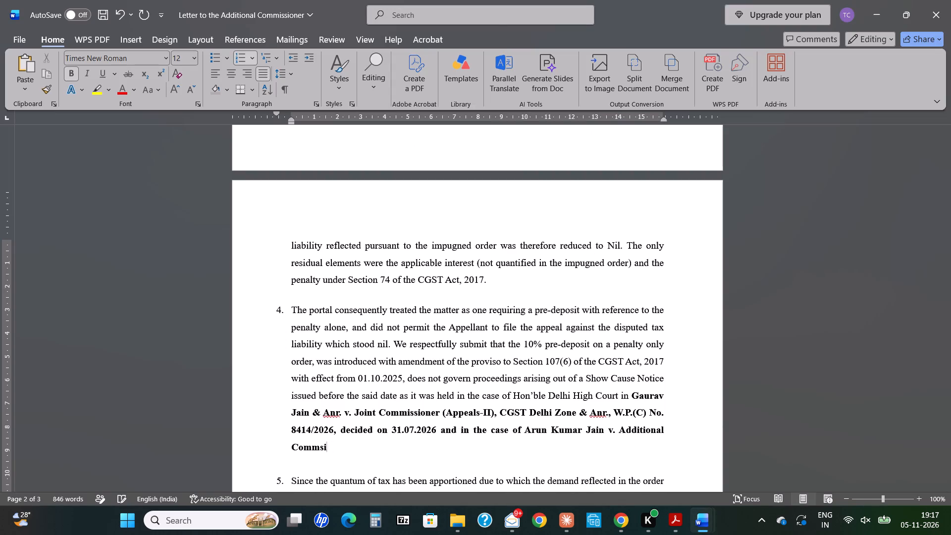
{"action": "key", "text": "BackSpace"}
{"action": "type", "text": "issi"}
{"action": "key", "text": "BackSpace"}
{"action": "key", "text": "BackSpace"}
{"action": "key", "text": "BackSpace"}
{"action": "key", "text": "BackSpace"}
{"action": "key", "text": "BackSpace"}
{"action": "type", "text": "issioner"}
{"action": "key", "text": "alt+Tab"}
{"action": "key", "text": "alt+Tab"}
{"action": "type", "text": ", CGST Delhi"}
Add the writ petition number ", W.P.(C) 2704/2025" after the second case title in item 4.
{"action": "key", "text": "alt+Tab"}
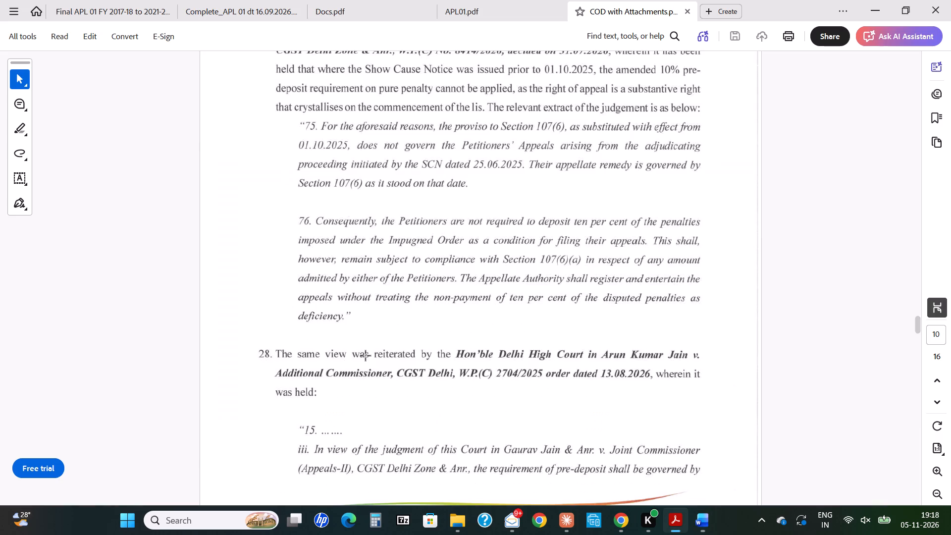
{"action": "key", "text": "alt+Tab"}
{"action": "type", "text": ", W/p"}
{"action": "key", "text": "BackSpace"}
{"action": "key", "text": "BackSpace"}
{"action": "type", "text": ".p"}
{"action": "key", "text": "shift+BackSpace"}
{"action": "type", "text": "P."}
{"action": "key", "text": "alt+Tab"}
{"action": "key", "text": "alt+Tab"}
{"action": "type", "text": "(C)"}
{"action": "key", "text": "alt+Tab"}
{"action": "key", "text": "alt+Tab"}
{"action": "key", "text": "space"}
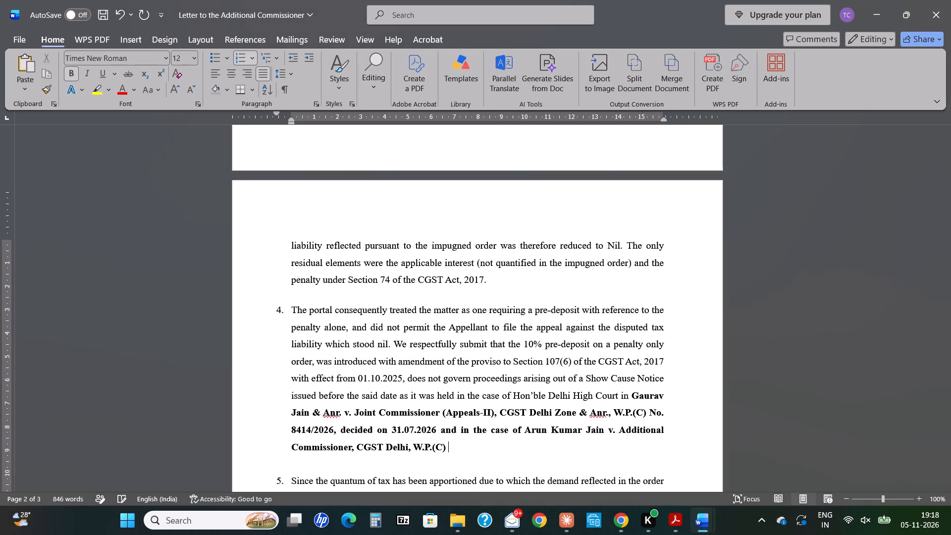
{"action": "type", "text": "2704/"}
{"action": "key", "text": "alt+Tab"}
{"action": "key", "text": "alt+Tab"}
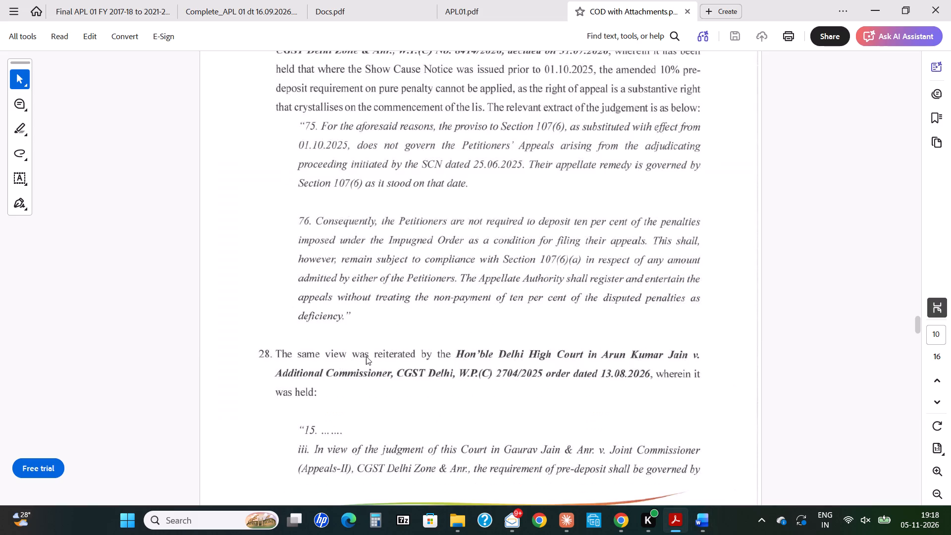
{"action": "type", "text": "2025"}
End the second citation in item 4 with "order dated 13.08.2026." after the writ petition number.
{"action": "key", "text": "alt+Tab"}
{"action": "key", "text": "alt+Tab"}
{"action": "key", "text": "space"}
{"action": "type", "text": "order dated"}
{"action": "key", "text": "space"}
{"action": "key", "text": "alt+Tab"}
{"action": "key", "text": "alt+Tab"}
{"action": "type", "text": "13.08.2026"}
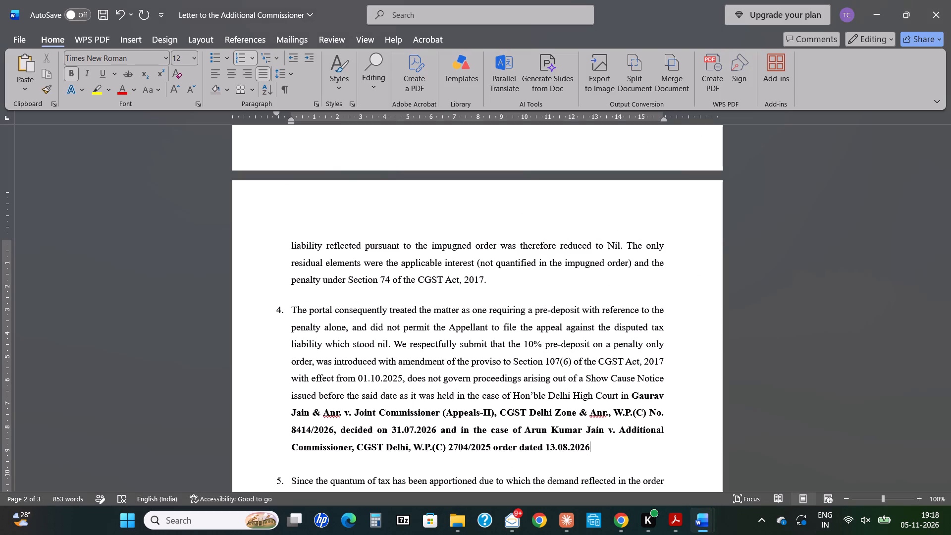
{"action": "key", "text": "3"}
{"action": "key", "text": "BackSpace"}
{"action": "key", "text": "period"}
Italicise both case citations in item 4, from the first petitioner's name through "order dated 13.08.2026.".
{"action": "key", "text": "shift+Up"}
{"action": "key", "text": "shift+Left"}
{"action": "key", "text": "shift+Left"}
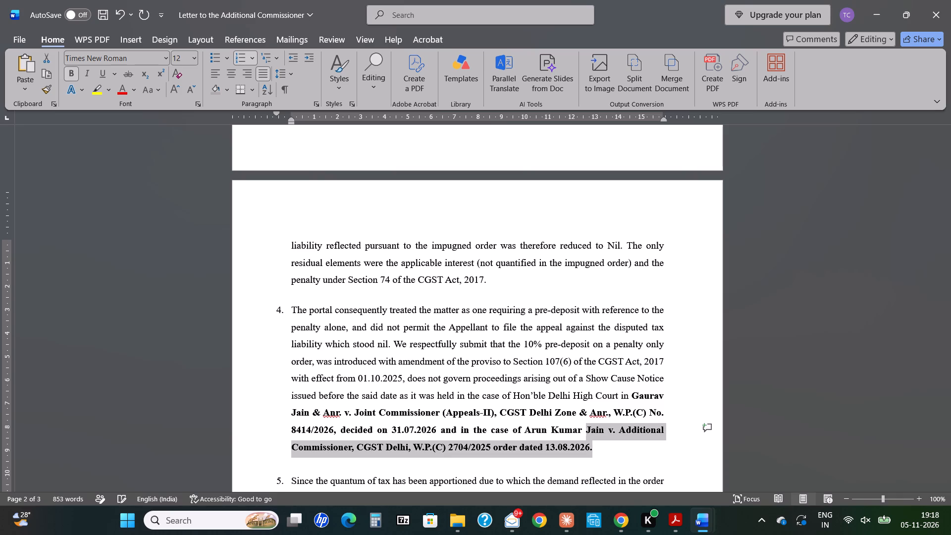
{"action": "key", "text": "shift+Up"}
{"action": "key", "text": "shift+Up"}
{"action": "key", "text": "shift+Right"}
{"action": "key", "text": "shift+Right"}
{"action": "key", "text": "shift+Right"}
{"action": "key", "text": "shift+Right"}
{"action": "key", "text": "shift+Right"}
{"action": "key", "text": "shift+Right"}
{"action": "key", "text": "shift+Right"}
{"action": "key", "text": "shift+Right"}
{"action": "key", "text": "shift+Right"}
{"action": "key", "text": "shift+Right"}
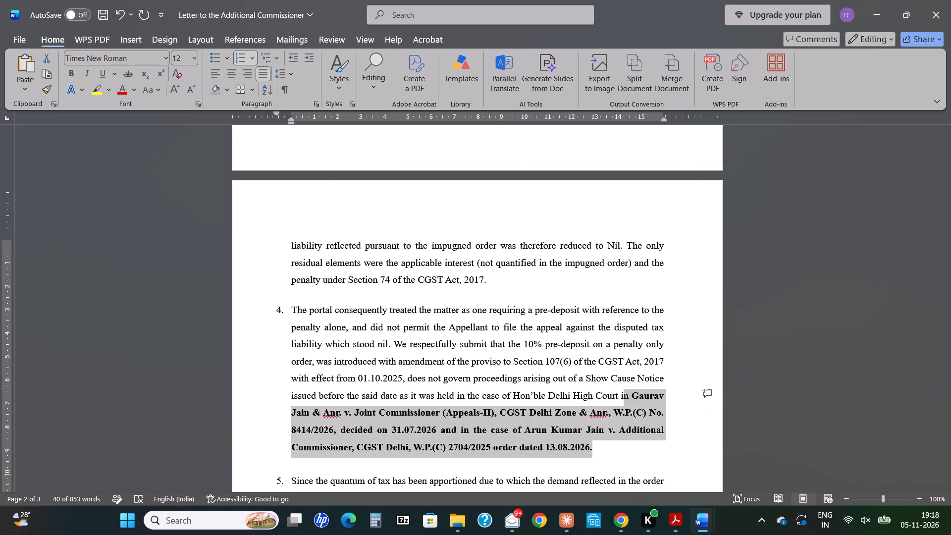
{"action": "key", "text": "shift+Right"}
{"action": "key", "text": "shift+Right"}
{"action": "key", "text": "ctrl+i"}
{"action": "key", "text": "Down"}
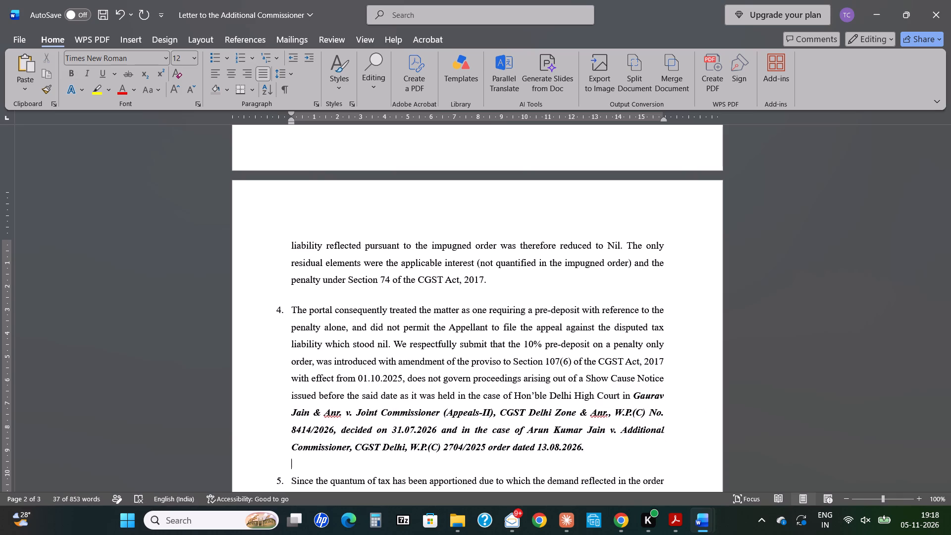
Consult item 4 of the reframed draft in Document2 and insert "As a result online filing" at the start of the letter's item 5.
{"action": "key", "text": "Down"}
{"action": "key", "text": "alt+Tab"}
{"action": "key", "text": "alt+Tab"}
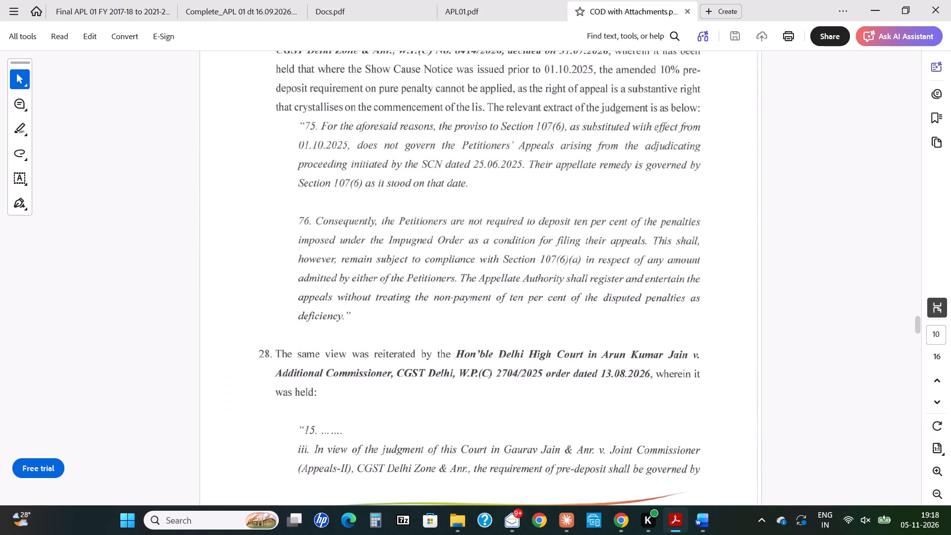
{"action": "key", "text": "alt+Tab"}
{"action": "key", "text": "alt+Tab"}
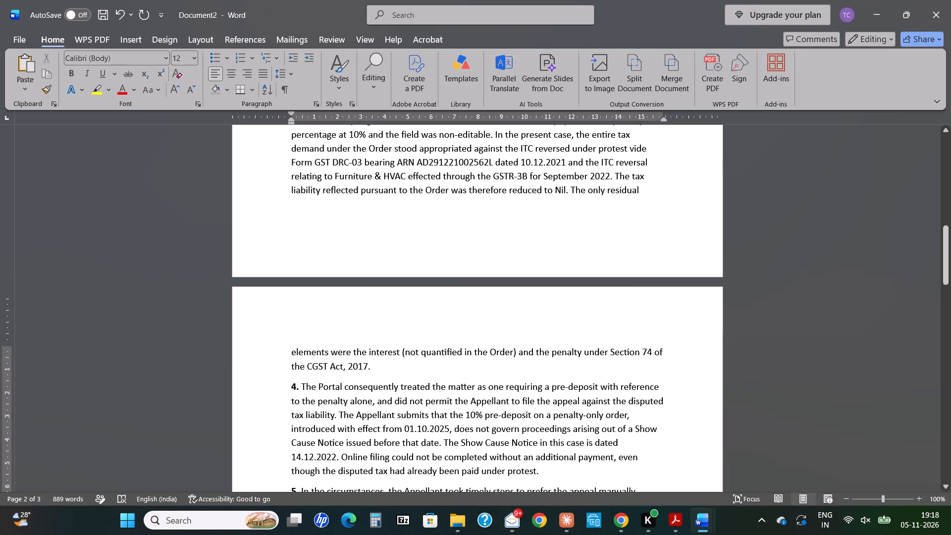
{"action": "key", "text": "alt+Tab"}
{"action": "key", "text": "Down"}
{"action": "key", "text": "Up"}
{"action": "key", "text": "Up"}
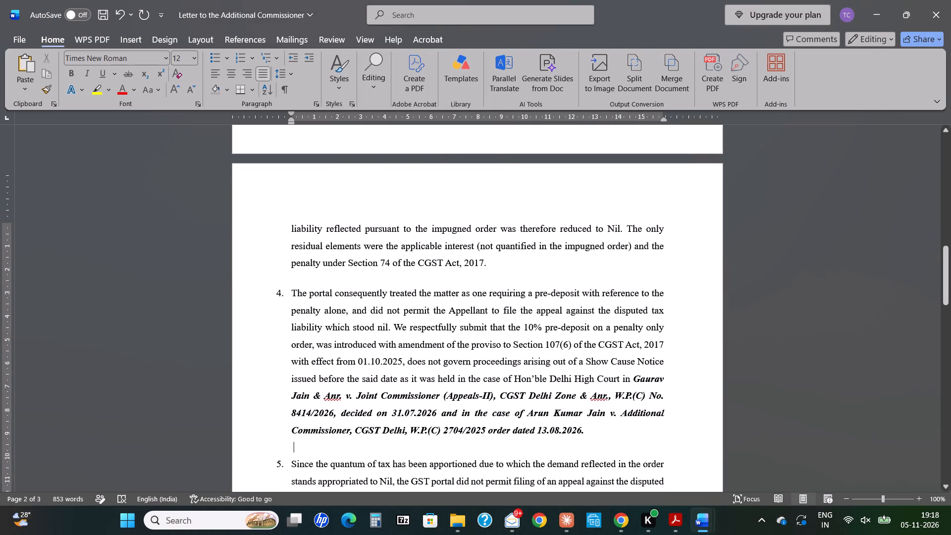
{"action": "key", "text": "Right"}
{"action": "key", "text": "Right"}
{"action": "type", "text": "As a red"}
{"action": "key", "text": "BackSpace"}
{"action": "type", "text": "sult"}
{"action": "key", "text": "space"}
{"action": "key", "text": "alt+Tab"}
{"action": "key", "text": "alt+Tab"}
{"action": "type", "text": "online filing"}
Continue the new opening sentence of item 5 with "could not be completed without an additional payment", following the reframed draft.
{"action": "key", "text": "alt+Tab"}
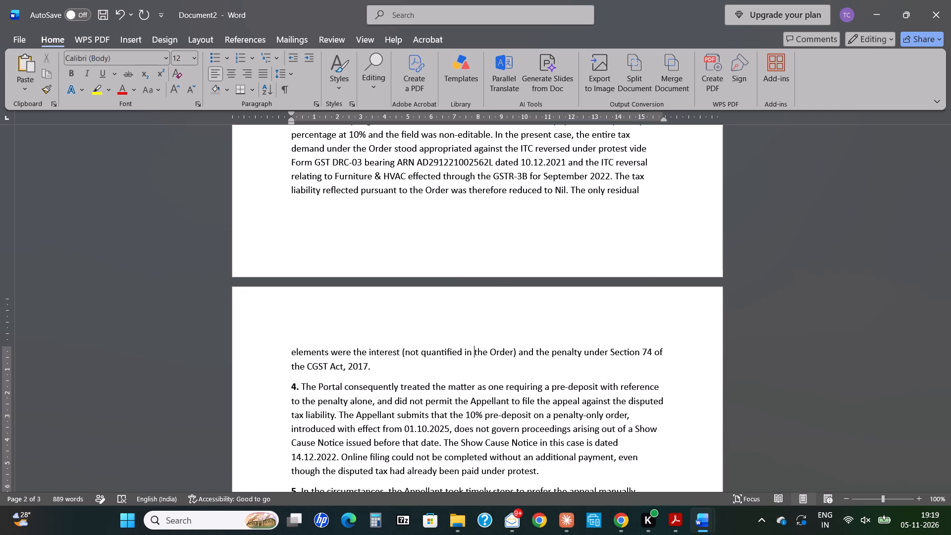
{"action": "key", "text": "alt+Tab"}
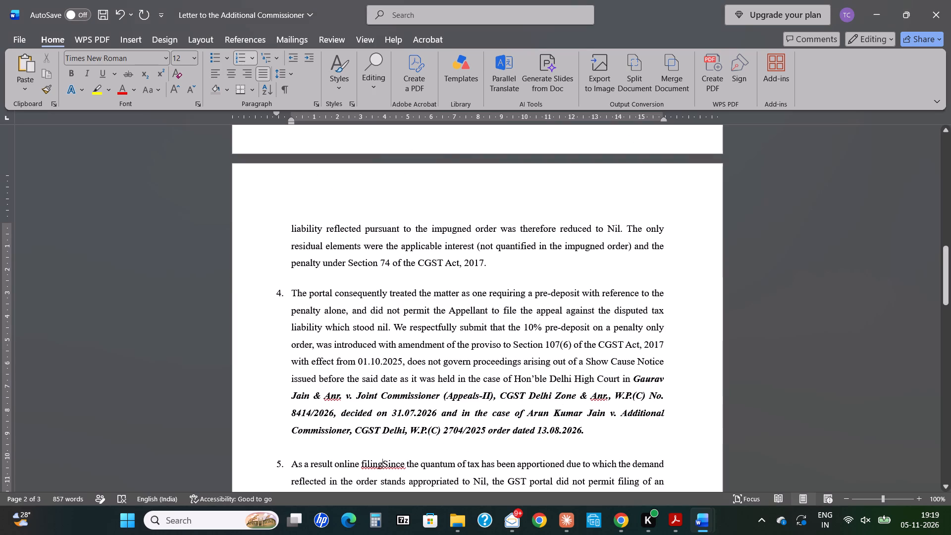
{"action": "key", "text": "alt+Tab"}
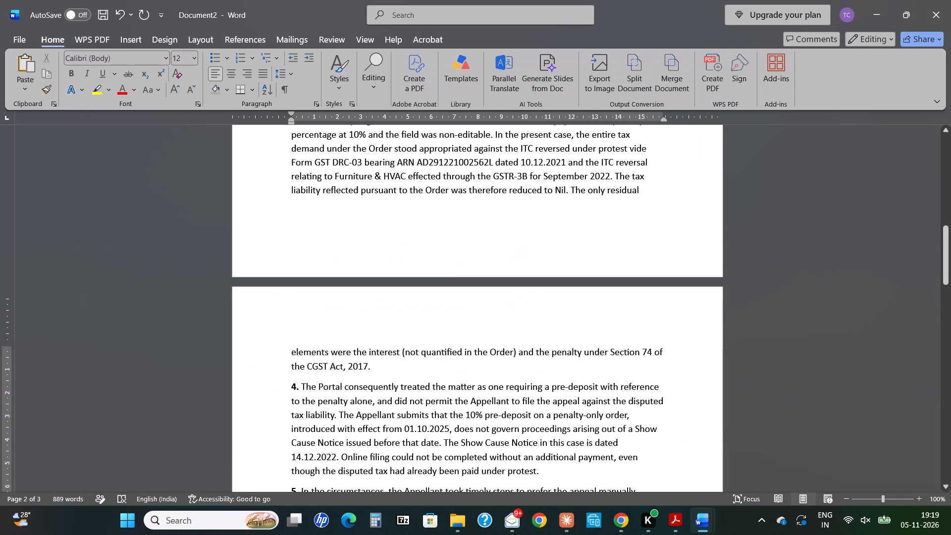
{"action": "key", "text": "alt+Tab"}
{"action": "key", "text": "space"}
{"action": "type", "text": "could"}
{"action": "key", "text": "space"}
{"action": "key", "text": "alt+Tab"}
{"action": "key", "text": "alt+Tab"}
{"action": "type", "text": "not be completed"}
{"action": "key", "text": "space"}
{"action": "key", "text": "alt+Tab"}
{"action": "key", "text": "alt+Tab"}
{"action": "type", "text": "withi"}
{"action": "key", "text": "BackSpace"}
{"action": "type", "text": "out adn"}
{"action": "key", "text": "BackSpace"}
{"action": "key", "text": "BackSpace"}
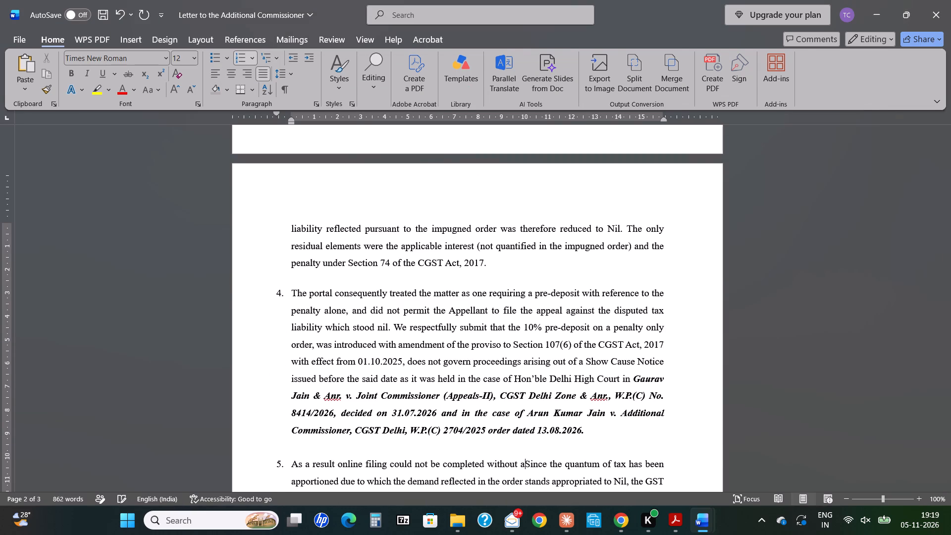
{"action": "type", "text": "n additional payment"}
Continue item 5's opening sentence with ", even though the dispute tax", following item 4 of the reframed draft in Document2.
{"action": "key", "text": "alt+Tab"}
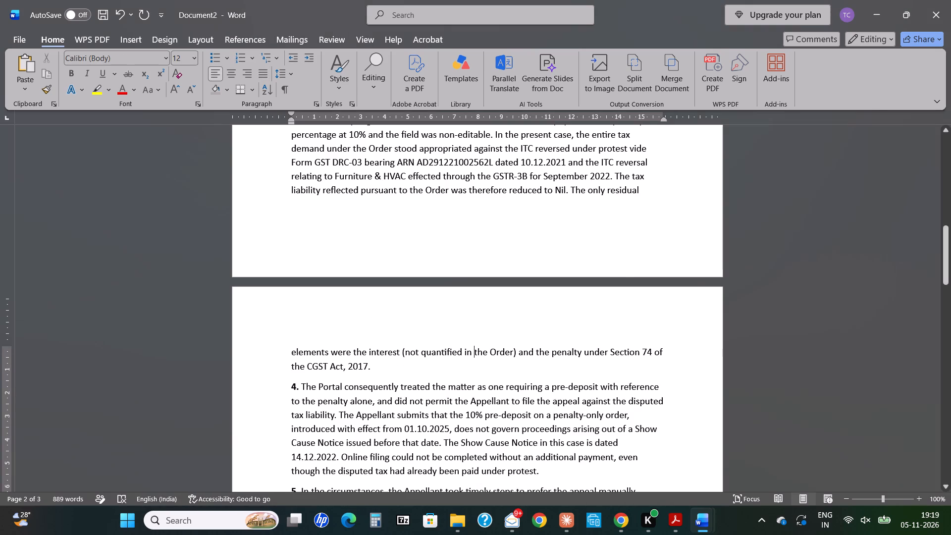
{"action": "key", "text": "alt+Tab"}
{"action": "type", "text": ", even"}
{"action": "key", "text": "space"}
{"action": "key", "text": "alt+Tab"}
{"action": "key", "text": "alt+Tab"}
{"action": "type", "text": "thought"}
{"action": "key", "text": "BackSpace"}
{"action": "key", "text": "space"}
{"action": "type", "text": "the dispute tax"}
Add "had already been paid" to item 5's sentence, checking the wording against the reframed draft.
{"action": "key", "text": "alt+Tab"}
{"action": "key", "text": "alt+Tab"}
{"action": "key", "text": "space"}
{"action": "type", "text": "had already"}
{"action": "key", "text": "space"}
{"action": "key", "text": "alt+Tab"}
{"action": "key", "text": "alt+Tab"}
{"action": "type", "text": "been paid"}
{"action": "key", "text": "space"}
End item 5's new sentence with "under protest.", ahead of the old "Since the quantum of tax" text.
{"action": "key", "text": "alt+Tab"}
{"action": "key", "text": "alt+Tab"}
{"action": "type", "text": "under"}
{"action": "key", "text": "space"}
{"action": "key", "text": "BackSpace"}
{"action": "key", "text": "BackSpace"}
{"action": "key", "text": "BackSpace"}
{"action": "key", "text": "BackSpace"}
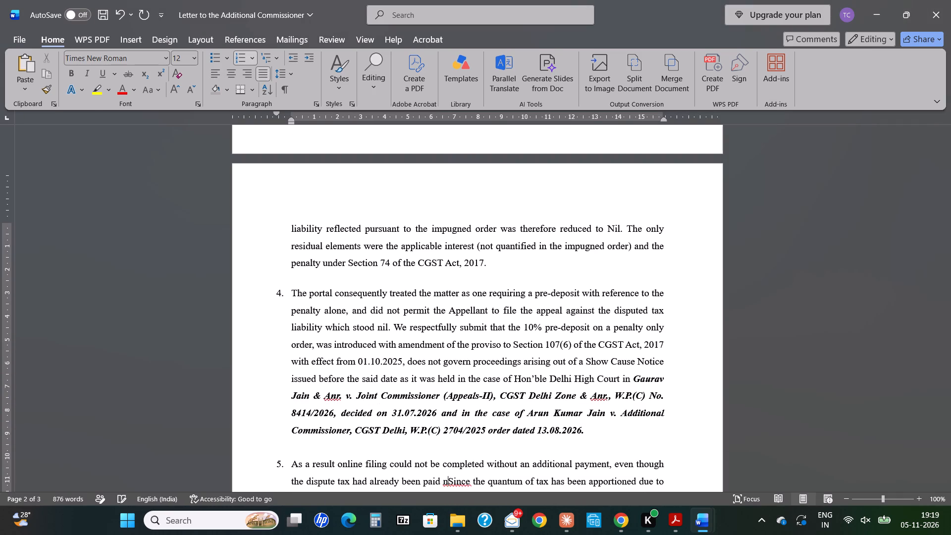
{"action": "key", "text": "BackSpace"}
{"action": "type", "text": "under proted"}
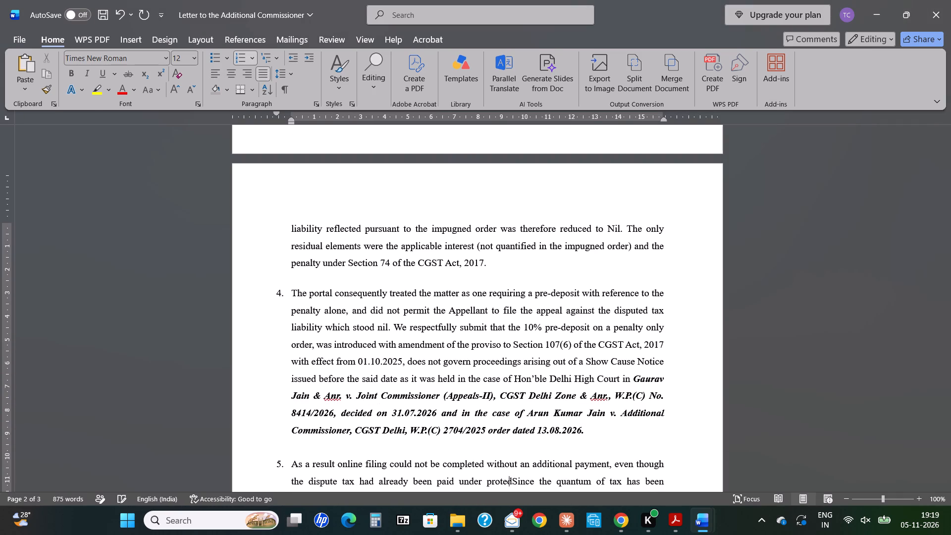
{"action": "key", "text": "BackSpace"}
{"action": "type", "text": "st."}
Split the old text beginning "Since the quantum of tax" into its own numbered item and consult item 5 of the reframed draft.
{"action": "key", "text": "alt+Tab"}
{"action": "scroll", "coordinate": [366, 356], "scroll_direction": "down", "scroll_amount": 1}
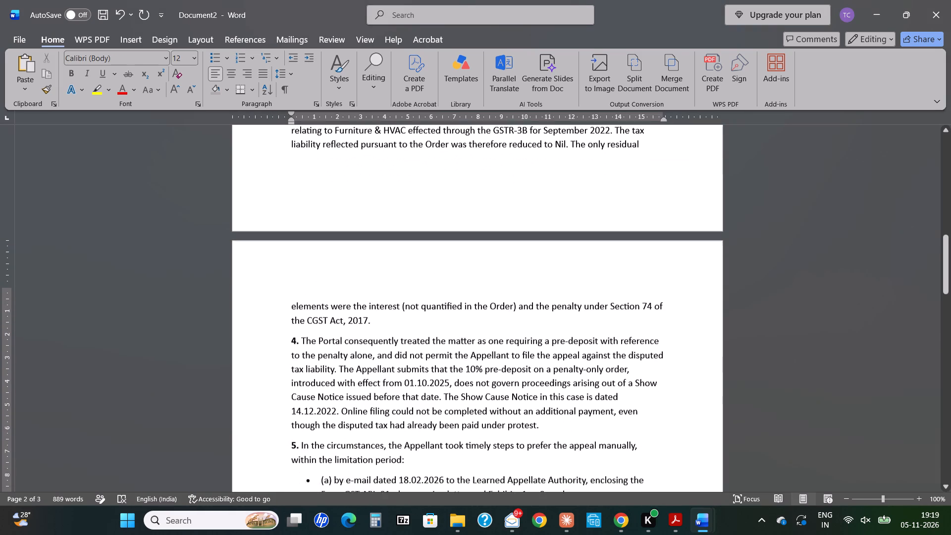
{"action": "scroll", "coordinate": [366, 356], "scroll_direction": "down", "scroll_amount": 1}
{"action": "key", "text": "alt+Tab"}
{"action": "key", "text": "Return"}
{"action": "key", "text": "alt+Tab"}
{"action": "key", "text": "alt+Tab"}
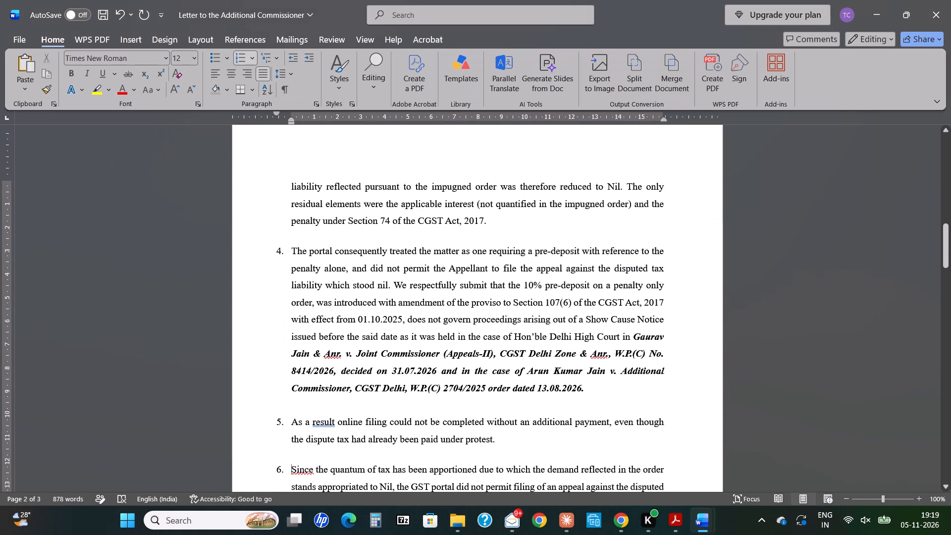
Insert a comma after "As a result" in item 5.
{"action": "key", "text": "Up"}
{"action": "key", "text": "Up"}
{"action": "key", "text": "Up"}
{"action": "key", "text": "ctrl+Right"}
{"action": "key", "text": "ctrl+Right"}
{"action": "key", "text": "ctrl+Right"}
{"action": "key", "text": "BackSpace"}
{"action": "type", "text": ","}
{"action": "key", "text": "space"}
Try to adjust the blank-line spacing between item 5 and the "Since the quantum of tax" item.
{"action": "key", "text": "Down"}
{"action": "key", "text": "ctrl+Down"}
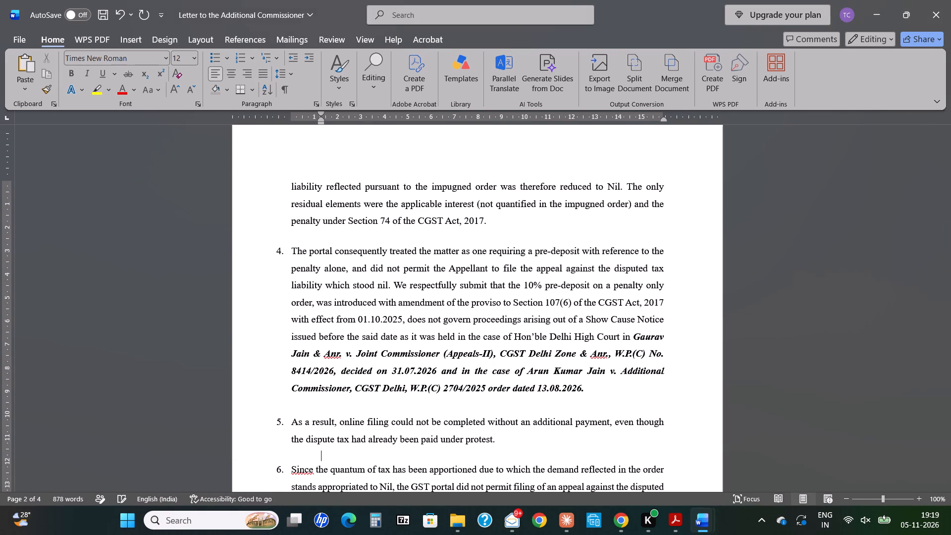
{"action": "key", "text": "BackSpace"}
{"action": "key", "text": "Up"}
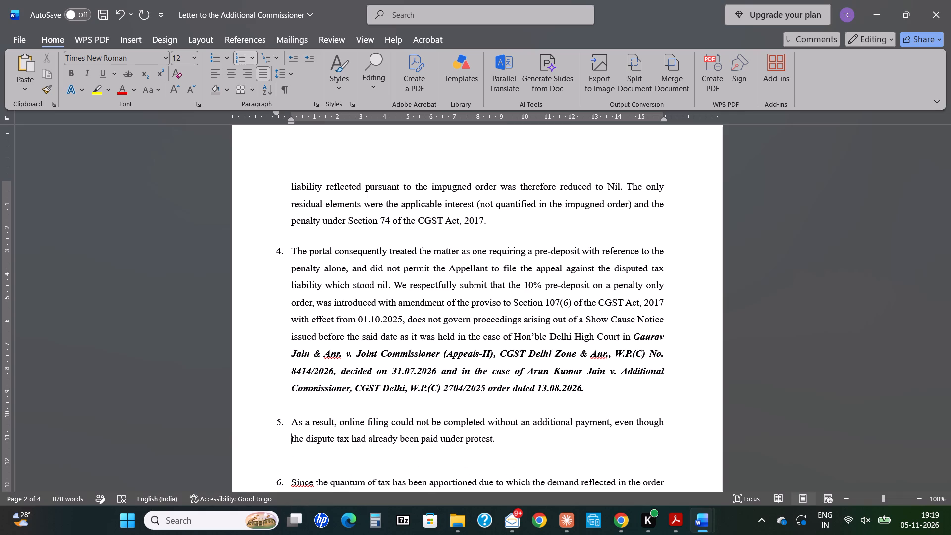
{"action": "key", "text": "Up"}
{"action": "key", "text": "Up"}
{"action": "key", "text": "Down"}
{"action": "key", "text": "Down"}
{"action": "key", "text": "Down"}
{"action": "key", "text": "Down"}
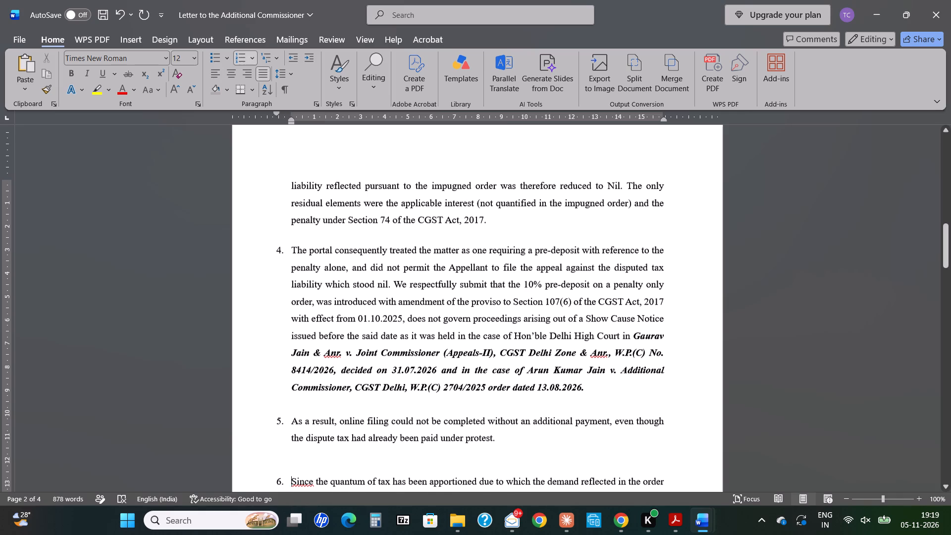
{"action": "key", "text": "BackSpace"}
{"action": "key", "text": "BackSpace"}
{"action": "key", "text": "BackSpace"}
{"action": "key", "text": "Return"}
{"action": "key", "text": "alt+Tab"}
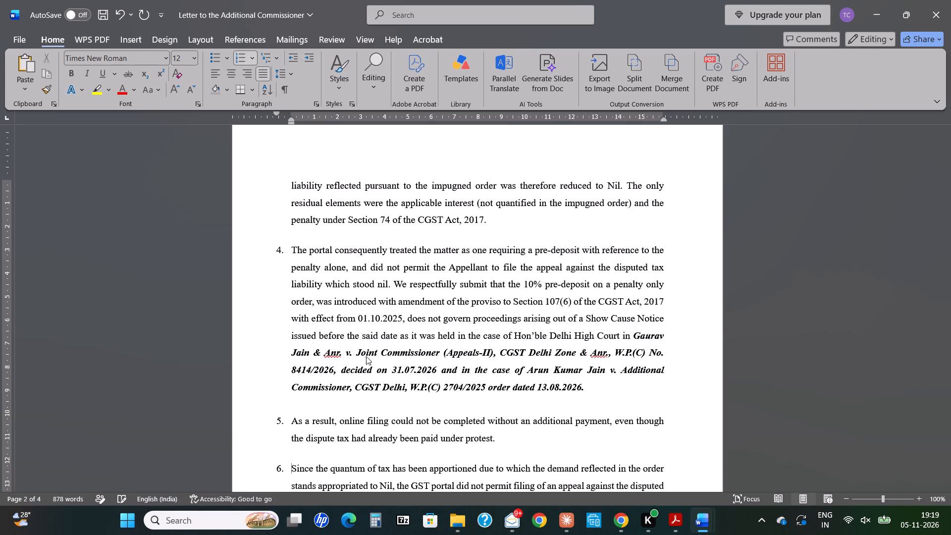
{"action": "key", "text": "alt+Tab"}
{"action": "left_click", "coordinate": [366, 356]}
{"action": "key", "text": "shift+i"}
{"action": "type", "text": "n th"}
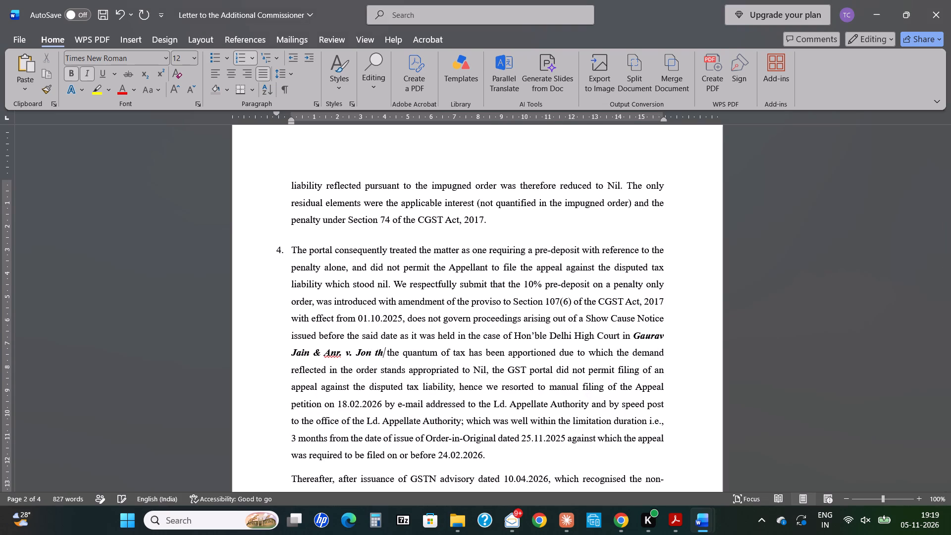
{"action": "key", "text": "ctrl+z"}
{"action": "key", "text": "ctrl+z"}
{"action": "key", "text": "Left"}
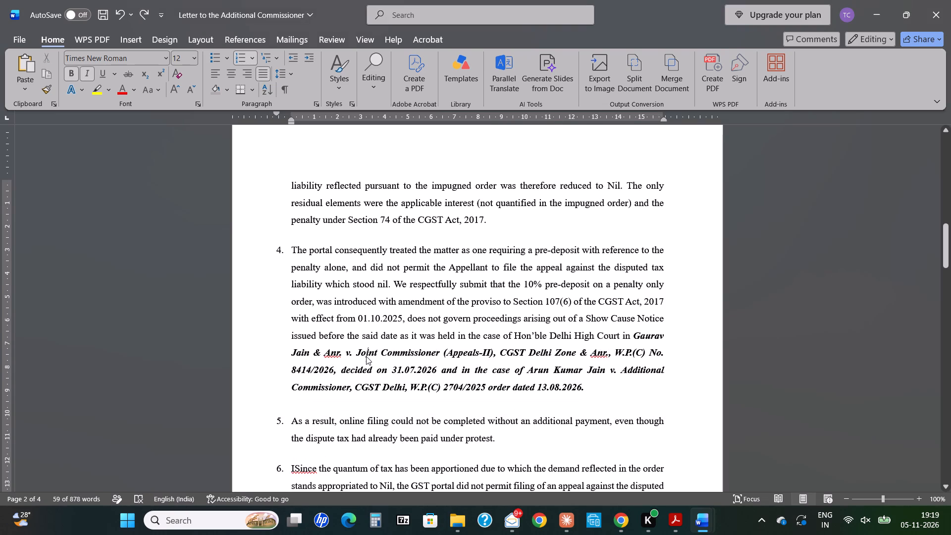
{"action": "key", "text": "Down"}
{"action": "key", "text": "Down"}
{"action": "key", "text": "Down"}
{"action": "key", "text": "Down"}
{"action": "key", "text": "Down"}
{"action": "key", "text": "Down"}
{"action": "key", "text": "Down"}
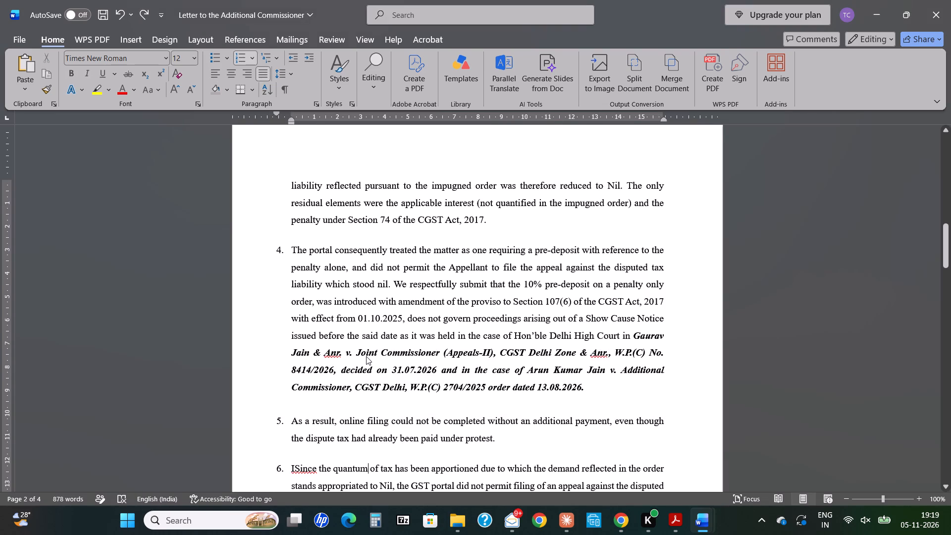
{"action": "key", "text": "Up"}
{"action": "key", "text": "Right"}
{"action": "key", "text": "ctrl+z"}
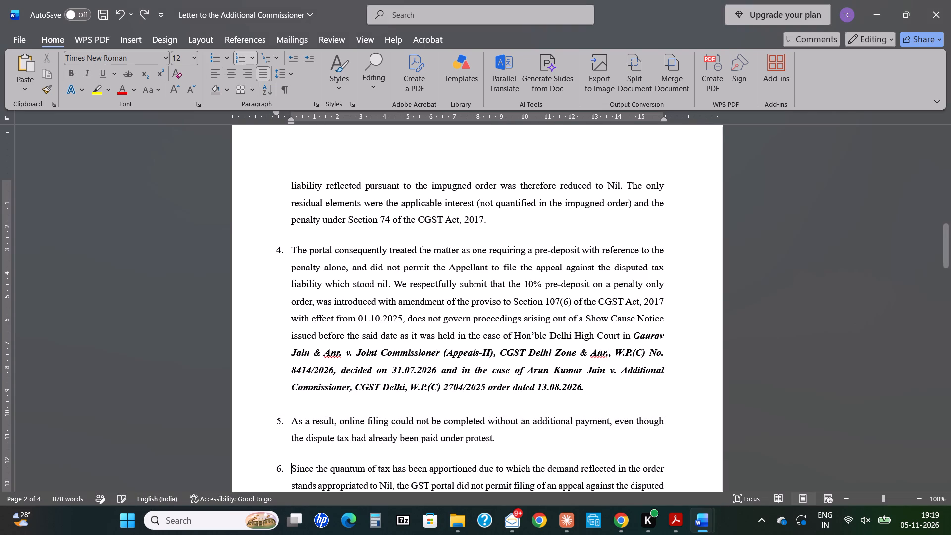
Insert an empty numbered item 6 between item 5 and the "Since the quantum of tax" item.
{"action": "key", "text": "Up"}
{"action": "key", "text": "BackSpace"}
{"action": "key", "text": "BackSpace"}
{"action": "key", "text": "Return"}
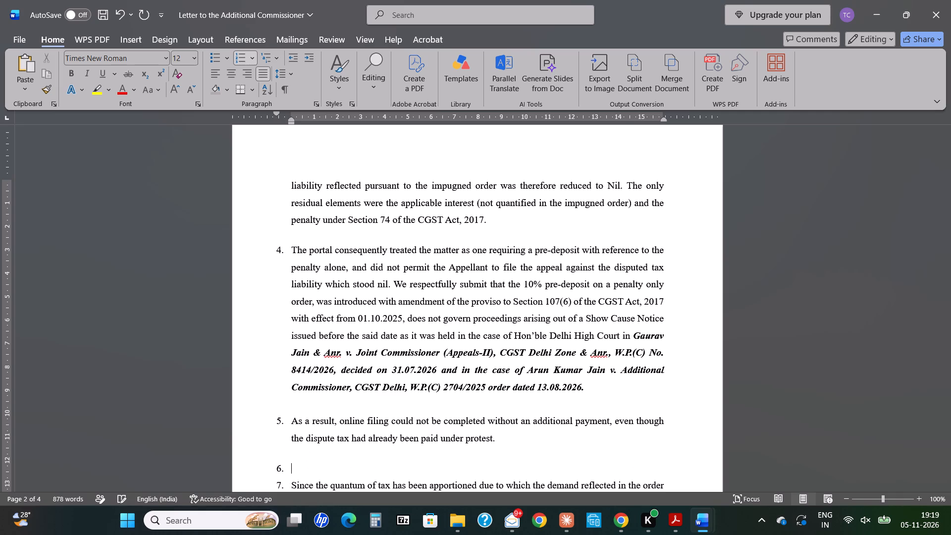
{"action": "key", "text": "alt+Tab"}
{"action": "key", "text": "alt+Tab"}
Rework the spacing so one unnumbered blank line separates item 5 from the empty item 6.
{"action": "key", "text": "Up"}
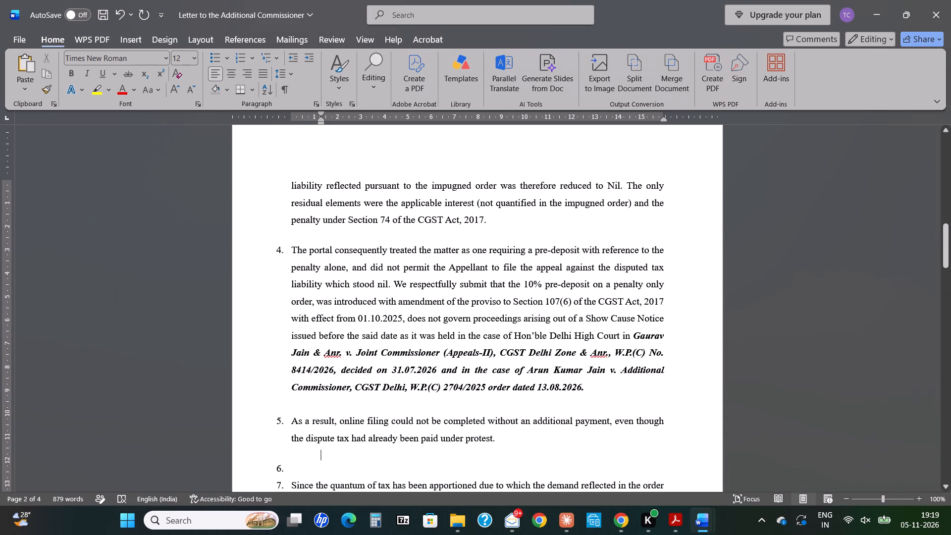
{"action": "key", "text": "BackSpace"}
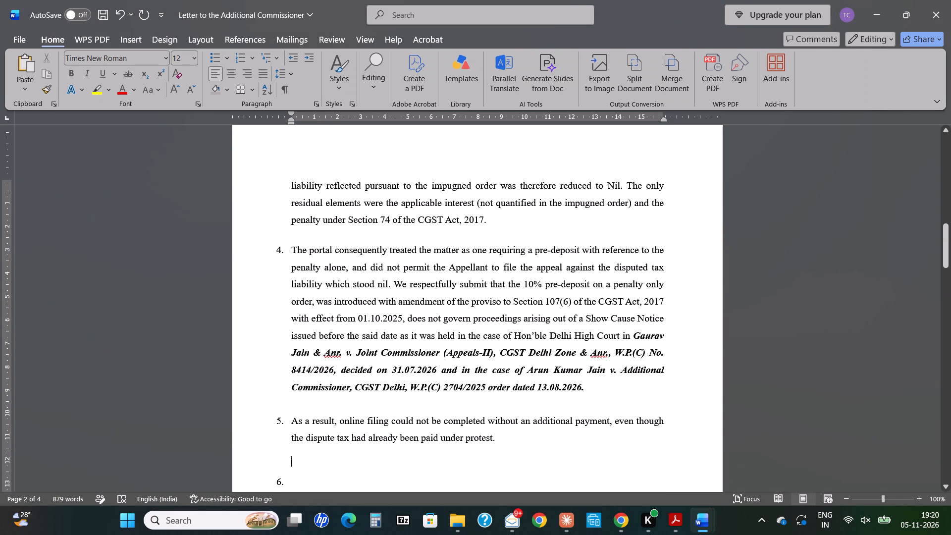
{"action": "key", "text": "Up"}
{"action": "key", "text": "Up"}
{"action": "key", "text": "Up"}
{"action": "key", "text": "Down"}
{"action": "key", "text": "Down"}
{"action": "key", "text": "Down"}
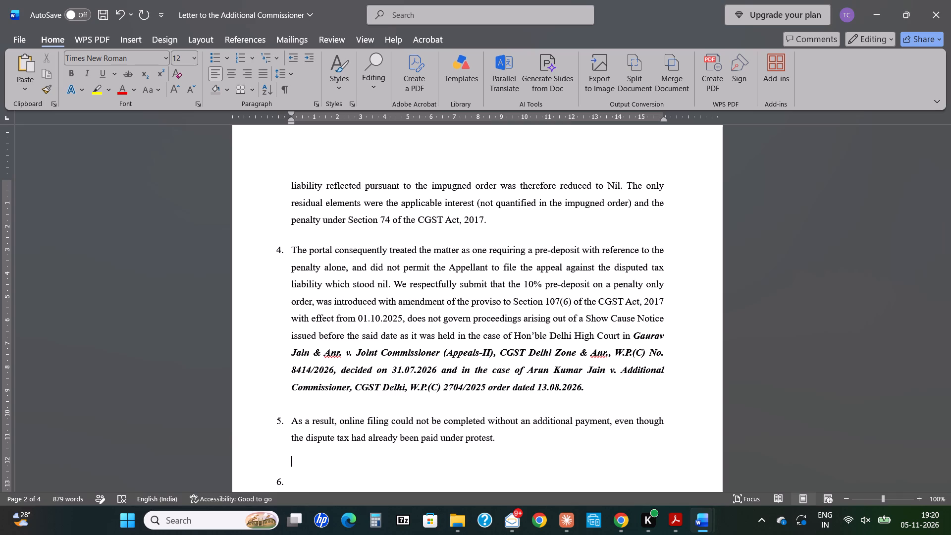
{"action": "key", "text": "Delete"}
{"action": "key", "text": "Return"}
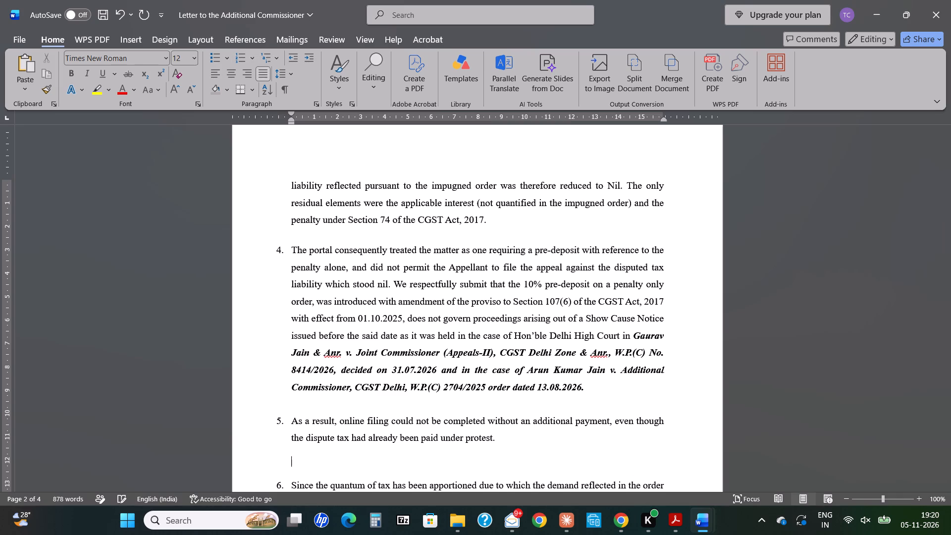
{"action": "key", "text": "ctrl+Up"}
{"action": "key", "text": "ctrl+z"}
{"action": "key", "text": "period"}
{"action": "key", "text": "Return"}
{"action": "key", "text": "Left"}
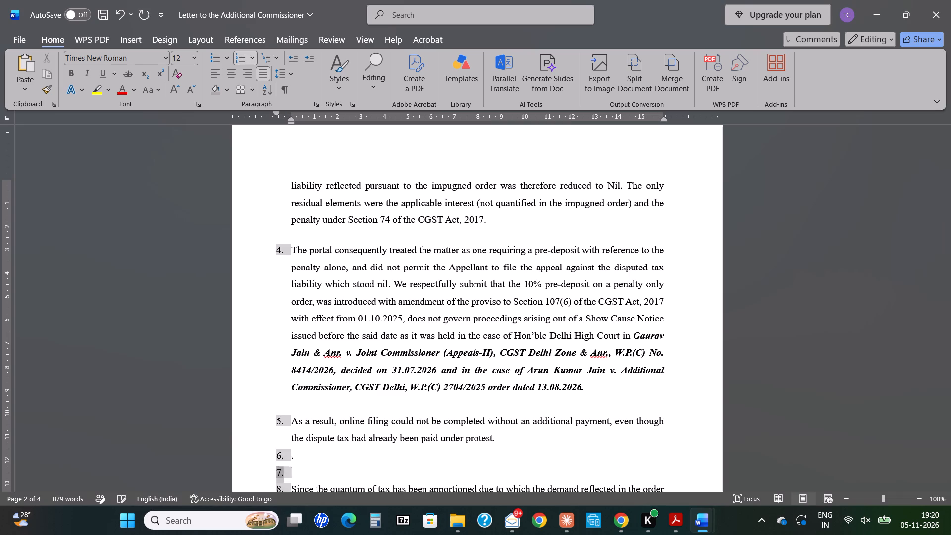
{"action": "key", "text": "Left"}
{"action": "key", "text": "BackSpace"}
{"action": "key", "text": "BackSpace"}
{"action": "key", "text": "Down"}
Begin item 6 with "In the circumstances,", following item 5 of the reframed draft in Document2.
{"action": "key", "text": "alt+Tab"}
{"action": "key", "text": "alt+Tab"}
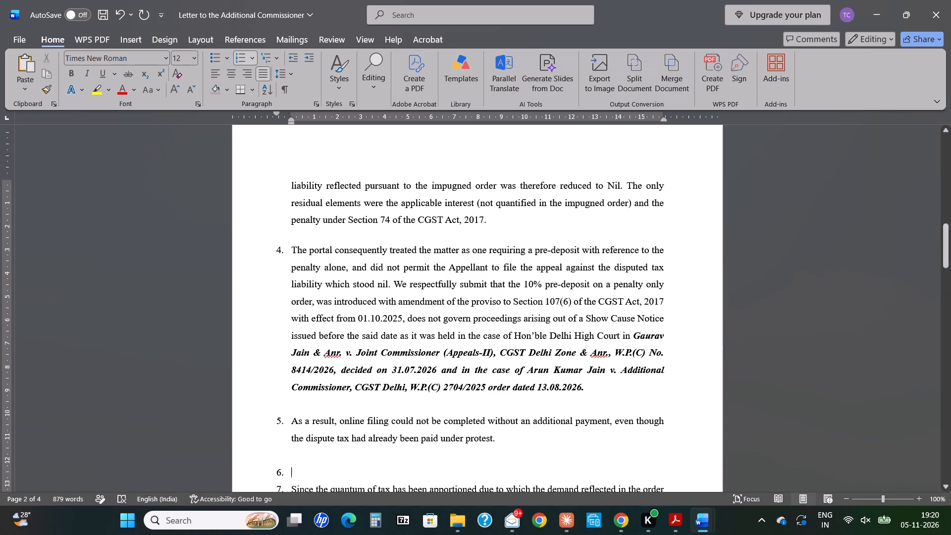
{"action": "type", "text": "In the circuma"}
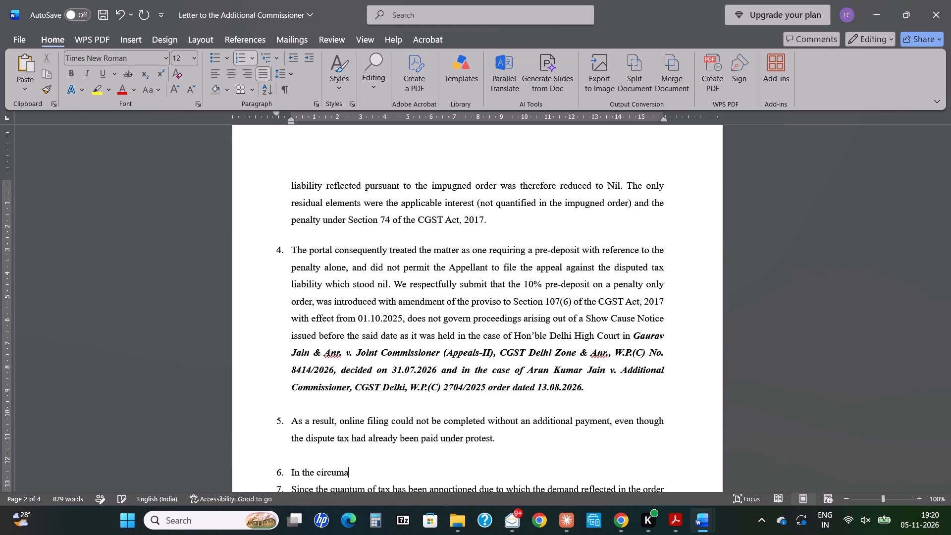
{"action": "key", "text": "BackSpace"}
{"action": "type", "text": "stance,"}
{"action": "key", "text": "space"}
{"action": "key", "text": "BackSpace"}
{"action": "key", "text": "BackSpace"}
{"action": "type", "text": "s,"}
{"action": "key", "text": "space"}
Continue item 6 with "we took timely steps", using "we" in place of the draft's "the Appellant".
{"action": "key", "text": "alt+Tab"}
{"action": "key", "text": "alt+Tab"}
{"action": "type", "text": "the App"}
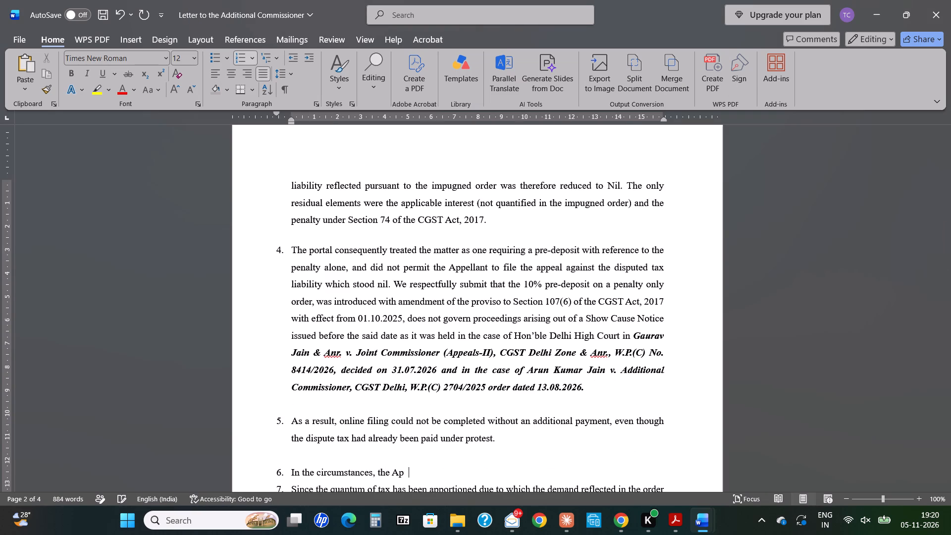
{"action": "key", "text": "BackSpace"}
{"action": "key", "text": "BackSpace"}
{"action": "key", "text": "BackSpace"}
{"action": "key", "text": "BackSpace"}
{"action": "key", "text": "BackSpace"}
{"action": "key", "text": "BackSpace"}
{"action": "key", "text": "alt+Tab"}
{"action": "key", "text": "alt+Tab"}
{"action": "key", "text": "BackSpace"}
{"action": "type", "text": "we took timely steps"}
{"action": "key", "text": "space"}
Continue item 6 with "to prefer the appeal manually", following the reframed draft.
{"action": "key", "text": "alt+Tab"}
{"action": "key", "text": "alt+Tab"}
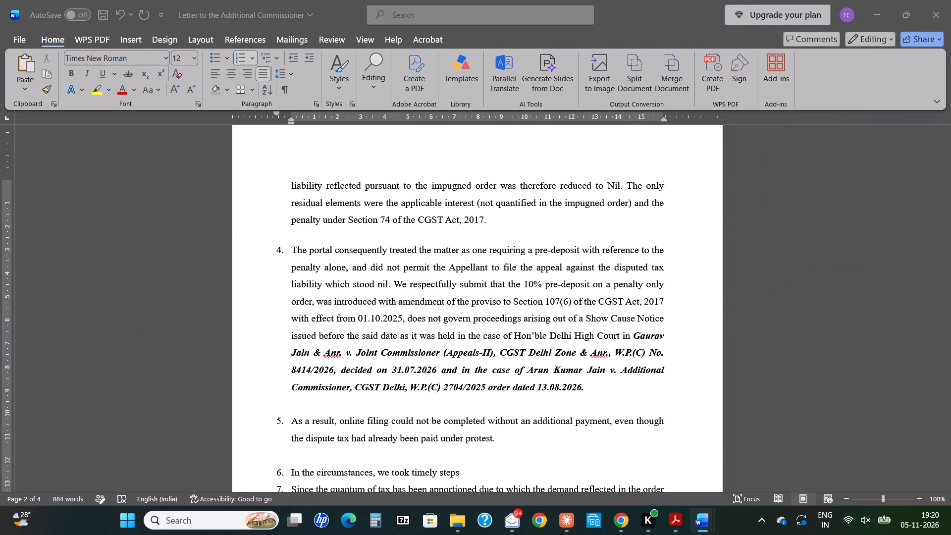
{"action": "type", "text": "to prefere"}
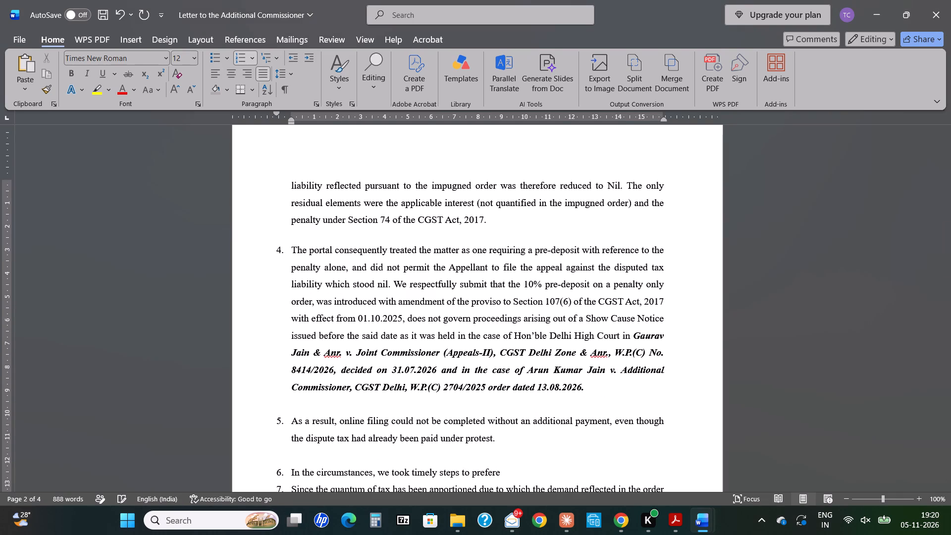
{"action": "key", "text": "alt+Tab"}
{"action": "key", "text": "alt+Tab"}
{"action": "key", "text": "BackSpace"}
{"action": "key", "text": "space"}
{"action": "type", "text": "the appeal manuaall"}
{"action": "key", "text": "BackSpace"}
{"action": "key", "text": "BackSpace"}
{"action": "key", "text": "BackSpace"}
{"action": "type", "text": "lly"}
Complete item 6's sentence with ", within the limitation period:", following the reframed draft.
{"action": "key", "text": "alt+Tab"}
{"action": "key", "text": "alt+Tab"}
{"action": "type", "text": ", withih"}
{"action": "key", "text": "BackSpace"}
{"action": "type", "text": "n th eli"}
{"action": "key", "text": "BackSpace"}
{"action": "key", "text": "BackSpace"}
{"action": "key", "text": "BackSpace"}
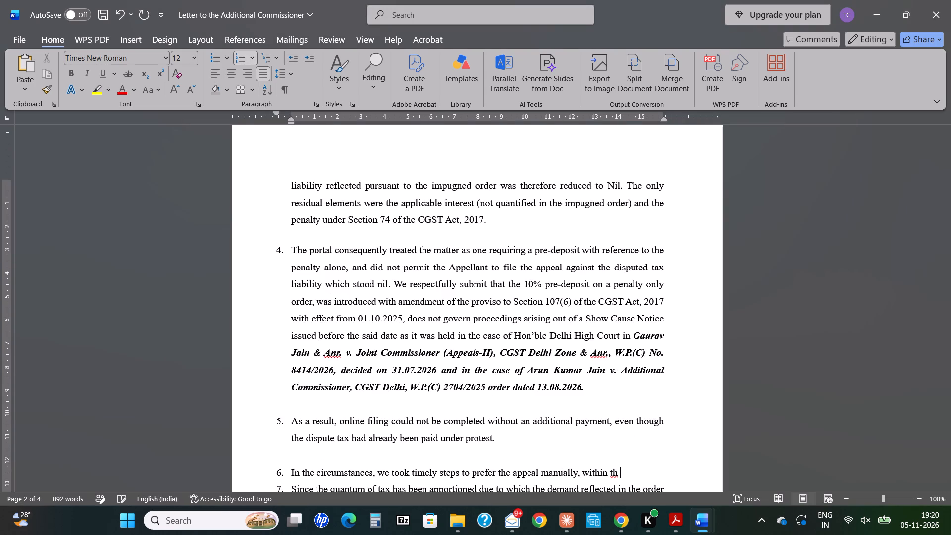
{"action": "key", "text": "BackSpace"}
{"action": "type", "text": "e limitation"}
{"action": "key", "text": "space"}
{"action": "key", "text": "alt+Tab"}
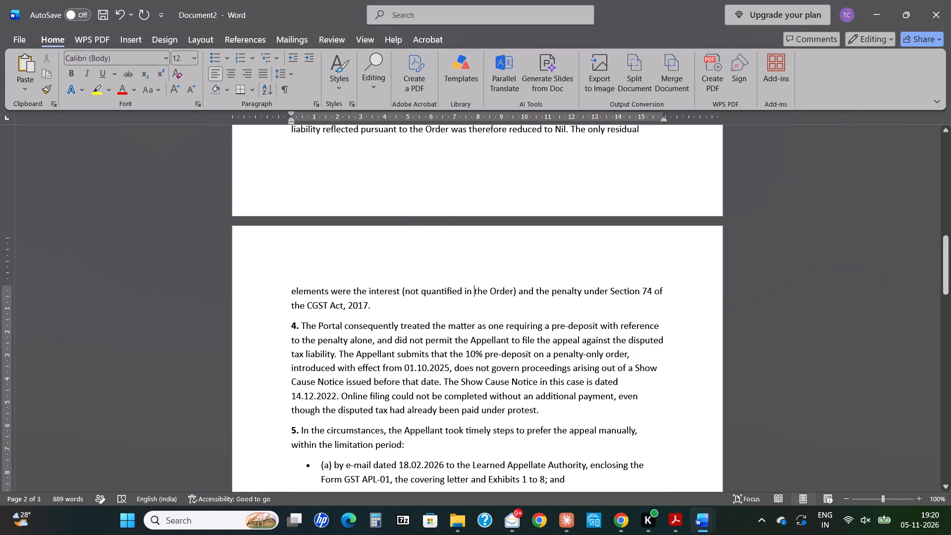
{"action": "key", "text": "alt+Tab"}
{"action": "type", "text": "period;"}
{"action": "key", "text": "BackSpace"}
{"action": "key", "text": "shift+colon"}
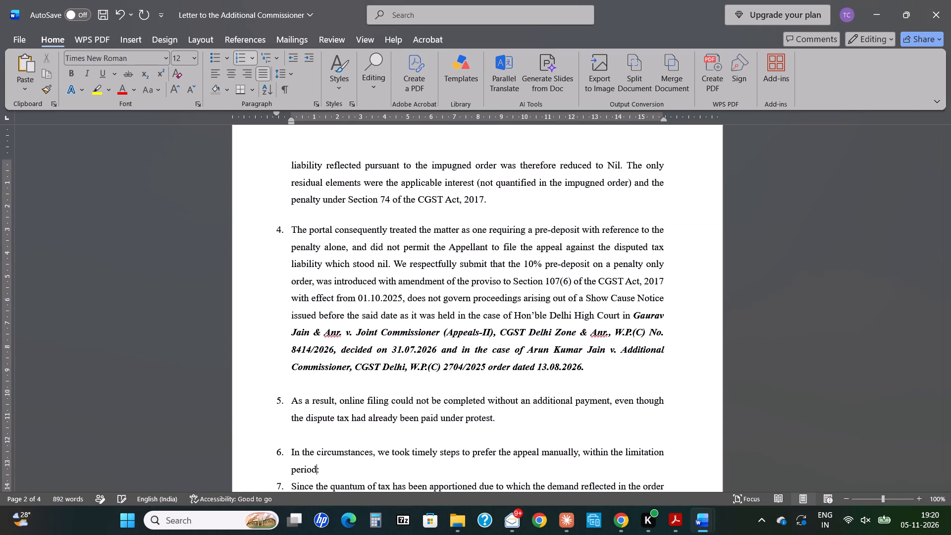
Start a lettered sub-list with entry a. directly beneath item 6's sentence ending "within the limitation period:".
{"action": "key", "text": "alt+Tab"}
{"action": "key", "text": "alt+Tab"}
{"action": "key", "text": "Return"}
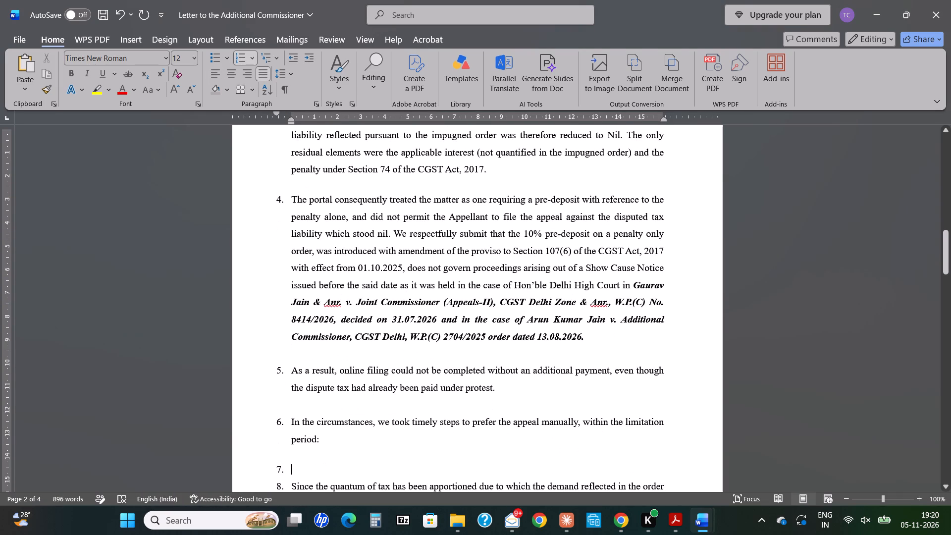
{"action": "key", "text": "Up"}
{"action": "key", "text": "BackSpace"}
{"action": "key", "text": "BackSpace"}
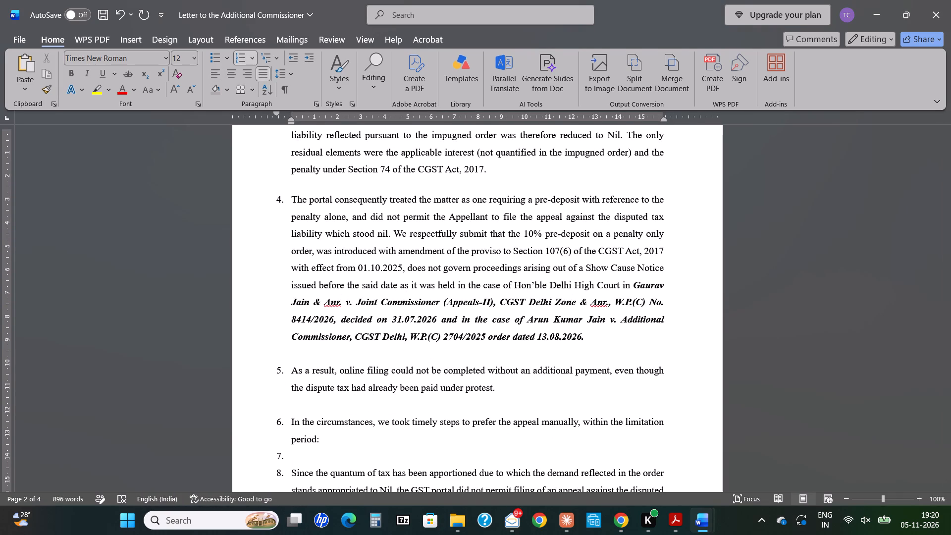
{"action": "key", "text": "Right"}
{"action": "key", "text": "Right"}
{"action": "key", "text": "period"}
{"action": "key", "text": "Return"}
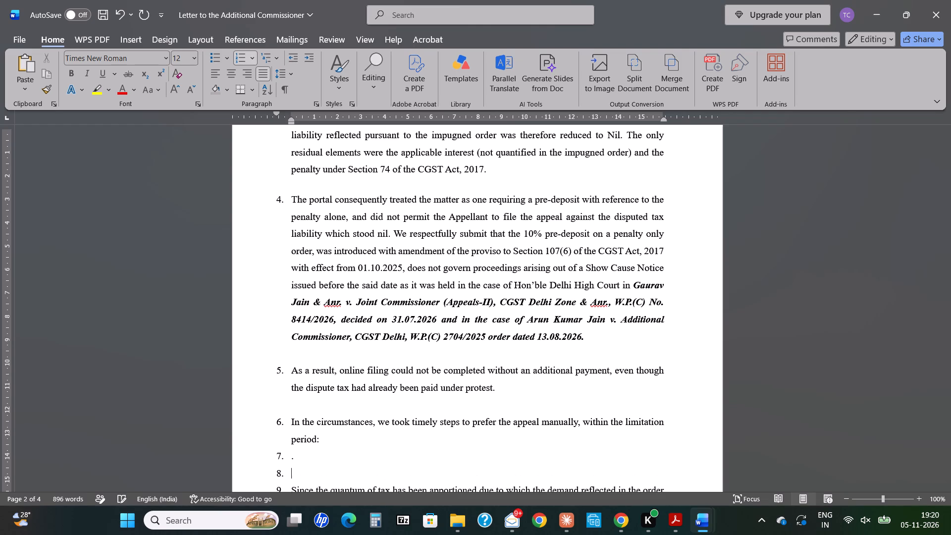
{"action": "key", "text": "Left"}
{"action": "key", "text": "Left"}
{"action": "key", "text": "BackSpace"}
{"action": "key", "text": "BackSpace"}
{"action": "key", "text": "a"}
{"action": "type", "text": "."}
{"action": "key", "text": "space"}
Begin sub-item a of item 6 with "By email dated 18.02.2026", following the reframed draft in Document2.
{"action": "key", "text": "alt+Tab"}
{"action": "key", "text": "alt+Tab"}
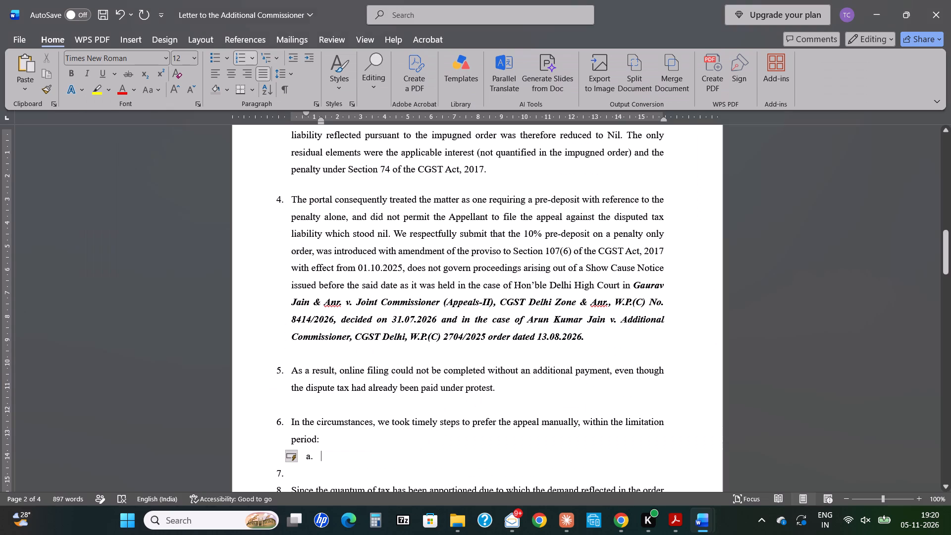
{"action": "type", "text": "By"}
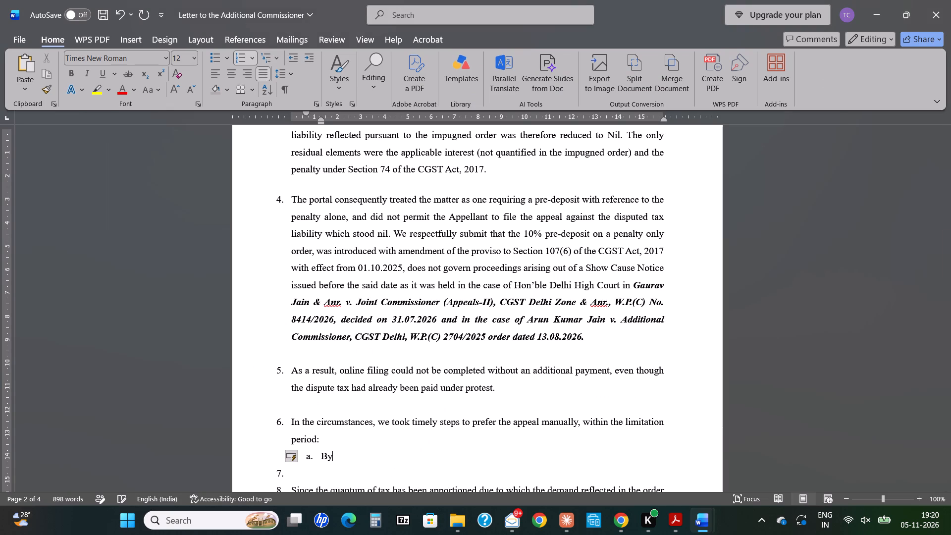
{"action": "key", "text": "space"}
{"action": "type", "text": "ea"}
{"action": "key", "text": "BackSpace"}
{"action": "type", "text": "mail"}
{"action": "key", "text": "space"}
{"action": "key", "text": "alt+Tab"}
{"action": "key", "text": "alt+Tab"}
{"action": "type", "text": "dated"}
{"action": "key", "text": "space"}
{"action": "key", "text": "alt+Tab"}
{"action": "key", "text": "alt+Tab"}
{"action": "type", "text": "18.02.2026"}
Continue sub-item a with "to the Ld. Appellate Authority,", abbreviating the draft's "Learned".
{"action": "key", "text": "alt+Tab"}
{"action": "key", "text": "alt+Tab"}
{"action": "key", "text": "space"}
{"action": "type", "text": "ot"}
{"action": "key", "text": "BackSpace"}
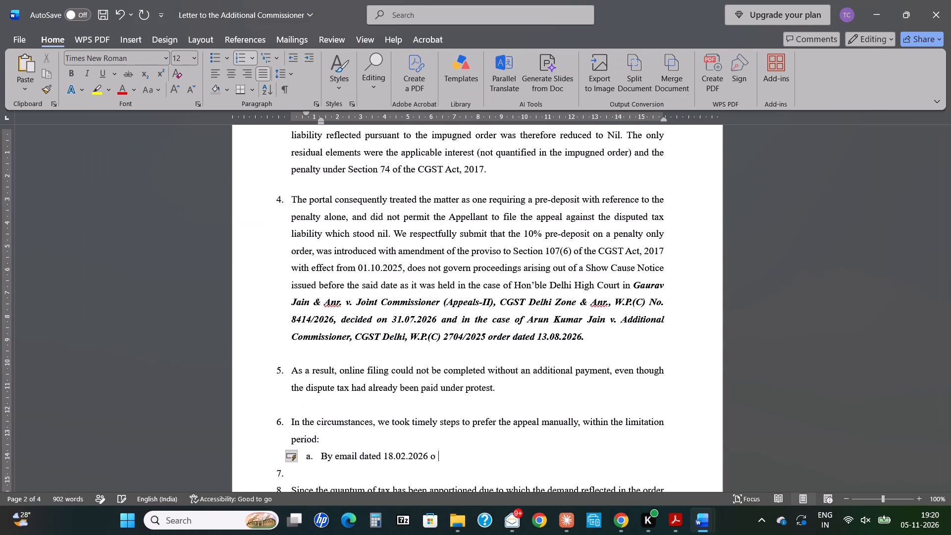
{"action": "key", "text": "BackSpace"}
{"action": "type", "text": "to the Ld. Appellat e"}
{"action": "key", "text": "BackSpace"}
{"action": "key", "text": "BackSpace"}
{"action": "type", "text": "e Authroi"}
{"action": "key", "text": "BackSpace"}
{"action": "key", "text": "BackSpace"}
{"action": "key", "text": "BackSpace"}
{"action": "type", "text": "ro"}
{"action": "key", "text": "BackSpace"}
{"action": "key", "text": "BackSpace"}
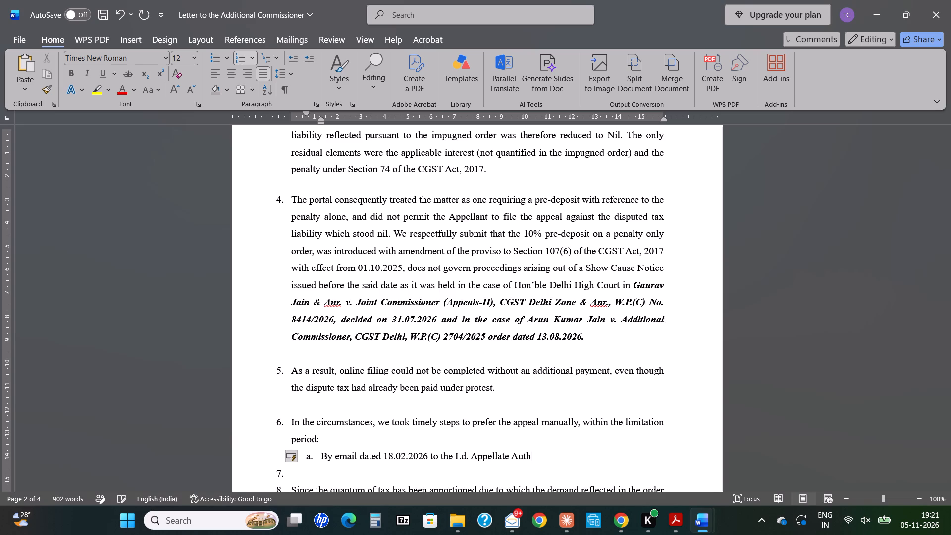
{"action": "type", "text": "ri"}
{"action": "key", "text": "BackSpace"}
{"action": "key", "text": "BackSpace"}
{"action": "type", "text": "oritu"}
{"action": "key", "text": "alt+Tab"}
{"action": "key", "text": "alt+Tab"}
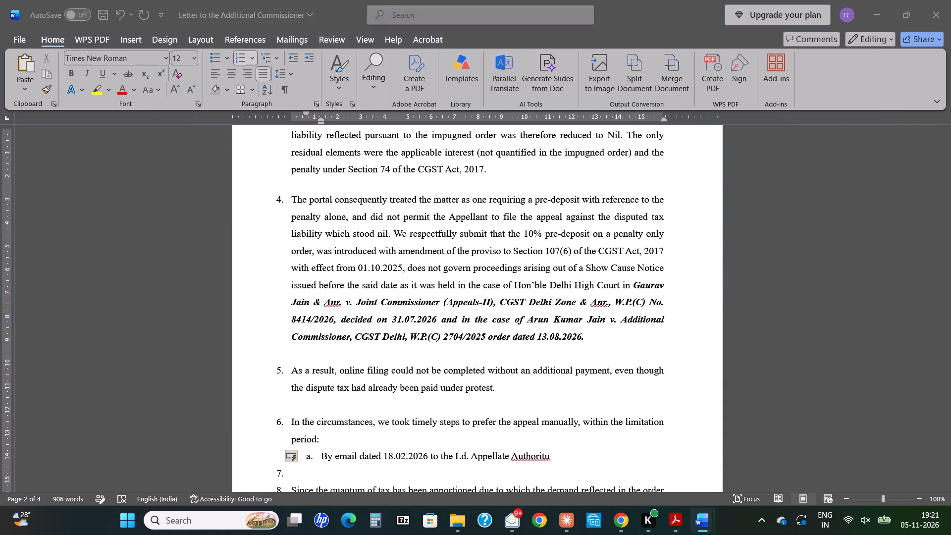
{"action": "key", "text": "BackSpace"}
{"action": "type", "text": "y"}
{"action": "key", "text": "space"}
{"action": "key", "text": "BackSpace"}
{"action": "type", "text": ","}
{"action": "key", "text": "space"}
Continue sub-item a with "enclosing the Form GST APL-01,", following the reframed draft.
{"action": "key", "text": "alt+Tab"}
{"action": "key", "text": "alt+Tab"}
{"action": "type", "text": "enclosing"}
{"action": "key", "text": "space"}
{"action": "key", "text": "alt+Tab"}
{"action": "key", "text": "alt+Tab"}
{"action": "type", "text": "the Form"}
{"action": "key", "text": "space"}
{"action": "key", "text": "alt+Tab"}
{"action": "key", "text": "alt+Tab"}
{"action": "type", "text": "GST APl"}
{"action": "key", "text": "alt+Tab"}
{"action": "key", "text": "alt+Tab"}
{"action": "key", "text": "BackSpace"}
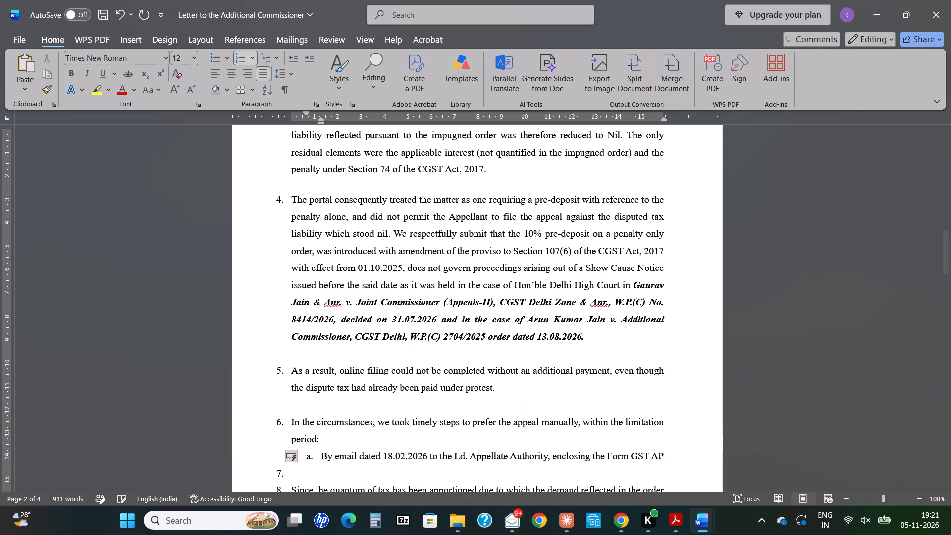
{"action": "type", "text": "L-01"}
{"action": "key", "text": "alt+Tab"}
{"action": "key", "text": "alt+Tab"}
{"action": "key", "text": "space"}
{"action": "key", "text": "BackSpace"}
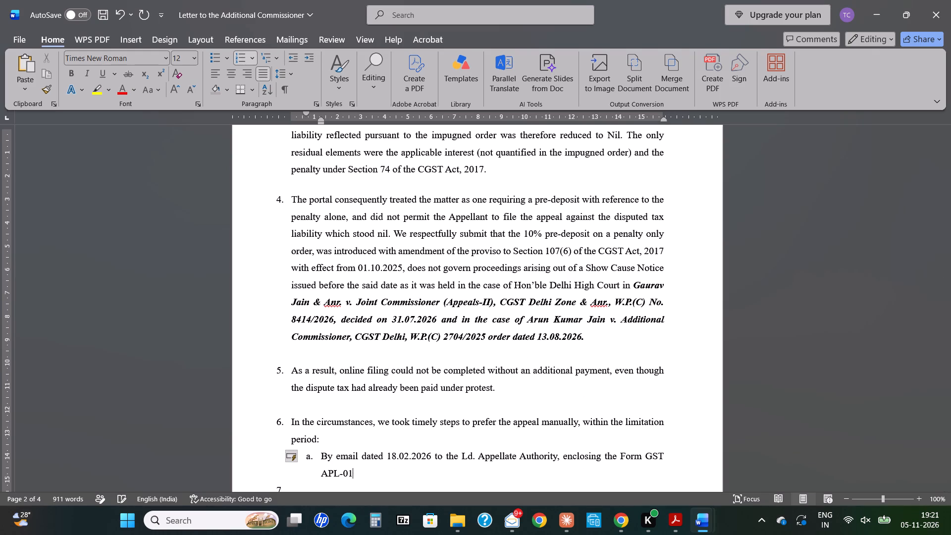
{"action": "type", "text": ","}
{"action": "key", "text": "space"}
Continue sub-item a with "the covering letter and Exhibits 1 to 8;", following the reframed draft.
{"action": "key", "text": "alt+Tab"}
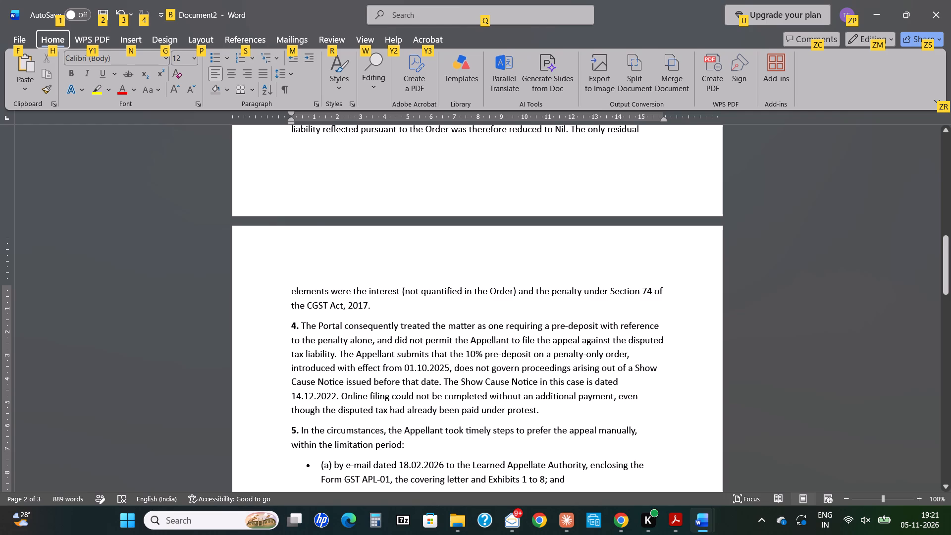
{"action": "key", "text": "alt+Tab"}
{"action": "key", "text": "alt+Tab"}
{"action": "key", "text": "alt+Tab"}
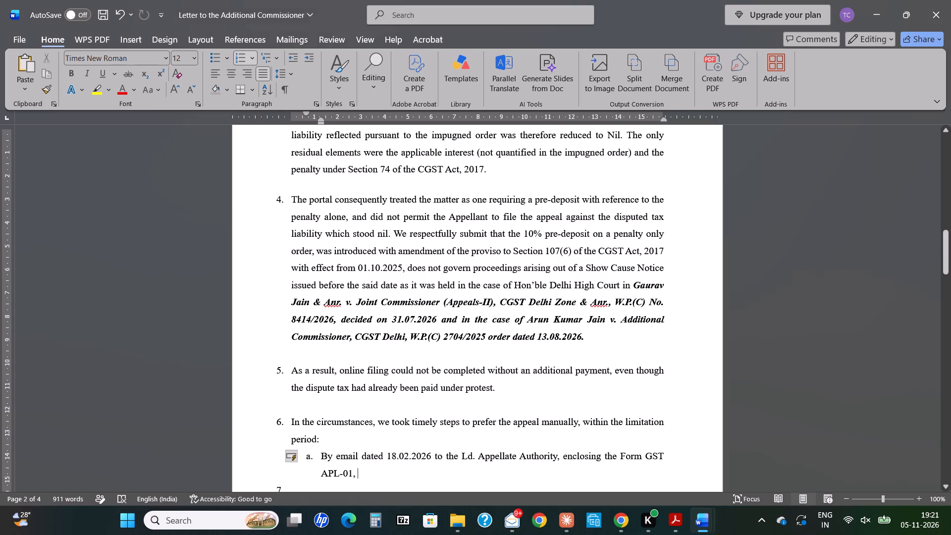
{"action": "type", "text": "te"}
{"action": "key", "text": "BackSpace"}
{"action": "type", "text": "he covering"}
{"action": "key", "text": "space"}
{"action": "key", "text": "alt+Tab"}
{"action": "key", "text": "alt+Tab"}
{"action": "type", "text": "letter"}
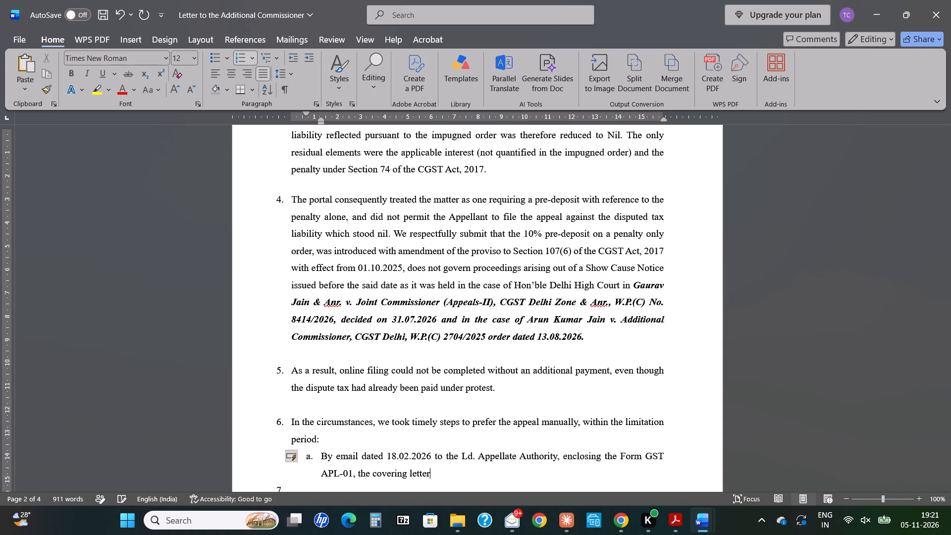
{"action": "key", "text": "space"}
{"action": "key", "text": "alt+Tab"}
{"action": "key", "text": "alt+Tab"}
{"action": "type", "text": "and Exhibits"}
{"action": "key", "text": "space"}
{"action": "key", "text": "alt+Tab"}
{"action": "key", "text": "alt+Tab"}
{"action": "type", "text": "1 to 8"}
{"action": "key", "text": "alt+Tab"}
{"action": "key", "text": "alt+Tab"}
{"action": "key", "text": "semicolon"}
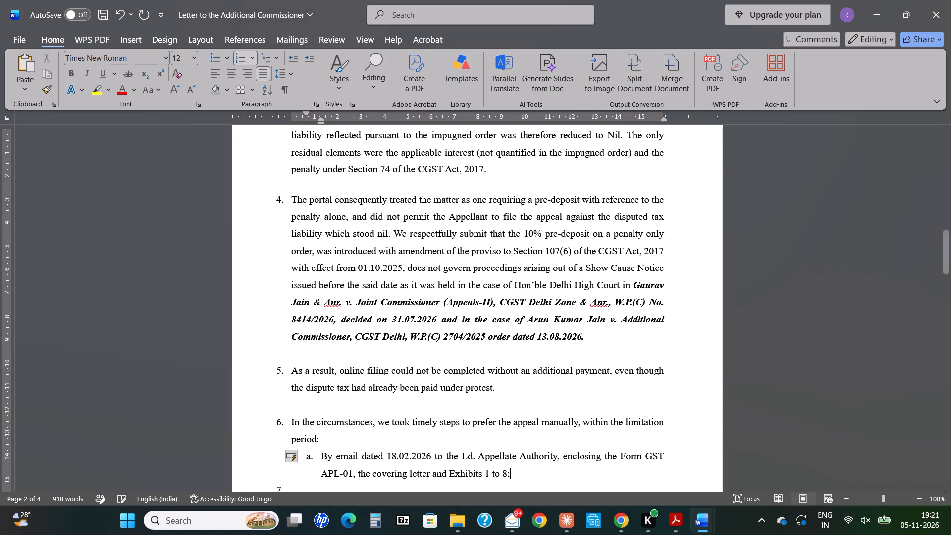
Add sub-item b beneath sub-item a, and end sub-item a with "and" as in the reframed draft.
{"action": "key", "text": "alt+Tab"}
{"action": "scroll", "coordinate": [366, 356], "scroll_direction": "down", "scroll_amount": 1}
{"action": "key", "text": "alt+Tab"}
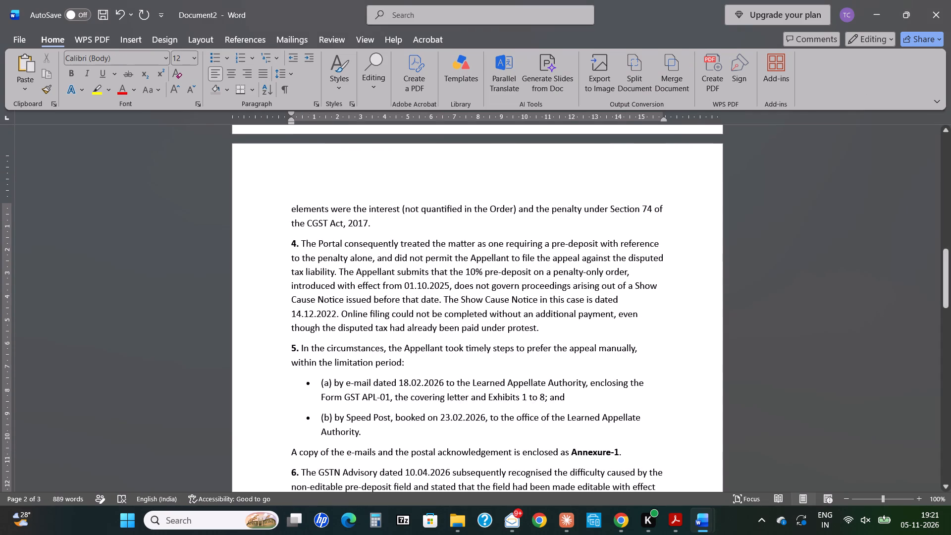
{"action": "key", "text": "Return"}
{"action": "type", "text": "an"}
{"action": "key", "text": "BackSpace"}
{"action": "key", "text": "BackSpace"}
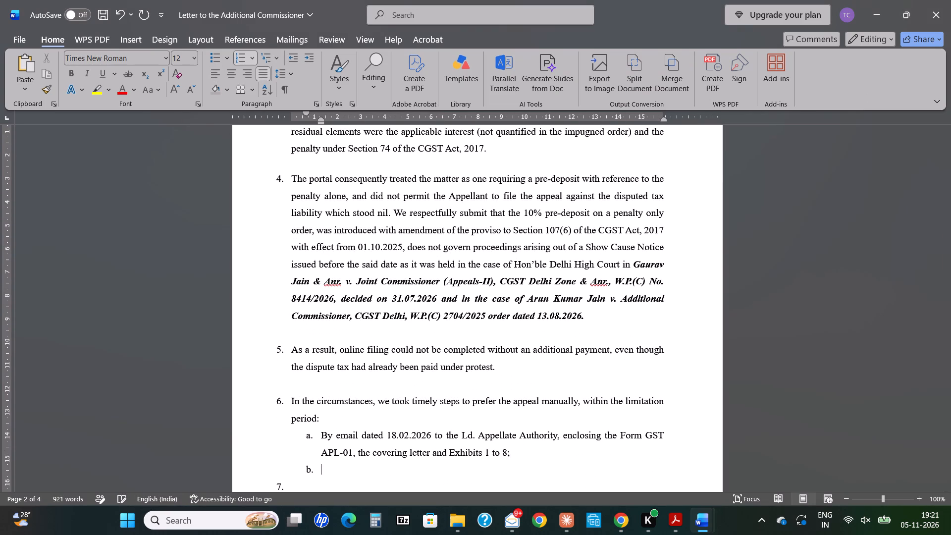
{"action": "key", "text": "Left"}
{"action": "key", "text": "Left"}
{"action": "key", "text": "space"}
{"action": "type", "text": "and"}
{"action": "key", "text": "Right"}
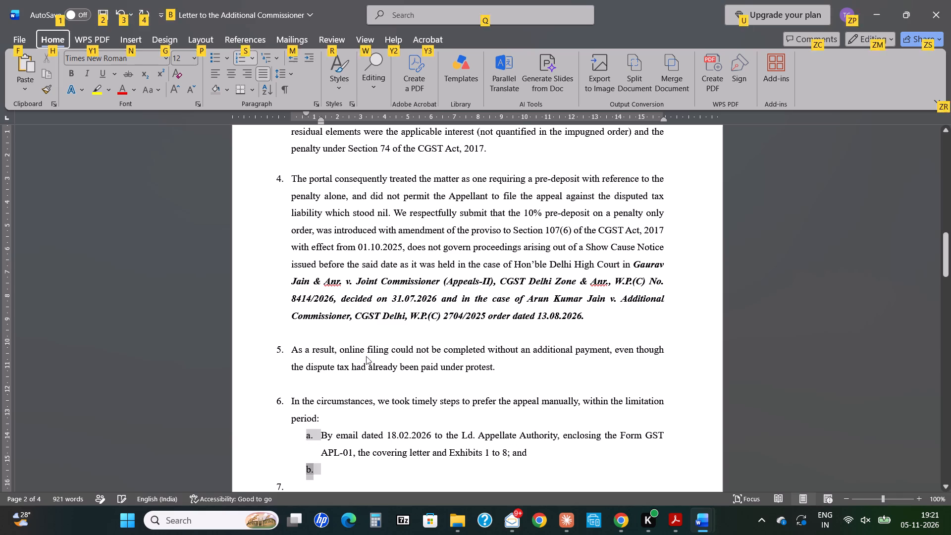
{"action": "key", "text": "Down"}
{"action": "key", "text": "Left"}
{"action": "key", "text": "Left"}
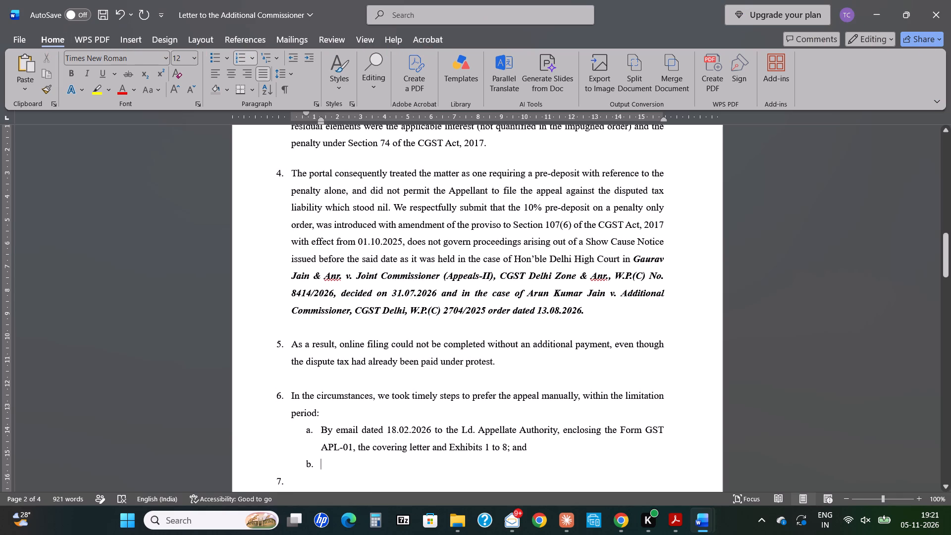
Begin sub-item b of item 6 with "By speed post", following the reframed draft.
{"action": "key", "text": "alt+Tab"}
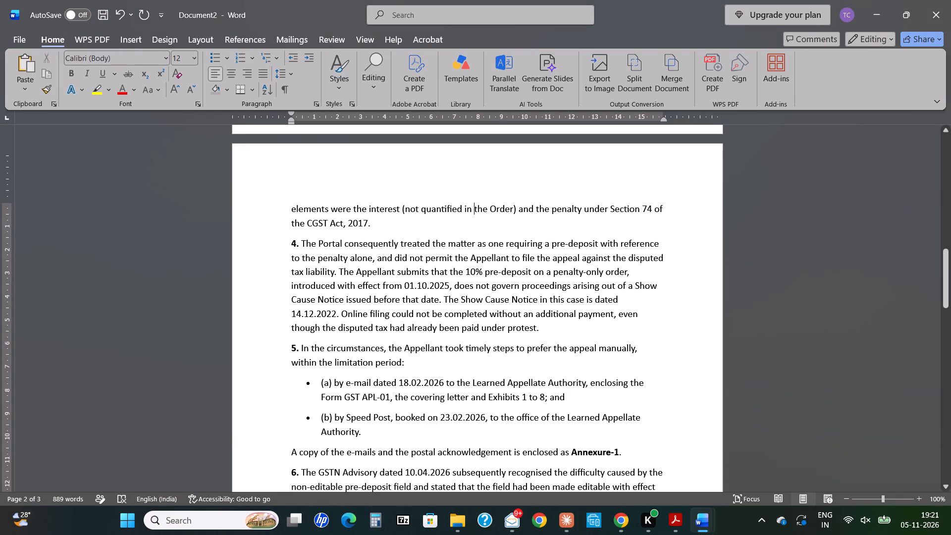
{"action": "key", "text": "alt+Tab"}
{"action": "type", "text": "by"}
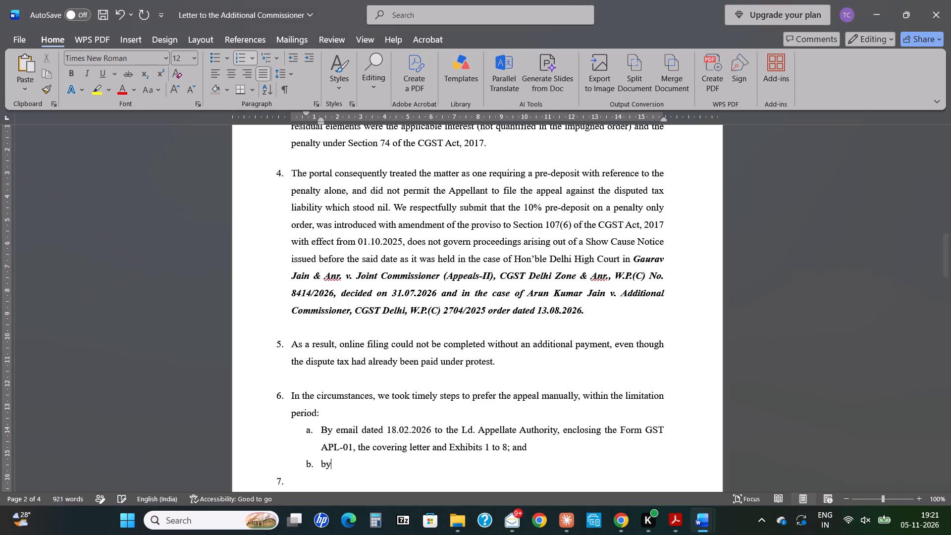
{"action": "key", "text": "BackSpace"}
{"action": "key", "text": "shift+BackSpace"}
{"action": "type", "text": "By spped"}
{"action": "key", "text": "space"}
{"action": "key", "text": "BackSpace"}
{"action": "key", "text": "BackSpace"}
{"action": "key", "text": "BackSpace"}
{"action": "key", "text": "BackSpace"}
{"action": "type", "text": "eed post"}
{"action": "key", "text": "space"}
Continue sub-item b with ", booked on 23.02.2026", following the reframed draft.
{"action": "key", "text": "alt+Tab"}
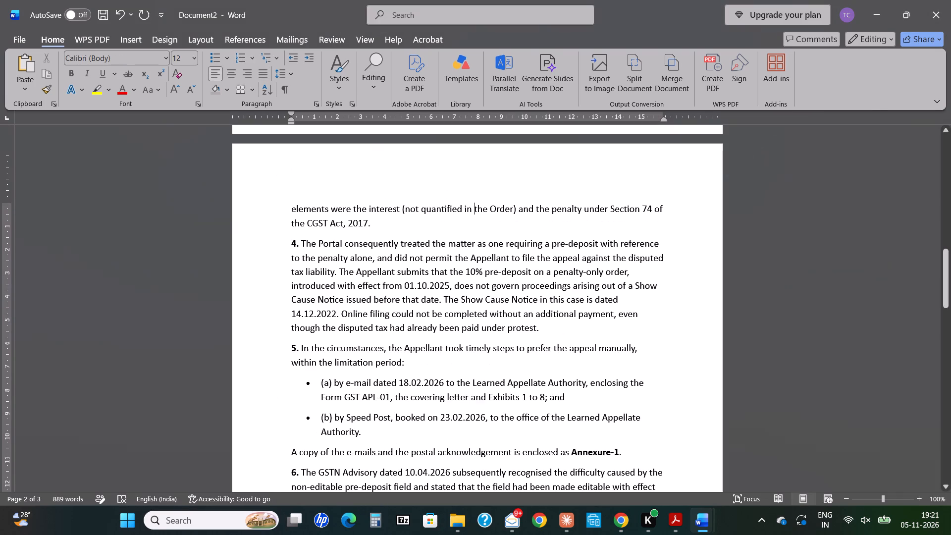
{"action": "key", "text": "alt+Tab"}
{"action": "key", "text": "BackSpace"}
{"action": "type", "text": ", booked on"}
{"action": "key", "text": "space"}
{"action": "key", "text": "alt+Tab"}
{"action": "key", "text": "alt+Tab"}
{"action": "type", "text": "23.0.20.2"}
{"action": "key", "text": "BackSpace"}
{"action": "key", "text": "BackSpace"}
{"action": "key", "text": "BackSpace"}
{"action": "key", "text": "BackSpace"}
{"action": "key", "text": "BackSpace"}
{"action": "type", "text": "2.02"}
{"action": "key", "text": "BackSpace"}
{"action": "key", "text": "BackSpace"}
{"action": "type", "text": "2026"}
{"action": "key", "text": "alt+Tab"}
Continue sub-item b of item 6 with ", to the office of the", following the reframed draft.
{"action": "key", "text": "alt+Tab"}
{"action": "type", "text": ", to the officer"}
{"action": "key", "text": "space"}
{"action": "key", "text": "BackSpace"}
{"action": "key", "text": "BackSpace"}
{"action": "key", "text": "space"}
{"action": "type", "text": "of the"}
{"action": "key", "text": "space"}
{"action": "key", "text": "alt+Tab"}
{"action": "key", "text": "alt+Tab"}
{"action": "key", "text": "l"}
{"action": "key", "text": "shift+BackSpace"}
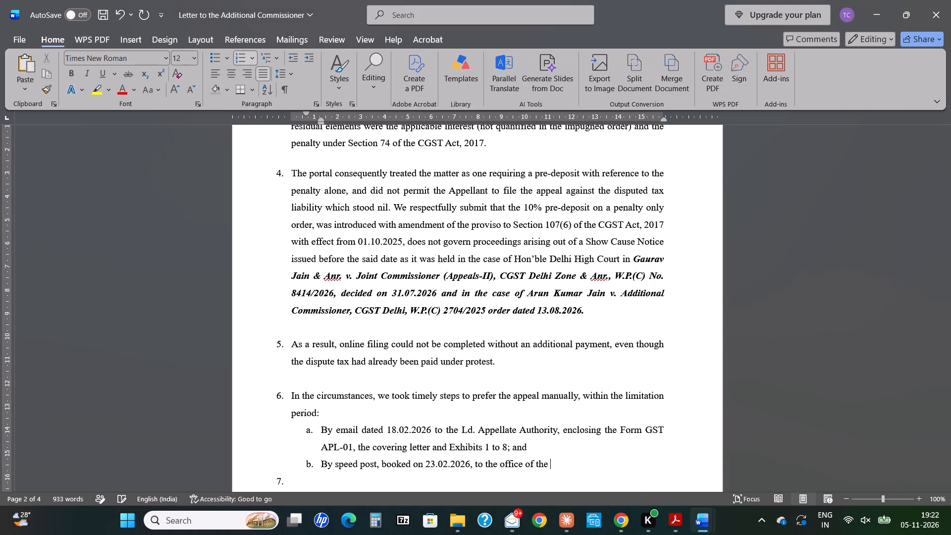
Finish sub-item b with "Ld. Appellate Authority", following the reframed draft.
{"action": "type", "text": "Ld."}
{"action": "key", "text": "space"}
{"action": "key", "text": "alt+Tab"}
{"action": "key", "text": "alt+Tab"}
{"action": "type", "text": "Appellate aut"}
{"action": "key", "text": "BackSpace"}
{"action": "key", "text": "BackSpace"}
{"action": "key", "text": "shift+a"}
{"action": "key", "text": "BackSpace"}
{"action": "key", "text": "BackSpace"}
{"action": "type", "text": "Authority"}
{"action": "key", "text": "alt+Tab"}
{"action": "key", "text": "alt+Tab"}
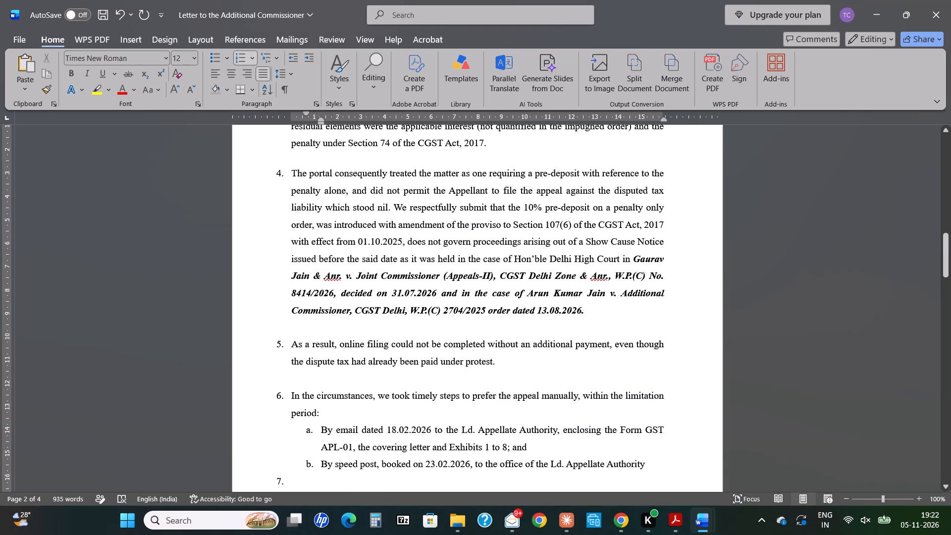
Start an unnumbered paragraph beneath sub-item b with "A copy of the email", following the reframed draft.
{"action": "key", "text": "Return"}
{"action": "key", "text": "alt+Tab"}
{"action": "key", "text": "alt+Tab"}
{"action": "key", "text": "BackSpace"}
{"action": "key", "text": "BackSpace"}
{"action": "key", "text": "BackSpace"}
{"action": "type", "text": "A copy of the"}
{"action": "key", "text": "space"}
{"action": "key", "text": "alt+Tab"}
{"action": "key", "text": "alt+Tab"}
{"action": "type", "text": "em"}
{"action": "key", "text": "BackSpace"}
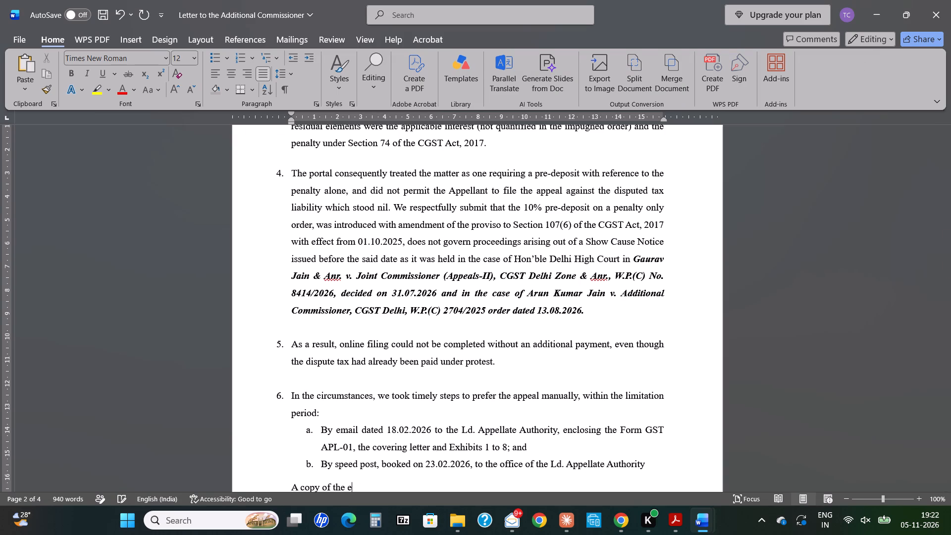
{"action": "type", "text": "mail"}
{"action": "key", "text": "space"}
Continue the unnumbered paragraph with "and the postal acknowledgement", following the reframed draft.
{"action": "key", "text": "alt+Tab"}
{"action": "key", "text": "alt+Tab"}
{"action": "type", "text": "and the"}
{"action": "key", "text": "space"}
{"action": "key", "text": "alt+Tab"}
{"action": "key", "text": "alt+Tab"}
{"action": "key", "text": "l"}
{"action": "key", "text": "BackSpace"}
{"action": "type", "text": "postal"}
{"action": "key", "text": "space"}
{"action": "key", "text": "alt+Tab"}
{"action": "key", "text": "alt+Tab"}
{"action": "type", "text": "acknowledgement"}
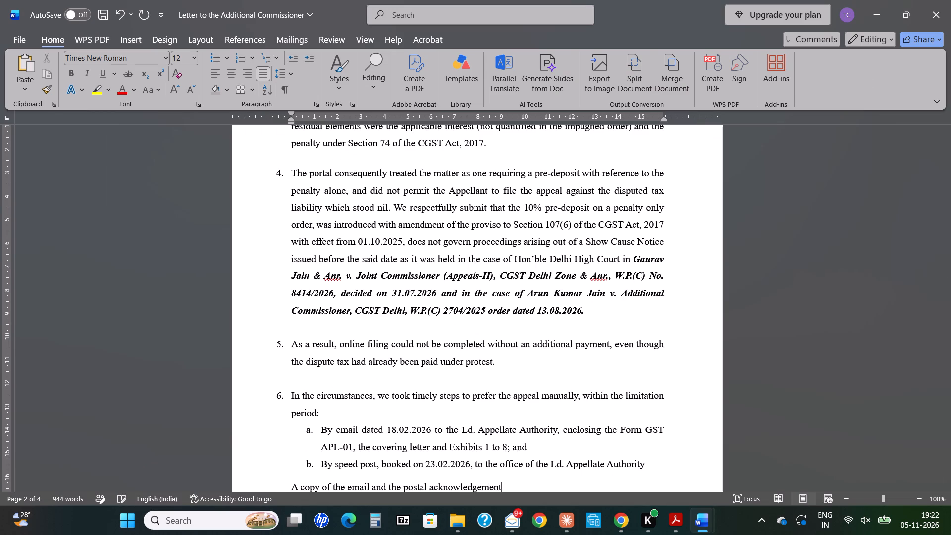
Finish the unnumbered paragraph with "is enclosed as “Annexure-1”.", following the reframed draft.
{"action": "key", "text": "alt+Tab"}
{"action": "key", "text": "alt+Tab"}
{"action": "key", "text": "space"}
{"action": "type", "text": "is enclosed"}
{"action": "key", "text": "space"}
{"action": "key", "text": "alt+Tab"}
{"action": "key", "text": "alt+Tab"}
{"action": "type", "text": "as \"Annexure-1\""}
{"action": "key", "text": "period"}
Make the “Annexure-1” reference at the end of the unnumbered paragraph bold.
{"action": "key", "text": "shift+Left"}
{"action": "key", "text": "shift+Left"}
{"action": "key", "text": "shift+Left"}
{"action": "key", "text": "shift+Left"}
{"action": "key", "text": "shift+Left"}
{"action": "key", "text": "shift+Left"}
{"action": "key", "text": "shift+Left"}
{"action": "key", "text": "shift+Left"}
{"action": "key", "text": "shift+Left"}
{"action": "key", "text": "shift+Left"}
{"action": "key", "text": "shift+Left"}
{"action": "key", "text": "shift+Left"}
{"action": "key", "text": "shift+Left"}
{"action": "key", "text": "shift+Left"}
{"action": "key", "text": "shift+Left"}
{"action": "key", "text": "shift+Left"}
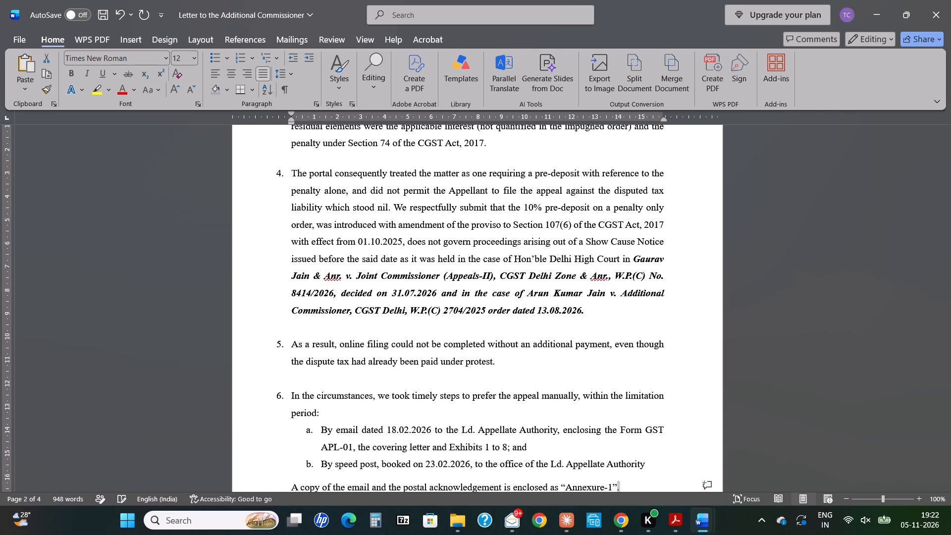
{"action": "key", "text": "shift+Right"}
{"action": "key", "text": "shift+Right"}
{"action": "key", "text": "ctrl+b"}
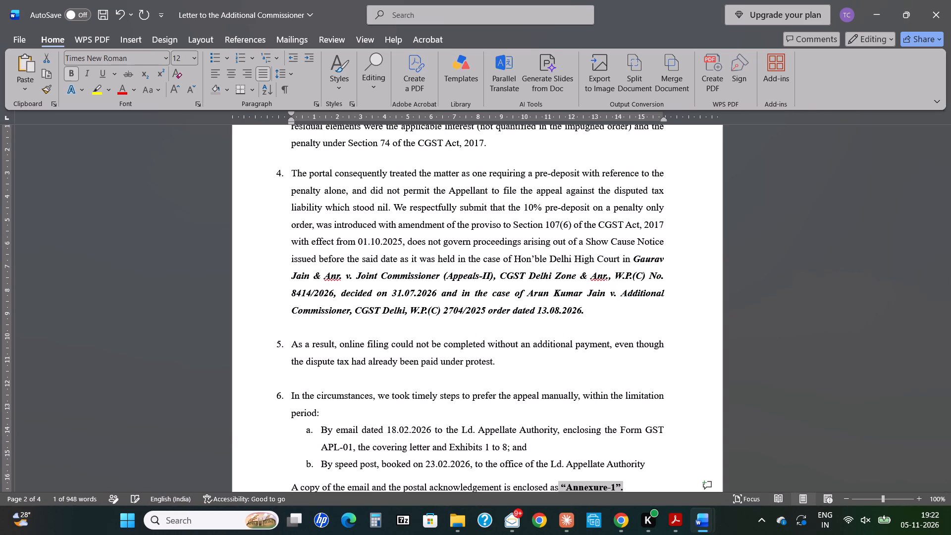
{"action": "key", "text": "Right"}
Begin item 7 directly below the Annexure-1 paragraph with "The GSTN advisory", following the reframed draft.
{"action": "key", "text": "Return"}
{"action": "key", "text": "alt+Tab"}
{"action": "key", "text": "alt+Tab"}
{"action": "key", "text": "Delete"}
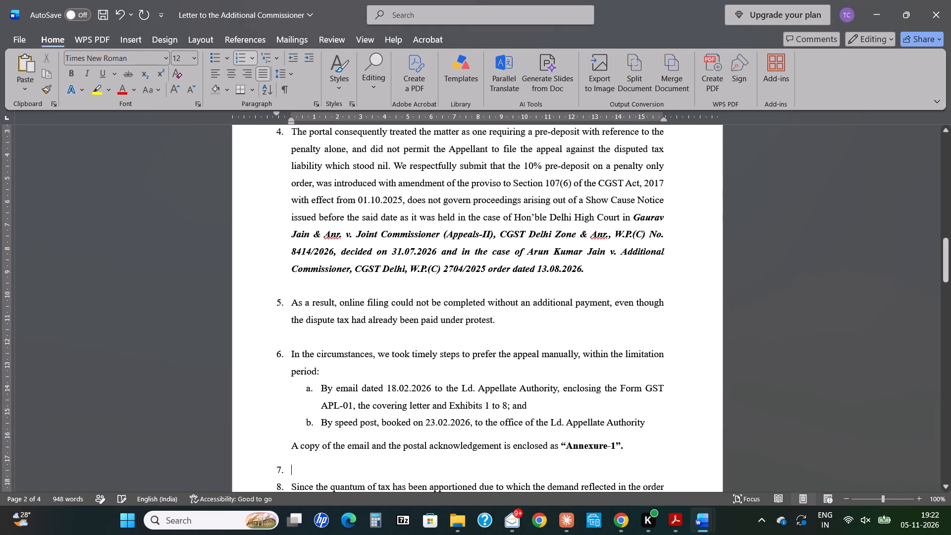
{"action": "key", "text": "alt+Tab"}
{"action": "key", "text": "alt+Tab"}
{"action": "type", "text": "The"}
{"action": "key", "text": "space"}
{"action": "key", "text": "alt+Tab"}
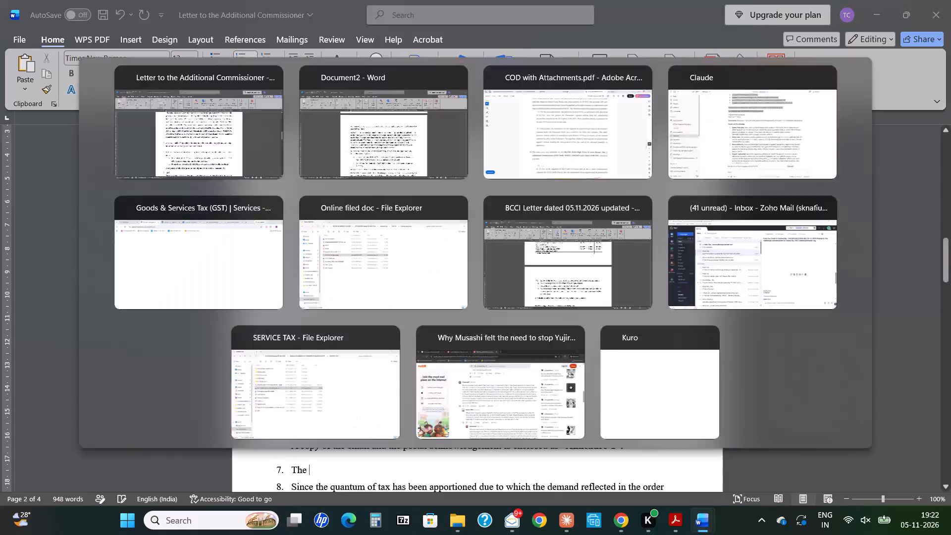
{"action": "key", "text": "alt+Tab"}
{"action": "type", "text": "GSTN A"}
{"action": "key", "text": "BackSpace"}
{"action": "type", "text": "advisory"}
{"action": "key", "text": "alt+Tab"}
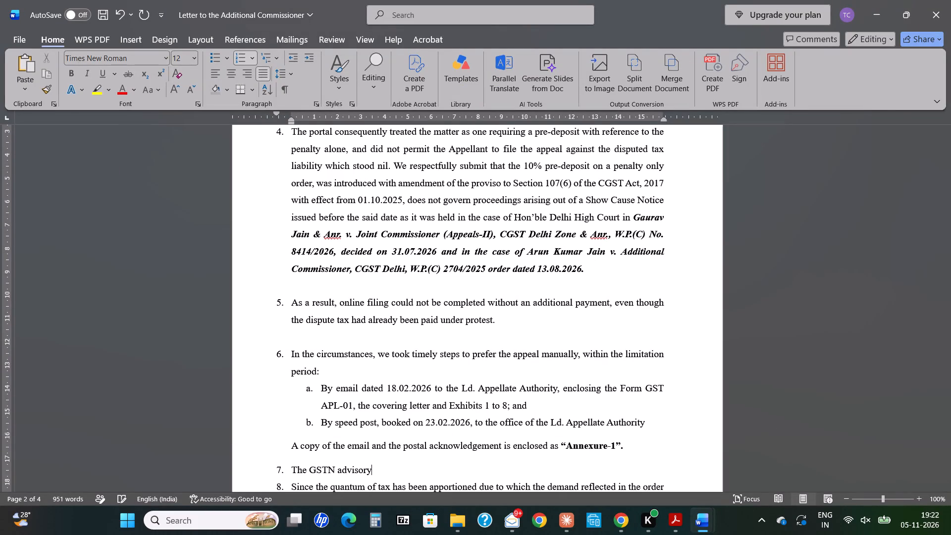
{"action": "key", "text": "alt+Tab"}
Continue item 7 with "dated 10.04.2026", following the reframed draft.
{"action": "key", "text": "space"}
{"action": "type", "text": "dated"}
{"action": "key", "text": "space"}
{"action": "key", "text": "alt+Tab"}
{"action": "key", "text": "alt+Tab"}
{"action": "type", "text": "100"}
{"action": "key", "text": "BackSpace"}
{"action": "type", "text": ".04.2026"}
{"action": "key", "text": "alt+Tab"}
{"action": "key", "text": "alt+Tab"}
Continue item 7 with "subsequently recognised", following the reframed draft.
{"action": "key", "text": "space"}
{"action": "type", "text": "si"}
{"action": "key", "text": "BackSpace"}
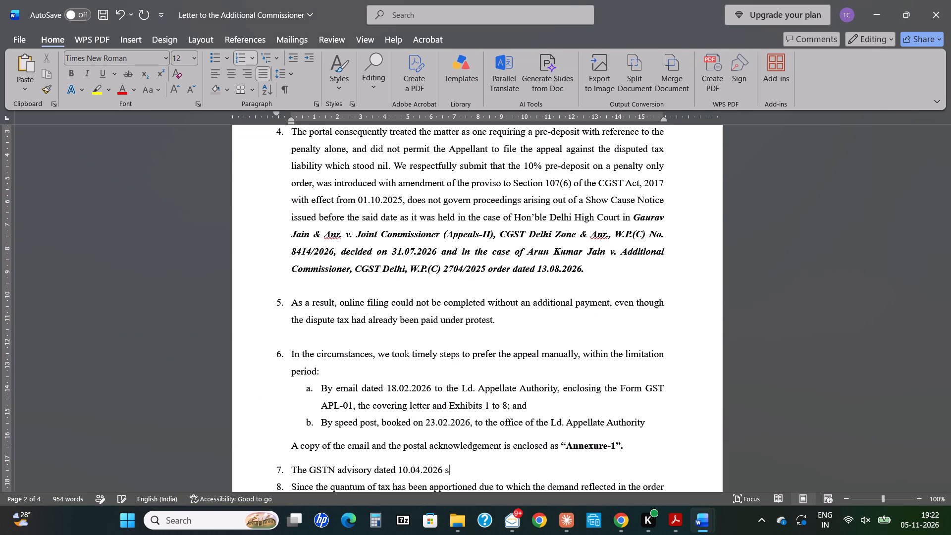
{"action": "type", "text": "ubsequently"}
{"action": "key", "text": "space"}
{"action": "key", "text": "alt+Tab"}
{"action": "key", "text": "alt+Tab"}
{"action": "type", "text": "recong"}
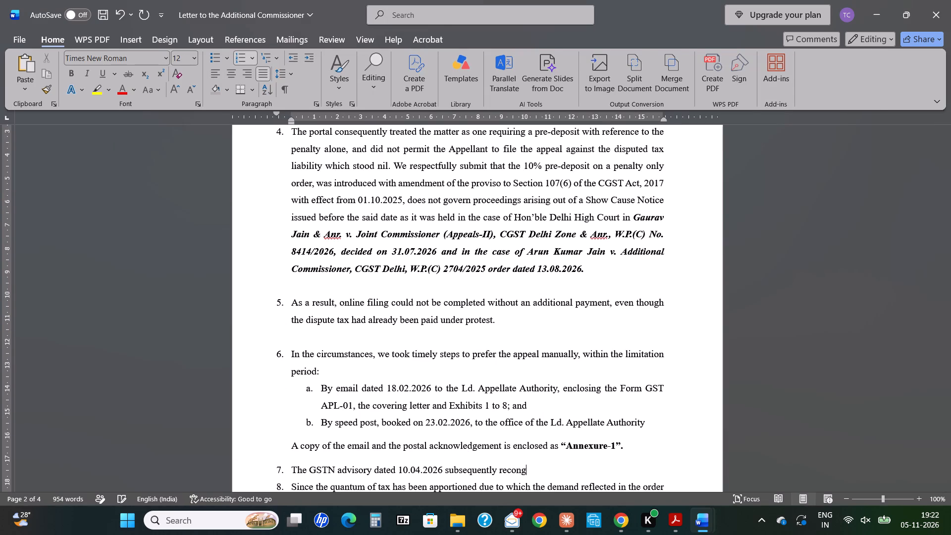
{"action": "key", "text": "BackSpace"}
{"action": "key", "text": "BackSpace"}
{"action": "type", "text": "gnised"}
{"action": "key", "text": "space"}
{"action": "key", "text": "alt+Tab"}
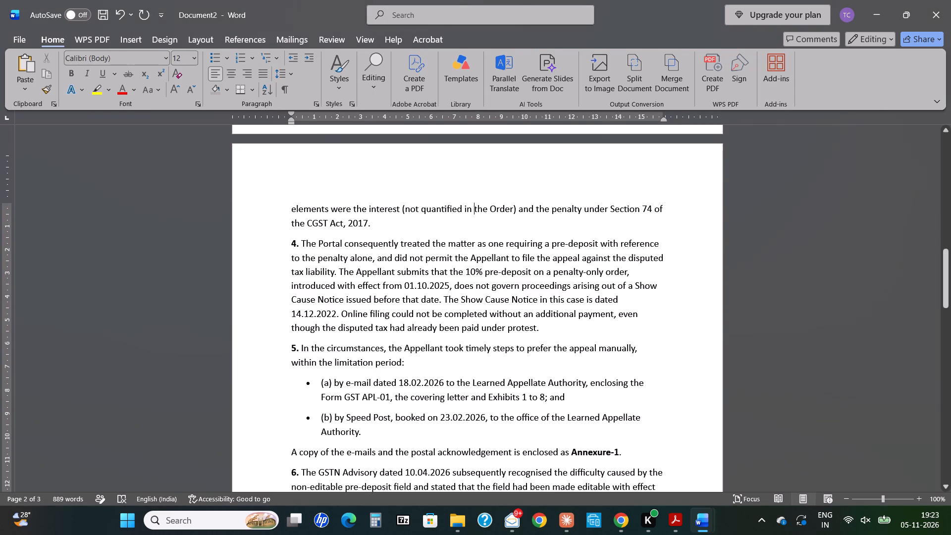
Continue item 7 with "the difficulty caused", following the reframed draft.
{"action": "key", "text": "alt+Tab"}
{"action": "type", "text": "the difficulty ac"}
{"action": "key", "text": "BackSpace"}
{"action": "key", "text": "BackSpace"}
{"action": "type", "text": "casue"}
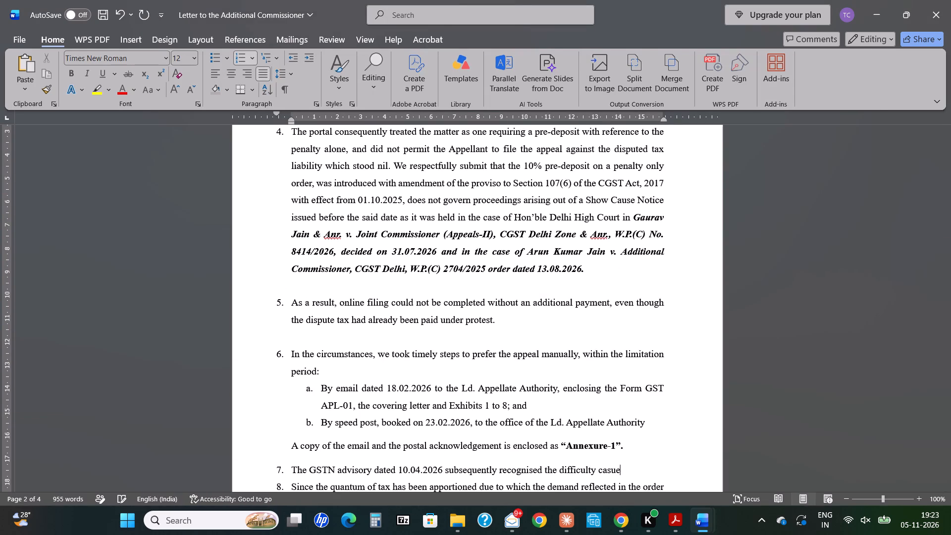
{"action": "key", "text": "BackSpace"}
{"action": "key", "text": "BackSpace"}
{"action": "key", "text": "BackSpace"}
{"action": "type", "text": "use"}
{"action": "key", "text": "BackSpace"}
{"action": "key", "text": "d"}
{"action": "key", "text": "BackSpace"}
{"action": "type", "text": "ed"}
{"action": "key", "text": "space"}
Copy the reframed draft's passage about the non-editable pre-deposit field, up to "from 06.04.2026.", onto the end of item 7.
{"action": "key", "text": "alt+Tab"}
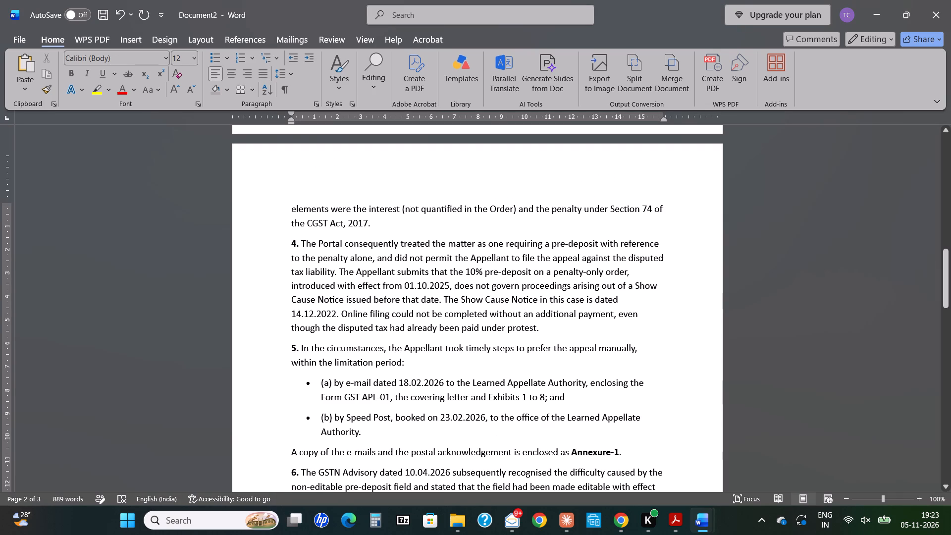
{"action": "scroll", "coordinate": [609, 452], "scroll_direction": "down", "scroll_amount": 2}
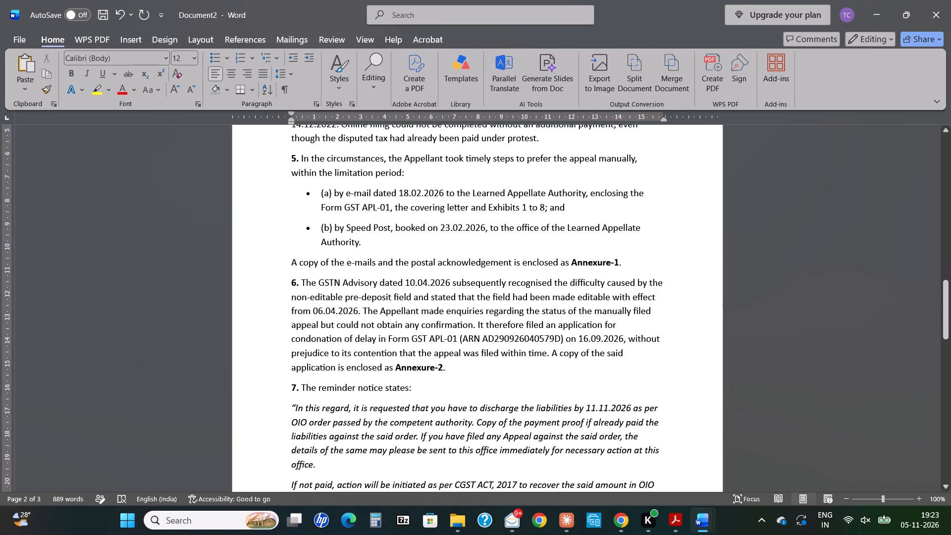
{"action": "left_click_drag", "start_coordinate": [610, 285], "coordinate": [410, 331]}
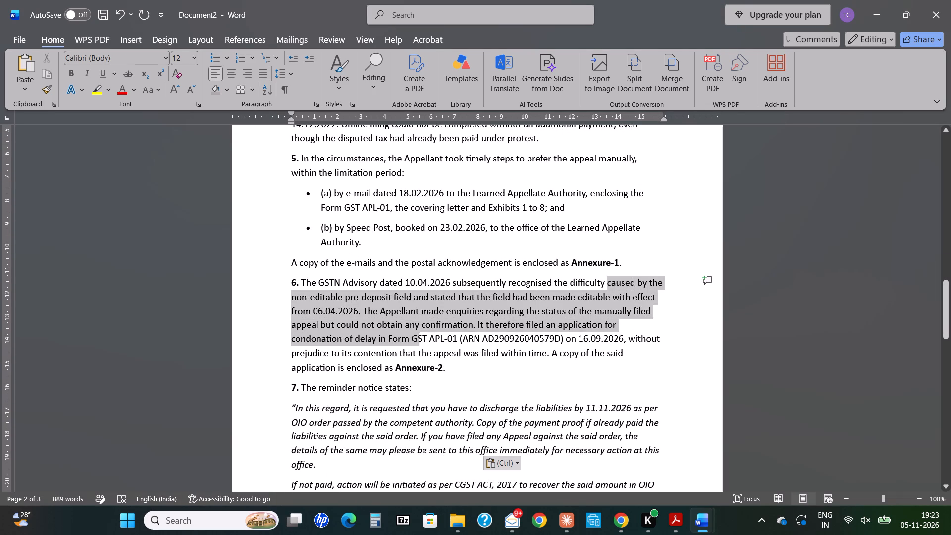
{"action": "left_click_drag", "start_coordinate": [410, 331], "coordinate": [645, 297]}
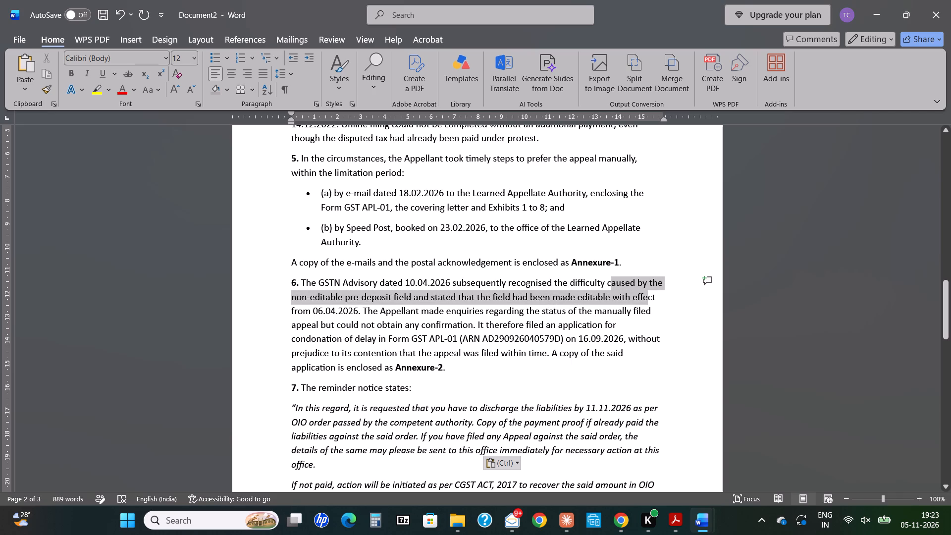
{"action": "left_click_drag", "start_coordinate": [645, 297], "coordinate": [359, 317]}
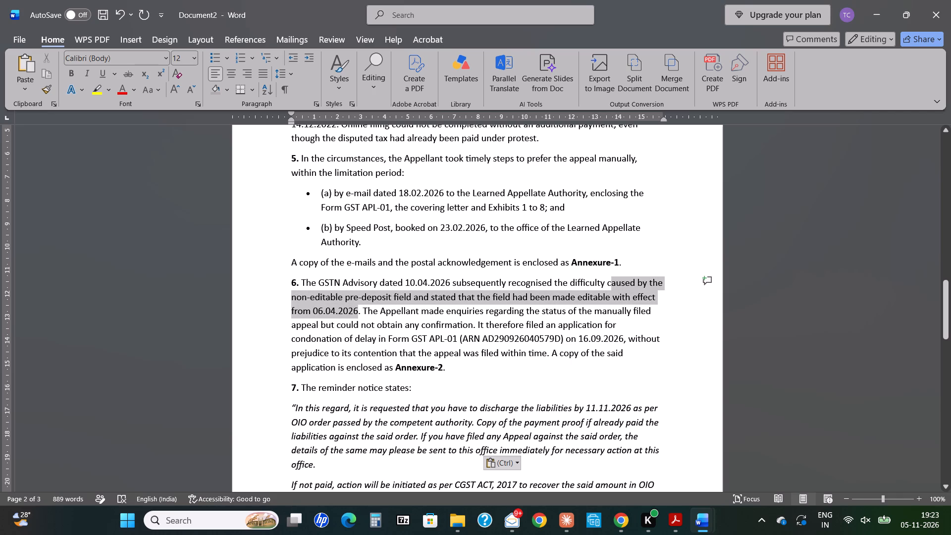
{"action": "left_click_drag", "start_coordinate": [359, 317], "coordinate": [361, 317]}
{"action": "left_click_drag", "start_coordinate": [361, 317], "coordinate": [402, 317]}
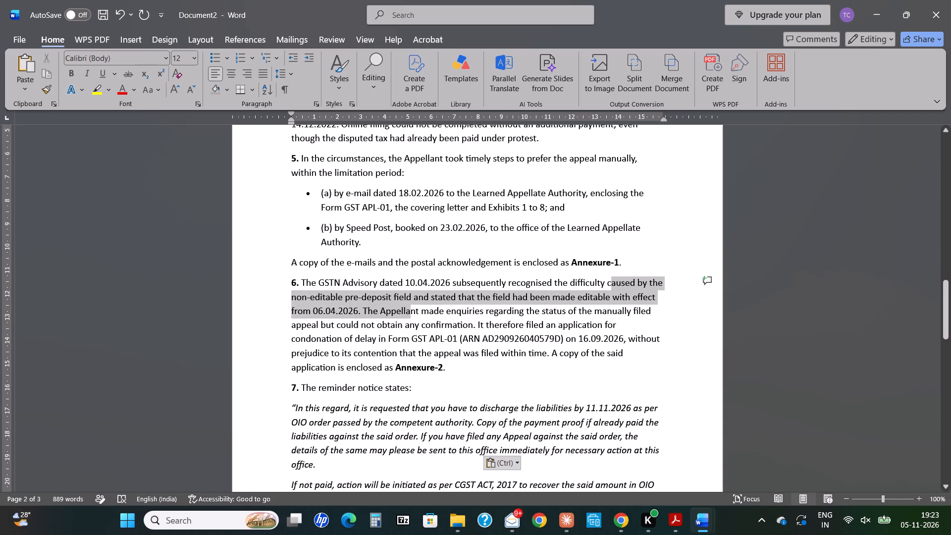
{"action": "left_click_drag", "start_coordinate": [402, 317], "coordinate": [457, 336]}
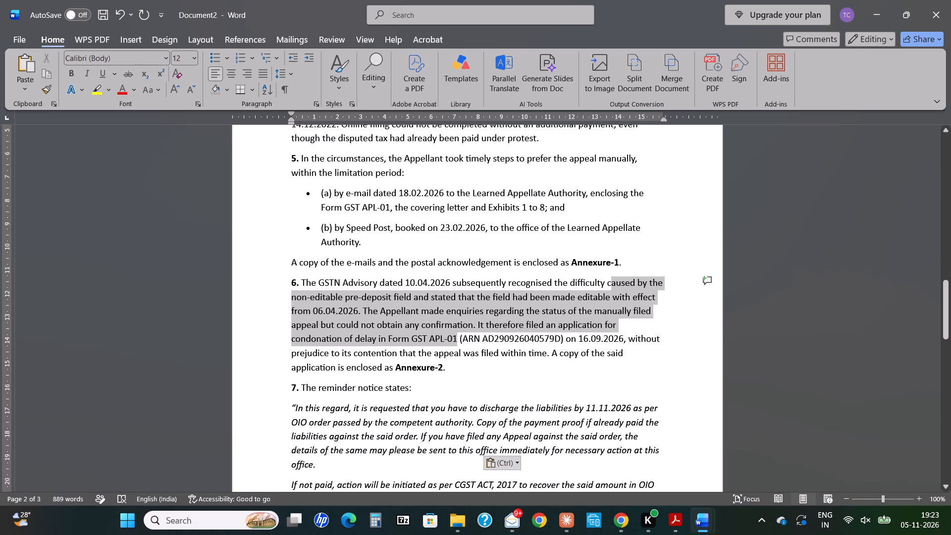
{"action": "left_click_drag", "start_coordinate": [457, 336], "coordinate": [473, 325]}
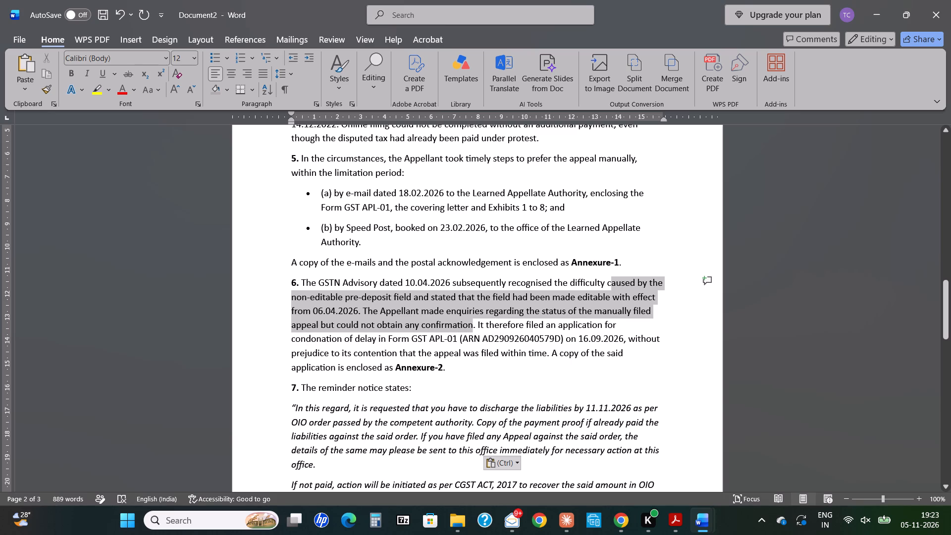
{"action": "left_click_drag", "start_coordinate": [473, 325], "coordinate": [362, 315]}
{"action": "key", "text": "ctrl+c"}
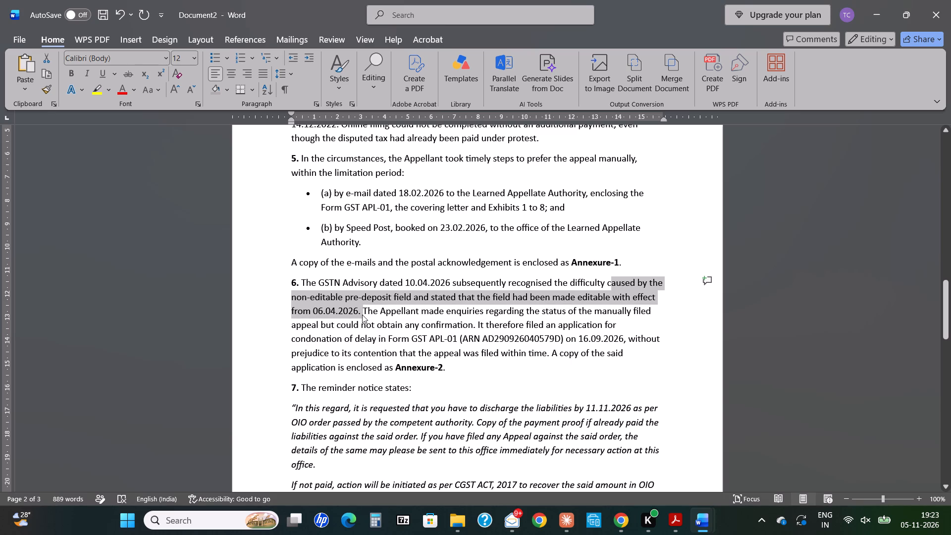
{"action": "key", "text": "alt+Tab"}
{"action": "key", "text": "ctrl+v"}
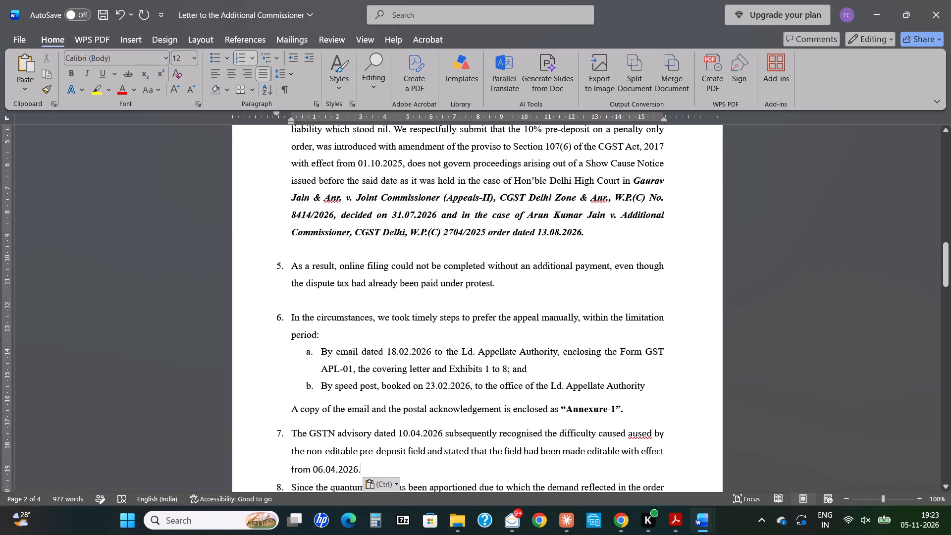
Delete the stray "aused" before "by the non-editable pre-deposit field" in item 7.
{"action": "key", "text": "Up"}
{"action": "key", "text": "Up"}
{"action": "key", "text": "ctrl+Home"}
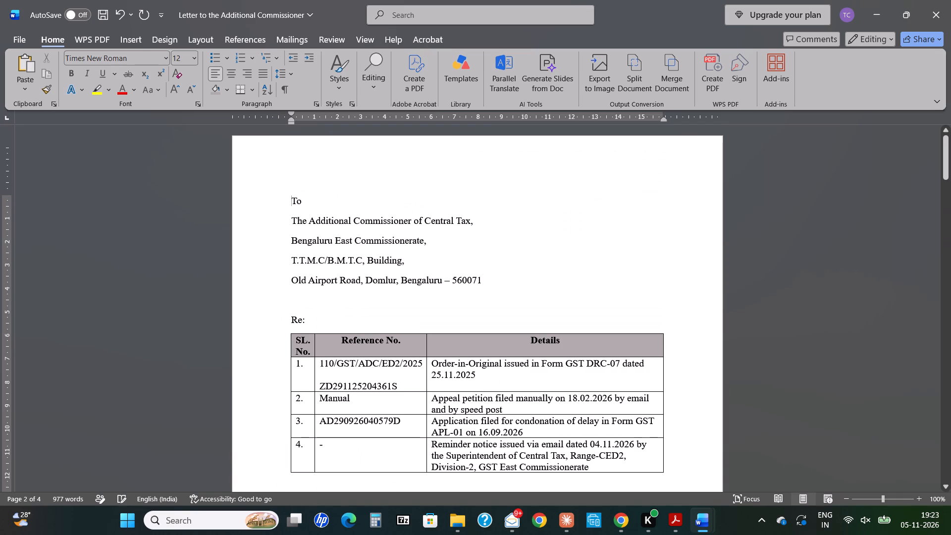
{"action": "key", "text": "ctrl+z"}
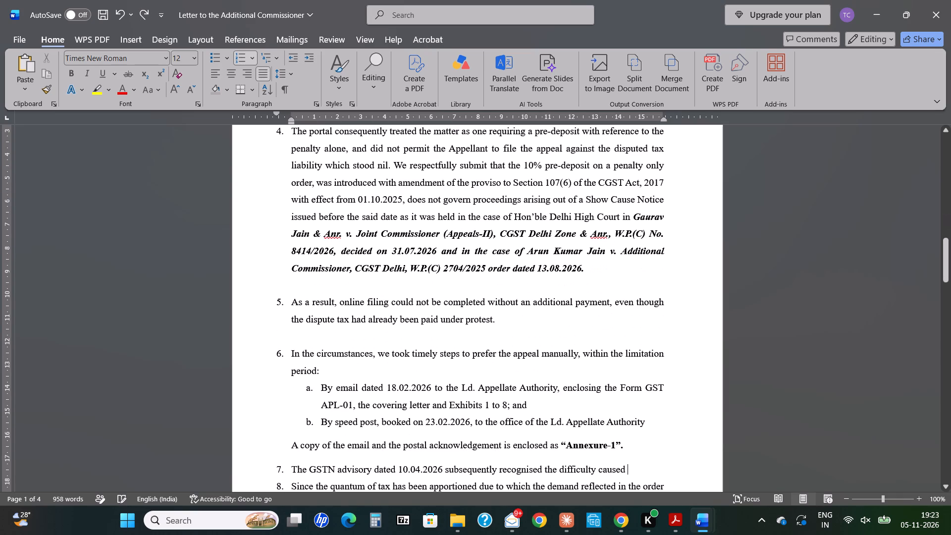
{"action": "key", "text": "ctrl+y"}
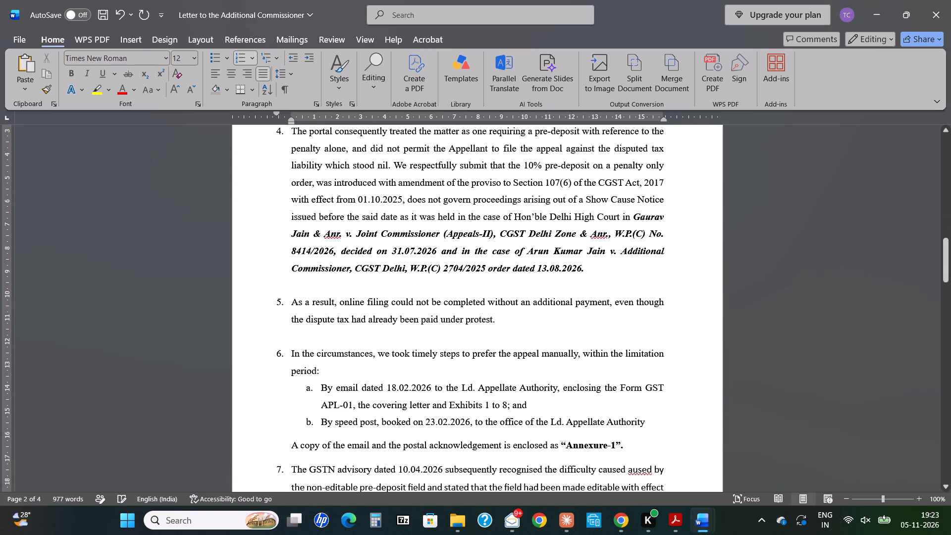
{"action": "key", "text": "ctrl+Delete"}
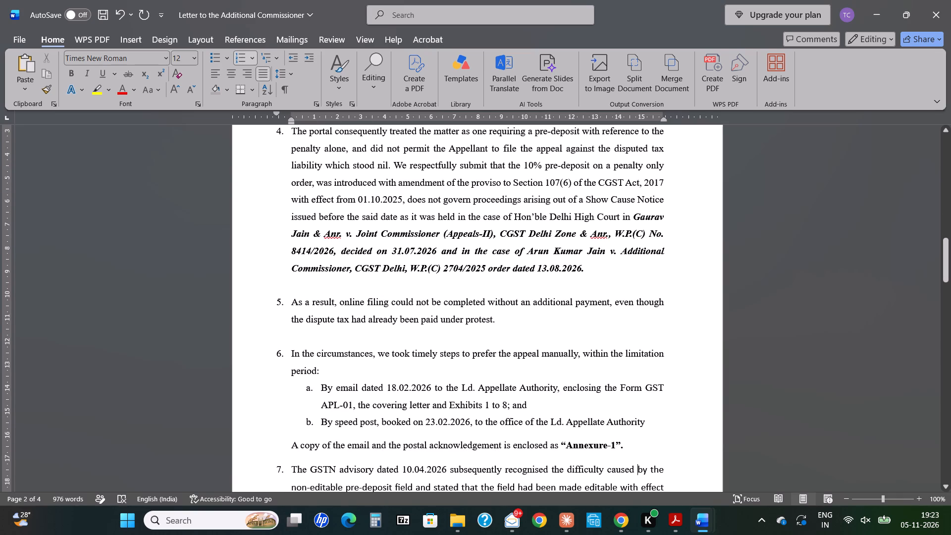
Set the font of the pasted passage in item 7, from "by the" to "06.04.2026.", to Times New Roman.
{"action": "key", "text": "Left"}
{"action": "key", "text": "Right"}
{"action": "key", "text": "ctrl+shift+Down"}
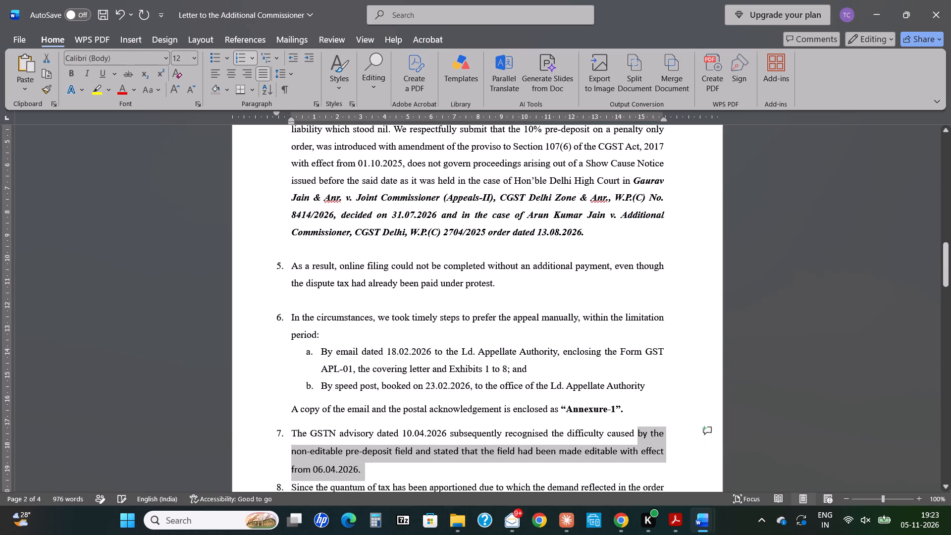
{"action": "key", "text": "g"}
{"action": "key", "text": "Escape"}
{"action": "key", "text": "Escape"}
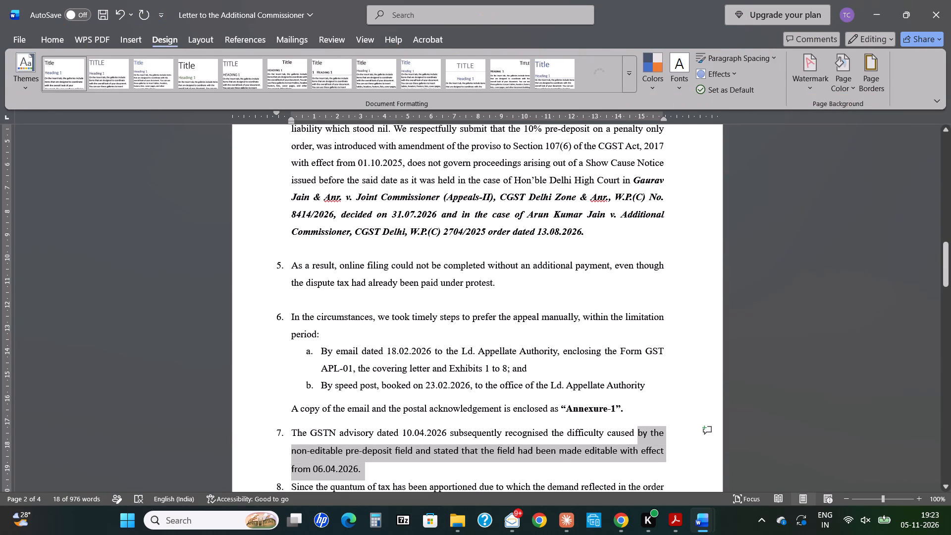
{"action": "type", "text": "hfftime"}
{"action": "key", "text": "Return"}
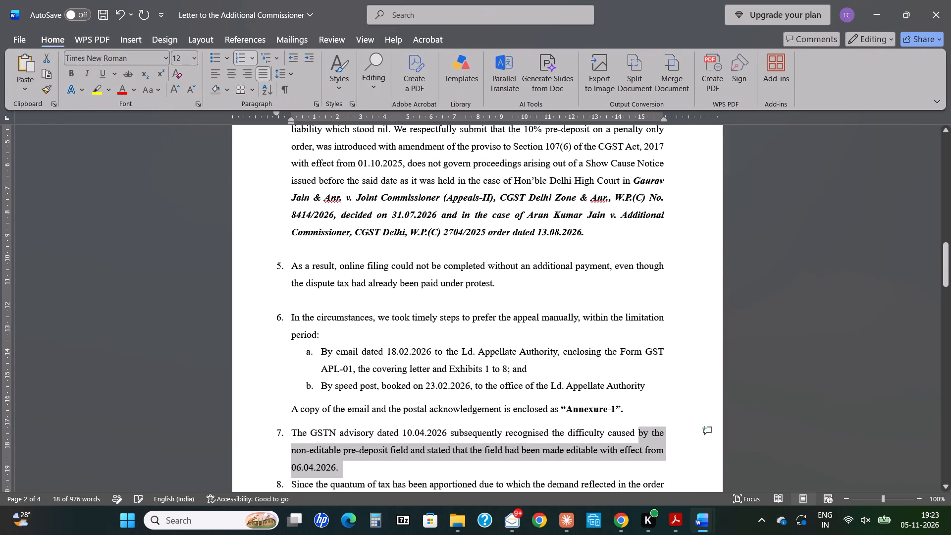
Begin a new sentence at the end of item 7 with "We made".
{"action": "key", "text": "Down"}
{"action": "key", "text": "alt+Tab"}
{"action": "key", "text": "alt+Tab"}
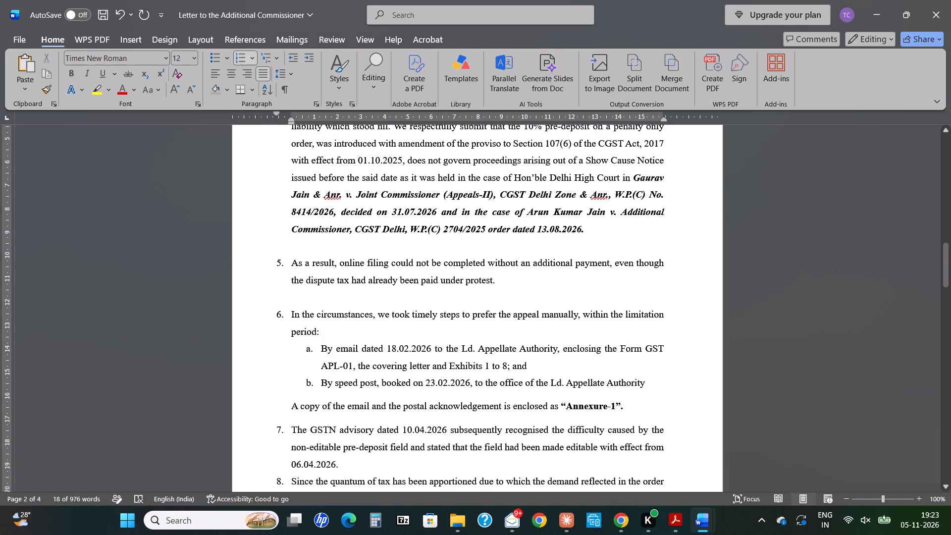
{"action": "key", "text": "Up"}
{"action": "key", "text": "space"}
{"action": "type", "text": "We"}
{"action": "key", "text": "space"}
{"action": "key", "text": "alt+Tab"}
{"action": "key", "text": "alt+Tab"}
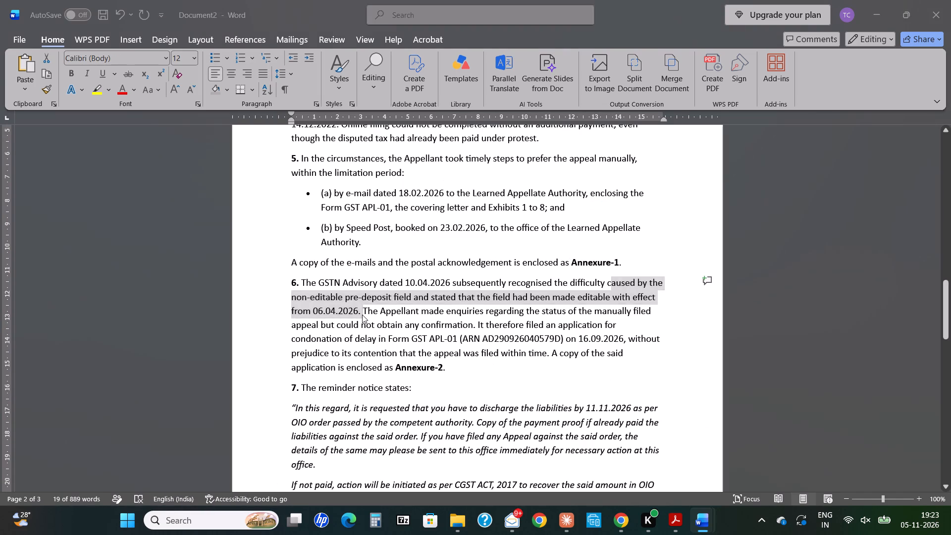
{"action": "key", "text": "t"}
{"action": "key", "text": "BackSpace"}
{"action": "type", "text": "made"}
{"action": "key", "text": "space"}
Copy the reframed draft's paragraph 6 passage from "made enquiries regarding the status" to "obtain any confirmation.".
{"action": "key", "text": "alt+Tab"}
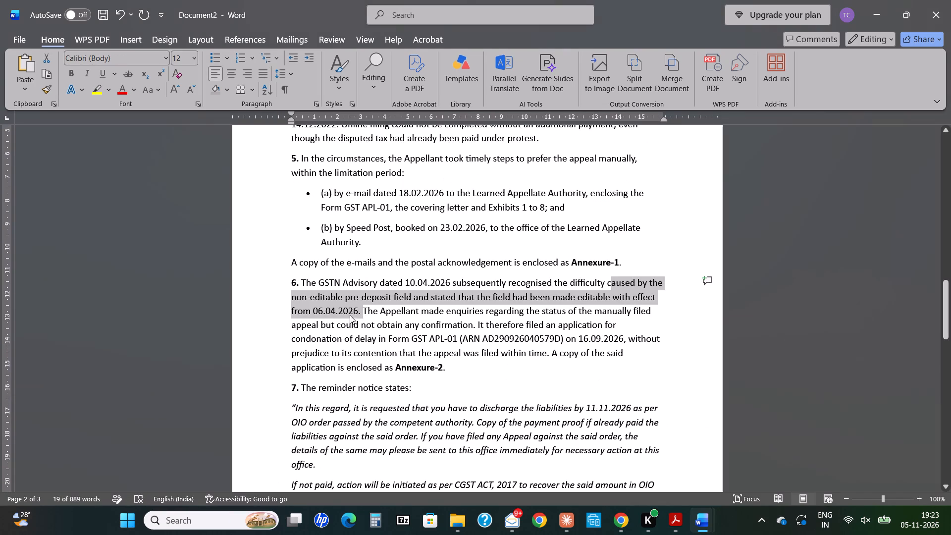
{"action": "left_click", "coordinate": [420, 308]}
{"action": "key", "text": "Right"}
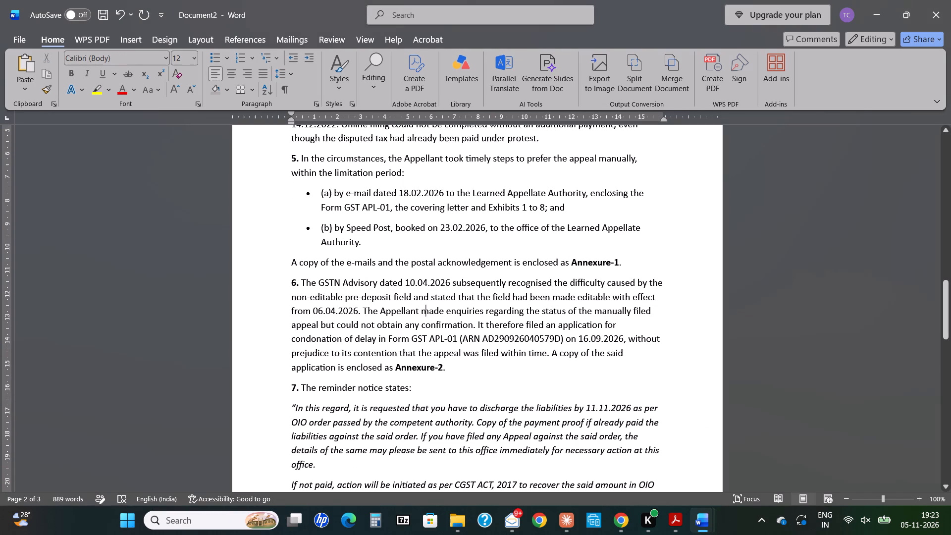
{"action": "key", "text": "Left"}
{"action": "key", "text": "ctrl+shift+Right"}
{"action": "key", "text": "ctrl+shift+Right"}
{"action": "key", "text": "ctrl+shift+Right"}
{"action": "key", "text": "ctrl+shift+Right"}
{"action": "key", "text": "ctrl+shift+Right"}
{"action": "key", "text": "ctrl+shift+Right"}
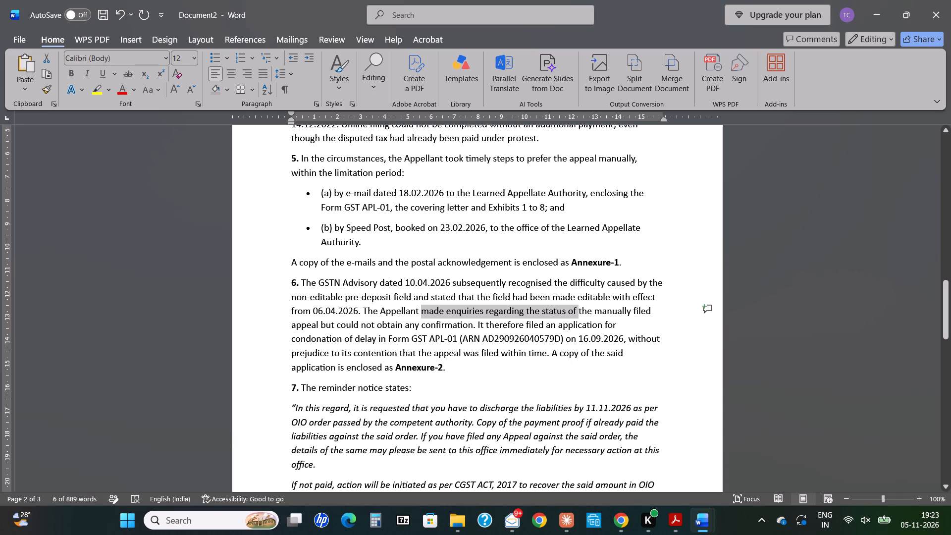
{"action": "key", "text": "ctrl+shift+Right"}
{"action": "key", "text": "ctrl+shift+Right"}
{"action": "key", "text": "ctrl+shift+Right"}
{"action": "key", "text": "ctrl+shift+Right"}
{"action": "key", "text": "ctrl+shift+Right"}
{"action": "key", "text": "ctrl+shift+Right"}
{"action": "key", "text": "ctrl+shift+Right"}
{"action": "key", "text": "ctrl+shift+Right"}
{"action": "key", "text": "ctrl+shift+Right"}
{"action": "key", "text": "ctrl+shift+Right"}
{"action": "key", "text": "ctrl+shift+Right"}
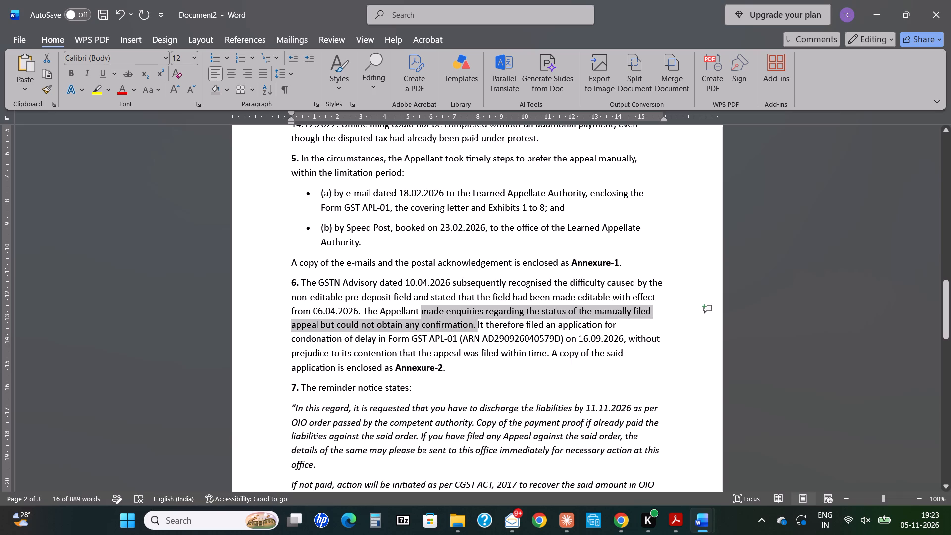
{"action": "key", "text": "ctrl+c"}
{"action": "key", "text": "alt+Tab"}
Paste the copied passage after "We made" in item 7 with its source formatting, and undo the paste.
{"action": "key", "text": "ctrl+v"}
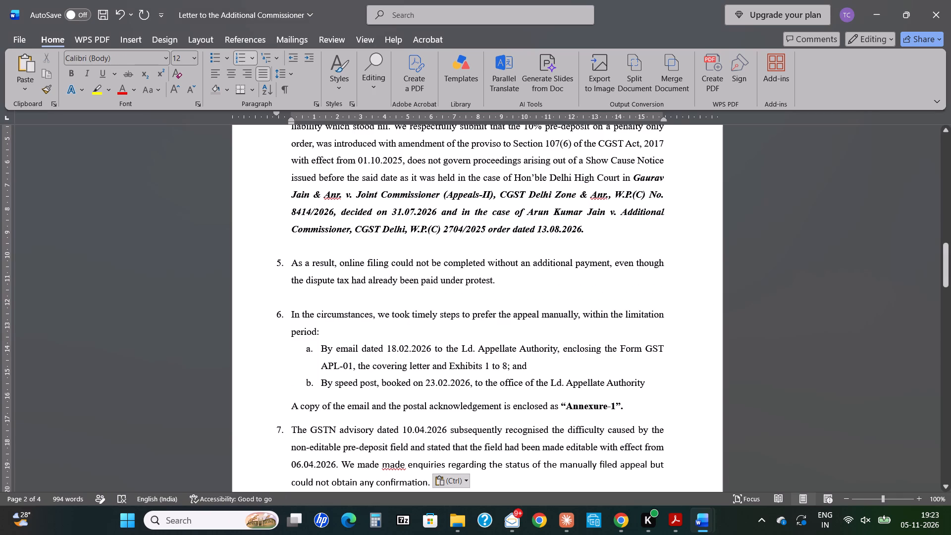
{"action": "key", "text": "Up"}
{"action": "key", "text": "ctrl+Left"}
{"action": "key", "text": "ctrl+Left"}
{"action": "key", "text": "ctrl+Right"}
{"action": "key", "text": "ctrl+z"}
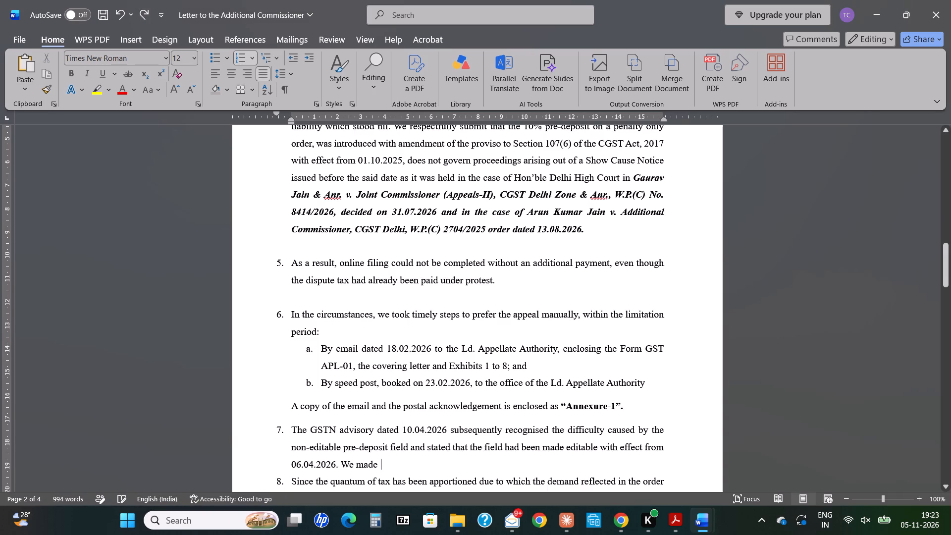
Insert the copied enquiries passage as unformatted text after "We made" in item 7, and delete the duplicate "made".
{"action": "key", "text": "ctrl+shift+v"}
{"action": "key", "text": "ctrl+Up"}
{"action": "key", "text": "Down"}
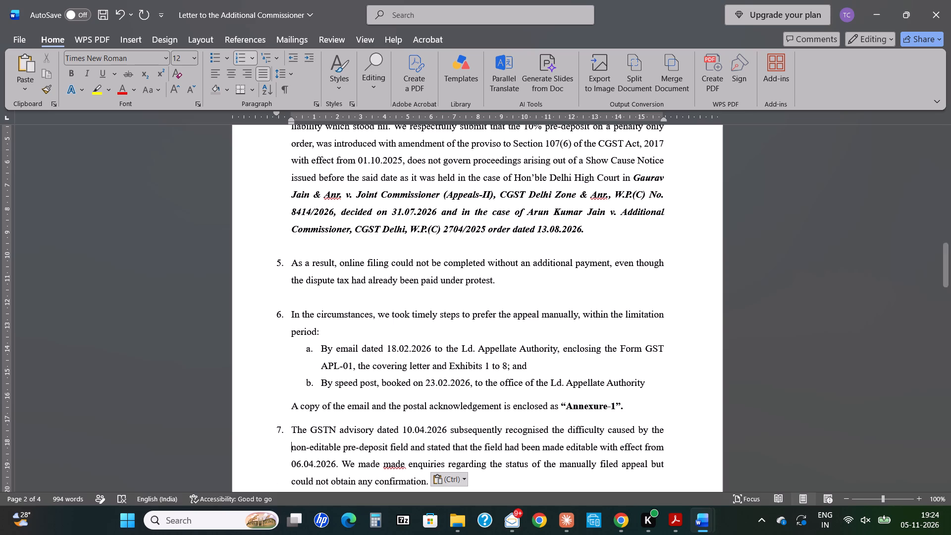
{"action": "key", "text": "ctrl+Down"}
{"action": "key", "text": "Left"}
{"action": "key", "text": "Left"}
{"action": "key", "text": "Left"}
{"action": "key", "text": "Up"}
{"action": "key", "text": "Left"}
{"action": "key", "text": "Left"}
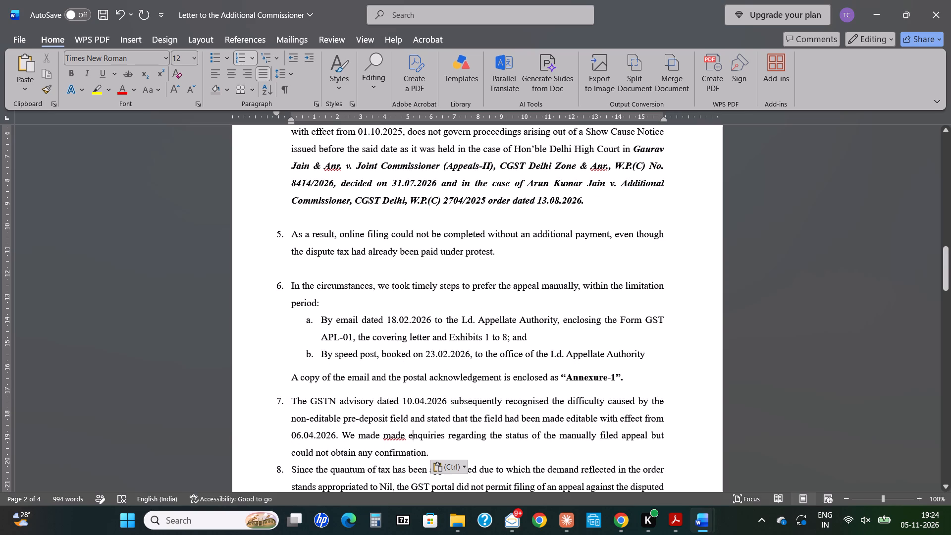
{"action": "key", "text": "Left"}
{"action": "key", "text": "ctrl+BackSpace"}
Replace the full stop after "obtain any confirmation" at the end of item 7 with "and thereafter".
{"action": "key", "text": "Down"}
{"action": "key", "text": "Right"}
{"action": "key", "text": "alt+Tab"}
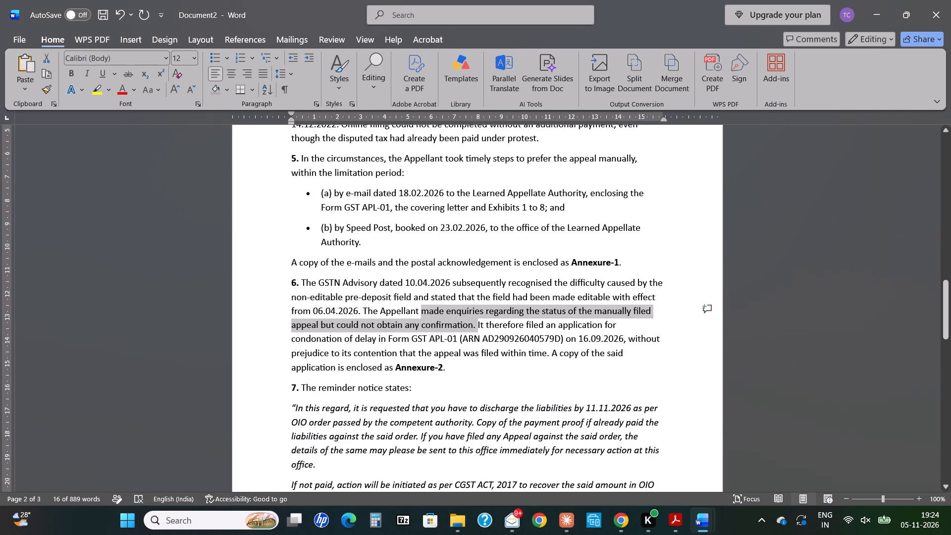
{"action": "key", "text": "alt+Tab"}
{"action": "key", "text": "Right"}
{"action": "key", "text": "BackSpace"}
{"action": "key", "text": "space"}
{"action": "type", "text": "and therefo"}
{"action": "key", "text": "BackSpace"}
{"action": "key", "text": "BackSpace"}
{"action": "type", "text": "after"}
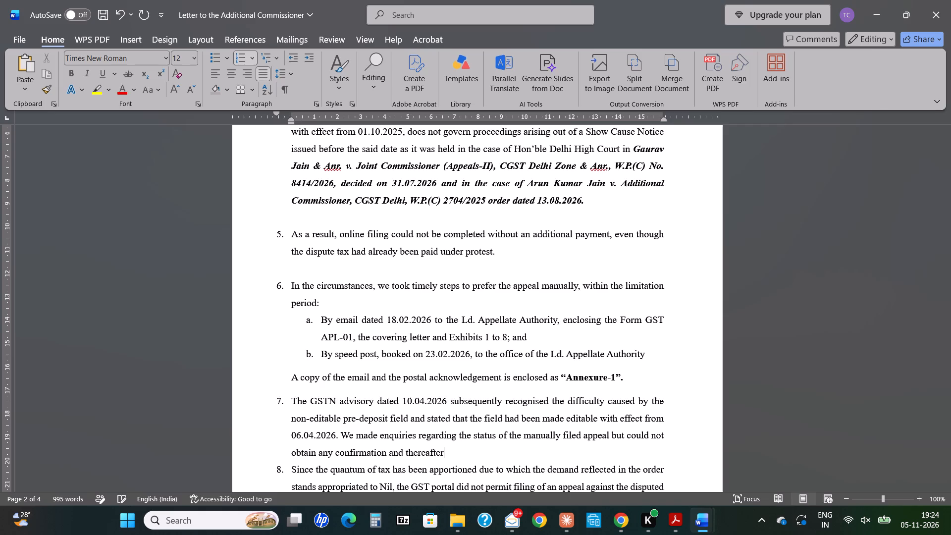
Continue item 7 with ", filed an application for condonation of delay".
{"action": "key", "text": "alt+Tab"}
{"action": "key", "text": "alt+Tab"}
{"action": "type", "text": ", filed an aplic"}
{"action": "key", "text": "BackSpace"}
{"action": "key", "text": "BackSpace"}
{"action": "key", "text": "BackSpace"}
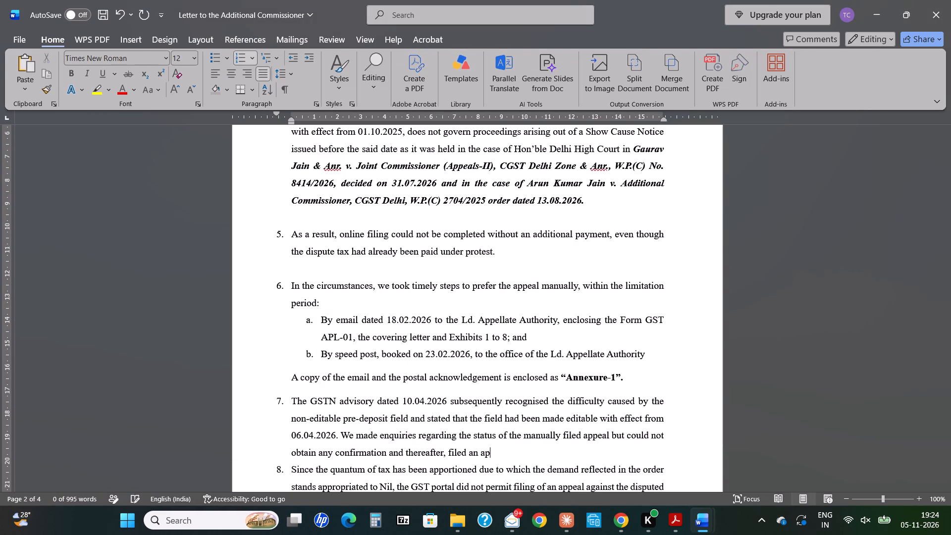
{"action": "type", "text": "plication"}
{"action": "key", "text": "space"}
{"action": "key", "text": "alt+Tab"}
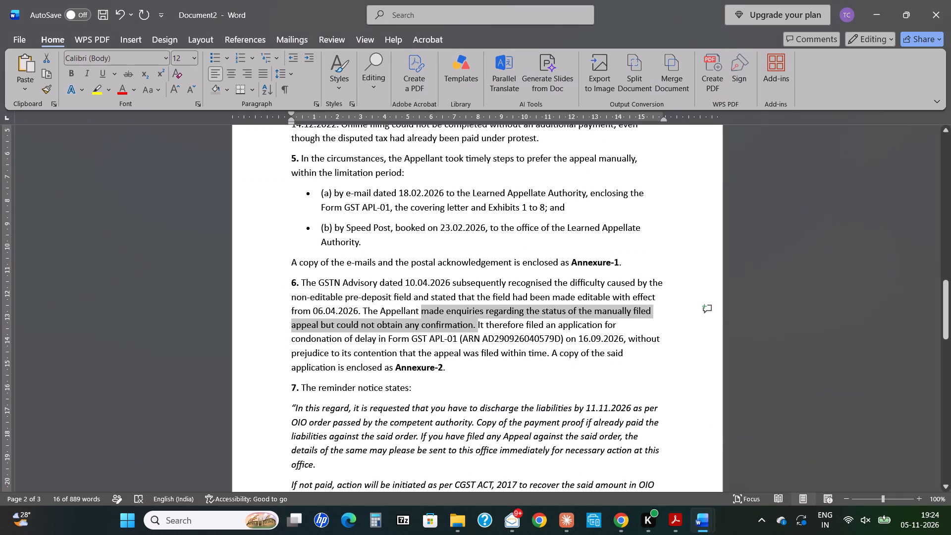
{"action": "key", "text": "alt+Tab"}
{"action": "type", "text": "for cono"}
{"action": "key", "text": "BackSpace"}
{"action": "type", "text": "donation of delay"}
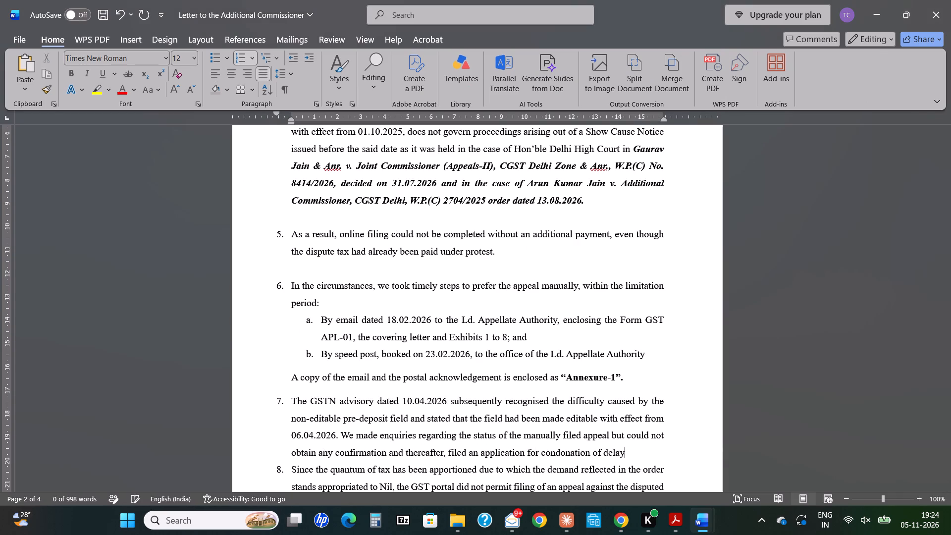
Continue item 7 with "in Form GST APL-01 having ref. no.".
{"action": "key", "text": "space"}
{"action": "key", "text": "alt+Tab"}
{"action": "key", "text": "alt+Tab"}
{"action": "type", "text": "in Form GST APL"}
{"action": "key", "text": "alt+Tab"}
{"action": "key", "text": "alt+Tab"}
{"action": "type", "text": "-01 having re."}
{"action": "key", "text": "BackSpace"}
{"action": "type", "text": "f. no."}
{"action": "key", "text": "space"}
Copy the condonation application's ARN from paragraph 6 of the reframed draft.
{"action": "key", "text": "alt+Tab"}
{"action": "double_click", "coordinate": [522, 344]}
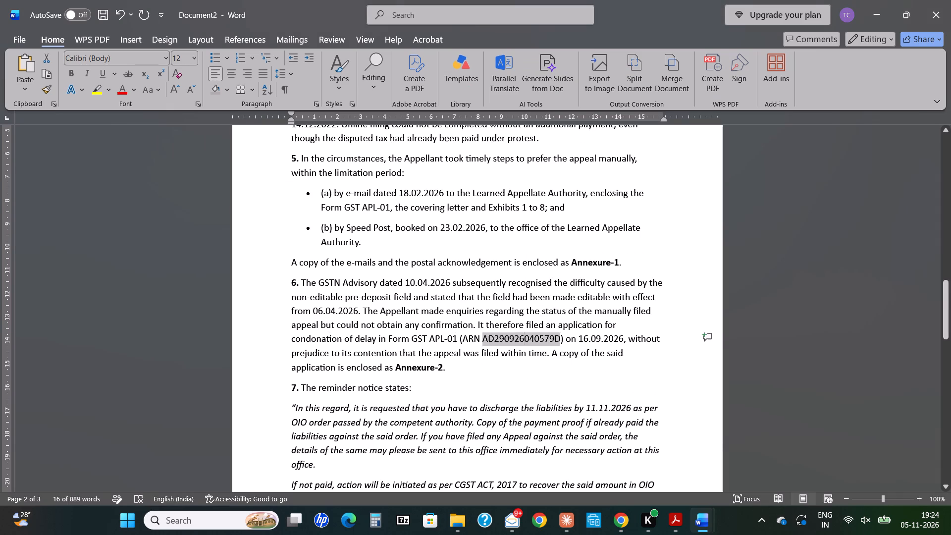
{"action": "key", "text": "ctrl+c"}
{"action": "key", "text": "alt+Tab"}
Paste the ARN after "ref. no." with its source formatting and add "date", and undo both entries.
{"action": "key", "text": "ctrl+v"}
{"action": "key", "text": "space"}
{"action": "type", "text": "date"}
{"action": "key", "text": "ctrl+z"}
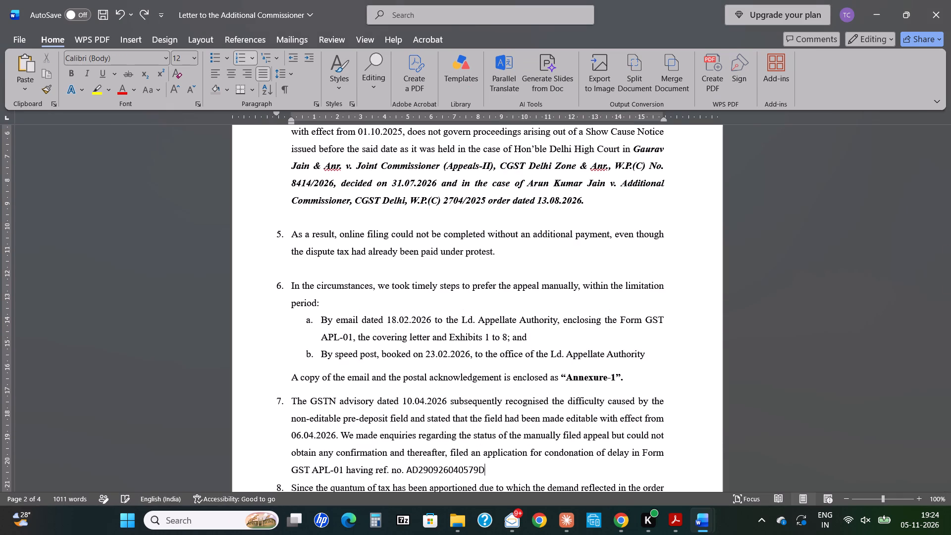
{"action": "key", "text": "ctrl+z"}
Insert the copied ARN as unformatted text after "ref. no." in item 7, followed by "dated 16.09.2026".
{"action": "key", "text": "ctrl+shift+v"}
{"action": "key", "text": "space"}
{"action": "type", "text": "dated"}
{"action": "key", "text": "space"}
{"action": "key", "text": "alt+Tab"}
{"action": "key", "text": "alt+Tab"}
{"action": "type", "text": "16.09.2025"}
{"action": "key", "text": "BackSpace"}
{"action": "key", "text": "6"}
Continue item 7 with ", without prejudice to the contention that the Appeal", following the reframed draft.
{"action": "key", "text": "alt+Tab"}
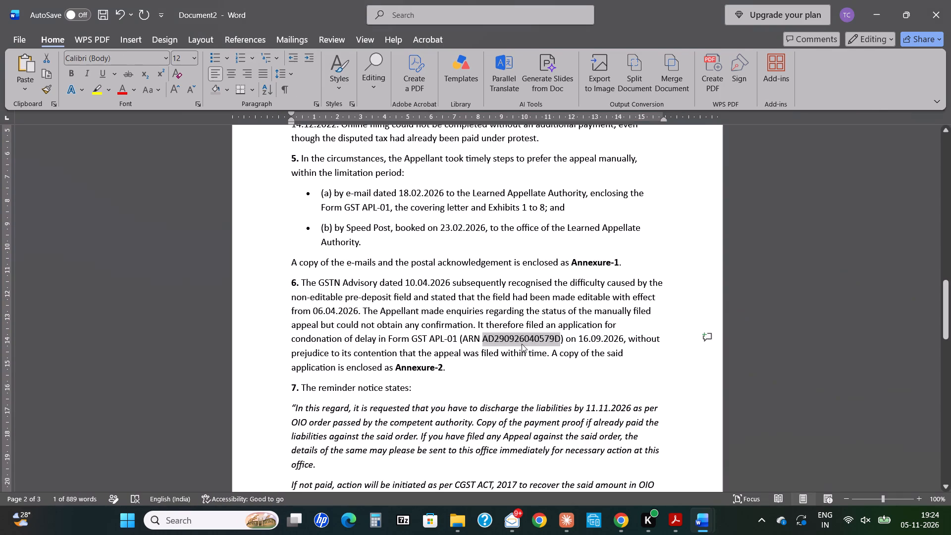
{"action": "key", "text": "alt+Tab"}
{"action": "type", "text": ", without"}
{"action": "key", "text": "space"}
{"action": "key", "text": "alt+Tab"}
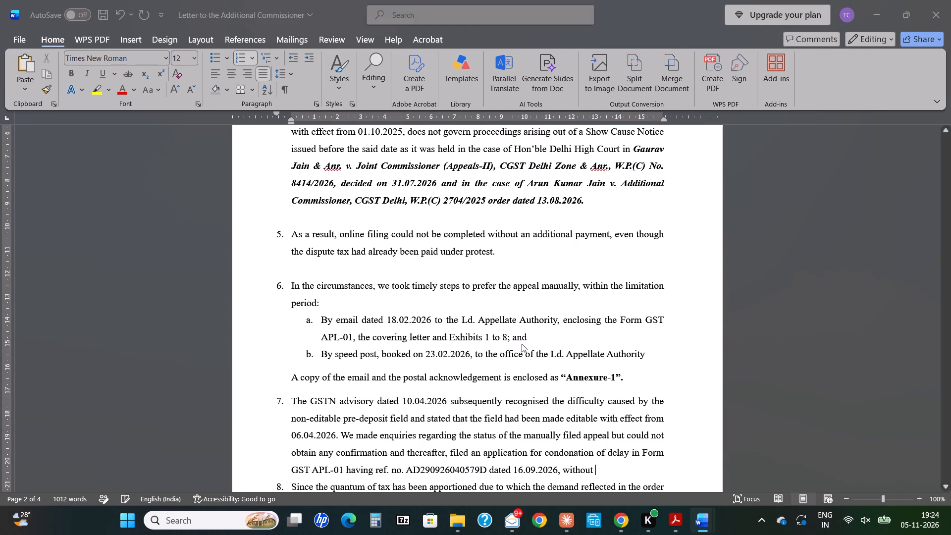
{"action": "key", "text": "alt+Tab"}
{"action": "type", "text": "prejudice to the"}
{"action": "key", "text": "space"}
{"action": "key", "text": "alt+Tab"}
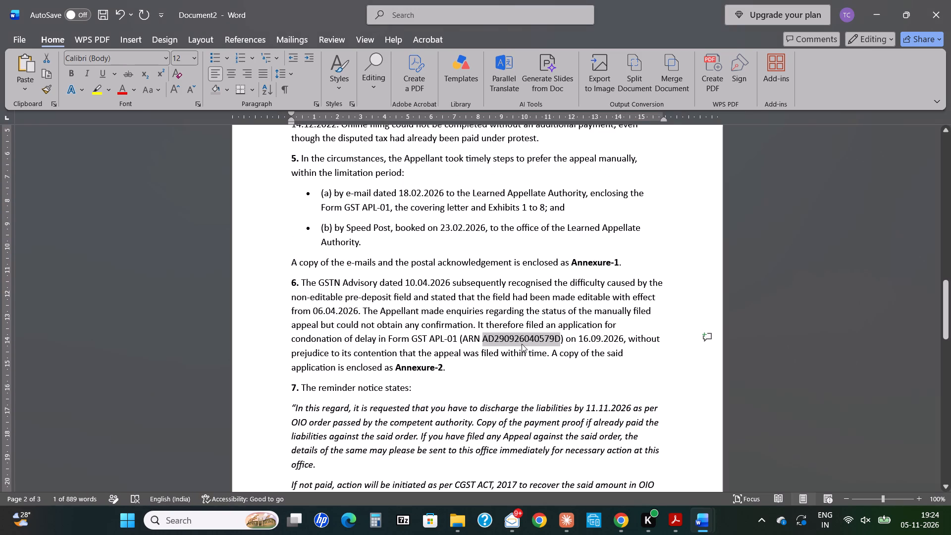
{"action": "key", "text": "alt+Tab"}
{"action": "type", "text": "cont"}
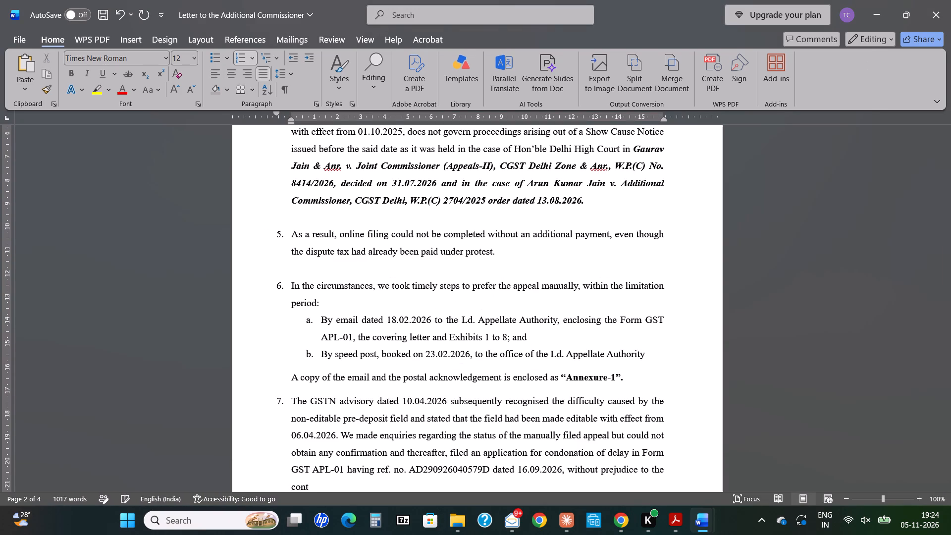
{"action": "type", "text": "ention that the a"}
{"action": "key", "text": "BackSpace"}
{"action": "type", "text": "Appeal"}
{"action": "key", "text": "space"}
Complete the condonation sentence in item 7 with "was filed within time.".
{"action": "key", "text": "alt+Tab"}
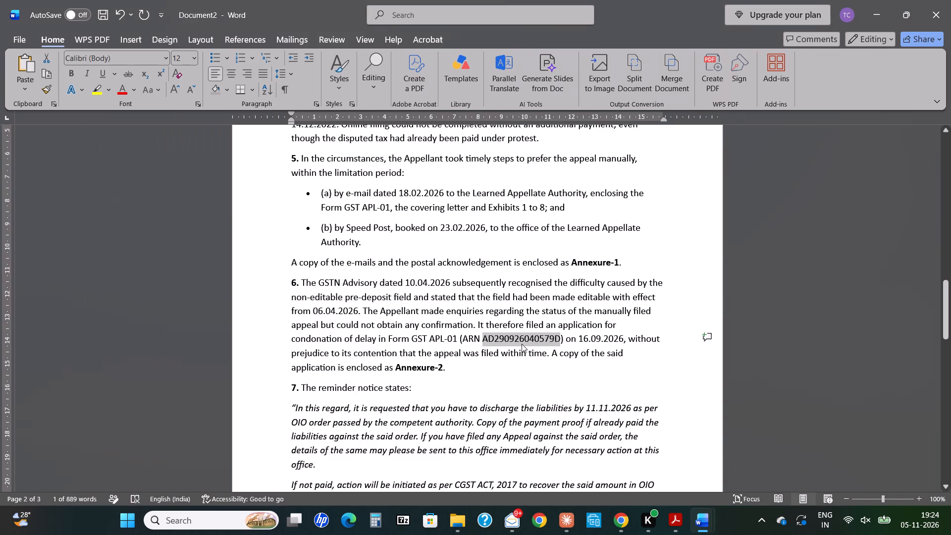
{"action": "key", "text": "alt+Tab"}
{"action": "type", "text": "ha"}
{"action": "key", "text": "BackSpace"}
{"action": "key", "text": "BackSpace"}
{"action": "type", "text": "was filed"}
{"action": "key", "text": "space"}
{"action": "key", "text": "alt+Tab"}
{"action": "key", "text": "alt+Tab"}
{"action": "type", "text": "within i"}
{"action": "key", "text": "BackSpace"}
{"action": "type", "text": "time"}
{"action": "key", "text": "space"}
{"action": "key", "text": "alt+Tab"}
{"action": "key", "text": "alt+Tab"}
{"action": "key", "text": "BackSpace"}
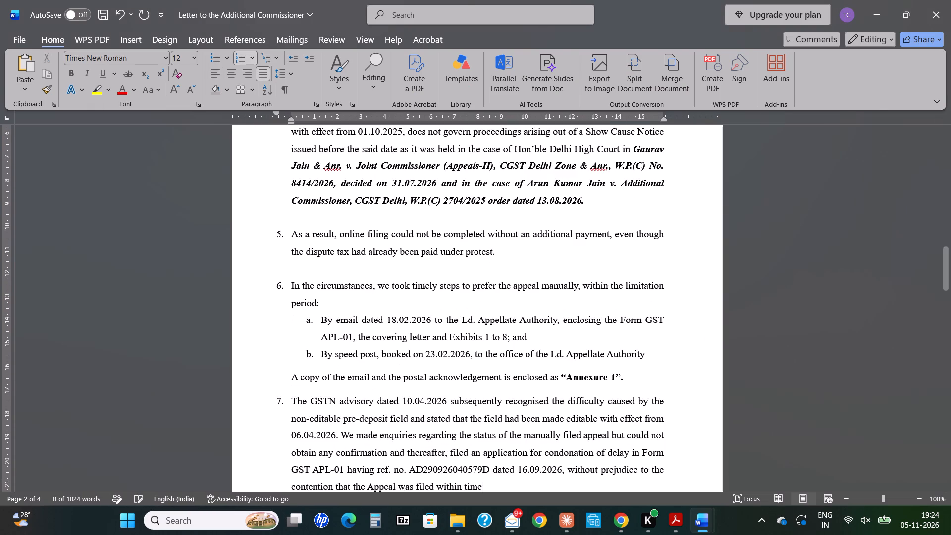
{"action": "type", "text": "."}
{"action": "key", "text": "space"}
Add the closing sentence to item 7: A copy of the said application is enclosed as "Annexure - 2".
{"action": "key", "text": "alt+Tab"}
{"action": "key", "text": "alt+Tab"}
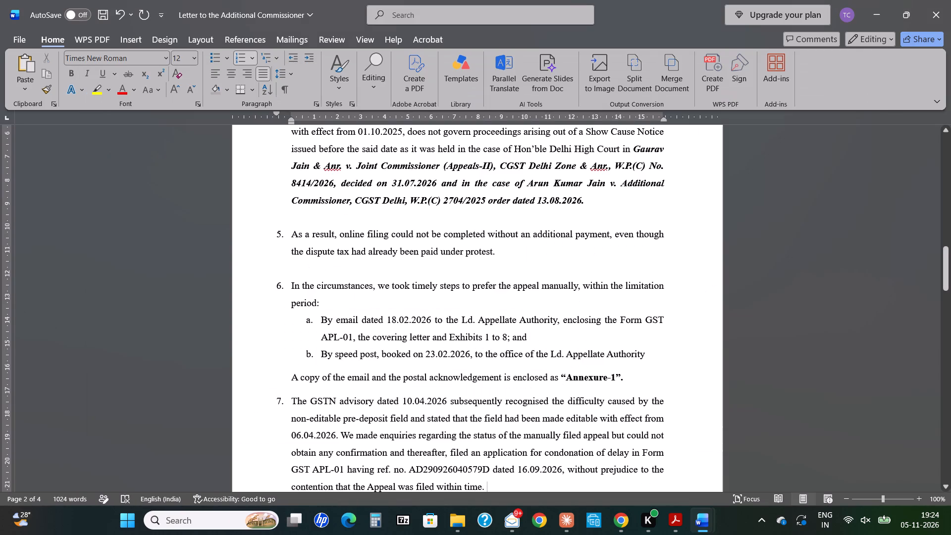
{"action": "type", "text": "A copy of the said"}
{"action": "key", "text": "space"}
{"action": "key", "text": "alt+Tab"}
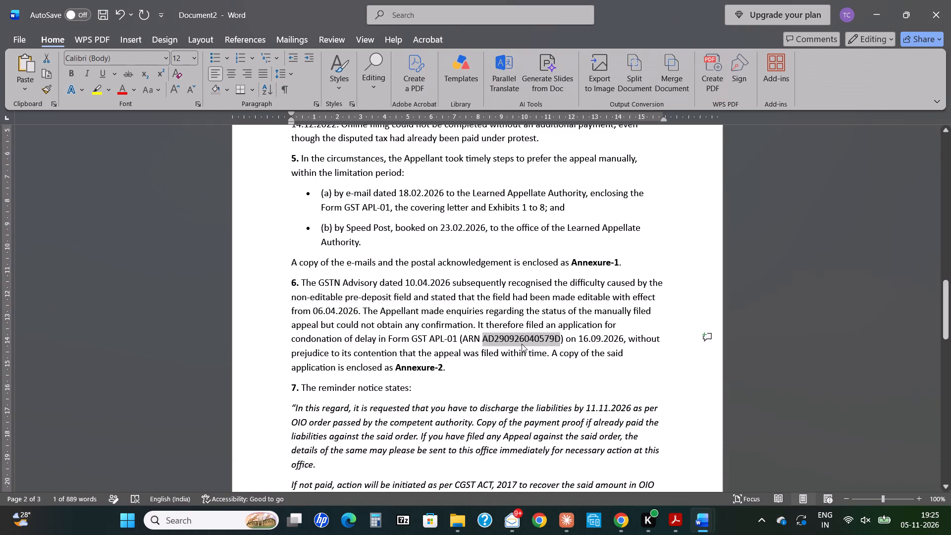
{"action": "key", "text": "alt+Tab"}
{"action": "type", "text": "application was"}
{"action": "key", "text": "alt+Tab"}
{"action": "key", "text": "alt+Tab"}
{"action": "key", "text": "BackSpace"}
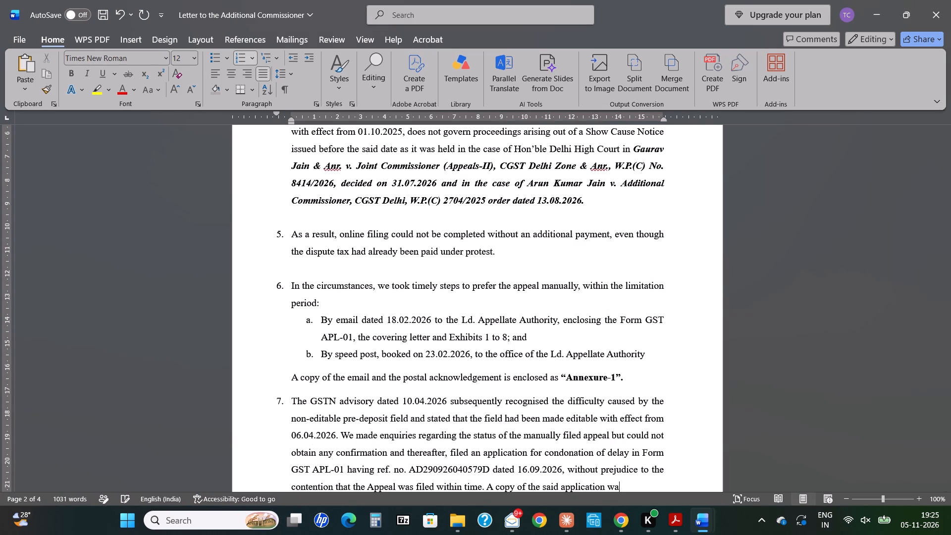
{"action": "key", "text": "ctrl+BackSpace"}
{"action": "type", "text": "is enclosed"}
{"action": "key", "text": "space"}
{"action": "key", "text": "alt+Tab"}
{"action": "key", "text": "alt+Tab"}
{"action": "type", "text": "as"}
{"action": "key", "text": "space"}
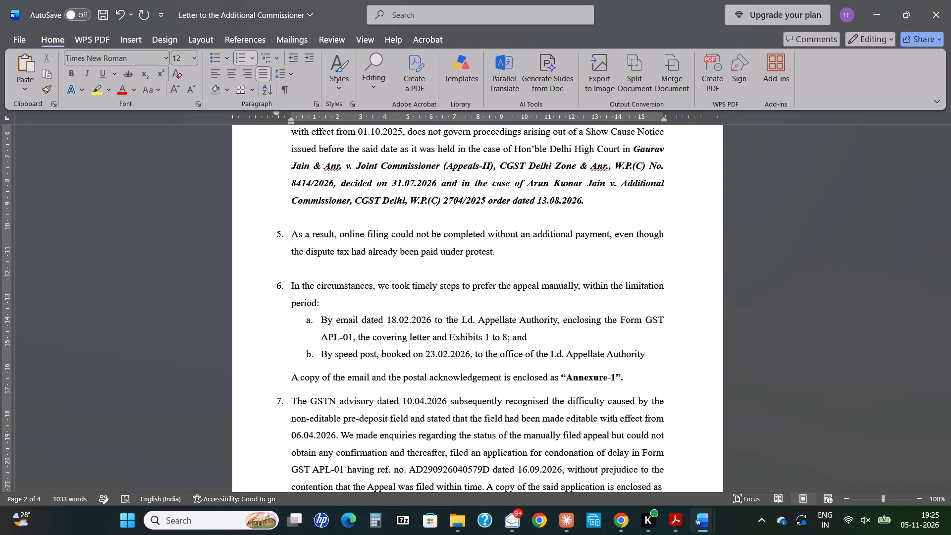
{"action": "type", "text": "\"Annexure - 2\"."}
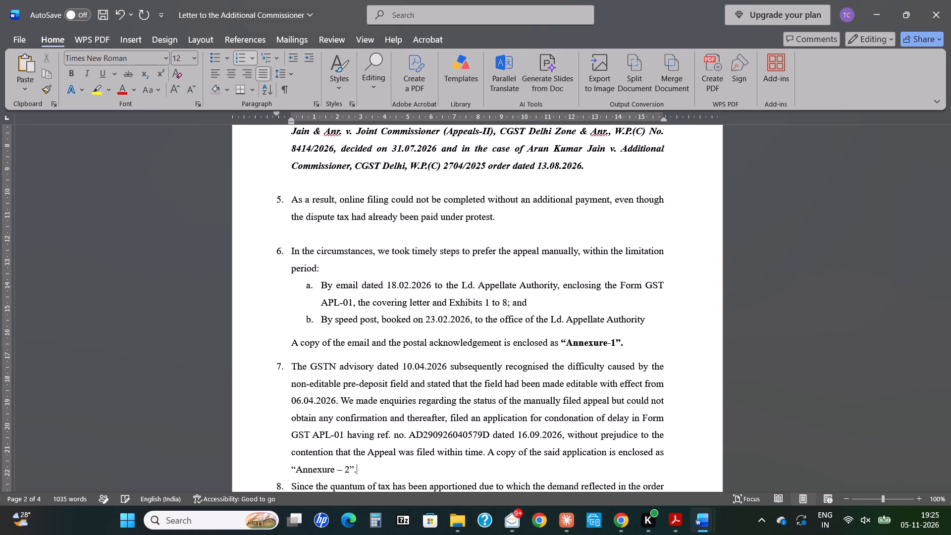
Bold the closing reference "Annexure – 2". at the end of item 7.
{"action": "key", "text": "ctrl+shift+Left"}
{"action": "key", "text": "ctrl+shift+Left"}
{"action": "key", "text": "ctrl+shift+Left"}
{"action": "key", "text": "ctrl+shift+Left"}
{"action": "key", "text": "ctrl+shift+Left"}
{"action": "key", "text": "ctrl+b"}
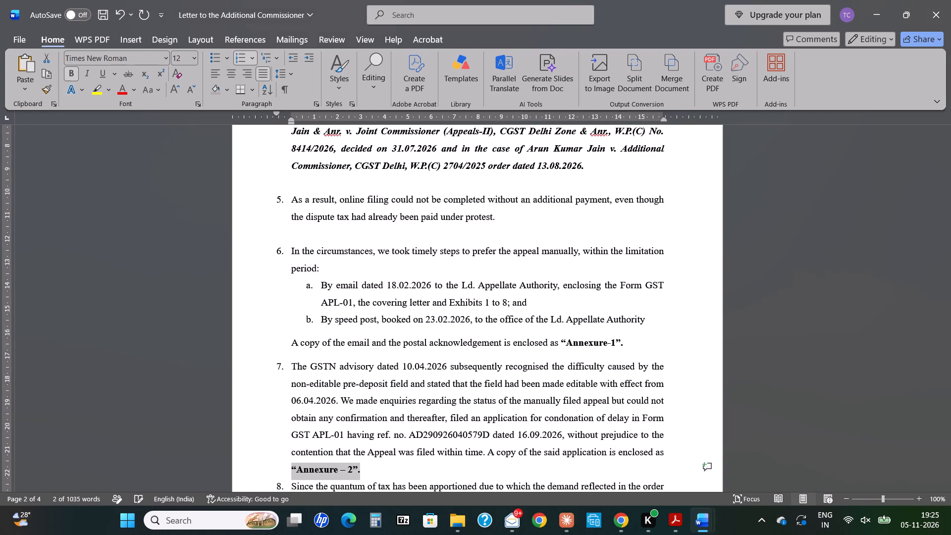
Insert a blank unnumbered line below item 7, followed by an empty numbered item 8.
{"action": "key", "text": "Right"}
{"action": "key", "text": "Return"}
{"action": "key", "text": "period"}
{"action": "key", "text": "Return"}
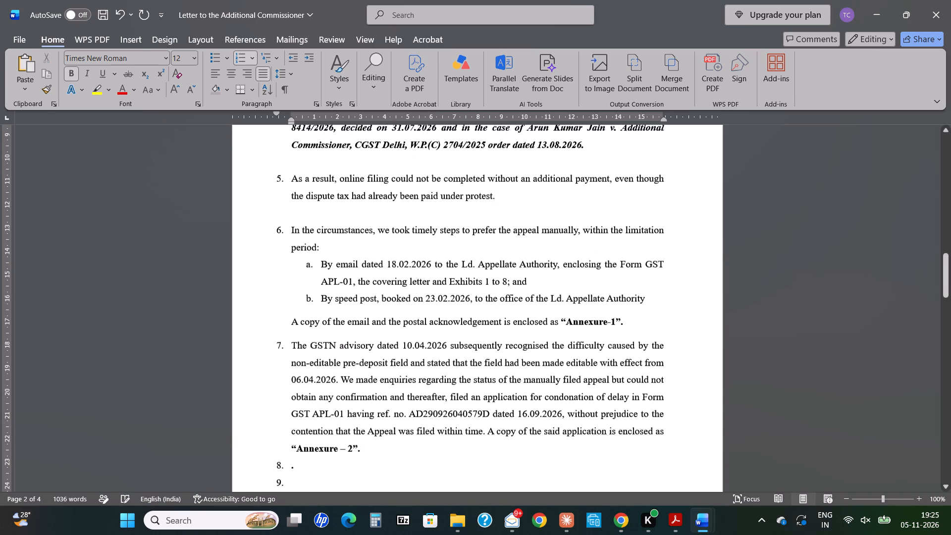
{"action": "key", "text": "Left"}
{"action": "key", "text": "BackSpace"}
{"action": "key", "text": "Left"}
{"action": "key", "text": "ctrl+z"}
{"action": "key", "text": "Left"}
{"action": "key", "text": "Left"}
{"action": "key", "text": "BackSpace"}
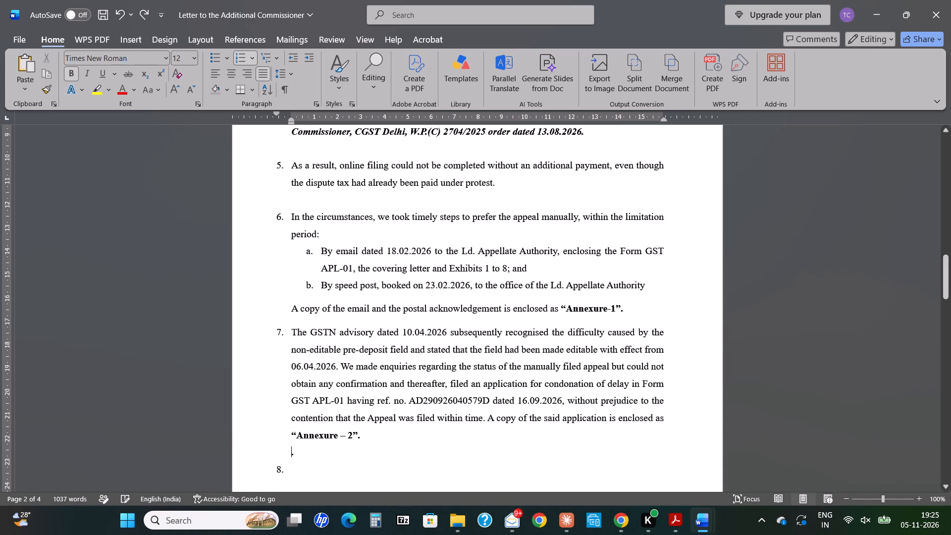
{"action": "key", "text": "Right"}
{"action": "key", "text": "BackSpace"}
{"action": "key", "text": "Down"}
Consult point 7 of the reframed draft and begin item 8 of the letter with "The said reminder notice dated".
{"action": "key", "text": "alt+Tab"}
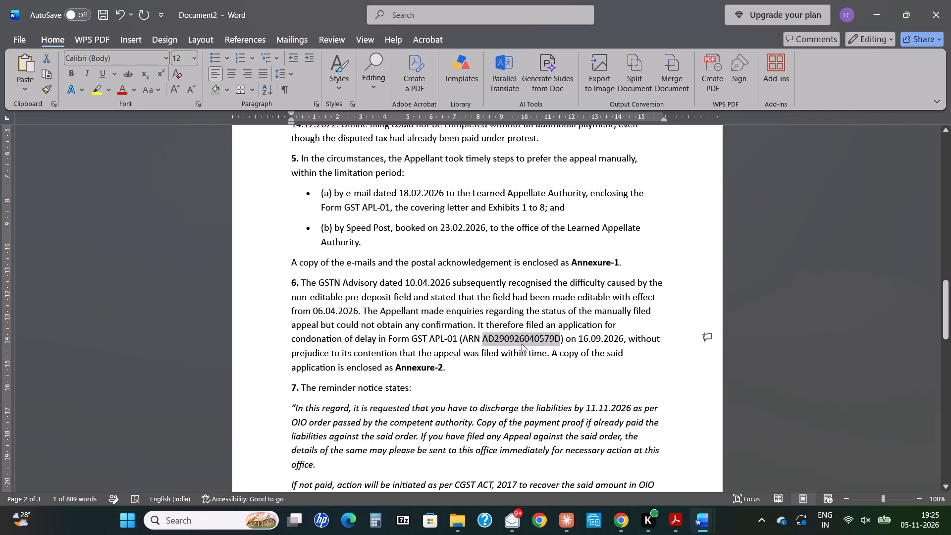
{"action": "scroll", "coordinate": [522, 344], "scroll_direction": "down", "scroll_amount": 1}
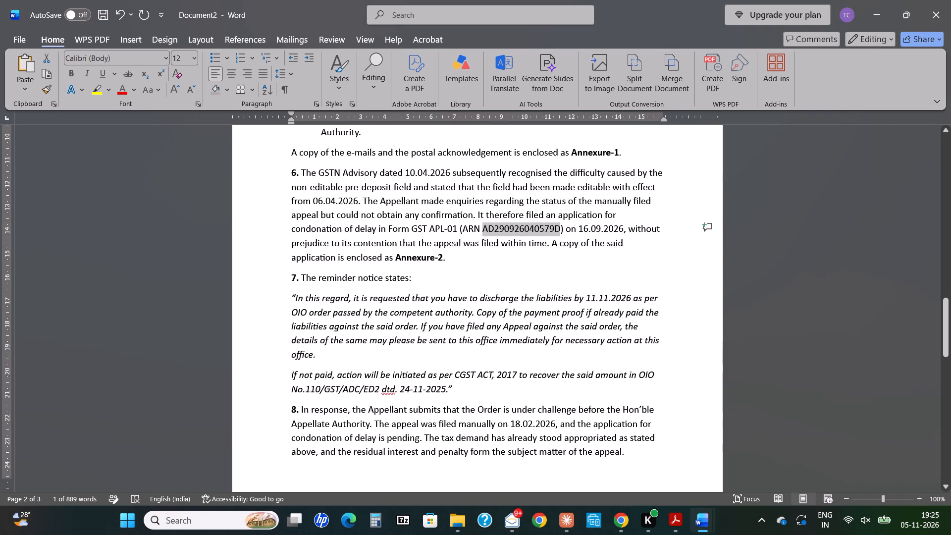
{"action": "scroll", "coordinate": [522, 344], "scroll_direction": "down", "scroll_amount": 1}
{"action": "key", "text": "alt+Tab"}
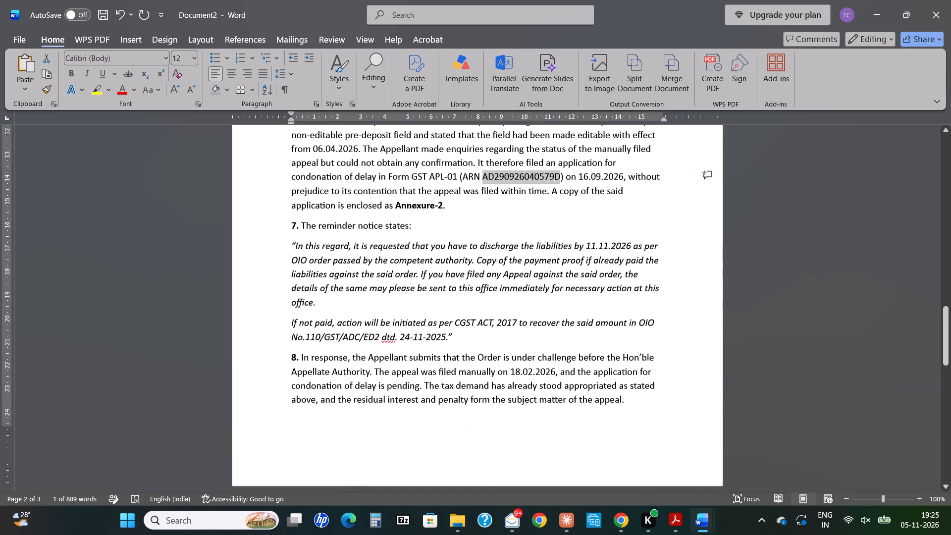
{"action": "scroll", "coordinate": [473, 354], "scroll_direction": "up", "scroll_amount": 4}
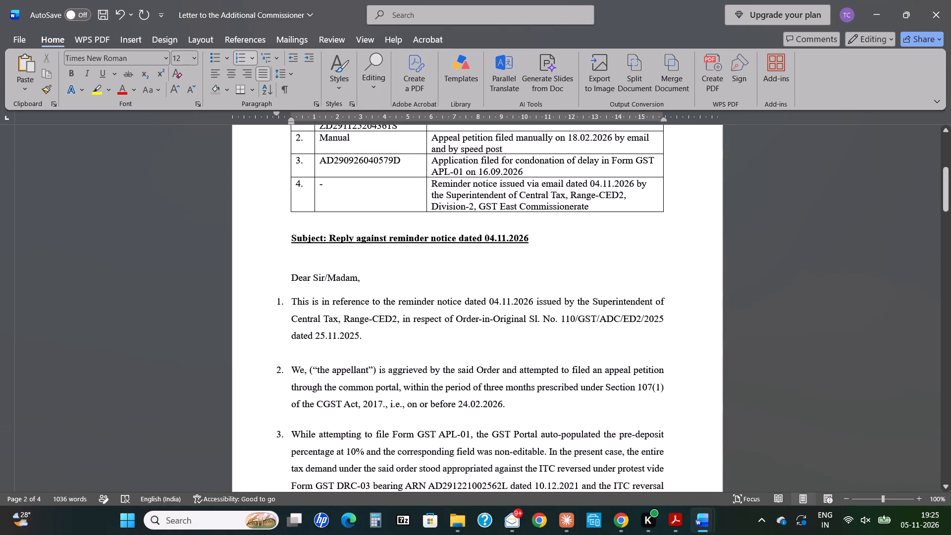
{"action": "scroll", "coordinate": [473, 354], "scroll_direction": "down", "scroll_amount": 4}
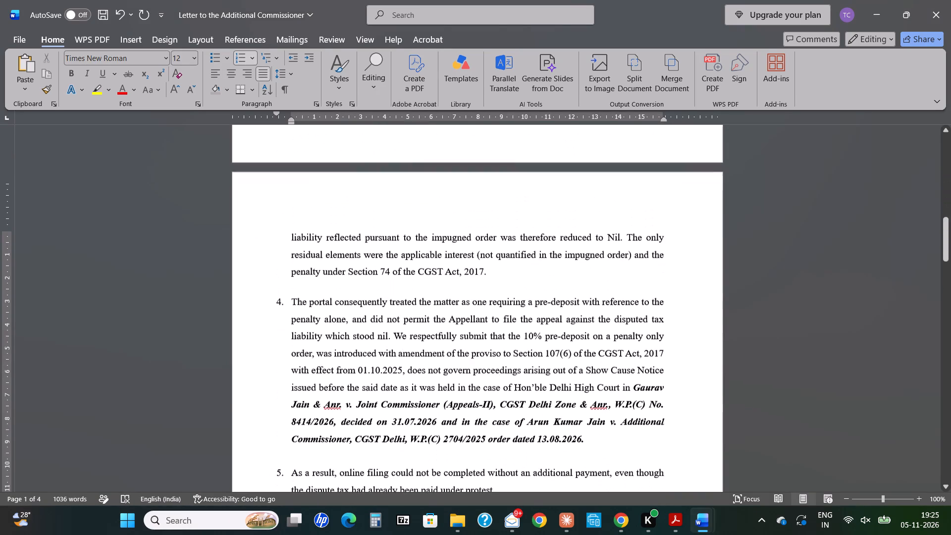
{"action": "scroll", "coordinate": [473, 354], "scroll_direction": "down", "scroll_amount": 2}
{"action": "scroll", "coordinate": [446, 321], "scroll_direction": "down", "scroll_amount": 1}
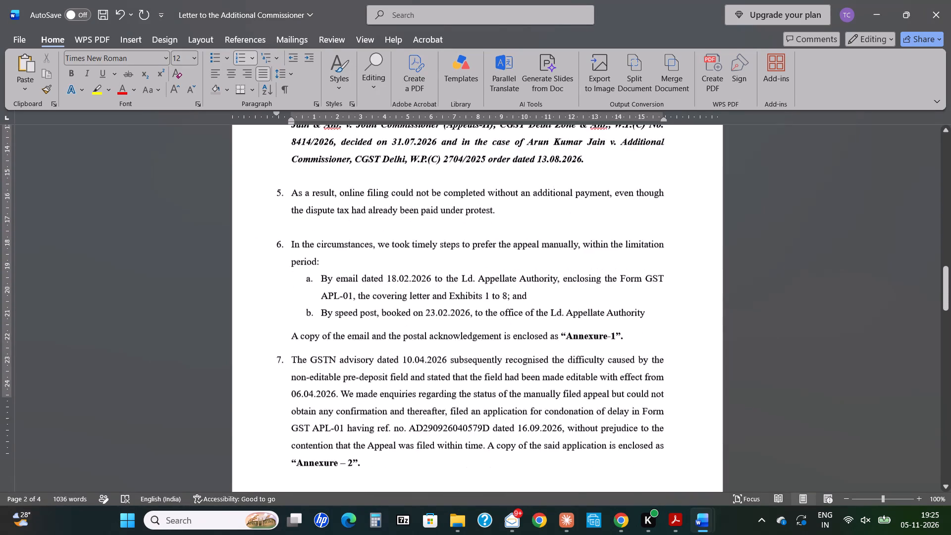
{"action": "scroll", "coordinate": [446, 321], "scroll_direction": "down", "scroll_amount": 1}
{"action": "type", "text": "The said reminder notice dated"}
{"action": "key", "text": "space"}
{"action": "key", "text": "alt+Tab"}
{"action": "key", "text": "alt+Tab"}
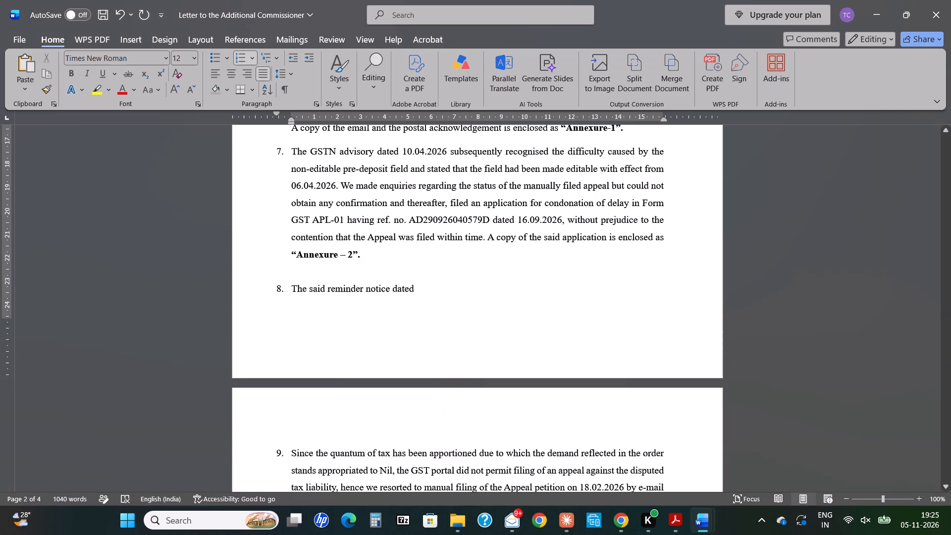
Enter the reminder notice's date 04.11.2026 in item 8 and leave an empty numbered item beneath it.
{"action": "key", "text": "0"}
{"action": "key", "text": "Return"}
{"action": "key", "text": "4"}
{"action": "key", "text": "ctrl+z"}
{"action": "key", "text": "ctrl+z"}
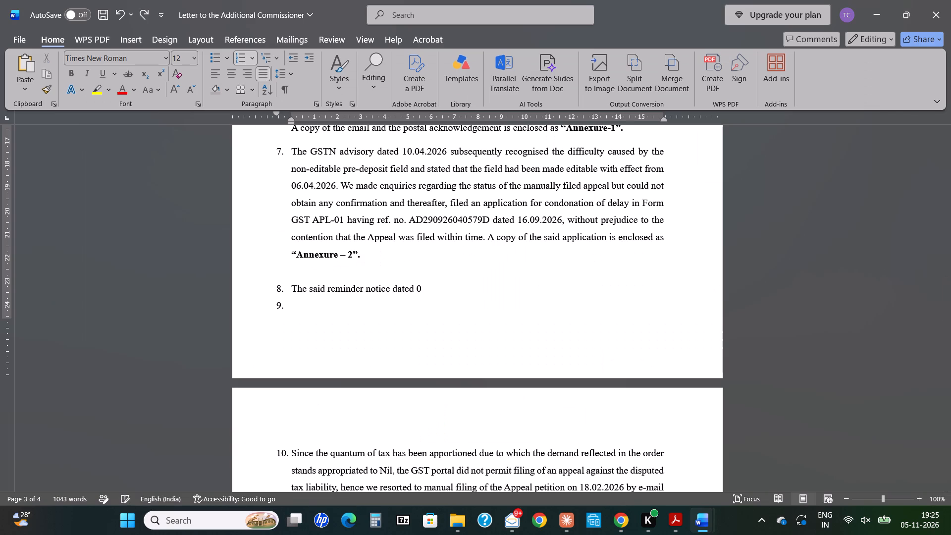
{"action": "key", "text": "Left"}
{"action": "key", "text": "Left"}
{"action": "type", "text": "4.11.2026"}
Check the draft's wording and complete item 8's lead-in with "states that:".
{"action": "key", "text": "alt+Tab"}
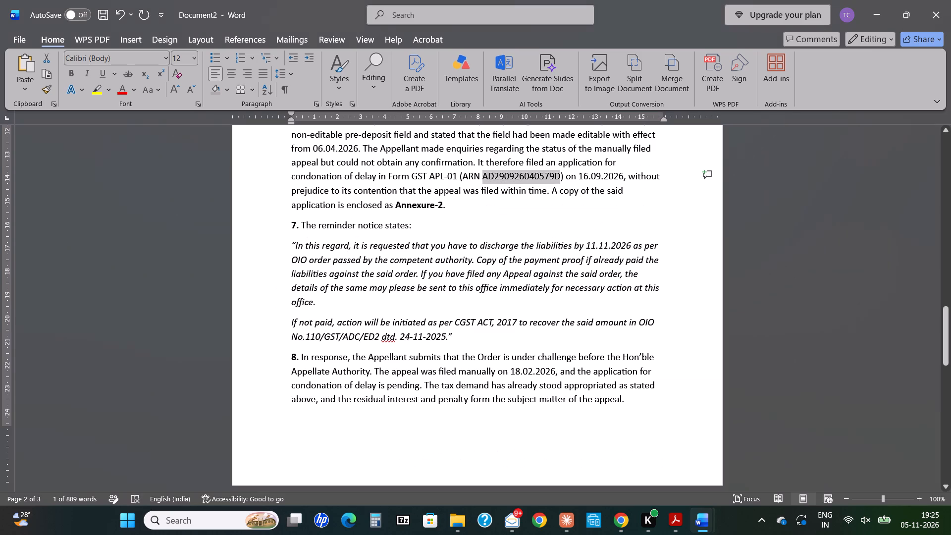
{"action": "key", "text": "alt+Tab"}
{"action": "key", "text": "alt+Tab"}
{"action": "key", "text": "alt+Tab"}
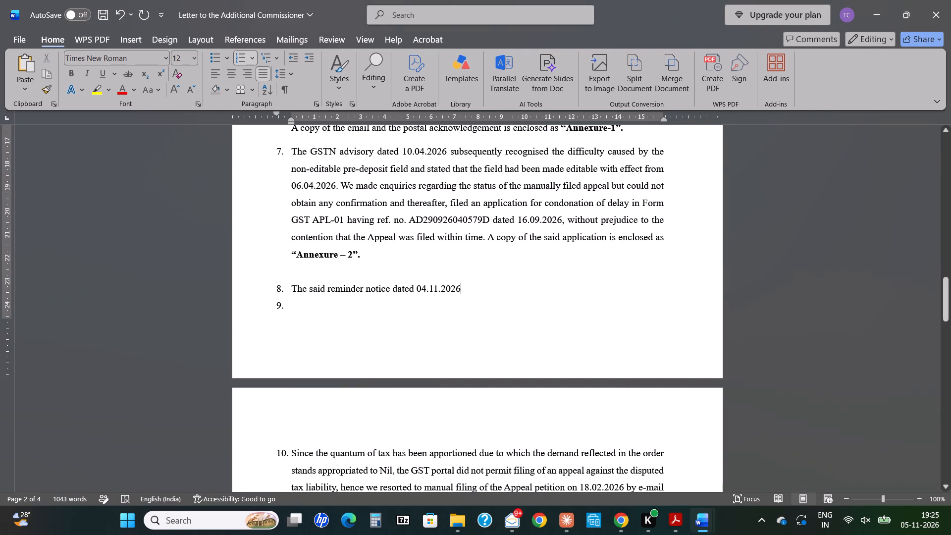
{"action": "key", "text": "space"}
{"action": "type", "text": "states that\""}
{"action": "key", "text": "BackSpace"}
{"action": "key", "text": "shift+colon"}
Add an unnumbered line directly beneath item 8 for the quotation from the reminder notice.
{"action": "scroll", "coordinate": [421, 299], "scroll_direction": "up", "scroll_amount": 5}
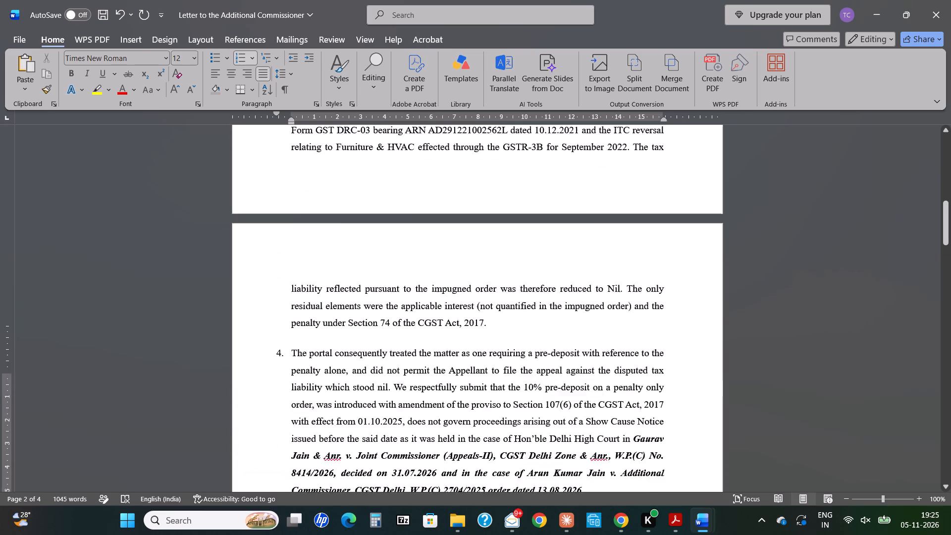
{"action": "scroll", "coordinate": [421, 299], "scroll_direction": "up", "scroll_amount": 1}
{"action": "scroll", "coordinate": [421, 299], "scroll_direction": "down", "scroll_amount": 4}
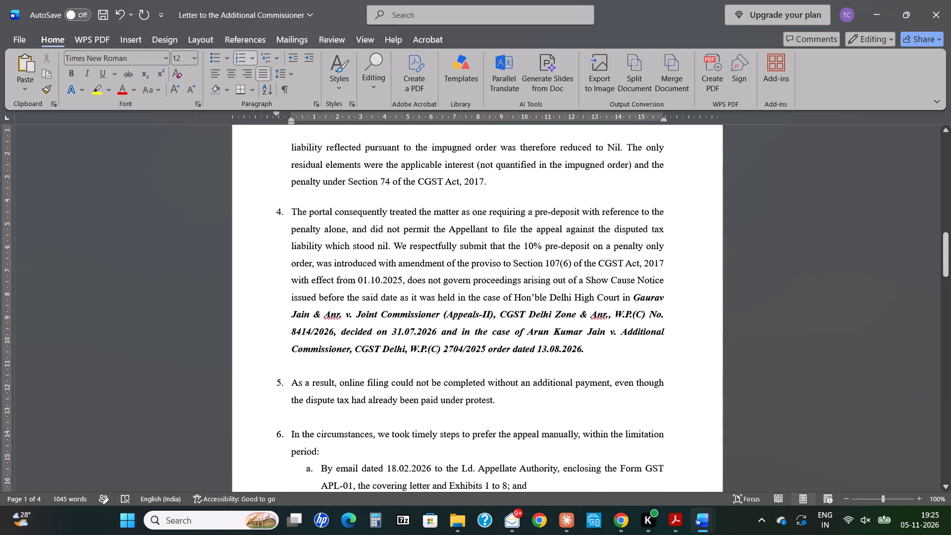
{"action": "scroll", "coordinate": [421, 299], "scroll_direction": "down", "scroll_amount": 2}
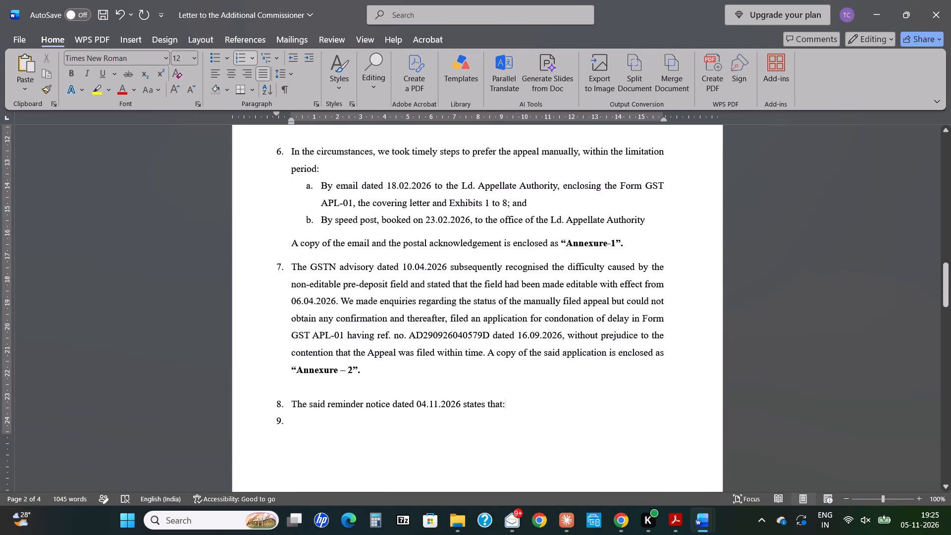
{"action": "key", "text": "Return"}
{"action": "key", "text": "Up"}
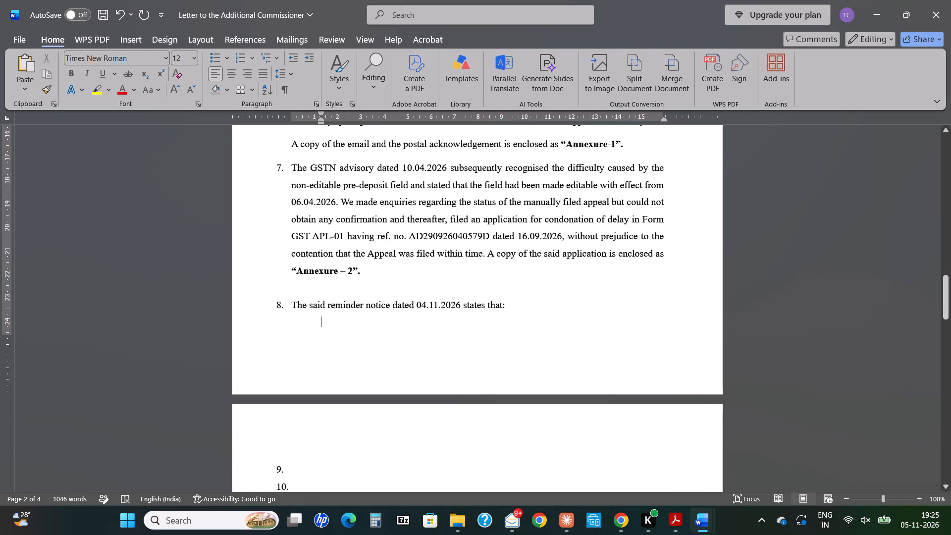
{"action": "key", "text": "BackSpace"}
Copy the reminder notice's quoted paragraphs from the letter's older text and insert them as unformatted text beneath item 8.
{"action": "key", "text": "alt+Tab"}
{"action": "key", "text": "alt+Tab"}
{"action": "key", "text": "shift+quotedbl"}
{"action": "key", "text": "alt+Tab"}
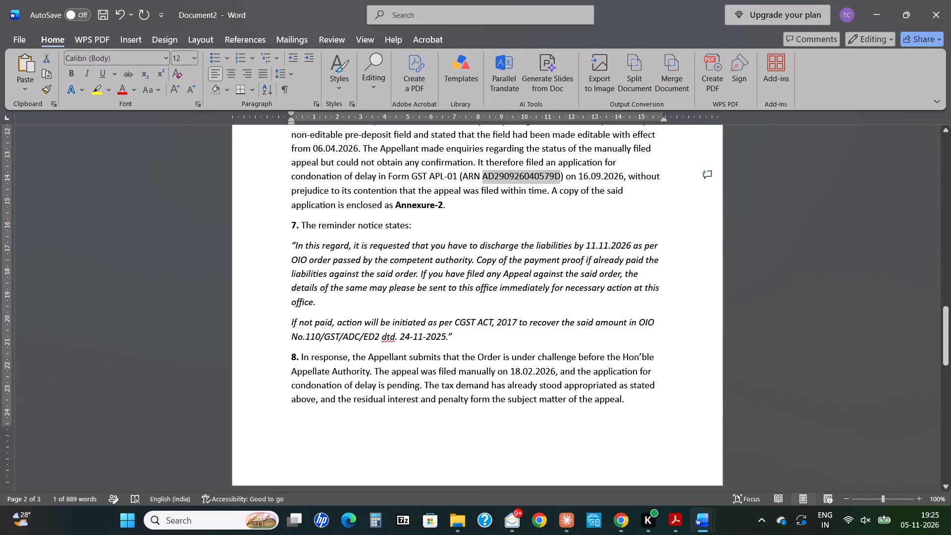
{"action": "key", "text": "alt+Tab"}
{"action": "scroll", "coordinate": [421, 299], "scroll_direction": "down", "scroll_amount": 2}
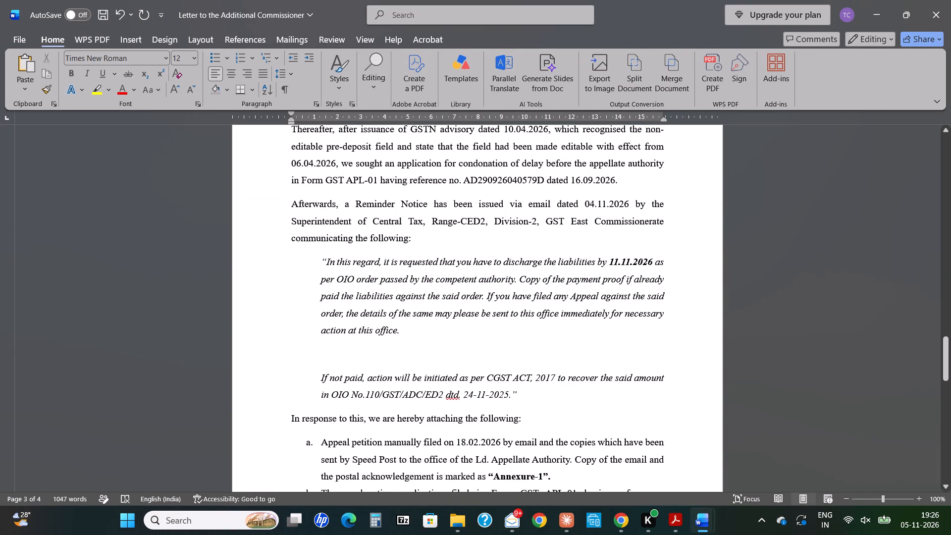
{"action": "left_click_drag", "start_coordinate": [319, 261], "coordinate": [523, 396]}
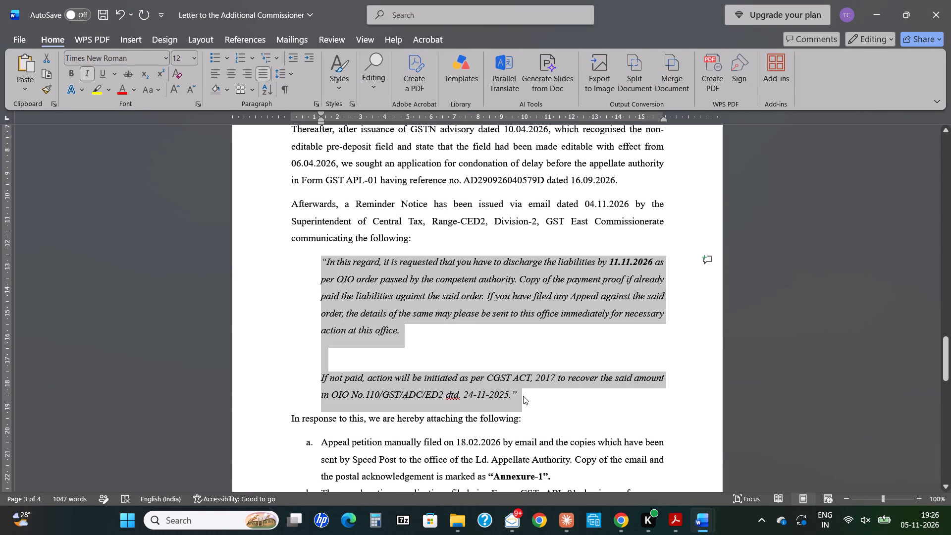
{"action": "key", "text": "ctrl+c"}
{"action": "scroll", "coordinate": [523, 396], "scroll_direction": "up", "scroll_amount": 4}
{"action": "left_click", "coordinate": [376, 340]}
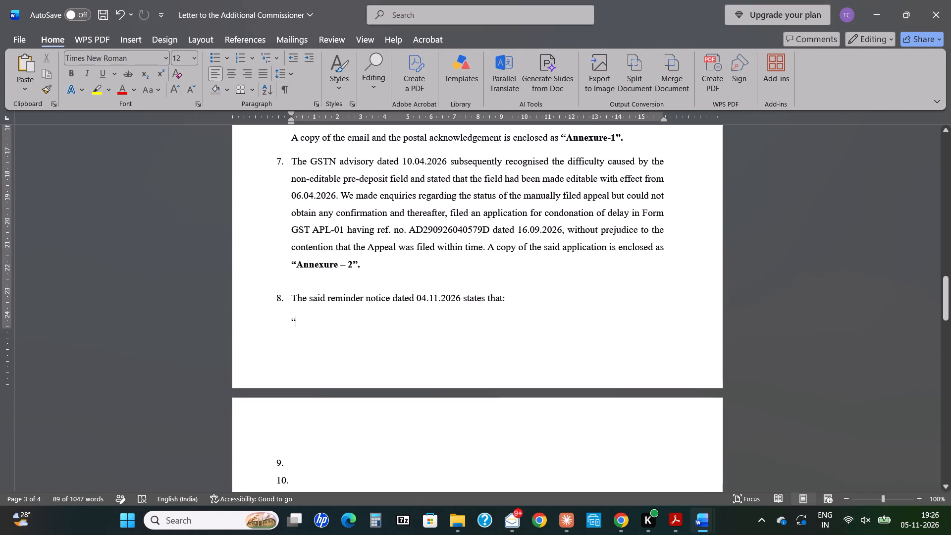
{"action": "key", "text": "BackSpace"}
{"action": "key", "text": "ctrl+v"}
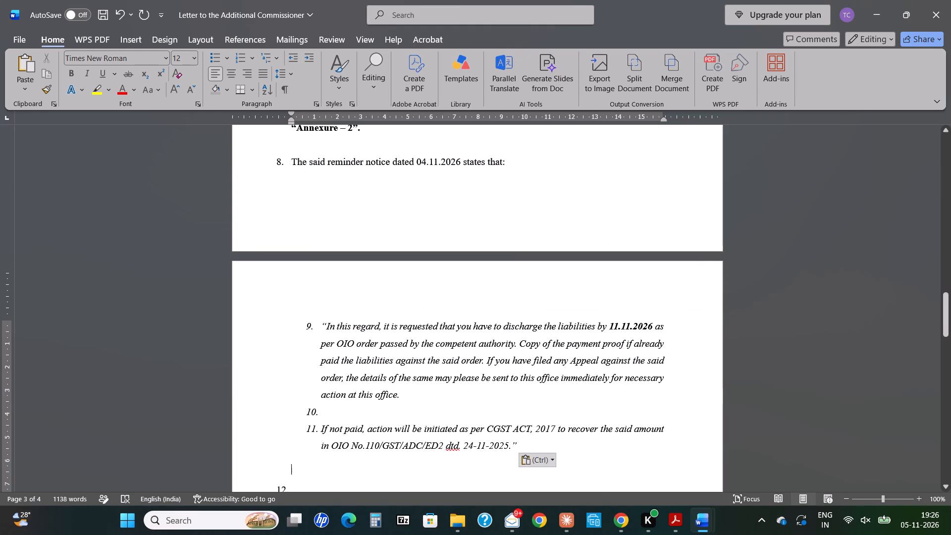
{"action": "key", "text": "ctrl+z"}
{"action": "key", "text": "ctrl+shift+v"}
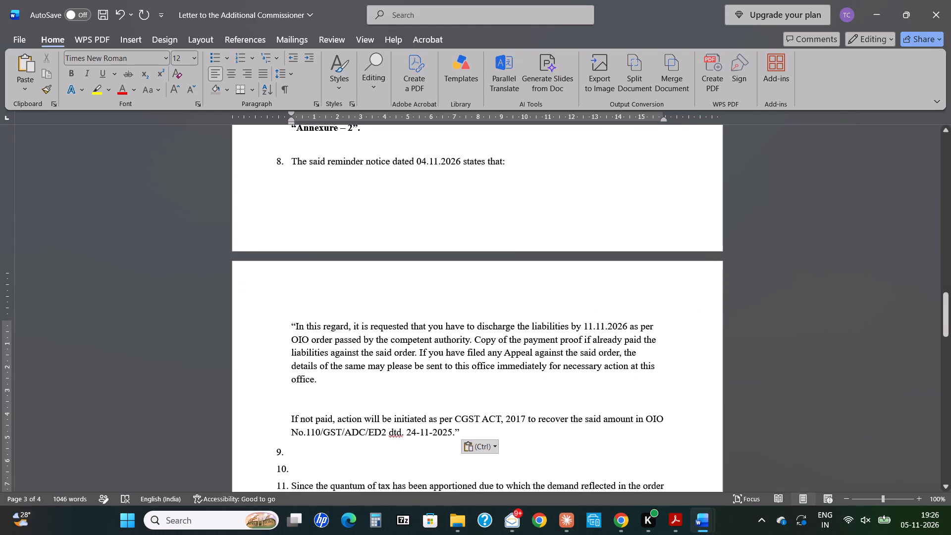
Italicise the whole inserted reminder notice quotation.
{"action": "key", "text": "ctrl+shift+Up"}
{"action": "key", "text": "ctrl+shift+Up"}
{"action": "key", "text": "ctrl+shift+Up"}
{"action": "key", "text": "ctrl+i"}
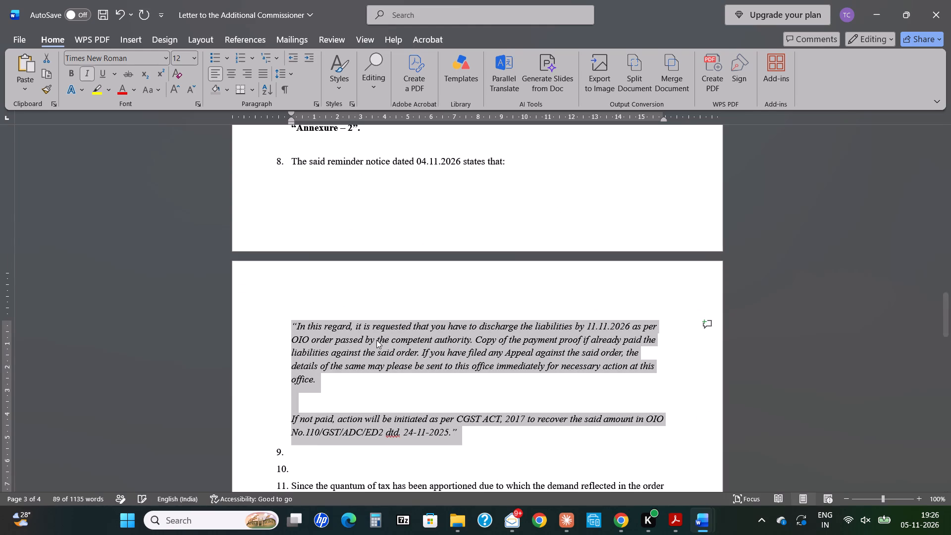
Rejoin the first quoted paragraph to item 8 and split it off as an unnumbered, justified paragraph matching the list text.
{"action": "key", "text": "Up"}
{"action": "key", "text": "Down"}
{"action": "key", "text": "Up"}
{"action": "key", "text": "Down"}
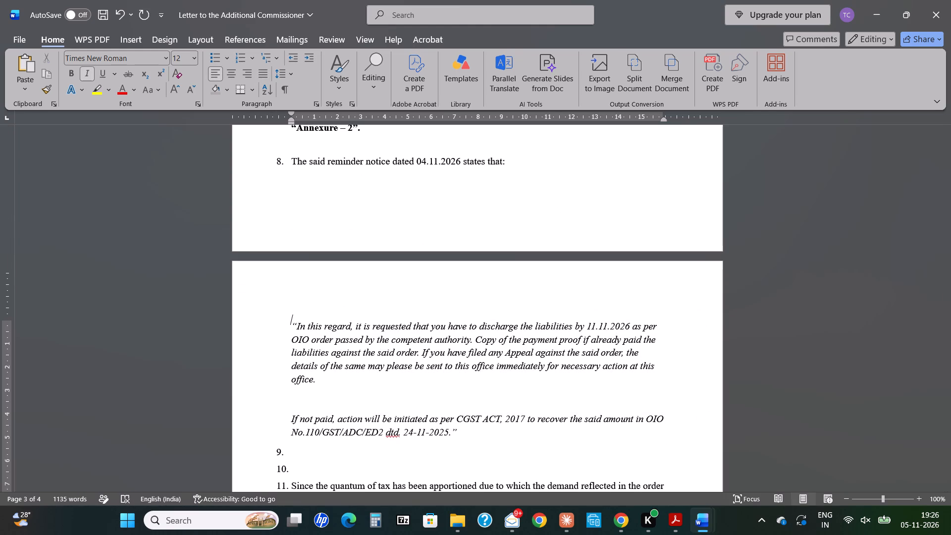
{"action": "key", "text": "BackSpace"}
{"action": "key", "text": "Return"}
{"action": "key", "text": "BackSpace"}
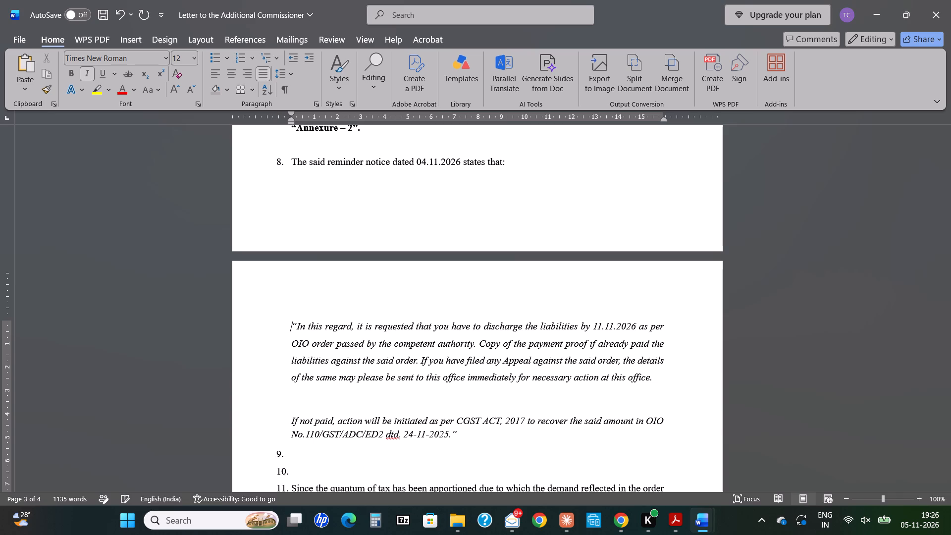
Insert blank lines above item 8 so that it starts on the same page as its quotation.
{"action": "key", "text": "Up"}
{"action": "key", "text": "Up"}
{"action": "key", "text": "Up"}
{"action": "key", "text": "Return"}
{"action": "key", "text": "Return"}
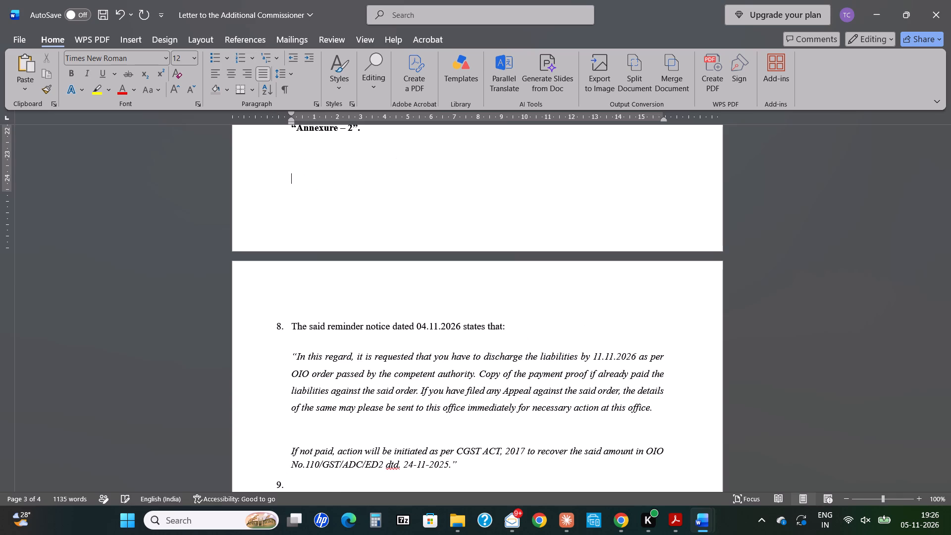
Delete the empty line between the two quoted paragraphs under item 8.
{"action": "key", "text": "Down"}
{"action": "key", "text": "Down"}
{"action": "key", "text": "Down"}
{"action": "key", "text": "Down"}
{"action": "key", "text": "Down"}
{"action": "key", "text": "Down"}
{"action": "key", "text": "Down"}
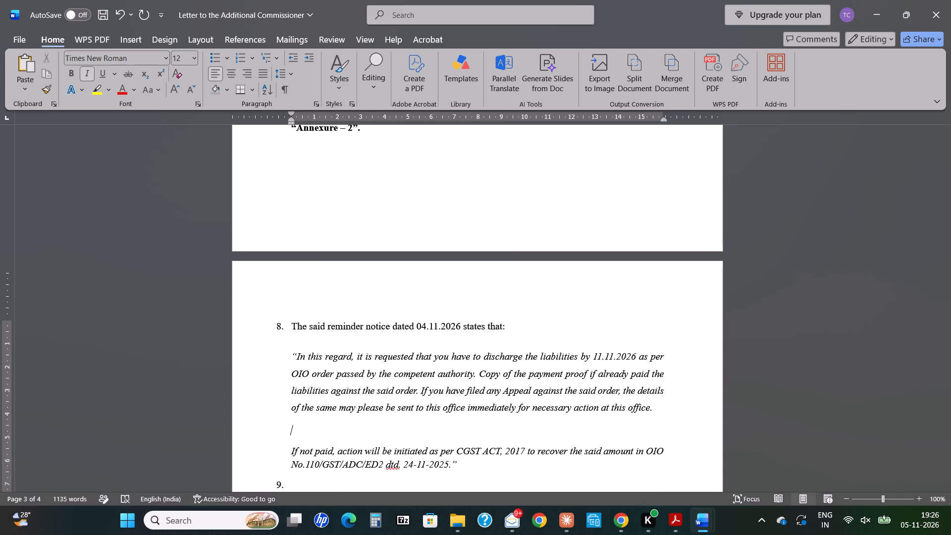
{"action": "key", "text": "Delete"}
{"action": "key", "text": "Delete"}
{"action": "key", "text": "Down"}
{"action": "key", "text": "End"}
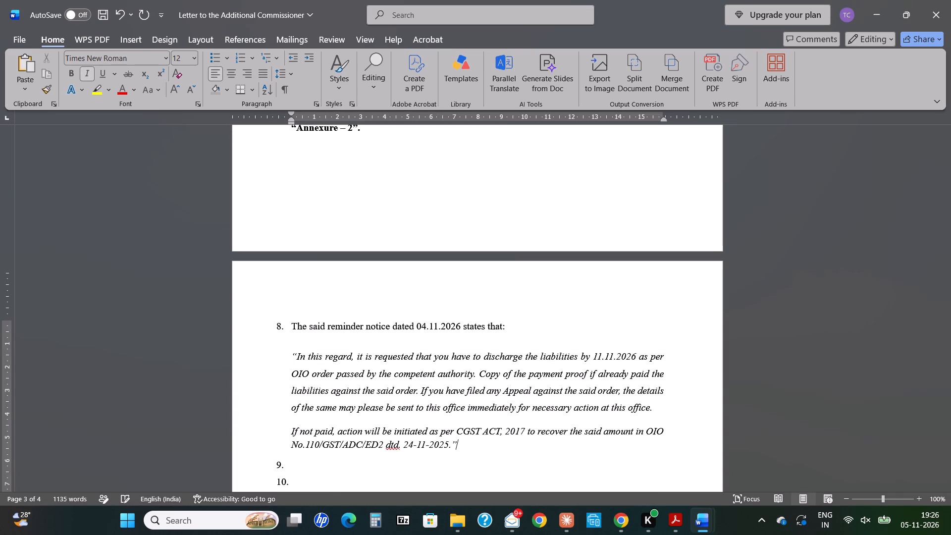
Add a blank unnumbered line after the quotation, followed by an empty numbered item 9.
{"action": "key", "text": "Down"}
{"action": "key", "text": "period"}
{"action": "key", "text": "Return"}
{"action": "key", "text": "Left"}
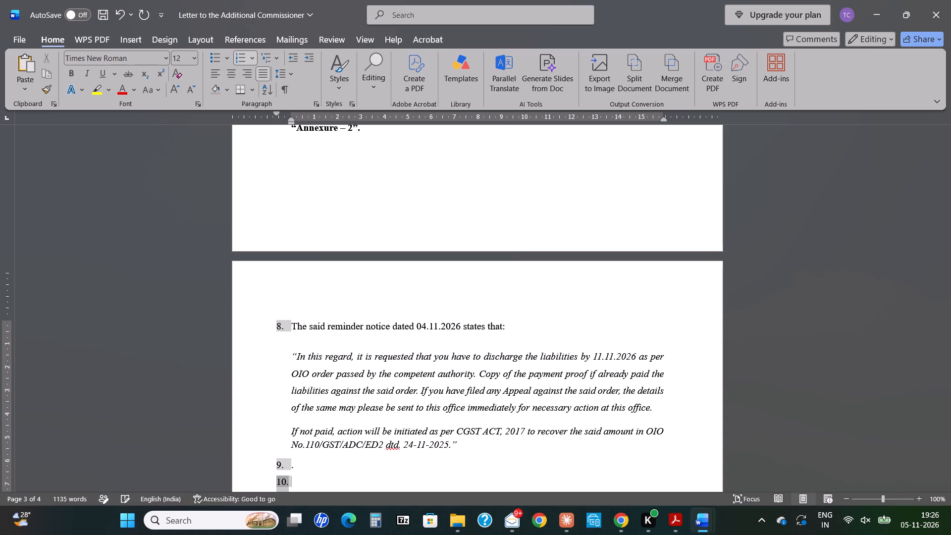
{"action": "key", "text": "Left"}
{"action": "key", "text": "BackSpace"}
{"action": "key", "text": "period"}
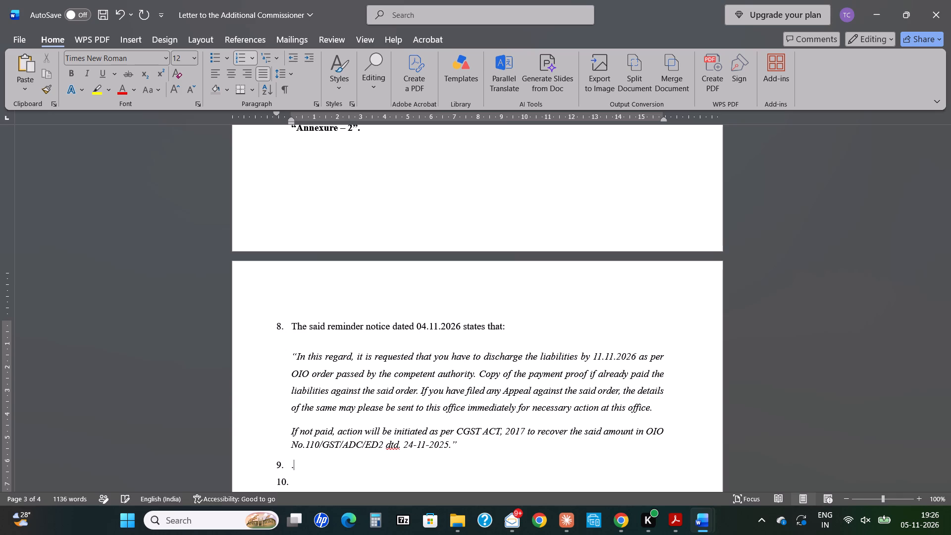
{"action": "key", "text": "Return"}
{"action": "key", "text": "Left"}
{"action": "key", "text": "Right"}
{"action": "key", "text": "BackSpace"}
{"action": "key", "text": "Left"}
{"action": "key", "text": "ctrl+z"}
{"action": "key", "text": "Up"}
{"action": "key", "text": "Right"}
{"action": "key", "text": "BackSpace"}
{"action": "key", "text": "BackSpace"}
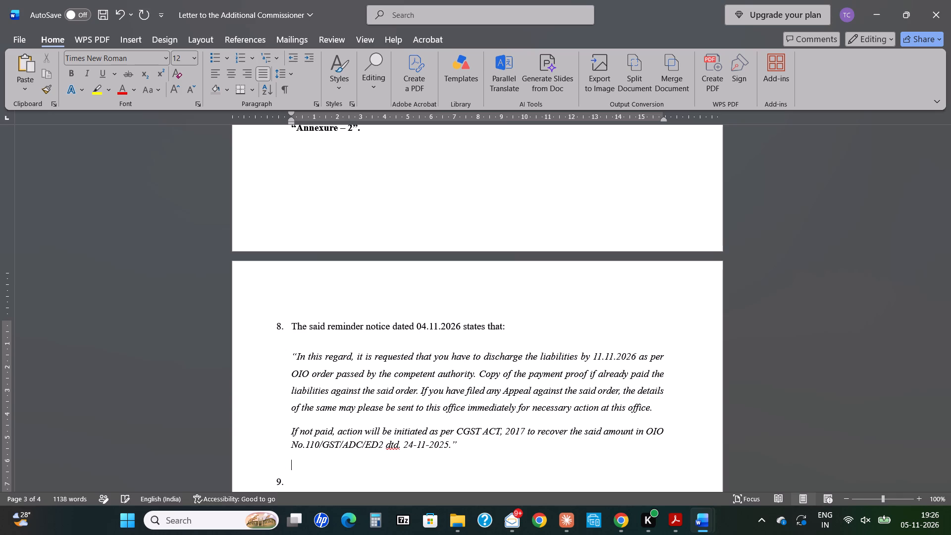
Begin item 9 with "In response to above, we respectfully submit that", adapting paragraph 8 of the draft in Document2.
{"action": "key", "text": "Down"}
{"action": "key", "text": "alt+Tab"}
{"action": "scroll", "coordinate": [376, 340], "scroll_direction": "down", "scroll_amount": 1}
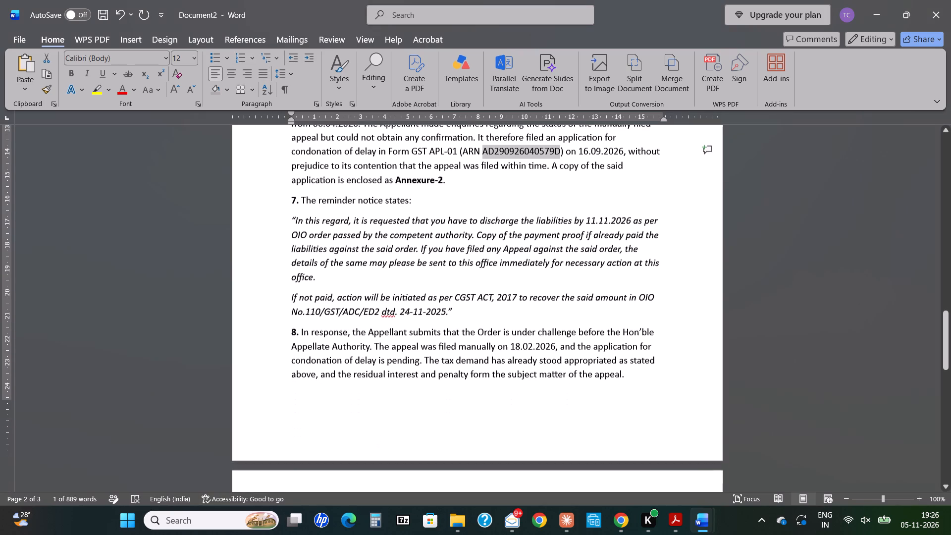
{"action": "scroll", "coordinate": [376, 340], "scroll_direction": "down", "scroll_amount": 1}
{"action": "key", "text": "alt+Tab"}
{"action": "key", "text": "alt+Tab"}
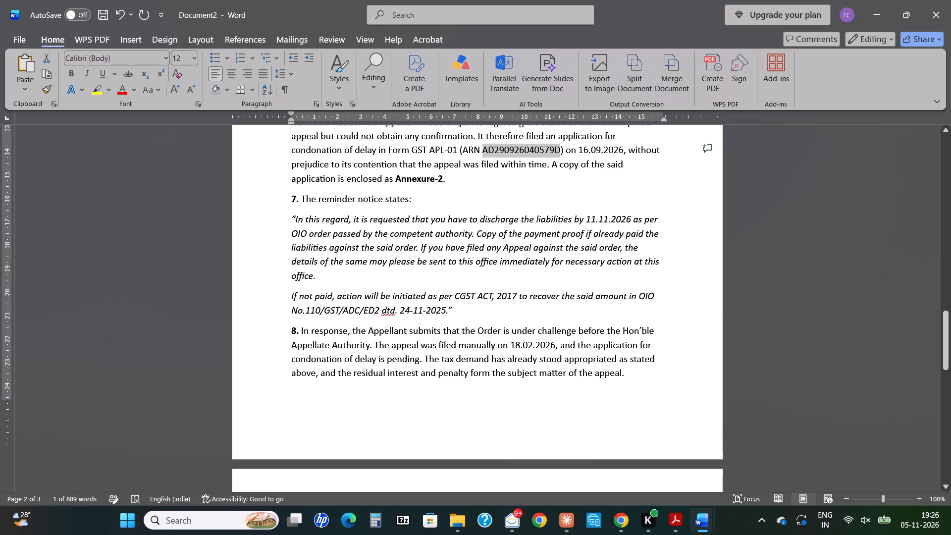
{"action": "key", "text": "alt+Tab"}
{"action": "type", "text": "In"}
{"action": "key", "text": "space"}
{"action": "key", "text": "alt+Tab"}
{"action": "left_click_drag", "start_coordinate": [311, 331], "coordinate": [544, 329]}
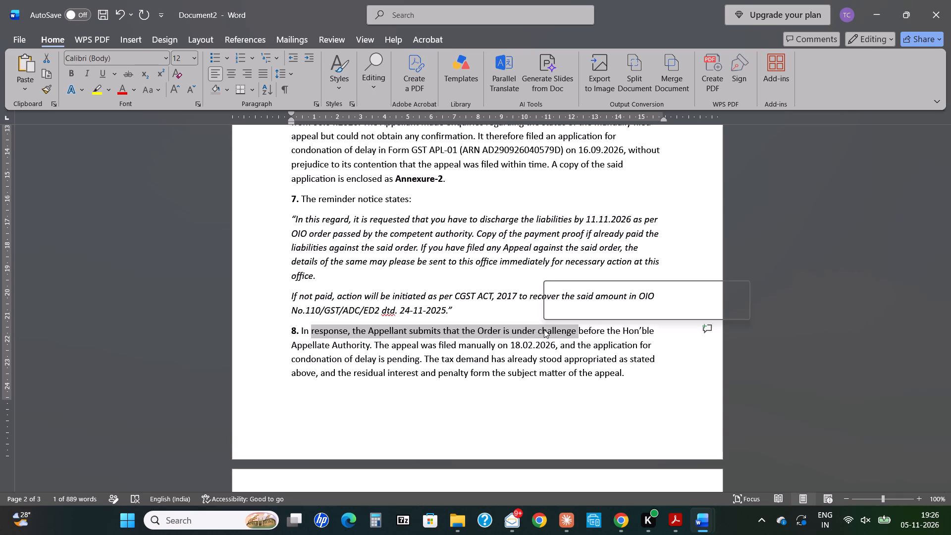
{"action": "key", "text": "alt+Tab"}
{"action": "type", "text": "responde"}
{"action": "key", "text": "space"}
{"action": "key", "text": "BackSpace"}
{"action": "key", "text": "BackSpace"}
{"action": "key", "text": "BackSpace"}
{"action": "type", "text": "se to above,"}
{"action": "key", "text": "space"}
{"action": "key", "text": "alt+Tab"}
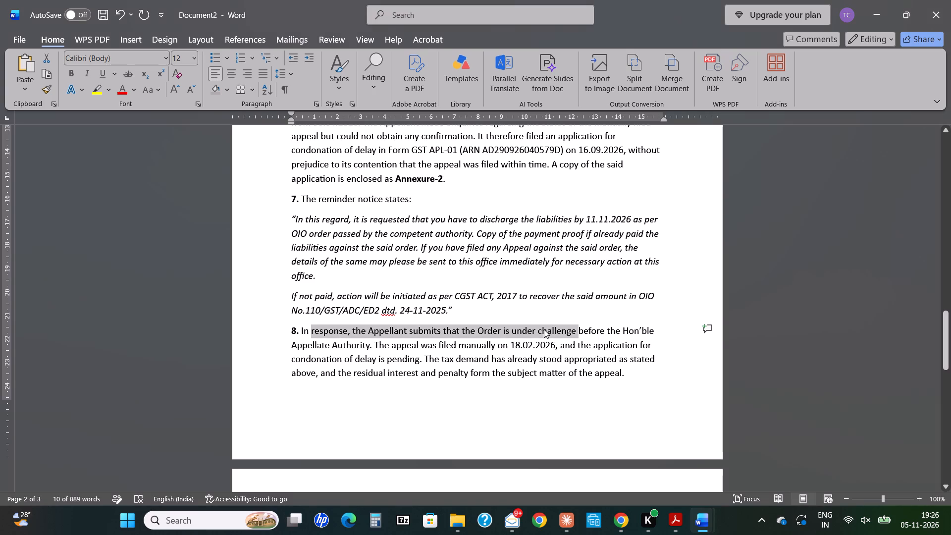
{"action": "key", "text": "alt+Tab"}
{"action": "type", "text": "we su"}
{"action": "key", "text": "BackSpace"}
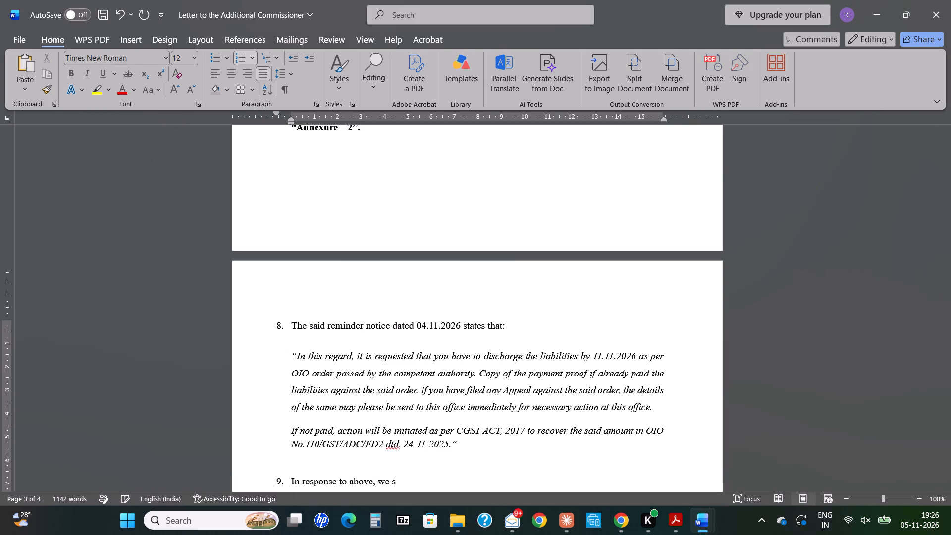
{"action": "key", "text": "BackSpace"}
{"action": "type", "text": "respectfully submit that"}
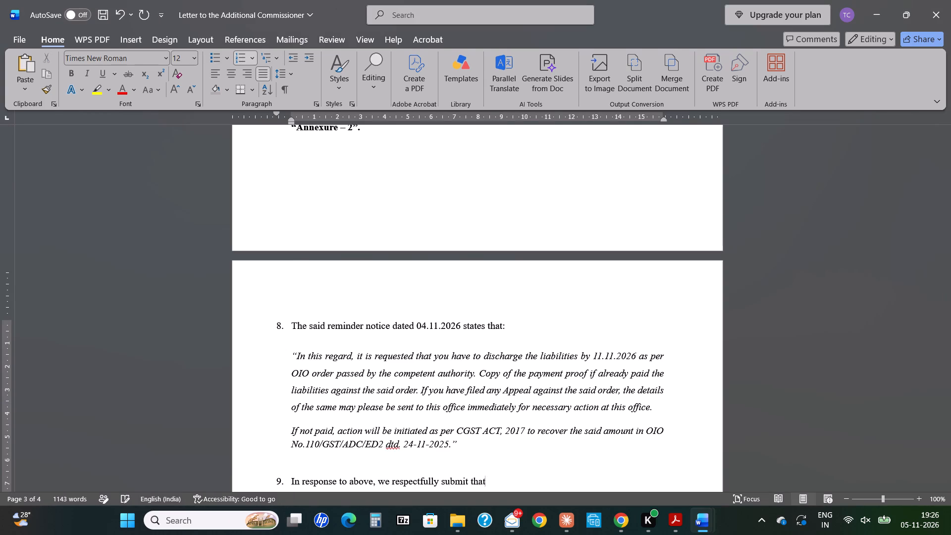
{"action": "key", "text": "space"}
Complete item 9's first sentence with "the Order is under challenge before the Hon'ble Appellate Authority.", following the draft.
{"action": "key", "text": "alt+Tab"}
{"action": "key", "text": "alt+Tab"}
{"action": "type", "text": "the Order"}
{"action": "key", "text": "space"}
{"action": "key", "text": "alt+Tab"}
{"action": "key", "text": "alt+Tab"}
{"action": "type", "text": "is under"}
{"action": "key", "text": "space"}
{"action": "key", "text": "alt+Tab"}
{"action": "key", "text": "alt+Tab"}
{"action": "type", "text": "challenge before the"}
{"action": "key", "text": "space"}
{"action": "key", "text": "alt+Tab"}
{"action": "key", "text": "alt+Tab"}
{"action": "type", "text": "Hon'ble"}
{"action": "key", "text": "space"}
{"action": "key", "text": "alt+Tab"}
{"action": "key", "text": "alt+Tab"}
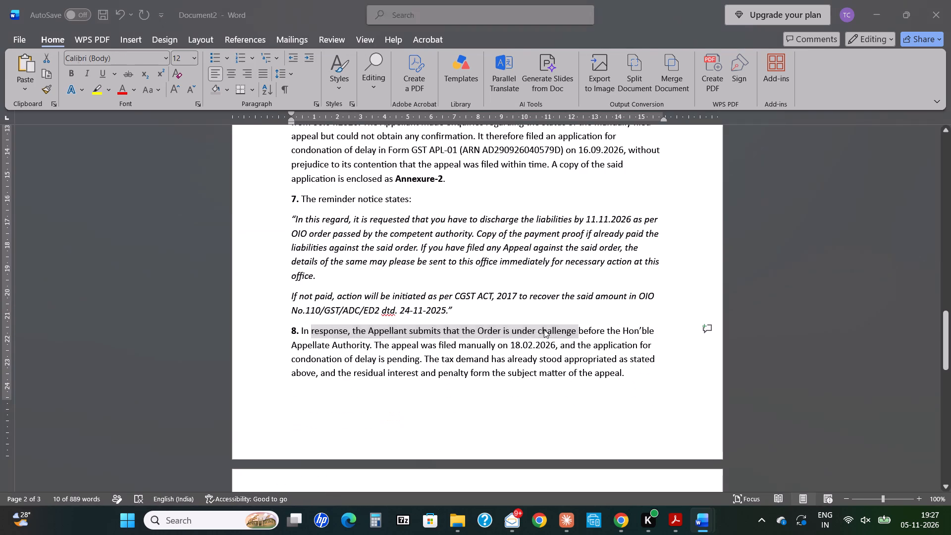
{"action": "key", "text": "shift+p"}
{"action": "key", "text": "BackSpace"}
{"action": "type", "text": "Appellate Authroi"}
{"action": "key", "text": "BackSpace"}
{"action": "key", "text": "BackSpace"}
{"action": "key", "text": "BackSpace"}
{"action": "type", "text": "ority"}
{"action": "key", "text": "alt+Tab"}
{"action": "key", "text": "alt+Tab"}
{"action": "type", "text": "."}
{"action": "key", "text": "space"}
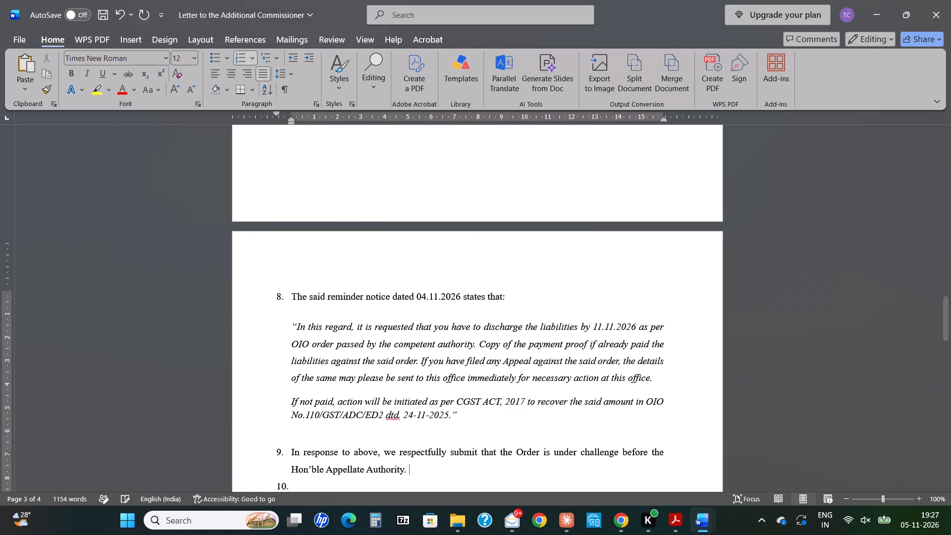
Copy the rest of draft paragraph 8, from "The appeal was filed manually", and paste it as plain text at item 9's end.
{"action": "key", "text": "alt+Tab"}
{"action": "left_click_drag", "start_coordinate": [374, 342], "coordinate": [589, 357]}
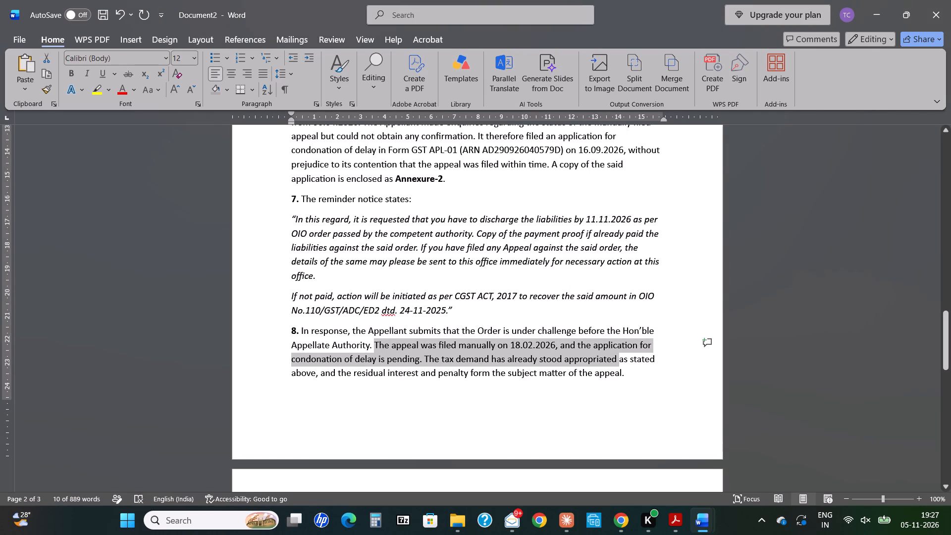
{"action": "left_click_drag", "start_coordinate": [589, 357], "coordinate": [588, 362]}
{"action": "left_click_drag", "start_coordinate": [588, 362], "coordinate": [614, 366]}
{"action": "left_click_drag", "start_coordinate": [614, 366], "coordinate": [624, 375]}
{"action": "key", "text": "ctrl+c"}
{"action": "key", "text": "alt+Tab"}
{"action": "key", "text": "ctrl+shift+v"}
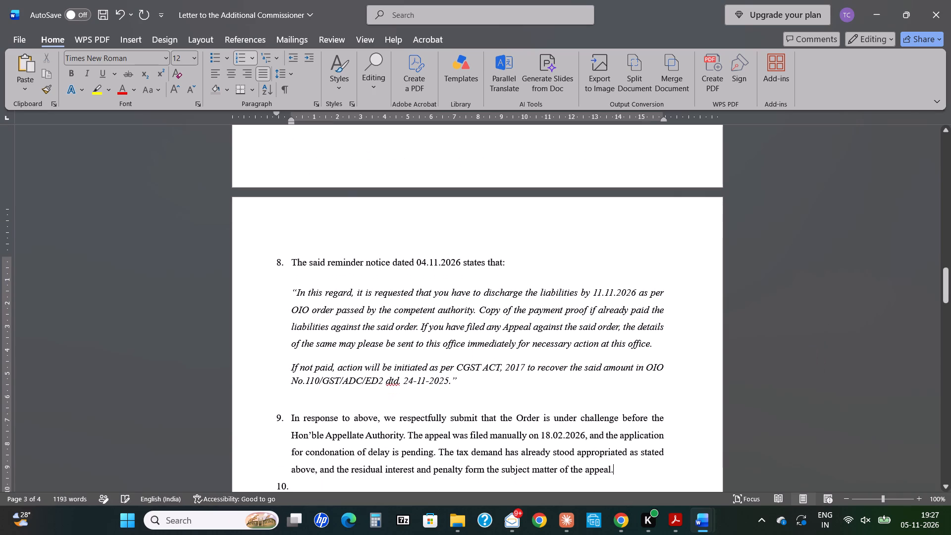
Add a blank unnumbered line after item 9.
{"action": "key", "text": "alt+Tab"}
{"action": "key", "text": "alt+Tab"}
{"action": "key", "text": "Return"}
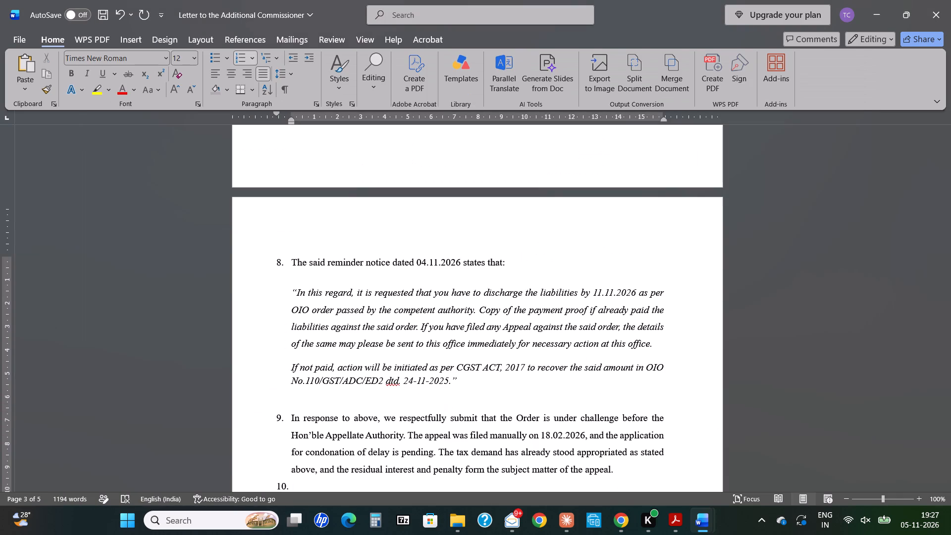
{"action": "key", "text": "BackSpace"}
Delete the superseded text from empty item 11 through the old attachment list ending at "Annexure-2", keeping empty item 10.
{"action": "key", "text": "Down"}
{"action": "key", "text": "alt+Tab"}
{"action": "scroll", "coordinate": [624, 375], "scroll_direction": "down", "scroll_amount": 1}
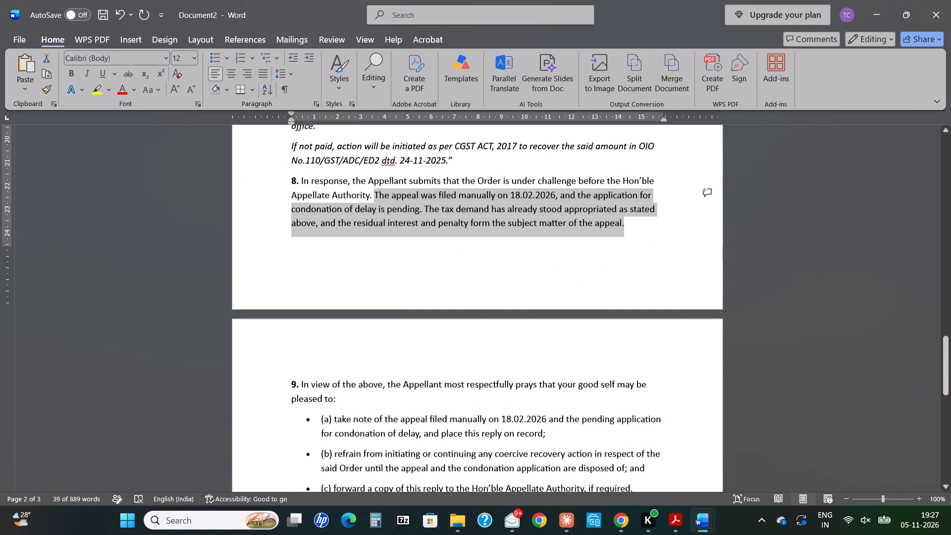
{"action": "key", "text": "alt+Tab"}
{"action": "scroll", "coordinate": [373, 374], "scroll_direction": "down", "scroll_amount": 2}
{"action": "scroll", "coordinate": [373, 374], "scroll_direction": "up", "scroll_amount": 1}
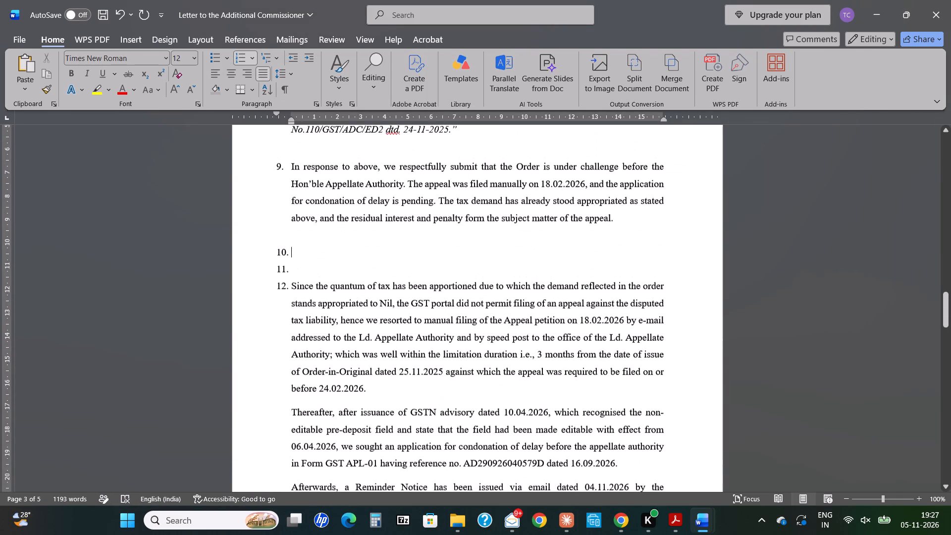
{"action": "key", "text": "ctrl+shift+Down"}
{"action": "key", "text": "ctrl+shift+Down"}
{"action": "key", "text": "ctrl+shift+Down"}
{"action": "key", "text": "ctrl+shift+Down"}
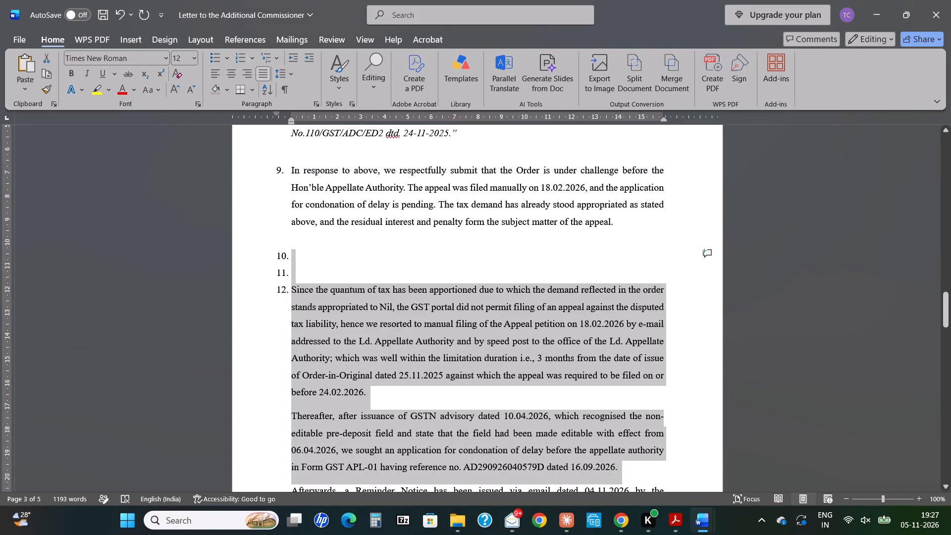
{"action": "key", "text": "Up"}
{"action": "key", "text": "Down"}
{"action": "key", "text": "Down"}
{"action": "key", "text": "ctrl+shift+Down"}
{"action": "key", "text": "ctrl+shift+Down"}
{"action": "key", "text": "ctrl+shift+Down"}
{"action": "key", "text": "ctrl+shift+Down"}
{"action": "key", "text": "ctrl+shift+Down"}
{"action": "key", "text": "ctrl+shift+Down"}
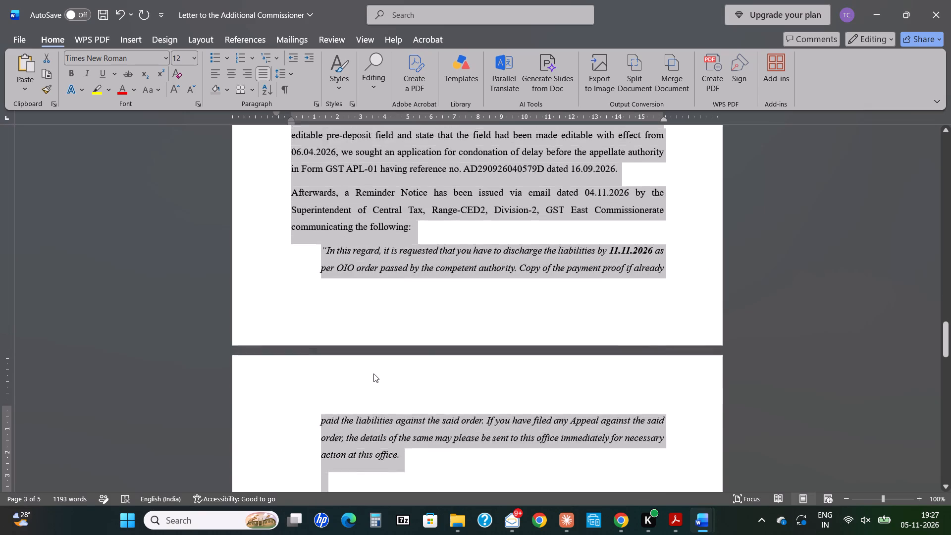
{"action": "key", "text": "ctrl+shift+Down"}
{"action": "key", "text": "ctrl+shift+Down"}
{"action": "key", "text": "ctrl+shift+Down"}
{"action": "key", "text": "ctrl+shift+Down"}
{"action": "key", "text": "ctrl+shift+Up"}
{"action": "key", "text": "ctrl+shift+Up"}
{"action": "key", "text": "ctrl+shift+Up"}
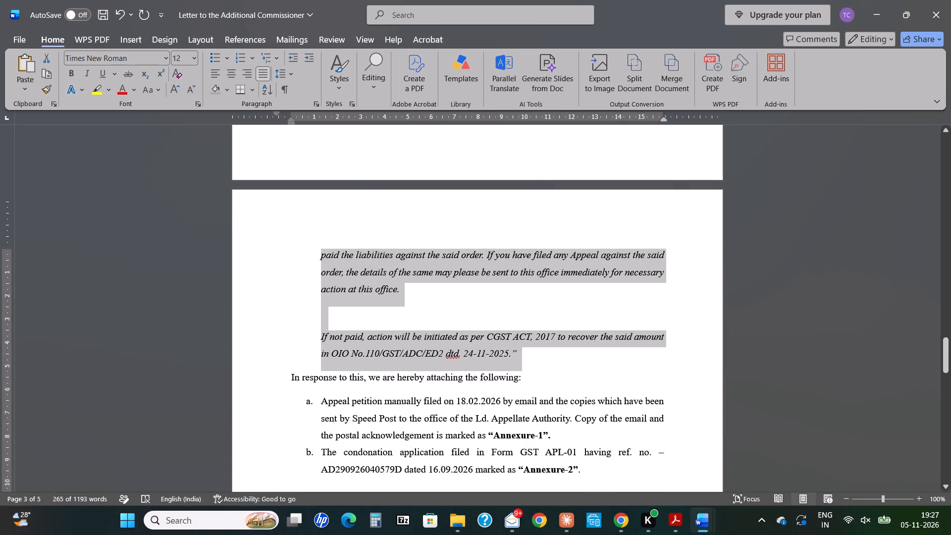
{"action": "key", "text": "ctrl+shift+Down"}
{"action": "key", "text": "ctrl+shift+Down"}
{"action": "key", "text": "ctrl+shift+Down"}
{"action": "key", "text": "ctrl+shift+Down"}
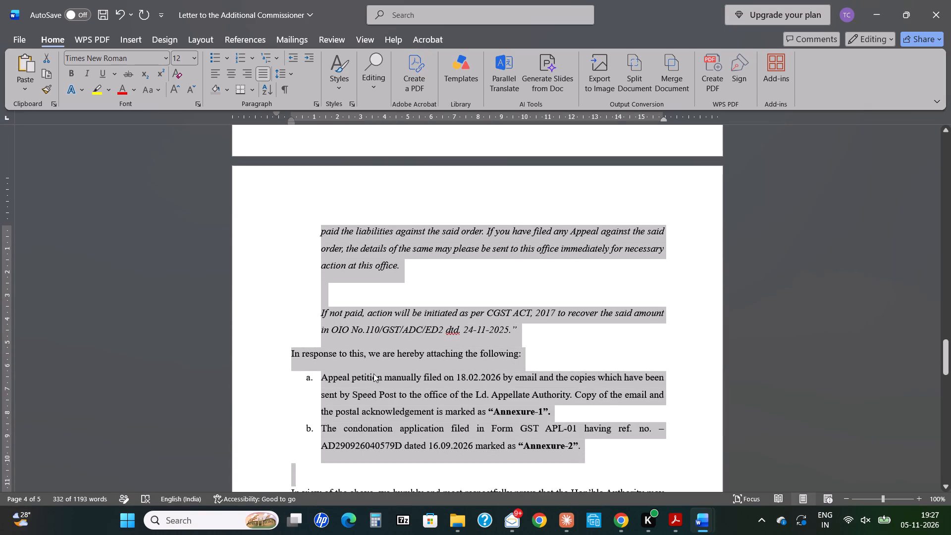
{"action": "key", "text": "ctrl+shift+Down"}
{"action": "key", "text": "ctrl+shift+Up"}
{"action": "key", "text": "ctrl+shift+Up"}
{"action": "key", "text": "Delete"}
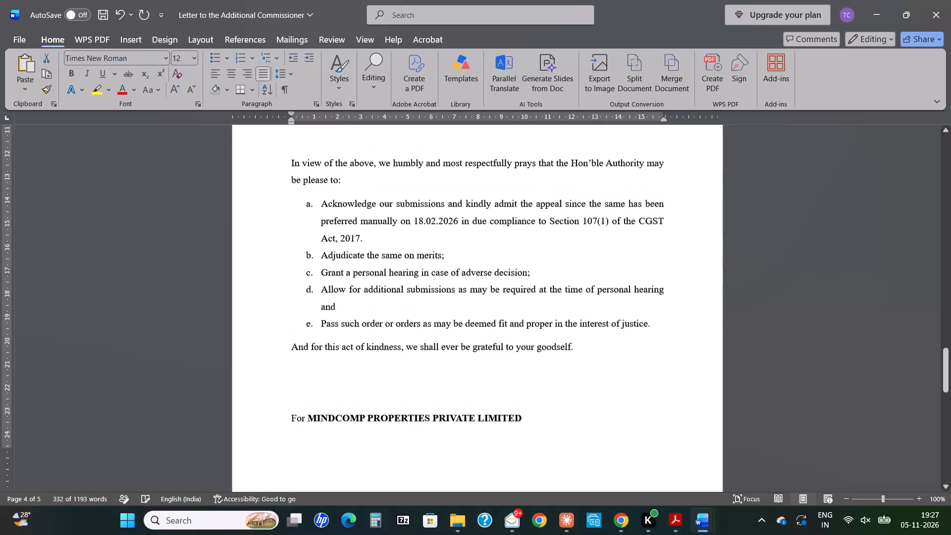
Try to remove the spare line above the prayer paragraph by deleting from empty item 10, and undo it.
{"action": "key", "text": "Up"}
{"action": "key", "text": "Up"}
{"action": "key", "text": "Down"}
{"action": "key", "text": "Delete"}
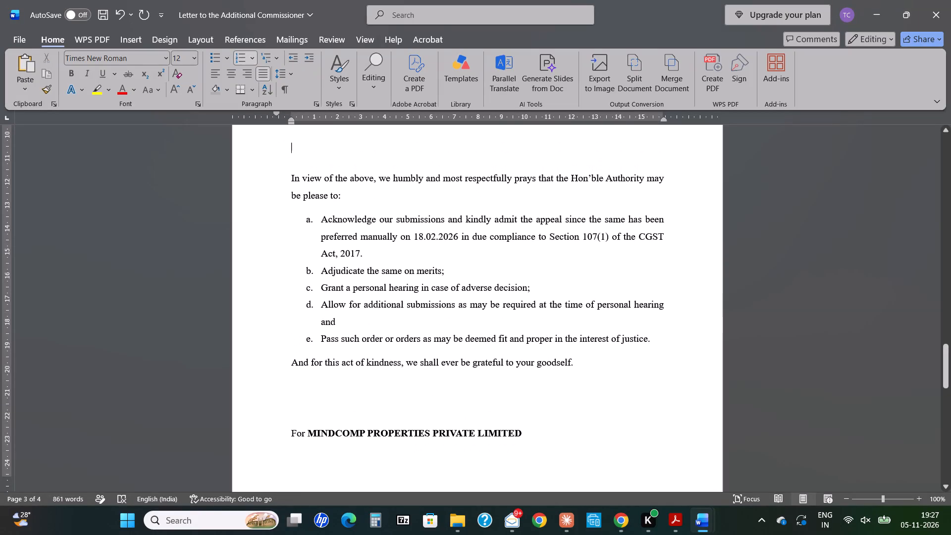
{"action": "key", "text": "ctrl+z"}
Remove the empty line below number 10 and join the "In view of the above" prayer paragraph to item 10.
{"action": "key", "text": "Right"}
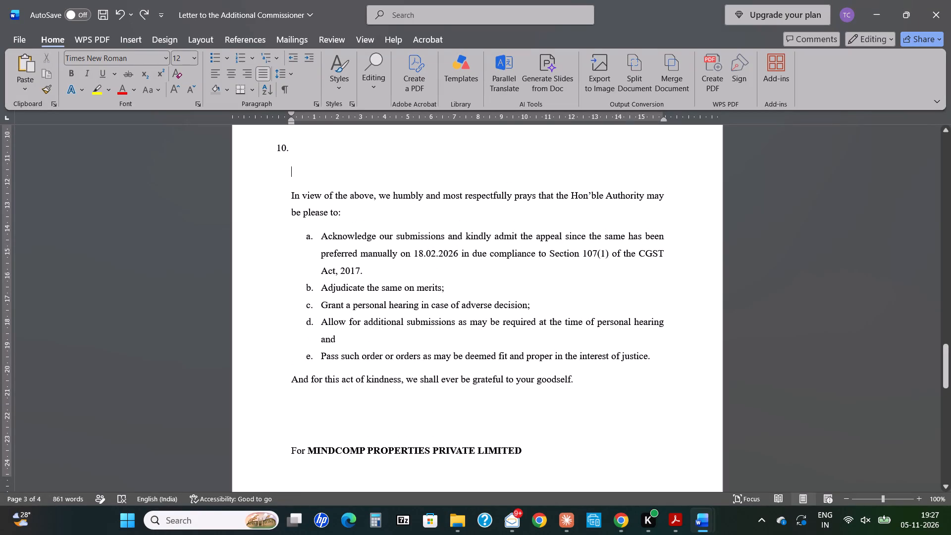
{"action": "key", "text": "BackSpace"}
{"action": "key", "text": "Delete"}
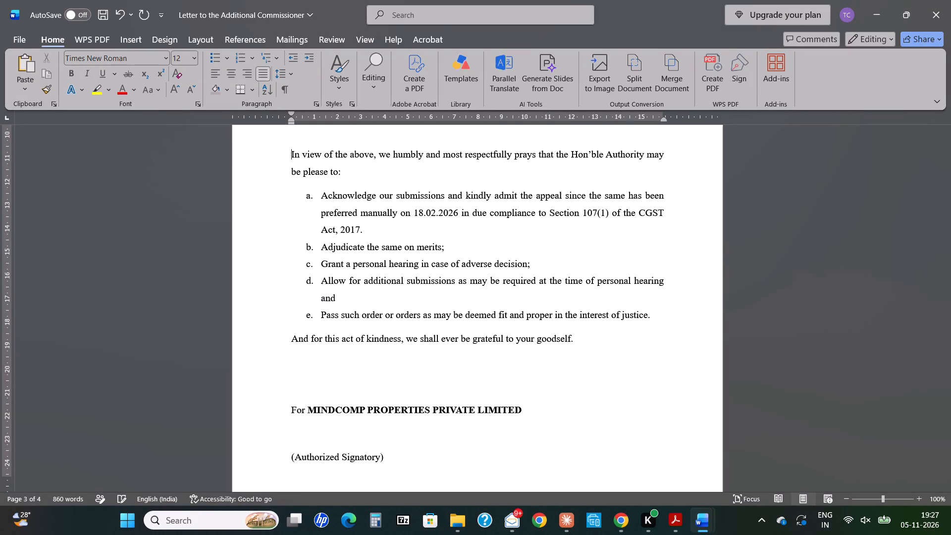
{"action": "key", "text": "ctrl+z"}
{"action": "key", "text": "Down"}
{"action": "key", "text": "Down"}
{"action": "key", "text": "BackSpace"}
{"action": "key", "text": "ctrl+z"}
{"action": "key", "text": "ctrl+Up"}
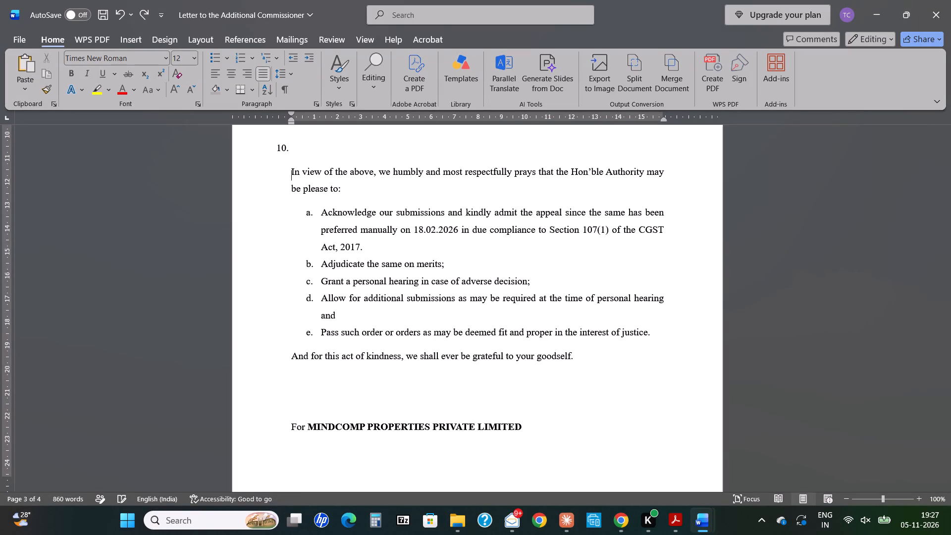
{"action": "key", "text": "BackSpace"}
Compare the prayer clauses in draft paragraphs 9 and 10 with the clauses under the letter's item 10.
{"action": "key", "text": "alt+Tab"}
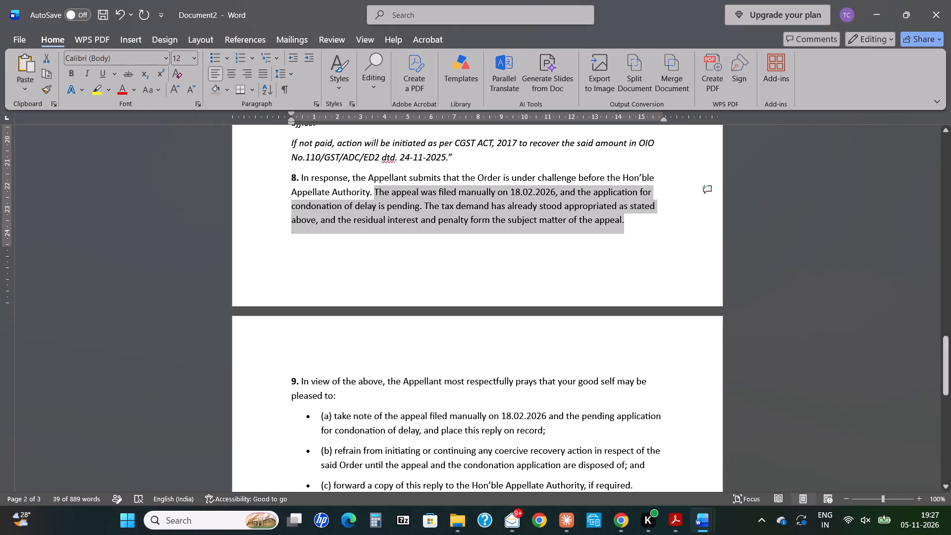
{"action": "scroll", "coordinate": [373, 374], "scroll_direction": "down", "scroll_amount": 1}
{"action": "key", "text": "alt+Tab"}
{"action": "key", "text": "alt+Tab"}
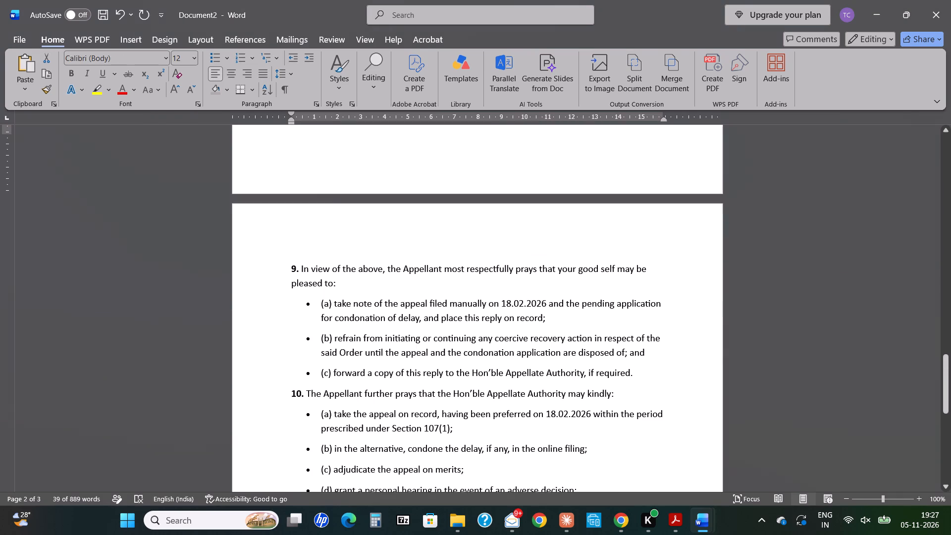
{"action": "key", "text": "alt+Tab"}
{"action": "key", "text": "alt+Tab"}
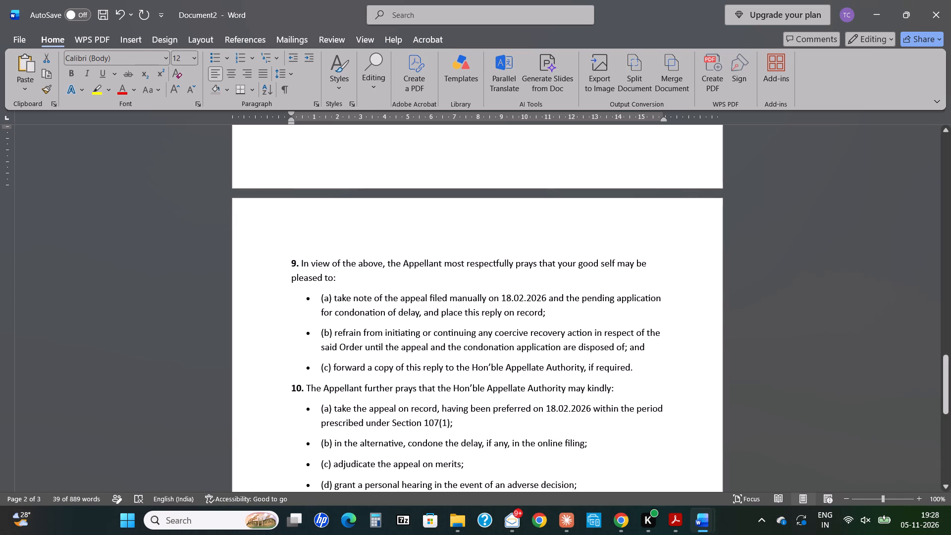
{"action": "scroll", "coordinate": [488, 370], "scroll_direction": "down", "scroll_amount": 1}
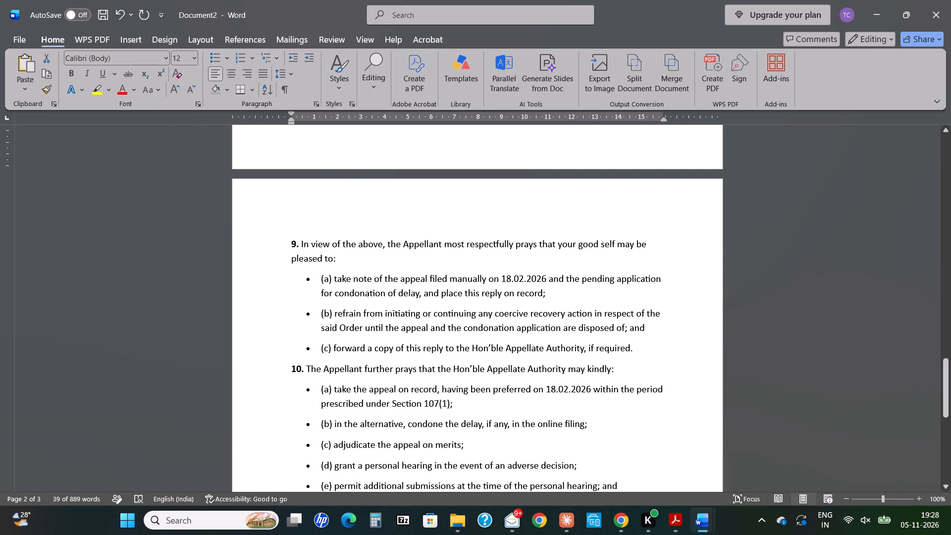
{"action": "key", "text": "alt+Tab"}
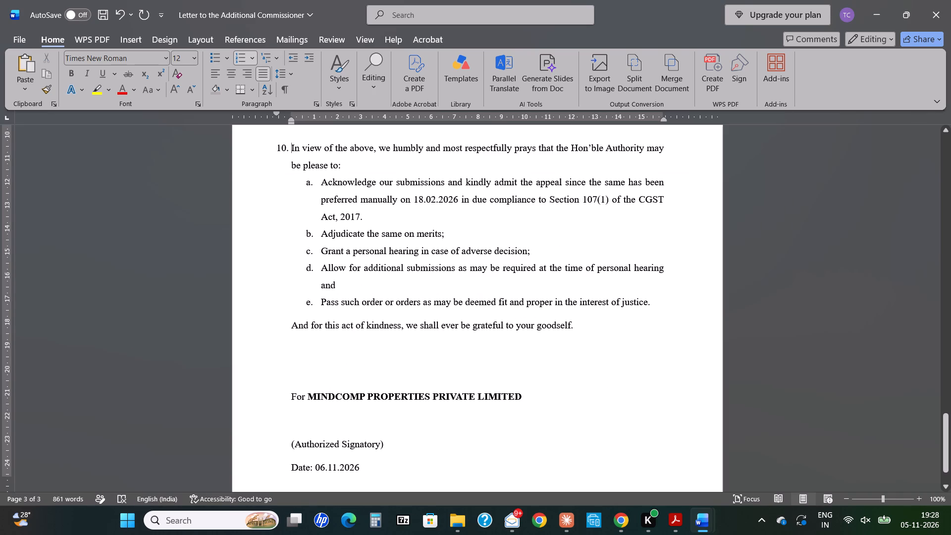
Insert a new clause c above the personal hearing clause, beginning "Refrain from initiating".
{"action": "left_click", "coordinate": [321, 251]}
{"action": "key", "text": "Return"}
{"action": "key", "text": "Up"}
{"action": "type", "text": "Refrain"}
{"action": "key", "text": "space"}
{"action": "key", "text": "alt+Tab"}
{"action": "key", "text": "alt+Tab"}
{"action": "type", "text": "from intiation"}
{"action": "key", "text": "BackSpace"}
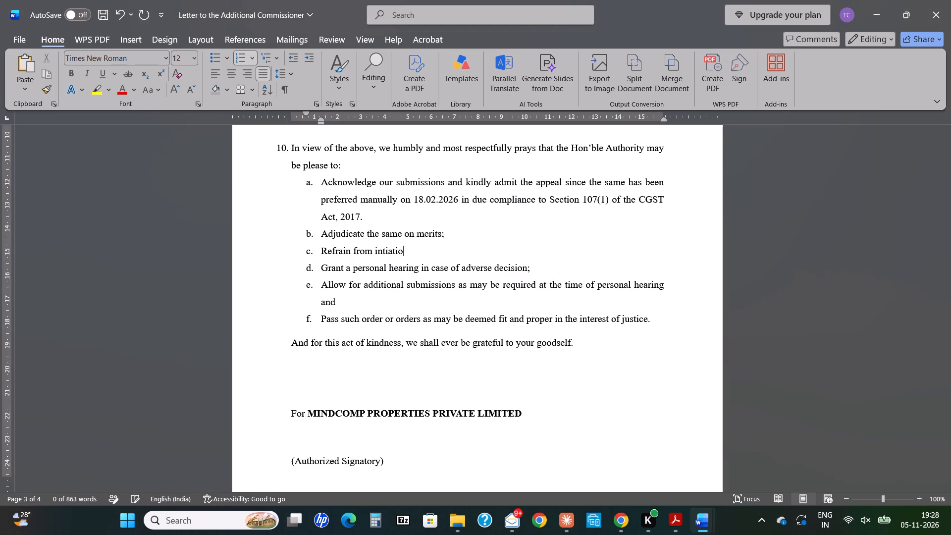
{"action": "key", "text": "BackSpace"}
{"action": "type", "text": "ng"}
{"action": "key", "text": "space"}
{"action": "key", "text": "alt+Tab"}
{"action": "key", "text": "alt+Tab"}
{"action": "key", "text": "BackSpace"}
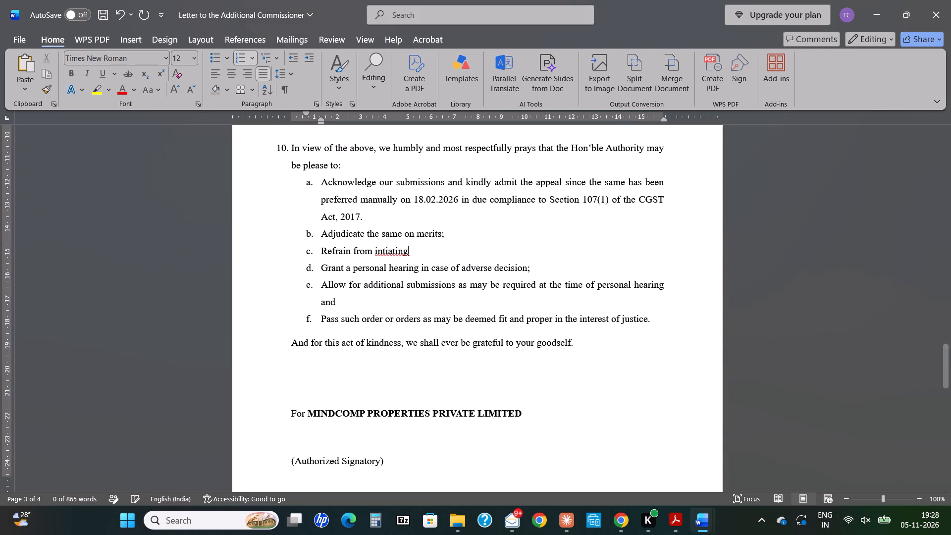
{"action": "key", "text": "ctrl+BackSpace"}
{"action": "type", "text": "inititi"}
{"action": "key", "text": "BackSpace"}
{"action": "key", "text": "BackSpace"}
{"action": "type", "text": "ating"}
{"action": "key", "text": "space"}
Continue clause c with "or continuing any coercive action", referring to clause (b) of draft paragraph 9.
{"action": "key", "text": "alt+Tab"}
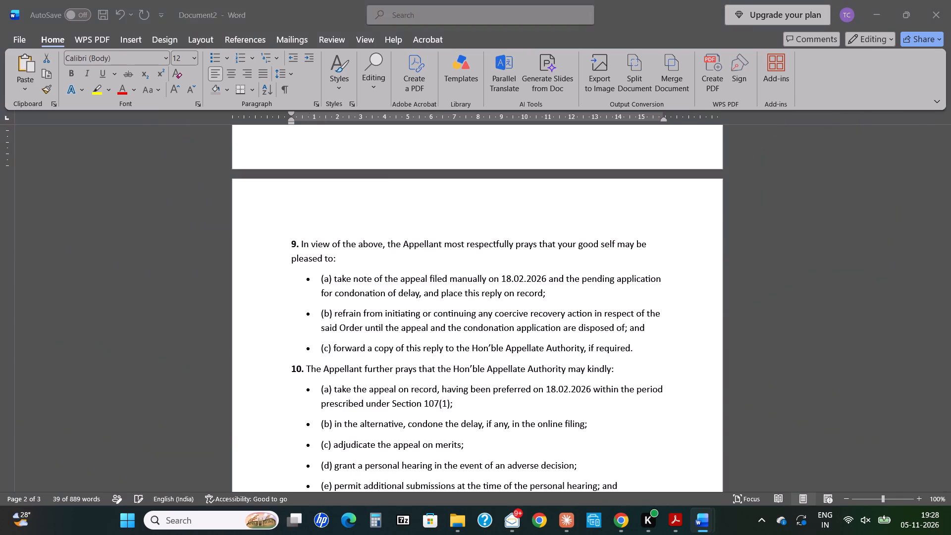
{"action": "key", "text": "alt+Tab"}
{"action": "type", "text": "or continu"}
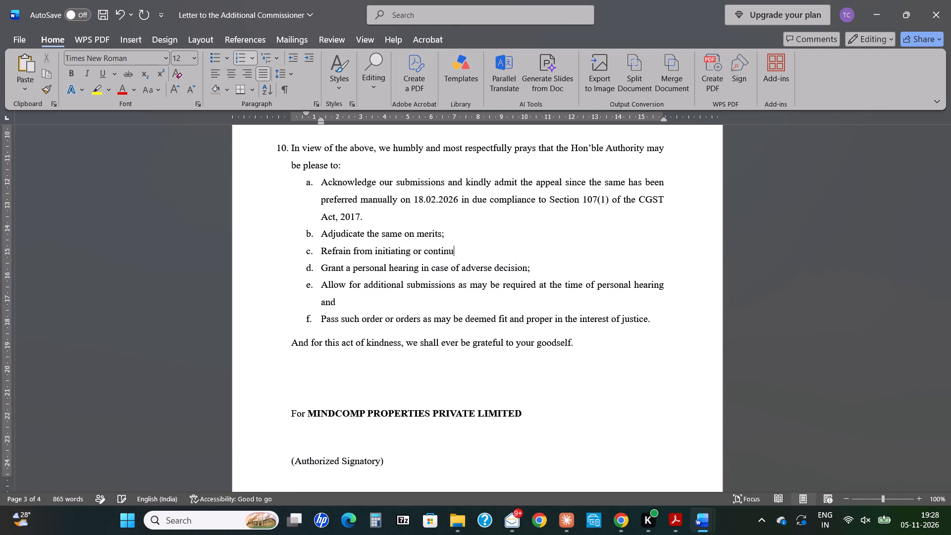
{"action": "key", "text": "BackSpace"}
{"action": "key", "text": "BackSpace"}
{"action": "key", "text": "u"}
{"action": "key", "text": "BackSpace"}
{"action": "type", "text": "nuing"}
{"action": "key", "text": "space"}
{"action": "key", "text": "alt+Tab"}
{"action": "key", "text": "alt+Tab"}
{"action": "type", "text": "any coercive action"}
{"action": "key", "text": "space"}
Reword the end of clause c as "any recovery", replacing "action" and dropping "coercive".
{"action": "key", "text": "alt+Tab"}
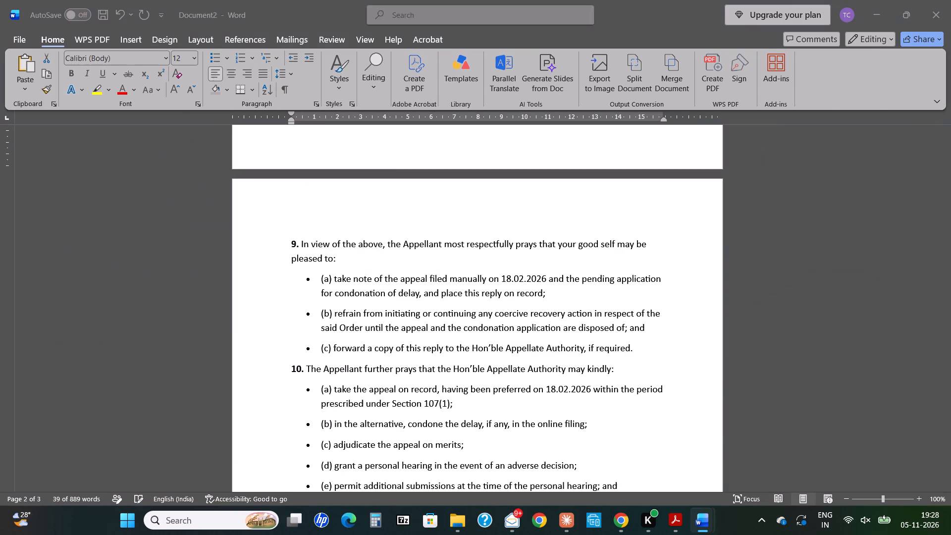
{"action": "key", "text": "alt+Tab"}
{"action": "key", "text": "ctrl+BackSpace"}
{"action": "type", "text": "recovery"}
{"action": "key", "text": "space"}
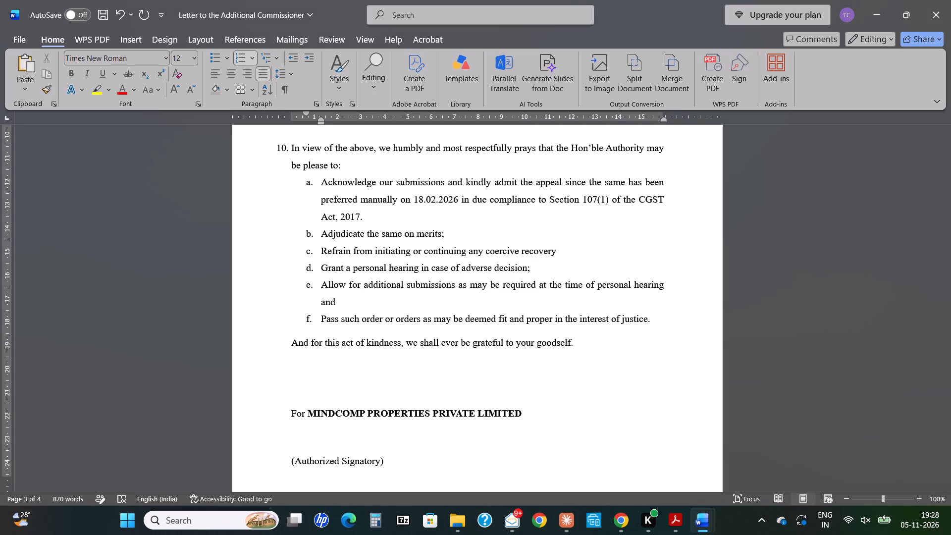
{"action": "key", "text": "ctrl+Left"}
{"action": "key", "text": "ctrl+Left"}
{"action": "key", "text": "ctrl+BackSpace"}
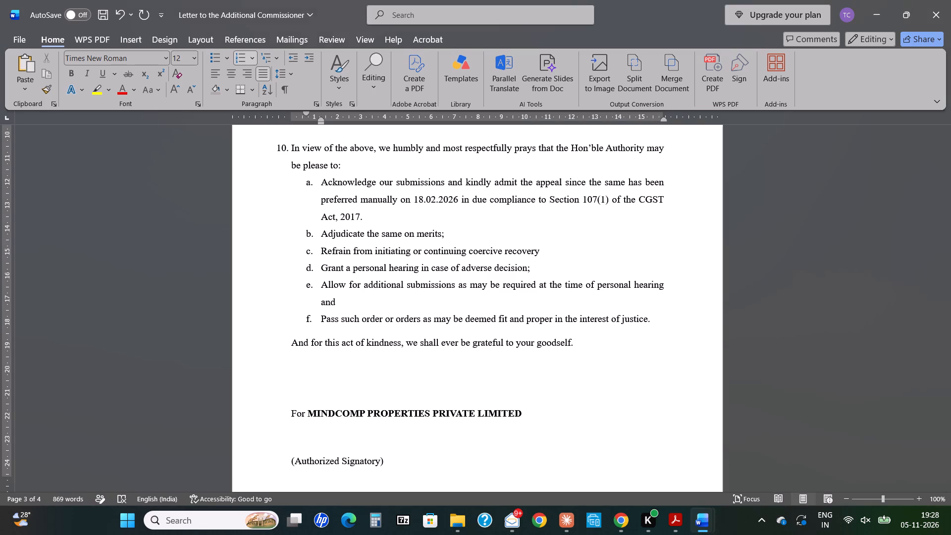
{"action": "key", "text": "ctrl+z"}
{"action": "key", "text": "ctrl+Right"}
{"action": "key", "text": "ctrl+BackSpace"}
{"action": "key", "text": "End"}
Continue clause c with "proceedings in respect of the".
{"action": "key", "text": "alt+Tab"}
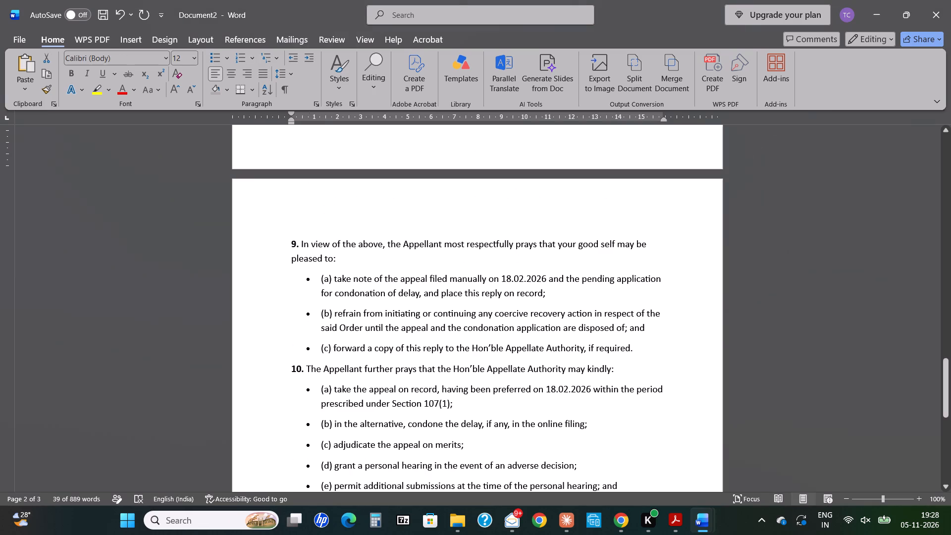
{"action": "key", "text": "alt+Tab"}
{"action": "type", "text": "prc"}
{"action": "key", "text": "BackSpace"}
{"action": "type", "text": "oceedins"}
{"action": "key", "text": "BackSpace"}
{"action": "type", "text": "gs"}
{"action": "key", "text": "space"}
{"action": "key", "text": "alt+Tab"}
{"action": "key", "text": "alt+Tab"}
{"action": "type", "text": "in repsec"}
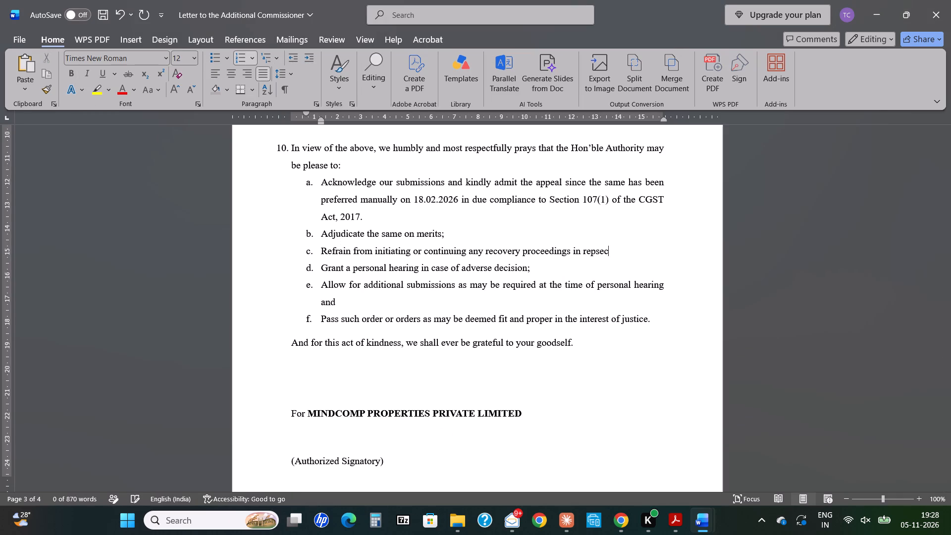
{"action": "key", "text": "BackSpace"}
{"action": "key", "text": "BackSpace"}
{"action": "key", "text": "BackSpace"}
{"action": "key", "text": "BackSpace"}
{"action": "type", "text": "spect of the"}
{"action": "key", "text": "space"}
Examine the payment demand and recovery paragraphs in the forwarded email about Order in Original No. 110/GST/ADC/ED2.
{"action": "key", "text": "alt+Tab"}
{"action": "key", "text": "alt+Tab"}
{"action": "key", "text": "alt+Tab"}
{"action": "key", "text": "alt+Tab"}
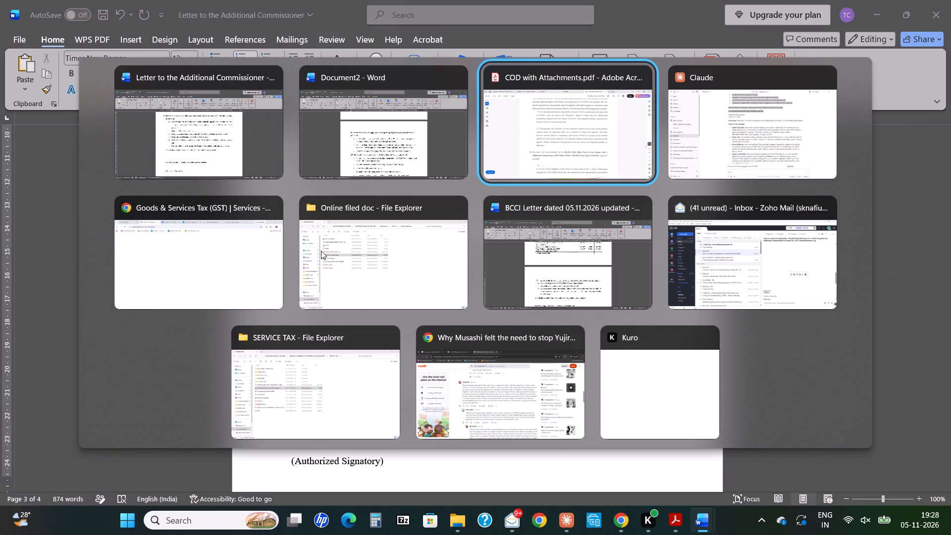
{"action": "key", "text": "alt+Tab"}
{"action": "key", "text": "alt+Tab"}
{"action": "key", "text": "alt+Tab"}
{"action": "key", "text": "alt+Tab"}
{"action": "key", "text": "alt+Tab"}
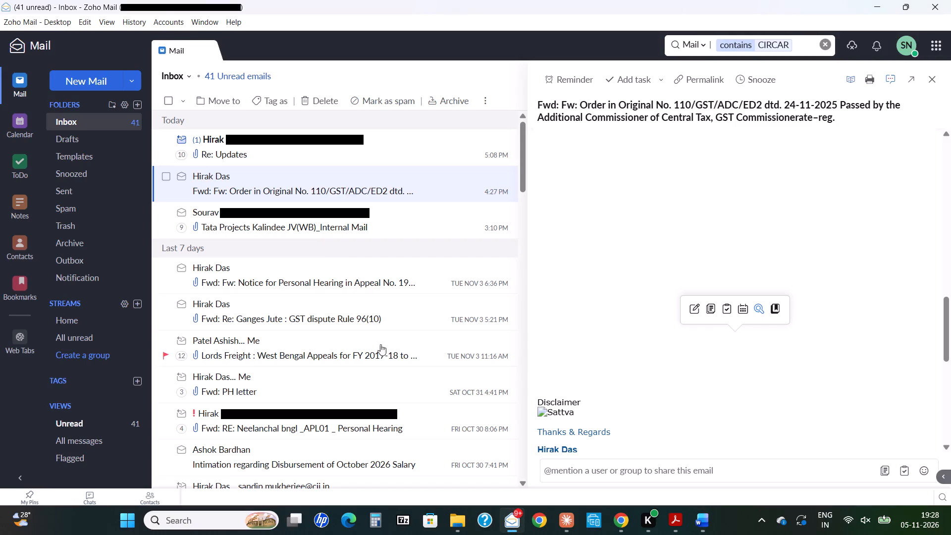
{"action": "scroll", "coordinate": [715, 331], "scroll_direction": "up", "scroll_amount": 4}
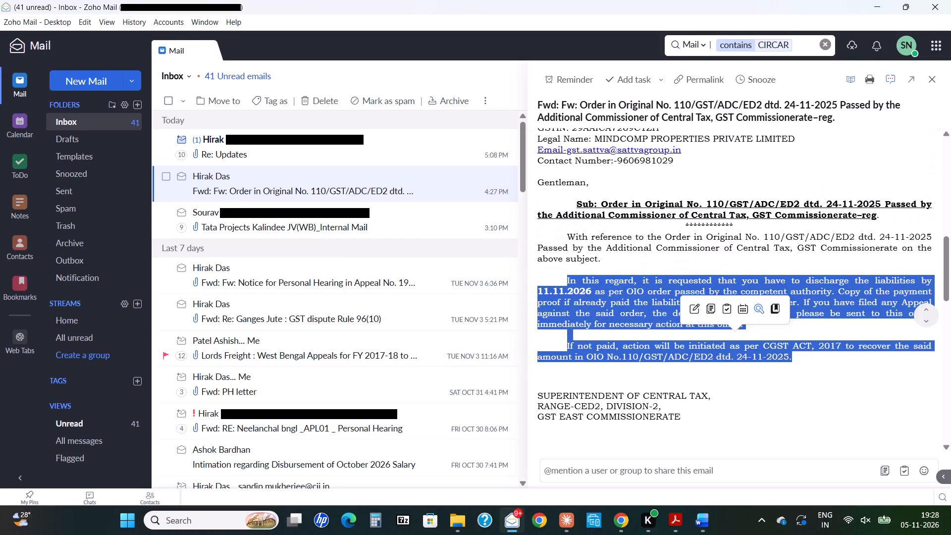
{"action": "left_click", "coordinate": [708, 351]}
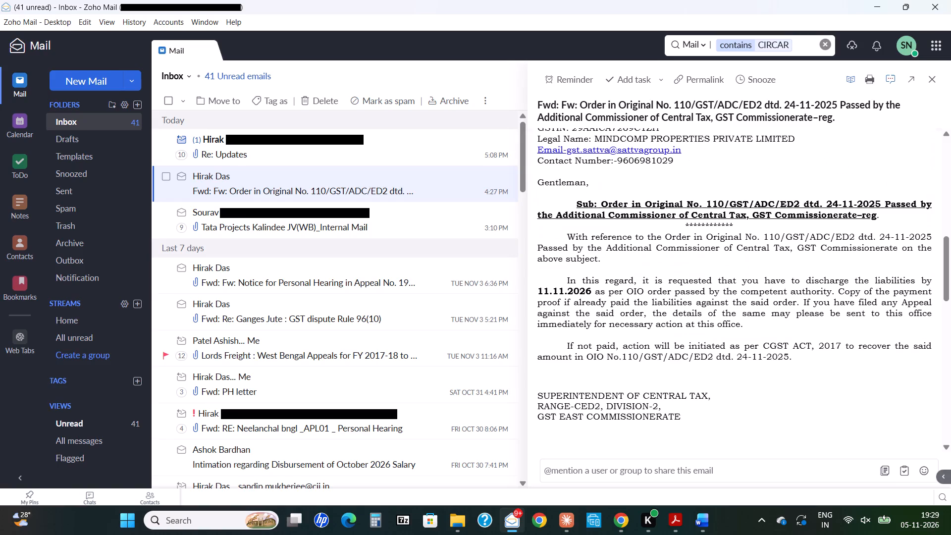
{"action": "key", "text": "alt+Tab"}
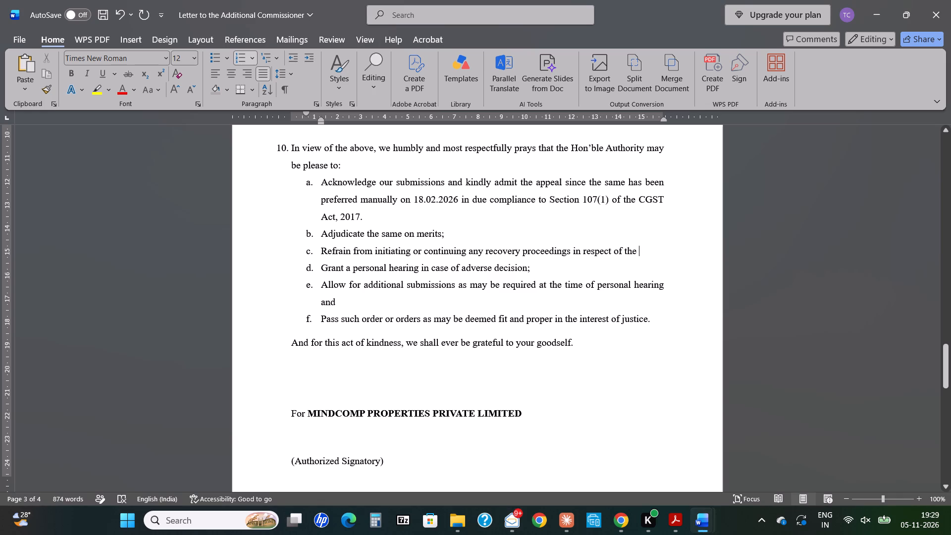
{"action": "key", "text": "alt+Tab"}
{"action": "key", "text": "alt+Tab"}
Complete the reference in clause c with "said order".
{"action": "key", "text": "alt+Tab"}
{"action": "key", "text": "alt+Tab"}
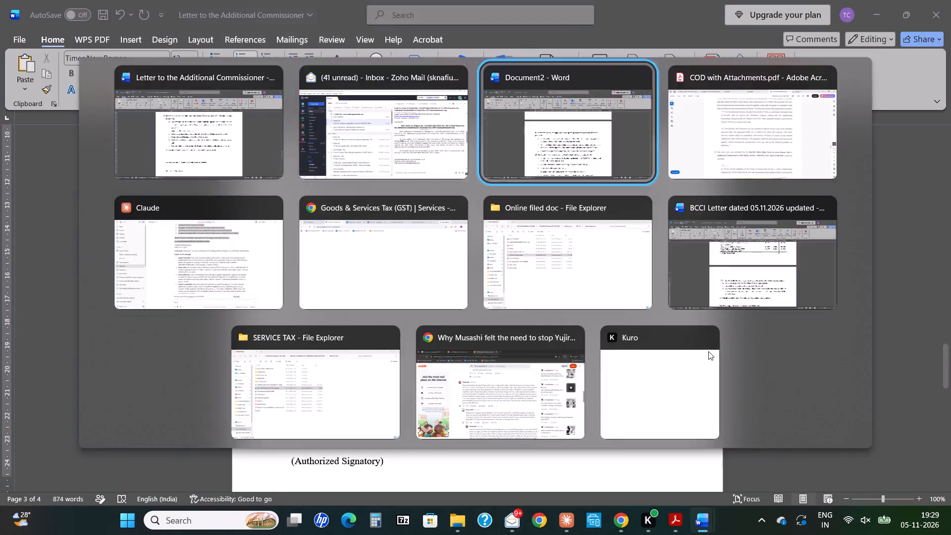
{"action": "key", "text": "alt+Tab"}
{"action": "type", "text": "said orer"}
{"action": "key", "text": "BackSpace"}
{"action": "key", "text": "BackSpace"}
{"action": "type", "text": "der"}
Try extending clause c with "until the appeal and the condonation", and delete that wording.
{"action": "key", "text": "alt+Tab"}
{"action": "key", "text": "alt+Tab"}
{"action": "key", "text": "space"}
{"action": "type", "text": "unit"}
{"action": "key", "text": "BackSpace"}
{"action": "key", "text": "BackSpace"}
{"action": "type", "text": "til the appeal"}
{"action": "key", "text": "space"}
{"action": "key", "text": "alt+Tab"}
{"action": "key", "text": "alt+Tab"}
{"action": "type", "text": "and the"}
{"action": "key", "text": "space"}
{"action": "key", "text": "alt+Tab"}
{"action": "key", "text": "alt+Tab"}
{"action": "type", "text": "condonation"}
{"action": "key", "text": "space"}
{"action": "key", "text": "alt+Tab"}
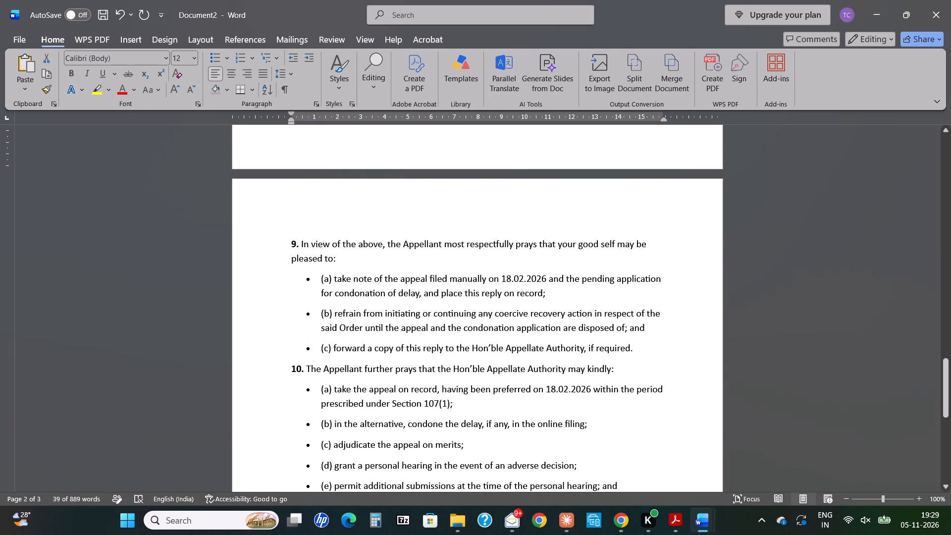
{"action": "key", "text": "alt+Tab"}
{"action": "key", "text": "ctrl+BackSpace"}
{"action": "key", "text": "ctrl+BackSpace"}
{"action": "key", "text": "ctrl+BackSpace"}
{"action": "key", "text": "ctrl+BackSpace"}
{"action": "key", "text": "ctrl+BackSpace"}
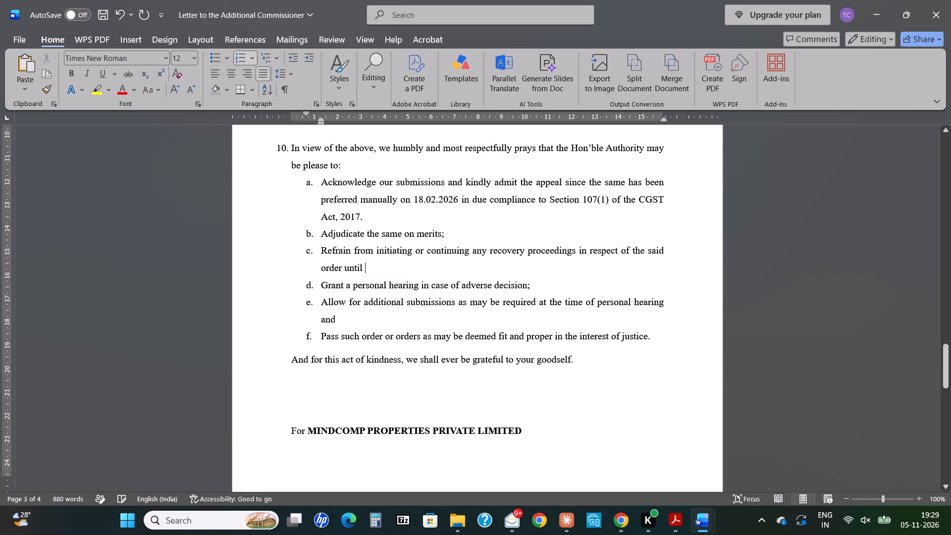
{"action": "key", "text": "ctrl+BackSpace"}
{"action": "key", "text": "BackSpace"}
End clause c with a semicolon after "said order".
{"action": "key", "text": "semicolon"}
Add a "CC to:" line below the date at the end of the letter.
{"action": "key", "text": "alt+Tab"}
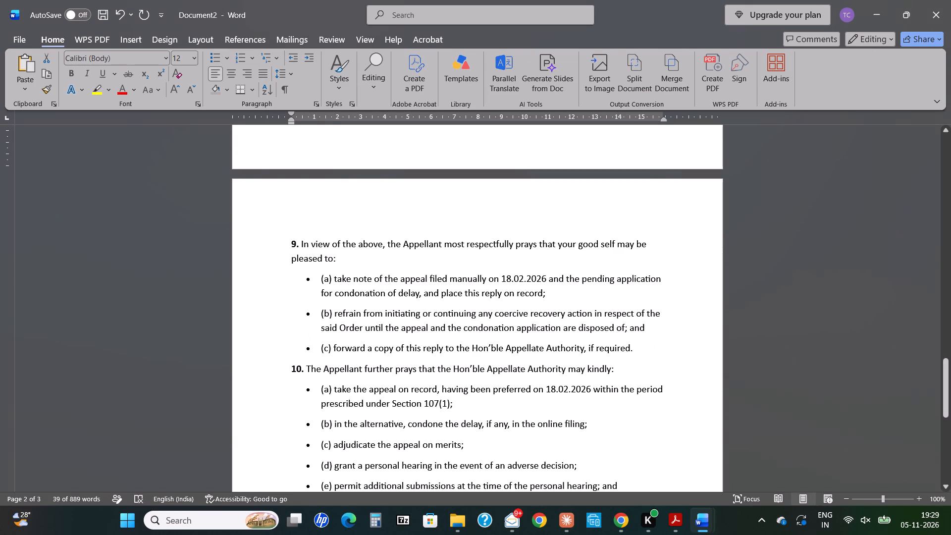
{"action": "scroll", "coordinate": [708, 351], "scroll_direction": "down", "scroll_amount": 1}
{"action": "key", "text": "alt+Tab"}
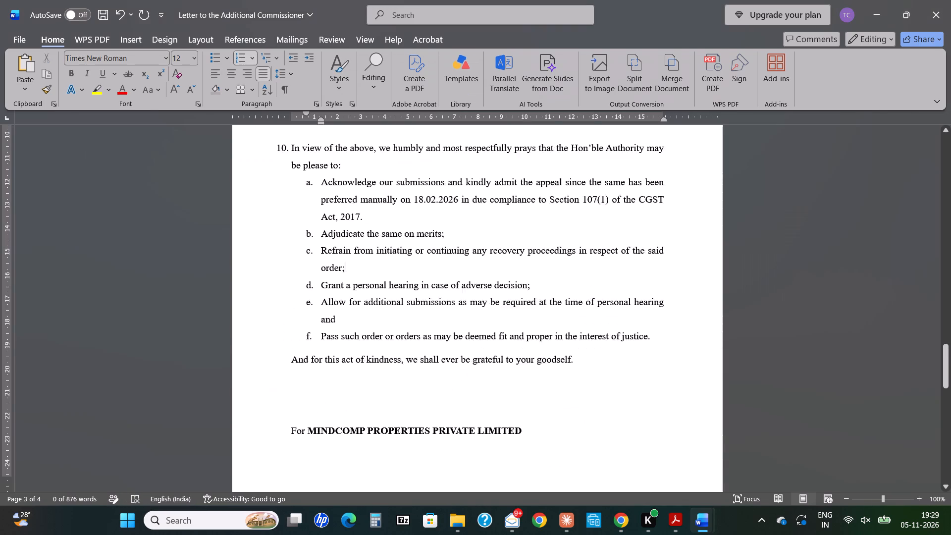
{"action": "scroll", "coordinate": [677, 373], "scroll_direction": "down", "scroll_amount": 1}
{"action": "key", "text": "alt+Tab"}
{"action": "key", "text": "alt+Tab"}
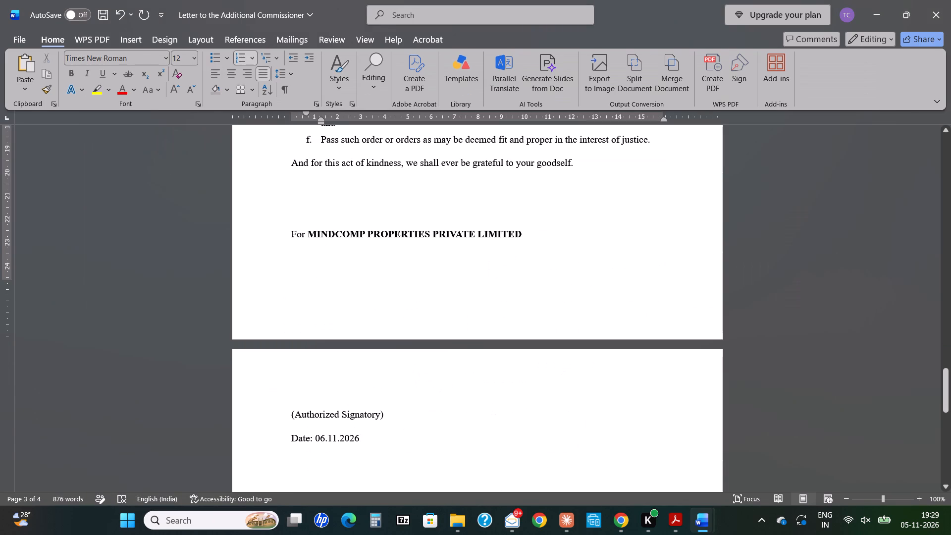
{"action": "left_click", "coordinate": [367, 462]}
{"action": "key", "text": "Return"}
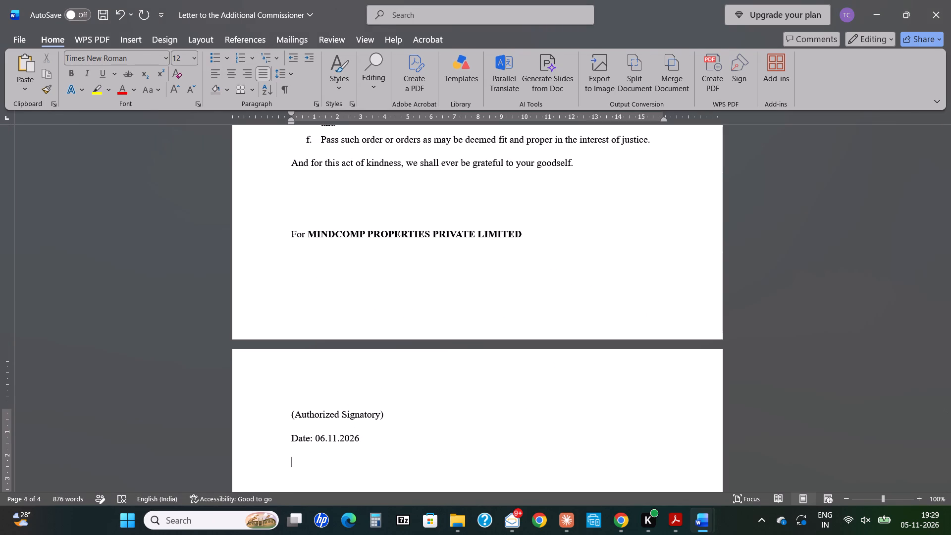
{"action": "scroll", "coordinate": [367, 462], "scroll_direction": "up", "scroll_amount": 2}
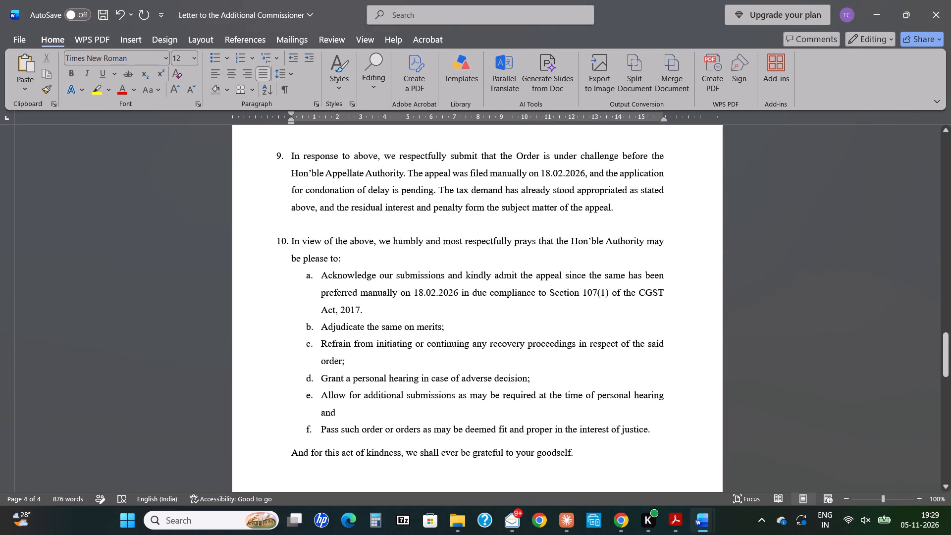
{"action": "scroll", "coordinate": [367, 462], "scroll_direction": "down", "scroll_amount": 1}
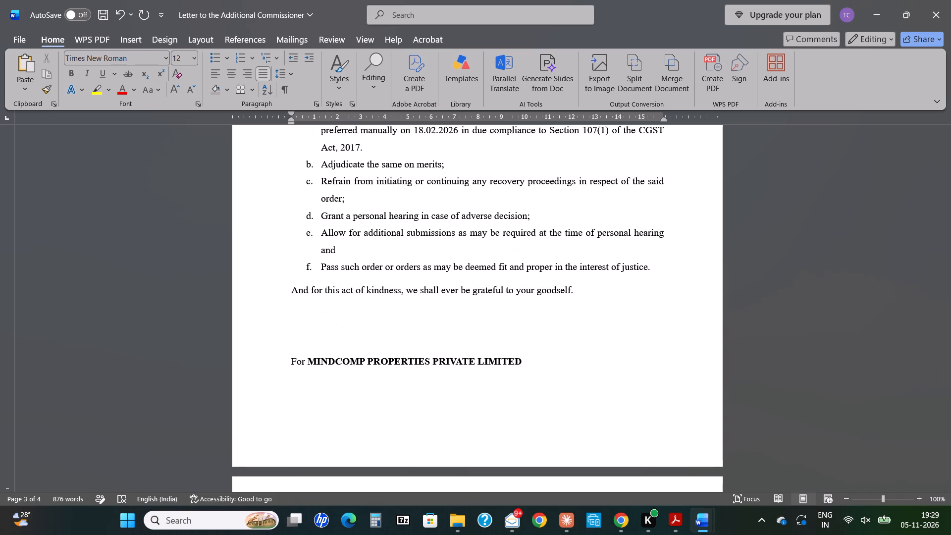
{"action": "scroll", "coordinate": [367, 462], "scroll_direction": "down", "scroll_amount": 1}
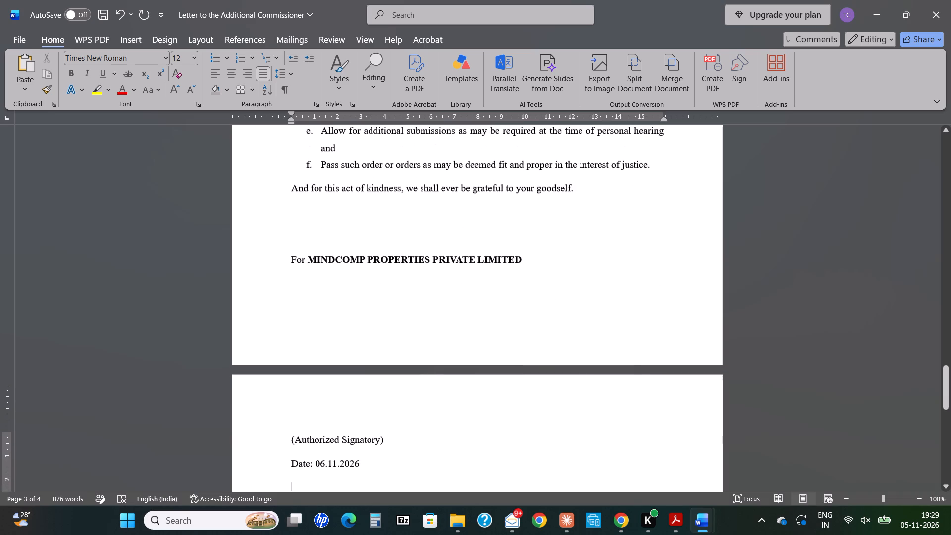
{"action": "scroll", "coordinate": [375, 451], "scroll_direction": "down", "scroll_amount": 1}
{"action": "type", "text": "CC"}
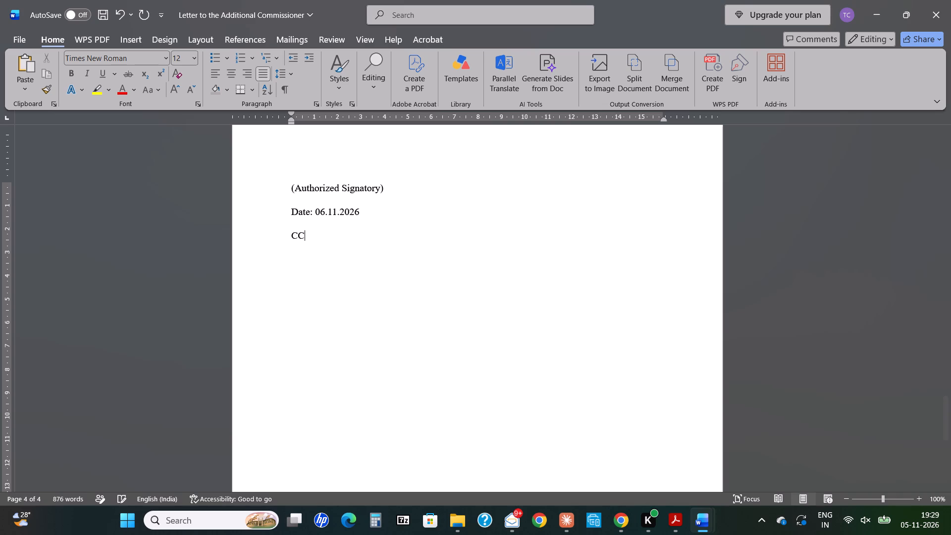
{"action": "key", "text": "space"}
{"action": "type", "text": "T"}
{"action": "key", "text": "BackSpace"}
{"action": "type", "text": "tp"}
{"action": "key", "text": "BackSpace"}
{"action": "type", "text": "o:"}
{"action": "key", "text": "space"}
Check the Superintendent's signature block in the order email in Zoho Mail, and start the letter's addressee line below "CC to:" with "The".
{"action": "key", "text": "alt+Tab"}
{"action": "scroll", "coordinate": [378, 351], "scroll_direction": "down", "scroll_amount": 1}
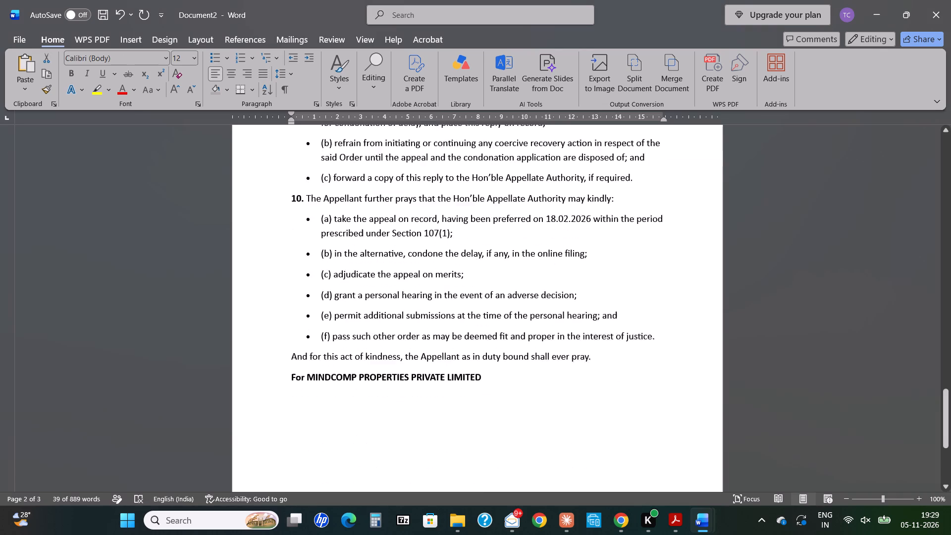
{"action": "key", "text": "alt+Tab"}
{"action": "key", "text": "alt+Tab"}
{"action": "key", "text": "alt+Tab"}
{"action": "scroll", "coordinate": [576, 402], "scroll_direction": "down", "scroll_amount": 1}
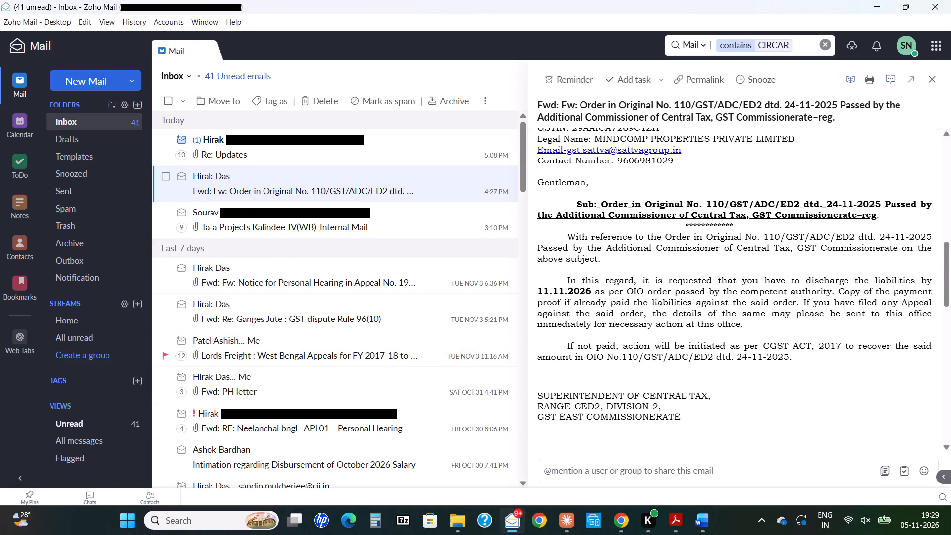
{"action": "scroll", "coordinate": [576, 402], "scroll_direction": "down", "scroll_amount": 1}
{"action": "key", "text": "alt+Tab"}
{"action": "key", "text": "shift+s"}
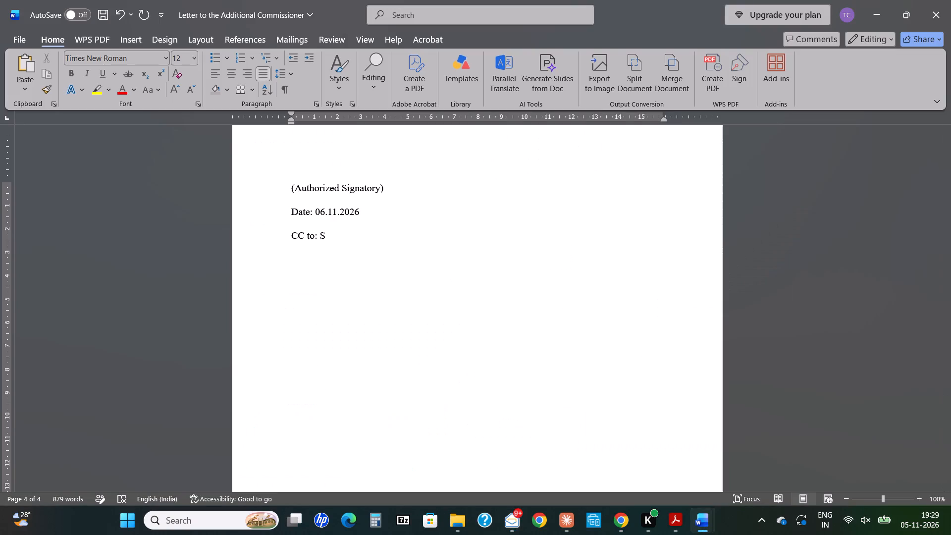
{"action": "key", "text": "BackSpace"}
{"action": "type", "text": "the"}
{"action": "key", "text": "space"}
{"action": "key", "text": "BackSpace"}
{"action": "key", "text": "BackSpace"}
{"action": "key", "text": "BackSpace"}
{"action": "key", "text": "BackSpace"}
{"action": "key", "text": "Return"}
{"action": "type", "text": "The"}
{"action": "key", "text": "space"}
Insert two blank lines between the date and the "CC to:" line.
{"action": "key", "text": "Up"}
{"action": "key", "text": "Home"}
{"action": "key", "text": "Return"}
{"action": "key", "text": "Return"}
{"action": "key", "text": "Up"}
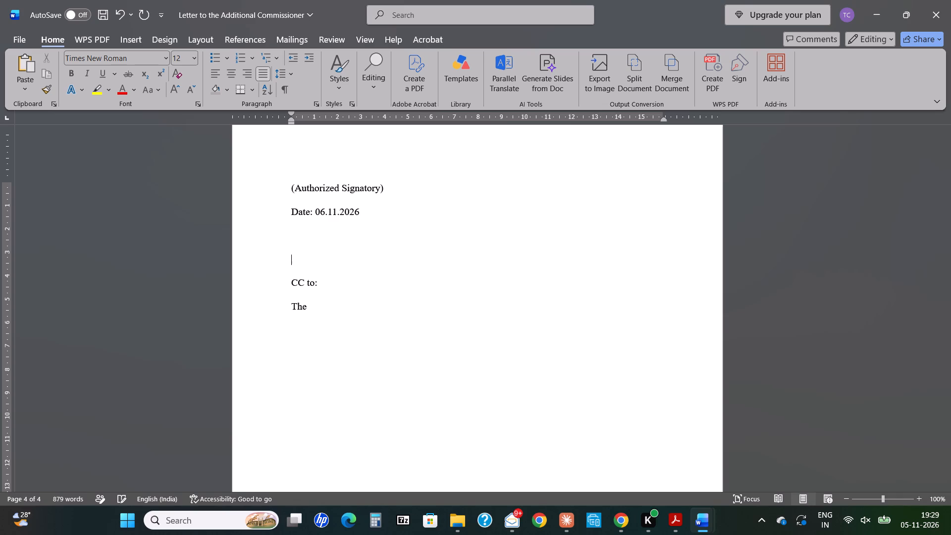
Complete the first CC addressee line as "The Superintendent of Central Tax,", checking the designation against the email.
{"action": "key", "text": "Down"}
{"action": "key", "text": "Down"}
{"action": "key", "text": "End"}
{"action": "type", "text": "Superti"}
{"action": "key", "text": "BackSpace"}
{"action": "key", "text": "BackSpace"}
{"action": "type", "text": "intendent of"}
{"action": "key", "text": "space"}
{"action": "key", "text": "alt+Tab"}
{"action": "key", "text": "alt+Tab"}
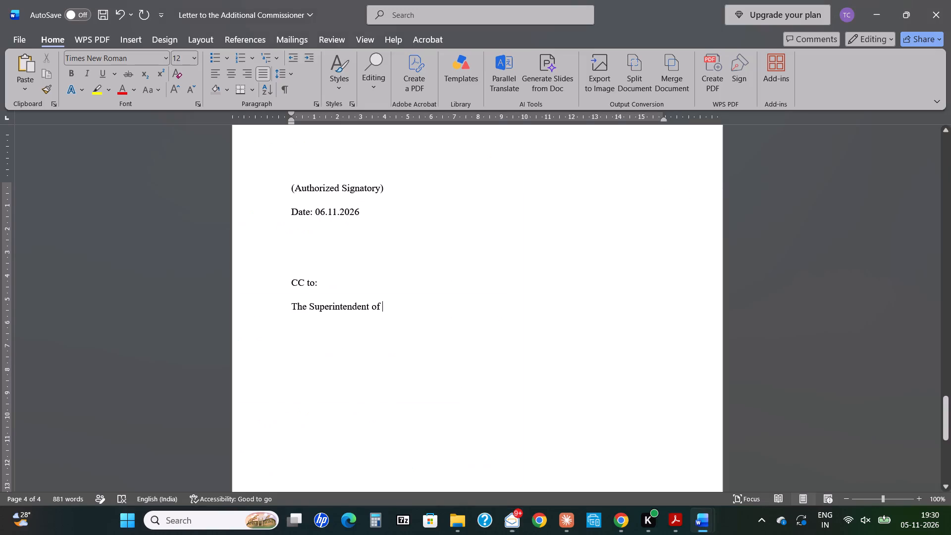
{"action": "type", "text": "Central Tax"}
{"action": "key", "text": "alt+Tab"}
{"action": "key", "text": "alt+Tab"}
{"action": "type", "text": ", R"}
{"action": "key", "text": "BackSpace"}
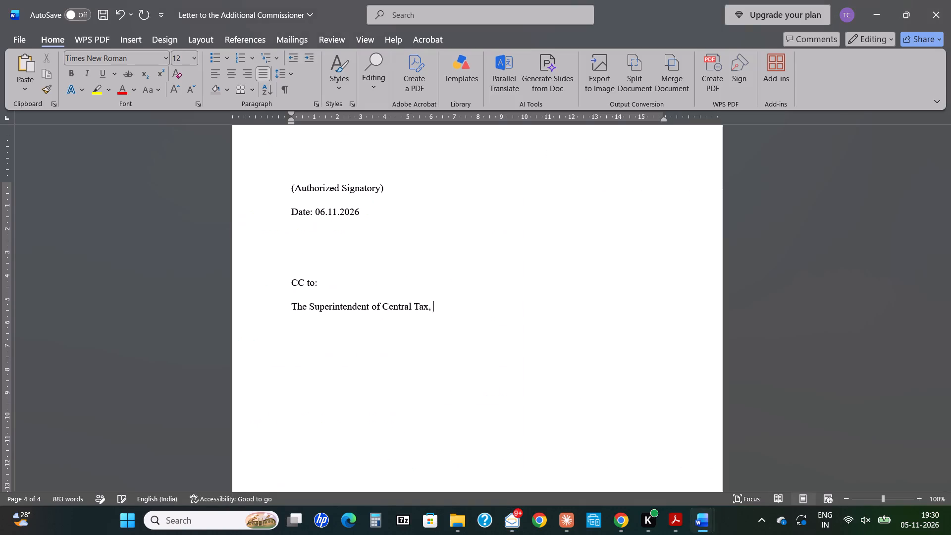
Add the second CC addressee line "Range-CED2, Division-2,", copying the range and division details from the email.
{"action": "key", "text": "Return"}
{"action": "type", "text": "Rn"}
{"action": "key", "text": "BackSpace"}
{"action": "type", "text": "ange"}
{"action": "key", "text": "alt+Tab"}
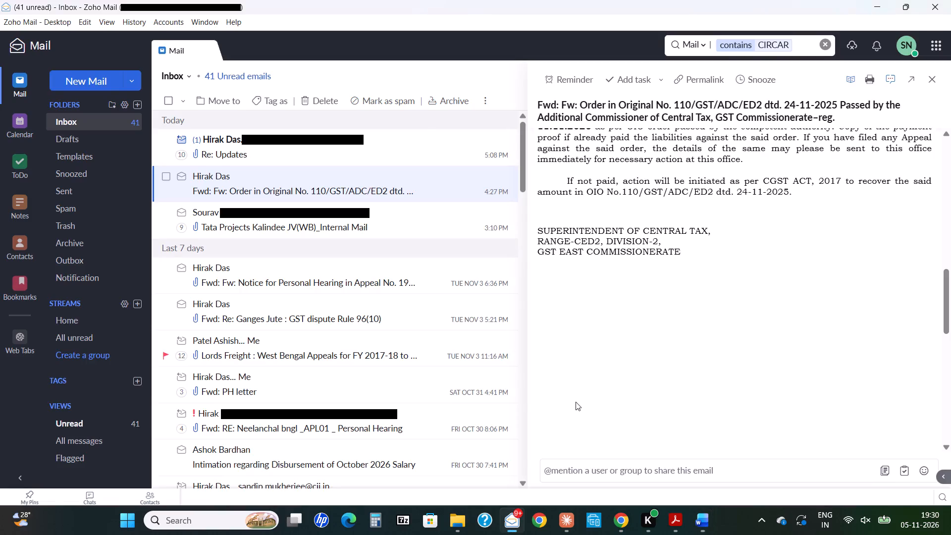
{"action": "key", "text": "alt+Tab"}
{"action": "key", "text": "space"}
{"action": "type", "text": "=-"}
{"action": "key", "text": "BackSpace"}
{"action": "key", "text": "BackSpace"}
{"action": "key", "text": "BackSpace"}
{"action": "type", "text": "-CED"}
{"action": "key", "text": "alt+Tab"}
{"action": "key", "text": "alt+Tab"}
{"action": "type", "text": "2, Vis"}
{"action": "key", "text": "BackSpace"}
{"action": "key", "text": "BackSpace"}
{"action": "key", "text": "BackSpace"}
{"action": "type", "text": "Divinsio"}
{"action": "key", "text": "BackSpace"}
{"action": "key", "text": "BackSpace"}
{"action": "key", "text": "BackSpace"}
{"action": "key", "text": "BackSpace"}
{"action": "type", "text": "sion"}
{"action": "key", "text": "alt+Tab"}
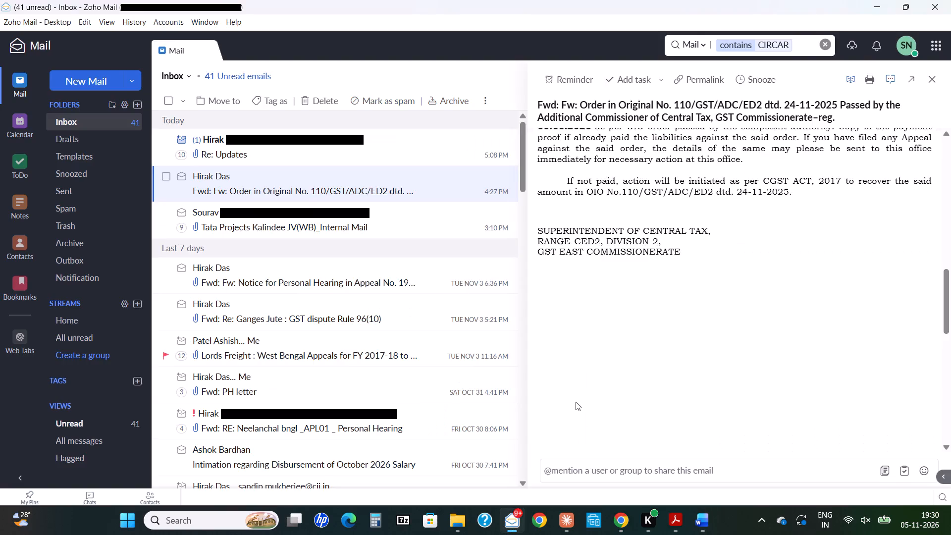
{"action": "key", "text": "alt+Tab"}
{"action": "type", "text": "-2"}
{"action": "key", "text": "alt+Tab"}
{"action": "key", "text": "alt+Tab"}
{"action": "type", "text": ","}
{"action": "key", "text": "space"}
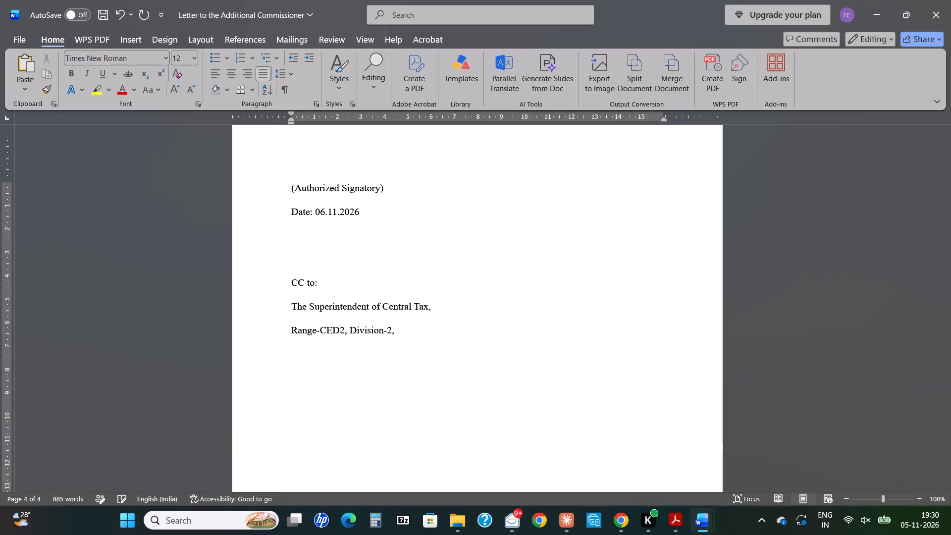
Add the last CC addressee line "GST East Commissionerate.", matching the office name in the email.
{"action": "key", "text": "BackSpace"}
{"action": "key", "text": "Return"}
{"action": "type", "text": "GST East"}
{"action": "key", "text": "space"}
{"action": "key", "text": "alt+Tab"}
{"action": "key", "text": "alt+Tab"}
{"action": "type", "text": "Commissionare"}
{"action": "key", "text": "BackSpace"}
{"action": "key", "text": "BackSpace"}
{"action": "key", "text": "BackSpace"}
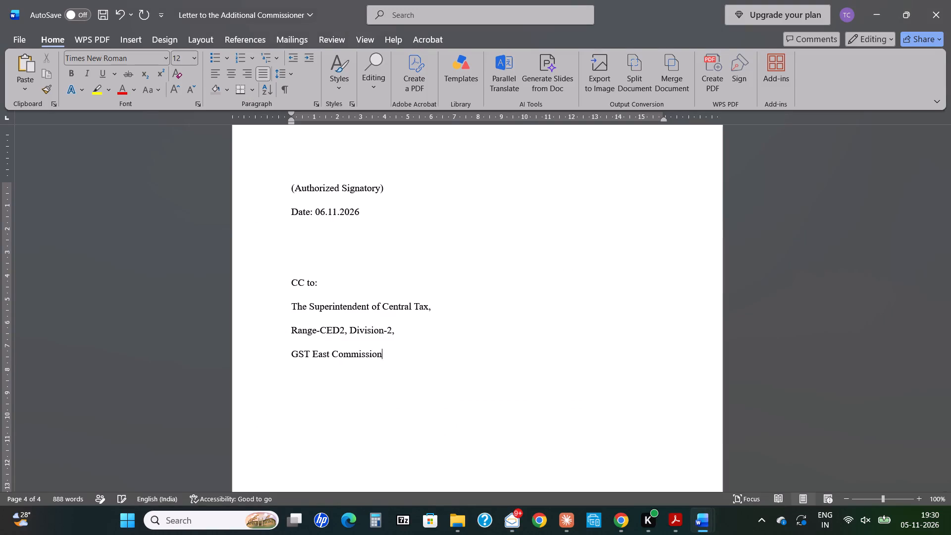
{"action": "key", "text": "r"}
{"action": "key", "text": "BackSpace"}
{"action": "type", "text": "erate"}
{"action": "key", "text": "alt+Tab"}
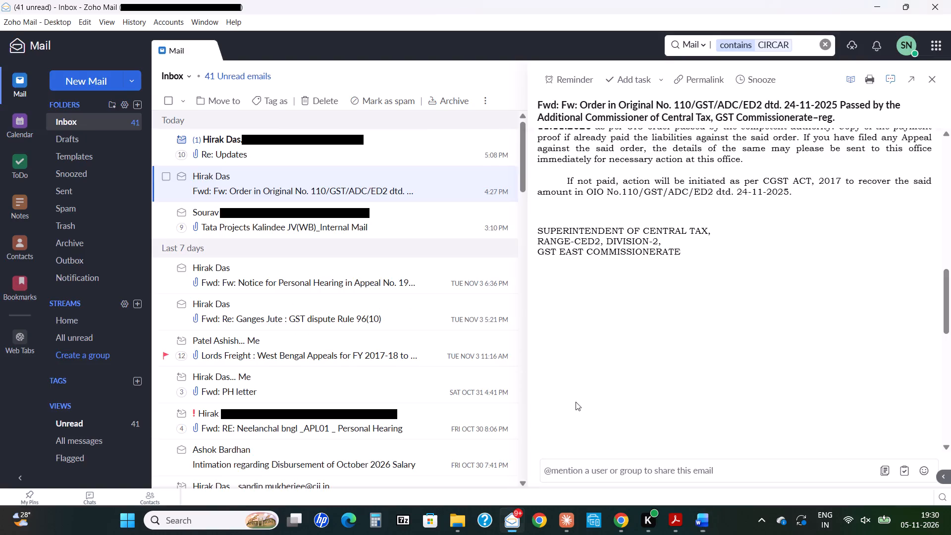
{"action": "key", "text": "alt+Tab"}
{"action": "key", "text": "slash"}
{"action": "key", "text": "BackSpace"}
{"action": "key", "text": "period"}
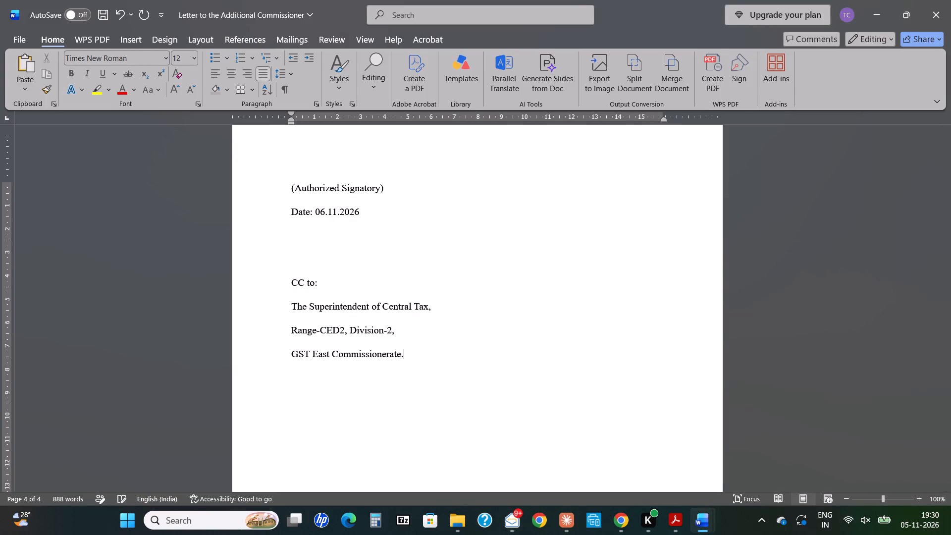
Set the whole CC block, from "CC to:" to "GST East Commissionerate.", to 1.0 line spacing and bold.
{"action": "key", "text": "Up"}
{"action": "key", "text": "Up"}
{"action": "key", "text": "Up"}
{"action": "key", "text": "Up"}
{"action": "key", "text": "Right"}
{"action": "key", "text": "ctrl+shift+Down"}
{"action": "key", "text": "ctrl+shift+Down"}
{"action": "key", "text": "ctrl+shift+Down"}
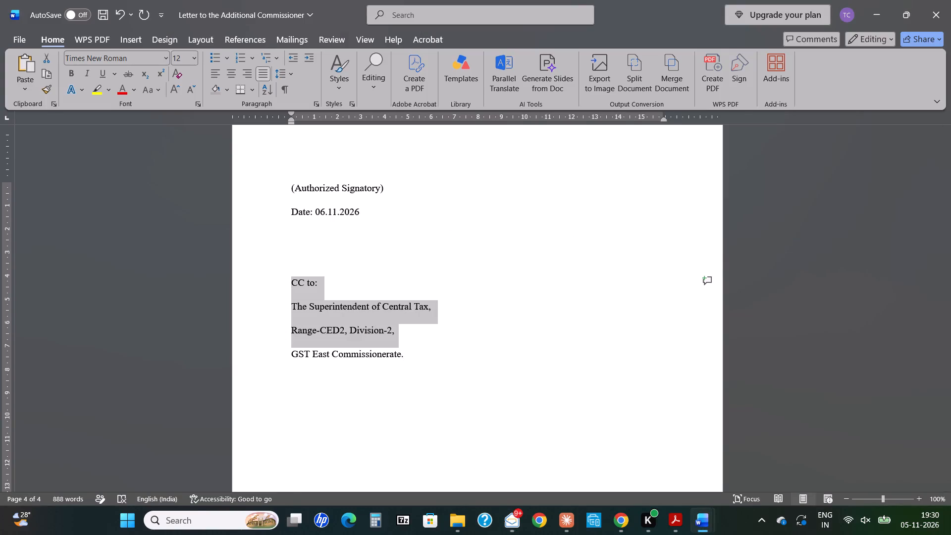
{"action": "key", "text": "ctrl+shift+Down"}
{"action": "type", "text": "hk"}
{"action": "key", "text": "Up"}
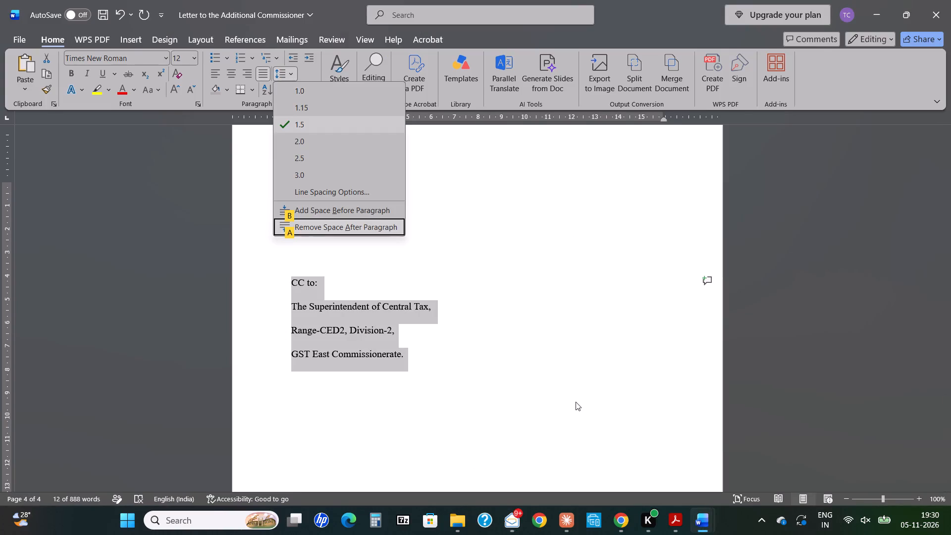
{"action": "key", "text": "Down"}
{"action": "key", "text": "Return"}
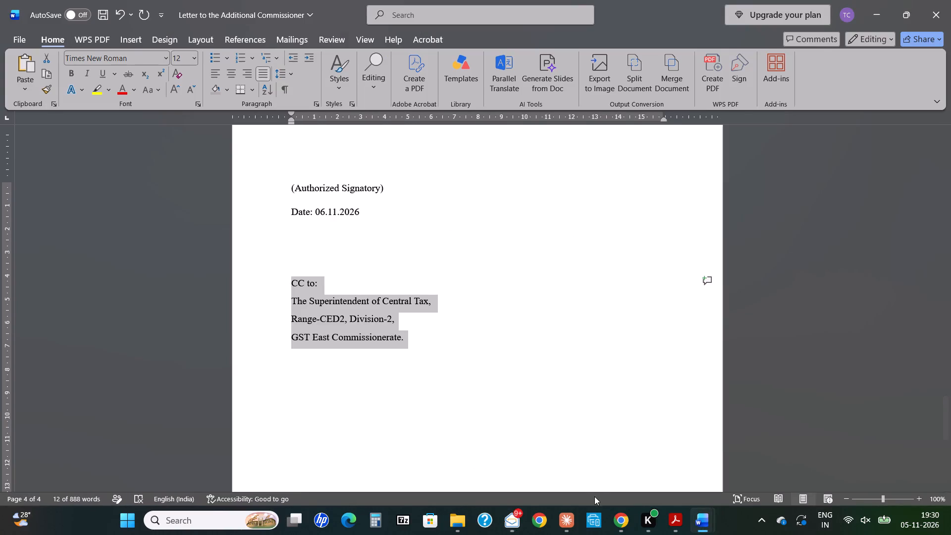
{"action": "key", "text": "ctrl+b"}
Set the recipient address block at the start of the letter to 1.5 line spacing.
{"action": "scroll", "coordinate": [548, 440], "scroll_direction": "up", "scroll_amount": 15}
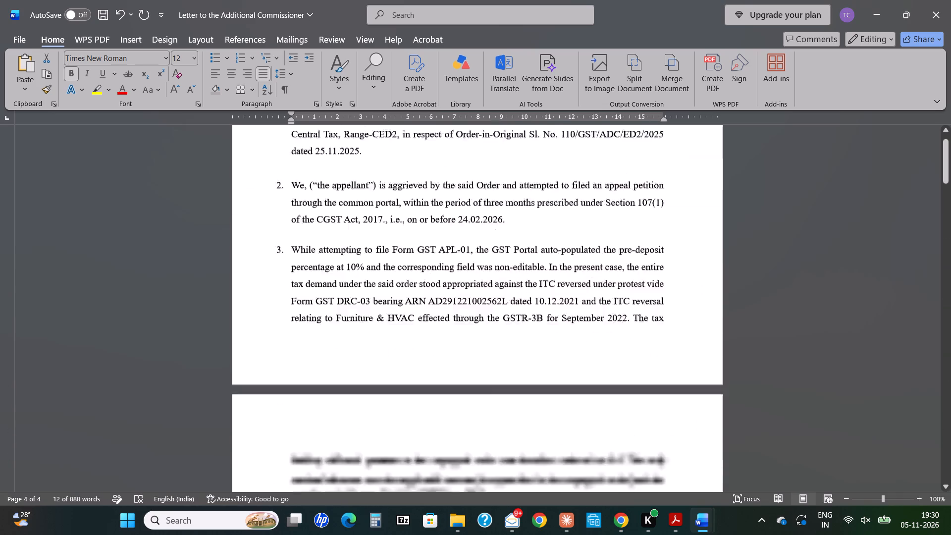
{"action": "scroll", "coordinate": [548, 440], "scroll_direction": "up", "scroll_amount": 5}
{"action": "left_click_drag", "start_coordinate": [288, 201], "coordinate": [435, 272]}
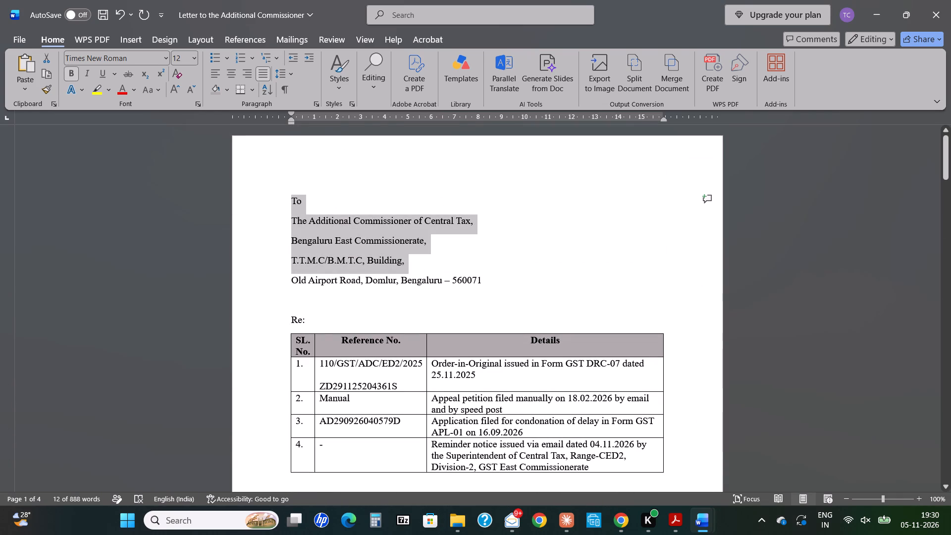
{"action": "left_click_drag", "start_coordinate": [435, 272], "coordinate": [489, 287]}
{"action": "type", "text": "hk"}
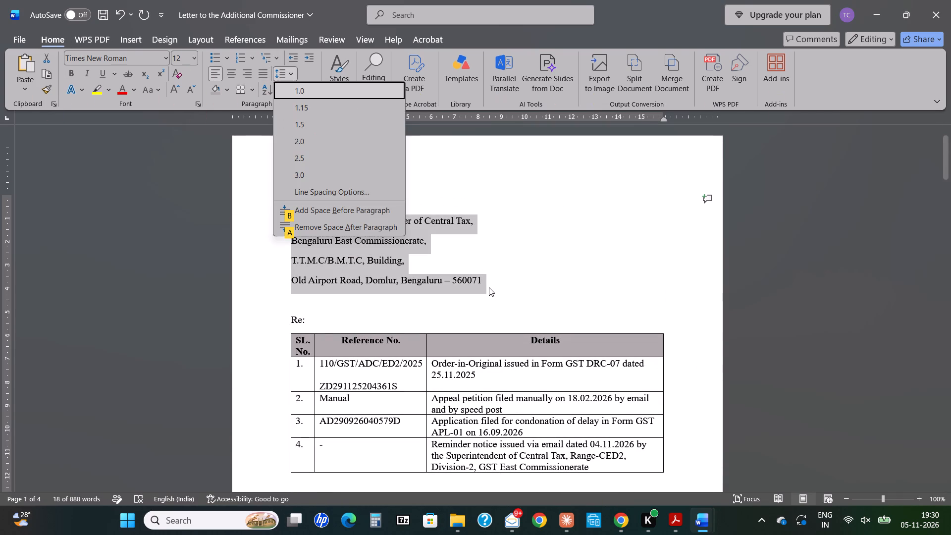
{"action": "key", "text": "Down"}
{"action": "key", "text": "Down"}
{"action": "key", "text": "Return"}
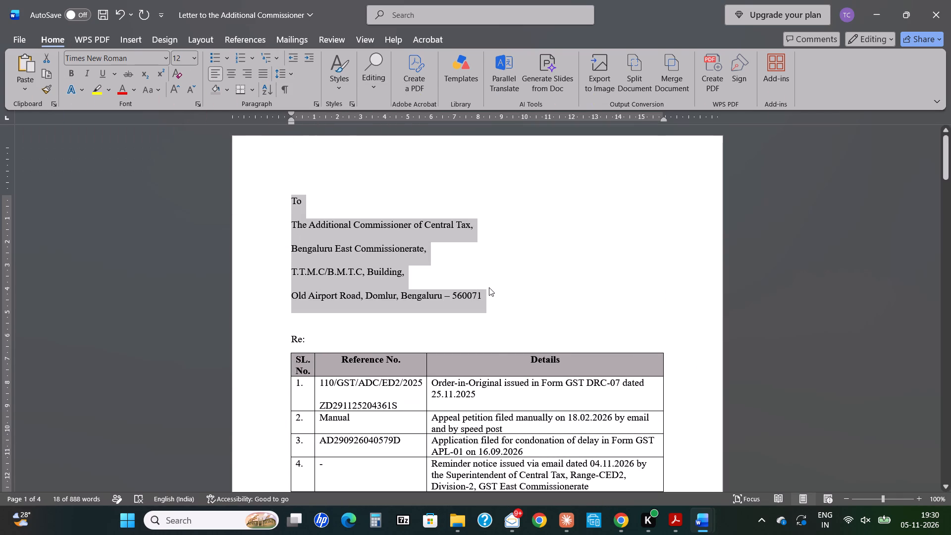
Insert two blank lines above "To" at the start of the letter and save the document.
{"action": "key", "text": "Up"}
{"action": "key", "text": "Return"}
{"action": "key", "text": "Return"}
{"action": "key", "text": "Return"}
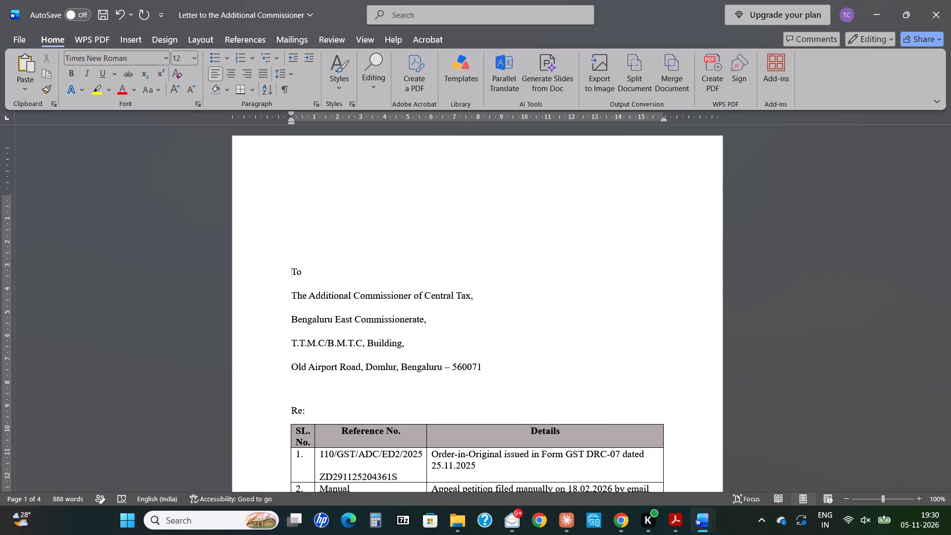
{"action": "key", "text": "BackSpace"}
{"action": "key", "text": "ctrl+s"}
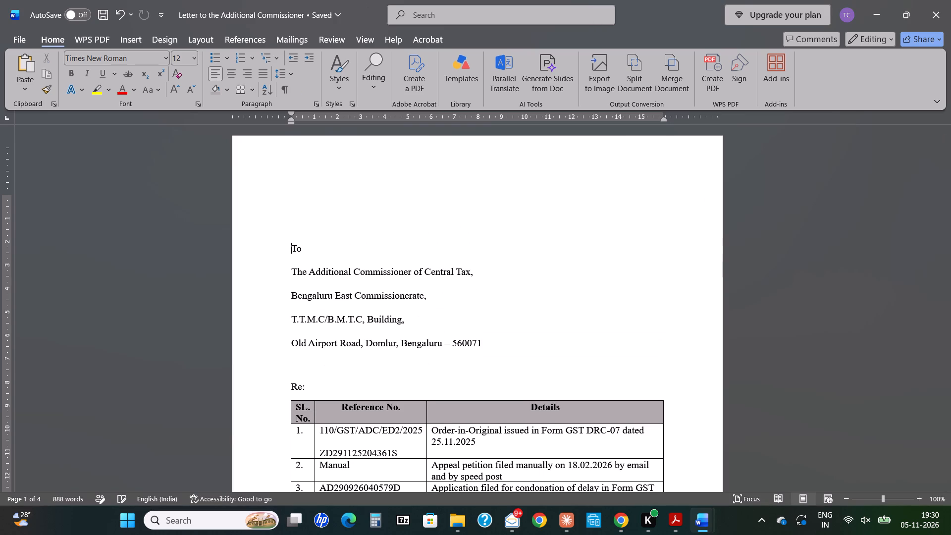
Enter "Date: 05.11.2026" on the blank line directly above "To" and save the letter.
{"action": "scroll", "coordinate": [485, 288], "scroll_direction": "down", "scroll_amount": 2}
{"action": "scroll", "coordinate": [467, 347], "scroll_direction": "up", "scroll_amount": 4}
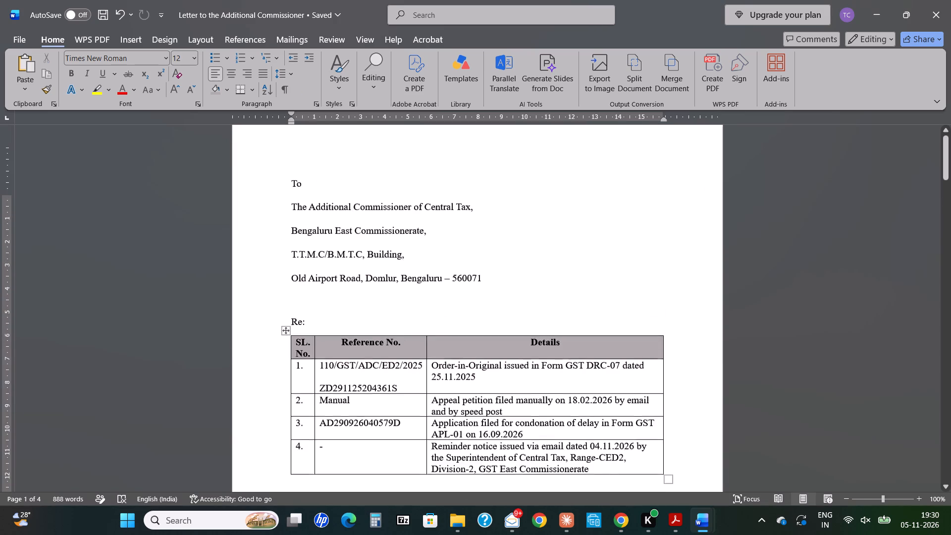
{"action": "left_click", "coordinate": [502, 254]}
{"action": "key", "text": "Tab"}
{"action": "key", "text": "Tab"}
{"action": "key", "text": "Tab"}
{"action": "key", "text": "Tab"}
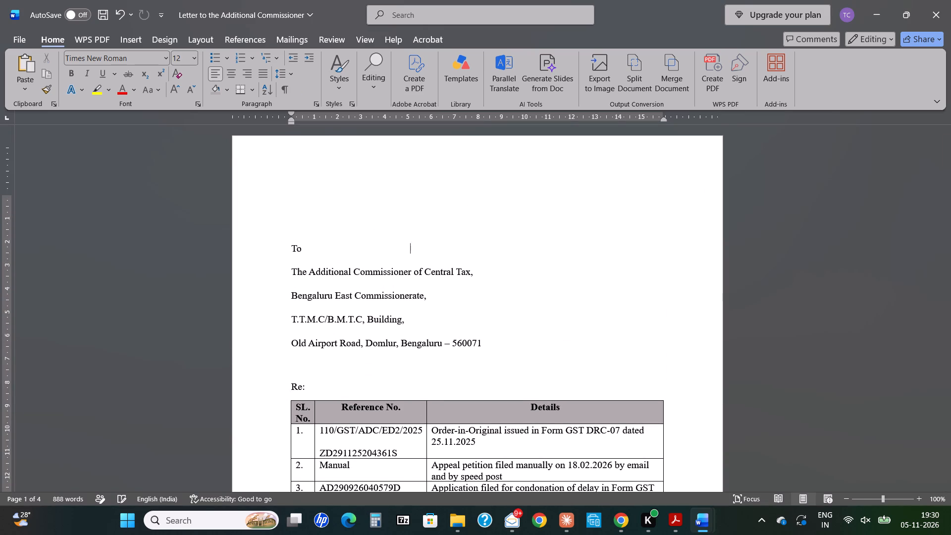
{"action": "key", "text": "Tab"}
{"action": "key", "text": "Up"}
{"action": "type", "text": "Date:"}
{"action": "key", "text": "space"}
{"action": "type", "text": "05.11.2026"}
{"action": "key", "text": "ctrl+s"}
Review the letter backwards from the CC block through the signature block and prayer clauses to the Annexure-1 sentence above paragraph 7.
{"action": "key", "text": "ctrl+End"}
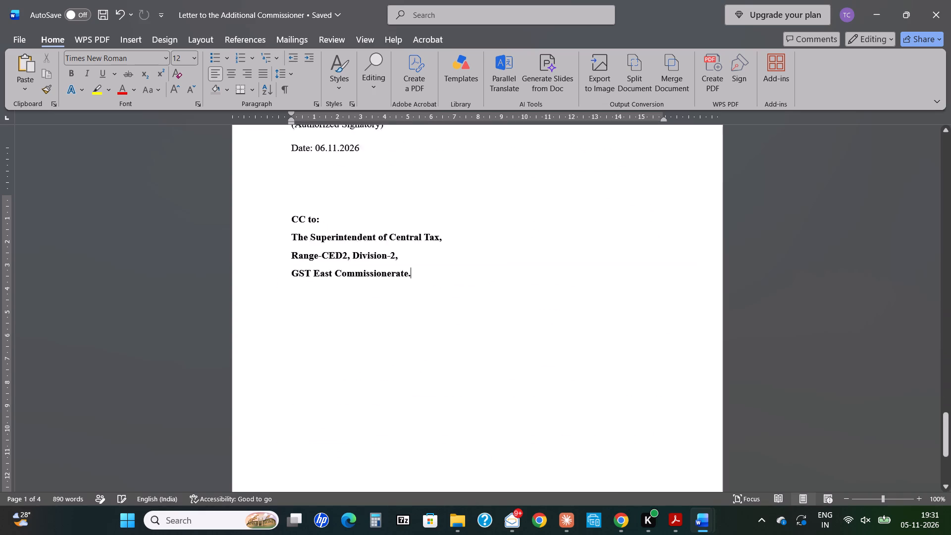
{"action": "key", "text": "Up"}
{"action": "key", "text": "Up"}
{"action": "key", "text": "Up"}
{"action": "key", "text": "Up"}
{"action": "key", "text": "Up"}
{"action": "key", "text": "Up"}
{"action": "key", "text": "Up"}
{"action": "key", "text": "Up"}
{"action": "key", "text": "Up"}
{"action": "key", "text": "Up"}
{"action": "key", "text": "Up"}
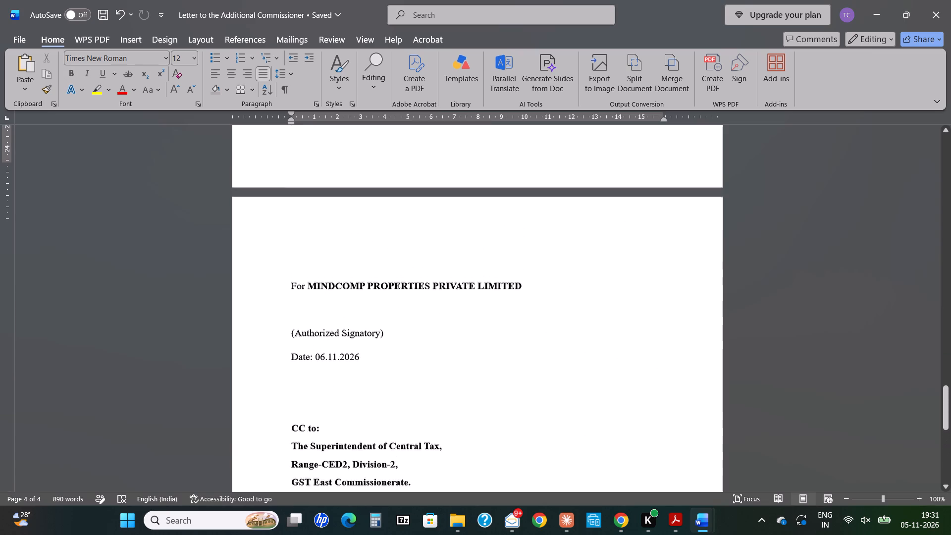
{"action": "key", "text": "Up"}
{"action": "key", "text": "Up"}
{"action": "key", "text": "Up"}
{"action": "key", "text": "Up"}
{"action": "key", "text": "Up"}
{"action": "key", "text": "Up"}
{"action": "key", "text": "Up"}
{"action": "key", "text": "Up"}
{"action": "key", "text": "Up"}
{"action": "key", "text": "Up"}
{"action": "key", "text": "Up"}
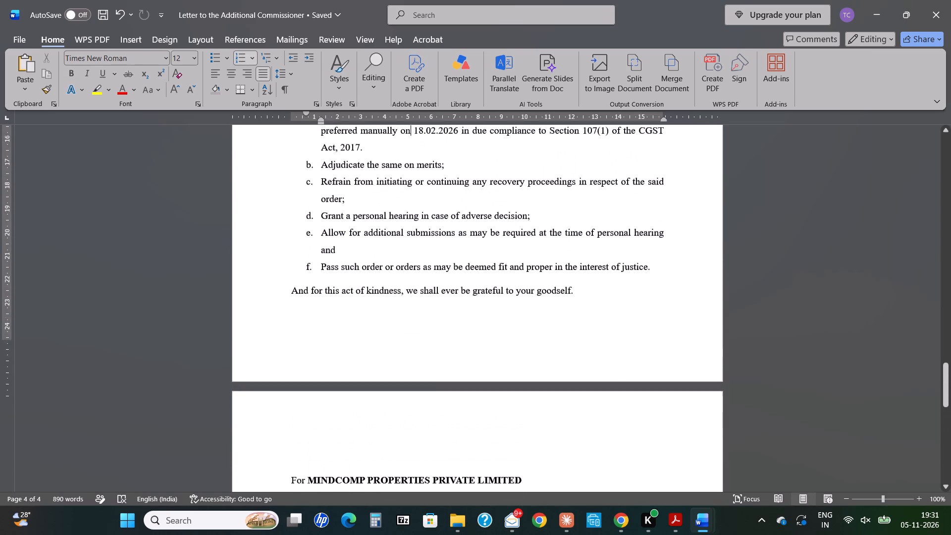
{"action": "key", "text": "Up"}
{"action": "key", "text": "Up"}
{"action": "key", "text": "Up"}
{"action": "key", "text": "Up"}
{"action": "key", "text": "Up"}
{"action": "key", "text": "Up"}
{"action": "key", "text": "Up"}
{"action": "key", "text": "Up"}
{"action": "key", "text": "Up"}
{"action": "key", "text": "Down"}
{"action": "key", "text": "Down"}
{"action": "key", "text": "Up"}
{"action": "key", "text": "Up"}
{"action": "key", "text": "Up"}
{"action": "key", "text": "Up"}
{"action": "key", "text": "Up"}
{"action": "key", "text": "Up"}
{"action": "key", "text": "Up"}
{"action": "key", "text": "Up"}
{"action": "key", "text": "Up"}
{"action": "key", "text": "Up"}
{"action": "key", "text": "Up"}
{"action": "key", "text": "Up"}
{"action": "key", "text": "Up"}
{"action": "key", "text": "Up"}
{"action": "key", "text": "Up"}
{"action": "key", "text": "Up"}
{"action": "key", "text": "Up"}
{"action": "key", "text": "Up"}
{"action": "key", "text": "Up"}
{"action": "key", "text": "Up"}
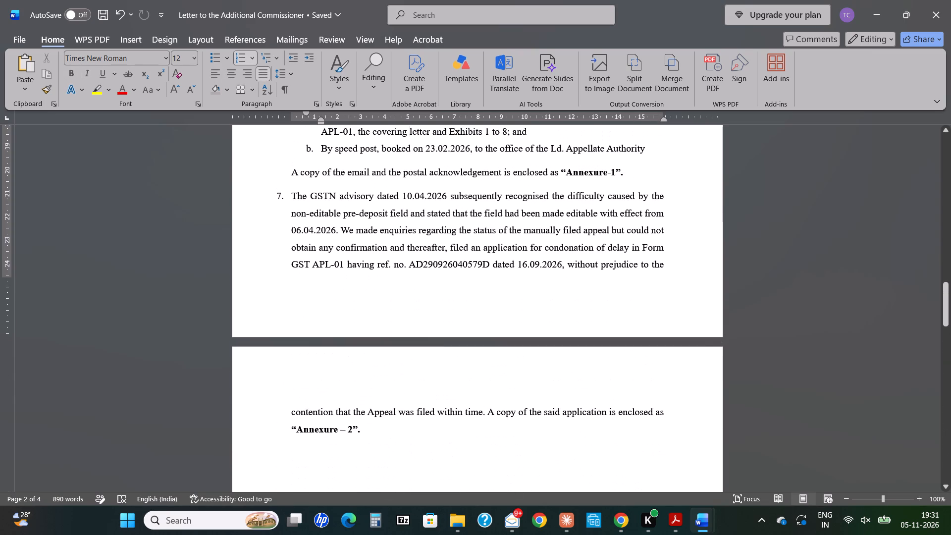
Insert an unnumbered blank line between the "Annexure-1" sentence and paragraph 7, keeping the paragraph's number.
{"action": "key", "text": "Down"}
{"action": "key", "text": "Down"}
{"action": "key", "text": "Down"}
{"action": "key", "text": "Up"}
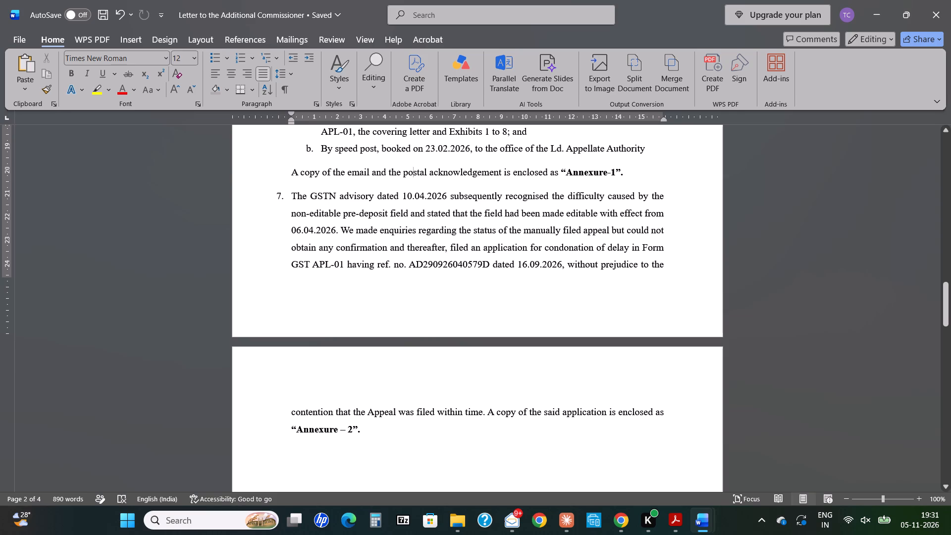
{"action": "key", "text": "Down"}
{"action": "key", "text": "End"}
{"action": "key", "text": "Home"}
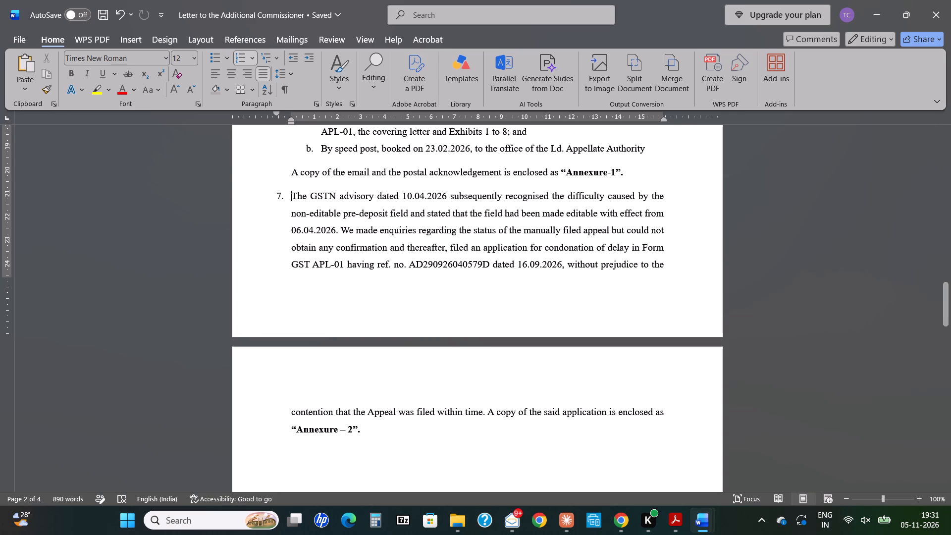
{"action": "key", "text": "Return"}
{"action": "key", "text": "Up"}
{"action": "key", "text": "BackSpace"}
Check the layout of the numbered paragraphs, reference table and recipient address, as well as the prayer clauses and signature block.
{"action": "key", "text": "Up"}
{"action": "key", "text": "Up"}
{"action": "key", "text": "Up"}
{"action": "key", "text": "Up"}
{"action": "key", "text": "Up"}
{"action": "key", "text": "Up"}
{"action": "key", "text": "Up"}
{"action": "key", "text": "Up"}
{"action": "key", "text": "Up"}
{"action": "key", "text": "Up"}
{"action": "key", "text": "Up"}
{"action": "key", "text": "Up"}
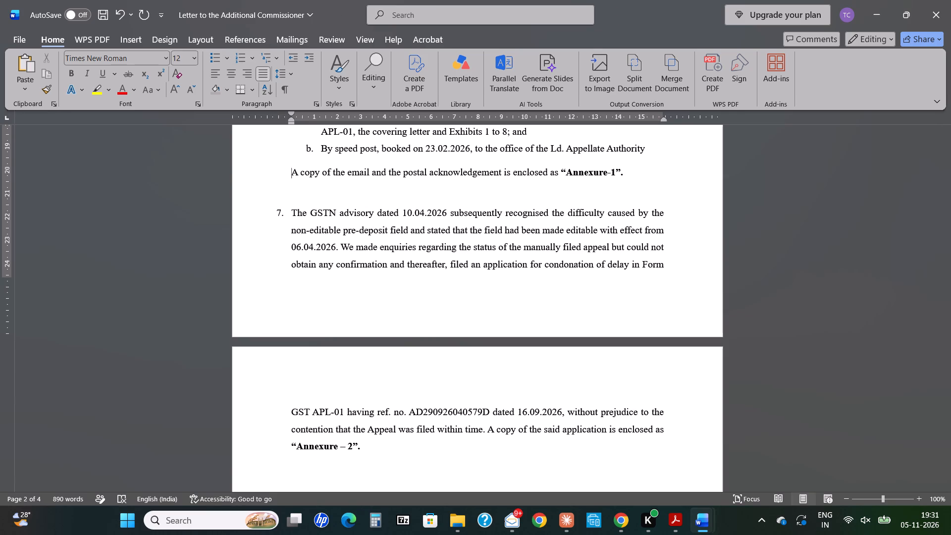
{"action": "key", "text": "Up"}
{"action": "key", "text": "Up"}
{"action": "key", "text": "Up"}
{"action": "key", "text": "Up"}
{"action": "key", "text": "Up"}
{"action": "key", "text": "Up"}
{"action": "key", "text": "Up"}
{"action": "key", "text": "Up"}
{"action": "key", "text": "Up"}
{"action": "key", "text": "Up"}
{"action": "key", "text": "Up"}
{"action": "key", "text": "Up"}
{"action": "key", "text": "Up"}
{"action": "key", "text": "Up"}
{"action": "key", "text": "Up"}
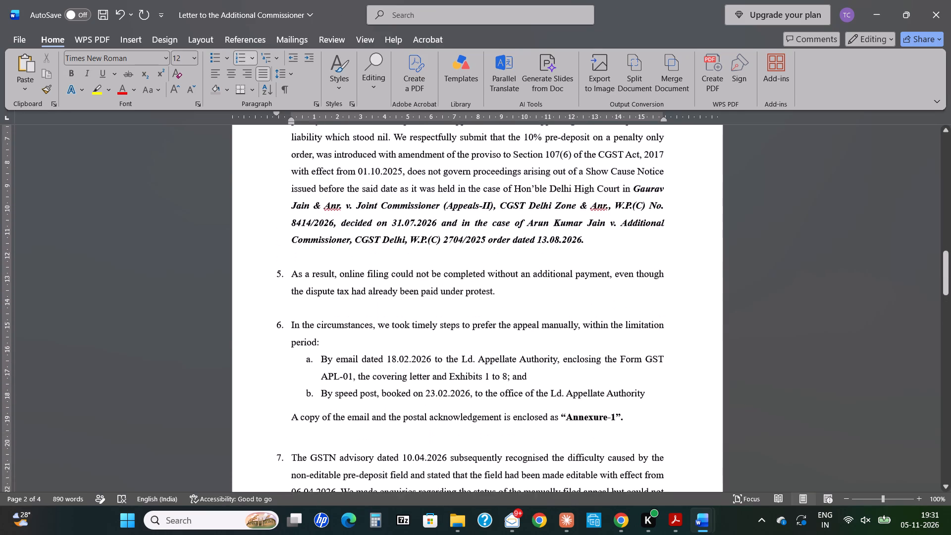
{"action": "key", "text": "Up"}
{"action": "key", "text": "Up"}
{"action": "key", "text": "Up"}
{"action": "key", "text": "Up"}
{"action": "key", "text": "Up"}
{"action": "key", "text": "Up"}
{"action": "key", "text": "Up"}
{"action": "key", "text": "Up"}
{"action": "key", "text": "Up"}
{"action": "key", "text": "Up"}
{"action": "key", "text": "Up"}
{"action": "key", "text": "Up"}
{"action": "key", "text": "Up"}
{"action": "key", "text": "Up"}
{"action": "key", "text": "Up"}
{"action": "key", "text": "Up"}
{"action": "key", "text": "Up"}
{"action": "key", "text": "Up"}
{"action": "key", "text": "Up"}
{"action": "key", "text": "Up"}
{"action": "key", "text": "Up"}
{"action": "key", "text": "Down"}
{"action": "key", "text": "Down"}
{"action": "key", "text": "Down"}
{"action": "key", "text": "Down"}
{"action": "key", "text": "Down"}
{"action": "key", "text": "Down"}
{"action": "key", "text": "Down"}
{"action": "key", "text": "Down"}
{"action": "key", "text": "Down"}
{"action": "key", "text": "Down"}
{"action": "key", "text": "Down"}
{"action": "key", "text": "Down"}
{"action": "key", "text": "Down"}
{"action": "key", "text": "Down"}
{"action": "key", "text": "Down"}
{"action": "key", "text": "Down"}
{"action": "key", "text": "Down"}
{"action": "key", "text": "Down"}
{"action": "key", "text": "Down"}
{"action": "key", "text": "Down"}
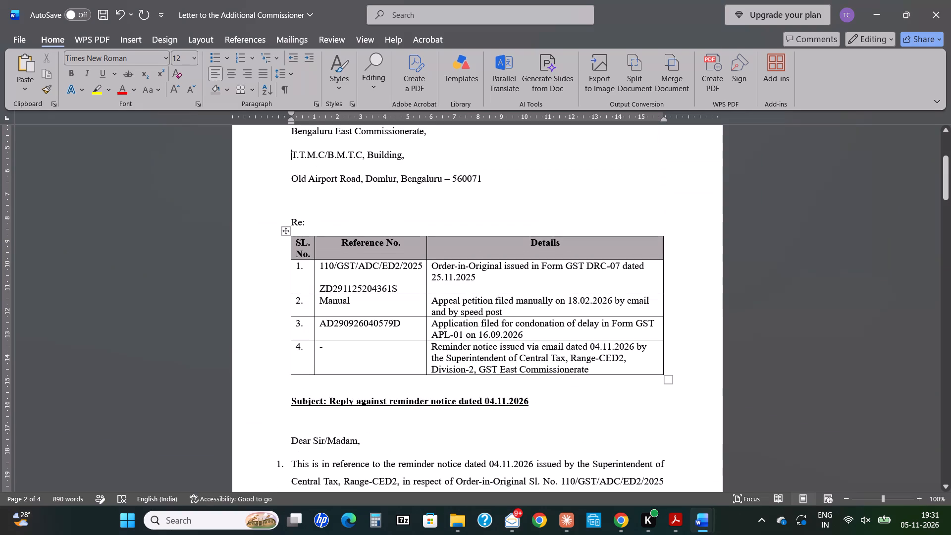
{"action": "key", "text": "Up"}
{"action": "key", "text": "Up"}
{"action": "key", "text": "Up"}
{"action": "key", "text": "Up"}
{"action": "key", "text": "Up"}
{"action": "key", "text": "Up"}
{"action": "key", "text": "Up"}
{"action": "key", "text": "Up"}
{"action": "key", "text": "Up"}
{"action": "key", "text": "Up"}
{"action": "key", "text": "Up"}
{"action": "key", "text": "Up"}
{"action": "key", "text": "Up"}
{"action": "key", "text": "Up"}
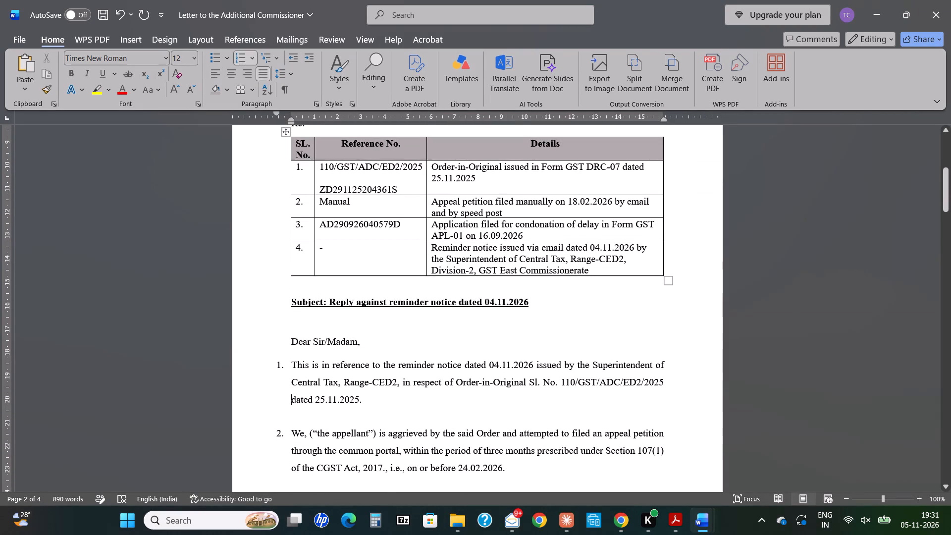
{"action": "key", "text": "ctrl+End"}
{"action": "scroll", "coordinate": [502, 254], "scroll_direction": "up", "scroll_amount": 6}
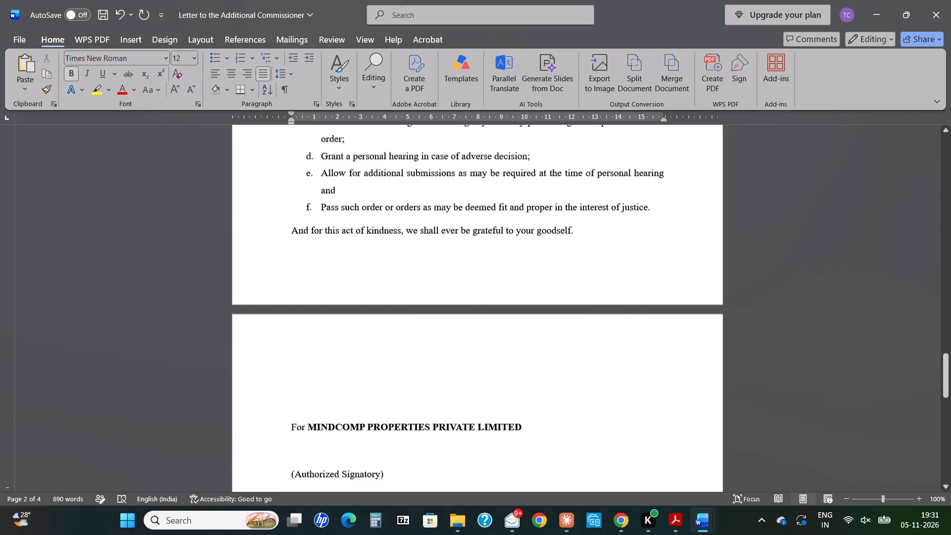
{"action": "scroll", "coordinate": [502, 254], "scroll_direction": "down", "scroll_amount": 2}
{"action": "scroll", "coordinate": [502, 254], "scroll_direction": "up", "scroll_amount": 3}
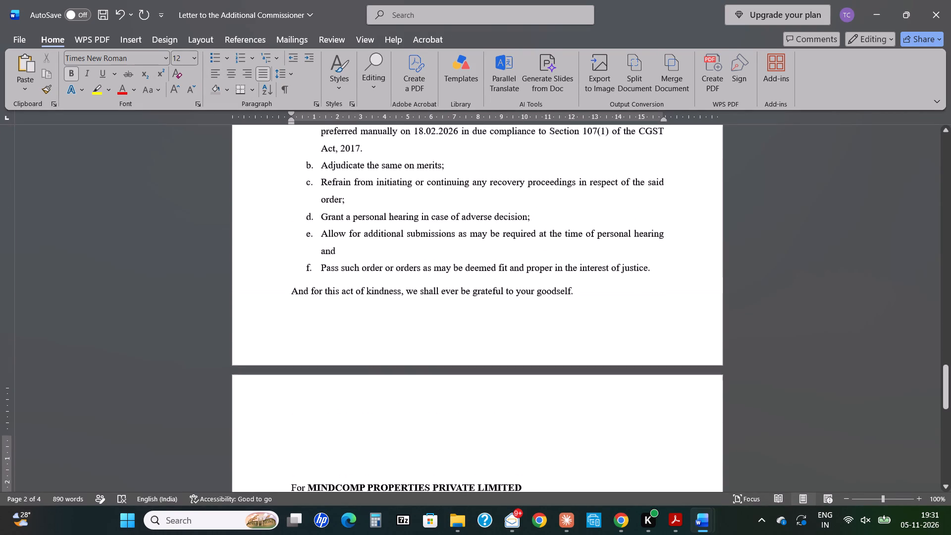
{"action": "scroll", "coordinate": [502, 254], "scroll_direction": "up", "scroll_amount": 1}
Save the letter and print one copy of all its pages, double-sided, on the HP LaserJet printer.
{"action": "key", "text": "ctrl+s"}
{"action": "key", "text": "ctrl+p"}
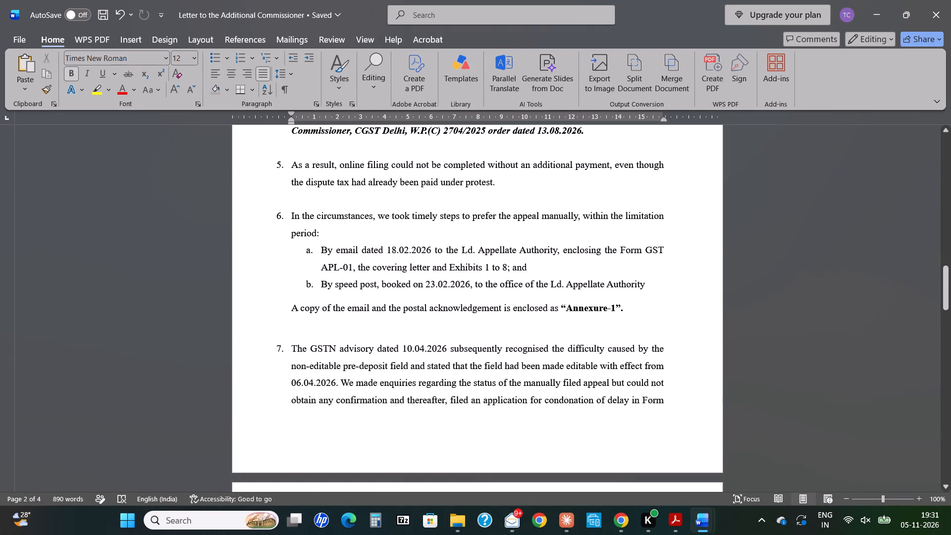
{"action": "left_click", "coordinate": [153, 100]}
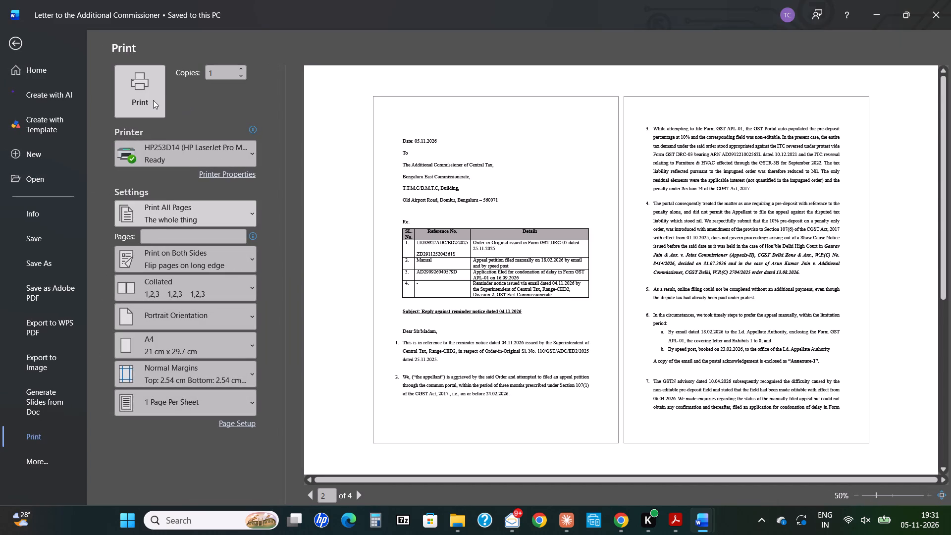
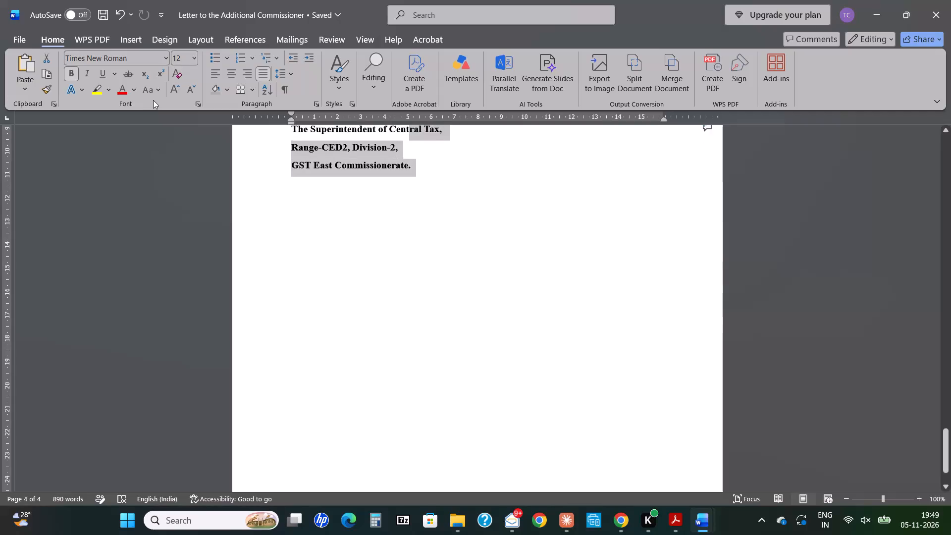
Copy the three-line address of the Superintendent of Central Tax, Range-CED2, Division-2, GST East Commissionerate from the CC block.
{"action": "key", "text": "shift+Up"}
{"action": "key", "text": "shift+Up"}
{"action": "key", "text": "shift+Down"}
{"action": "key", "text": "shift+Right"}
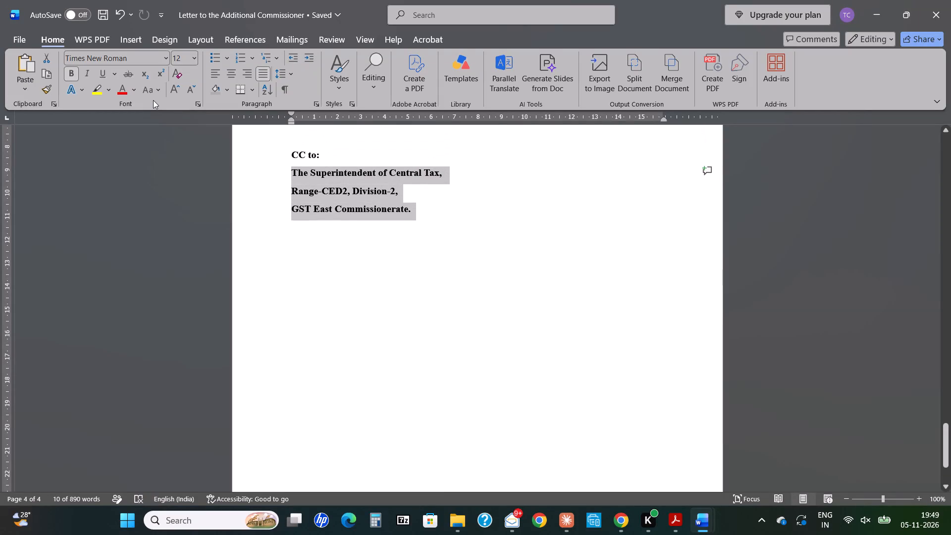
{"action": "key", "text": "ctrl+c"}
{"action": "key", "text": "alt+Tab"}
{"action": "key", "text": "alt+Tab"}
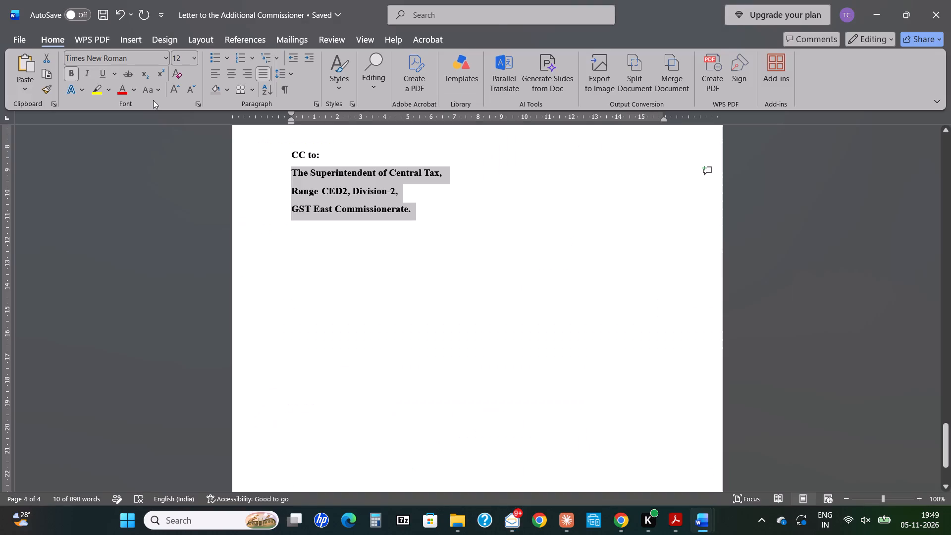
{"action": "key", "text": "Home"}
{"action": "key", "text": "Home"}
{"action": "key", "text": "Home"}
{"action": "key", "text": "Home"}
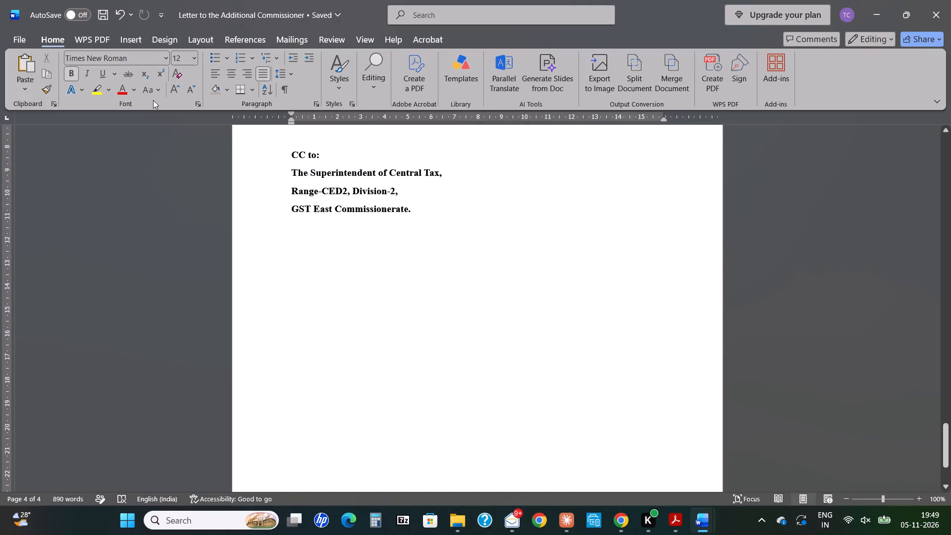
Replace the Additional Commissioner and Bengaluru East Commissionerate lines of the recipient address with the copied Superintendent address.
{"action": "key", "text": "Page_Up"}
{"action": "key", "text": "Page_Up"}
{"action": "key", "text": "Page_Up"}
{"action": "key", "text": "Page_Up"}
{"action": "key", "text": "Page_Up"}
{"action": "key", "text": "Page_Up"}
{"action": "key", "text": "Page_Up"}
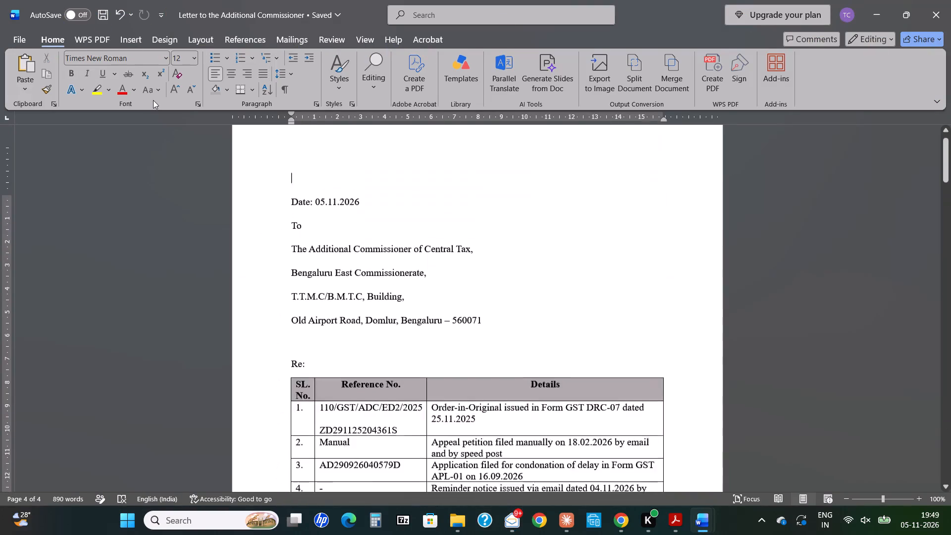
{"action": "key", "text": "Down"}
{"action": "key", "text": "Down"}
{"action": "key", "text": "Down"}
{"action": "key", "text": "Up"}
{"action": "key", "text": "Down"}
{"action": "key", "text": "ctrl+shift+Down"}
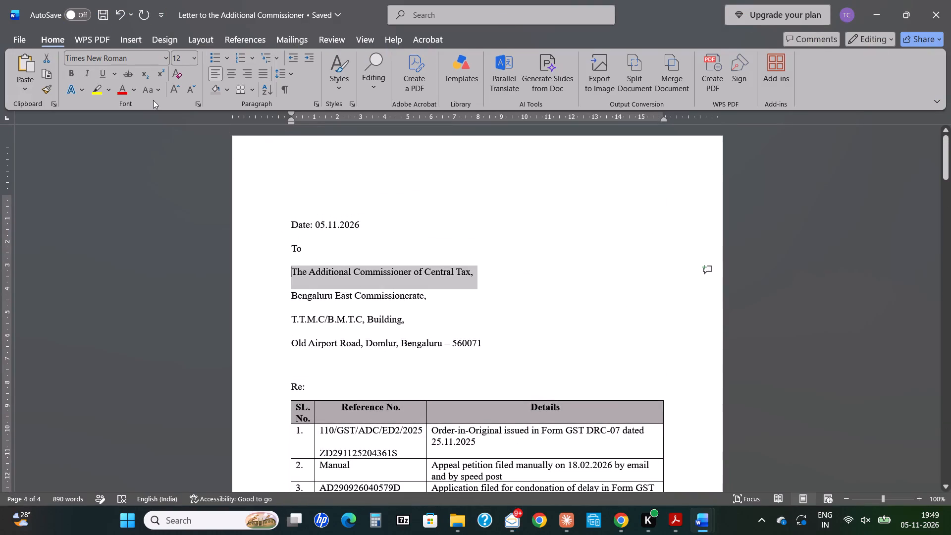
{"action": "key", "text": "ctrl+shift+Down"}
{"action": "key", "text": "ctrl+shift+Down"}
{"action": "key", "text": "ctrl+shift+Down"}
{"action": "key", "text": "ctrl+shift+Up"}
{"action": "key", "text": "ctrl+shift+Up"}
{"action": "key", "text": "ctrl+shift+Up"}
{"action": "key", "text": "ctrl+shift+Down"}
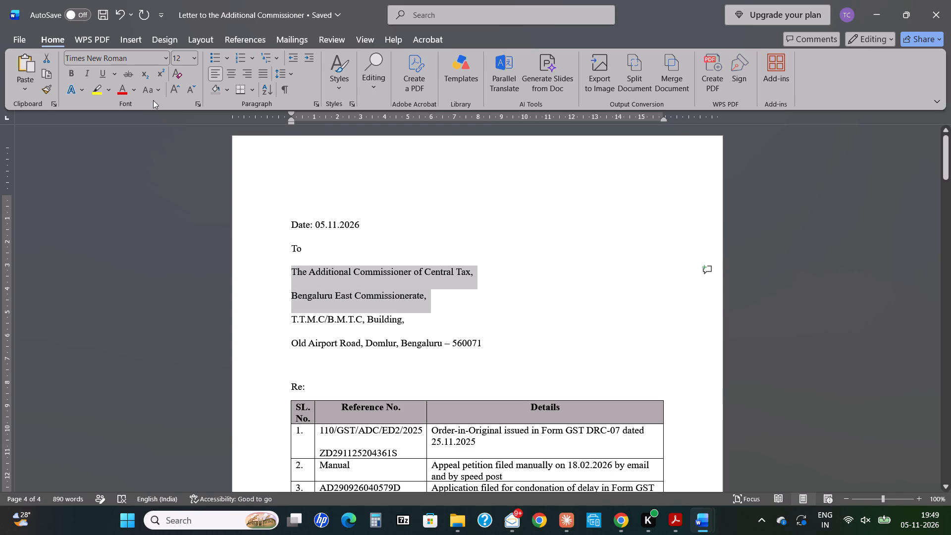
{"action": "key", "text": "shift+Up"}
{"action": "key", "text": "shift+End"}
{"action": "key", "text": "shift+Down"}
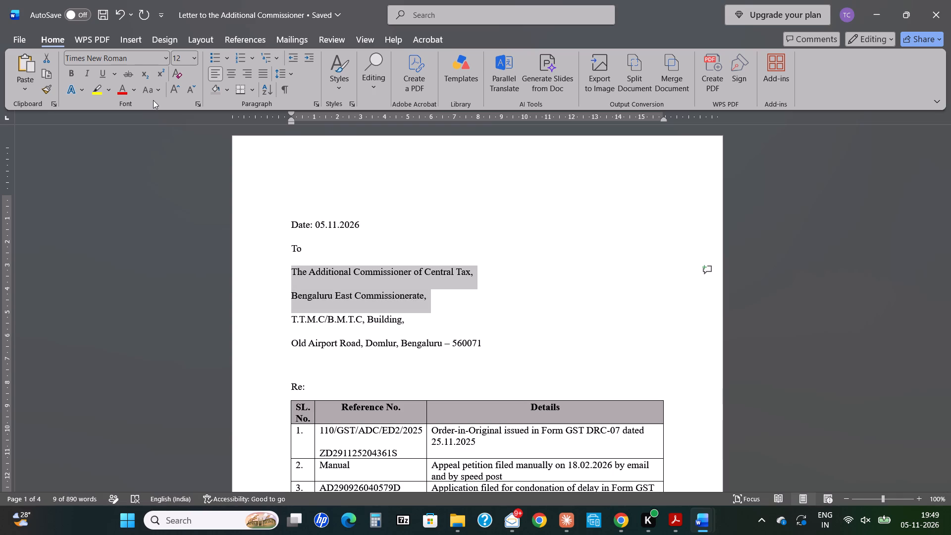
{"action": "key", "text": "ctrl+v"}
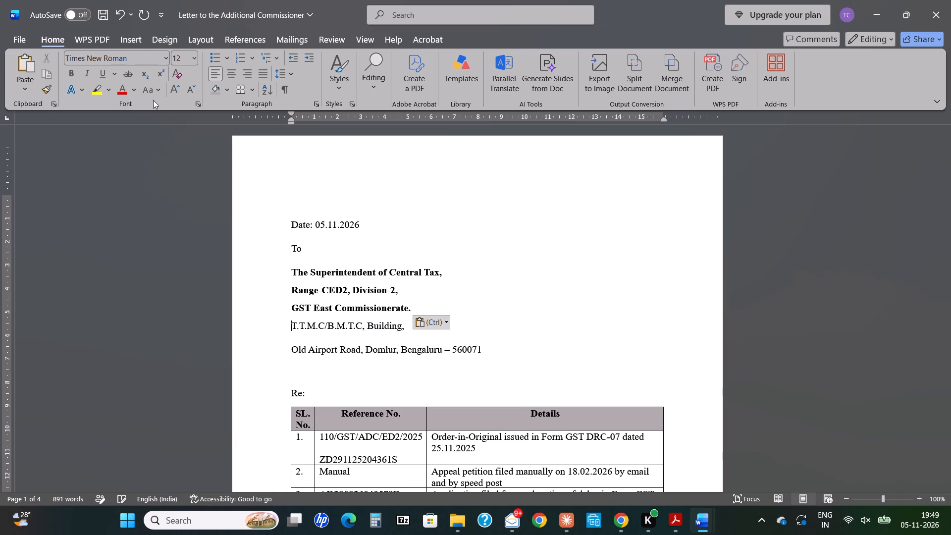
Remove the bold formatting from the three pasted Superintendent lines in the recipient address.
{"action": "key", "text": "Up"}
{"action": "key", "text": "Down"}
{"action": "key", "text": "ctrl+shift+Left"}
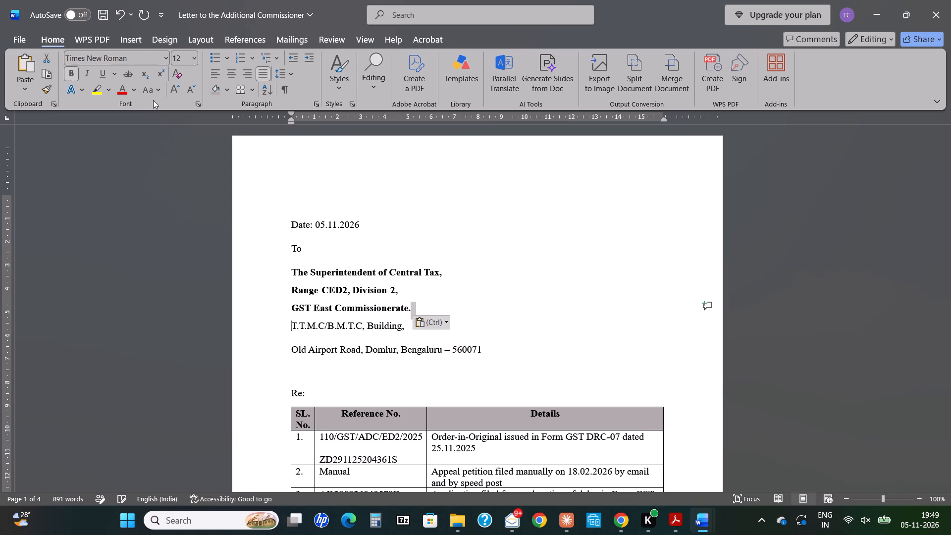
{"action": "key", "text": "ctrl+shift+Left"}
{"action": "key", "text": "ctrl+shift+Up"}
{"action": "key", "text": "ctrl+shift+Up"}
{"action": "key", "text": "ctrl+shift+Up"}
{"action": "key", "text": "ctrl+b"}
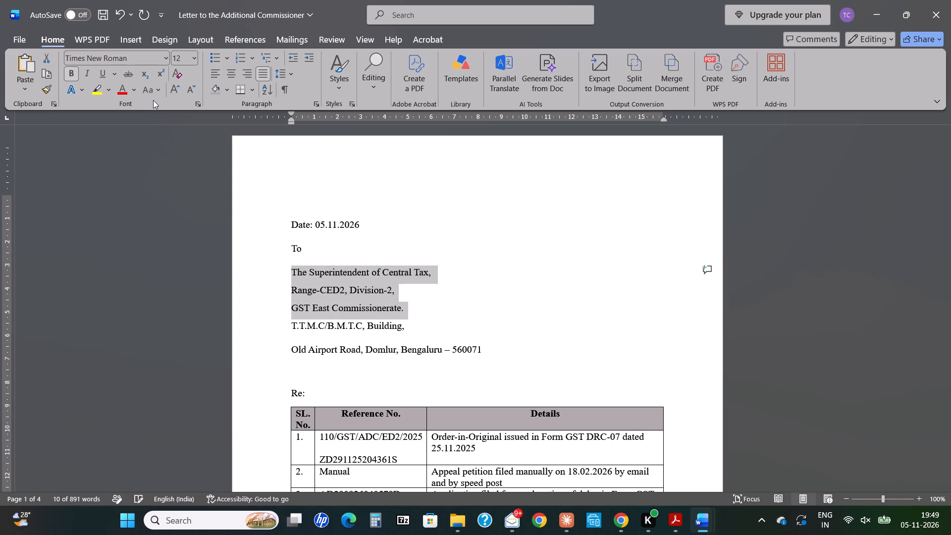
Replace the full stop after "GST East Commissionerate" in the recipient address with a comma.
{"action": "key", "text": "Right"}
{"action": "key", "text": "Left"}
{"action": "key", "text": "BackSpace"}
{"action": "key", "text": "comma"}
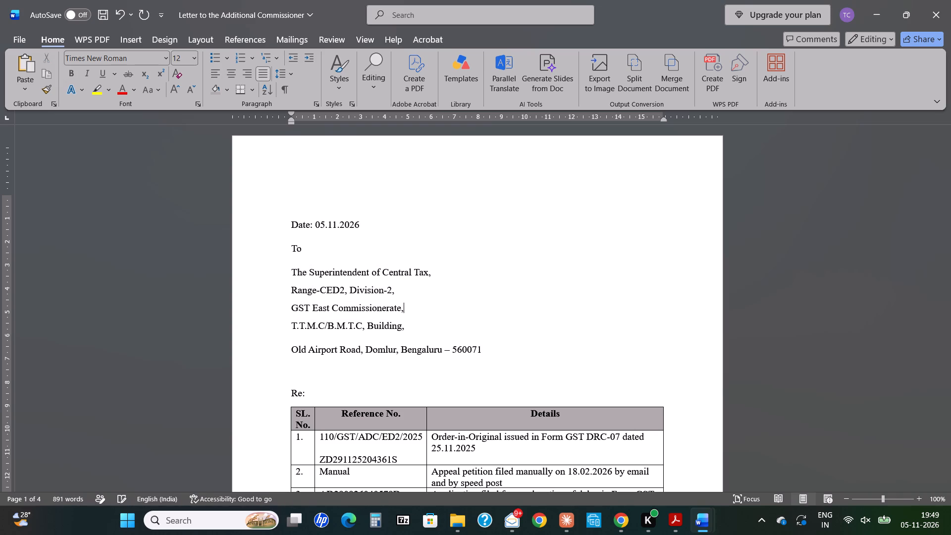
Set the line spacing of the T.T.M.C/B.M.T.C Building and Old Airport Road address lines to 1.0.
{"action": "key", "text": "Up"}
{"action": "key", "text": "Down"}
{"action": "key", "text": "shift+Down"}
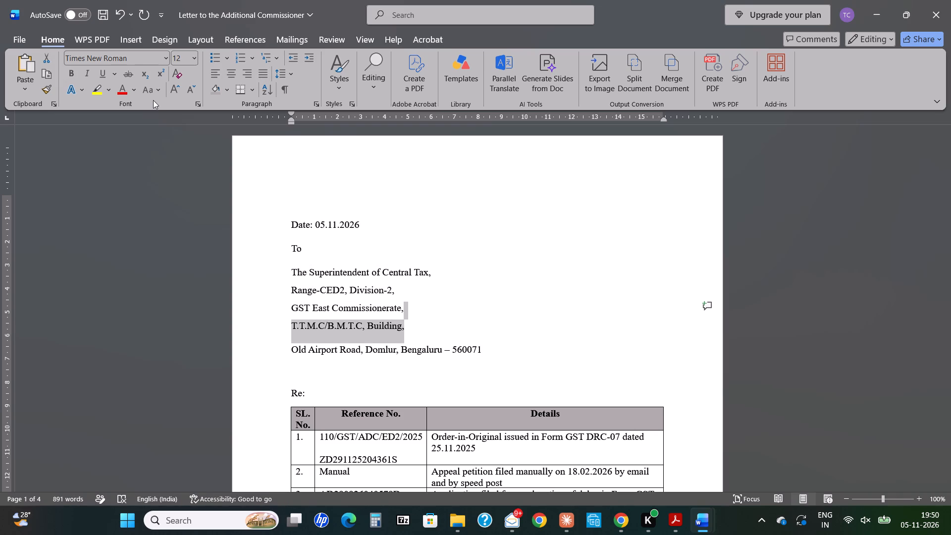
{"action": "key", "text": "shift+Down"}
{"action": "type", "text": "hk"}
{"action": "key", "text": "Down"}
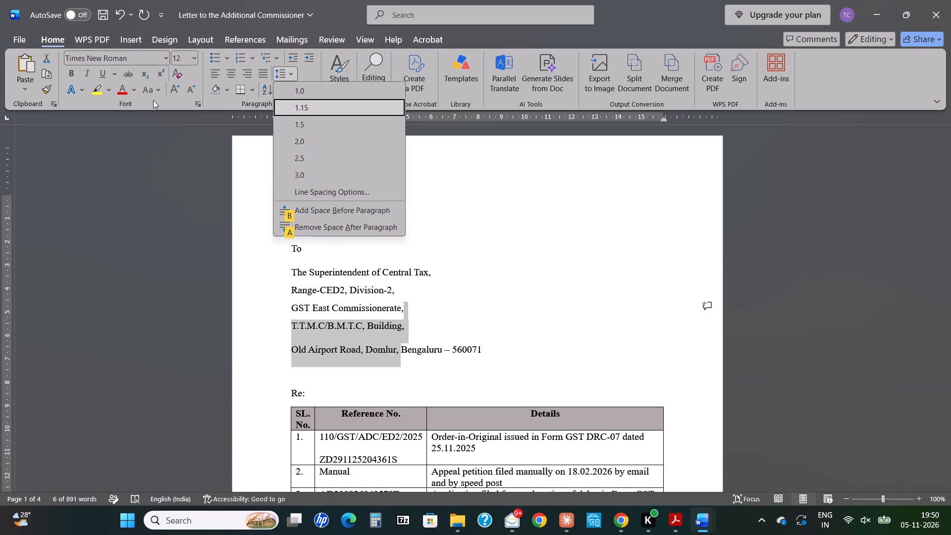
{"action": "key", "text": "Up"}
{"action": "key", "text": "Return"}
{"action": "key", "text": "Down"}
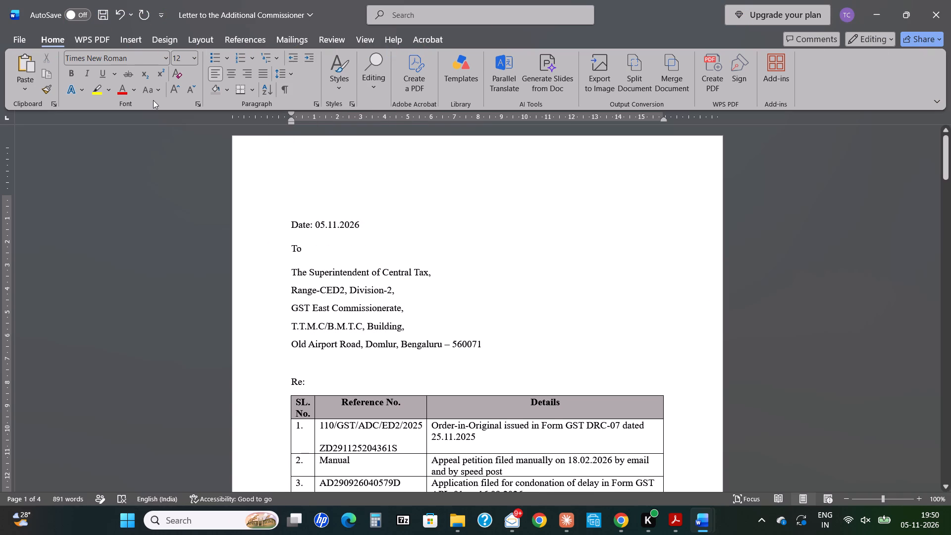
{"action": "key", "text": "Down"}
{"action": "key", "text": "Up"}
Delete the "Re:" line and the whole reference table, keeping one blank line between the recipient address and the subject.
{"action": "key", "text": "Right"}
{"action": "key", "text": "shift+Down"}
{"action": "key", "text": "shift+Down"}
{"action": "key", "text": "shift+Down"}
{"action": "key", "text": "shift+Down"}
{"action": "key", "text": "shift+Down"}
{"action": "key", "text": "shift+Down"}
{"action": "key", "text": "shift+Down"}
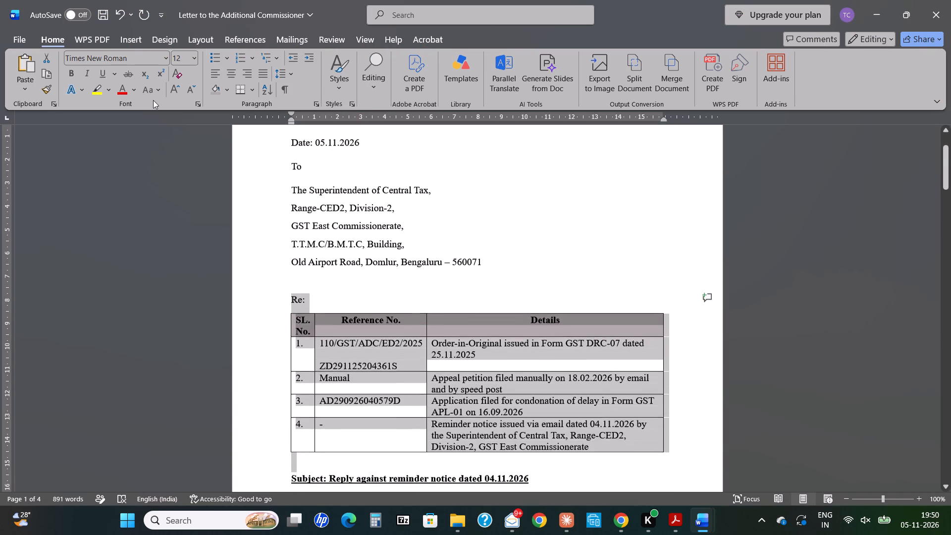
{"action": "key", "text": "Delete"}
{"action": "key", "text": "Up"}
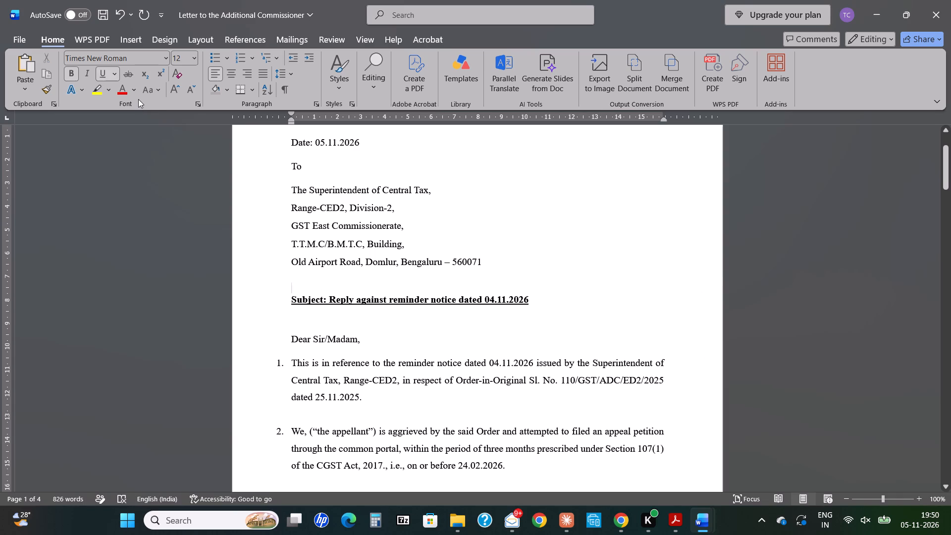
{"action": "key", "text": "Delete"}
{"action": "key", "text": "Return"}
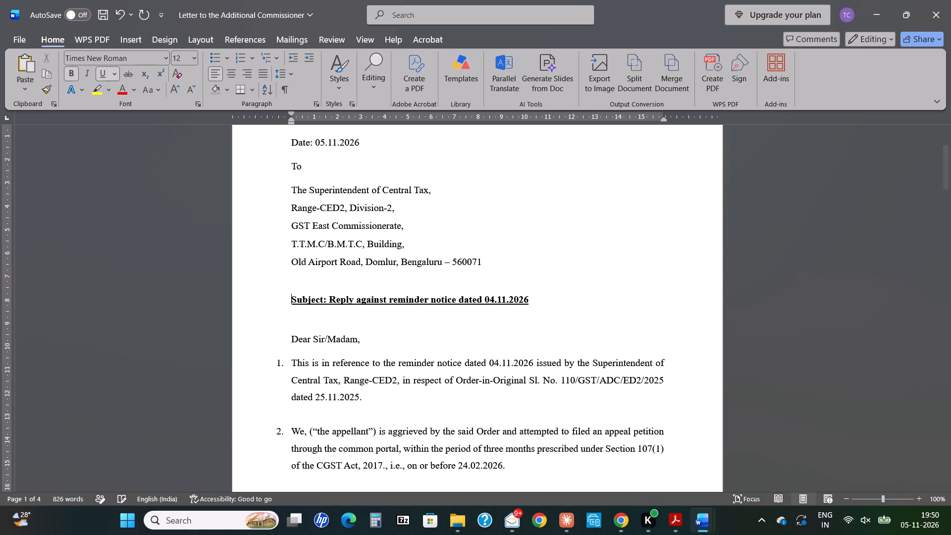
Remove the blank line between the subject line and "Dear Sir/Madam,".
{"action": "key", "text": "Down"}
{"action": "key", "text": "Delete"}
Insert "your goodself" after "issued by" in paragraph 1.
{"action": "key", "text": "Down"}
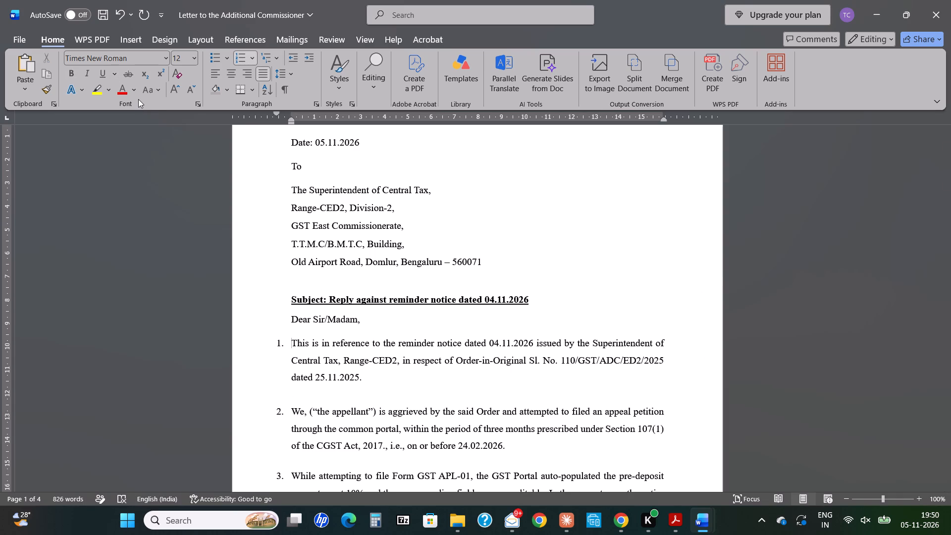
{"action": "key", "text": "ctrl+Right"}
{"action": "key", "text": "ctrl+Right"}
{"action": "key", "text": "ctrl+Right"}
{"action": "key", "text": "ctrl+Right"}
{"action": "key", "text": "ctrl+Right"}
{"action": "key", "text": "End"}
{"action": "key", "text": "Left"}
{"action": "key", "text": "Left"}
{"action": "key", "text": "Left"}
{"action": "key", "text": "Left"}
{"action": "key", "text": "Left"}
{"action": "key", "text": "Left"}
{"action": "key", "text": "Left"}
{"action": "key", "text": "Left"}
{"action": "key", "text": "Left"}
{"action": "key", "text": "Left"}
{"action": "key", "text": "Left"}
{"action": "key", "text": "Left"}
{"action": "key", "text": "Left"}
{"action": "key", "text": "Left"}
{"action": "key", "text": "Left"}
{"action": "key", "text": "Left"}
{"action": "key", "text": "Left"}
{"action": "key", "text": "Left"}
{"action": "key", "text": "Left"}
{"action": "key", "text": "Left"}
{"action": "key", "text": "Left"}
{"action": "key", "text": "Left"}
{"action": "type", "text": "your go"}
{"action": "type", "text": "oself"}
{"action": "key", "text": "space"}
{"action": "key", "text": "Left"}
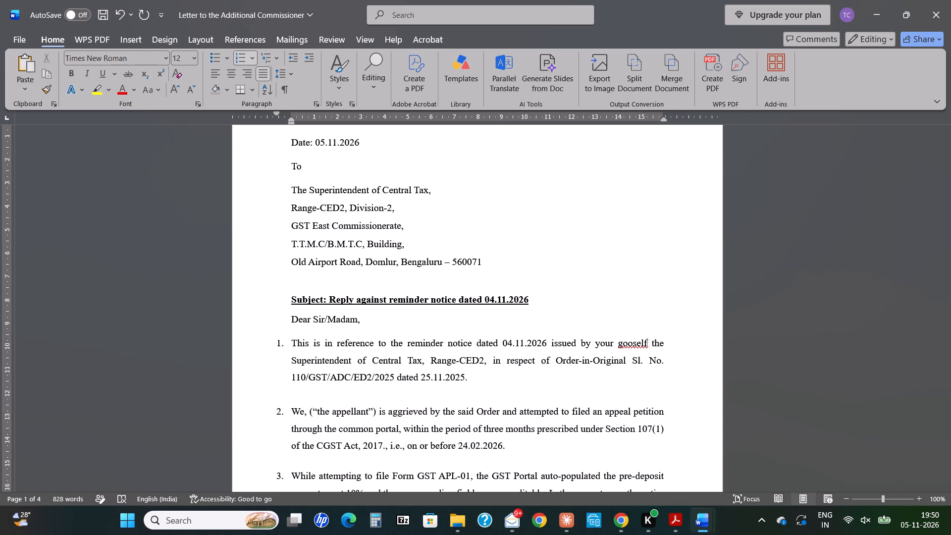
{"action": "key", "text": "Left"}
{"action": "key", "text": "Left"}
{"action": "key", "text": "Left"}
{"action": "key", "text": "d"}
{"action": "key", "text": "Left"}
{"action": "key", "text": "Left"}
{"action": "key", "text": "d"}
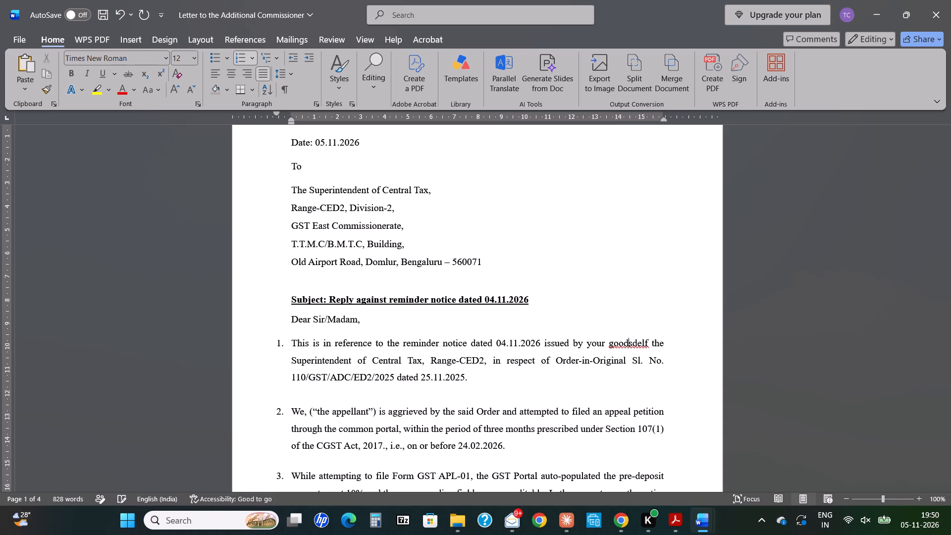
{"action": "key", "text": "Delete"}
{"action": "key", "text": "Delete"}
{"action": "key", "text": "s"}
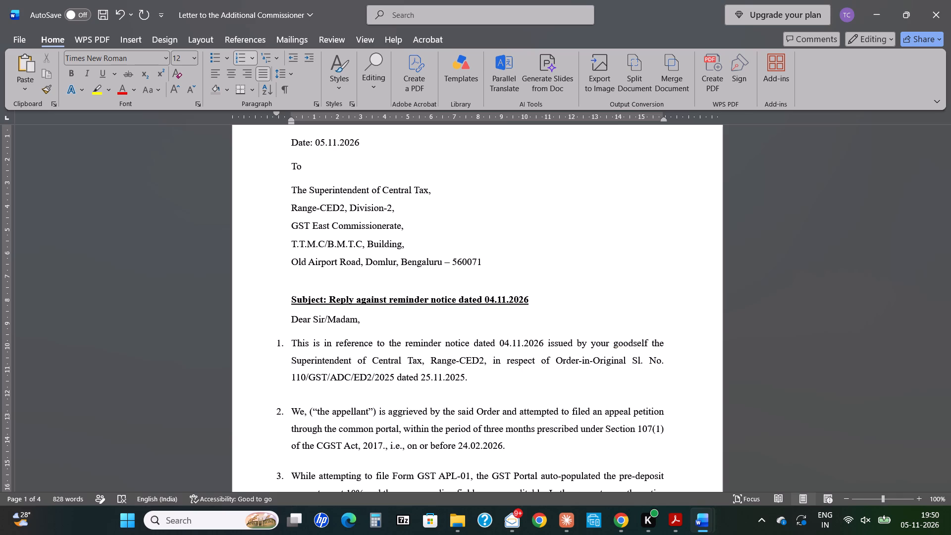
Delete "the Superintendent of Central Tax, Range-CED2" from paragraph 1 so that "your goodself" is followed by ", in respect of".
{"action": "key", "text": "ctrl+Right"}
{"action": "key", "text": "ctrl+Delete"}
{"action": "key", "text": "ctrl+Delete"}
{"action": "key", "text": "ctrl+Delete"}
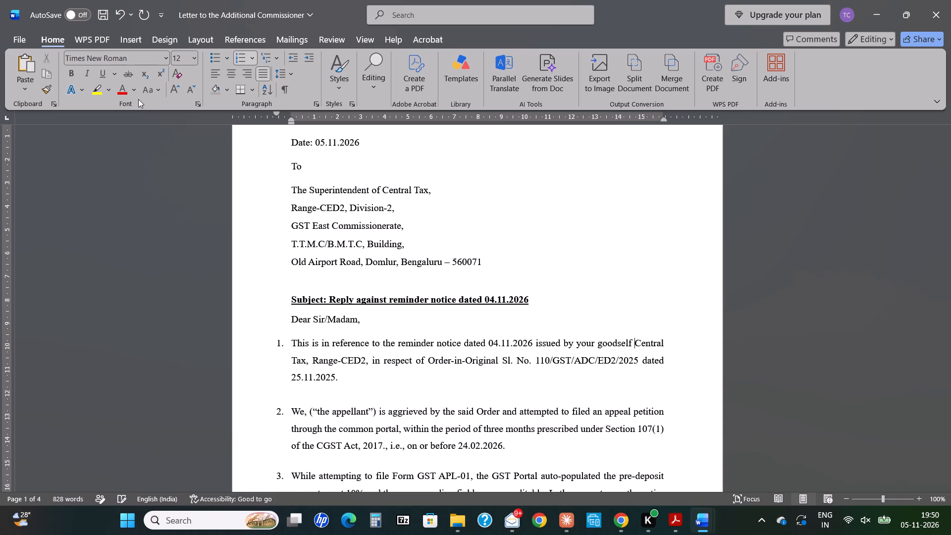
{"action": "key", "text": "ctrl+Delete"}
{"action": "key", "text": "ctrl+Delete"}
{"action": "key", "text": "ctrl+Delete"}
{"action": "key", "text": "ctrl+Delete"}
{"action": "key", "text": "ctrl+Delete"}
{"action": "key", "text": "ctrl+Delete"}
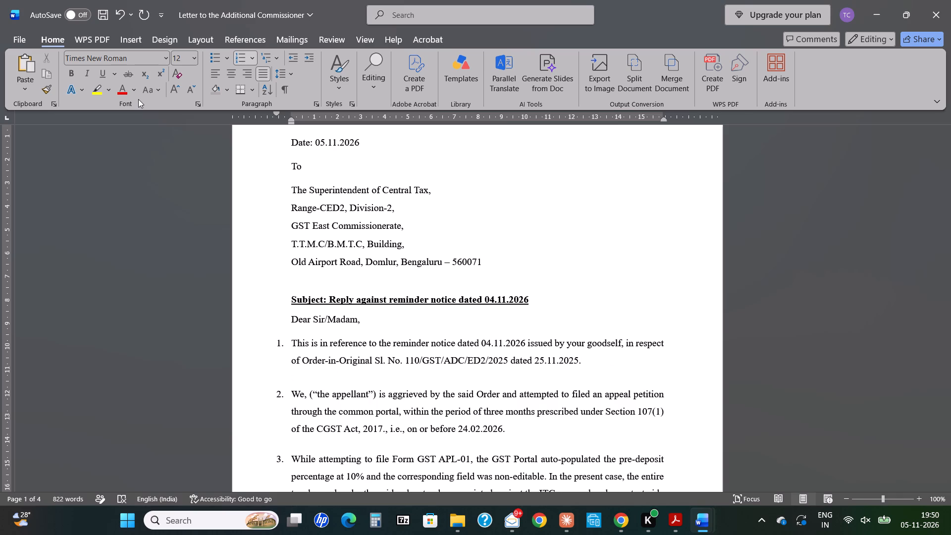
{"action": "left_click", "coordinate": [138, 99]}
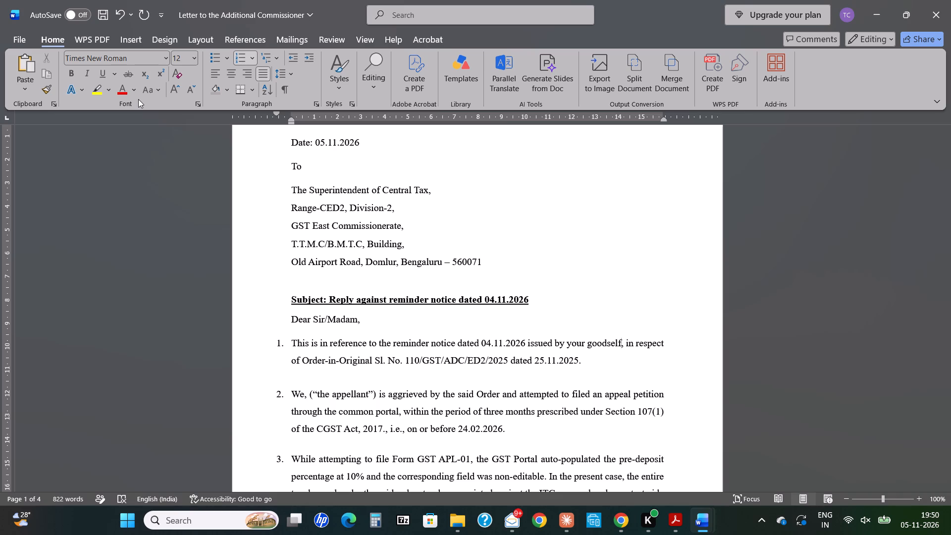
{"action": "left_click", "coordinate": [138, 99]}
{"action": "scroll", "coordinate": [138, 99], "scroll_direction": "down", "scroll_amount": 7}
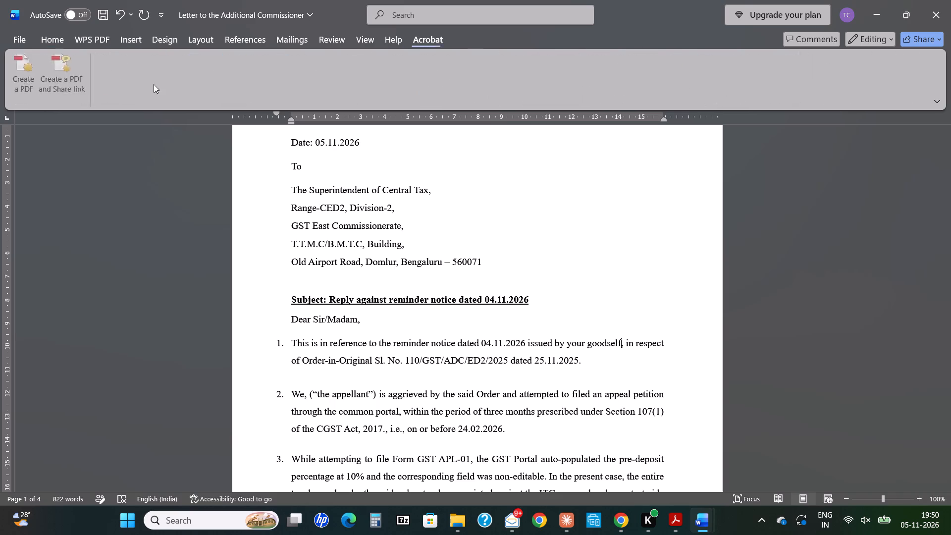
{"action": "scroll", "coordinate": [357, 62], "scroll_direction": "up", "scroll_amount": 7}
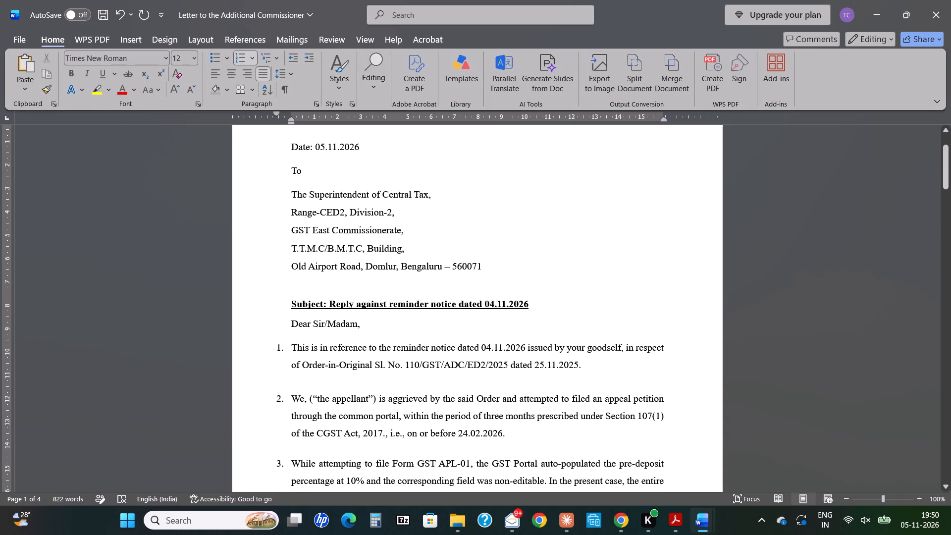
Change "a penalty only order" to "an order" in paragraph 4.
{"action": "scroll", "coordinate": [424, 259], "scroll_direction": "down", "scroll_amount": 3}
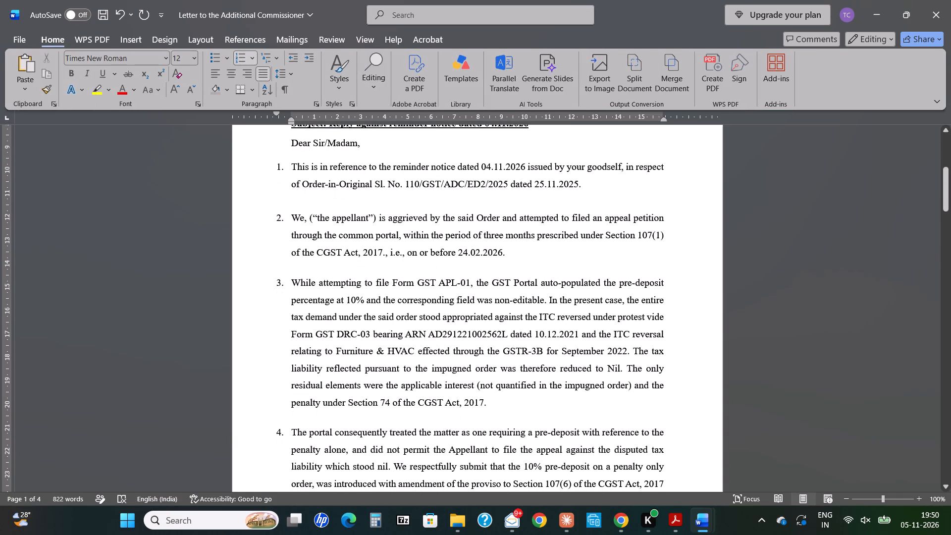
{"action": "scroll", "coordinate": [397, 390], "scroll_direction": "down", "scroll_amount": 1}
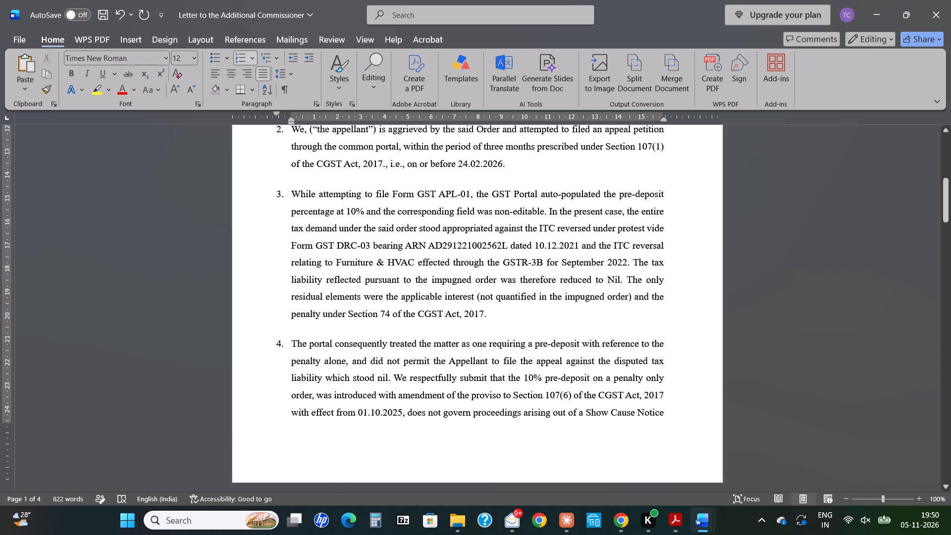
{"action": "left_click", "coordinate": [313, 401]}
{"action": "key", "text": "space"}
{"action": "type", "text": "dispt"}
{"action": "key", "text": "BackSpace"}
{"action": "key", "text": "BackSpace"}
{"action": "key", "text": "ctrl+Left"}
{"action": "key", "text": "ctrl+Left"}
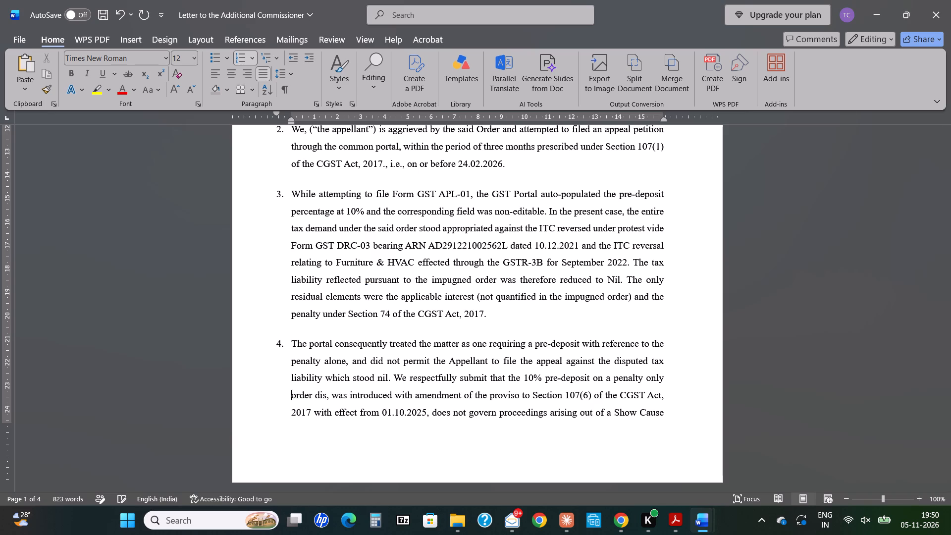
{"action": "key", "text": "ctrl+Left"}
{"action": "key", "text": "BackSpace"}
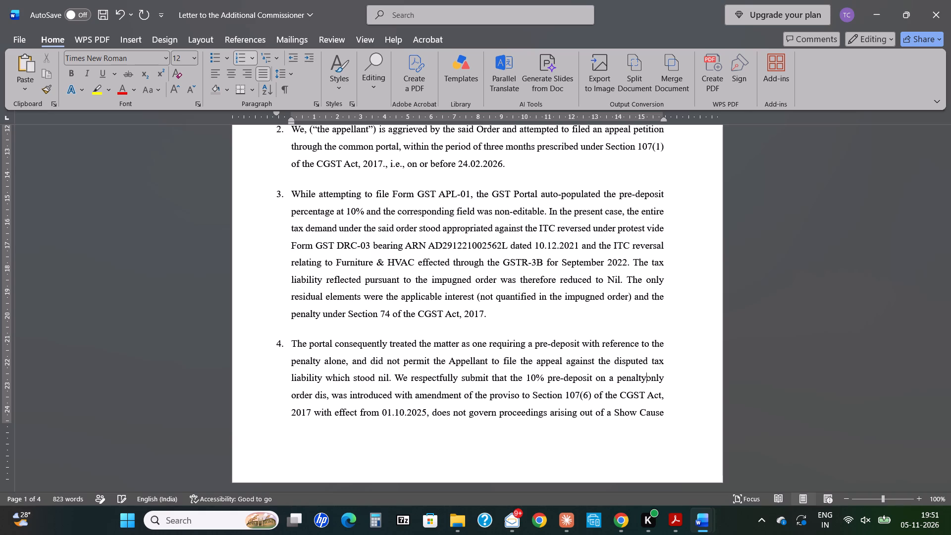
{"action": "key", "text": "ctrl+BackSpace"}
{"action": "key", "text": "ctrl+BackSpace"}
{"action": "type", "text": "an"}
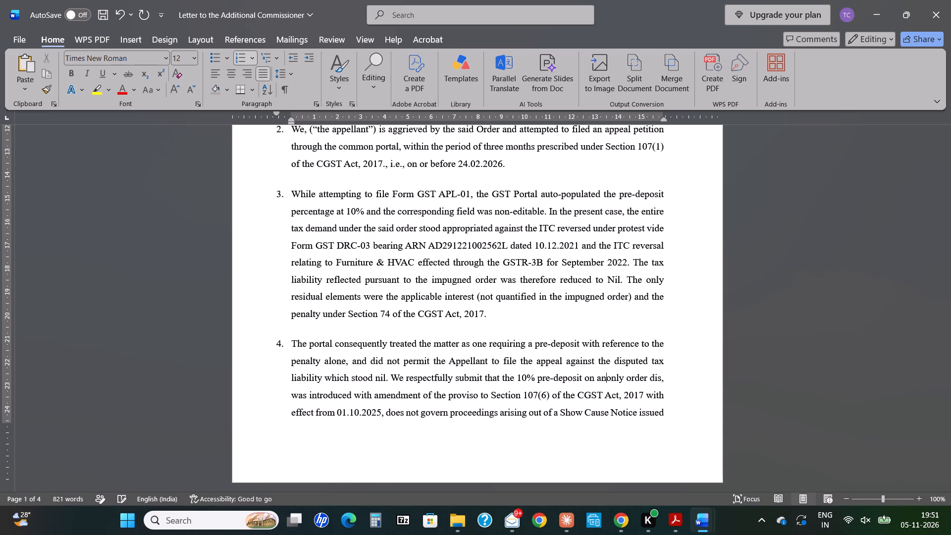
{"action": "key", "text": "space"}
{"action": "key", "text": "ctrl+Delete"}
{"action": "key", "text": "ctrl+Right"}
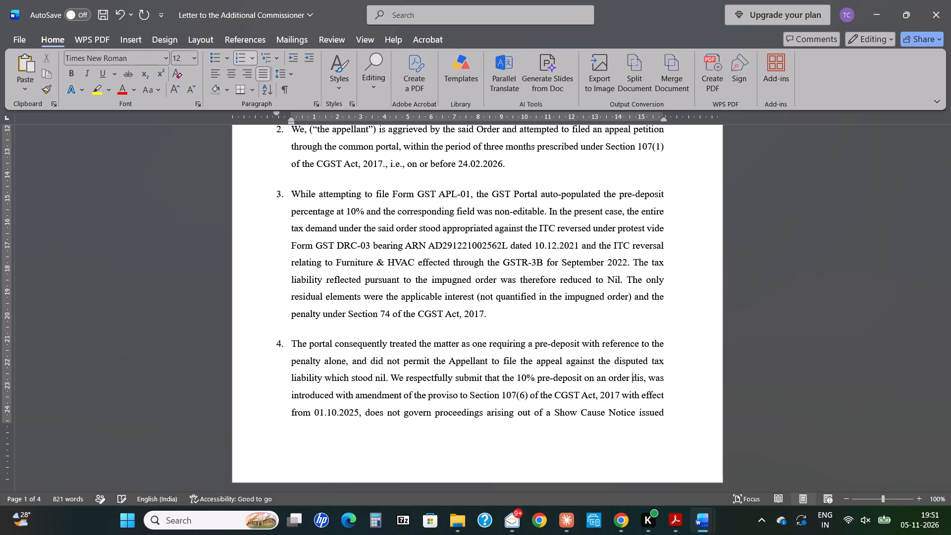
Insert "disputing the penalty above" after "10% pre-deposit on an order" in paragraph 4, keeping a single comma after it, and save the letter.
{"action": "type", "text": "disputing"}
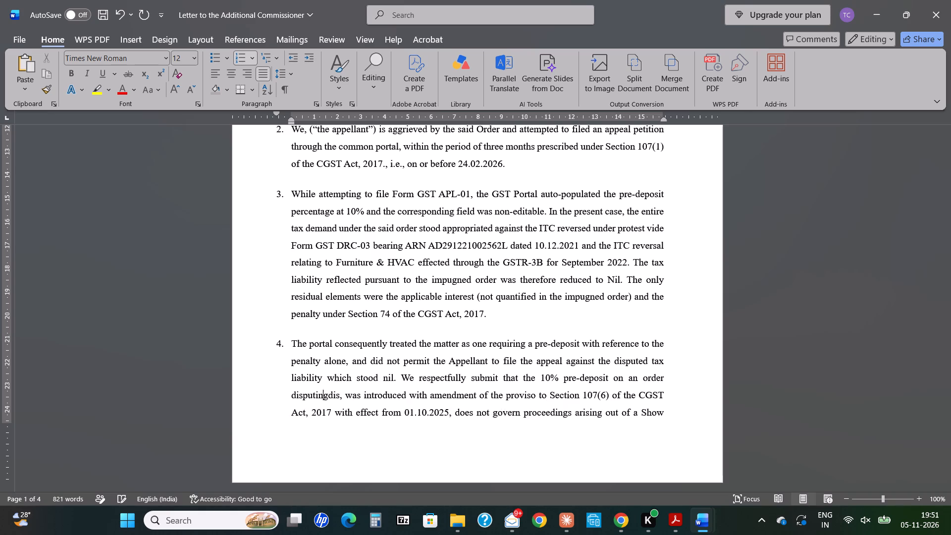
{"action": "key", "text": "space"}
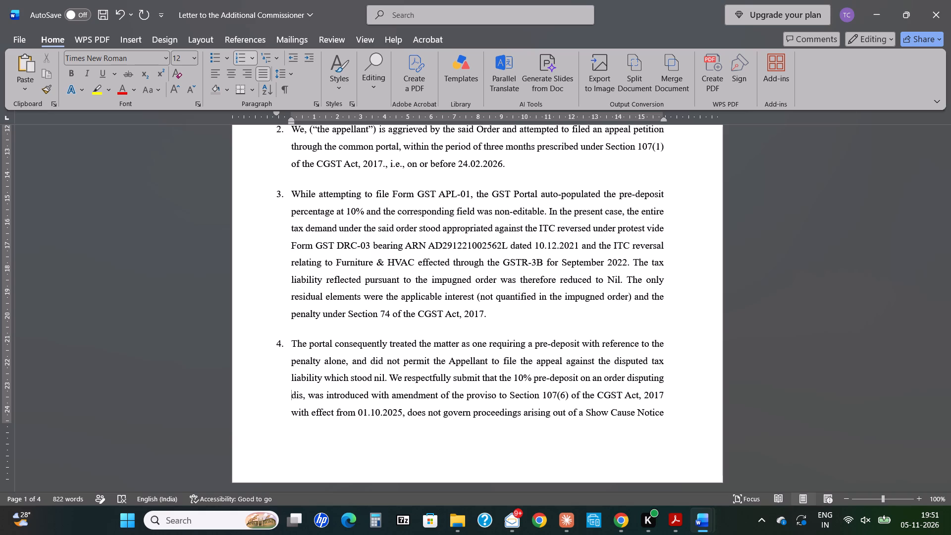
{"action": "type", "text": "the pan"}
{"action": "key", "text": "BackSpace"}
{"action": "key", "text": "BackSpace"}
{"action": "type", "text": "enalty above"}
{"action": "type", "text": ","}
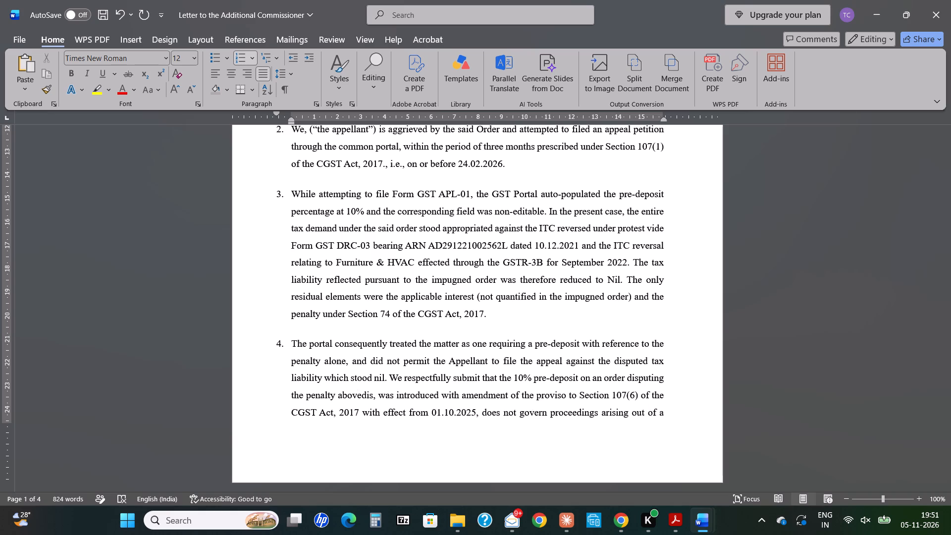
{"action": "key", "text": "space"}
{"action": "key", "text": "ctrl+Delete"}
{"action": "key", "text": "ctrl+Delete"}
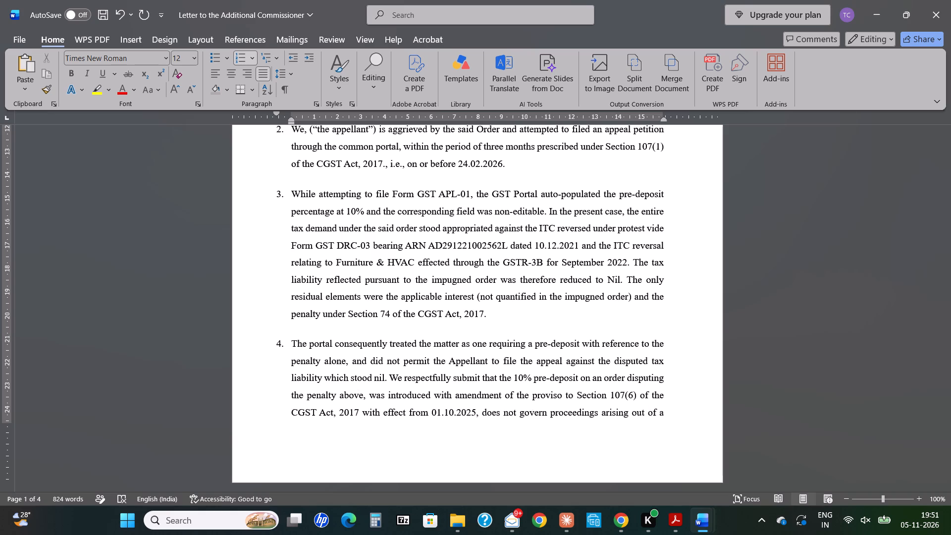
{"action": "key", "text": "ctrl+s"}
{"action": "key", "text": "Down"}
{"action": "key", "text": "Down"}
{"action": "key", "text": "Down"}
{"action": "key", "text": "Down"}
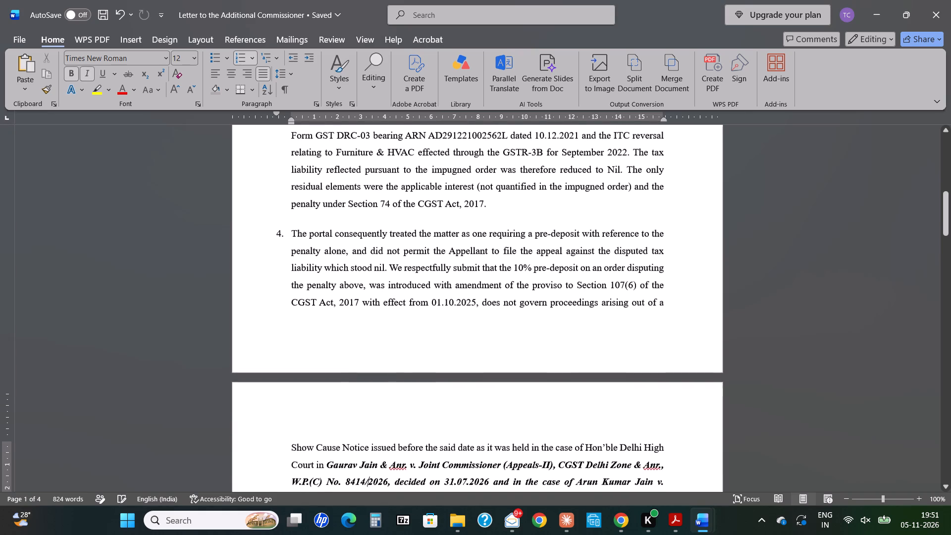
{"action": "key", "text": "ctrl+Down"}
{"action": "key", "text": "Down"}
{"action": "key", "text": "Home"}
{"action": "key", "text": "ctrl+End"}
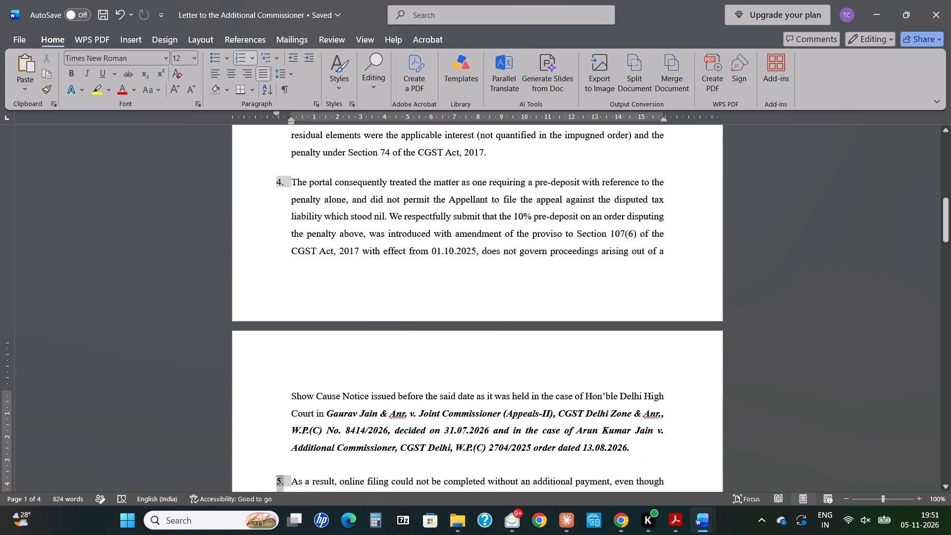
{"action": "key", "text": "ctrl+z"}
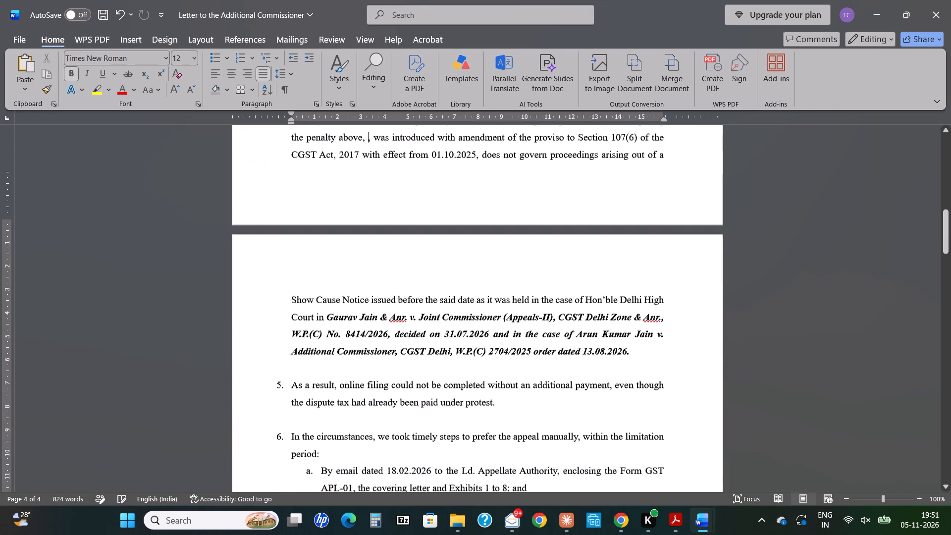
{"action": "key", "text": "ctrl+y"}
Replace "an additional payment" with "payment of pre-deposit" after "without" in paragraph 5, and save the letter.
{"action": "key", "text": "Page_Down"}
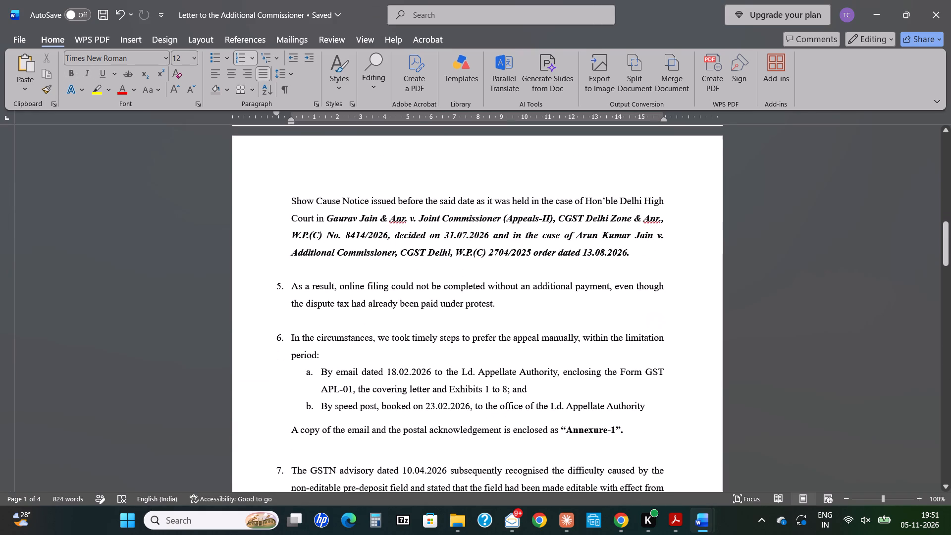
{"action": "key", "text": "Down"}
{"action": "key", "text": "Down"}
{"action": "key", "text": "Down"}
{"action": "key", "text": "Down"}
{"action": "key", "text": "Down"}
{"action": "key", "text": "Down"}
{"action": "key", "text": "Down"}
{"action": "key", "text": "Up"}
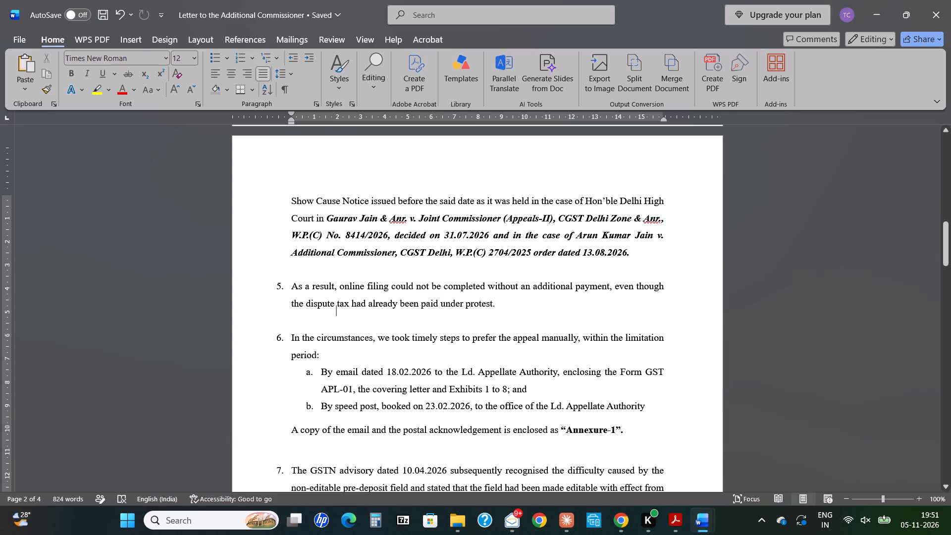
{"action": "key", "text": "ctrl+Right"}
{"action": "key", "text": "Up"}
{"action": "key", "text": "ctrl+Right"}
{"action": "key", "text": "ctrl+Right"}
{"action": "key", "text": "ctrl+Right"}
{"action": "key", "text": "ctrl+Right"}
{"action": "key", "text": "ctrl+Right"}
{"action": "key", "text": "ctrl+Left"}
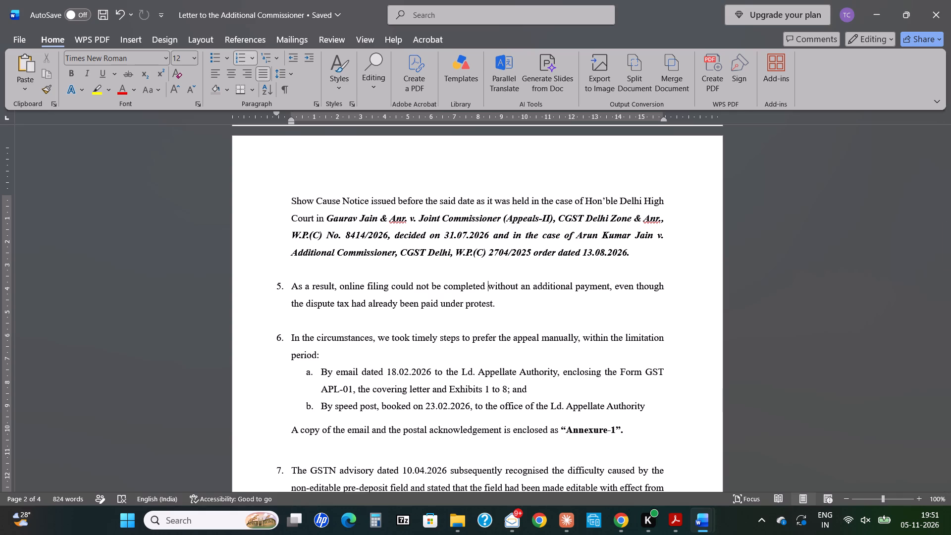
{"action": "key", "text": "ctrl+Right"}
{"action": "type", "text": "payment of pre=depo"}
{"action": "key", "text": "BackSpace"}
{"action": "key", "text": "BackSpace"}
{"action": "key", "text": "BackSpace"}
{"action": "key", "text": "BackSpace"}
{"action": "key", "text": "BackSpace"}
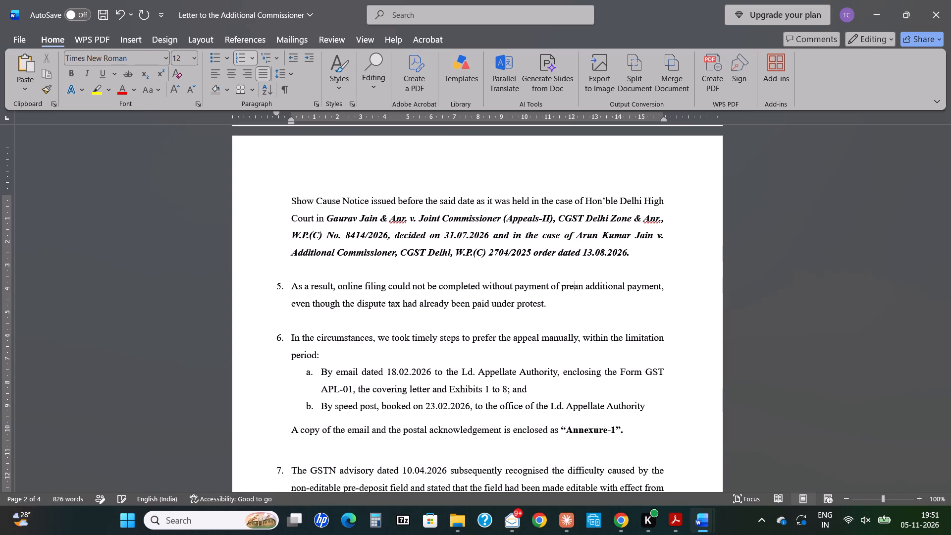
{"action": "type", "text": "-deposit"}
{"action": "key", "text": "space"}
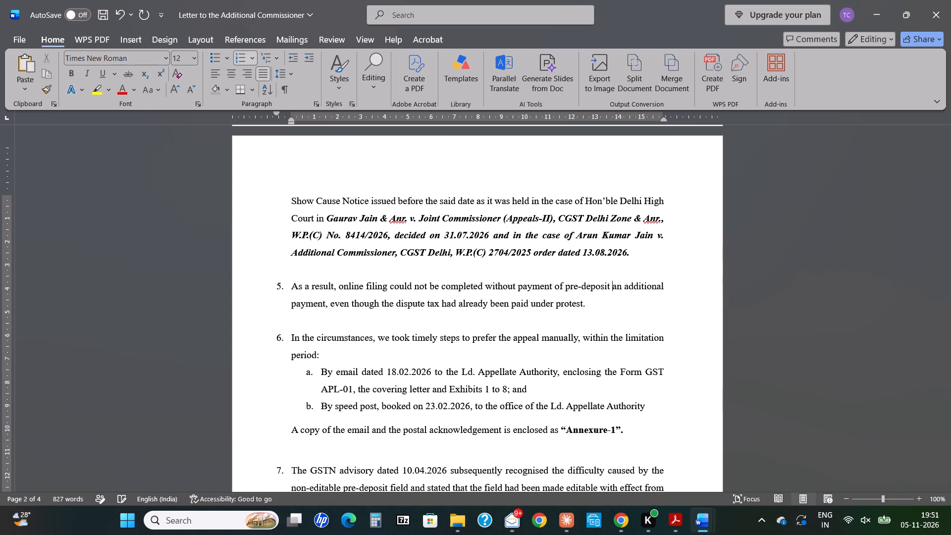
{"action": "key", "text": "ctrl+Delete"}
{"action": "key", "text": "ctrl+Delete"}
{"action": "key", "text": "ctrl+Delete"}
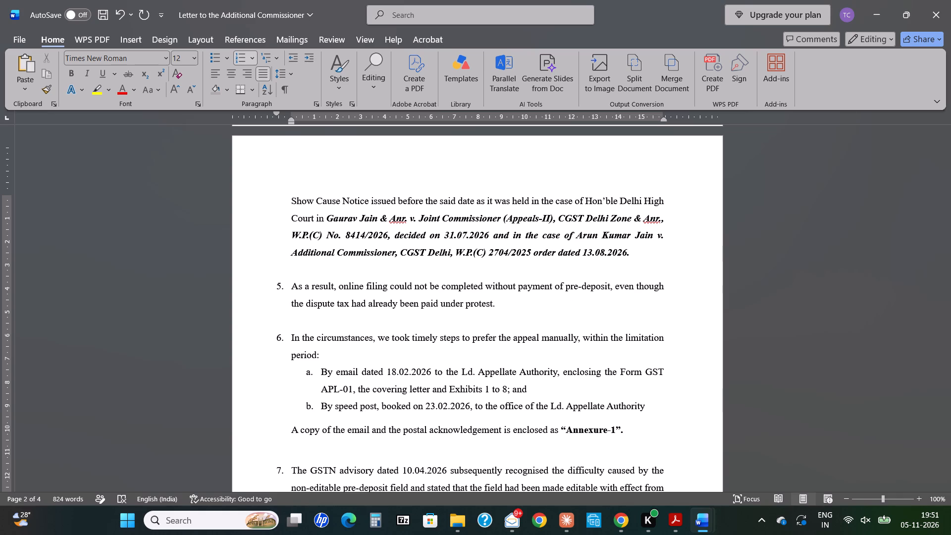
{"action": "key", "text": "ctrl+s"}
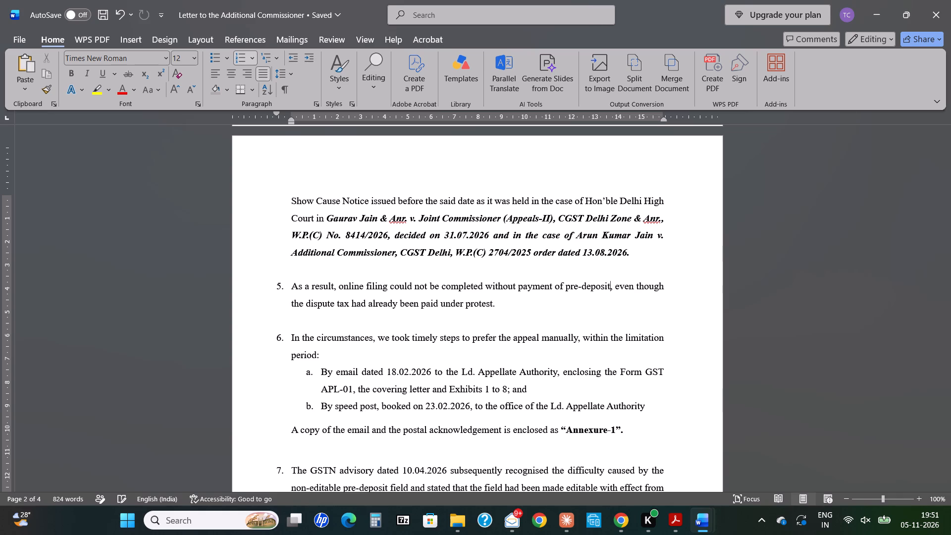
Reword paragraph 7 so that "filed an application for condonation of delay" reads "filed the appeal online with condonation of delay", and save the letter.
{"action": "scroll", "coordinate": [287, 457], "scroll_direction": "down", "scroll_amount": 1}
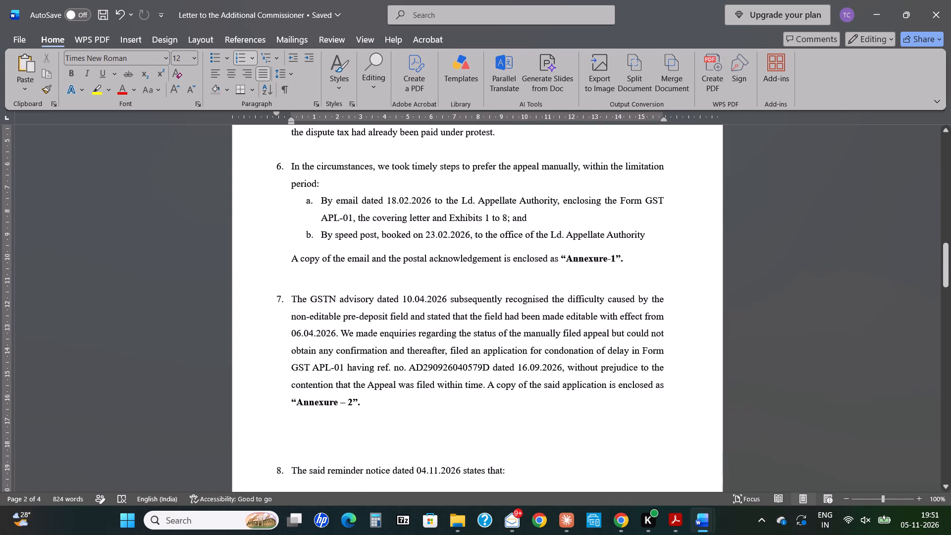
{"action": "left_click", "coordinate": [469, 351]}
{"action": "key", "text": "space"}
{"action": "type", "text": "the a[[ea"}
{"action": "key", "text": "BackSpace"}
{"action": "key", "text": "BackSpace"}
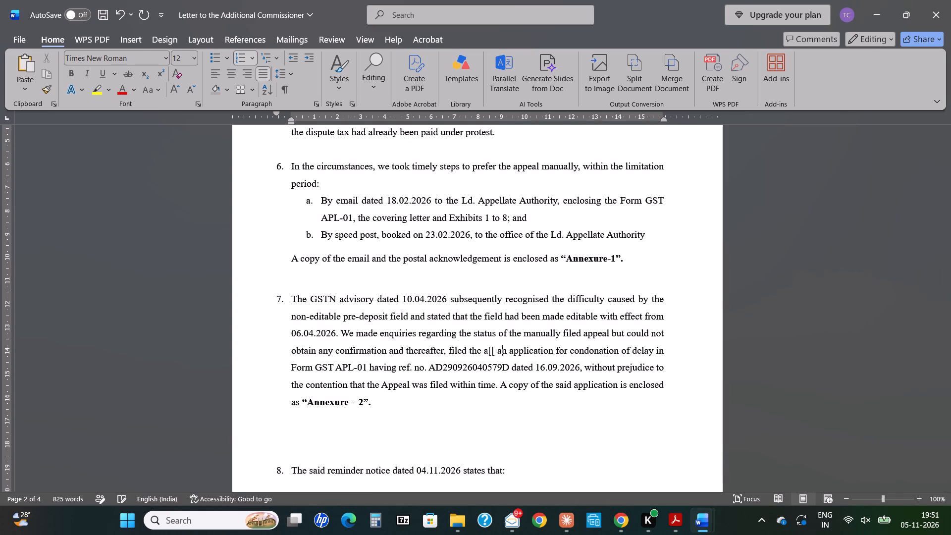
{"action": "key", "text": "BackSpace"}
{"action": "key", "text": "BackSpace"}
{"action": "type", "text": "ppeal online"}
{"action": "key", "text": "space"}
{"action": "type", "text": "with"}
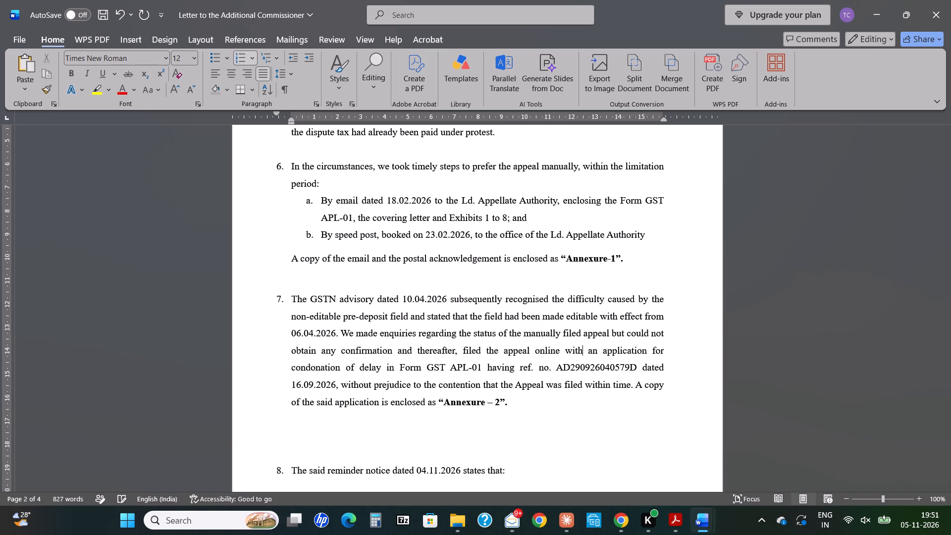
{"action": "key", "text": "space"}
{"action": "key", "text": "ctrl+Delete"}
{"action": "key", "text": "ctrl+Delete"}
{"action": "key", "text": "ctrl+Delete"}
{"action": "key", "text": "ctrl+Delete"}
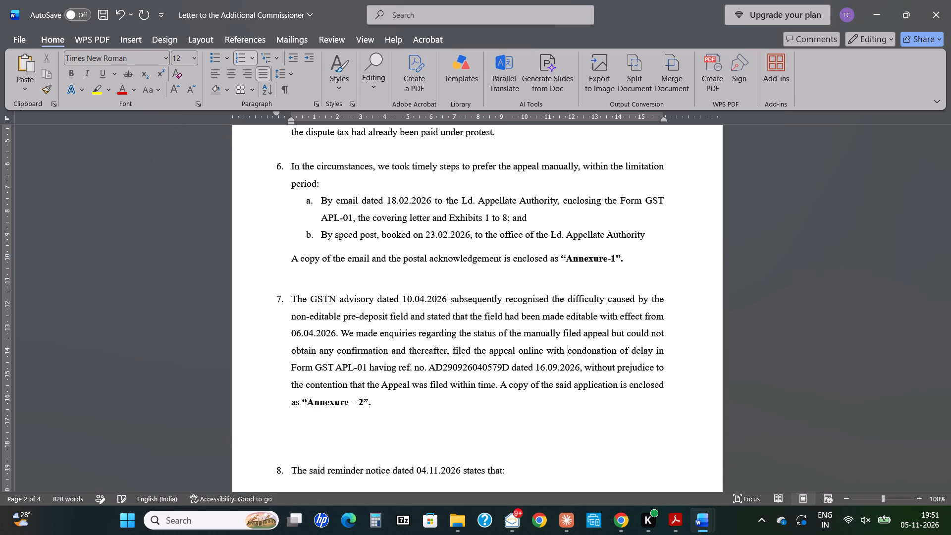
{"action": "key", "text": "ctrl+s"}
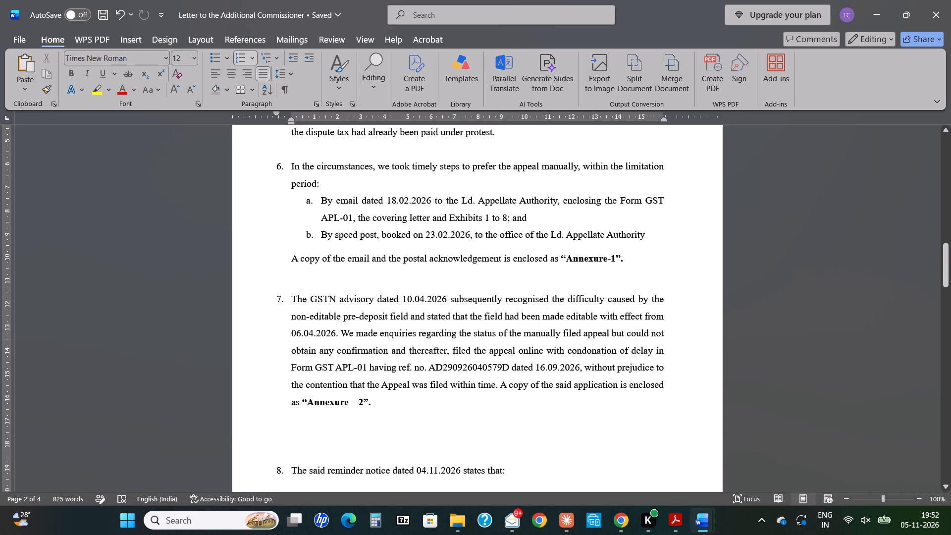
Delete the closing sentence of paragraph 7 about the application copy enclosed as "Annexure – 2", and save the letter.
{"action": "left_click", "coordinate": [502, 386]}
{"action": "key", "text": "shift+Down"}
{"action": "key", "text": "Delete"}
{"action": "key", "text": "ctrl+s"}
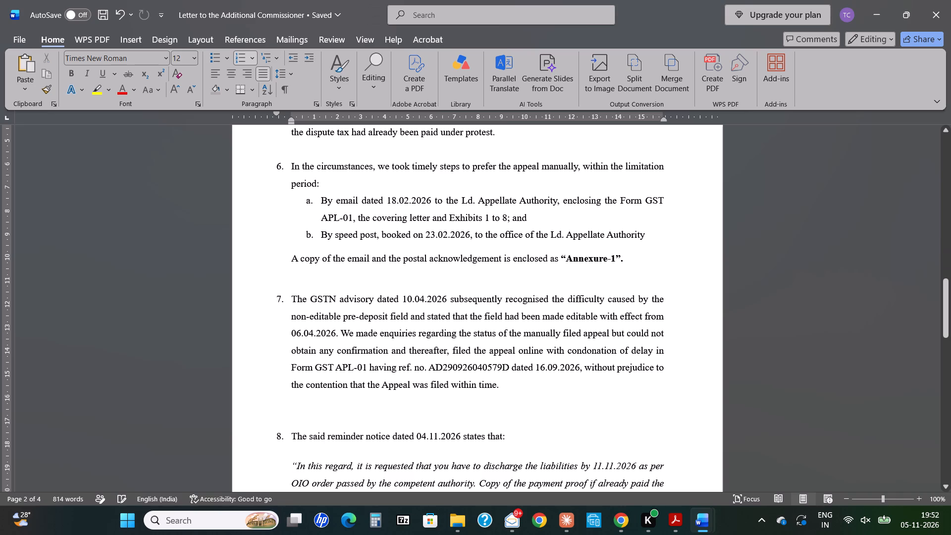
Remove the extra blank line between paragraphs 7 and 8, and save the letter.
{"action": "key", "text": "Down"}
{"action": "key", "text": "Delete"}
{"action": "key", "text": "ctrl+s"}
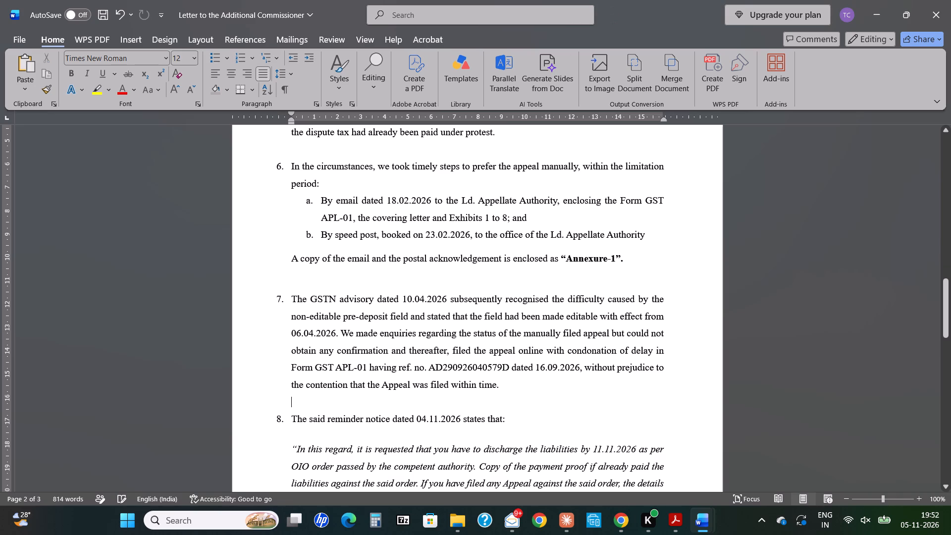
Delete the rest of paragraph 9 from "The appeal was filed manually on 18.02.2026" onward, ending it at "Hon'ble Appellate Authority.".
{"action": "key", "text": "Down"}
{"action": "key", "text": "Down"}
{"action": "key", "text": "Down"}
{"action": "key", "text": "Down"}
{"action": "key", "text": "Down"}
{"action": "key", "text": "Down"}
{"action": "key", "text": "Down"}
{"action": "key", "text": "Down"}
{"action": "key", "text": "Down"}
{"action": "key", "text": "Down"}
{"action": "key", "text": "Down"}
{"action": "key", "text": "Down"}
{"action": "key", "text": "Down"}
{"action": "key", "text": "Down"}
{"action": "key", "text": "Down"}
{"action": "key", "text": "Down"}
{"action": "key", "text": "Down"}
{"action": "key", "text": "Down"}
{"action": "key", "text": "Down"}
{"action": "key", "text": "Down"}
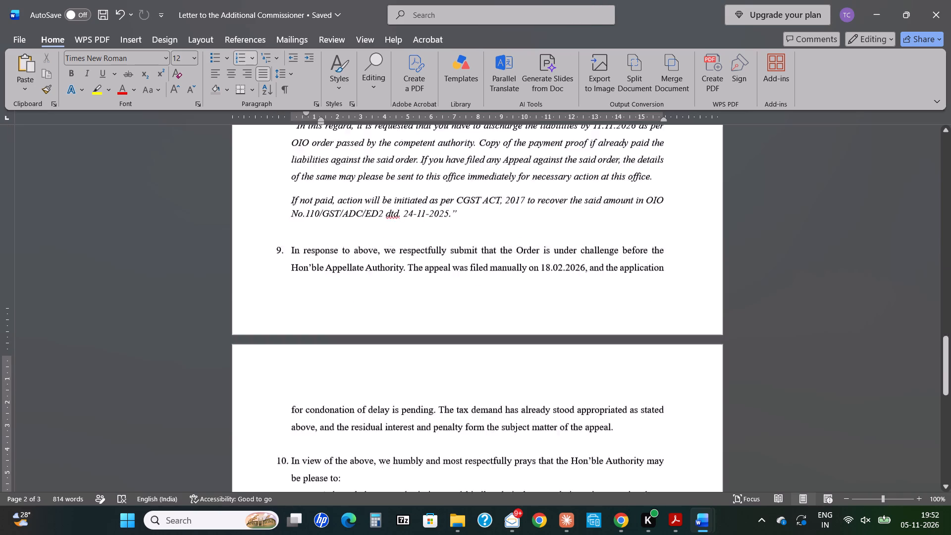
{"action": "key", "text": "Up"}
{"action": "key", "text": "Down"}
{"action": "key", "text": "Up"}
{"action": "key", "text": "Up"}
{"action": "key", "text": "Up"}
{"action": "key", "text": "Up"}
{"action": "key", "text": "Up"}
{"action": "key", "text": "Up"}
{"action": "key", "text": "Up"}
{"action": "key", "text": "Up"}
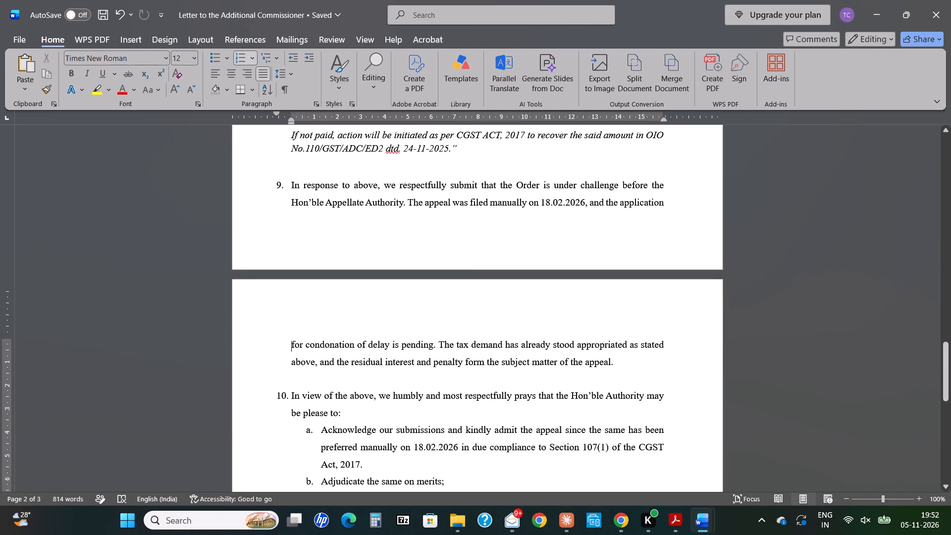
{"action": "key", "text": "Up"}
{"action": "key", "text": "Up"}
{"action": "key", "text": "Down"}
{"action": "key", "text": "ctrl+Right"}
{"action": "key", "text": "ctrl+Right"}
{"action": "key", "text": "ctrl+Right"}
{"action": "key", "text": "ctrl+Right"}
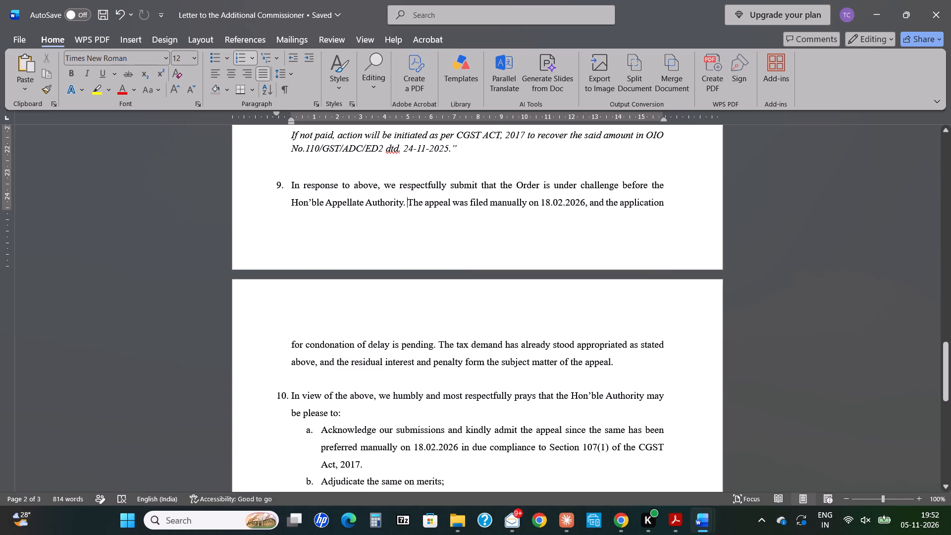
{"action": "key", "text": "ctrl+shift+Down"}
{"action": "key", "text": "Delete"}
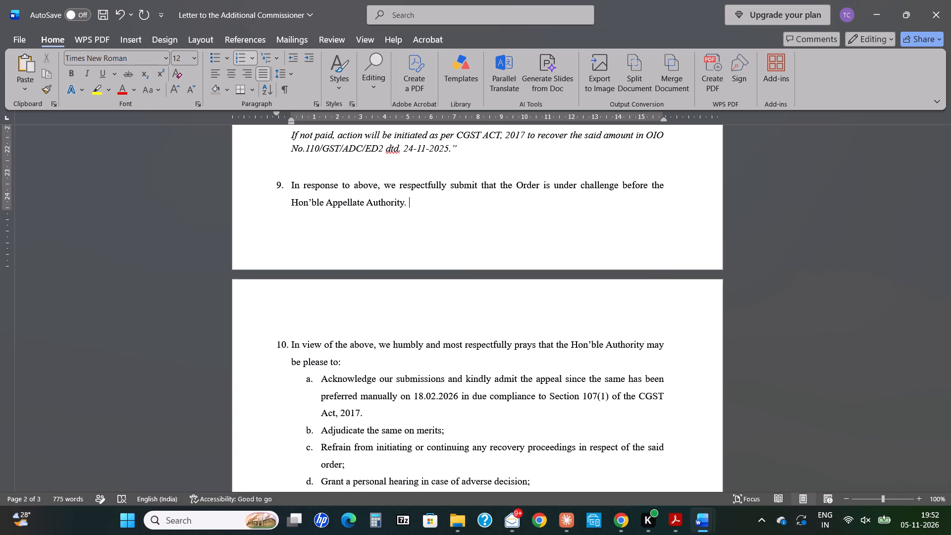
Insert an unnumbered blank line directly above the paragraph beginning "In view of the above".
{"action": "key", "text": "Down"}
{"action": "key", "text": "Up"}
{"action": "key", "text": "Return"}
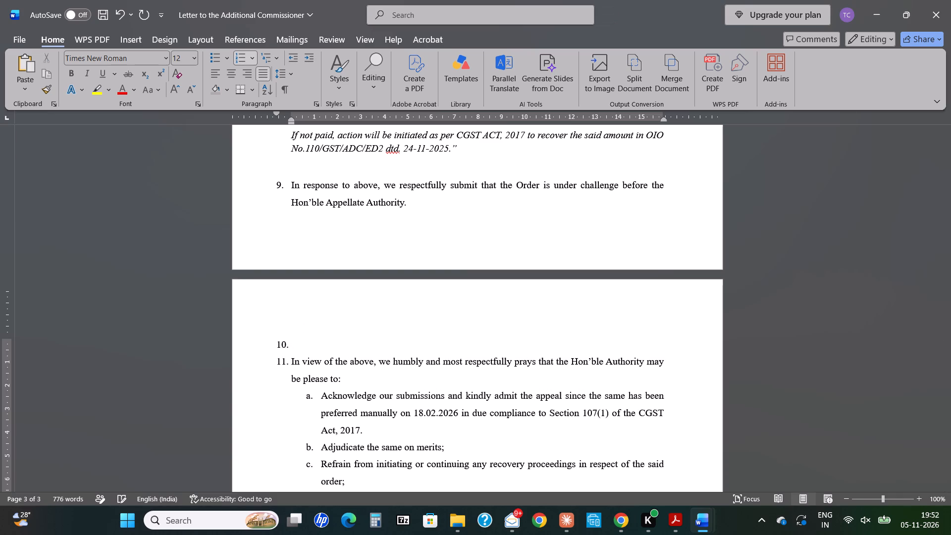
{"action": "key", "text": "BackSpace"}
Insert "the receipt of the copy of the appeal, as desired" after "Acknowledge" in item a of paragraph 10.
{"action": "key", "text": "Down"}
{"action": "key", "text": "Down"}
{"action": "key", "text": "Down"}
{"action": "key", "text": "Right"}
{"action": "key", "text": "ctrl+Right"}
{"action": "type", "text": "THE"}
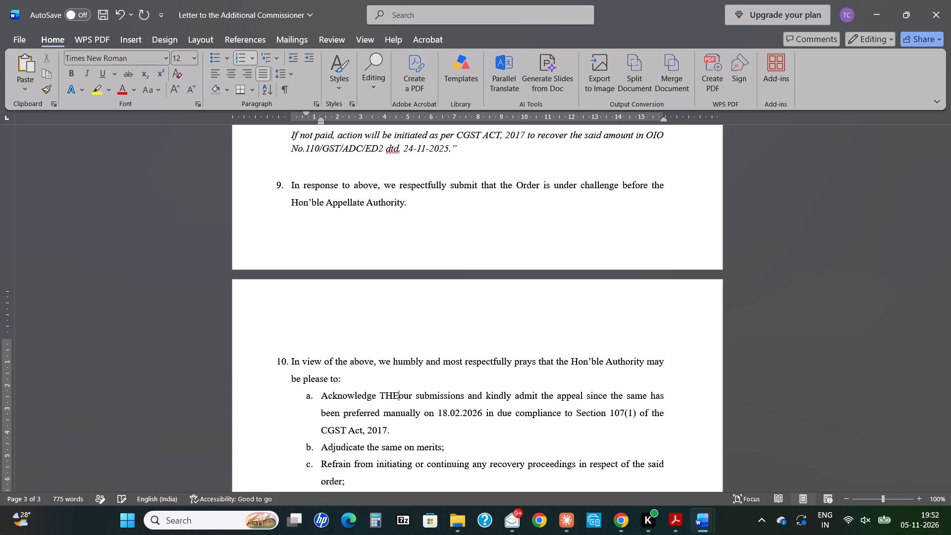
{"action": "key", "text": "BackSpace"}
{"action": "key", "text": "BackSpace"}
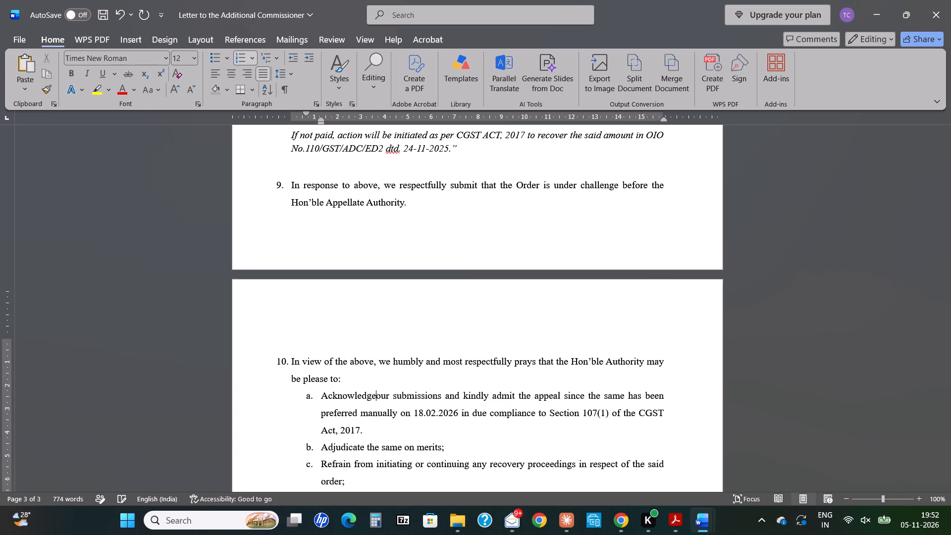
{"action": "key", "text": "space"}
{"action": "type", "text": "thr"}
{"action": "key", "text": "BackSpace"}
{"action": "type", "text": "e receipt of the cophy"}
{"action": "key", "text": "BackSpace"}
{"action": "key", "text": "BackSpace"}
{"action": "type", "text": "y of the appeal ,"}
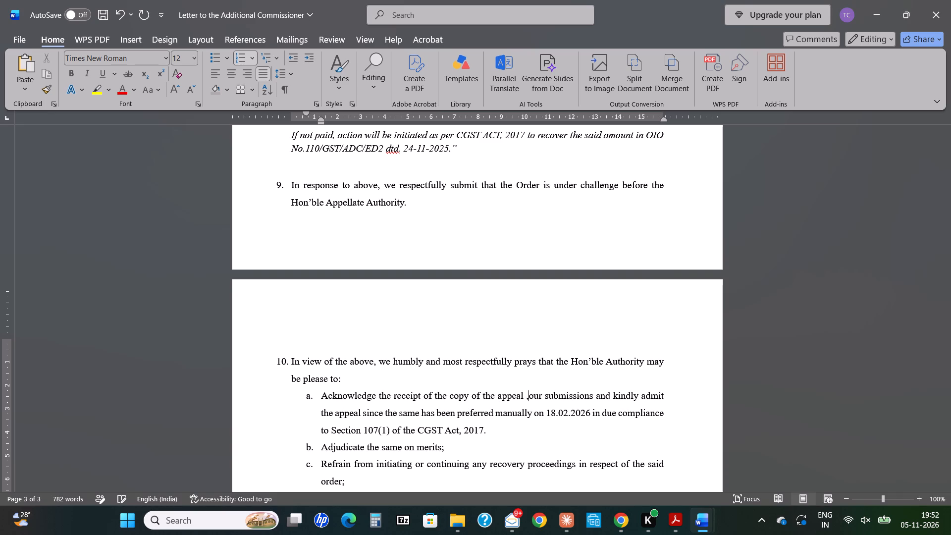
{"action": "key", "text": "space"}
{"action": "type", "text": "as"}
{"action": "key", "text": "BackSpace"}
{"action": "key", "text": "BackSpace"}
{"action": "key", "text": "BackSpace"}
{"action": "key", "text": "BackSpace"}
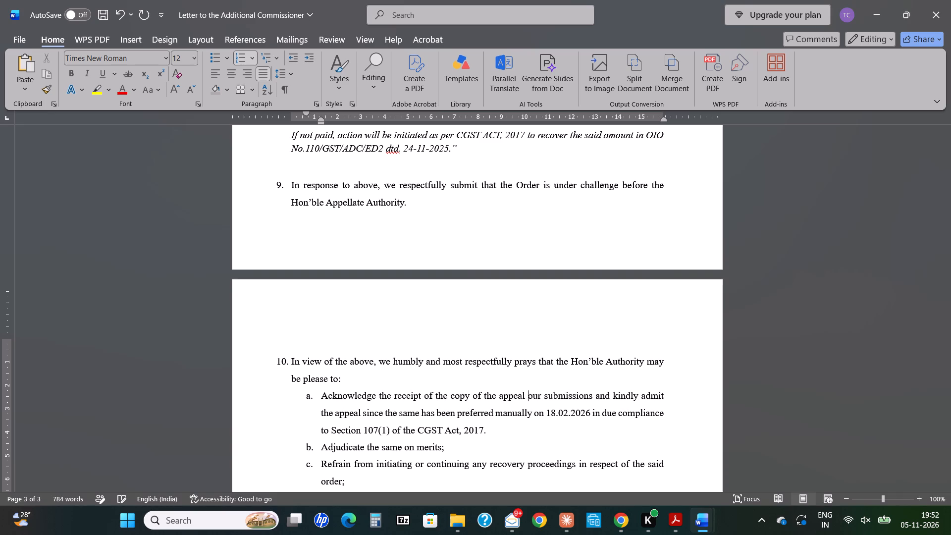
{"action": "key", "text": "BackSpace"}
{"action": "type", "text": ", as desired"}
{"action": "key", "text": "slash"}
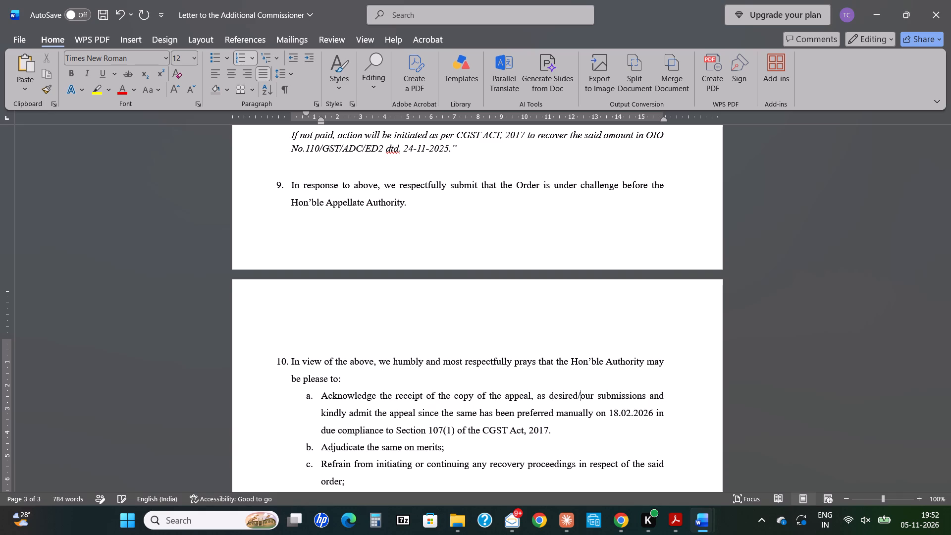
Delete the rest of item a from "our submissions" onward, ending it with a full stop after "as desired".
{"action": "key", "text": "ctrl+shift+Down"}
{"action": "key", "text": "Delete"}
{"action": "key", "text": "Down"}
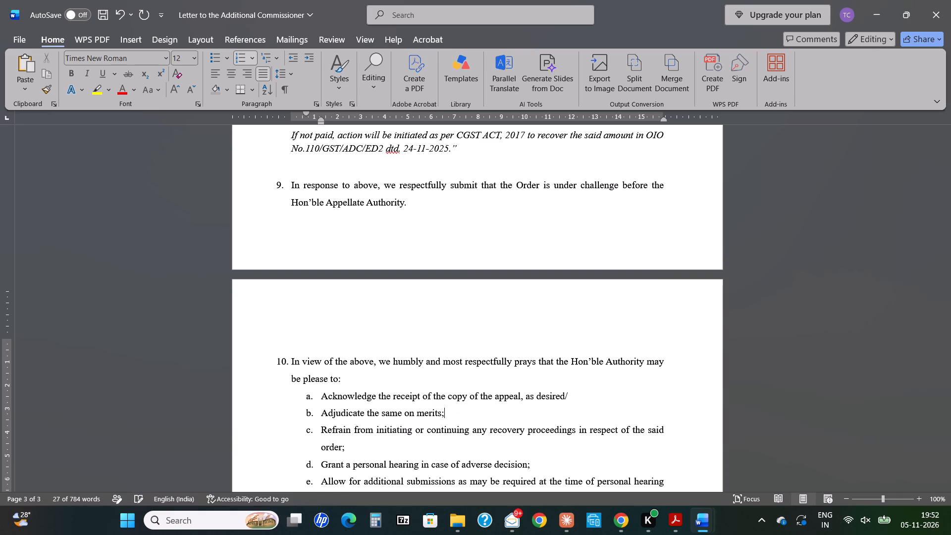
{"action": "key", "text": "Left"}
{"action": "key", "text": "Left"}
{"action": "key", "text": "Left"}
{"action": "key", "text": "Up"}
{"action": "key", "text": "End"}
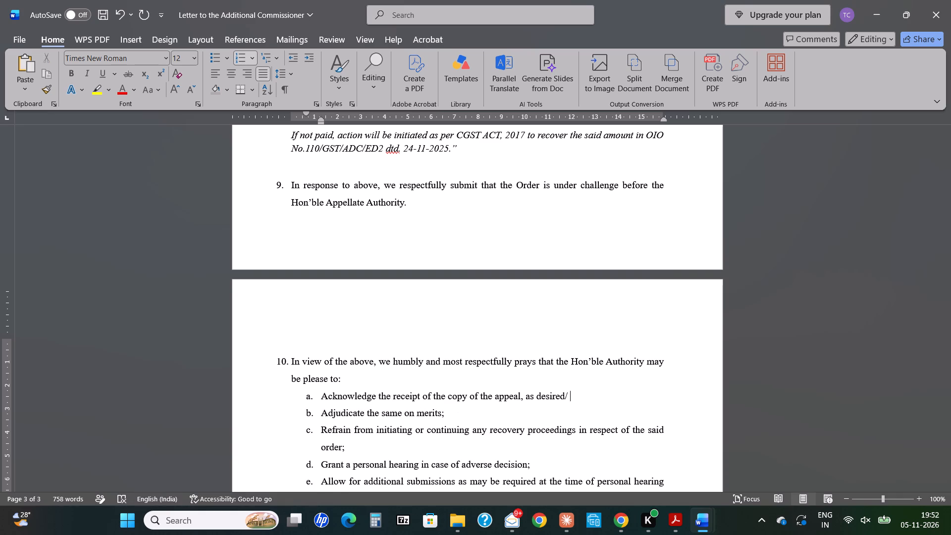
{"action": "key", "text": "BackSpace"}
{"action": "key", "text": "BackSpace"}
{"action": "key", "text": "period"}
Replace "Hon'ble Authority" with "your goodself" in the opening line of paragraph 10, and save the letter.
{"action": "key", "text": "Up"}
{"action": "key", "text": "Up"}
{"action": "key", "text": "Up"}
{"action": "key", "text": "Right"}
{"action": "key", "text": "Down"}
{"action": "key", "text": "End"}
{"action": "key", "text": "Up"}
{"action": "key", "text": "End"}
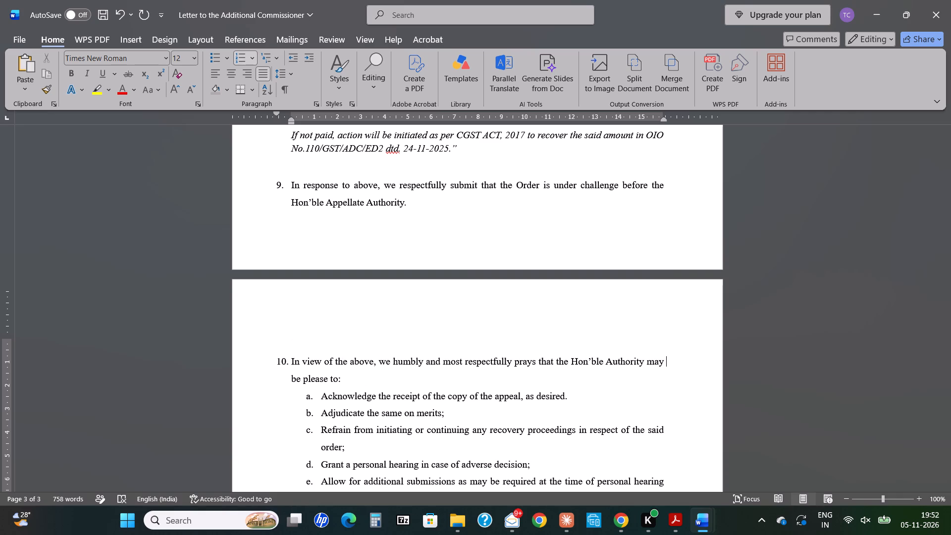
{"action": "key", "text": "Left"}
{"action": "key", "text": "Left"}
{"action": "key", "text": "ctrl+Left"}
{"action": "key", "text": "ctrl+Left"}
{"action": "key", "text": "ctrl+shift+Left"}
{"action": "type", "text": "your goodself"}
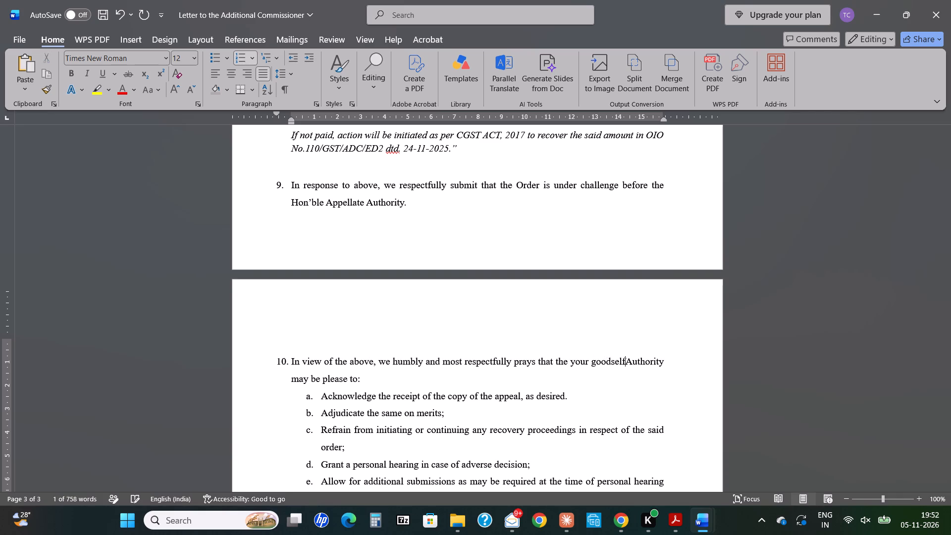
{"action": "key", "text": "ctrl+Delete"}
{"action": "key", "text": "ctrl+s"}
Change "please to" to "pleased to" in the opening line of paragraph 10.
{"action": "key", "text": "Down"}
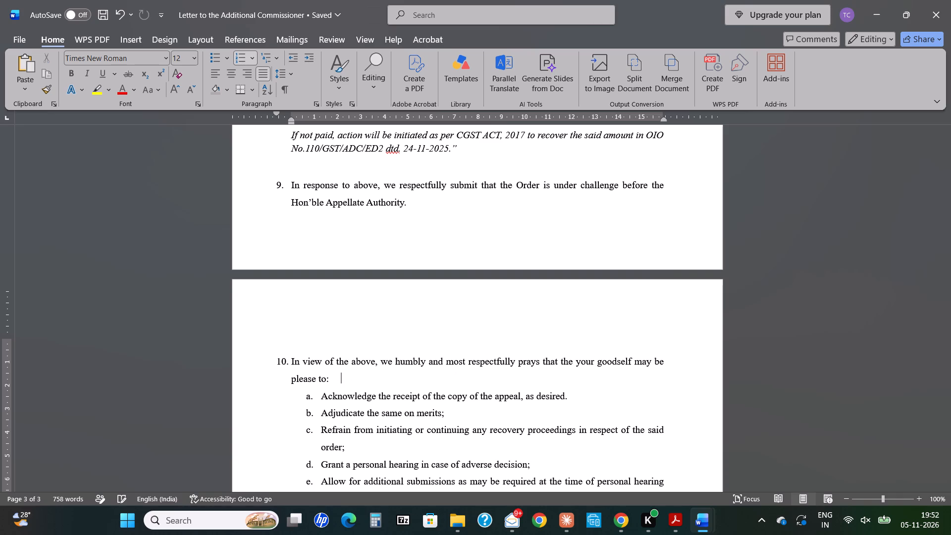
{"action": "key", "text": "Left"}
{"action": "key", "text": "Left"}
{"action": "key", "text": "Left"}
{"action": "key", "text": "Left"}
{"action": "key", "text": "d"}
Delete item b, "Adjudicate the same on merits;", from the list in paragraph 10.
{"action": "key", "text": "End"}
{"action": "key", "text": "Down"}
{"action": "key", "text": "Down"}
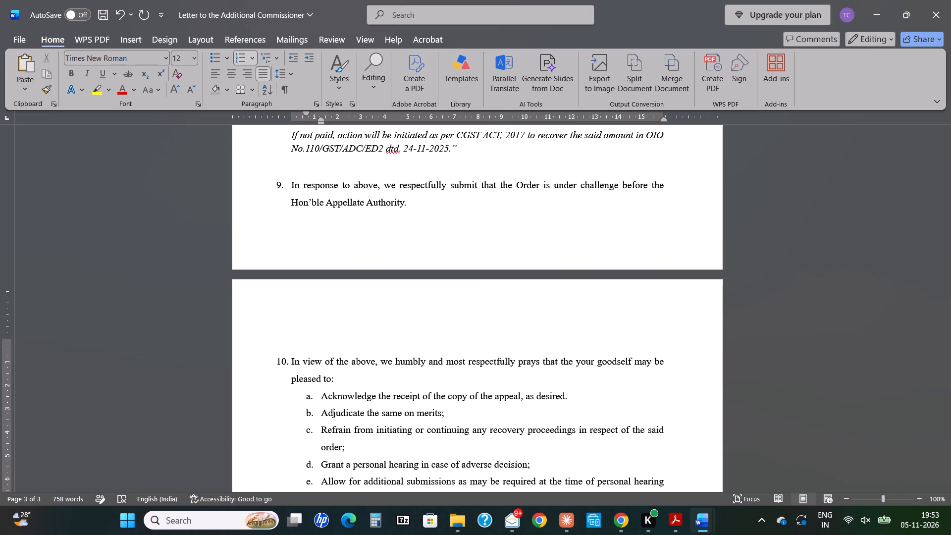
{"action": "key", "text": "Left"}
{"action": "key", "text": "Left"}
{"action": "key", "text": "ctrl+Delete"}
{"action": "key", "text": "ctrl+Delete"}
{"action": "key", "text": "ctrl+Delete"}
{"action": "key", "text": "ctrl+Delete"}
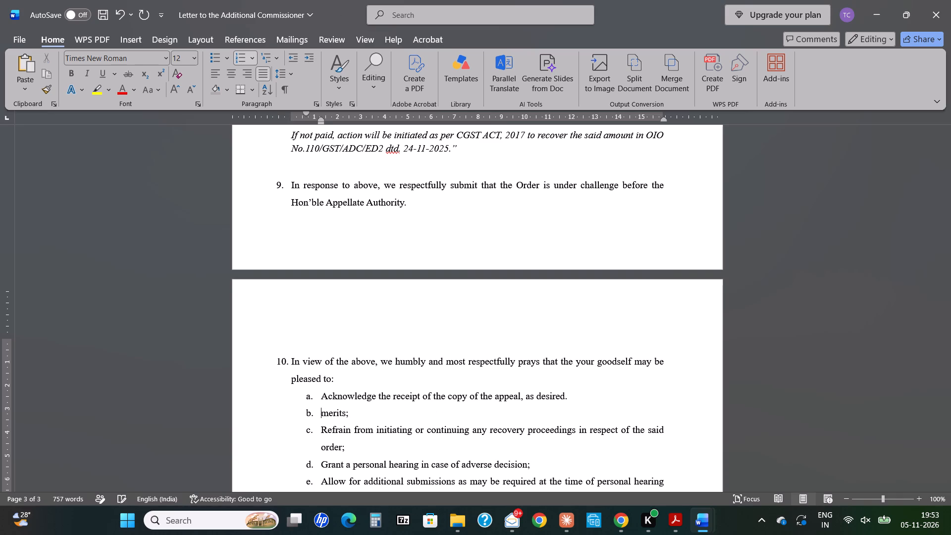
{"action": "key", "text": "ctrl+Delete"}
{"action": "key", "text": "ctrl+Delete"}
{"action": "key", "text": "ctrl+Delete"}
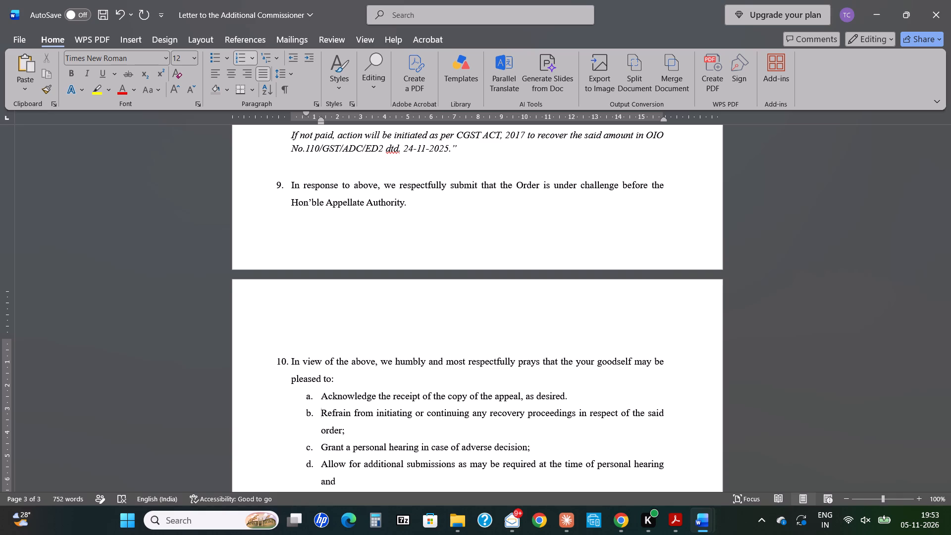
Add "till the time the same remain sub-judiced" before the closing semicolon of the recovery proceedings item in paragraph 10.
{"action": "key", "text": "Down"}
{"action": "key", "text": "End"}
{"action": "key", "text": "Left"}
{"action": "key", "text": "space"}
{"action": "type", "text": "till the time the same remain sub"}
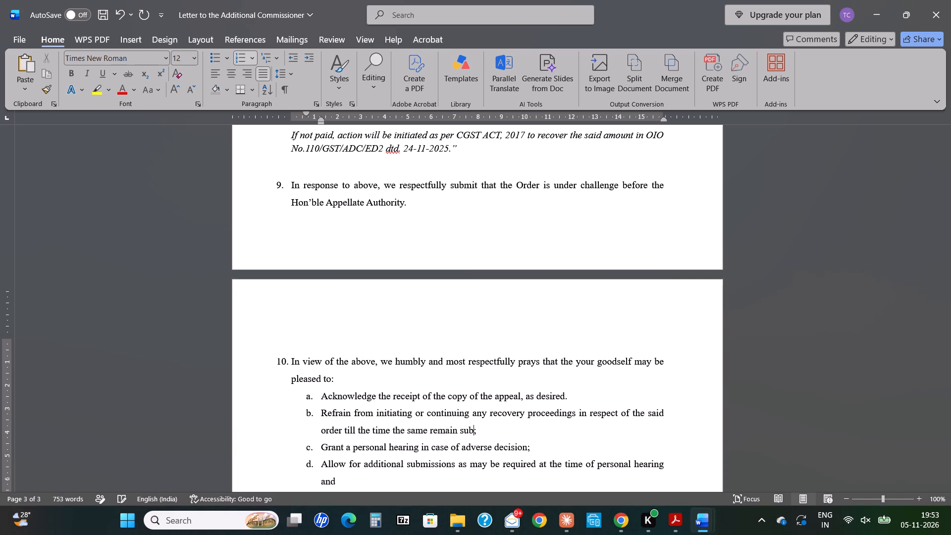
{"action": "type", "text": "=judi"}
{"action": "key", "text": "BackSpace"}
{"action": "key", "text": "BackSpace"}
{"action": "key", "text": "BackSpace"}
{"action": "key", "text": "BackSpace"}
{"action": "key", "text": "BackSpace"}
{"action": "type", "text": "-judiced"}
Add the flagged word "judiced" in item b to the spelling dictionary.
{"action": "key", "text": "Down"}
{"action": "key", "text": "Home"}
{"action": "key", "text": "Up"}
{"action": "key", "text": "End"}
{"action": "key", "text": "Left"}
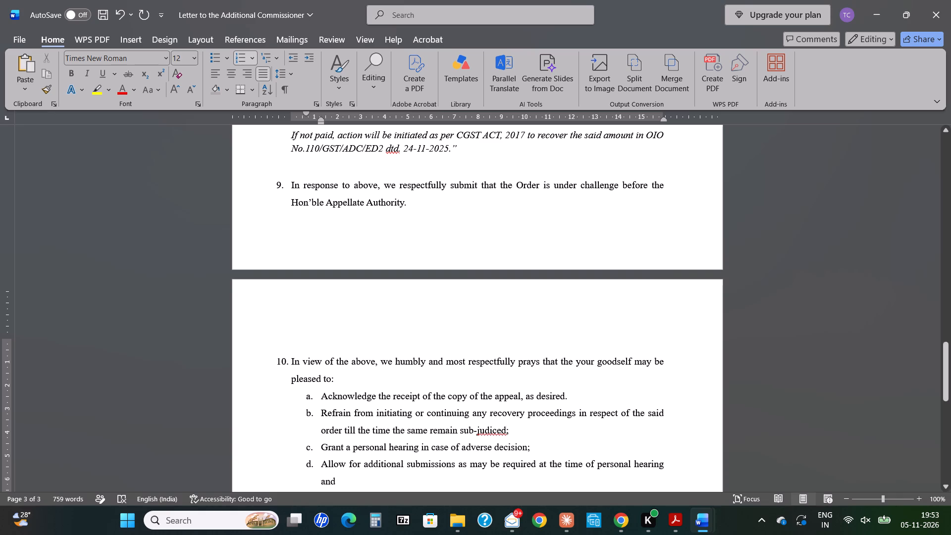
{"action": "right_click", "coordinate": [479, 430]}
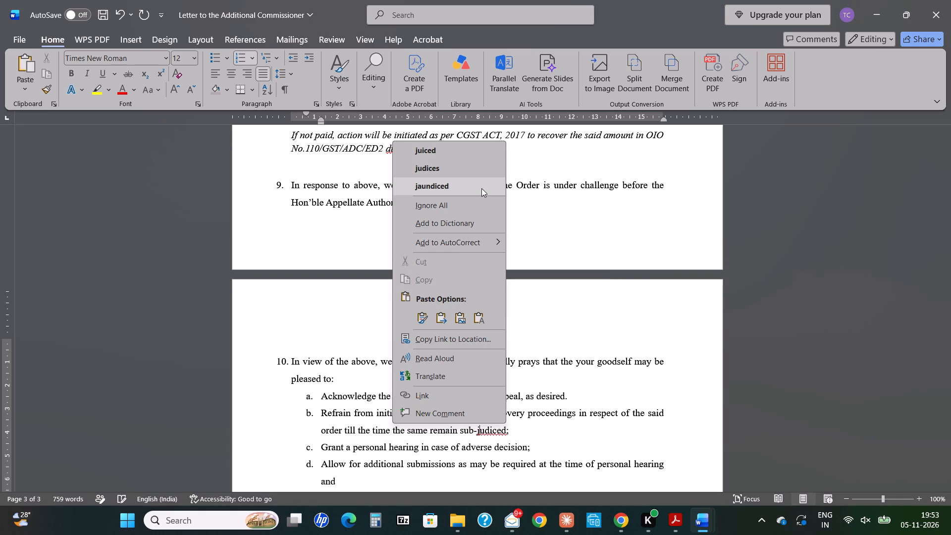
{"action": "left_click", "coordinate": [470, 230]}
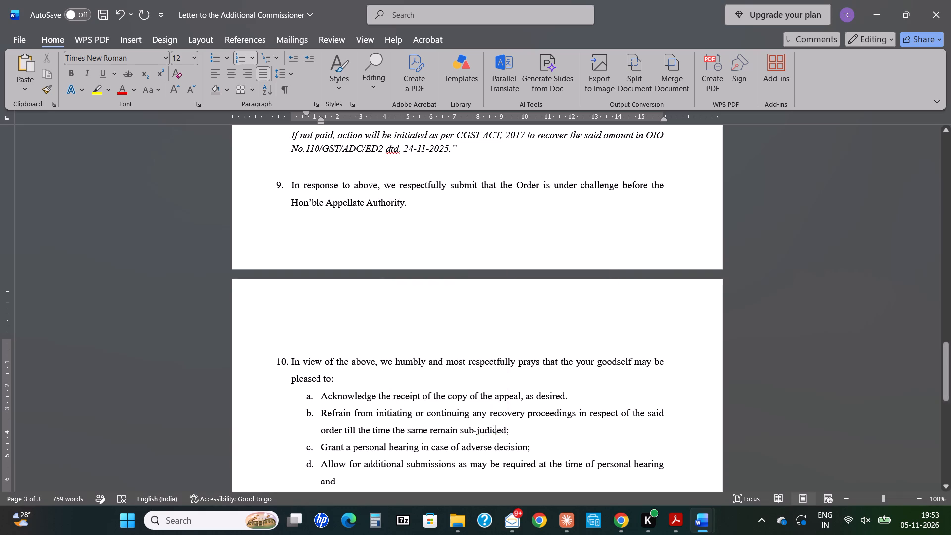
Delete the items on personal hearing, additional submissions and passing such orders from the paragraph 10 list, and save the letter.
{"action": "key", "text": "Down"}
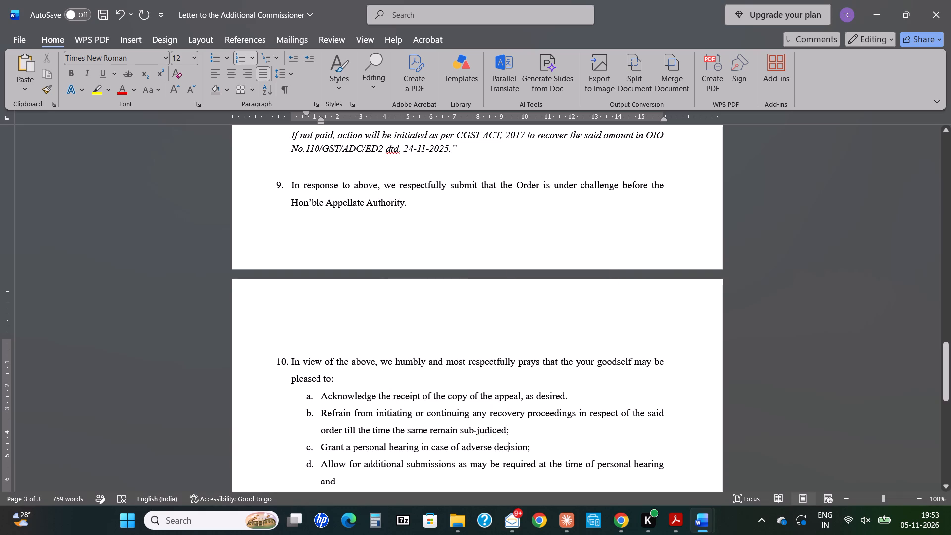
{"action": "key", "text": "End"}
{"action": "key", "text": "shift+Home"}
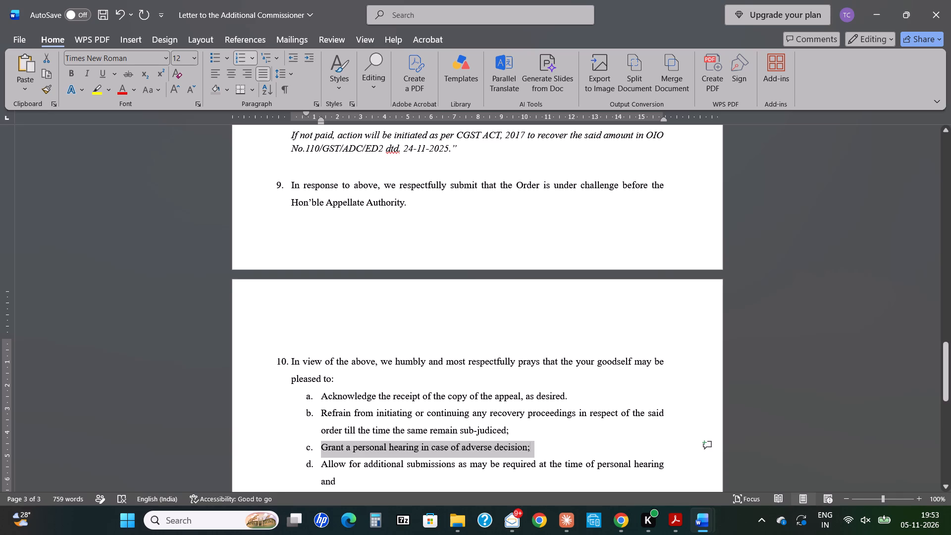
{"action": "key", "text": "Delete"}
{"action": "key", "text": "ctrl+shift+Down"}
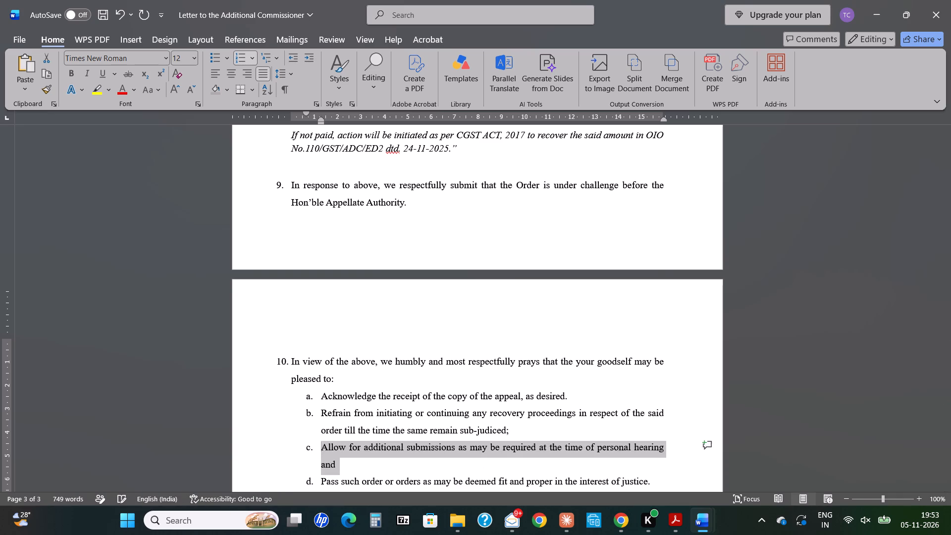
{"action": "key", "text": "ctrl+shift+Down"}
{"action": "key", "text": "Delete"}
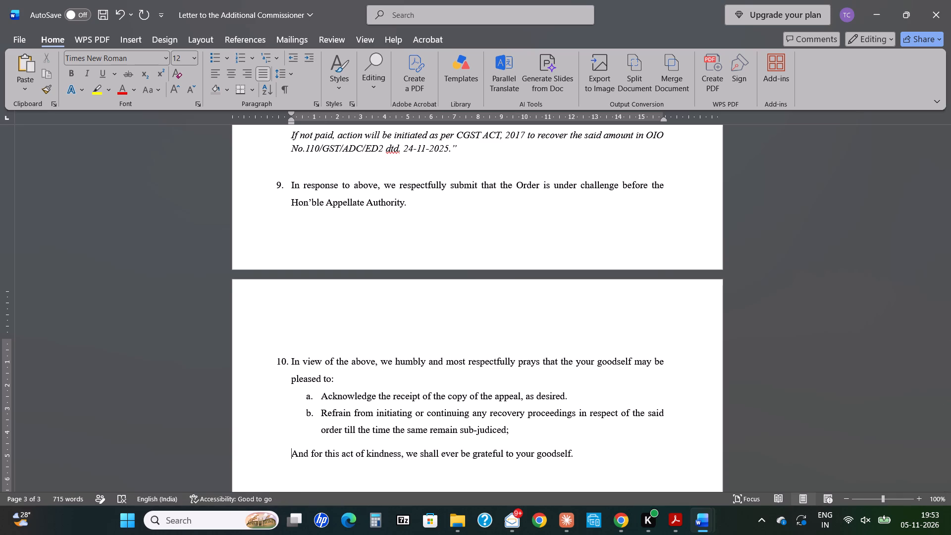
{"action": "key", "text": "ctrl+s"}
Remove one of the blank lines between the closing gratitude sentence and the "For MINDCOMP PROPERTIES PRIVATE LIMITED" signature line.
{"action": "key", "text": "Down"}
{"action": "key", "text": "Down"}
{"action": "key", "text": "Down"}
{"action": "key", "text": "Down"}
{"action": "key", "text": "Up"}
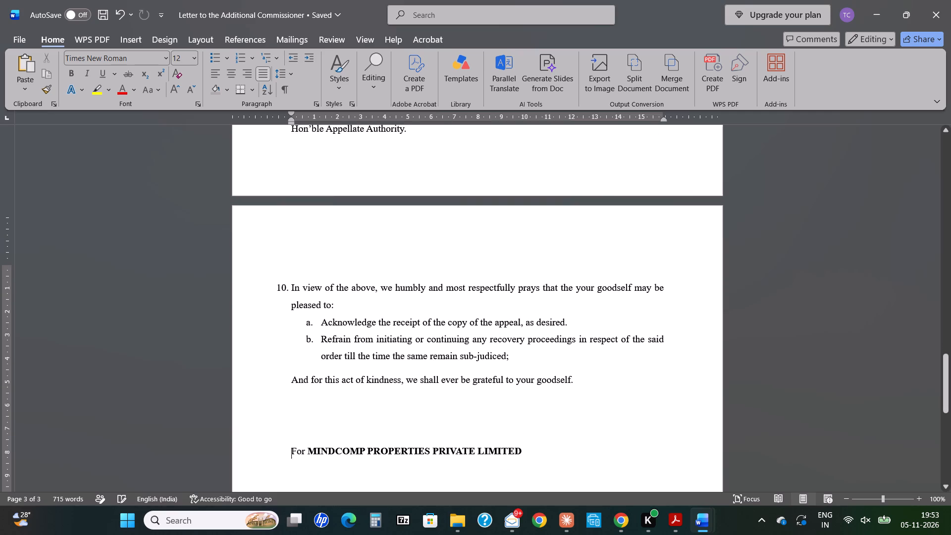
{"action": "key", "text": "Up"}
{"action": "key", "text": "Up"}
{"action": "key", "text": "Delete"}
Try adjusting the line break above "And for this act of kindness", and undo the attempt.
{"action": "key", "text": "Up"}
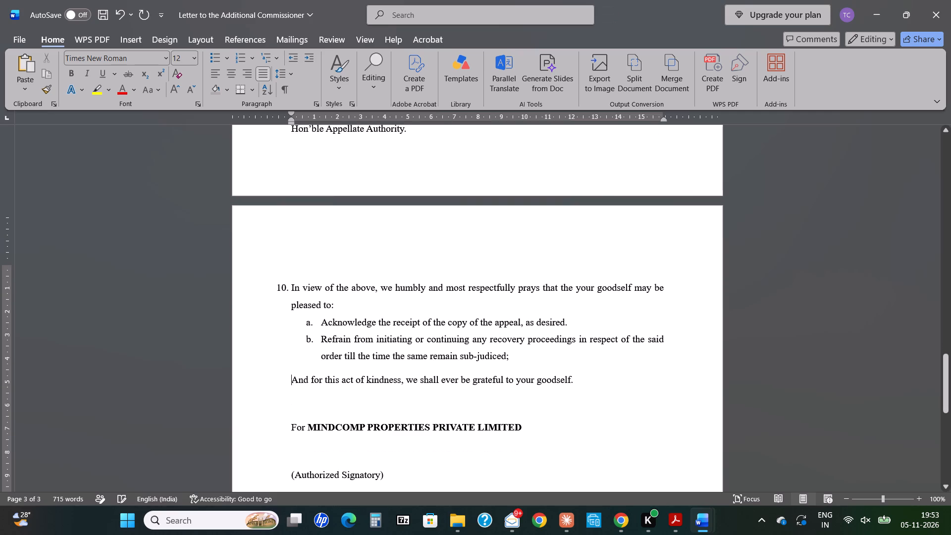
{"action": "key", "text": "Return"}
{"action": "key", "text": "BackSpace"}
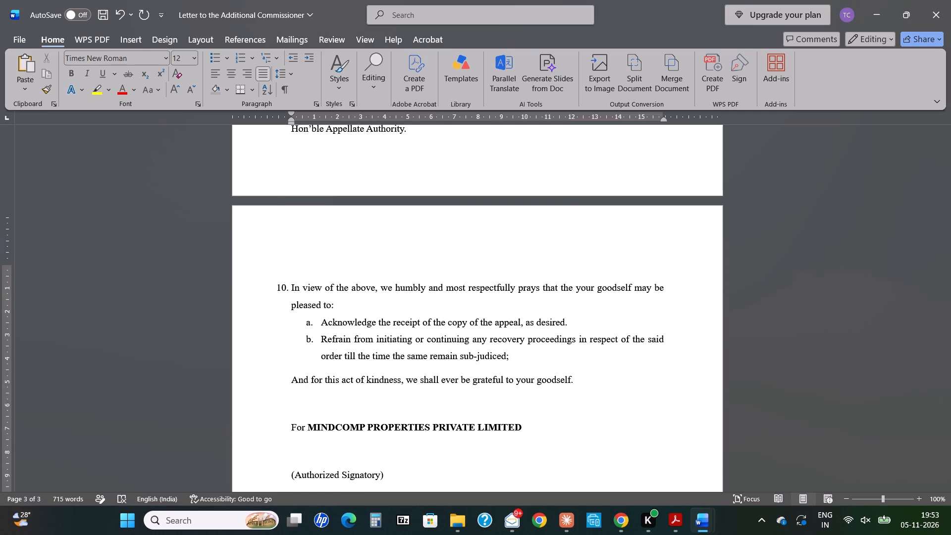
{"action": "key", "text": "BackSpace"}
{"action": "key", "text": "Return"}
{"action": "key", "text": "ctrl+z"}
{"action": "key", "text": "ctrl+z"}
Insert a blank line above the "And for this act of kindness" sentence and save the letter.
{"action": "key", "text": "Return"}
{"action": "key", "text": "ctrl+s"}
Replace the three addressee lines under "CC to:" with "The Additional Commissioner of Central Tax," and "Bengaluru East Commissionerate,".
{"action": "scroll", "coordinate": [548, 240], "scroll_direction": "down", "scroll_amount": 1}
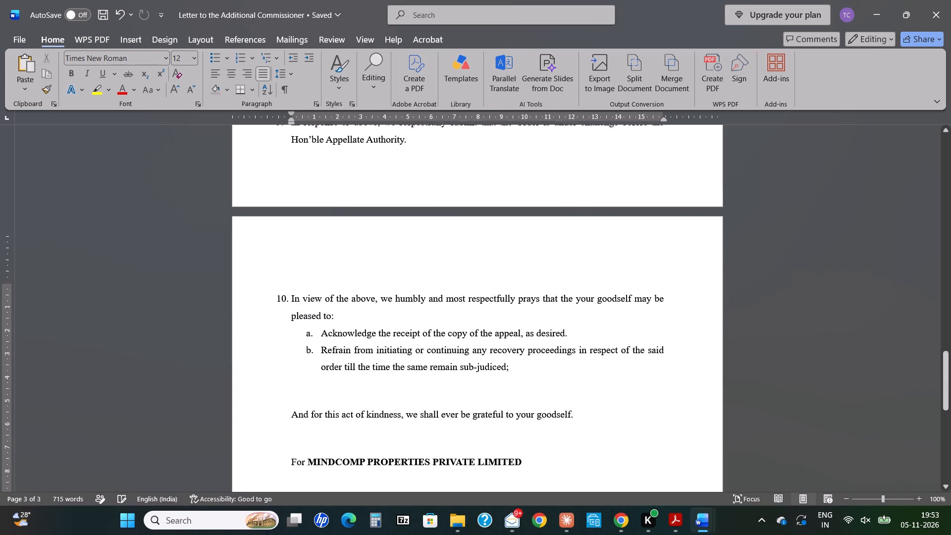
{"action": "scroll", "coordinate": [548, 240], "scroll_direction": "down", "scroll_amount": 2}
{"action": "scroll", "coordinate": [548, 240], "scroll_direction": "up", "scroll_amount": 6}
{"action": "scroll", "coordinate": [548, 240], "scroll_direction": "down", "scroll_amount": 5}
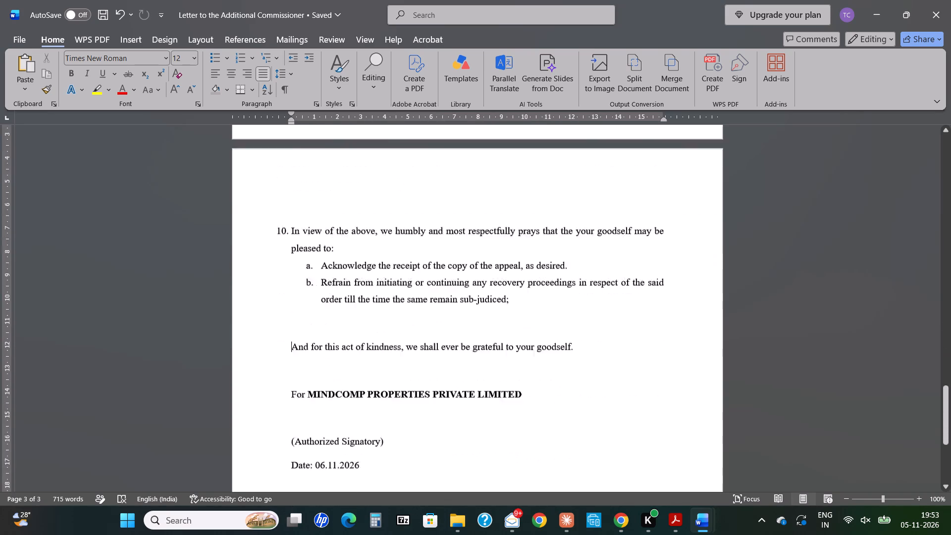
{"action": "scroll", "coordinate": [548, 240], "scroll_direction": "down", "scroll_amount": 1}
{"action": "key", "text": "Down"}
{"action": "key", "text": "Down"}
{"action": "key", "text": "Down"}
{"action": "key", "text": "Down"}
{"action": "key", "text": "Down"}
{"action": "key", "text": "Down"}
{"action": "key", "text": "Down"}
{"action": "key", "text": "Down"}
{"action": "key", "text": "Down"}
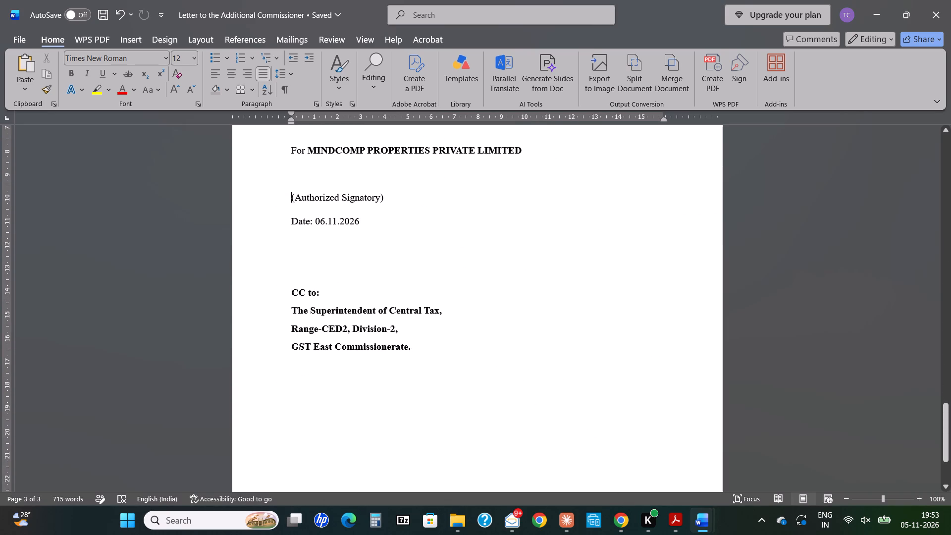
{"action": "key", "text": "ctrl+shift+Down"}
{"action": "key", "text": "ctrl+shift+Down"}
{"action": "key", "text": "ctrl+shift+Down"}
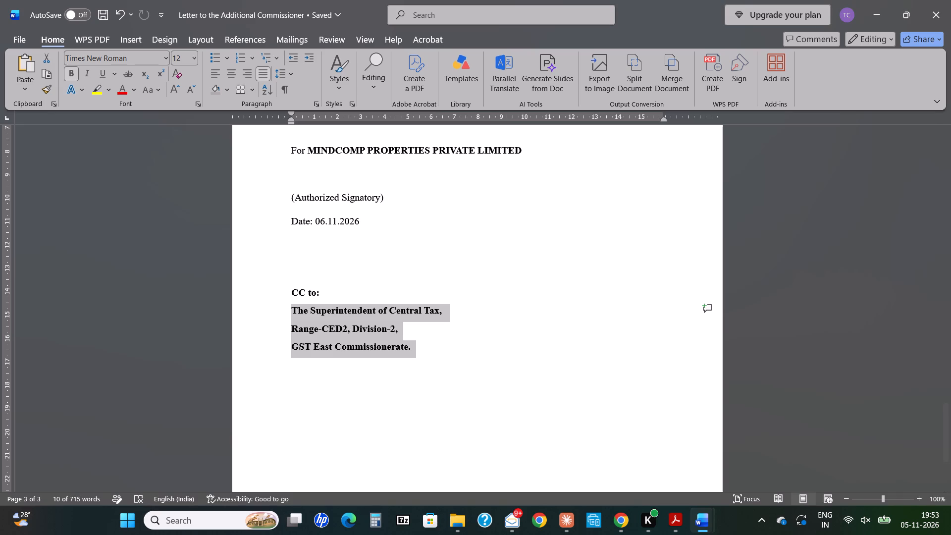
{"action": "type", "text": "The Add"}
{"action": "type", "text": "itional Cm"}
{"action": "key", "text": "BackSpace"}
{"action": "type", "text": "ommissioner of Central Tax,"}
{"action": "key", "text": "Return"}
{"action": "type", "text": "Bengaluru East Commissionerate,"}
{"action": "key", "text": "space"}
{"action": "key", "text": "BackSpace"}
{"action": "key", "text": "Return"}
Complete the CC address by copying in the building and road lines from the recipient address, matching the bold formatting.
{"action": "type", "text": "T.T."}
{"action": "scroll", "coordinate": [548, 240], "scroll_direction": "up", "scroll_amount": 12}
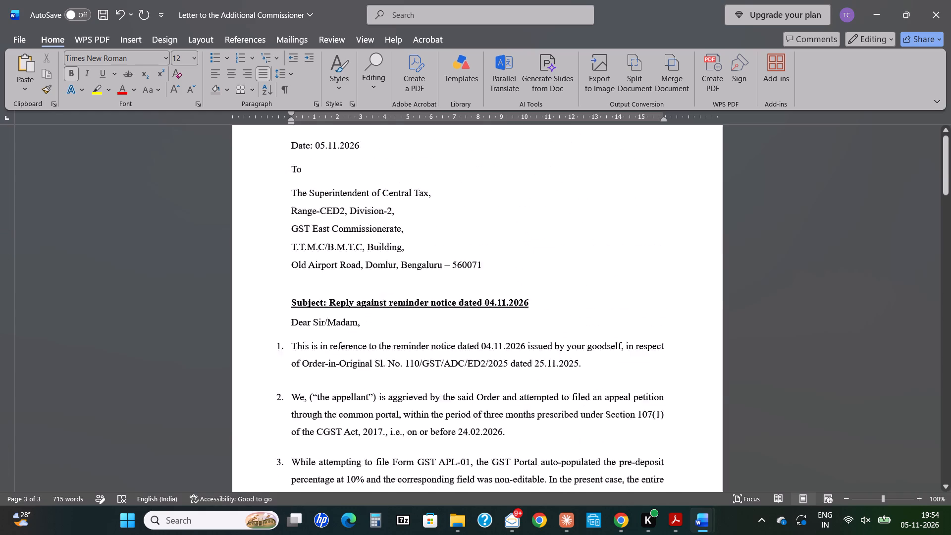
{"action": "scroll", "coordinate": [548, 240], "scroll_direction": "up", "scroll_amount": 3}
{"action": "left_click_drag", "start_coordinate": [290, 328], "coordinate": [451, 345]}
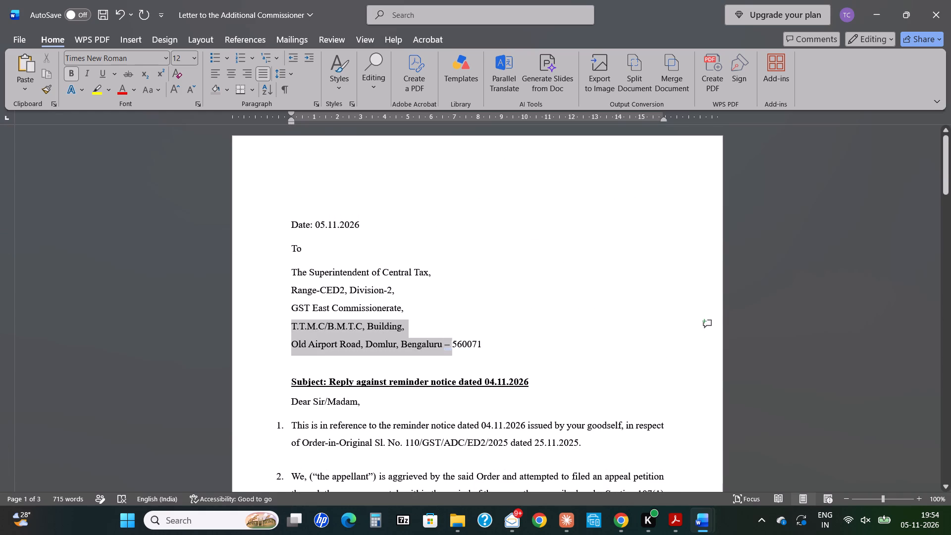
{"action": "left_click_drag", "start_coordinate": [451, 345], "coordinate": [484, 340]}
{"action": "key", "text": "ctrl+c"}
{"action": "key", "text": "ctrl+End"}
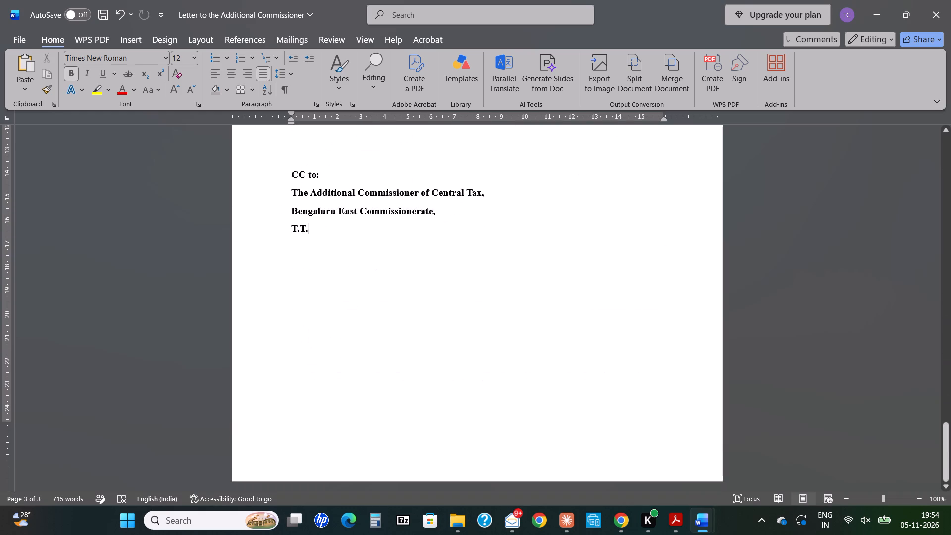
{"action": "key", "text": "BackSpace"}
{"action": "key", "text": "ctrl+BackSpace"}
{"action": "key", "text": "ctrl+BackSpace"}
{"action": "key", "text": "BackSpace"}
{"action": "key", "text": "ctrl+shift+v"}
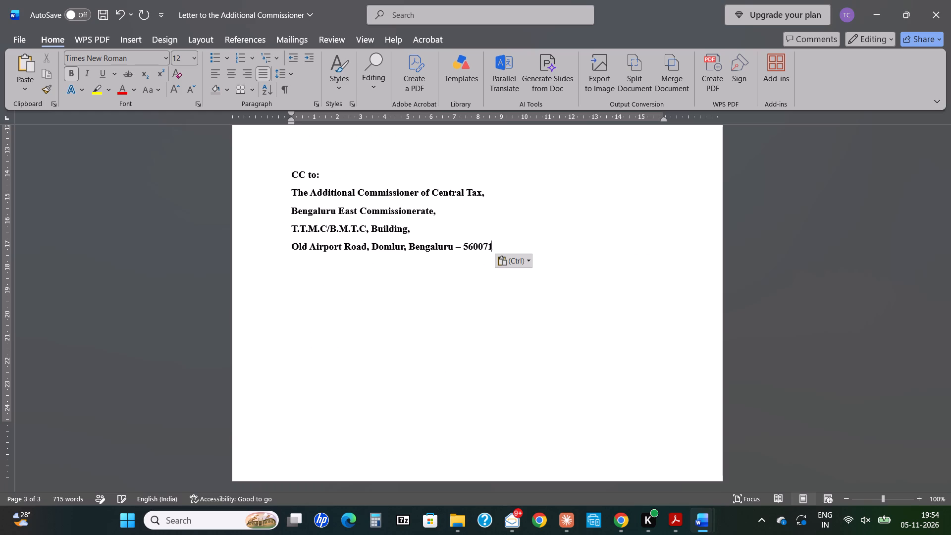
Review the whole letter from the date and recipient address through to the prayer items in paragraph 10.
{"action": "scroll", "coordinate": [484, 340], "scroll_direction": "up", "scroll_amount": 20}
{"action": "scroll", "coordinate": [484, 340], "scroll_direction": "up", "scroll_amount": 4}
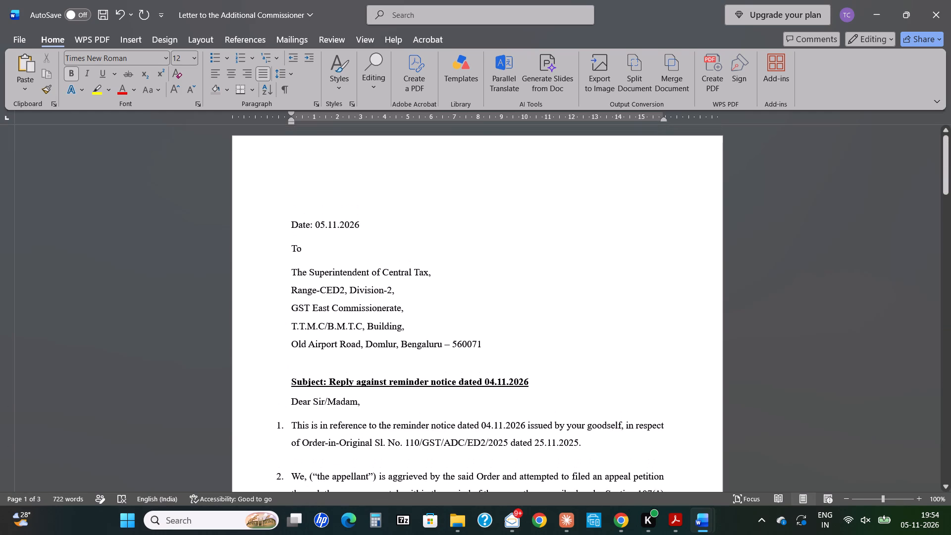
{"action": "scroll", "coordinate": [484, 340], "scroll_direction": "down", "scroll_amount": 1}
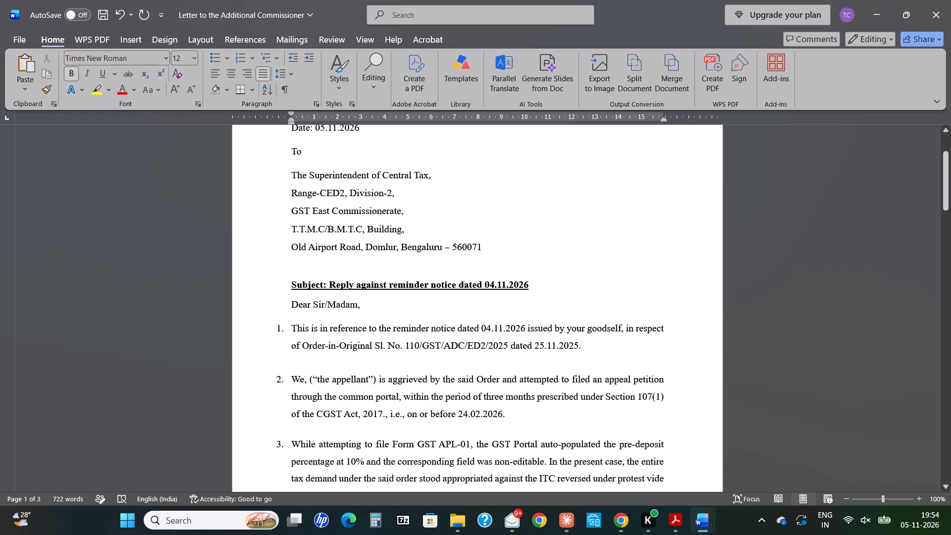
{"action": "scroll", "coordinate": [489, 399], "scroll_direction": "down", "scroll_amount": 1}
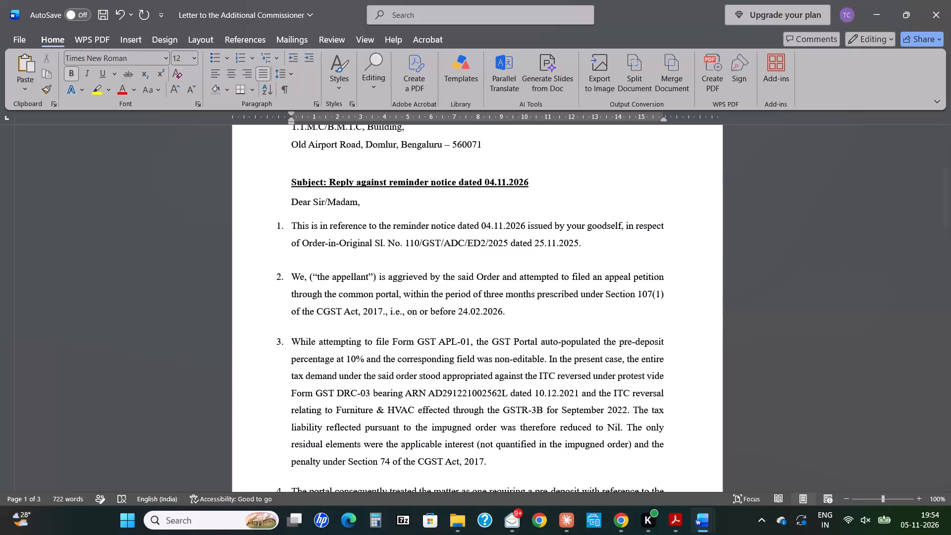
{"action": "scroll", "coordinate": [489, 399], "scroll_direction": "down", "scroll_amount": 2}
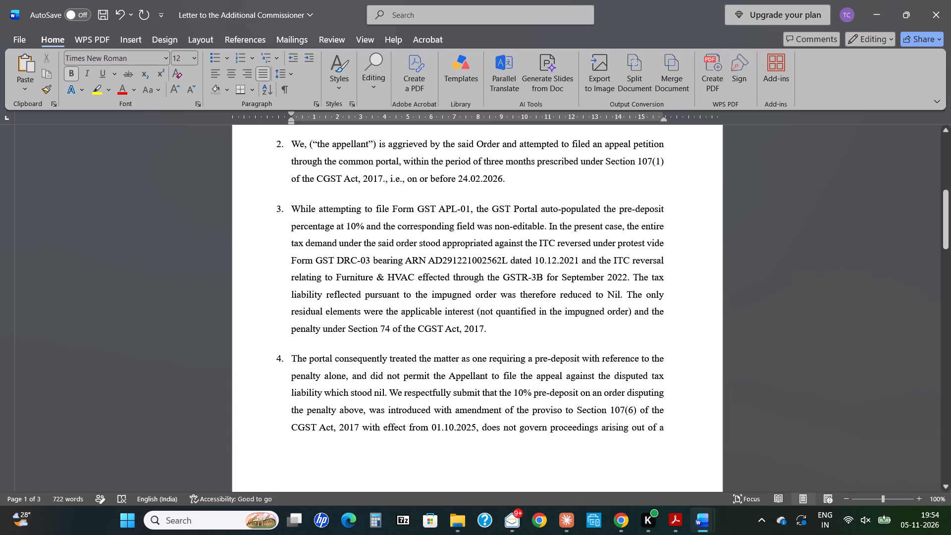
{"action": "scroll", "coordinate": [411, 423], "scroll_direction": "down", "scroll_amount": 1}
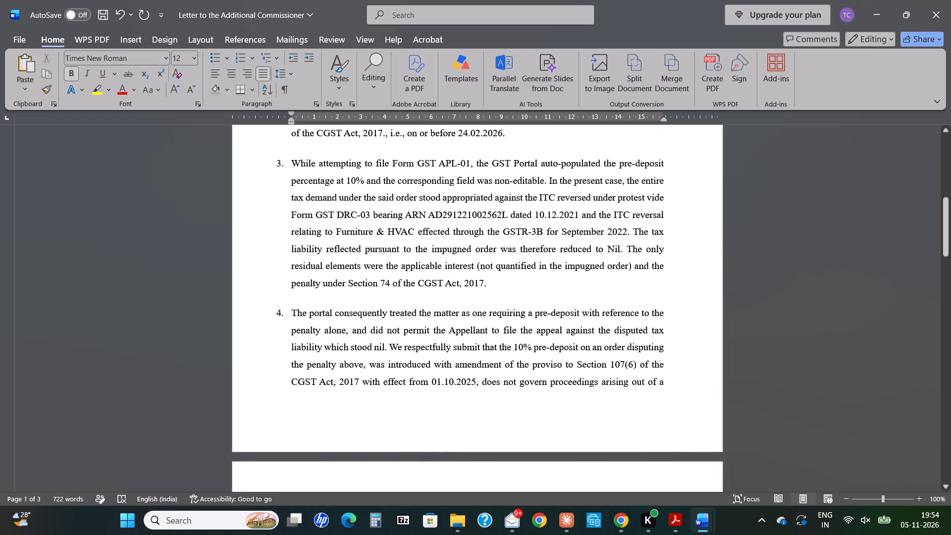
{"action": "scroll", "coordinate": [411, 423], "scroll_direction": "down", "scroll_amount": 2}
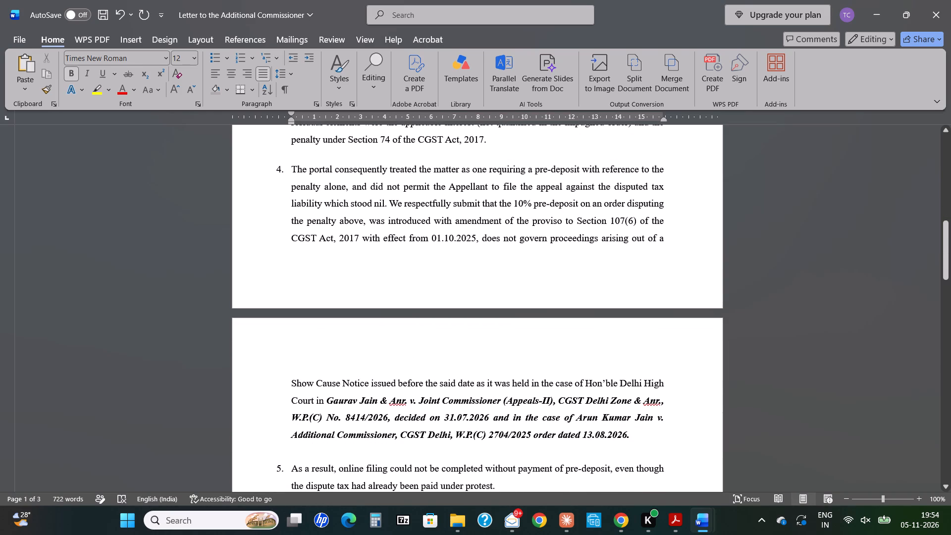
{"action": "scroll", "coordinate": [486, 408], "scroll_direction": "down", "scroll_amount": 1}
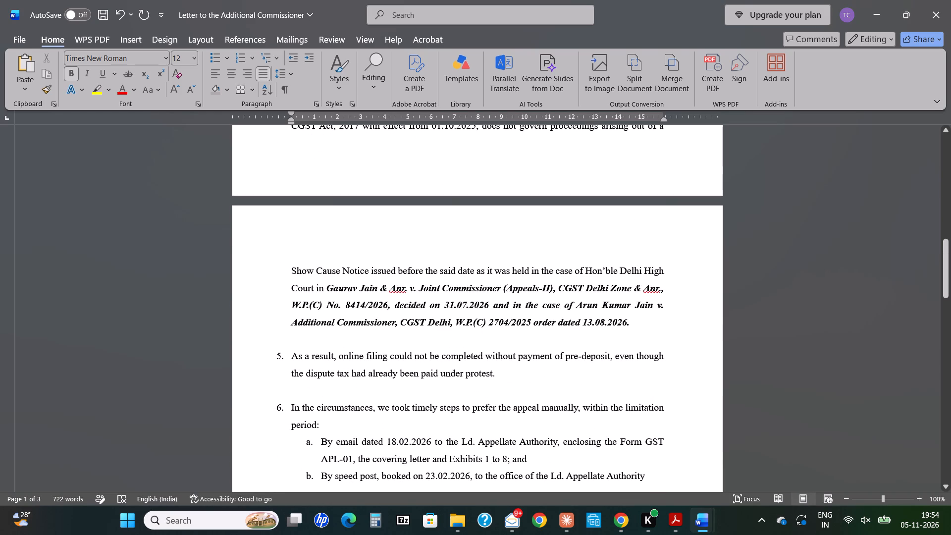
{"action": "scroll", "coordinate": [557, 362], "scroll_direction": "down", "scroll_amount": 2}
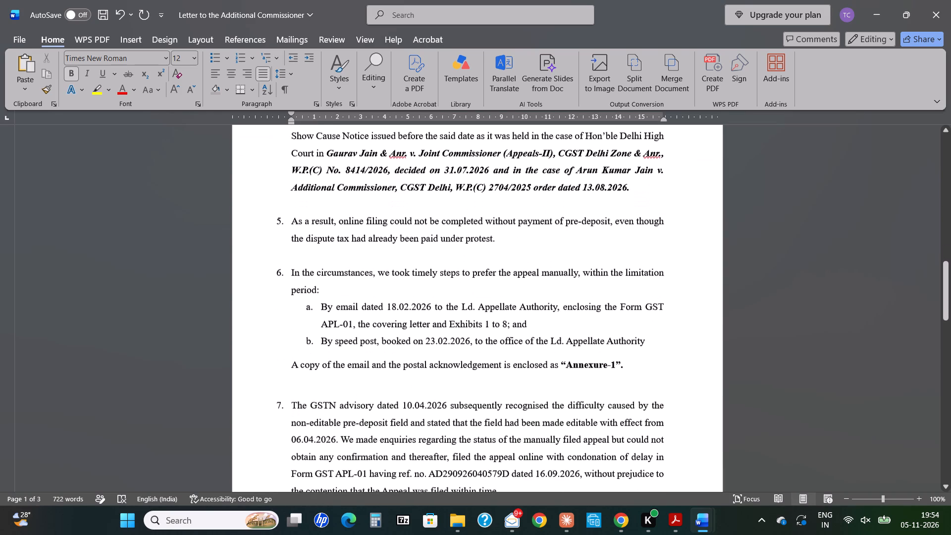
{"action": "scroll", "coordinate": [557, 362], "scroll_direction": "down", "scroll_amount": 1}
{"action": "scroll", "coordinate": [628, 296], "scroll_direction": "down", "scroll_amount": 1}
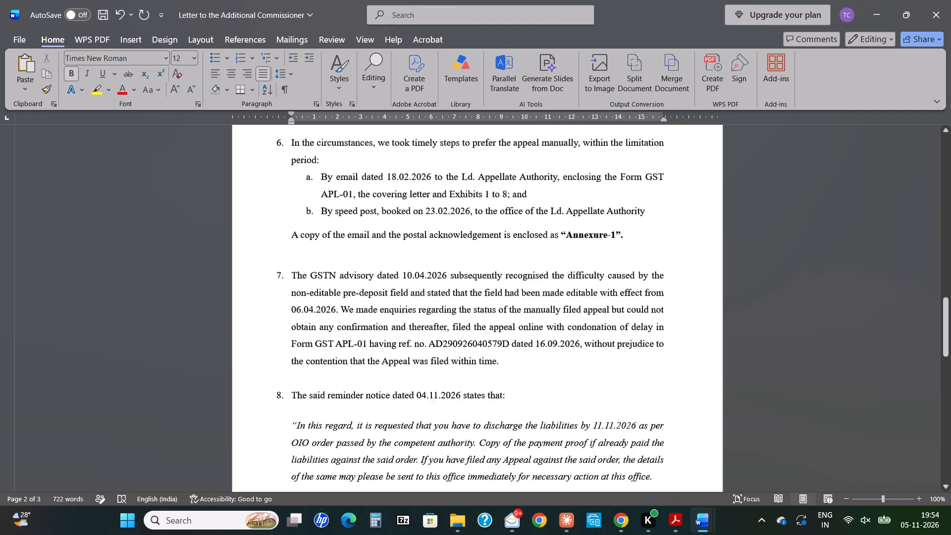
{"action": "scroll", "coordinate": [628, 296], "scroll_direction": "down", "scroll_amount": 1}
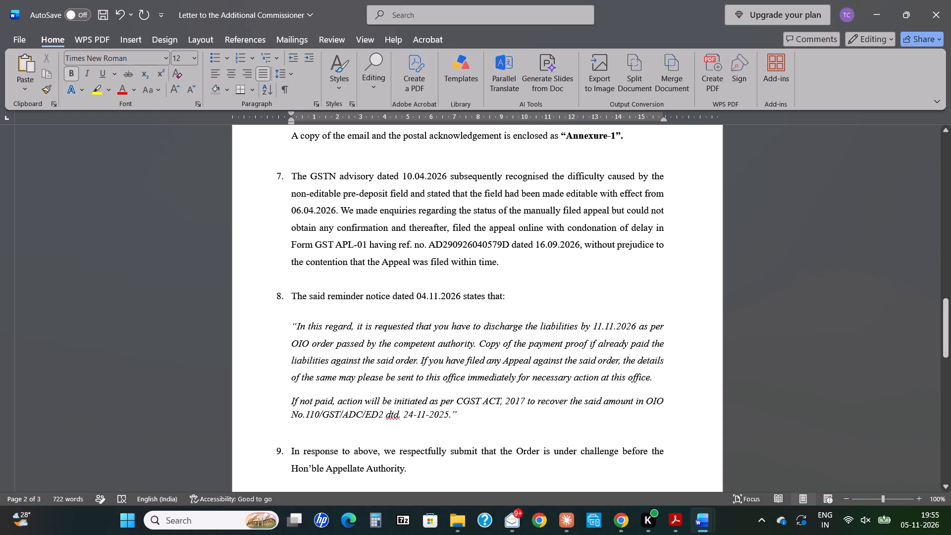
{"action": "scroll", "coordinate": [528, 254], "scroll_direction": "down", "scroll_amount": 4}
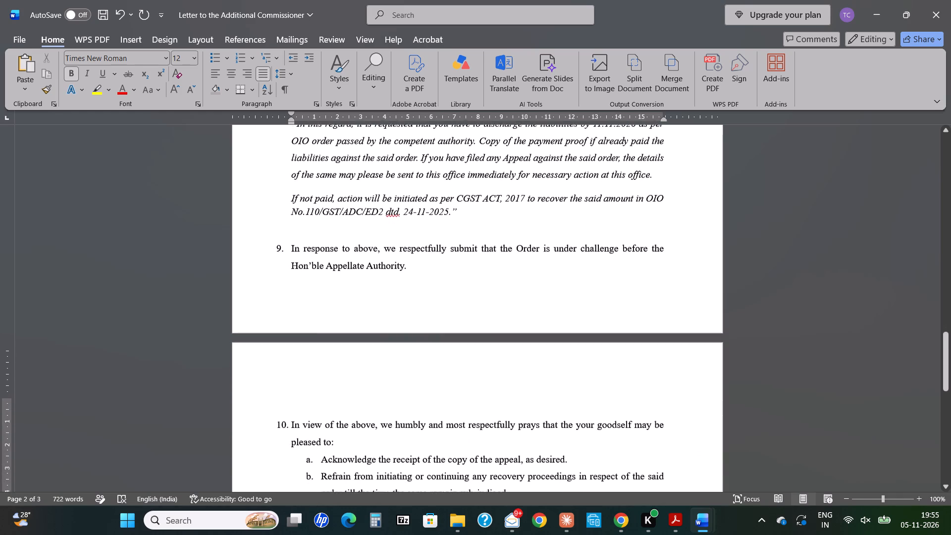
{"action": "scroll", "coordinate": [528, 254], "scroll_direction": "down", "scroll_amount": 1}
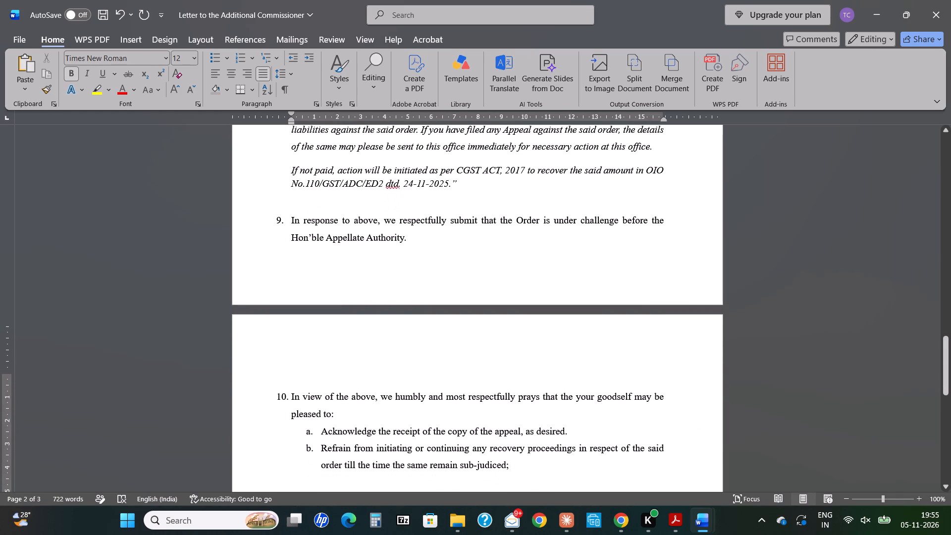
Add "Copy of such appeal is being enclosed herewith as" at the end of paragraph 9.
{"action": "left_click", "coordinate": [504, 246]}
{"action": "type", "text": "Copy of such appeal is being encl"}
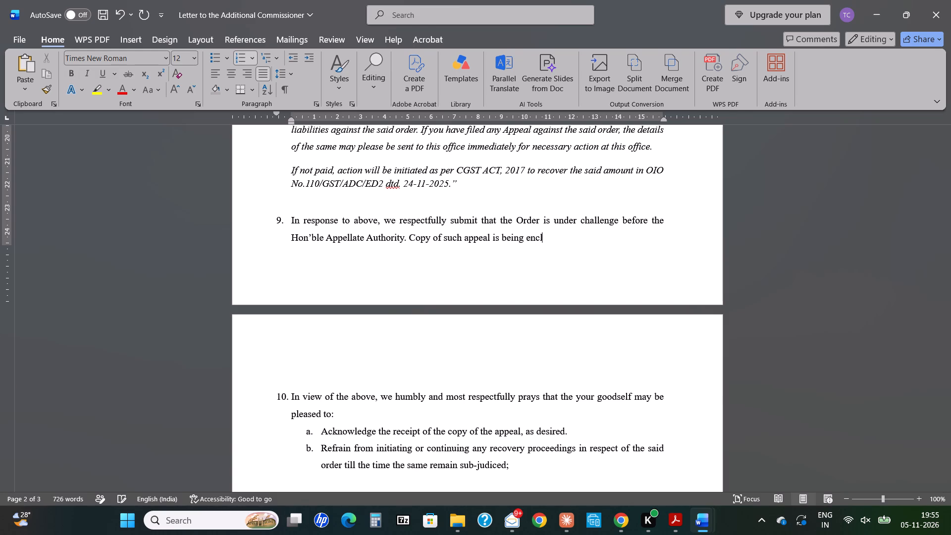
{"action": "type", "text": "osed herewith as"}
{"action": "key", "text": "space"}
Merge the added text into paragraph 9's first sentence so it reads "Authority and a copy of such appeal".
{"action": "key", "text": "Home"}
{"action": "key", "text": "ctrl+Right"}
{"action": "key", "text": "ctrl+Right"}
{"action": "key", "text": "ctrl+Right"}
{"action": "key", "text": "ctrl+Right"}
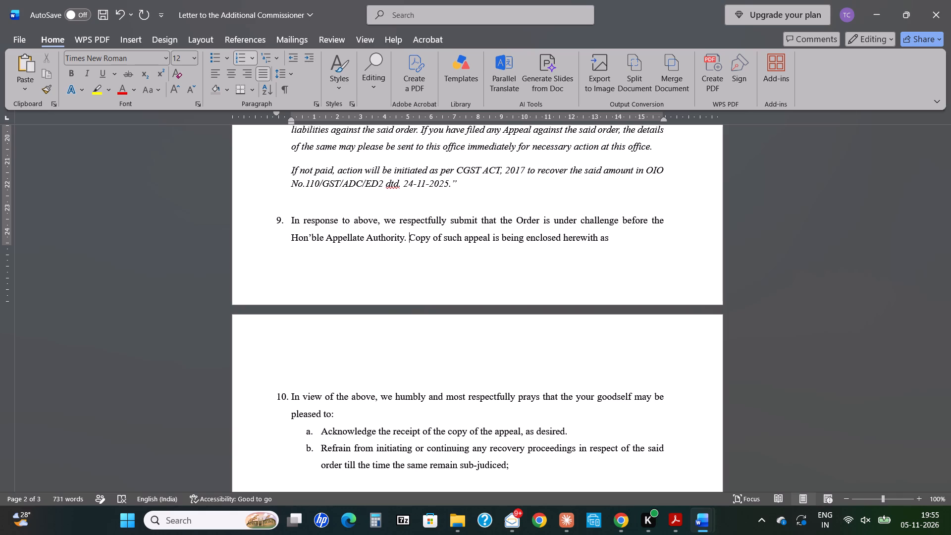
{"action": "key", "text": "BackSpace"}
{"action": "key", "text": "BackSpace"}
{"action": "key", "text": "space"}
{"action": "type", "text": "and c"}
{"action": "key", "text": "BackSpace"}
{"action": "type", "text": "a"}
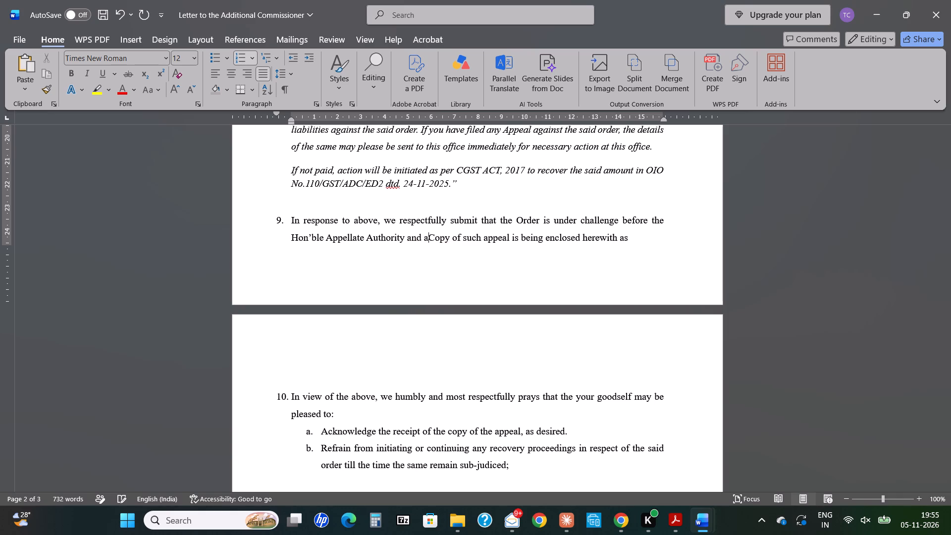
{"action": "key", "text": "space"}
{"action": "key", "text": "Delete"}
{"action": "key", "text": "c"}
End paragraph 9 with "Annexure – 2" in quotation marks and bold, followed by a full stop, and save the letter.
{"action": "key", "text": "End"}
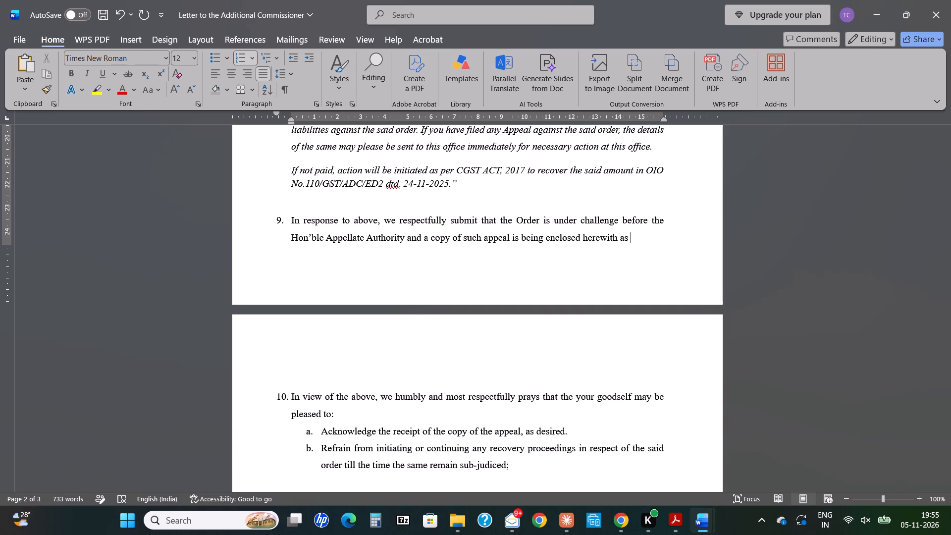
{"action": "type", "text": "\"Annexure - 2\""}
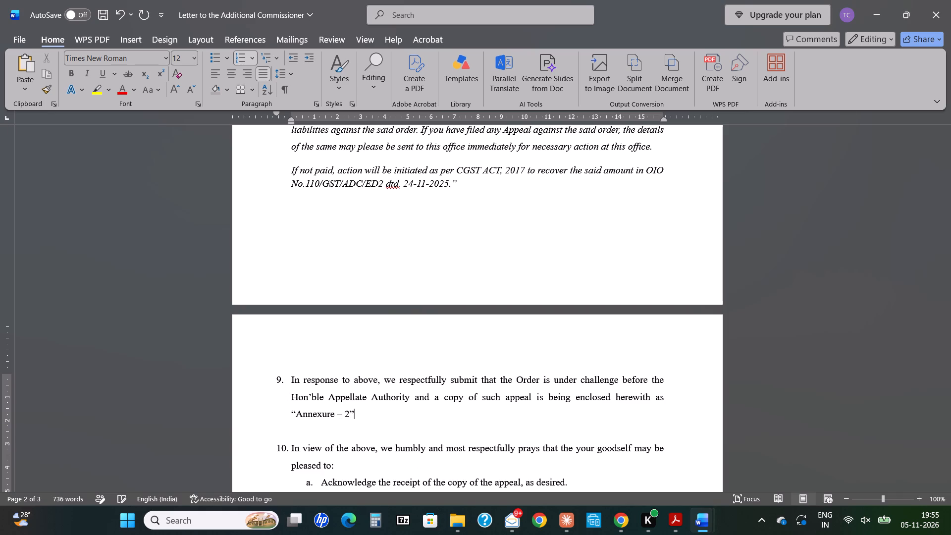
{"action": "key", "text": "ctrl+shift+Left"}
{"action": "key", "text": "ctrl+shift+Left"}
{"action": "key", "text": "ctrl+shift+Left"}
{"action": "key", "text": "ctrl+shift+Left"}
{"action": "key", "text": "ctrl+shift+Left"}
{"action": "key", "text": "ctrl+b"}
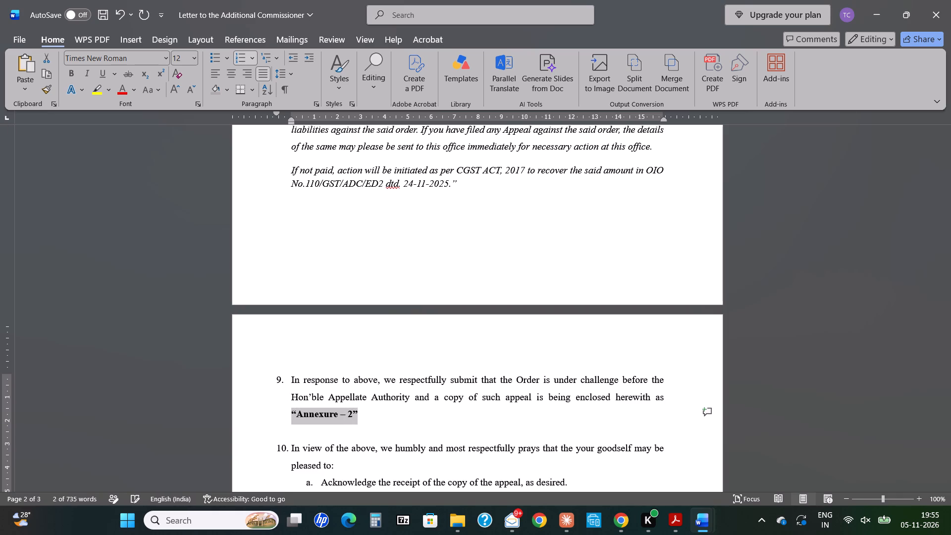
{"action": "key", "text": "Right"}
{"action": "key", "text": "period"}
{"action": "key", "text": "ctrl+s"}
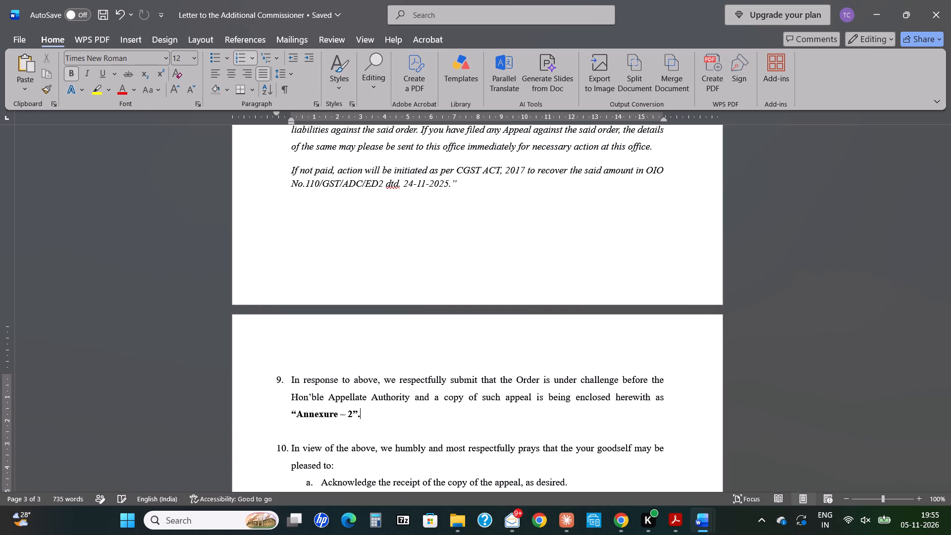
Delete the stray "the" before "your goodself" in paragraph 10 and save the letter.
{"action": "scroll", "coordinate": [481, 284], "scroll_direction": "down", "scroll_amount": 1}
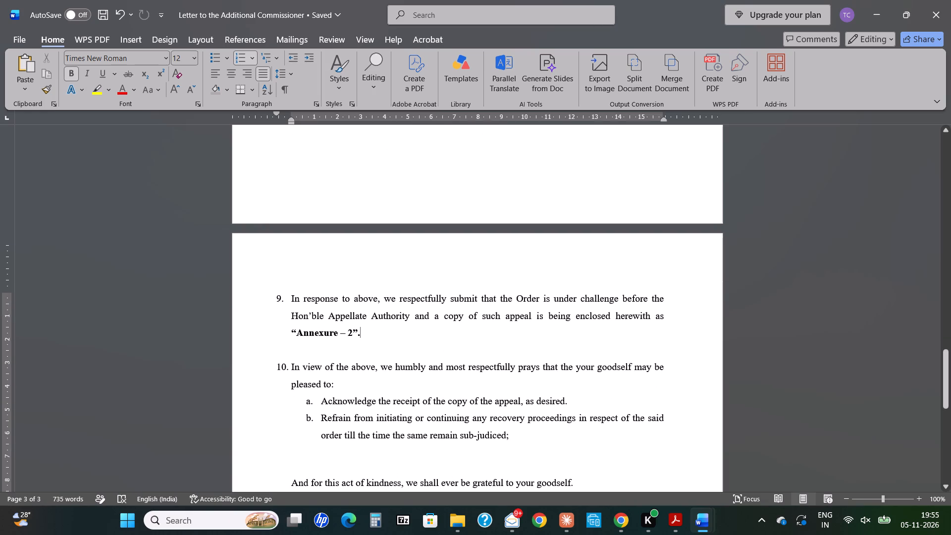
{"action": "scroll", "coordinate": [467, 358], "scroll_direction": "down", "scroll_amount": 1}
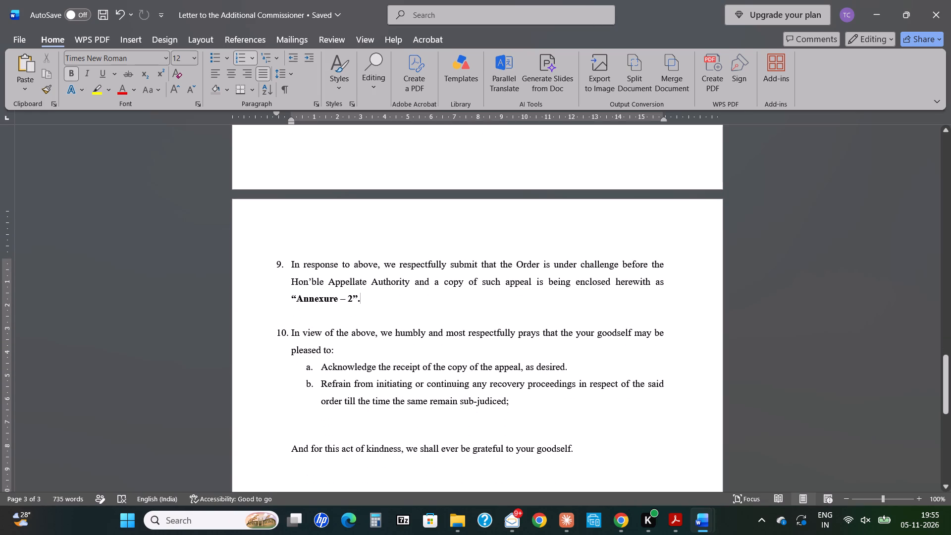
{"action": "left_click", "coordinate": [578, 335]}
{"action": "key", "text": "ctrl+BackSpace"}
{"action": "key", "text": "ctrl+s"}
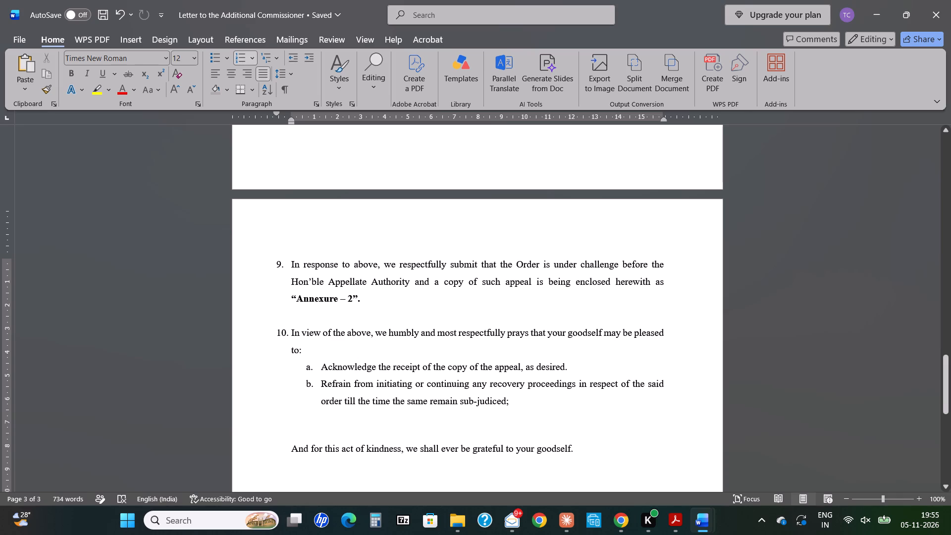
Replace the full stop at the end of item a in paragraph 10 with "; and".
{"action": "left_click", "coordinate": [575, 366]}
{"action": "key", "text": "BackSpace"}
{"action": "type", "text": "; and"}
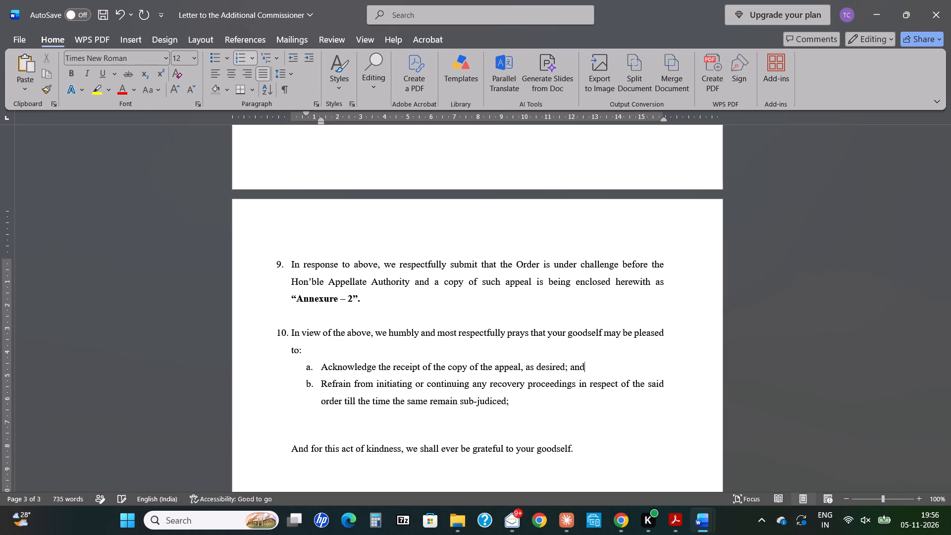
Save the letter with the revised item a of paragraph 10.
{"action": "key", "text": "ctrl+s"}
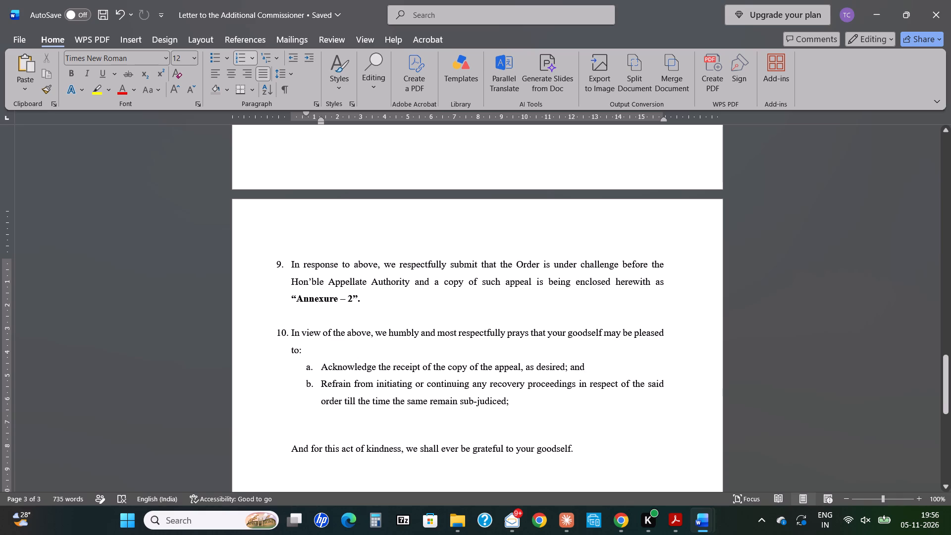
{"action": "key", "text": "ctrl+s"}
Correct "remain" to "remains" in item b of paragraph 10, save the letter and close it.
{"action": "left_click", "coordinate": [456, 400]}
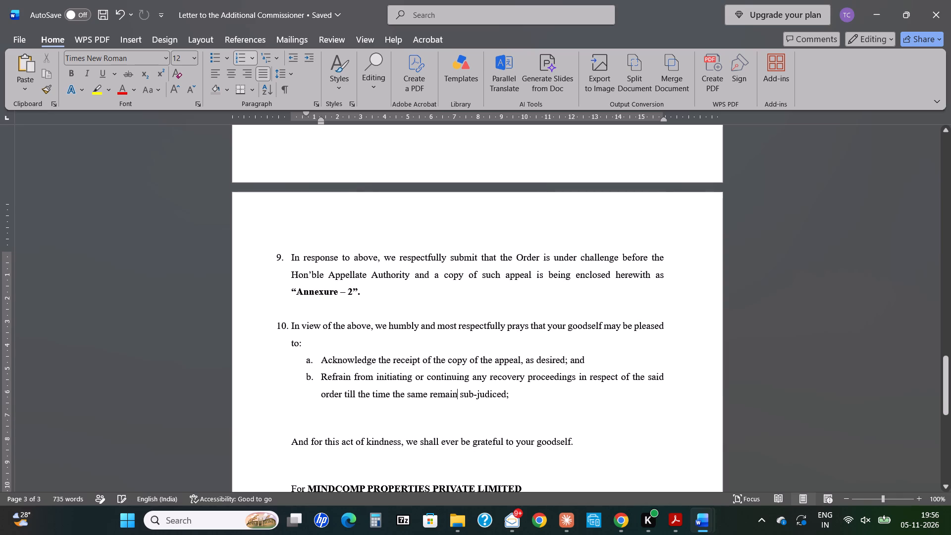
{"action": "key", "text": "s"}
{"action": "key", "text": "ctrl+s"}
{"action": "scroll", "coordinate": [475, 379], "scroll_direction": "down", "scroll_amount": 1}
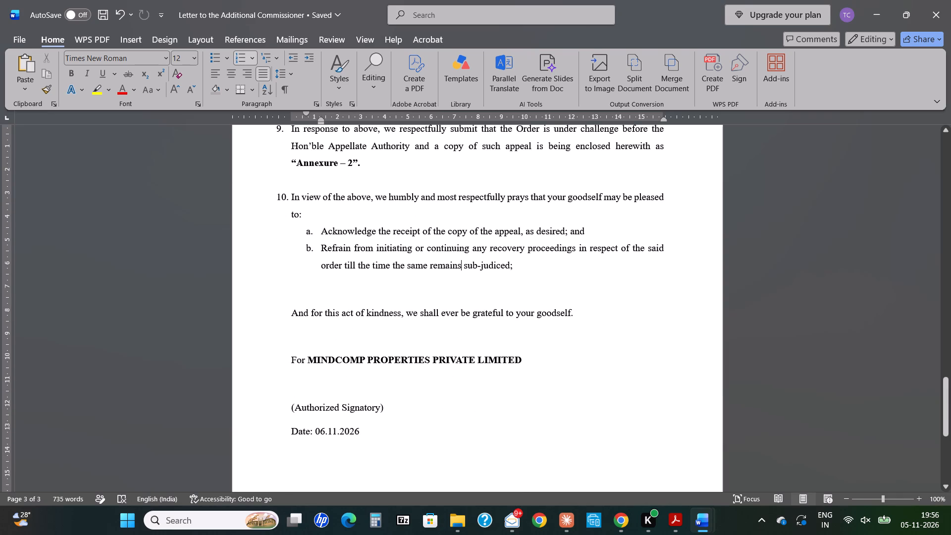
{"action": "scroll", "coordinate": [475, 379], "scroll_direction": "down", "scroll_amount": 1}
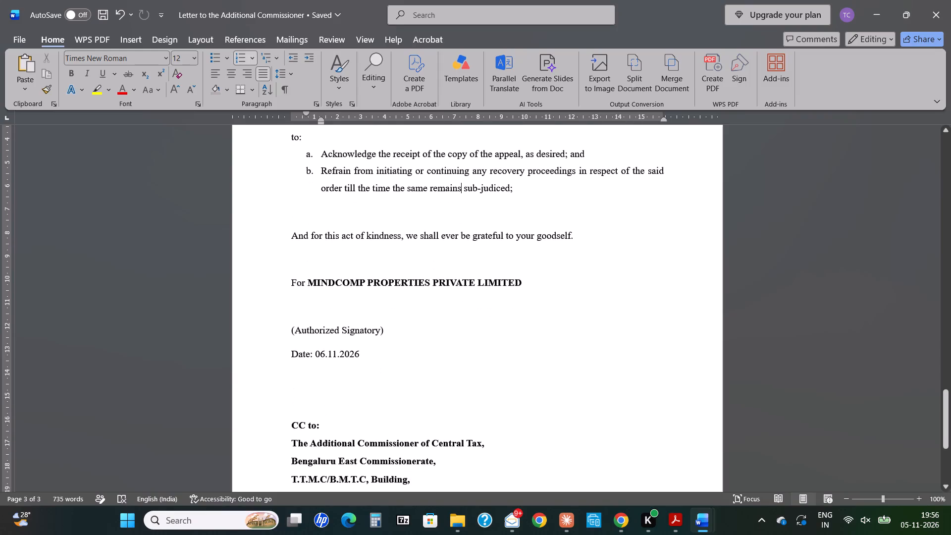
{"action": "key", "text": "ctrl+s"}
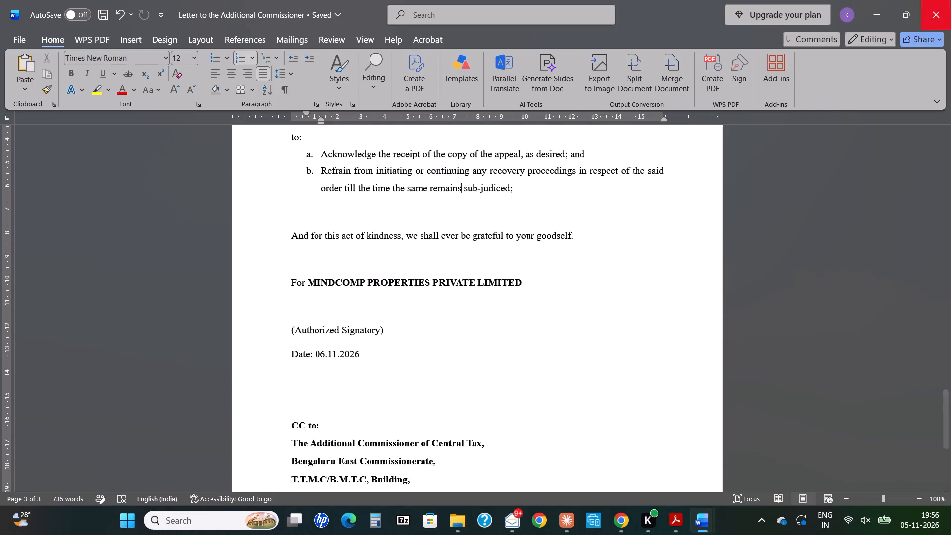
{"action": "left_click", "coordinate": [950, 0]}
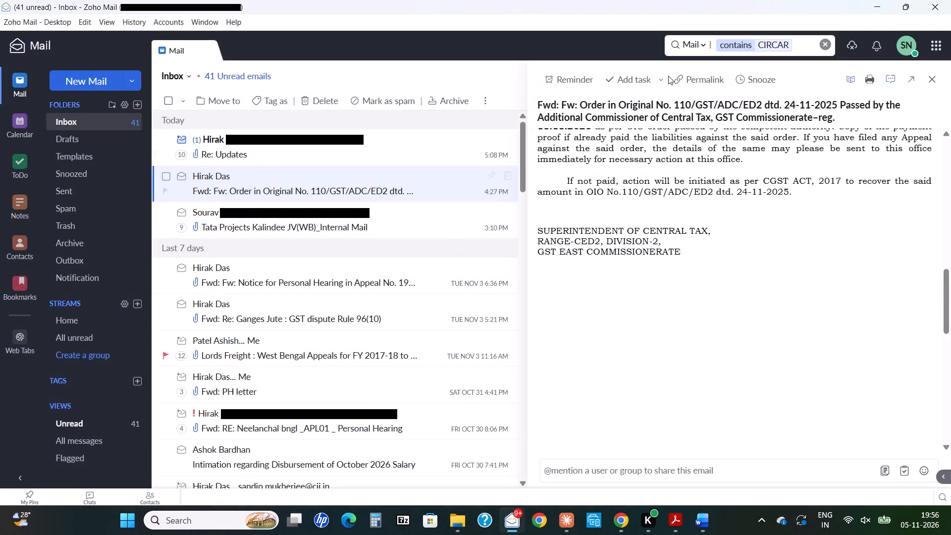
Start a reply to the forwarded Order in Original email in Zoho Mail with "Dear Sir," and "Please find attached" on the following line.
{"action": "scroll", "coordinate": [876, 99], "scroll_direction": "up", "scroll_amount": 8}
{"action": "scroll", "coordinate": [833, 320], "scroll_direction": "up", "scroll_amount": 19}
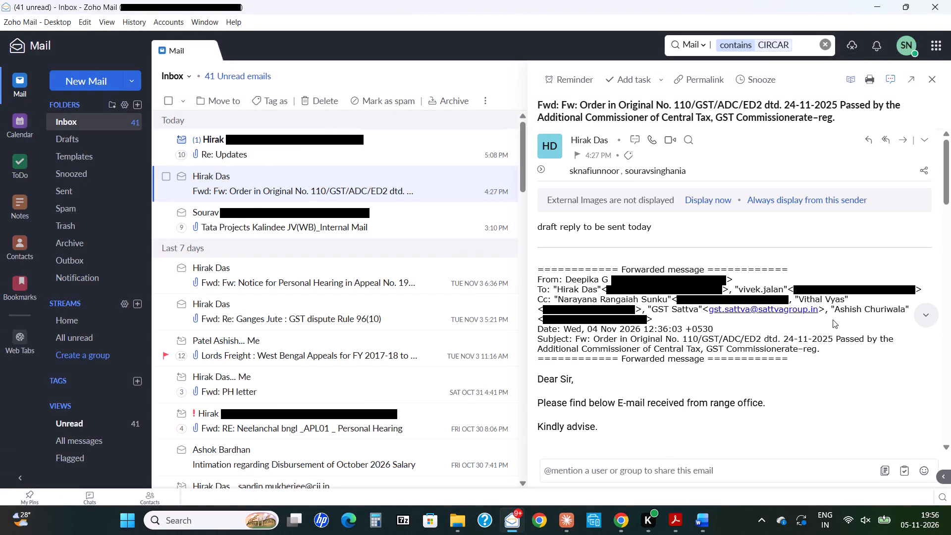
{"action": "left_click", "coordinate": [865, 135]}
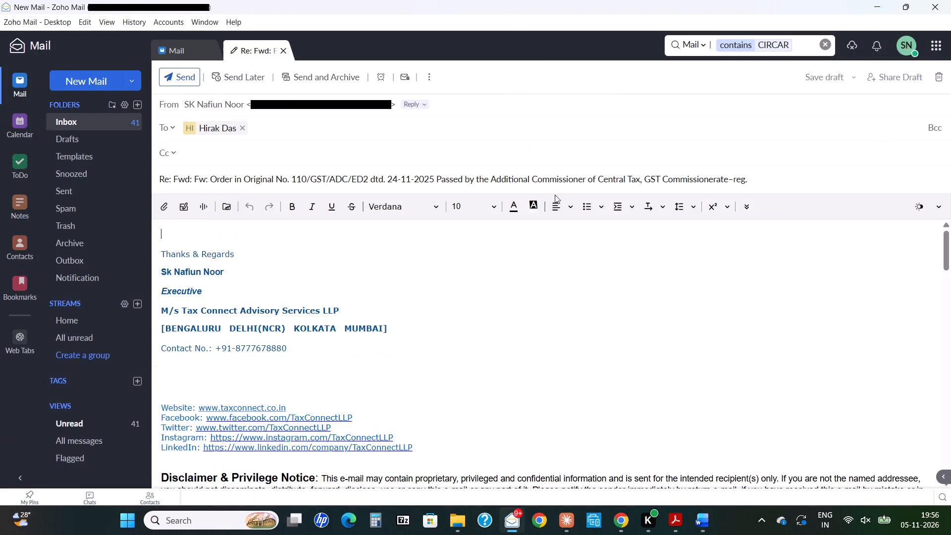
{"action": "type", "text": "Dear Sir, Pl"}
{"action": "key", "text": "BackSpace"}
{"action": "key", "text": "BackSpace"}
{"action": "key", "text": "Return"}
{"action": "type", "text": "Please fina"}
{"action": "key", "text": "BackSpace"}
{"action": "type", "text": "d attached"}
Switch to File Explorer and look through the Online filed doc, APL 01 and Mindcomp folders for the letter file.
{"action": "key", "text": "alt+Tab"}
{"action": "key", "text": "alt+Tab"}
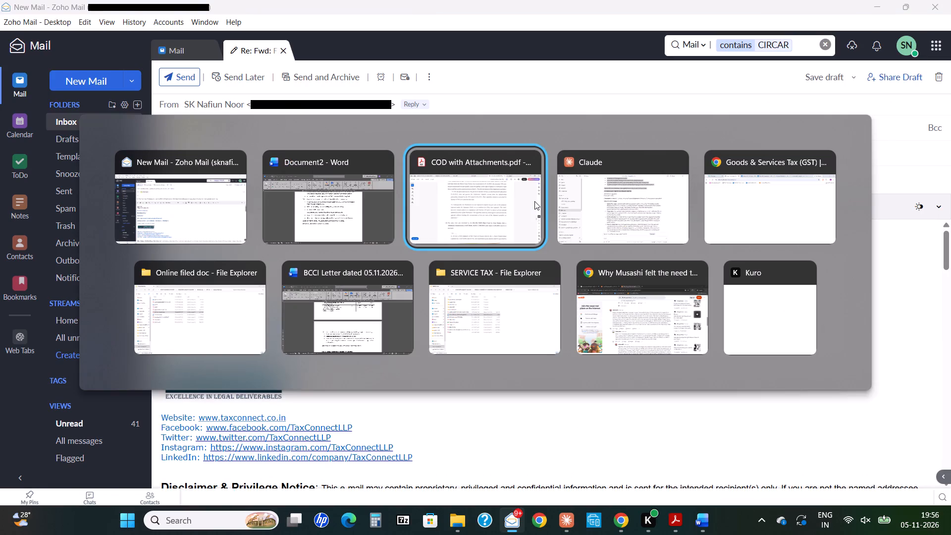
{"action": "key", "text": "alt+Tab"}
{"action": "key", "text": "alt+Tab"}
{"action": "key", "text": "alt+Left"}
{"action": "key", "text": "alt+Left"}
{"action": "key", "text": "alt+Left"}
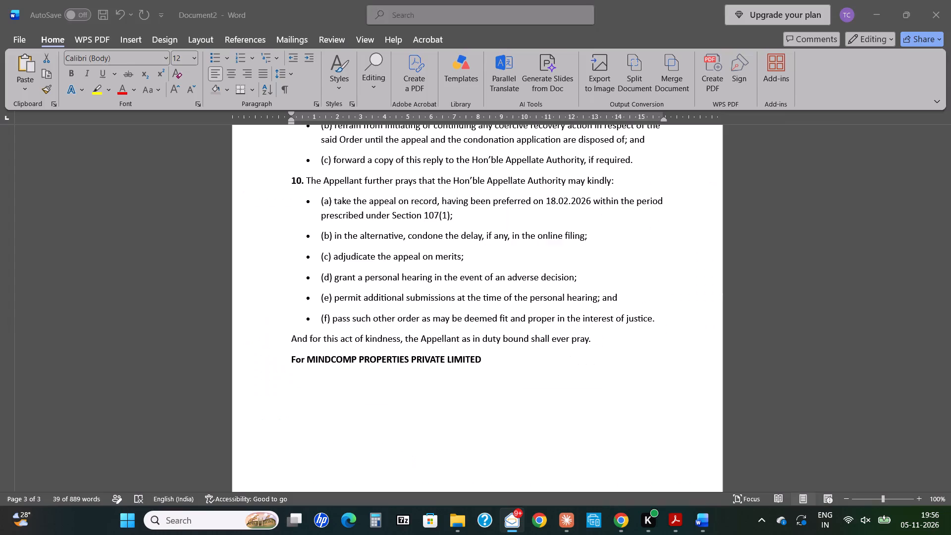
{"action": "scroll", "coordinate": [499, 235], "scroll_direction": "up", "scroll_amount": 7}
{"action": "key", "text": "alt+Tab"}
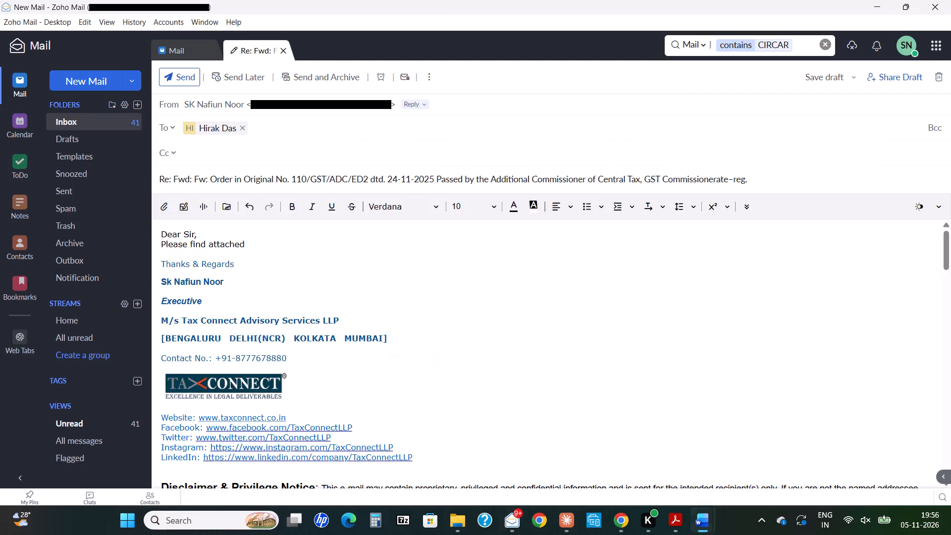
{"action": "key", "text": "alt+Tab"}
{"action": "key", "text": "alt+Tab"}
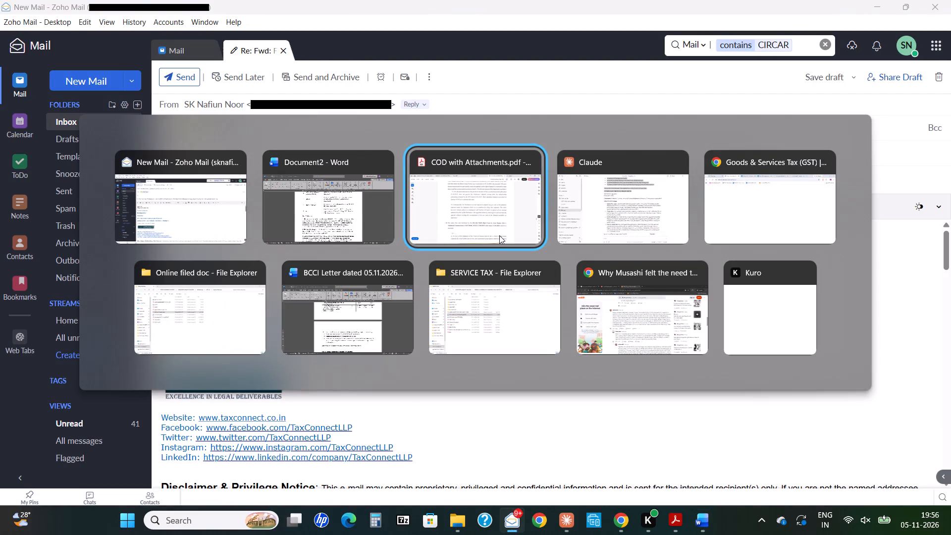
{"action": "key", "text": "alt+Left"}
{"action": "key", "text": "alt+Down"}
{"action": "key", "text": "alt+Left"}
{"action": "key", "text": "Up"}
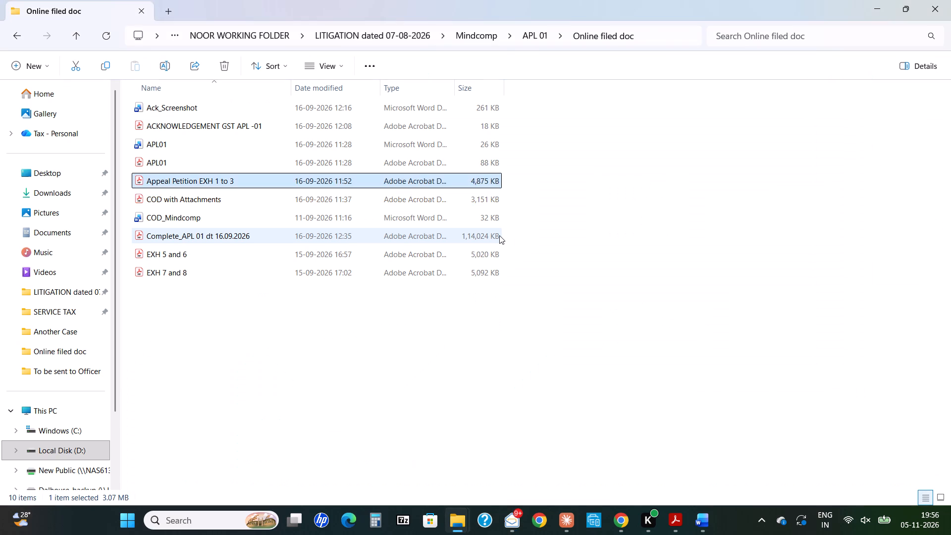
{"action": "key", "text": "Down"}
{"action": "key", "text": "Down"}
{"action": "key", "text": "Up"}
{"action": "key", "text": "Up"}
{"action": "key", "text": "Up"}
{"action": "key", "text": "Up"}
{"action": "key", "text": "Up"}
{"action": "key", "text": "Up"}
{"action": "key", "text": "BackSpace"}
{"action": "key", "text": "Down"}
{"action": "key", "text": "Down"}
{"action": "key", "text": "Down"}
{"action": "key", "text": "Down"}
{"action": "key", "text": "Down"}
{"action": "key", "text": "Down"}
{"action": "key", "text": "Down"}
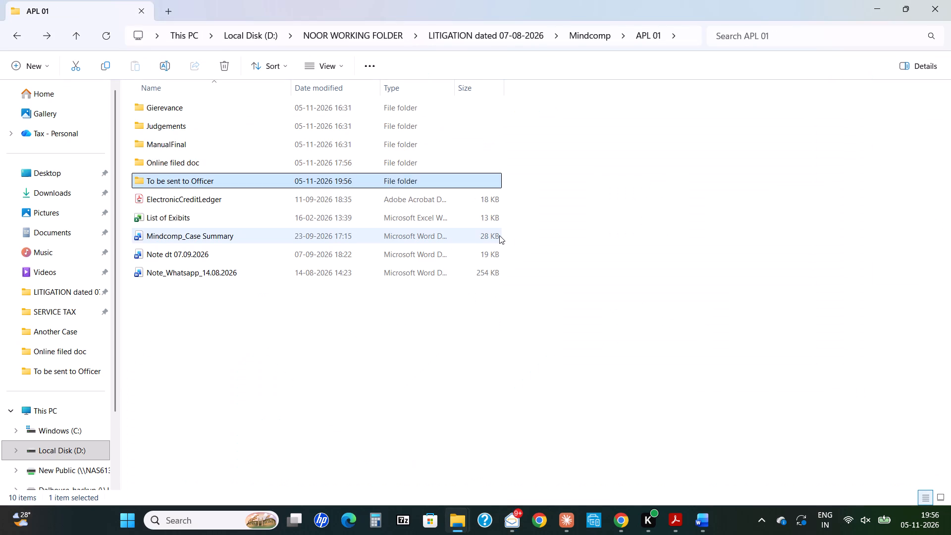
{"action": "key", "text": "Up"}
{"action": "key", "text": "Up"}
{"action": "key", "text": "Down"}
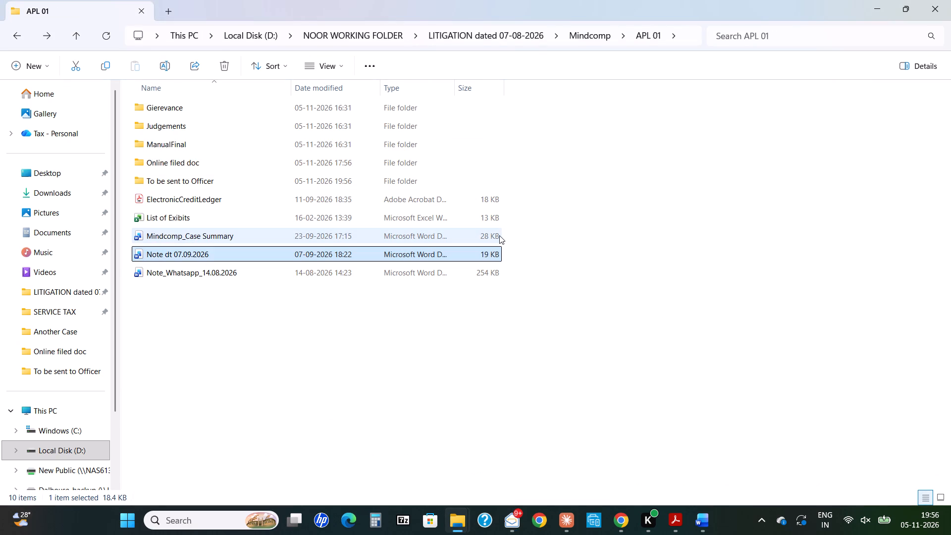
{"action": "key", "text": "BackSpace"}
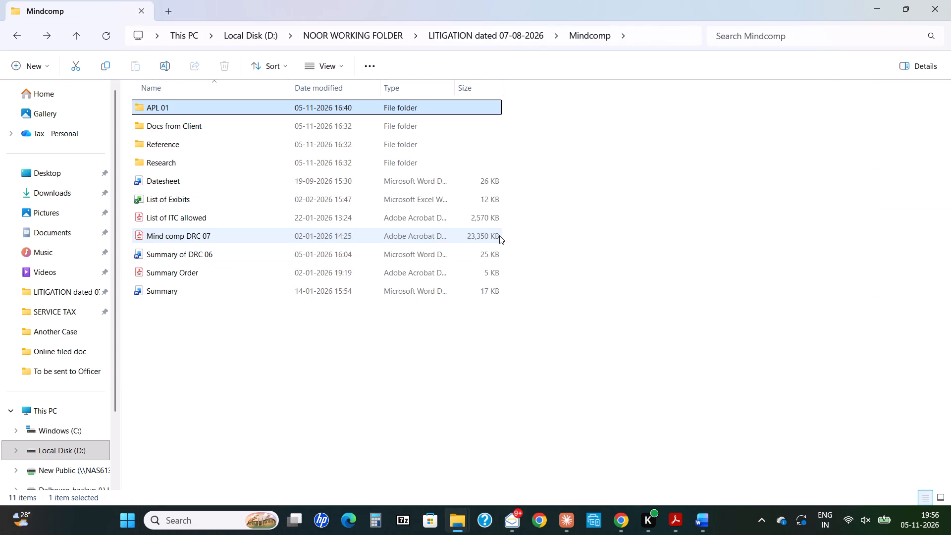
{"action": "key", "text": "Down"}
{"action": "key", "text": "Down"}
{"action": "key", "text": "Down"}
{"action": "key", "text": "Down"}
{"action": "key", "text": "Down"}
{"action": "key", "text": "Down"}
{"action": "key", "text": "Down"}
{"action": "key", "text": "Down"}
{"action": "key", "text": "Down"}
{"action": "key", "text": "Up"}
{"action": "key", "text": "Up"}
{"action": "key", "text": "Up"}
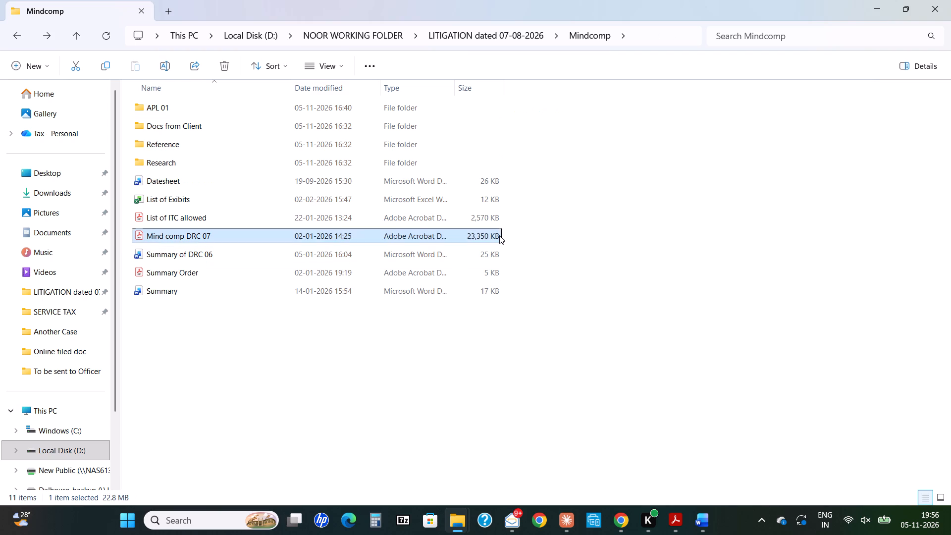
{"action": "key", "text": "Down"}
{"action": "key", "text": "Down"}
{"action": "key", "text": "Down"}
{"action": "key", "text": "Down"}
{"action": "key", "text": "Up"}
{"action": "key", "text": "Up"}
{"action": "key", "text": "Up"}
{"action": "key", "text": "Up"}
{"action": "key", "text": "Up"}
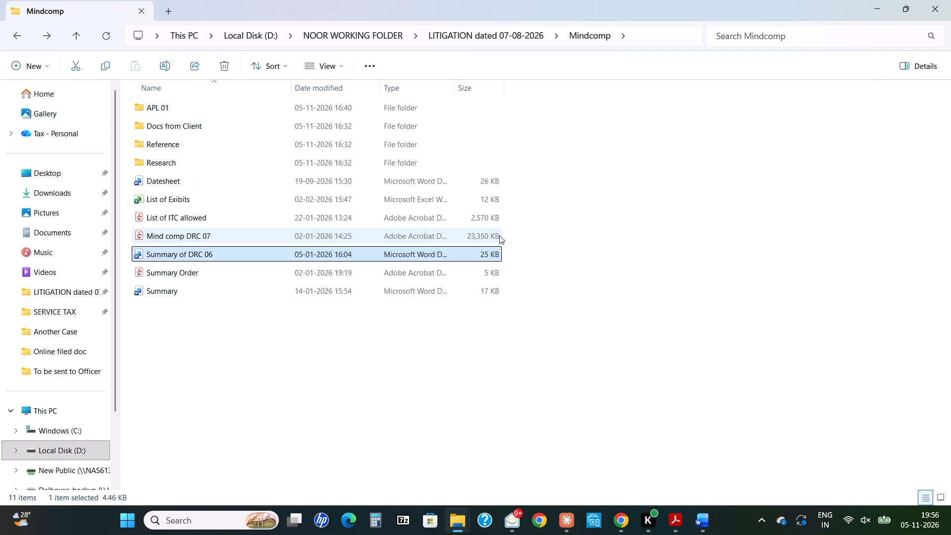
{"action": "key", "text": "BackSpace"}
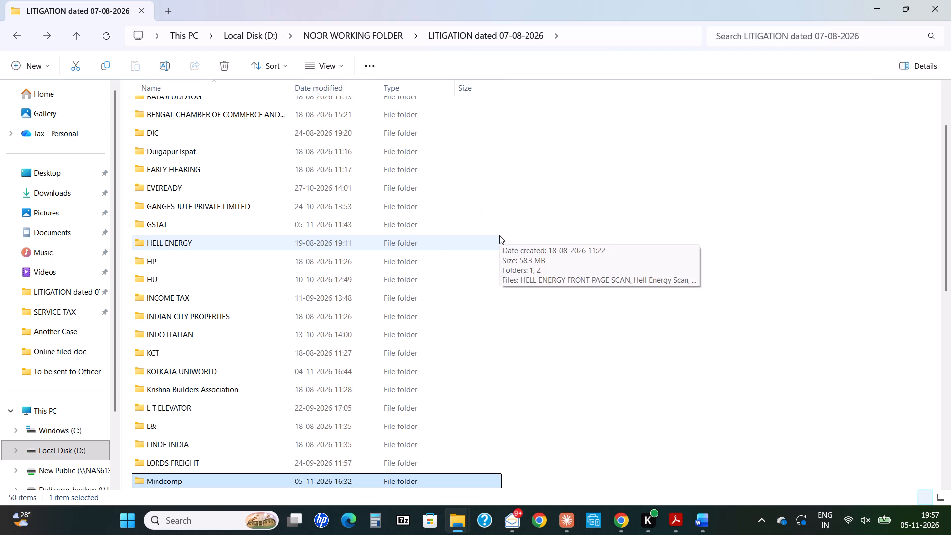
Launch Word and check the recent files for the folder that holds the letter.
{"action": "key", "text": "e"}
{"action": "key", "text": "BackSpace"}
{"action": "type", "text": "word"}
{"action": "key", "text": "Return"}
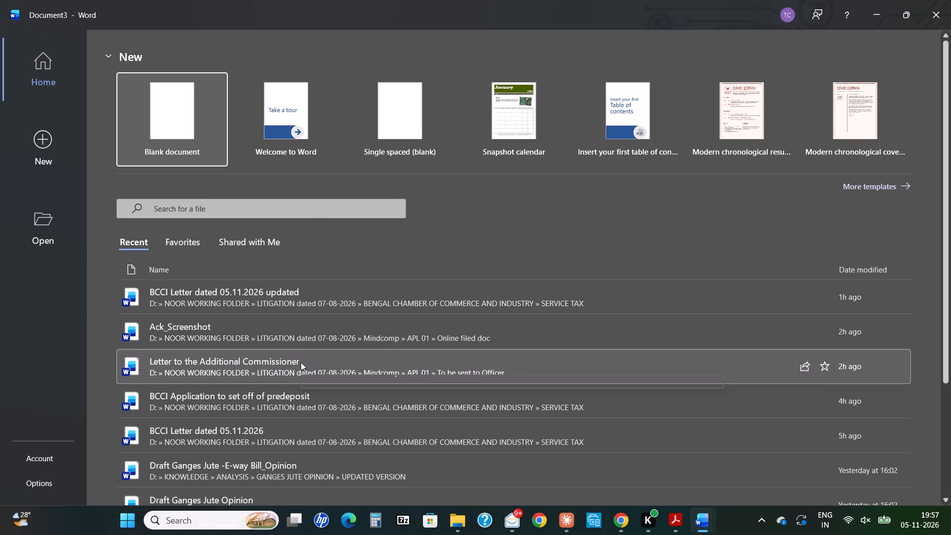
Return to File Explorer and open the "To be sent to Officer" folder inside Mindcomp's APL 01 folder.
{"action": "key", "text": "alt+Tab"}
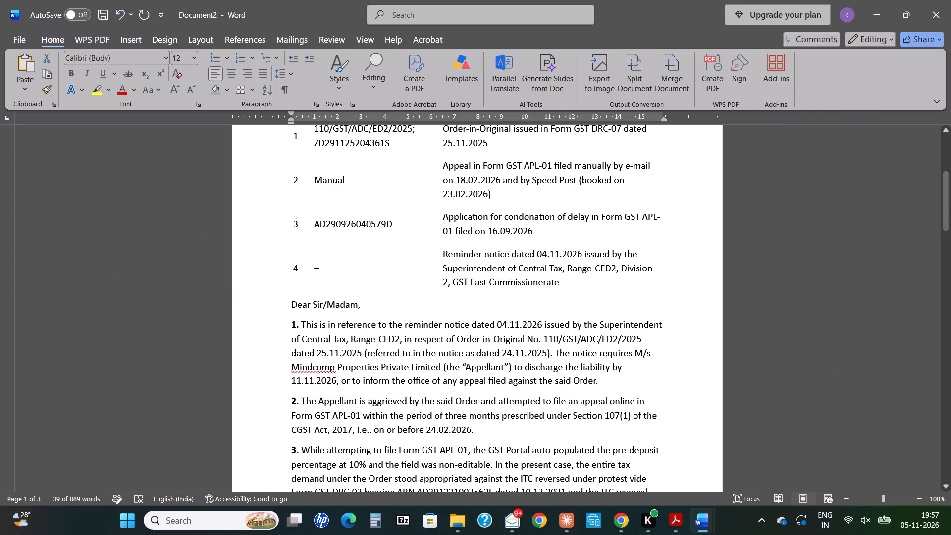
{"action": "key", "text": "alt+Tab"}
{"action": "key", "text": "alt+Tab"}
{"action": "key", "text": "alt+Tab"}
{"action": "key", "text": "Up"}
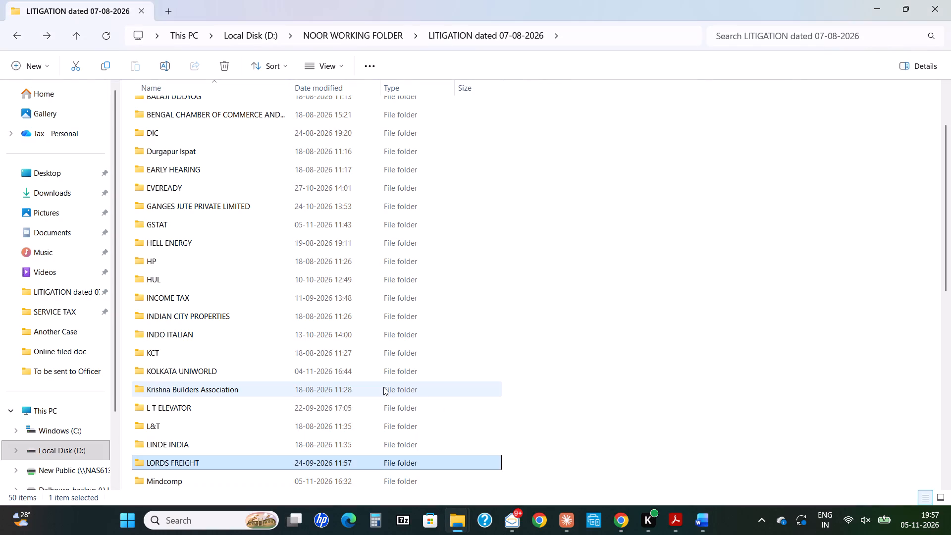
{"action": "key", "text": "Down"}
{"action": "key", "text": "Return"}
{"action": "key", "text": "Down"}
{"action": "key", "text": "Up"}
{"action": "key", "text": "Return"}
{"action": "key", "text": "Down"}
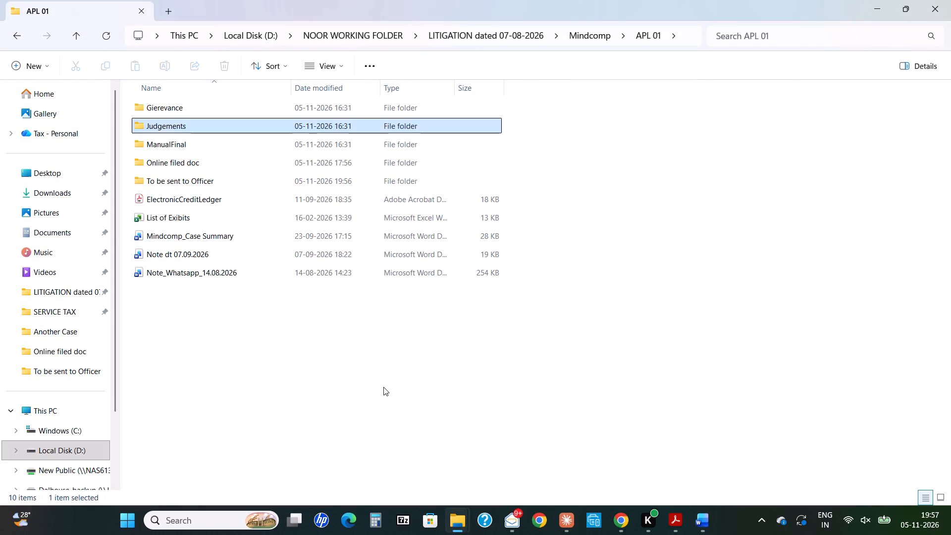
{"action": "key", "text": "Down"}
{"action": "key", "text": "Down"}
{"action": "key", "text": "Down"}
{"action": "key", "text": "Down"}
{"action": "key", "text": "Down"}
{"action": "key", "text": "Down"}
{"action": "key", "text": "Up"}
{"action": "key", "text": "Up"}
{"action": "key", "text": "Up"}
{"action": "key", "text": "Up"}
{"action": "key", "text": "Up"}
{"action": "key", "text": "Up"}
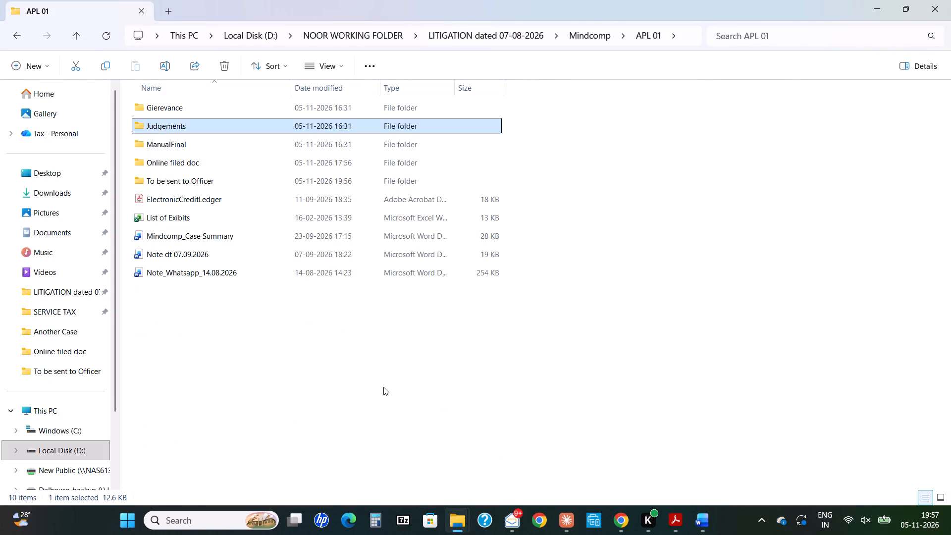
{"action": "key", "text": "Down"}
{"action": "key", "text": "Down"}
{"action": "key", "text": "Down"}
{"action": "key", "text": "Return"}
Rename the letter file as "Mindcomp Letter to the Superintendent" and copy the file.
{"action": "key", "text": "Down"}
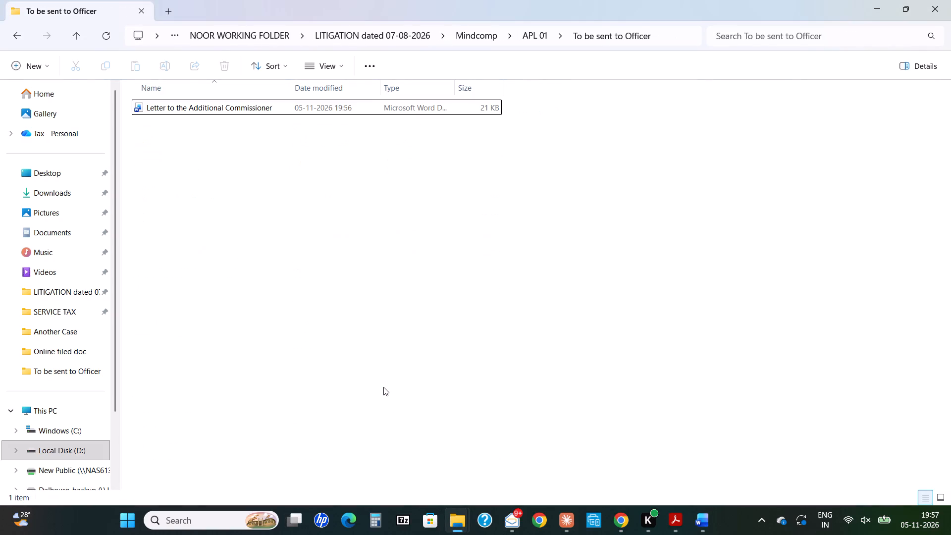
{"action": "key", "text": "Down"}
{"action": "key", "text": "F2"}
{"action": "key", "text": "Right"}
{"action": "key", "text": "ctrl+BackSpace"}
{"action": "key", "text": "ctrl+BackSpace"}
{"action": "key", "text": "ctrl+BackSpace"}
{"action": "key", "text": "ctrl+BackSpace"}
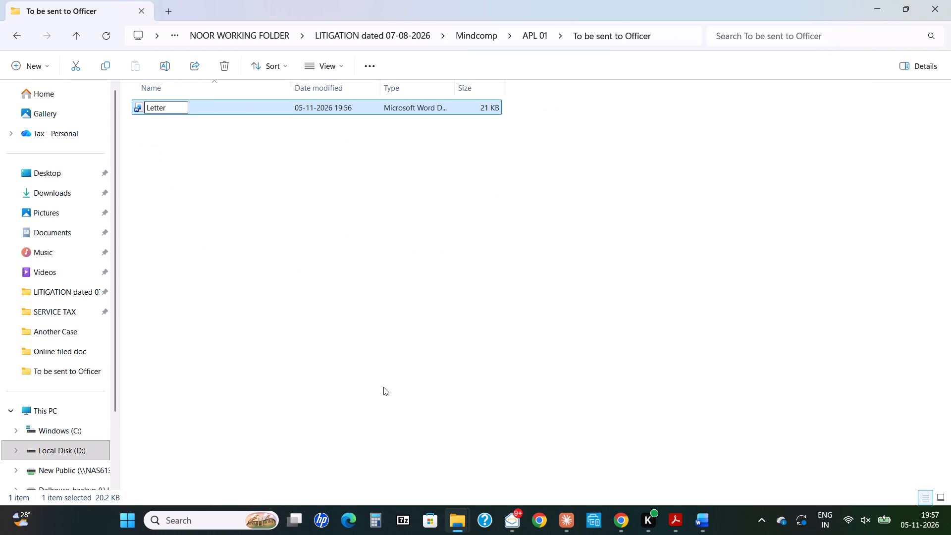
{"action": "type", "text": "to the Superintendent"}
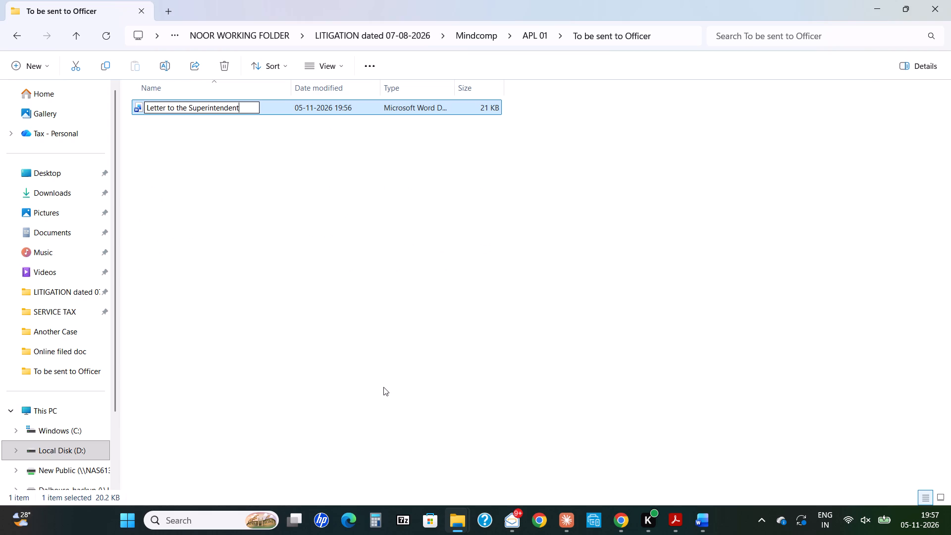
{"action": "key", "text": "Return"}
{"action": "key", "text": "F2"}
{"action": "key", "text": "Left"}
{"action": "key", "text": "shift+m"}
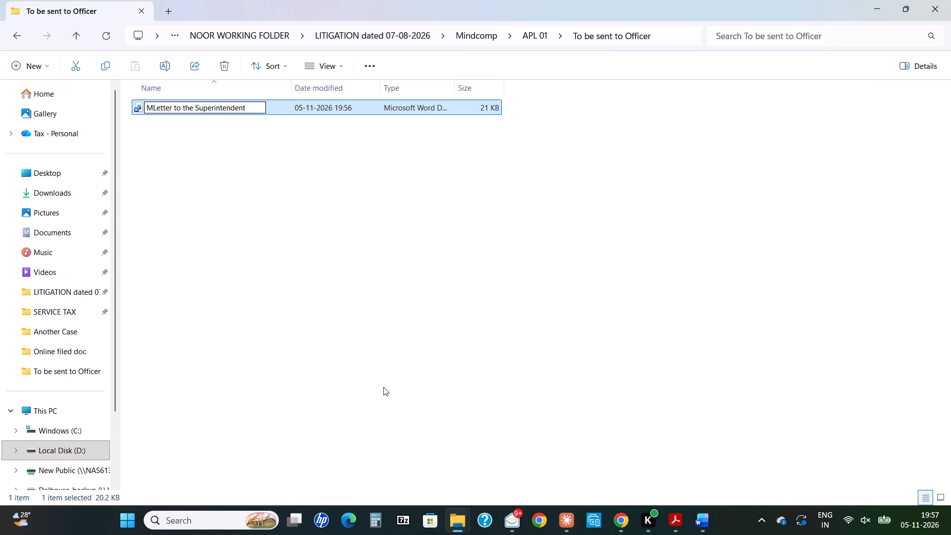
{"action": "type", "text": "indcomp+"}
{"action": "key", "text": "BackSpace"}
{"action": "key", "text": "space"}
{"action": "key", "text": "Return"}
{"action": "key", "text": "ctrl+c"}
Open the "Mindcomp Letter to the Superintendent" file in Word, read through it from start to signature, and close it.
{"action": "key", "text": "alt+Tab"}
{"action": "key", "text": "alt+Tab"}
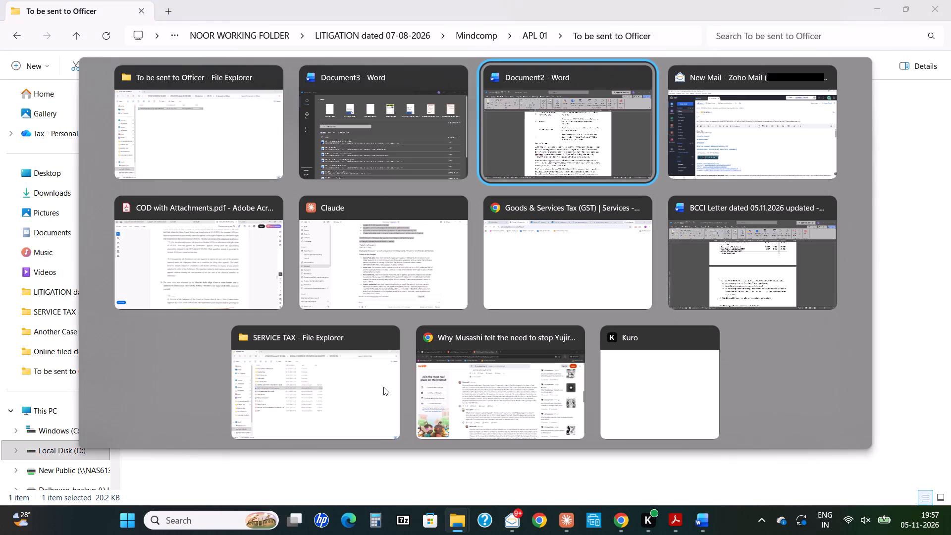
{"action": "key", "text": "alt+Left"}
{"action": "key", "text": "alt+Left"}
{"action": "key", "text": "Return"}
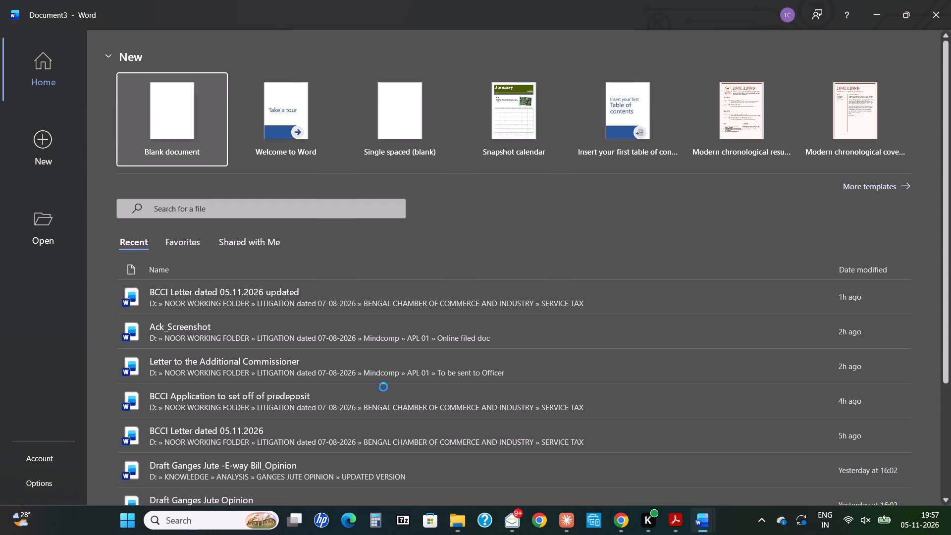
{"action": "scroll", "coordinate": [500, 378], "scroll_direction": "down", "scroll_amount": 6}
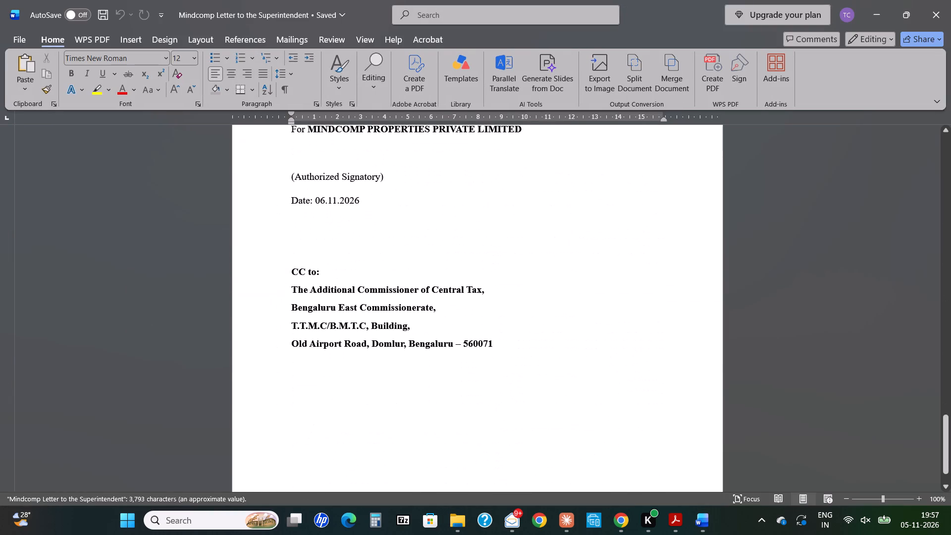
{"action": "scroll", "coordinate": [500, 378], "scroll_direction": "up", "scroll_amount": 1}
{"action": "scroll", "coordinate": [500, 378], "scroll_direction": "down", "scroll_amount": 2}
{"action": "scroll", "coordinate": [500, 378], "scroll_direction": "up", "scroll_amount": 14}
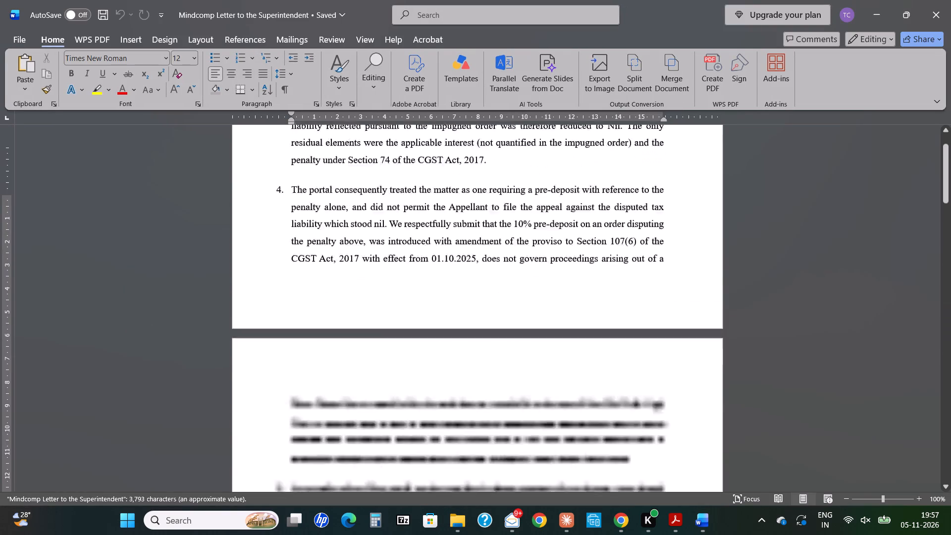
{"action": "scroll", "coordinate": [500, 378], "scroll_direction": "up", "scroll_amount": 10}
{"action": "scroll", "coordinate": [590, 358], "scroll_direction": "down", "scroll_amount": 2}
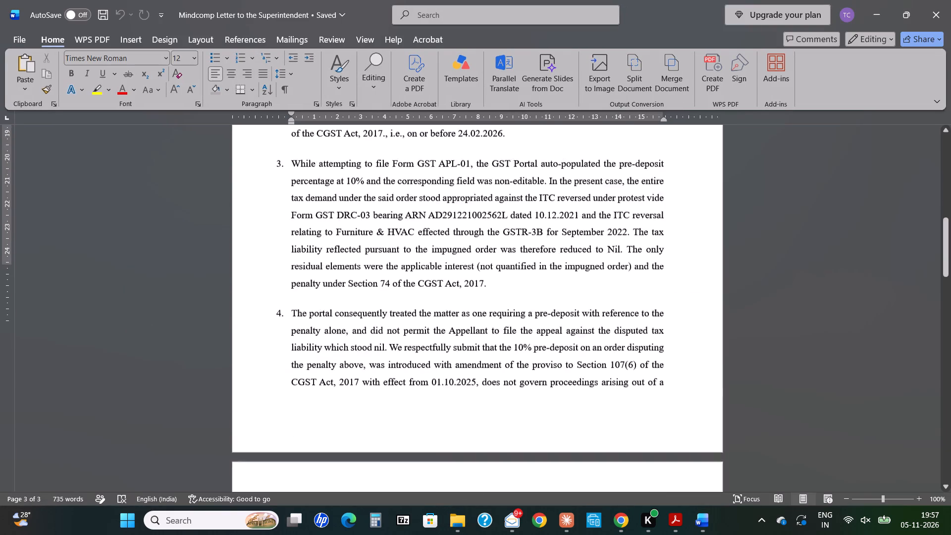
{"action": "scroll", "coordinate": [590, 358], "scroll_direction": "down", "scroll_amount": 3}
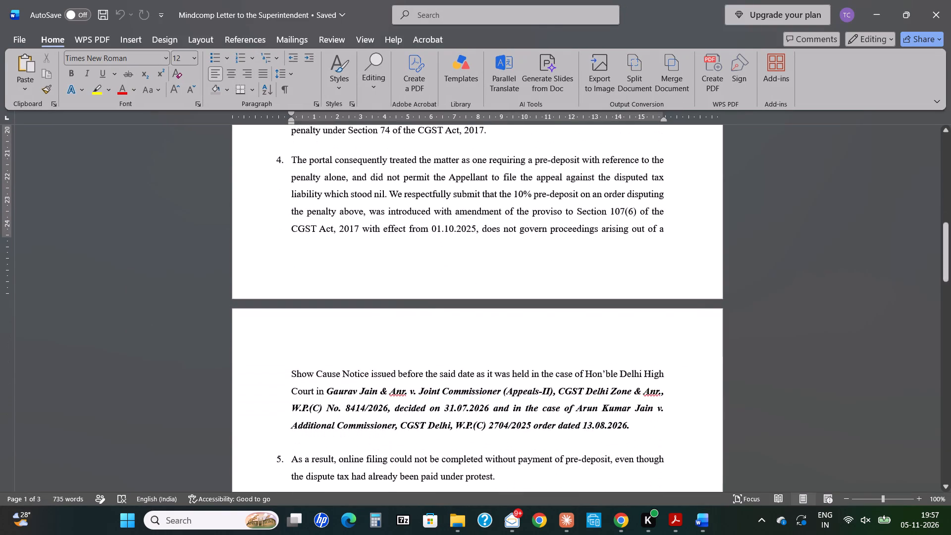
{"action": "scroll", "coordinate": [590, 358], "scroll_direction": "down", "scroll_amount": 4}
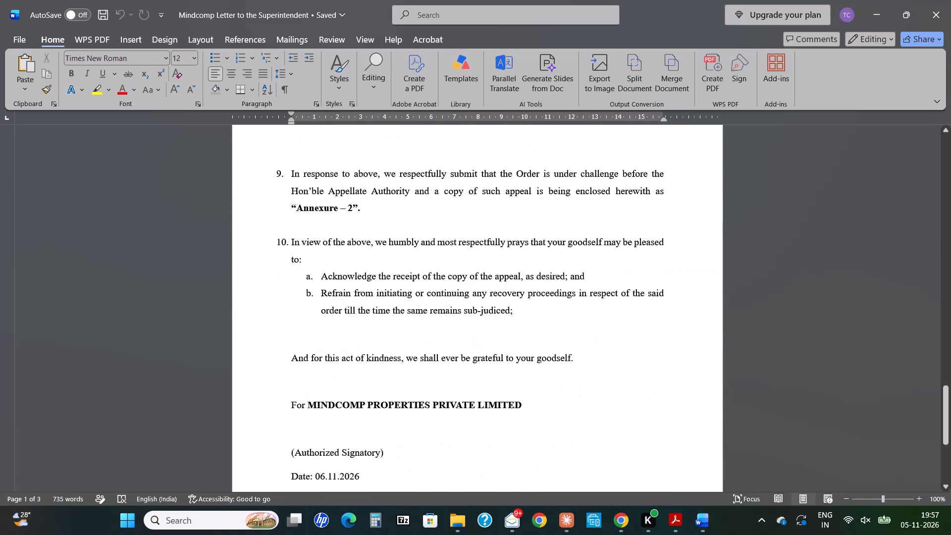
{"action": "scroll", "coordinate": [590, 358], "scroll_direction": "down", "scroll_amount": 2}
{"action": "left_click", "coordinate": [950, 0]}
Copy the "Mindcomp Letter to the Superintendent" file and attach it to the open email reply in Zoho Mail.
{"action": "key", "text": "ctrl+c"}
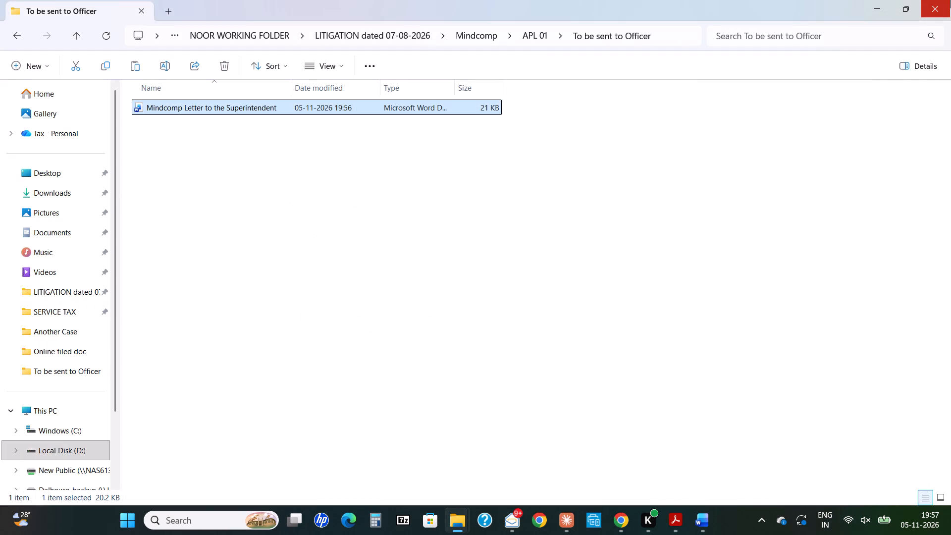
{"action": "key", "text": "alt+Tab"}
{"action": "key", "text": "alt+Tab"}
{"action": "key", "text": "ctrl+v"}
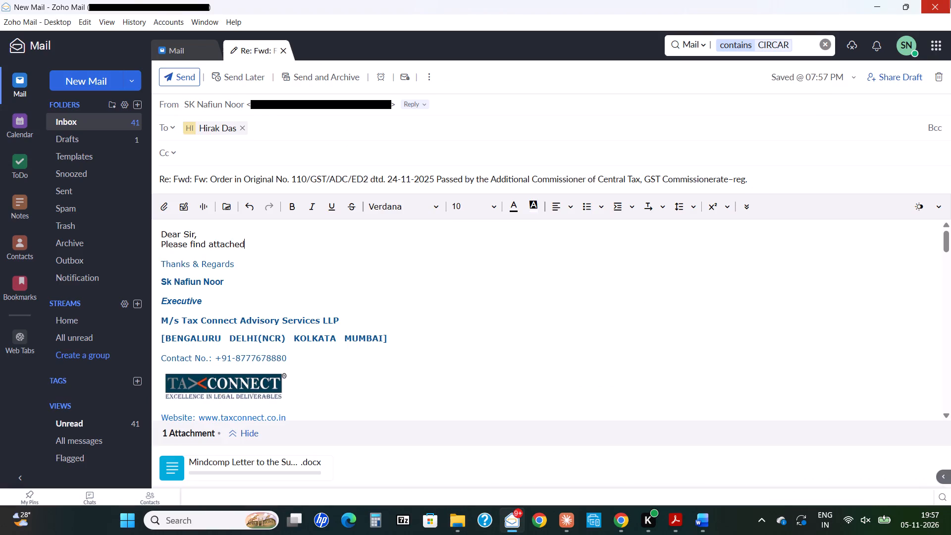
Add the colleague co-addressed in the original email as Cc recipient and send the reply.
{"action": "left_click", "coordinate": [324, 160]}
{"action": "type", "text": "soura"}
{"action": "key", "text": "Return"}
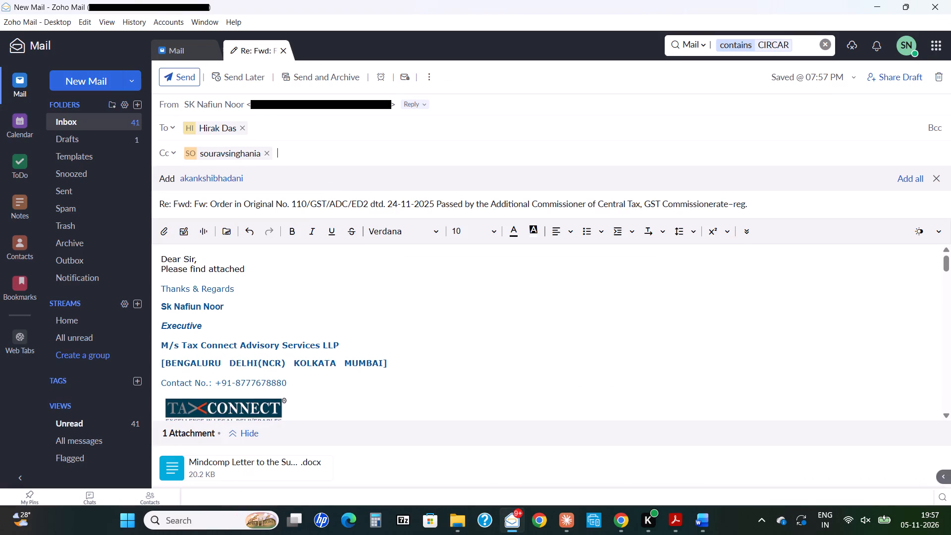
{"action": "left_click", "coordinate": [348, 269]}
{"action": "key", "text": "ctrl+Return"}
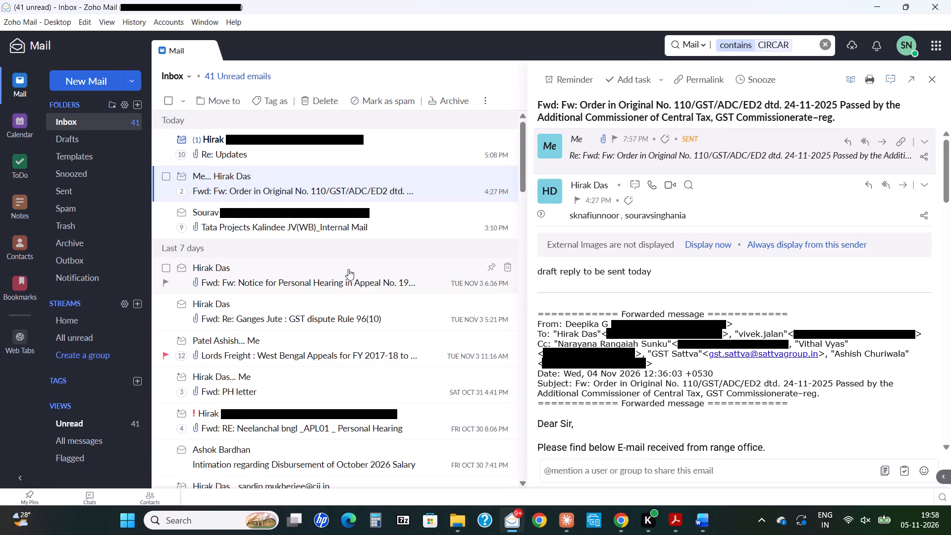
Close the mail window and the Document2 draft in Word without saving the draft.
{"action": "triple_click", "coordinate": [939, 0]}
{"action": "triple_click", "coordinate": [939, 0]}
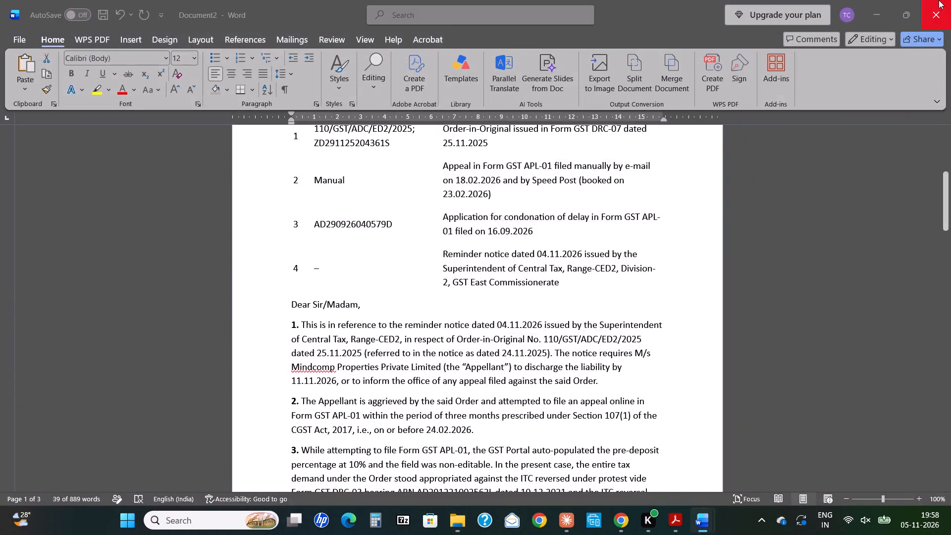
{"action": "triple_click", "coordinate": [939, 0]}
{"action": "key", "text": "Tab"}
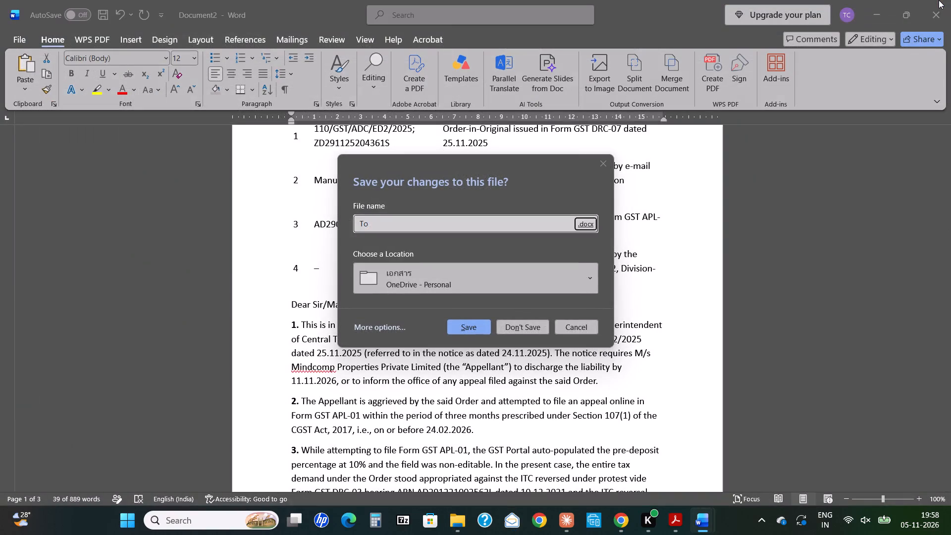
{"action": "key", "text": "Return"}
{"action": "key", "text": "Escape"}
{"action": "key", "text": "Tab"}
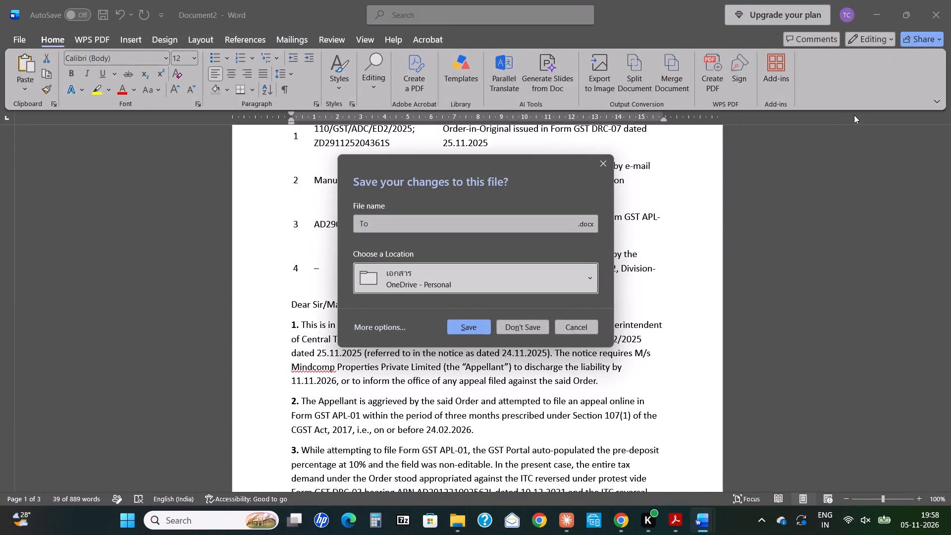
{"action": "left_click", "coordinate": [540, 325]}
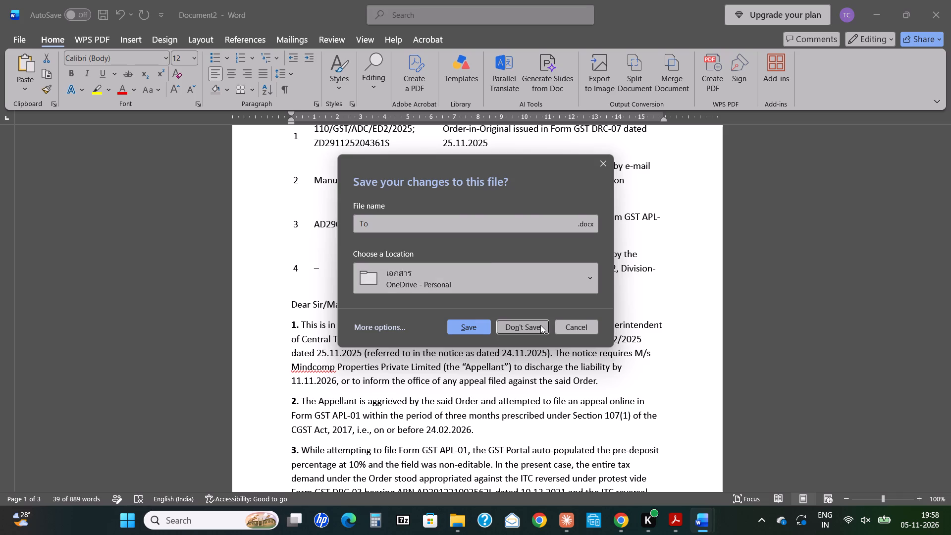
Close COD with Attachments.pdf and all the remaining PDFs in Acrobat.
{"action": "triple_click", "coordinate": [950, 0]}
{"action": "triple_click", "coordinate": [950, 0]}
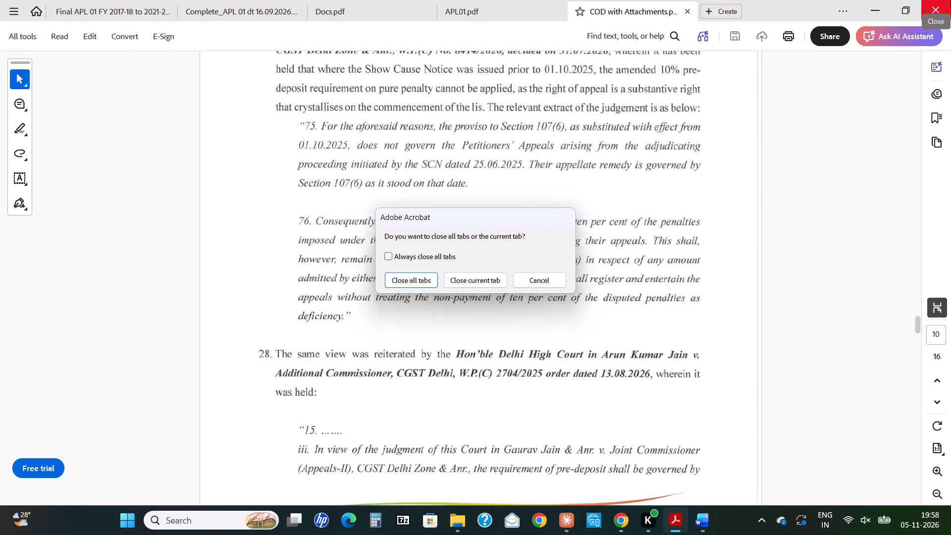
{"action": "double_click", "coordinate": [950, 0]}
{"action": "key", "text": "Tab"}
{"action": "key", "text": "Return"}
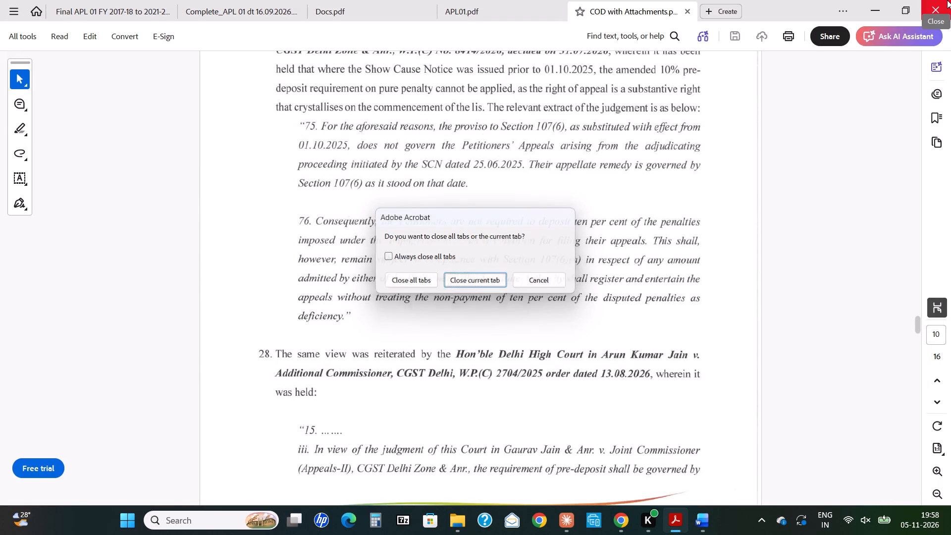
{"action": "key", "text": "Tab"}
{"action": "triple_click", "coordinate": [947, 0]}
{"action": "double_click", "coordinate": [947, 0]}
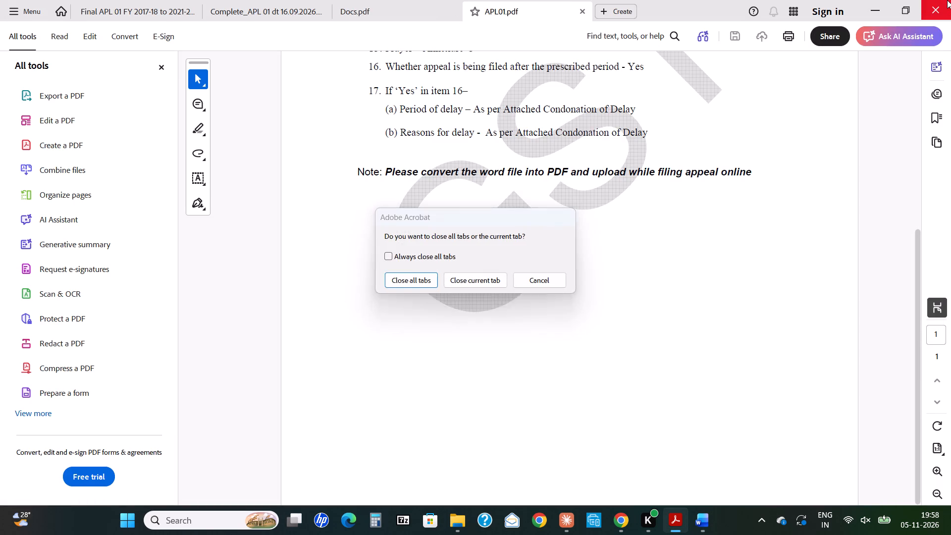
{"action": "key", "text": "Return"}
Close all remaining open windows, including Claude, the Chrome windows, the BCCI letter in Word and File Explorer, down to the desktop.
{"action": "triple_click", "coordinate": [947, 0]}
{"action": "triple_click", "coordinate": [947, 0]}
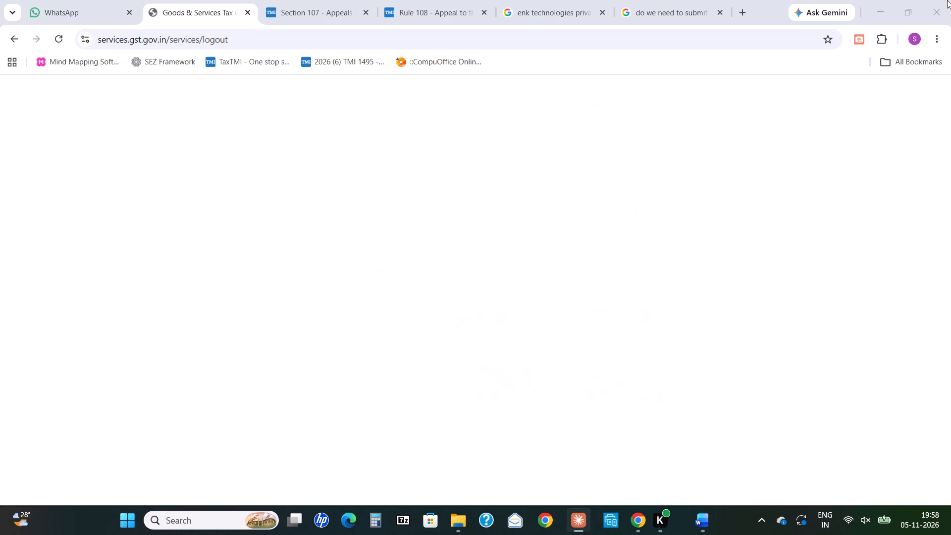
{"action": "triple_click", "coordinate": [947, 0]}
{"action": "triple_click", "coordinate": [947, 0]}
{"action": "triple_click", "coordinate": [947, 0]}
{"action": "triple_click", "coordinate": [947, 0]}
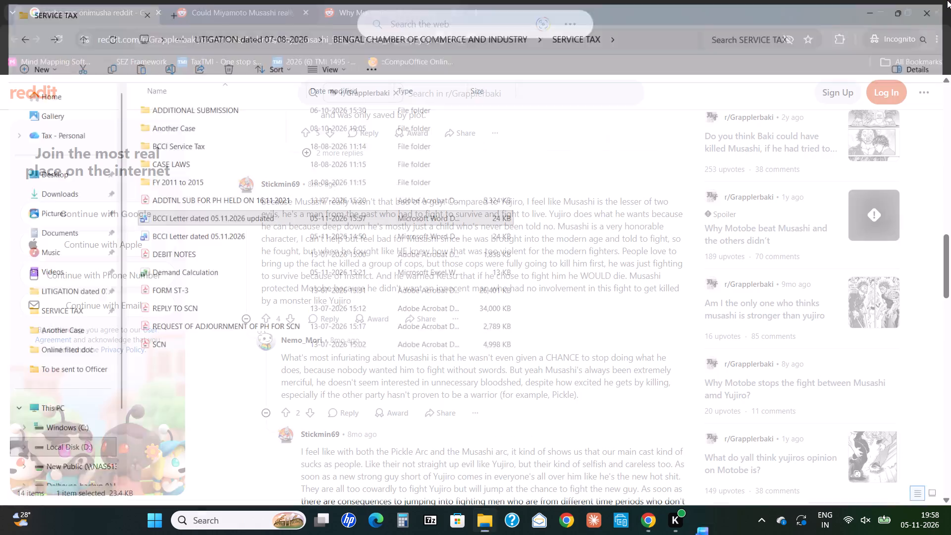
{"action": "triple_click", "coordinate": [947, 0]}
{"action": "triple_click", "coordinate": [947, 0]}
{"action": "triple_click", "coordinate": [947, 0]}
{"action": "triple_click", "coordinate": [947, 0]}
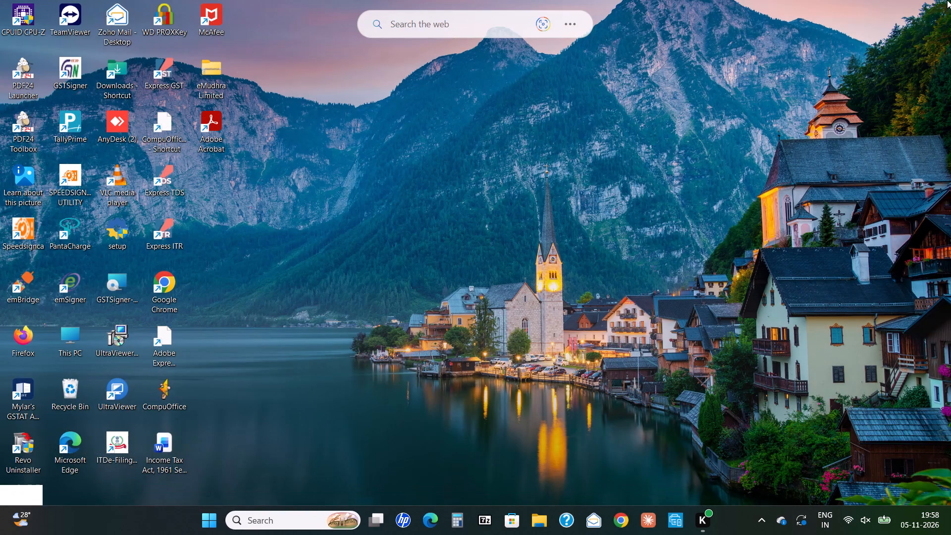